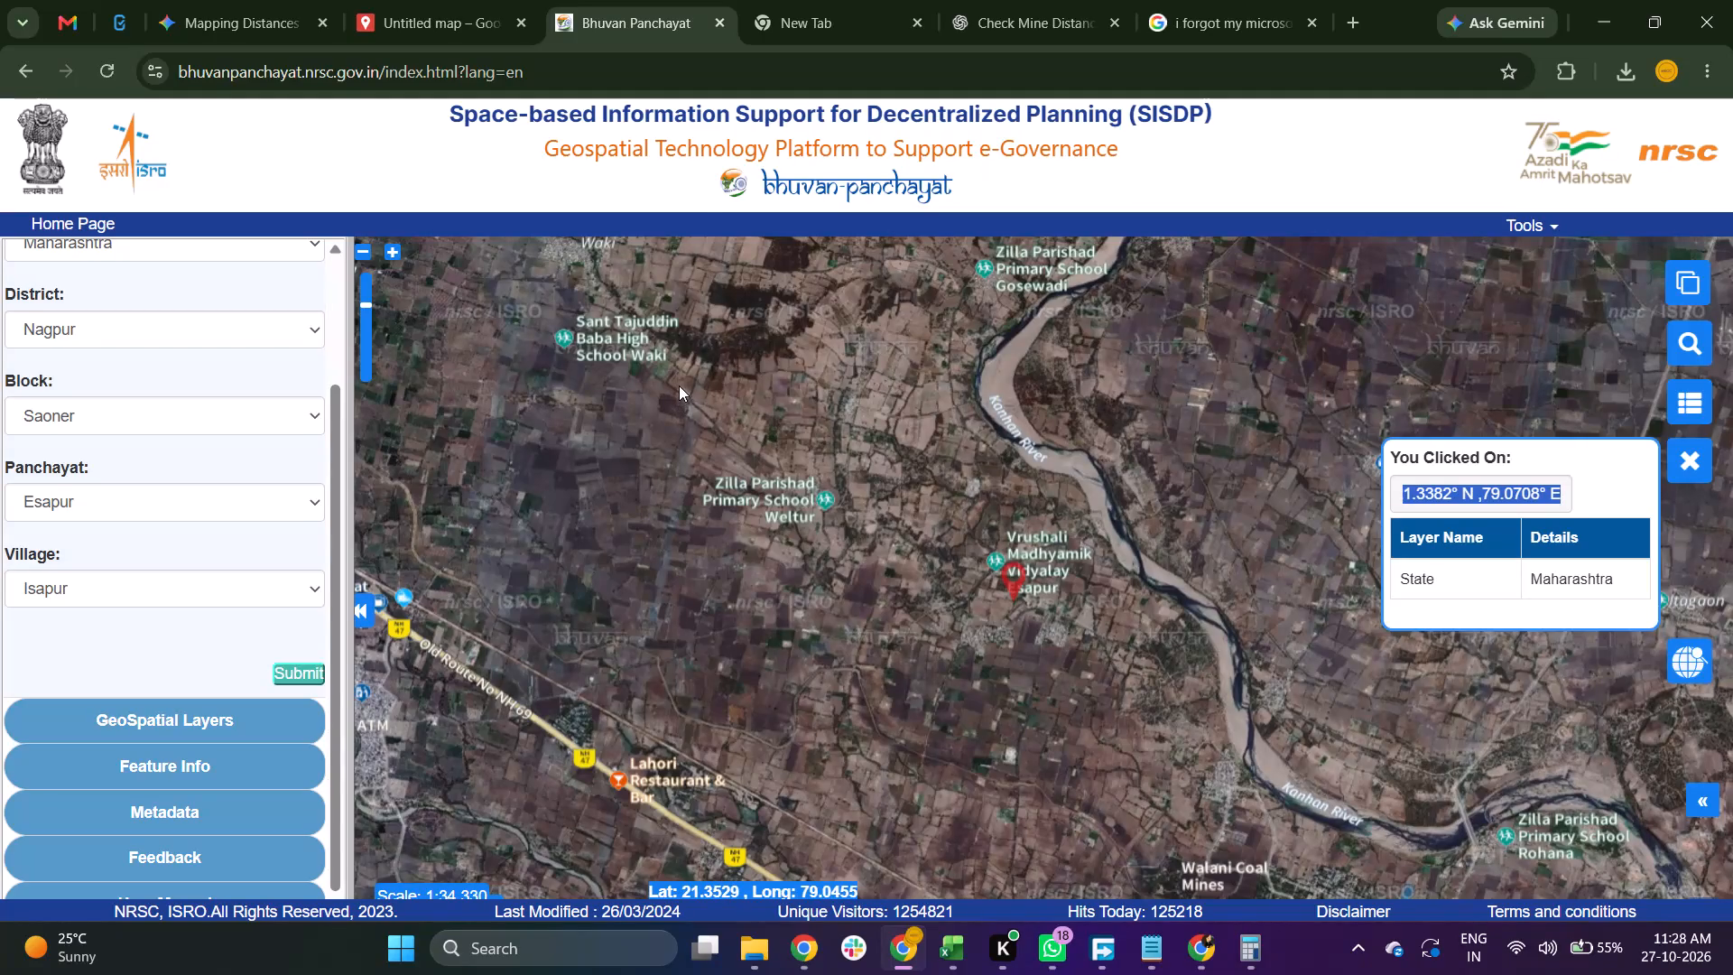
Switch to the Tracker workbook's Mapping sheet and check the village codes and GPS coordinates in rows 9 and 10.
key(alt+Tab)
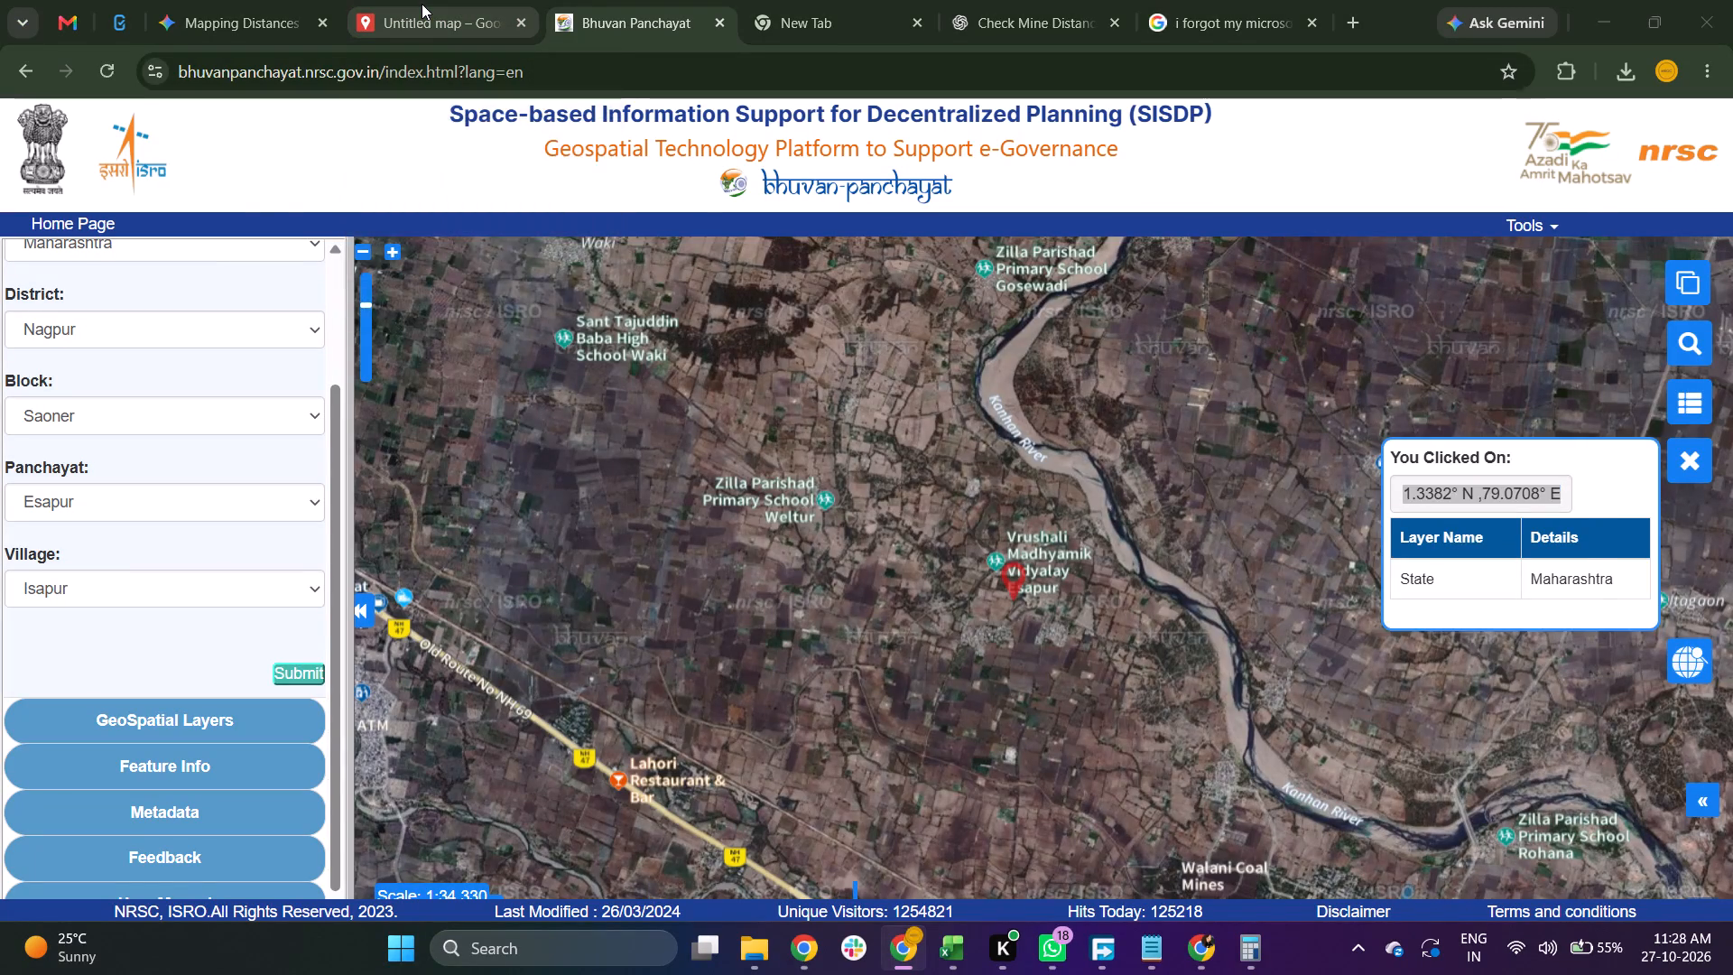
key(alt+Right)
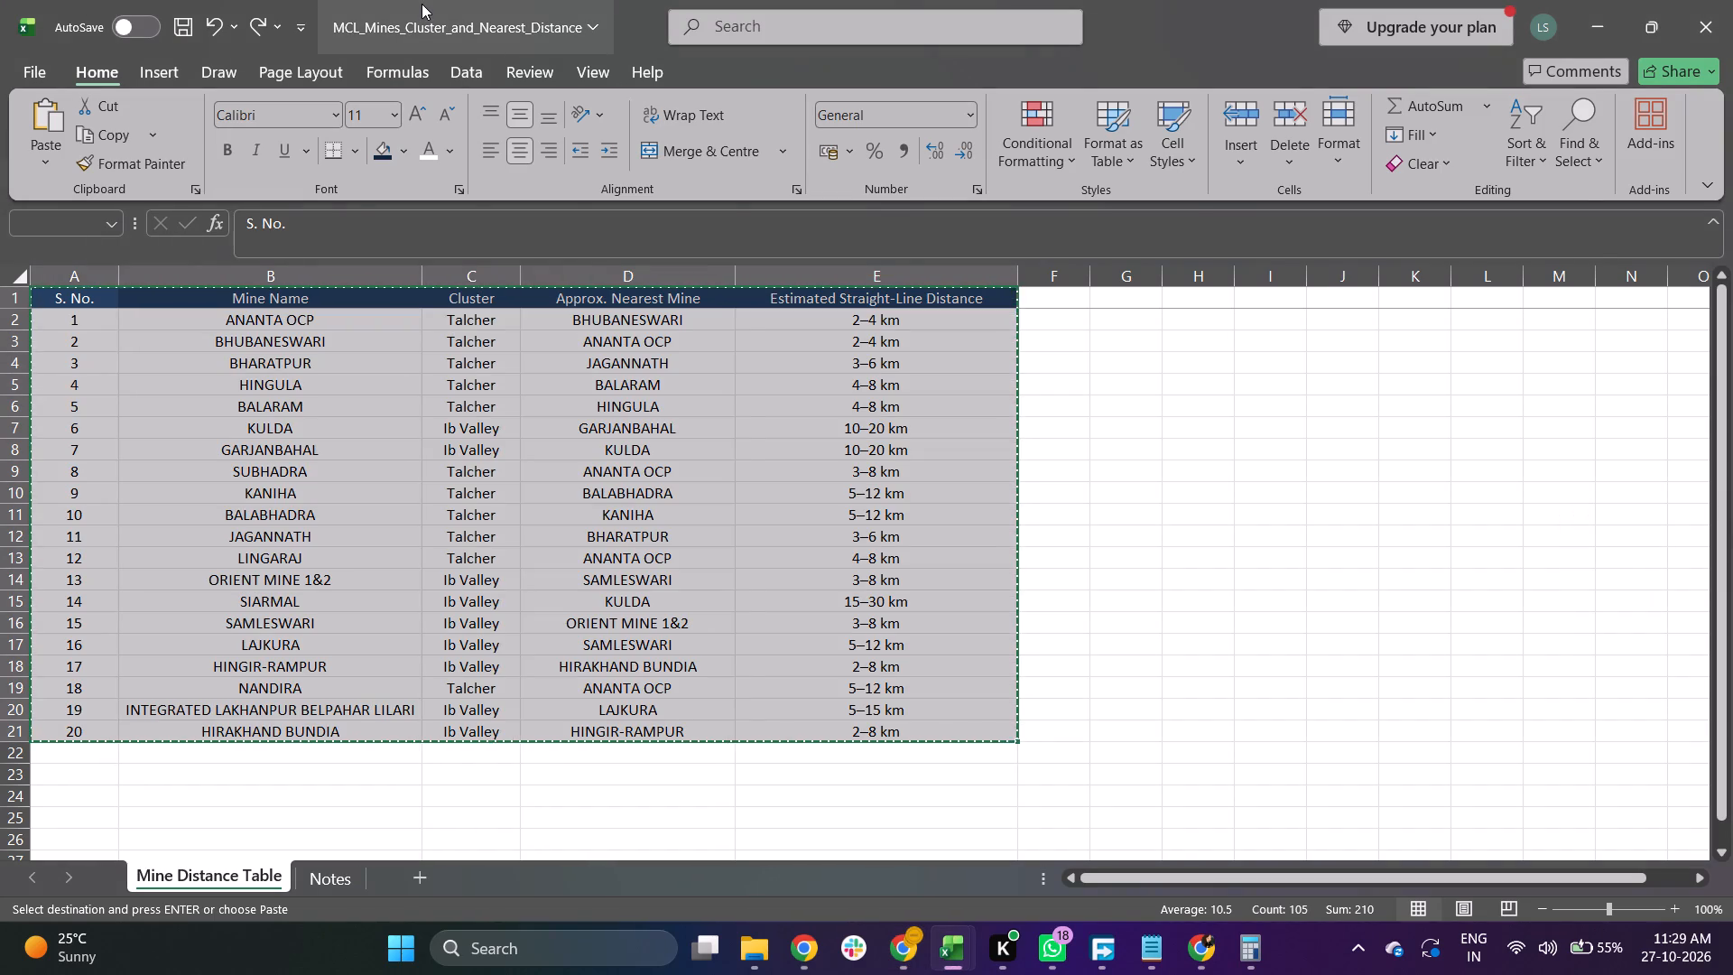
key(alt+Tab)
key(alt+Right)
key(alt+Left)
key(alt+Left)
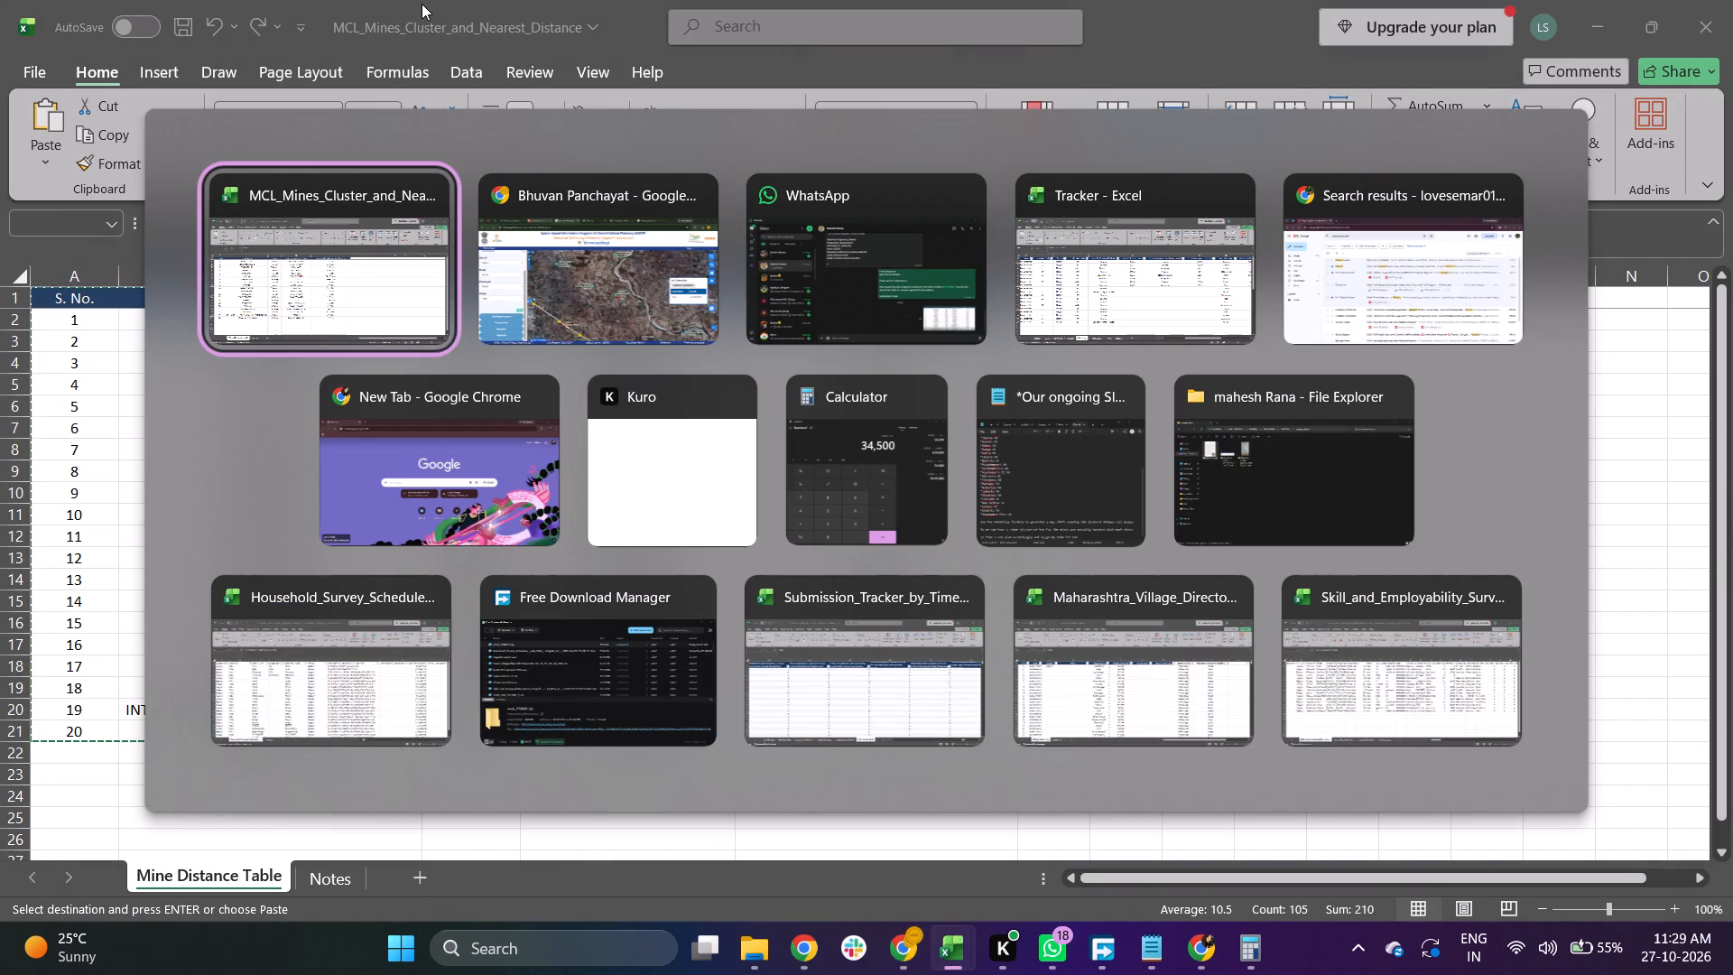
key(alt+Tab)
key(alt+Tab)
key(alt+Tab)
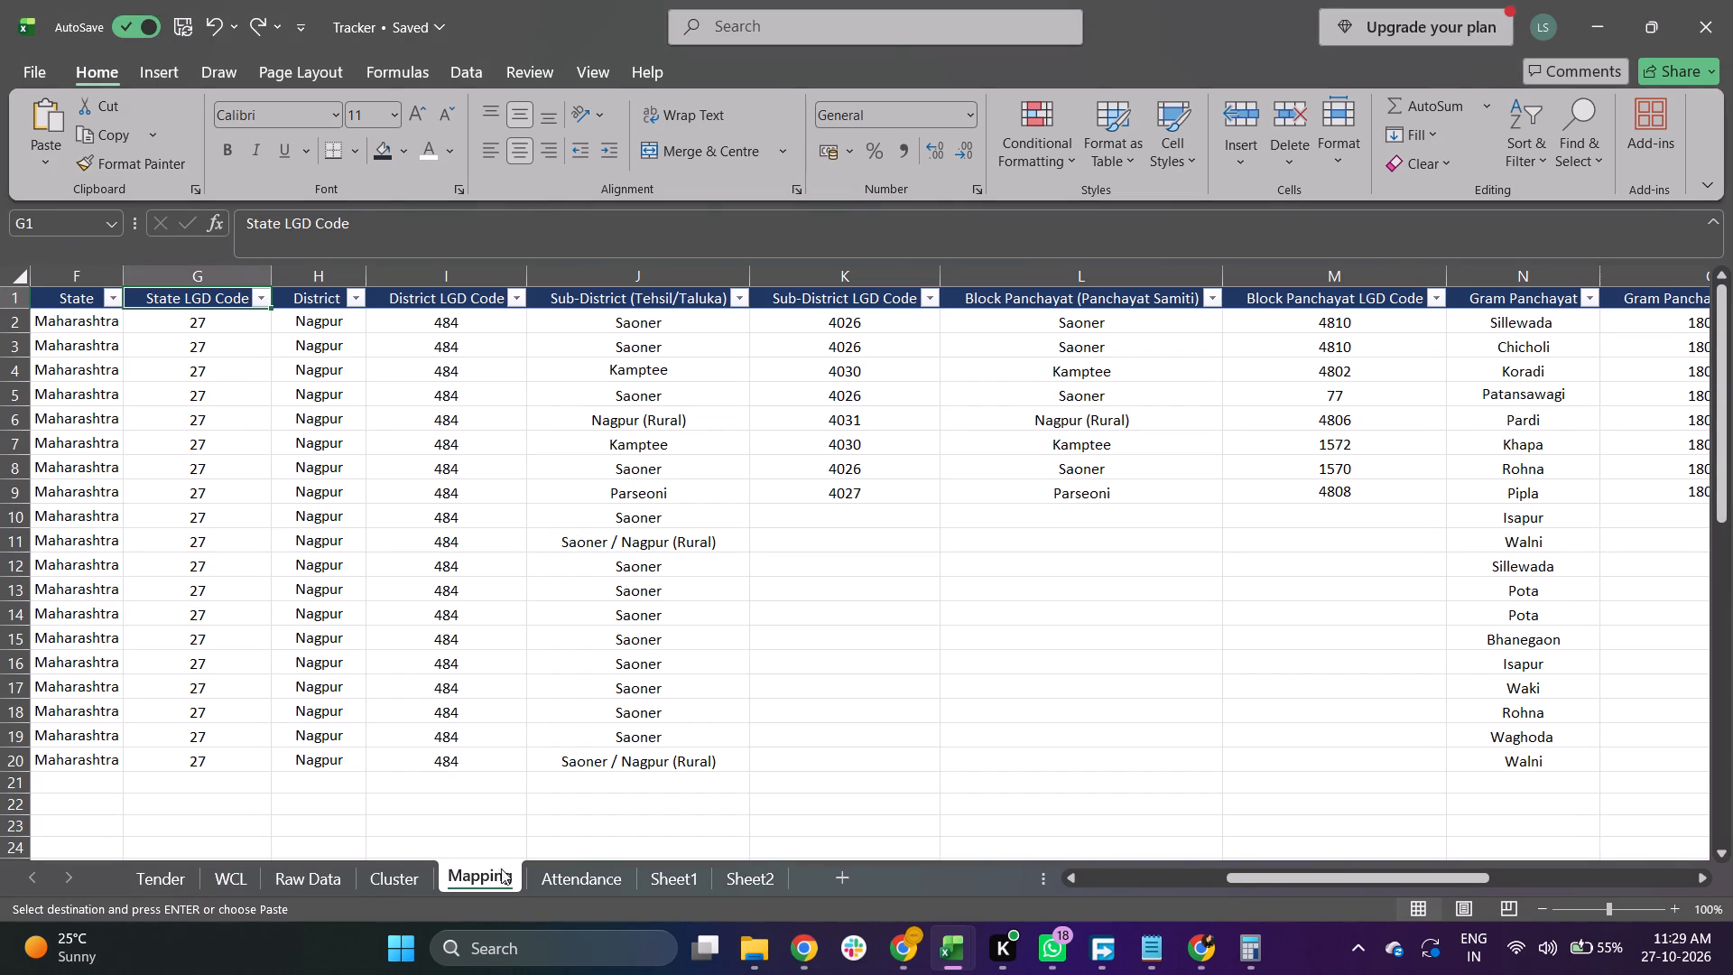
click(967, 651)
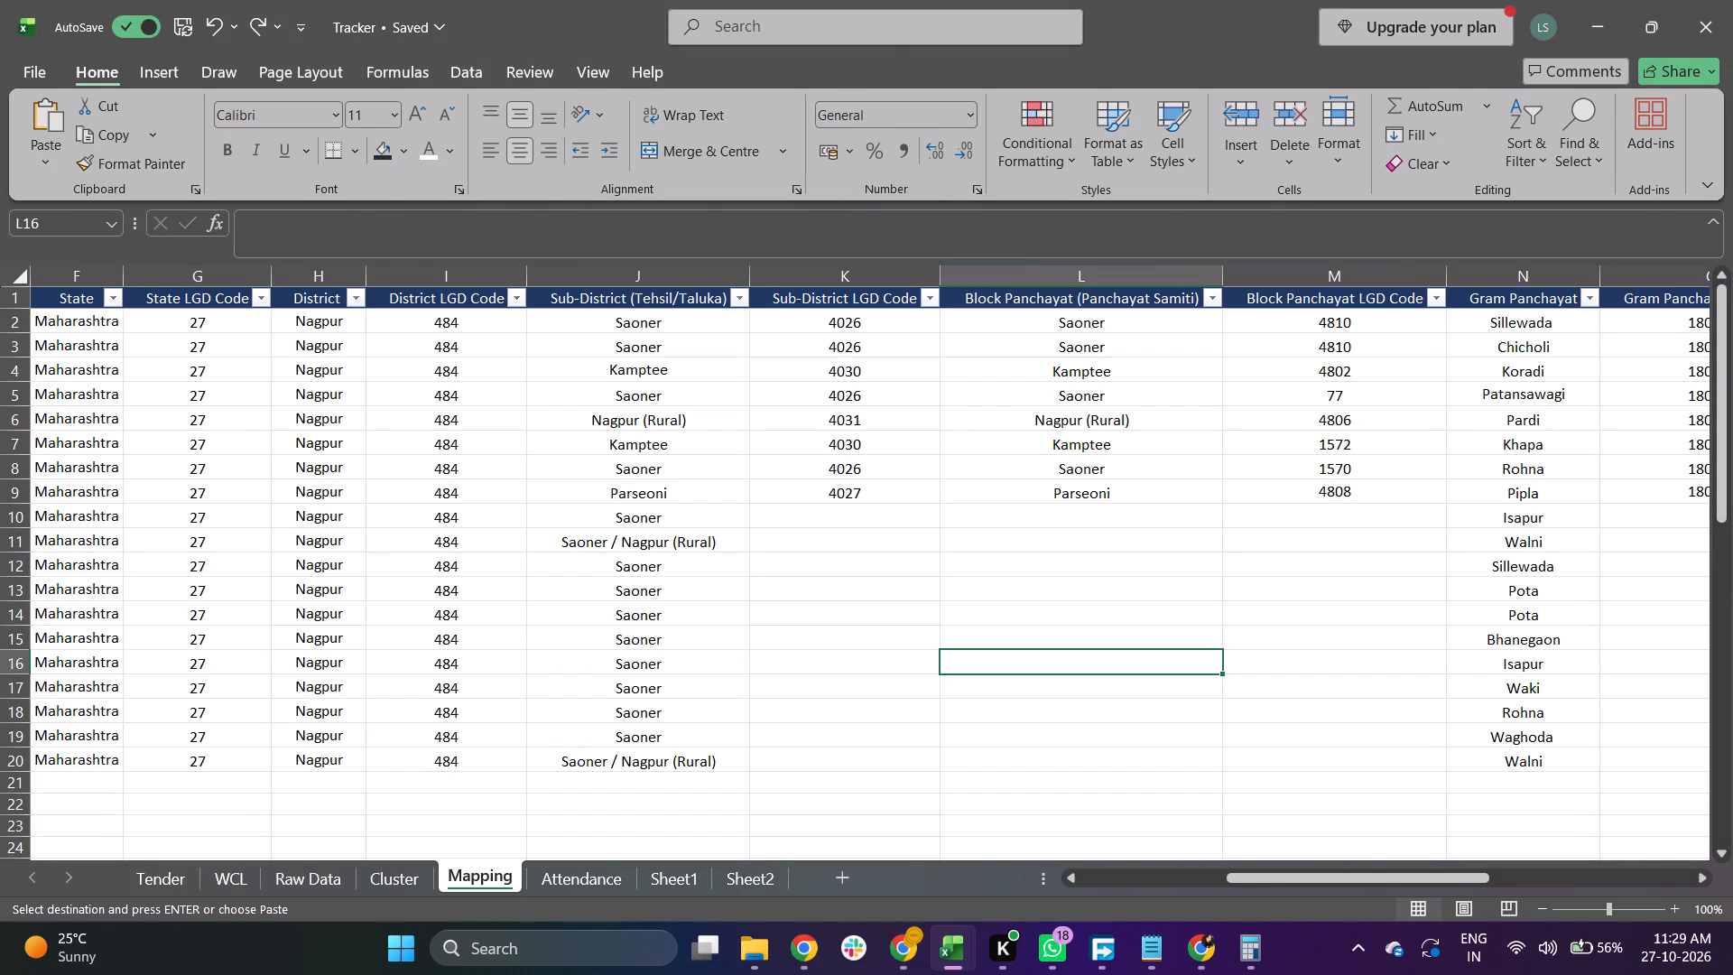
key(Up)
key(Up)
key(Up)
key(Up)
key(Up)
key(Up)
key(Up)
key(Right)
key(Right)
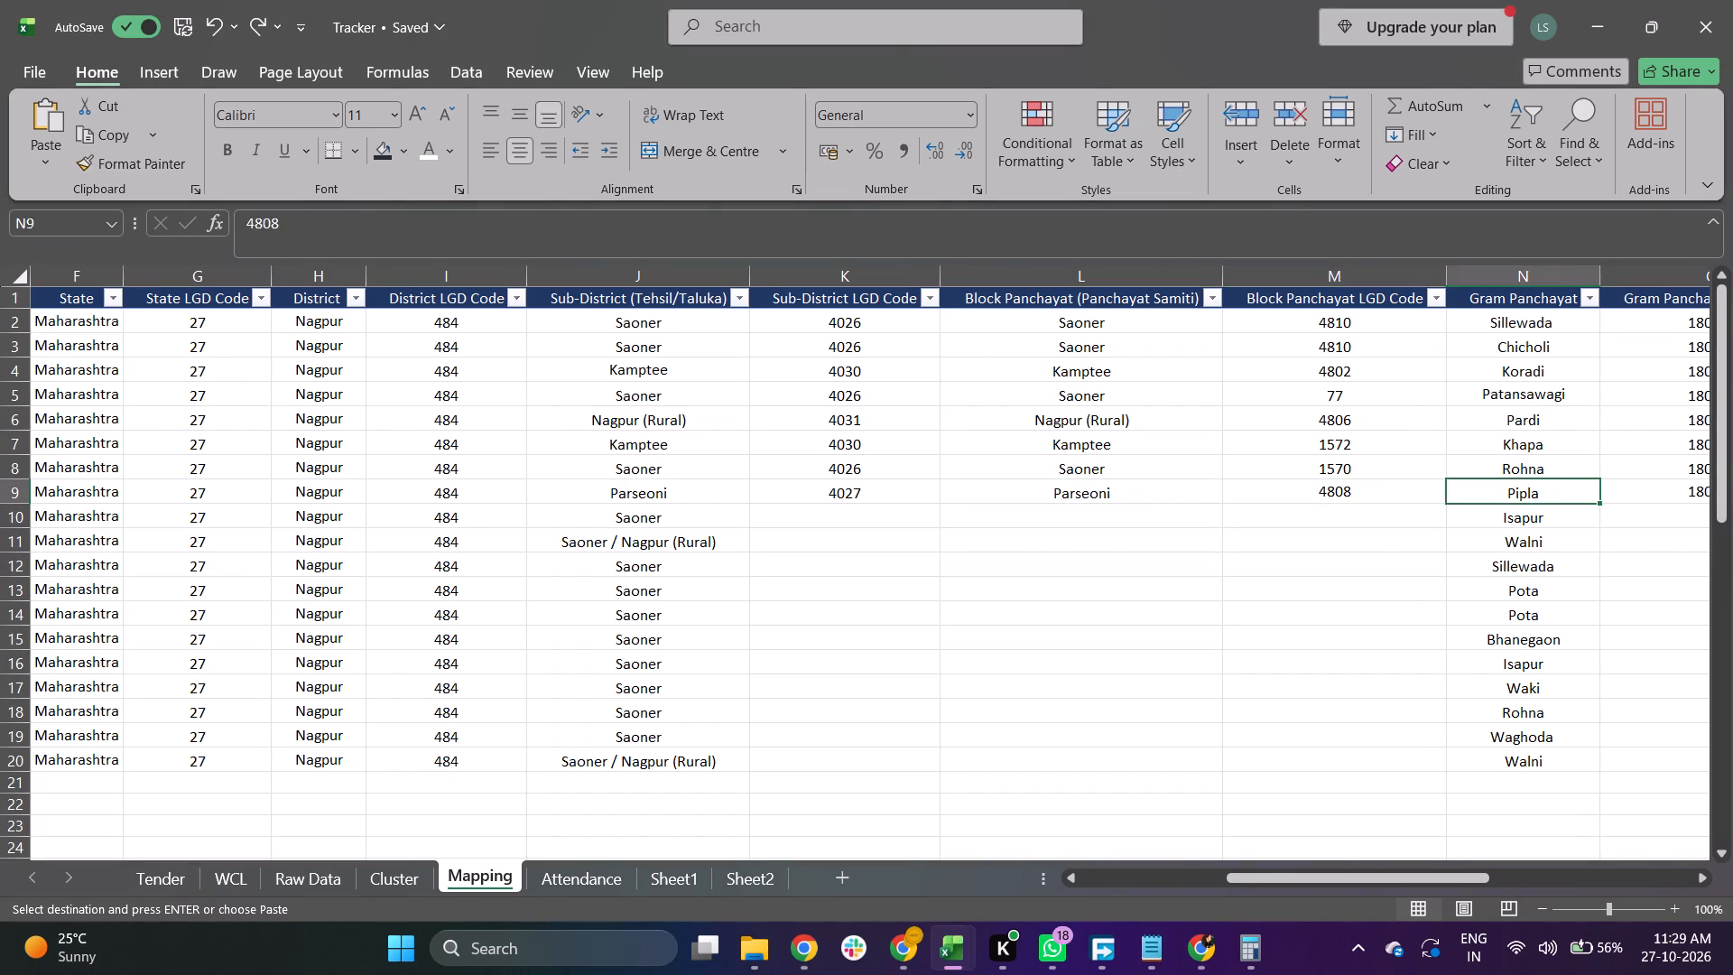
key(Right)
key(Right)
key(Right)
key(Right)
key(Right)
key(Left)
key(Left)
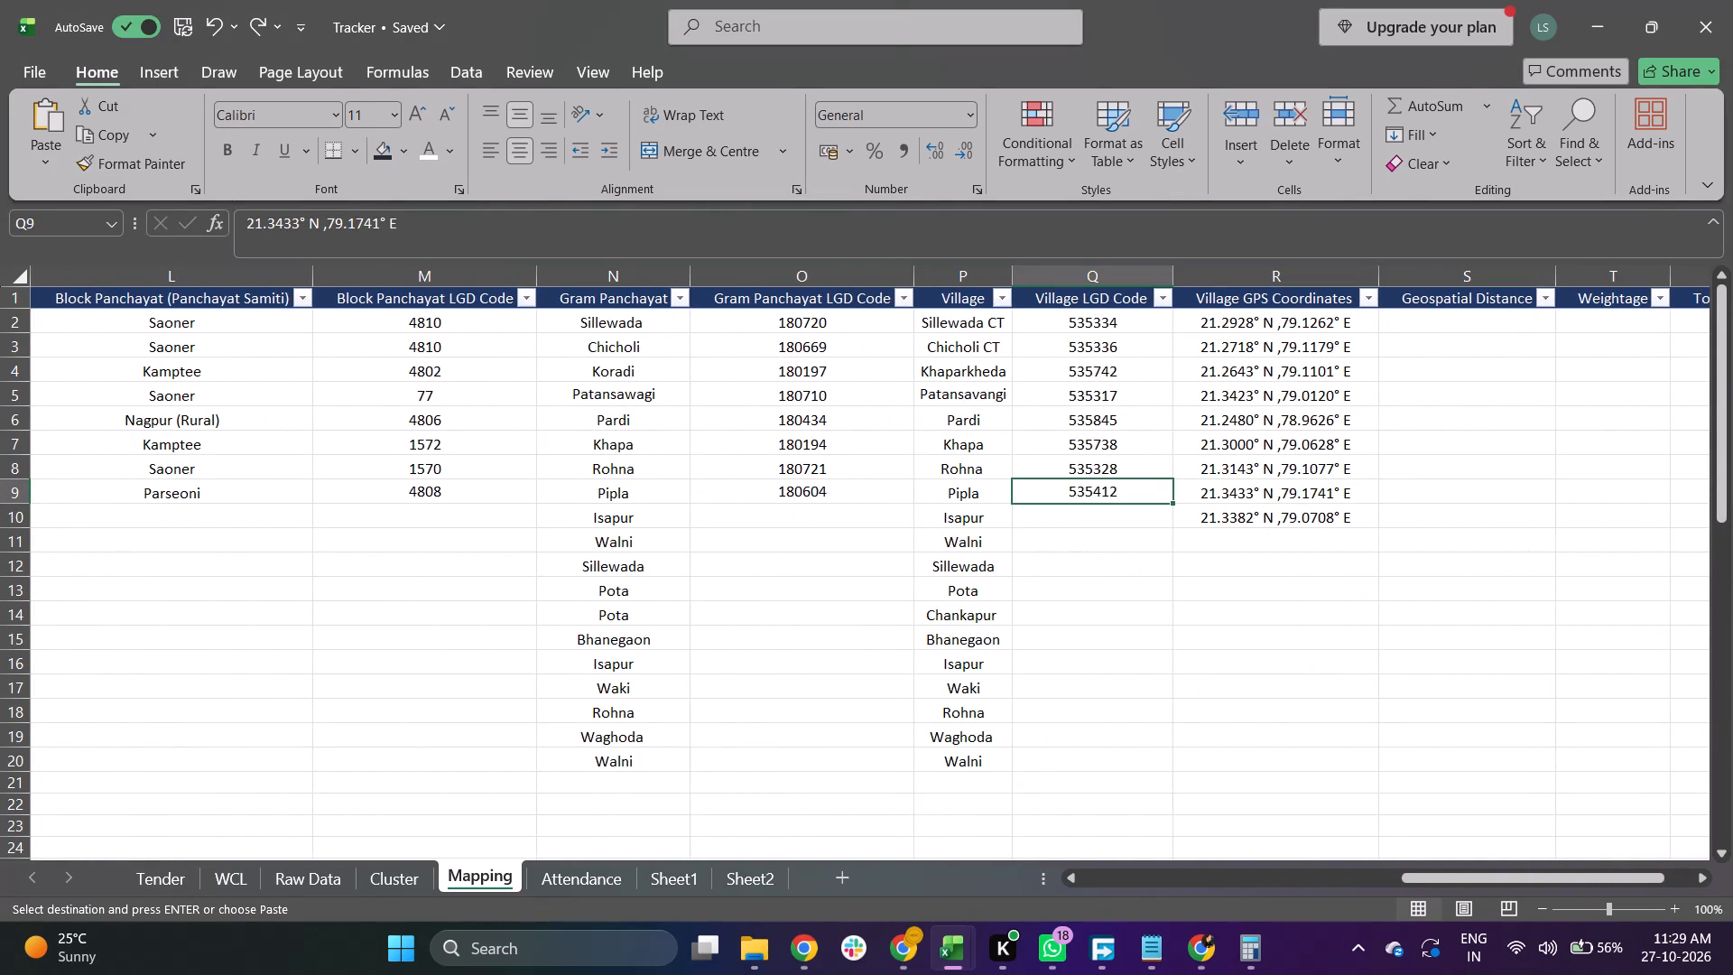
key(Down)
key(Right)
key(Right)
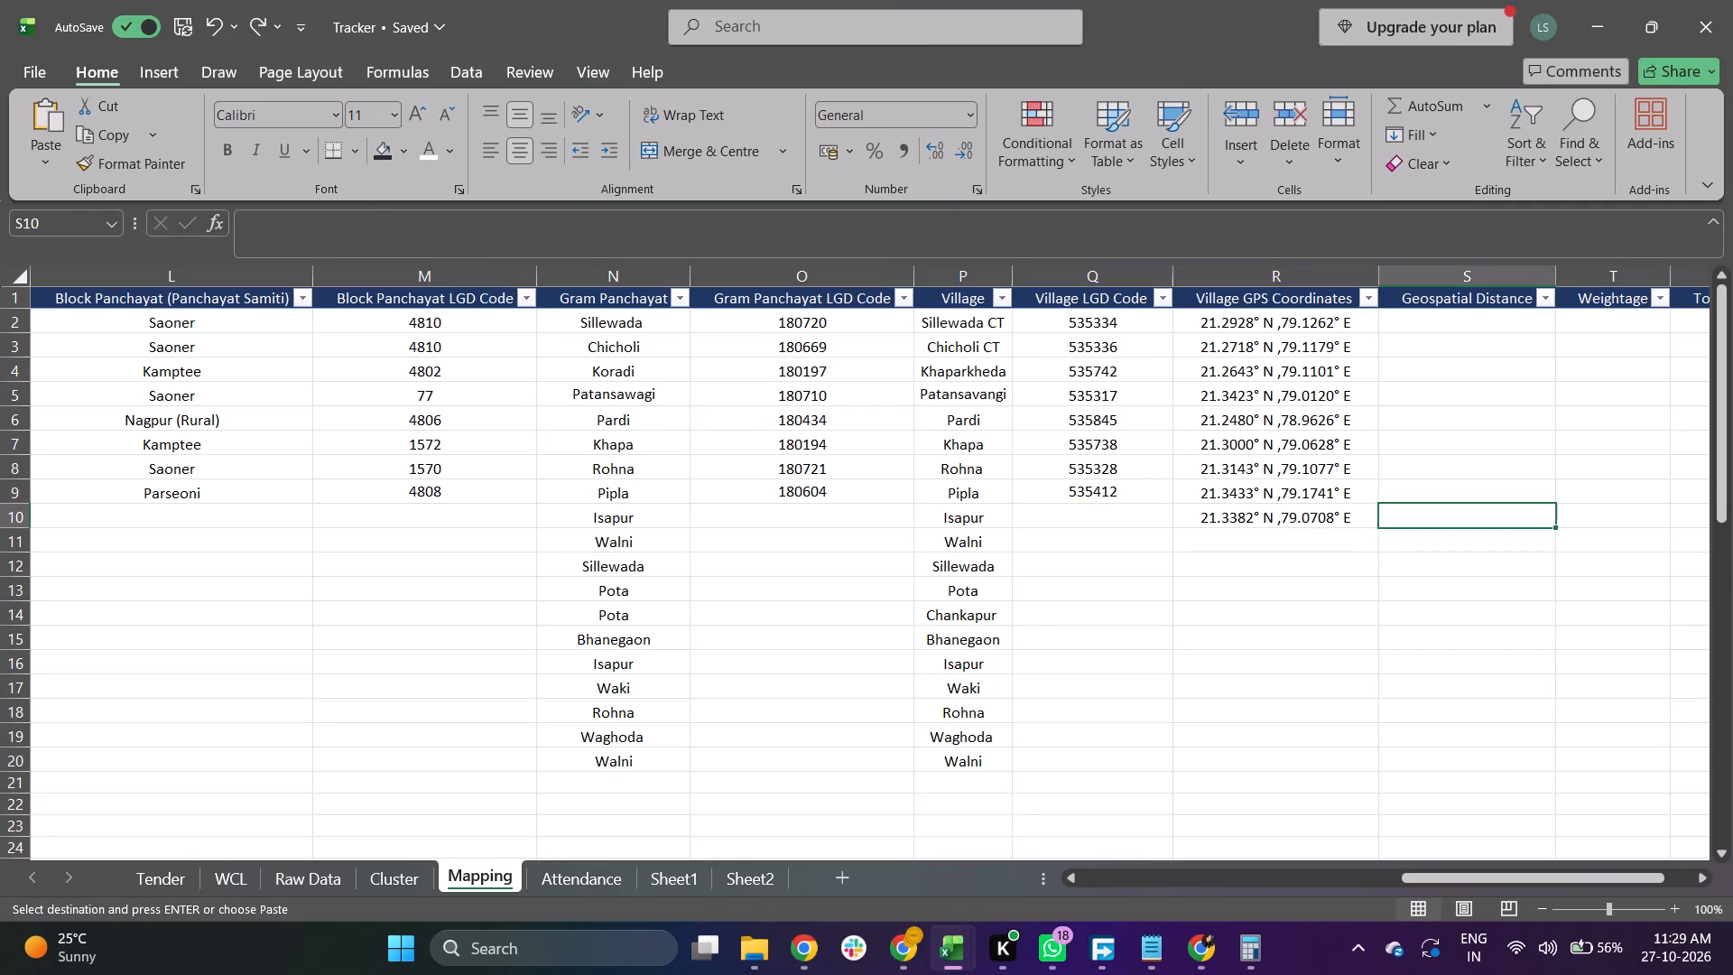
Review the Isapur entry in row 10 across all columns, from serial number to village LGD code.
key(Left)
key(Left)
key(Left)
key(Left)
key(Left)
key(Left)
key(Left)
key(Left)
key(Left)
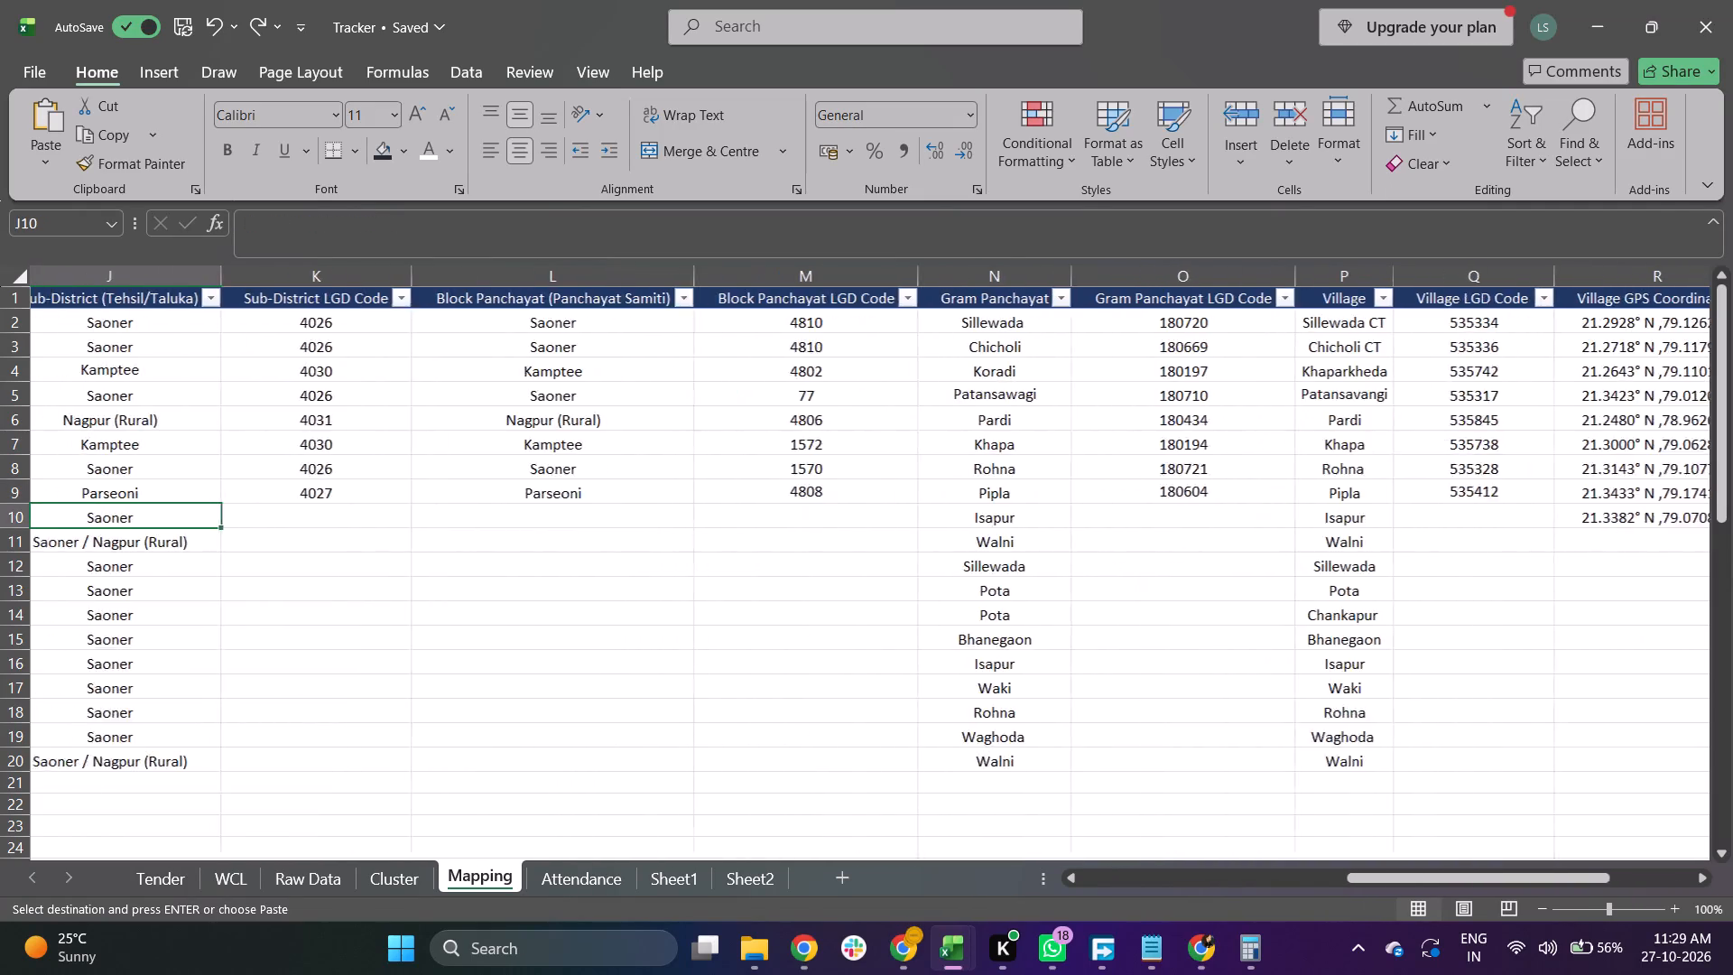
key(Left)
key(Left)
key(Left)
key(Left)
key(Left)
key(Left)
key(Left)
key(Left)
key(Left)
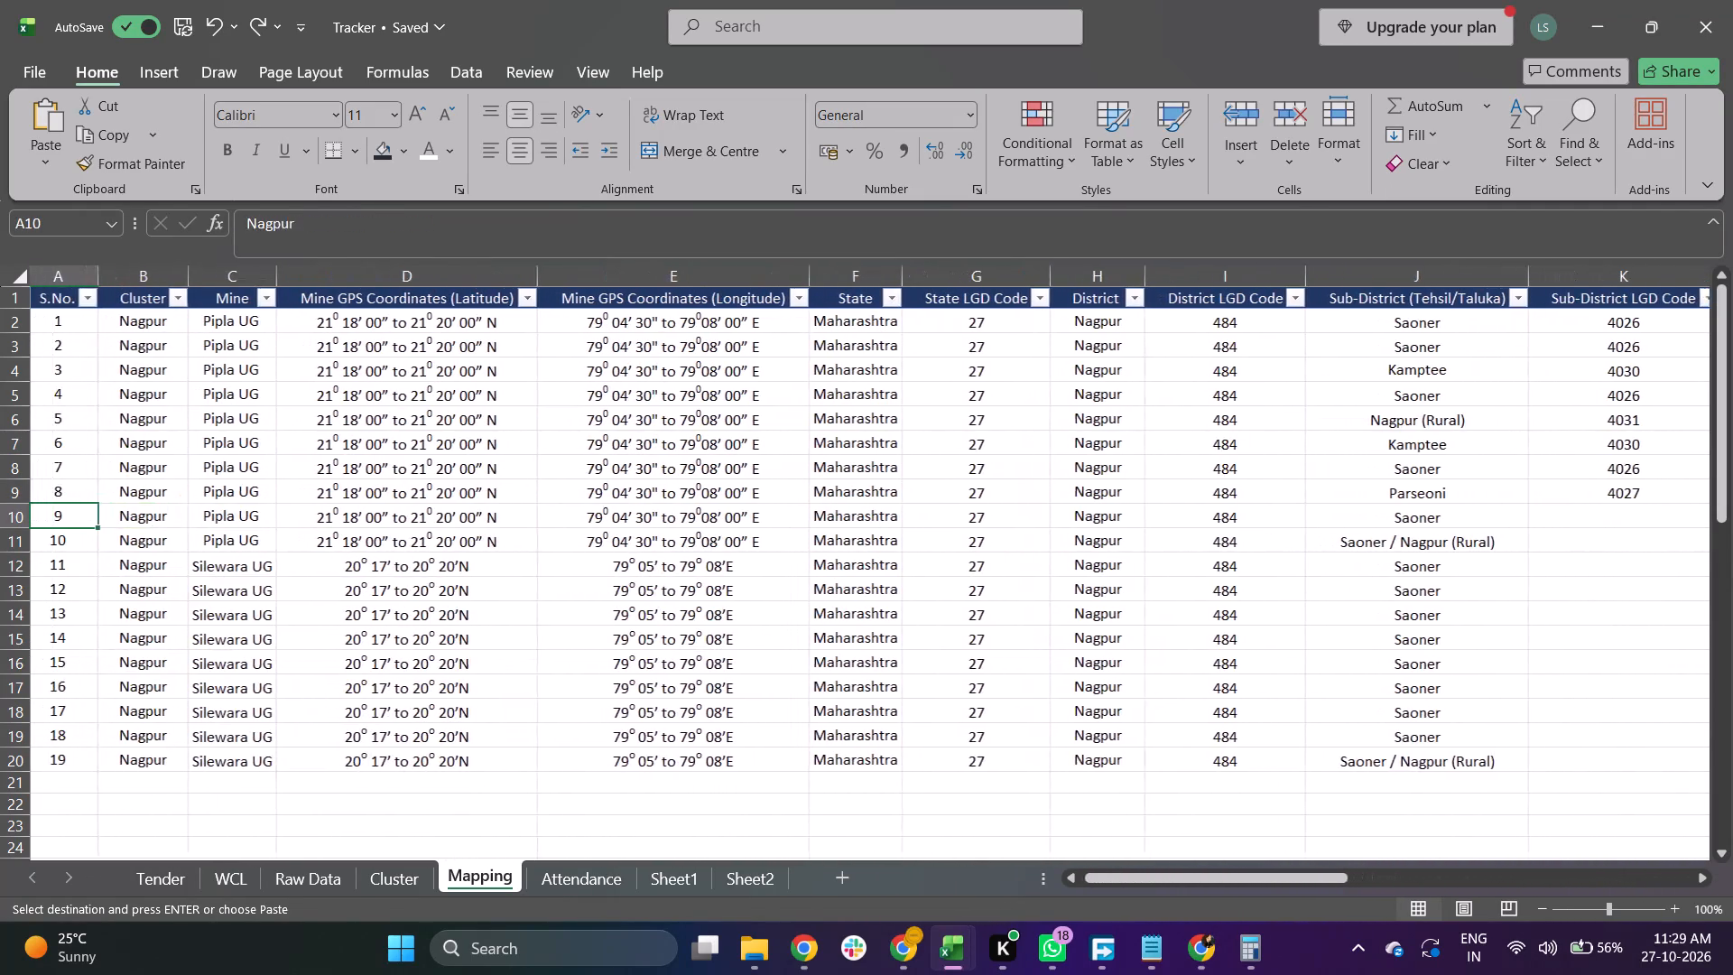
key(Left)
key(Left)
key(Right)
key(Right)
key(Right)
key(Right)
key(Right)
key(Right)
key(Right)
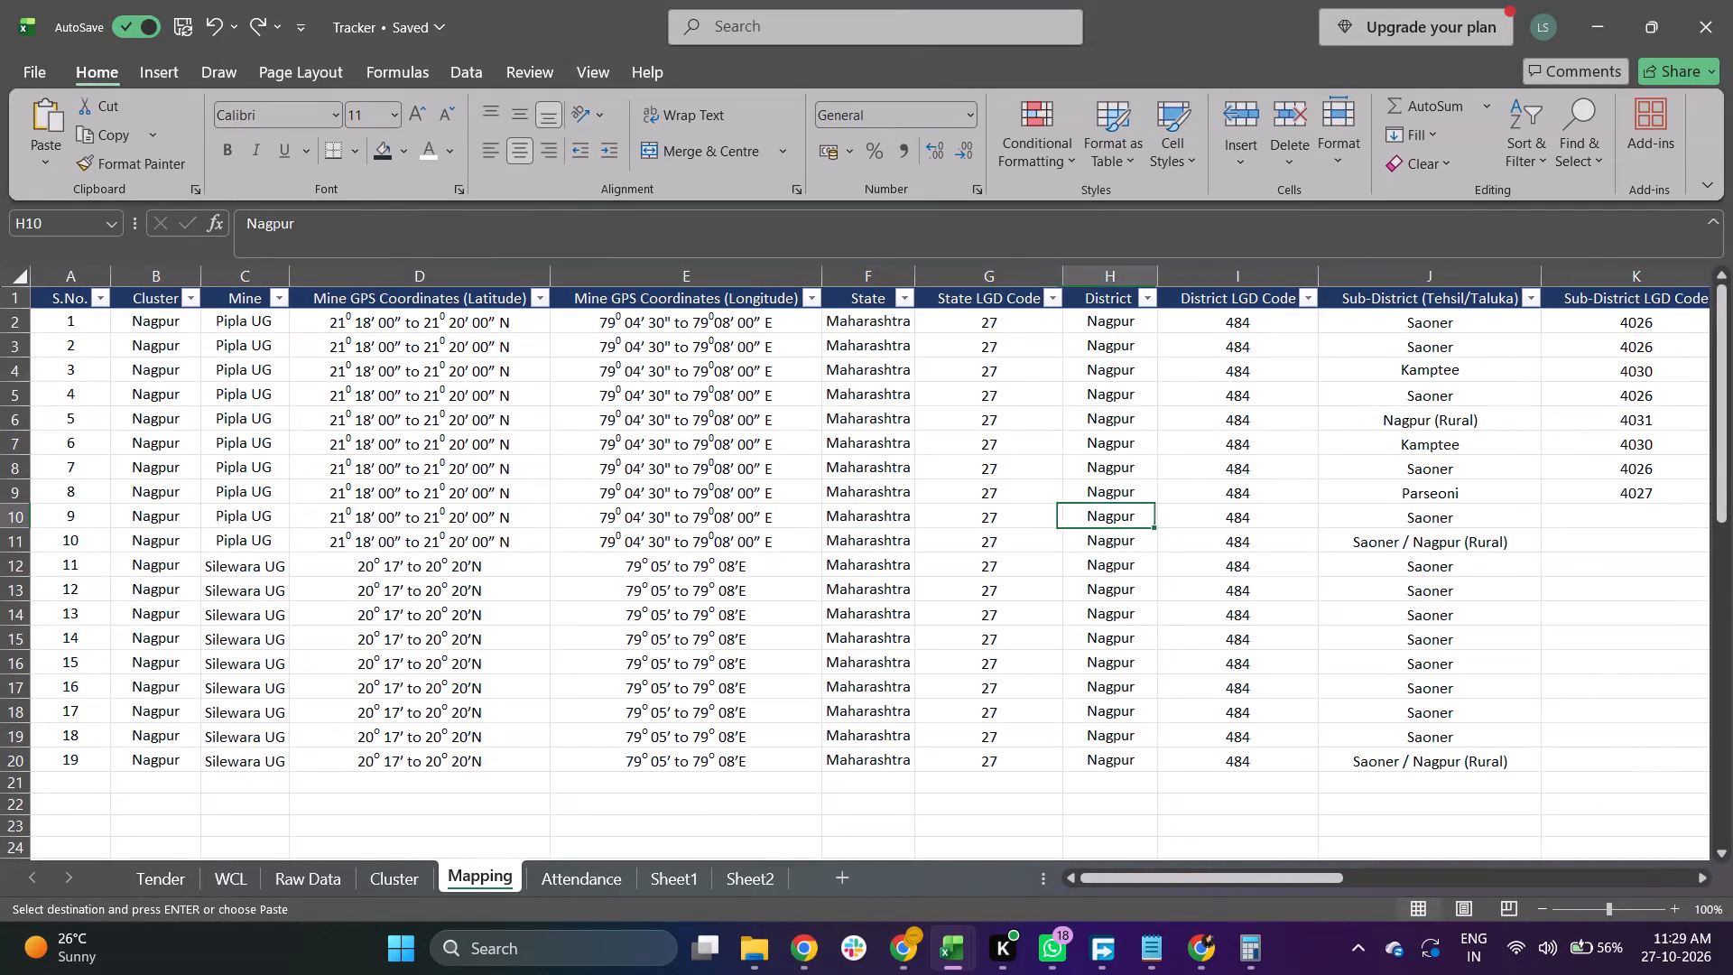
key(Right)
key(Right)
key(Right)
key(Right)
key(Right)
key(Right)
key(Right)
key(Right)
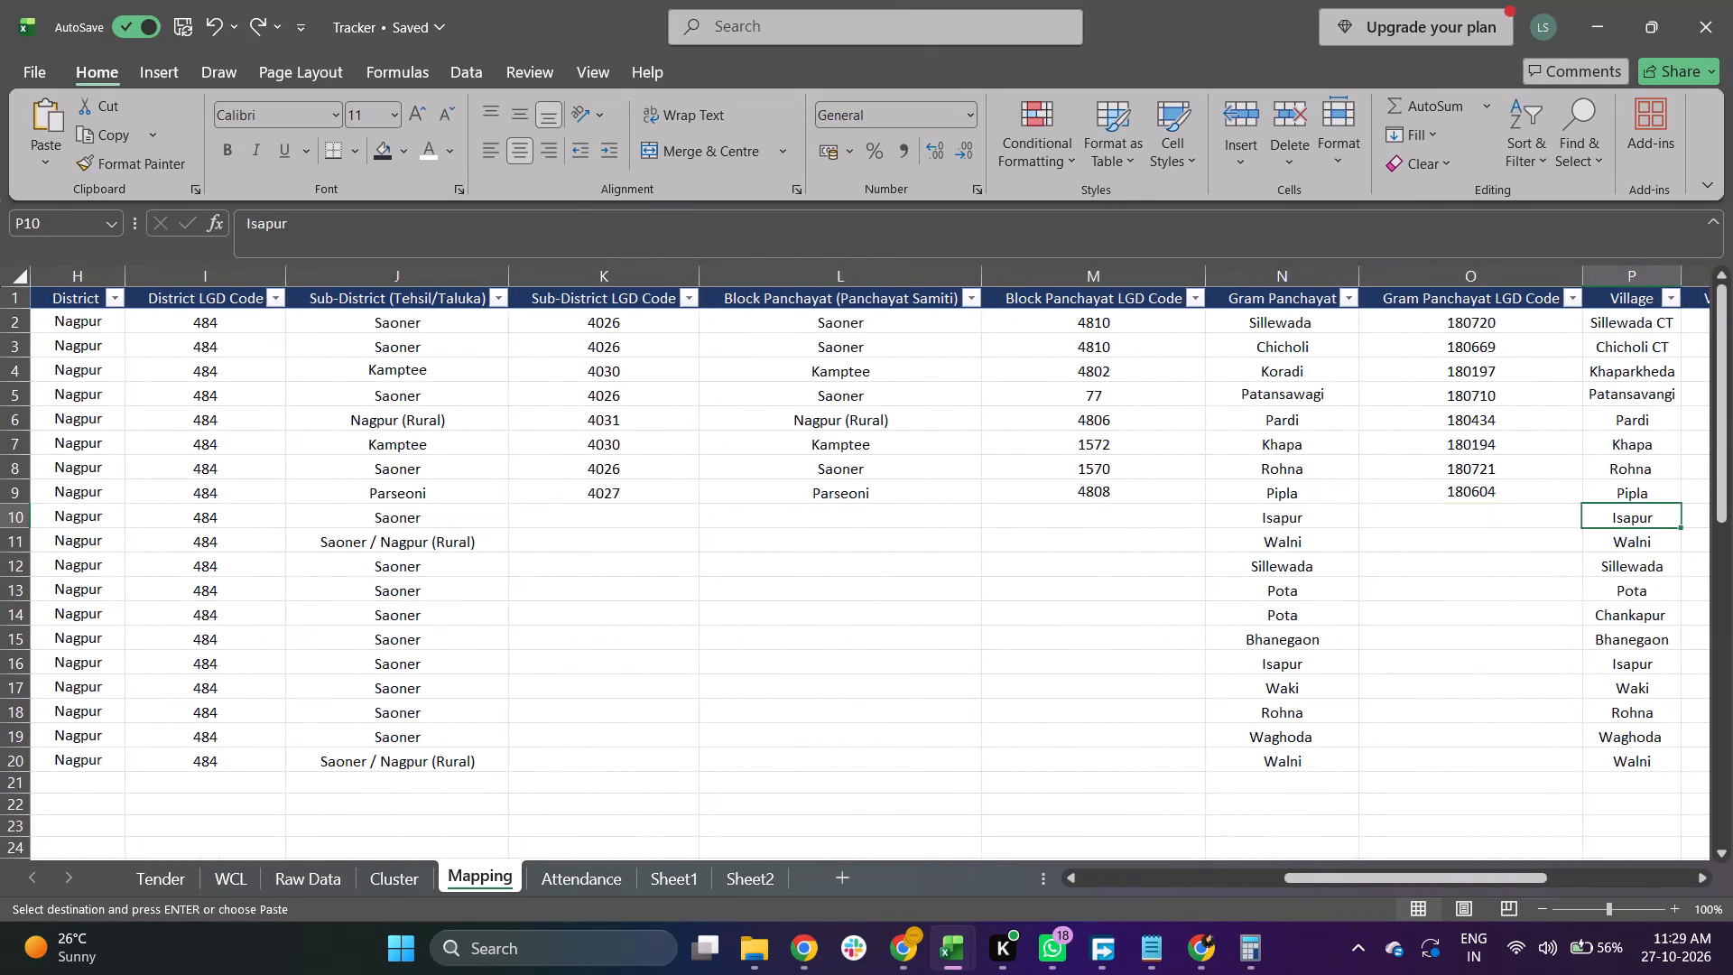
key(Right)
key(Right)
Examine the Walni entry in row 11, checking its sub-district, block, gram panchayat and LGD code cells.
key(Down)
key(Left)
key(Left)
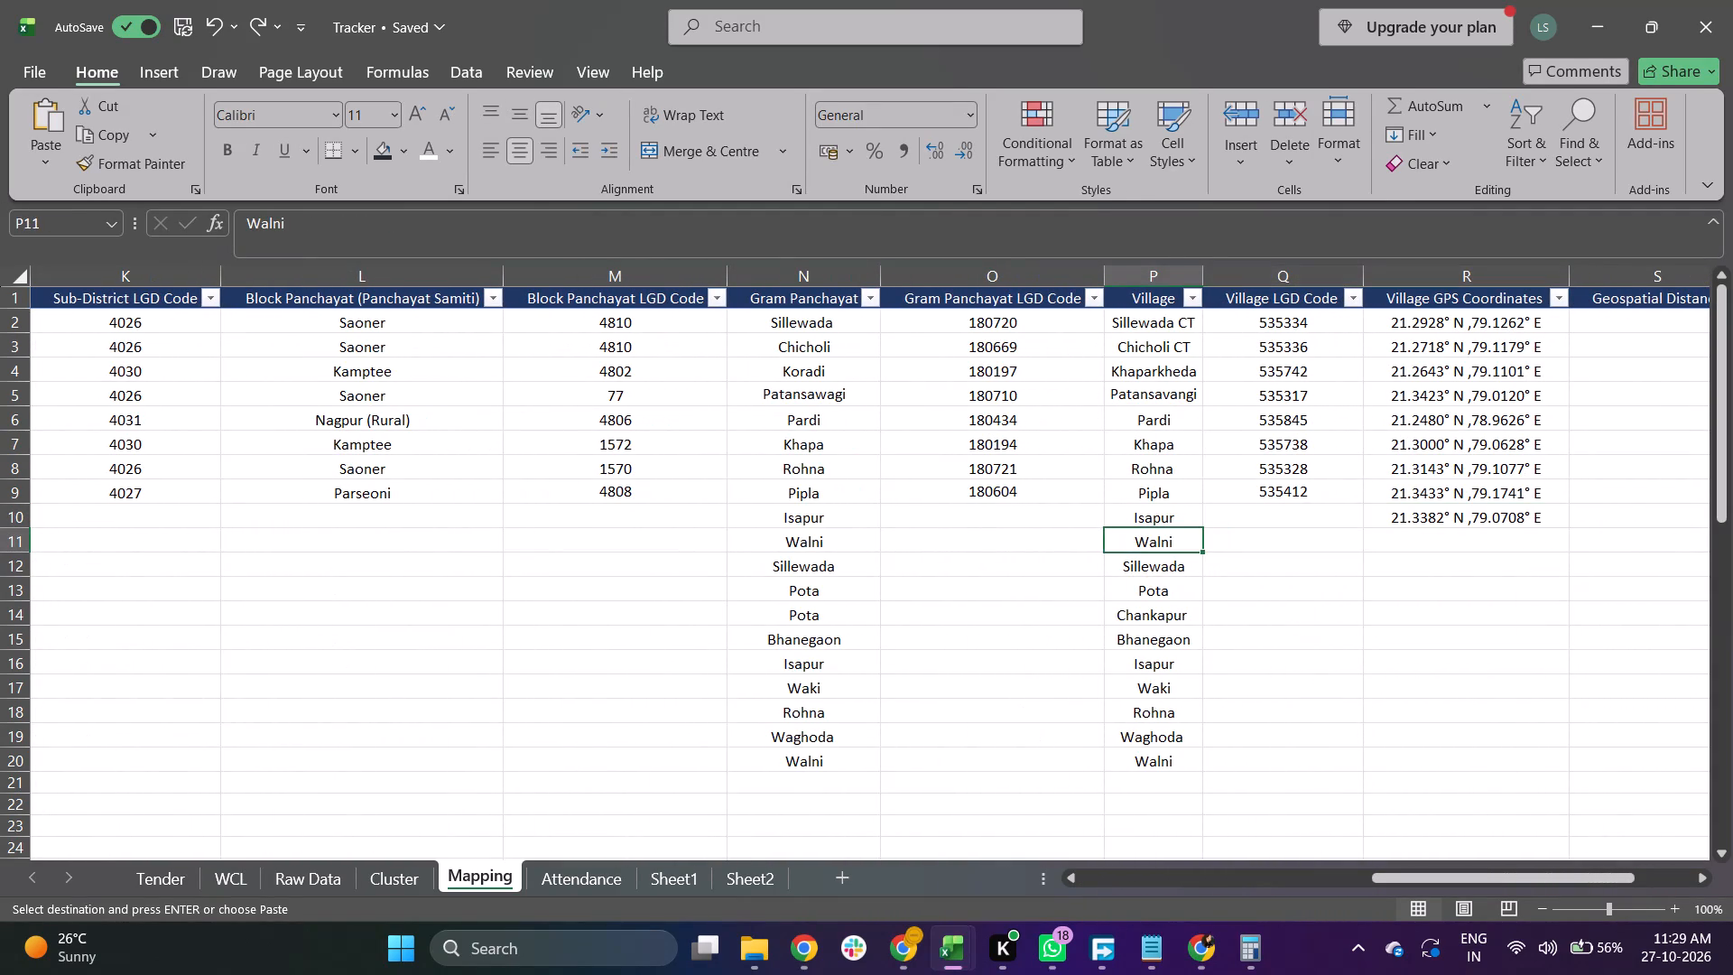
key(Left)
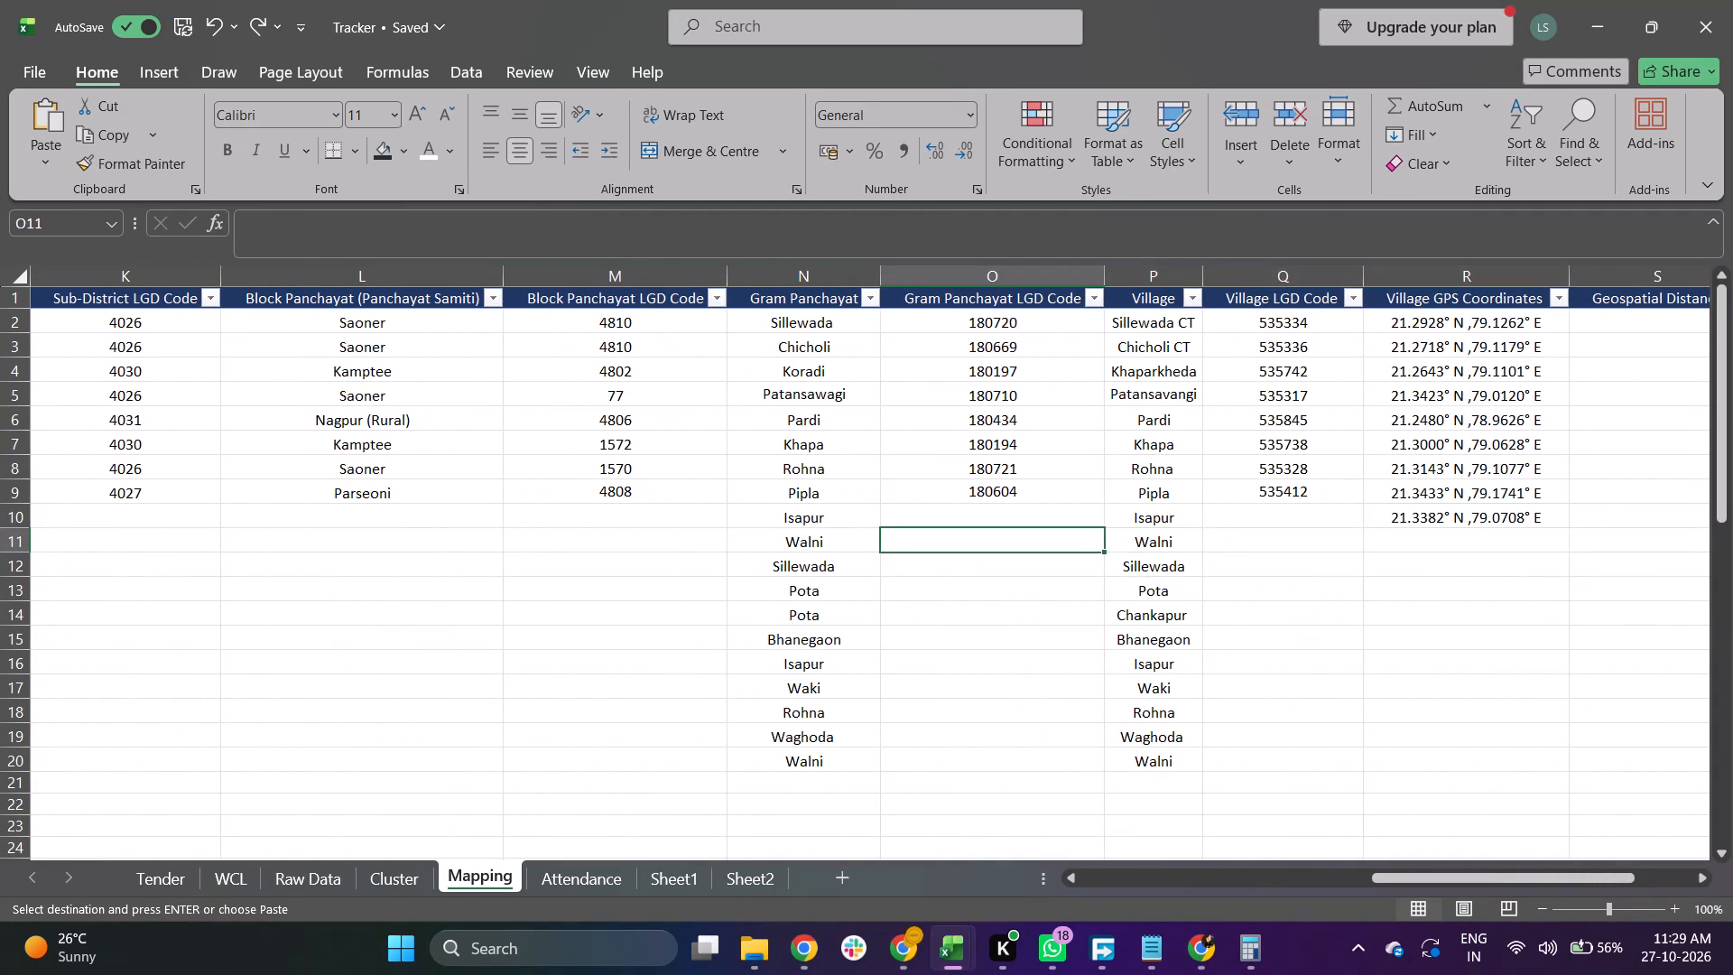
key(Left)
key(Left)
key(Left)
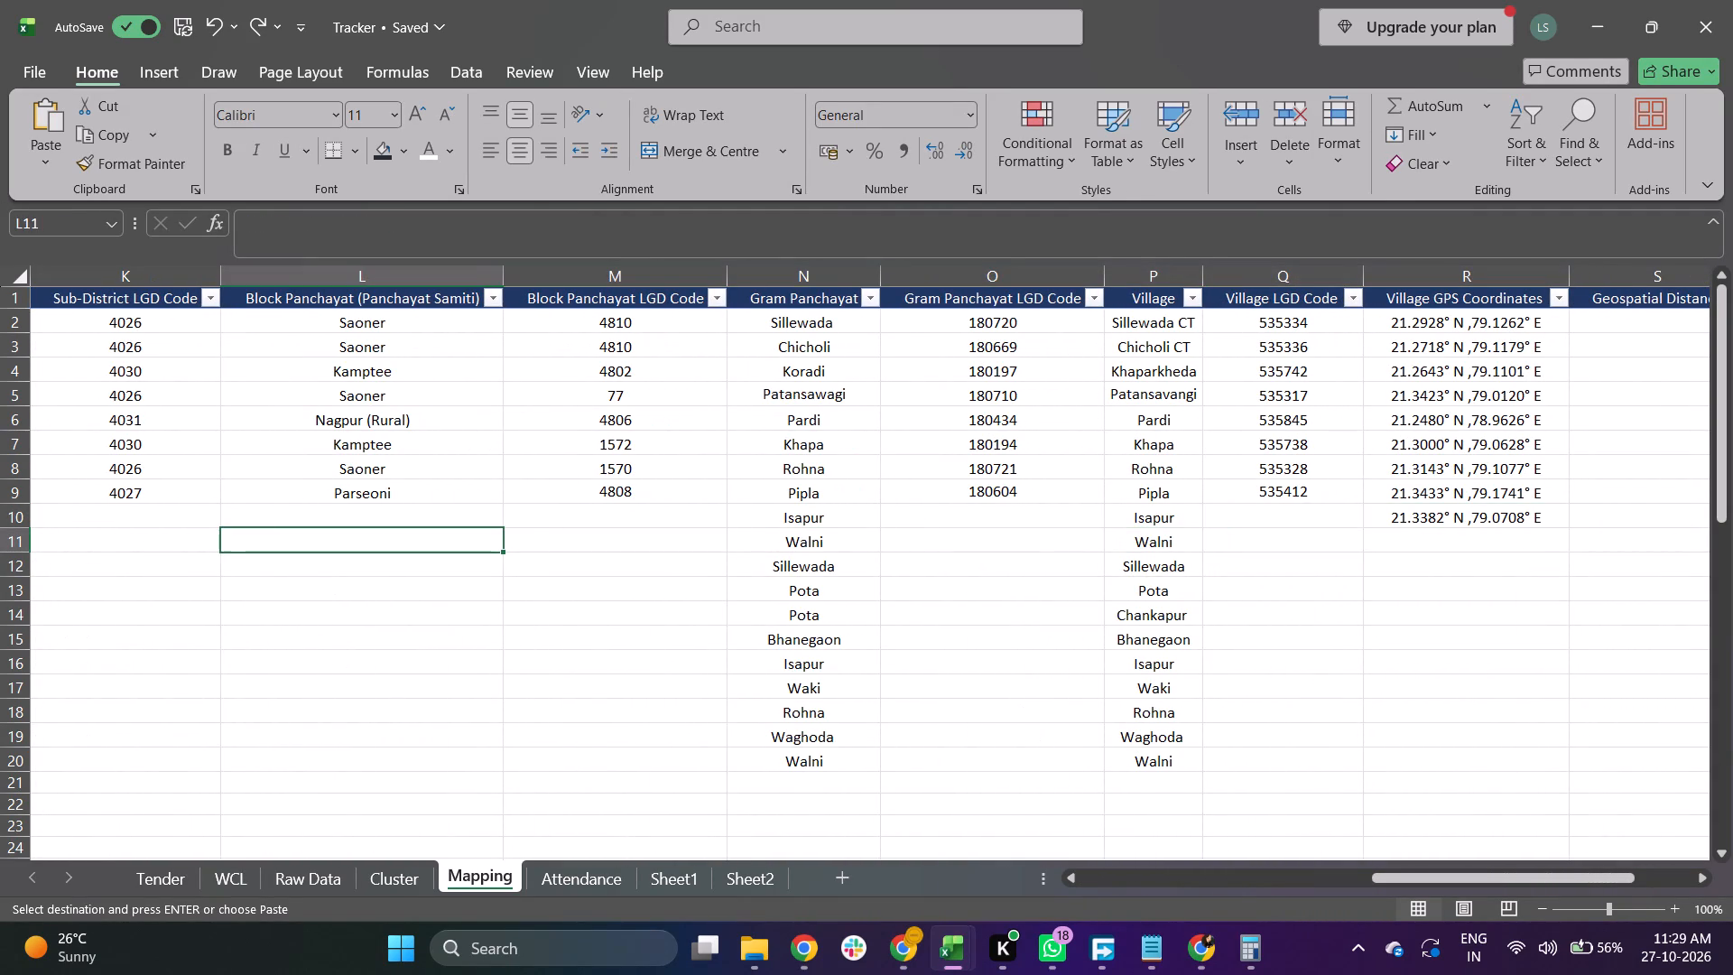
key(Left)
key(Left)
key(Left)
key(Right)
key(Right)
key(Right)
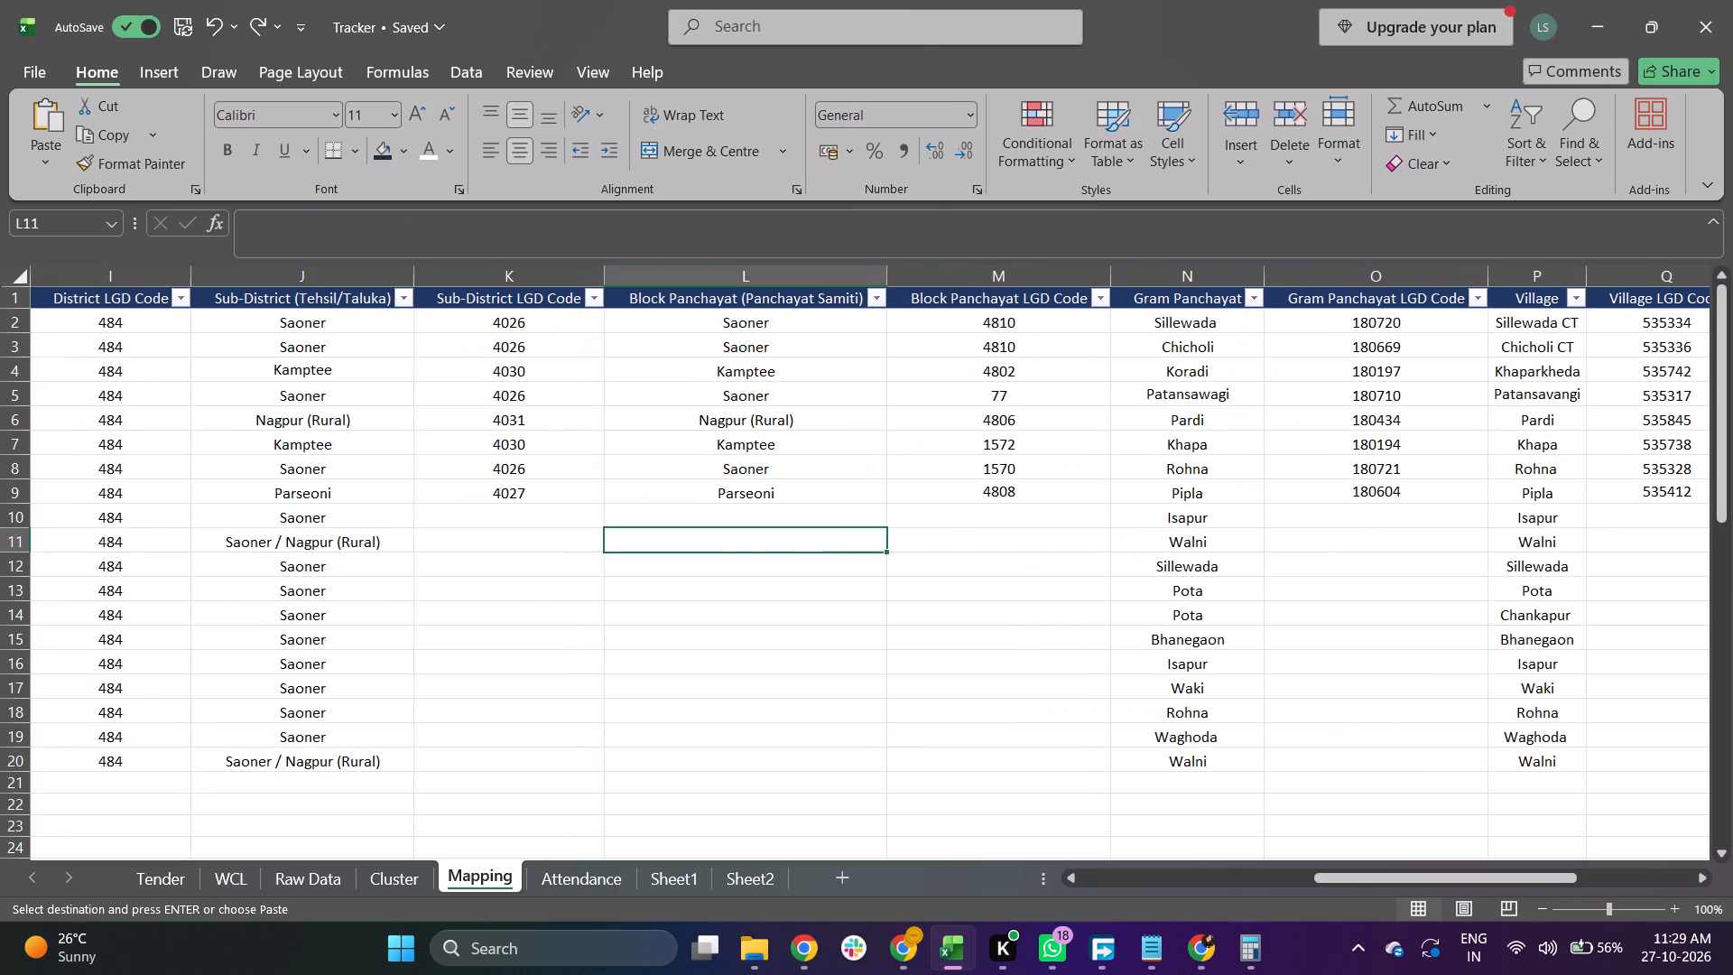
key(Right)
key(Right)
key(Left)
key(Left)
key(Right)
key(Right)
key(Right)
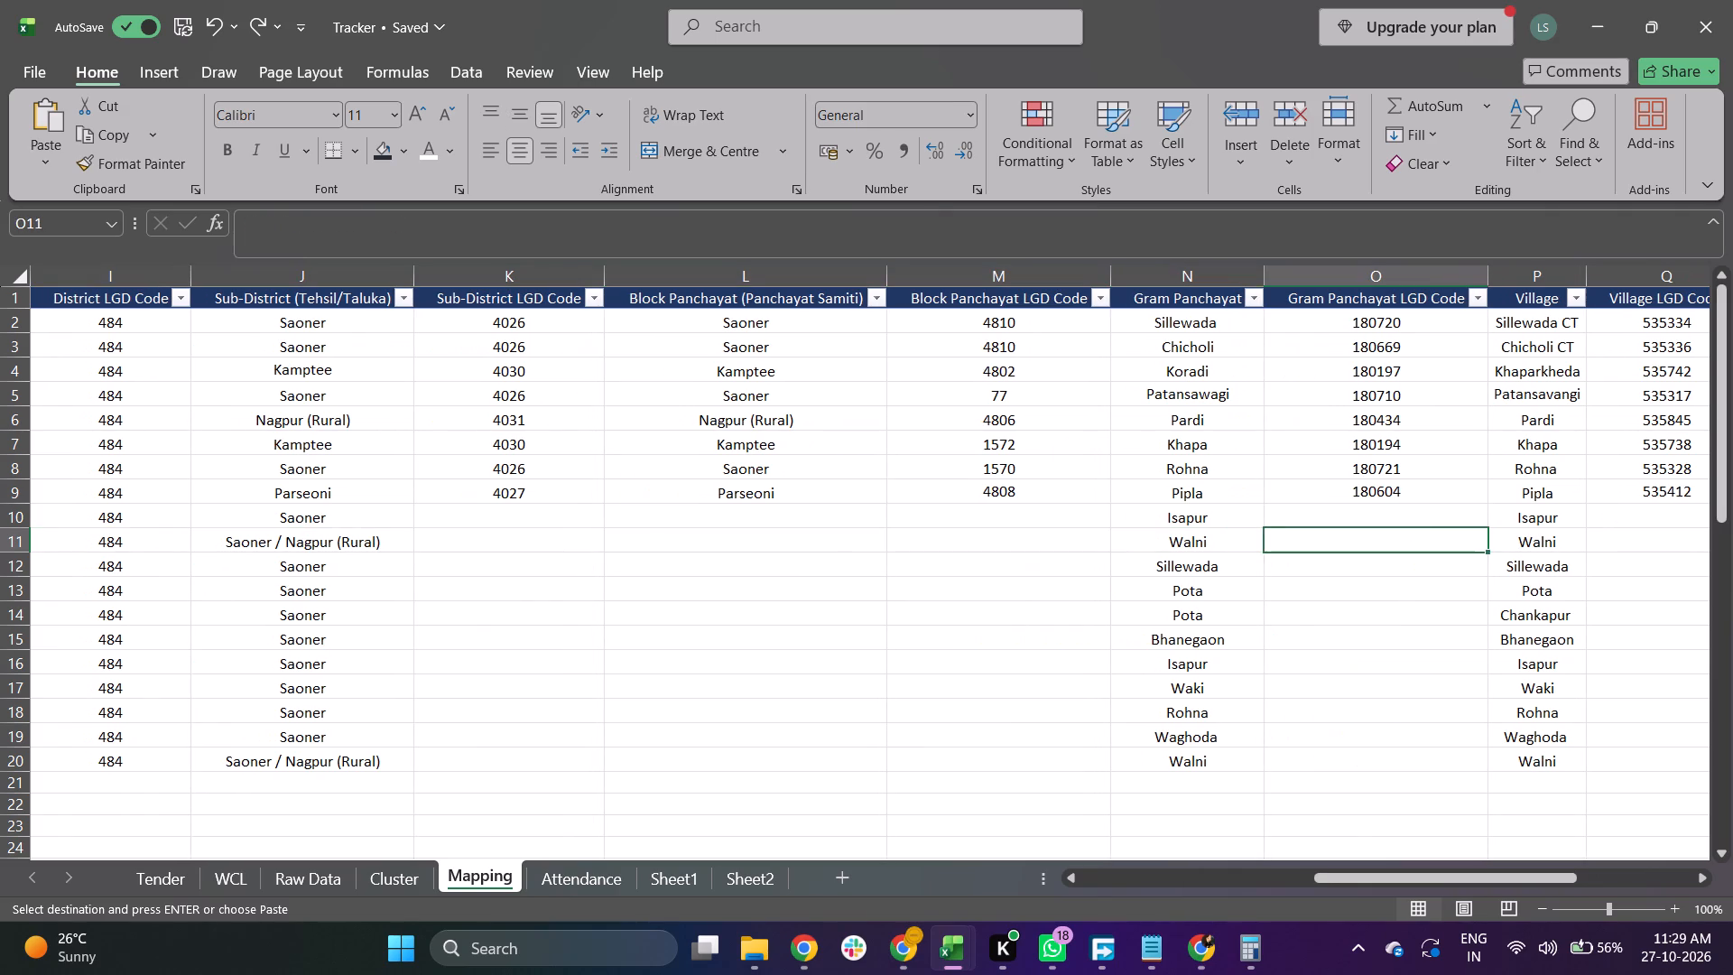
Close the MCL_Mines_Cluster_and_Nearest_Distance workbook, saving its changes to the Downloads folder.
key(alt+Tab)
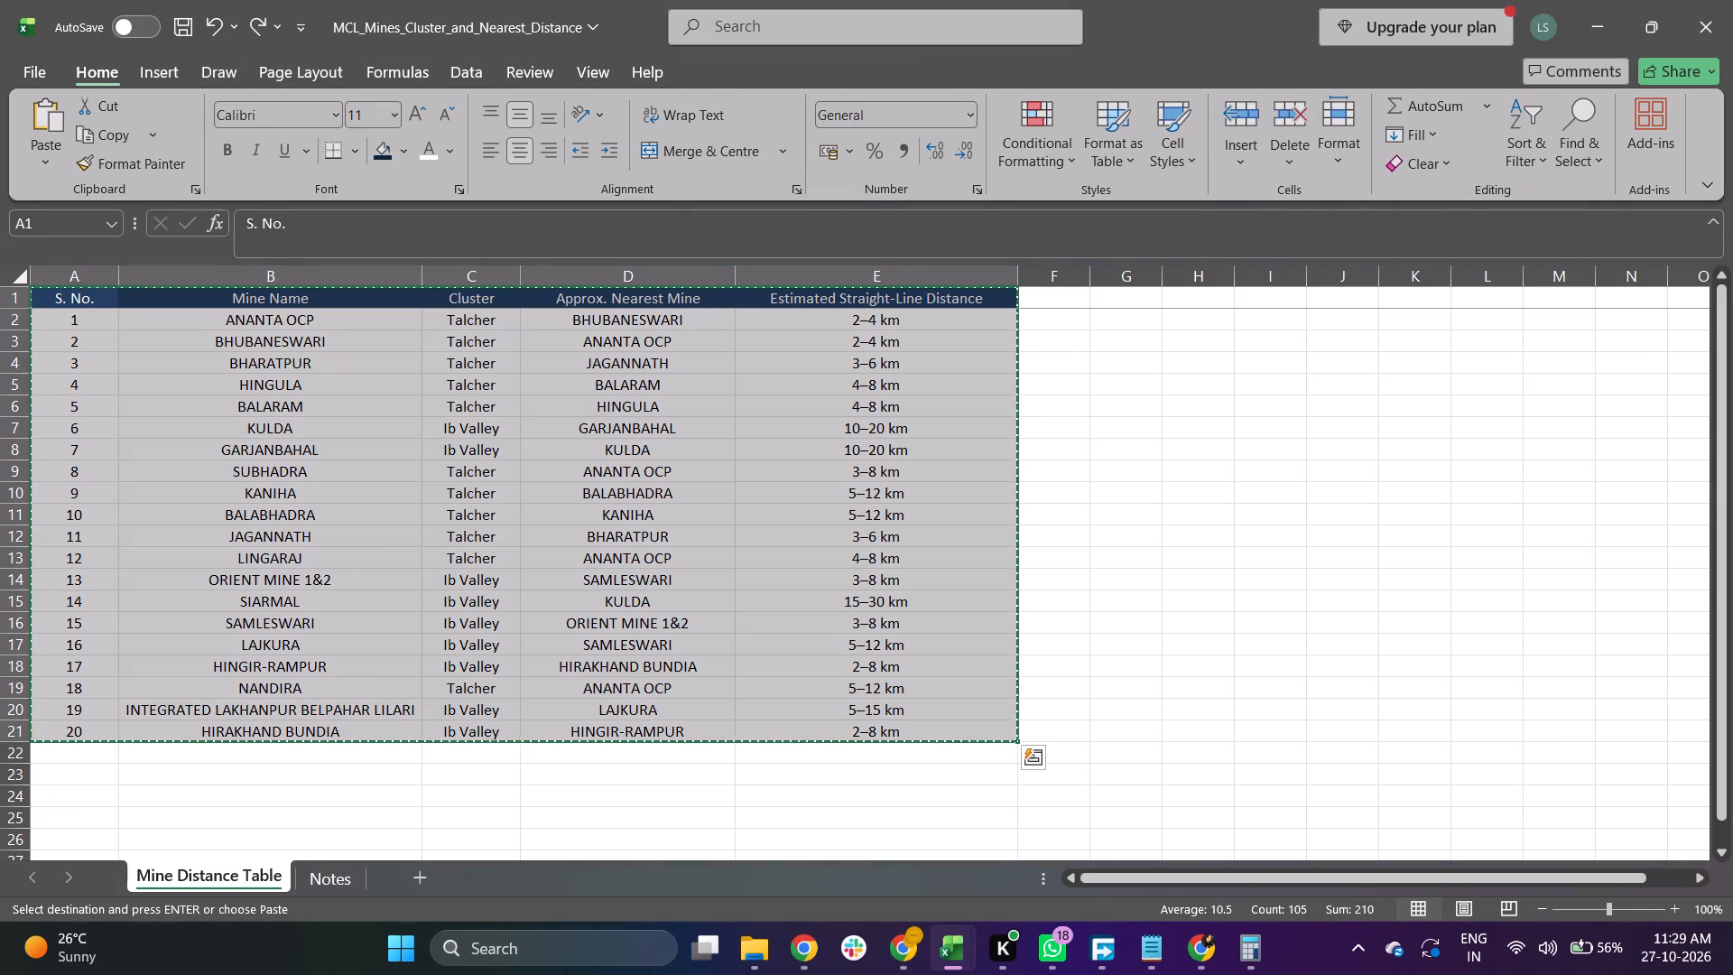
key(alt+Tab)
key(alt+Tab)
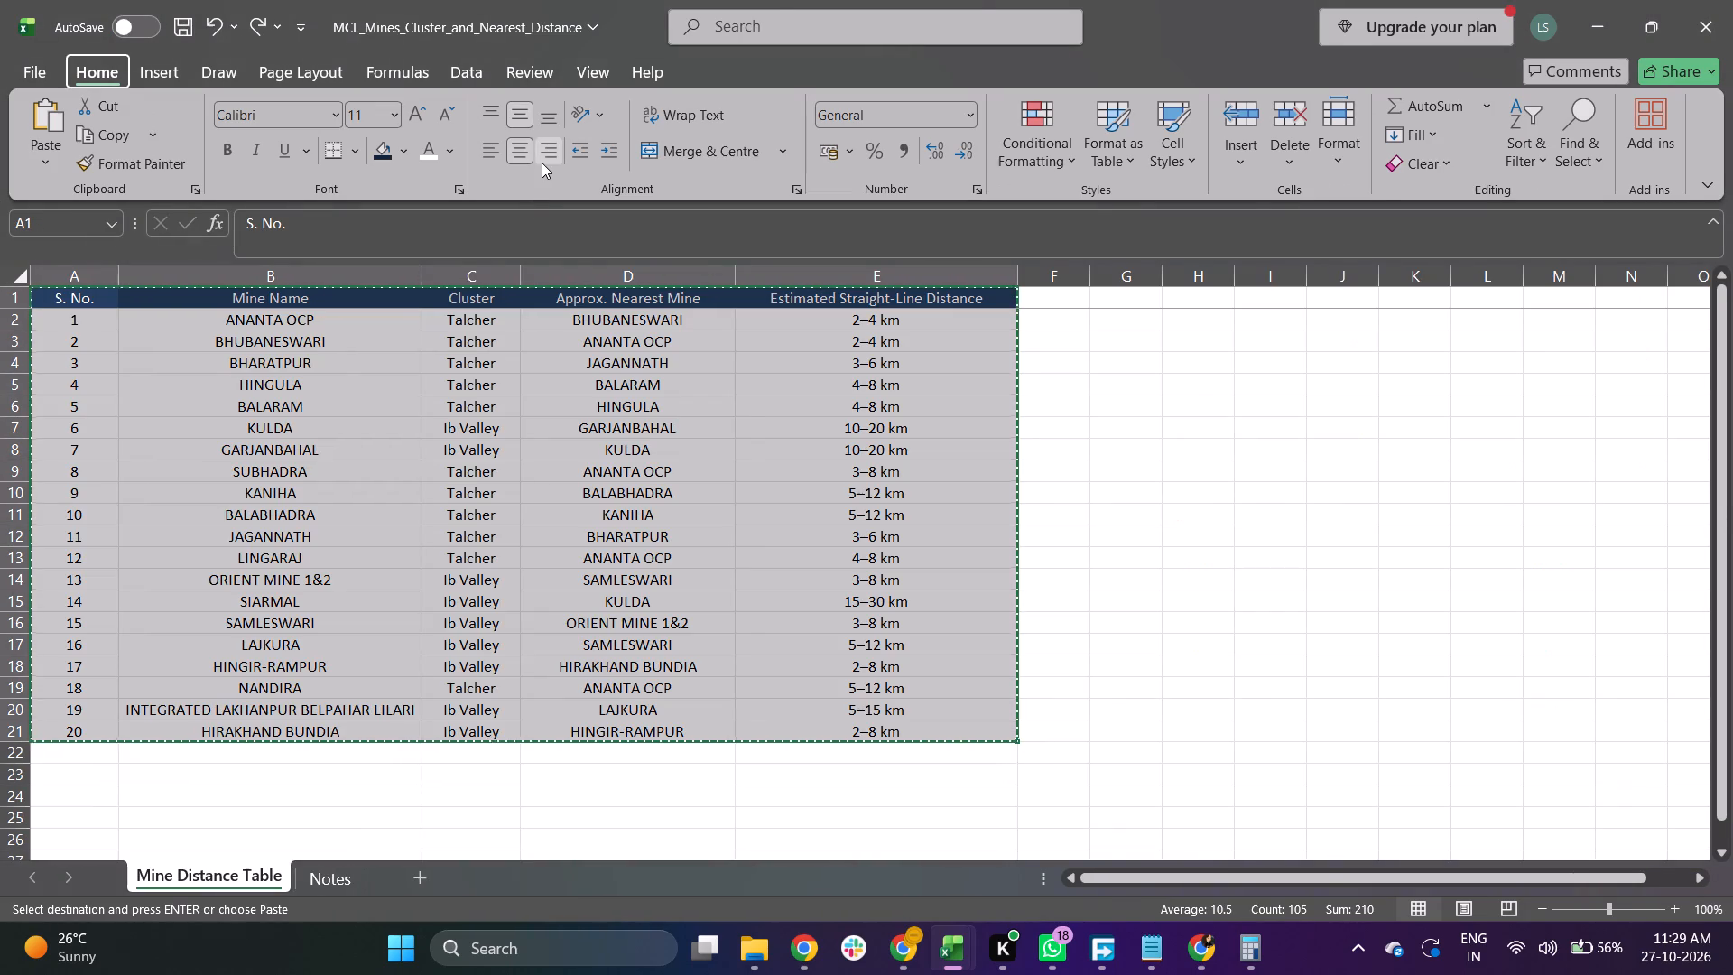
click(1717, 34)
click(863, 633)
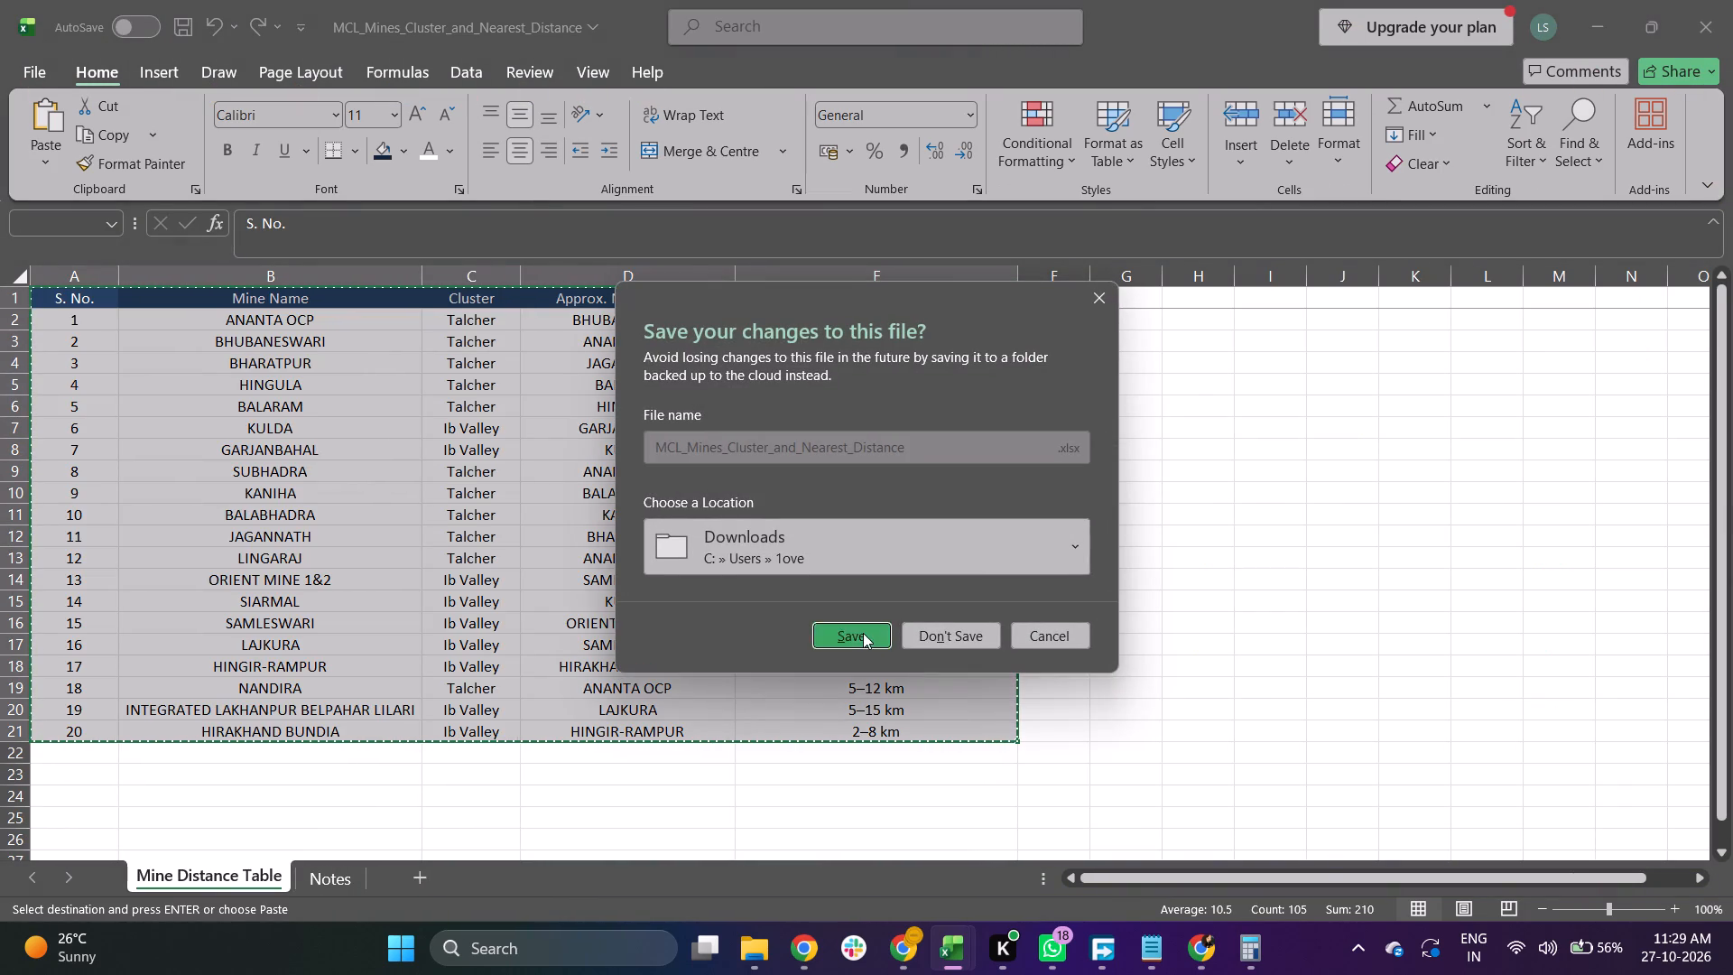
click(859, 574)
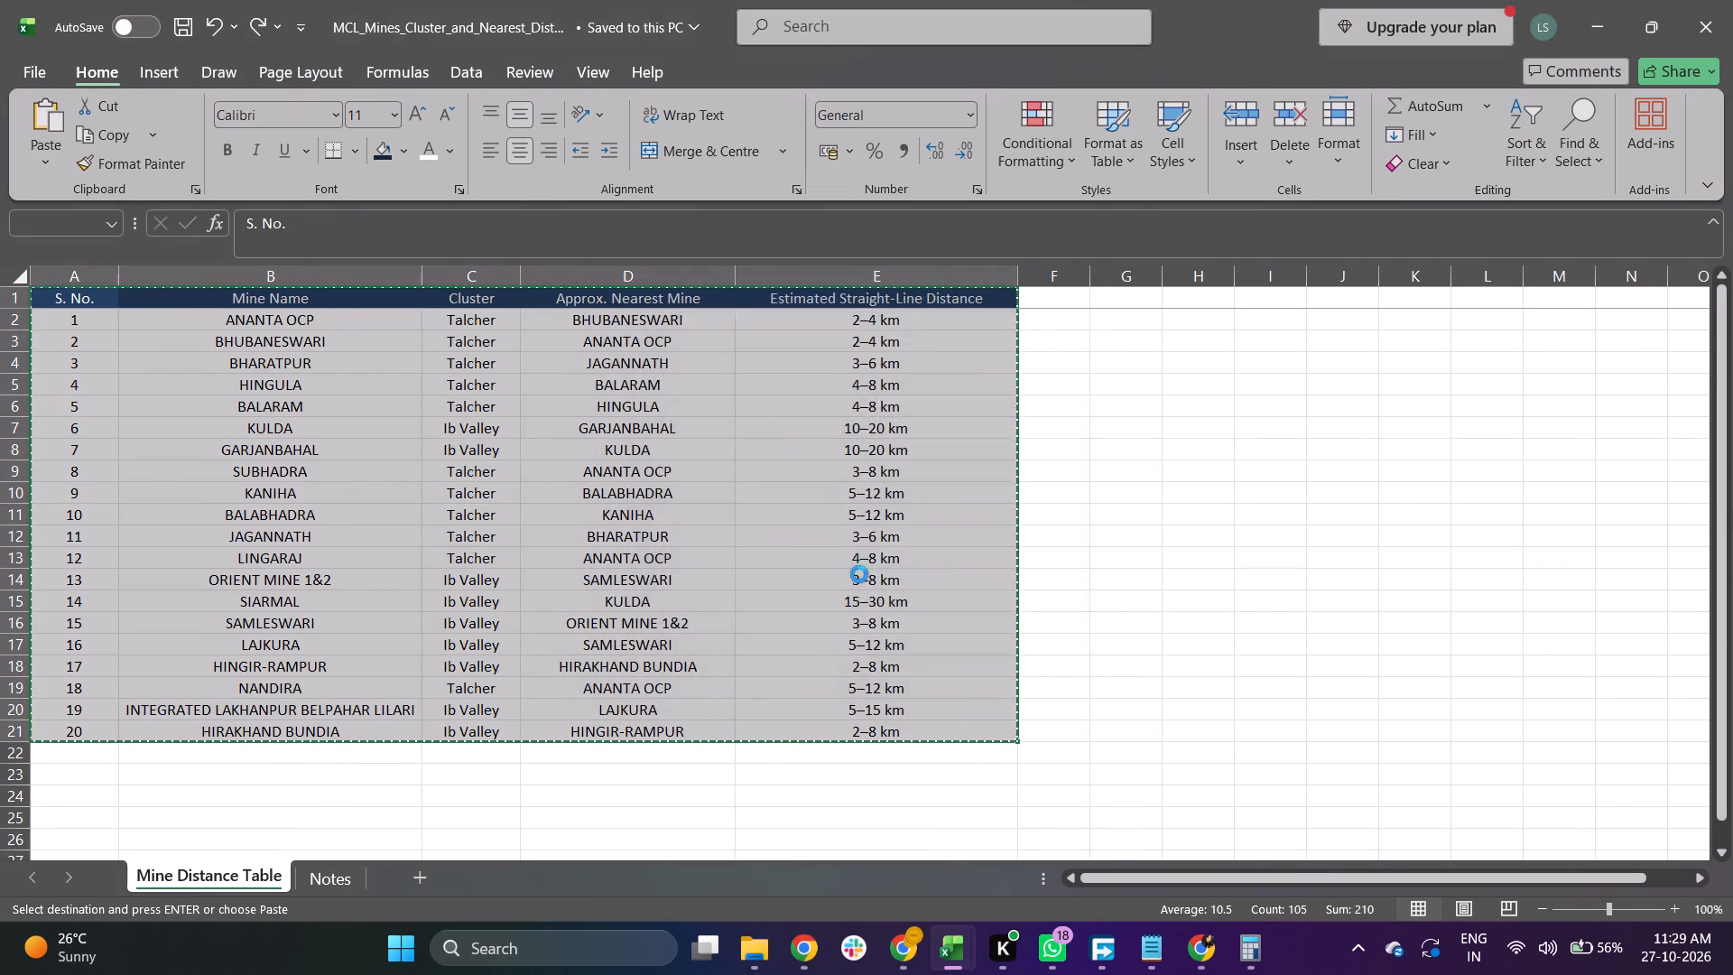
Correct the gram panchayat name in row 10 of the Mapping sheet to Esapur, matching the Bhuvan Panchayat spelling.
key(Left)
key(Up)
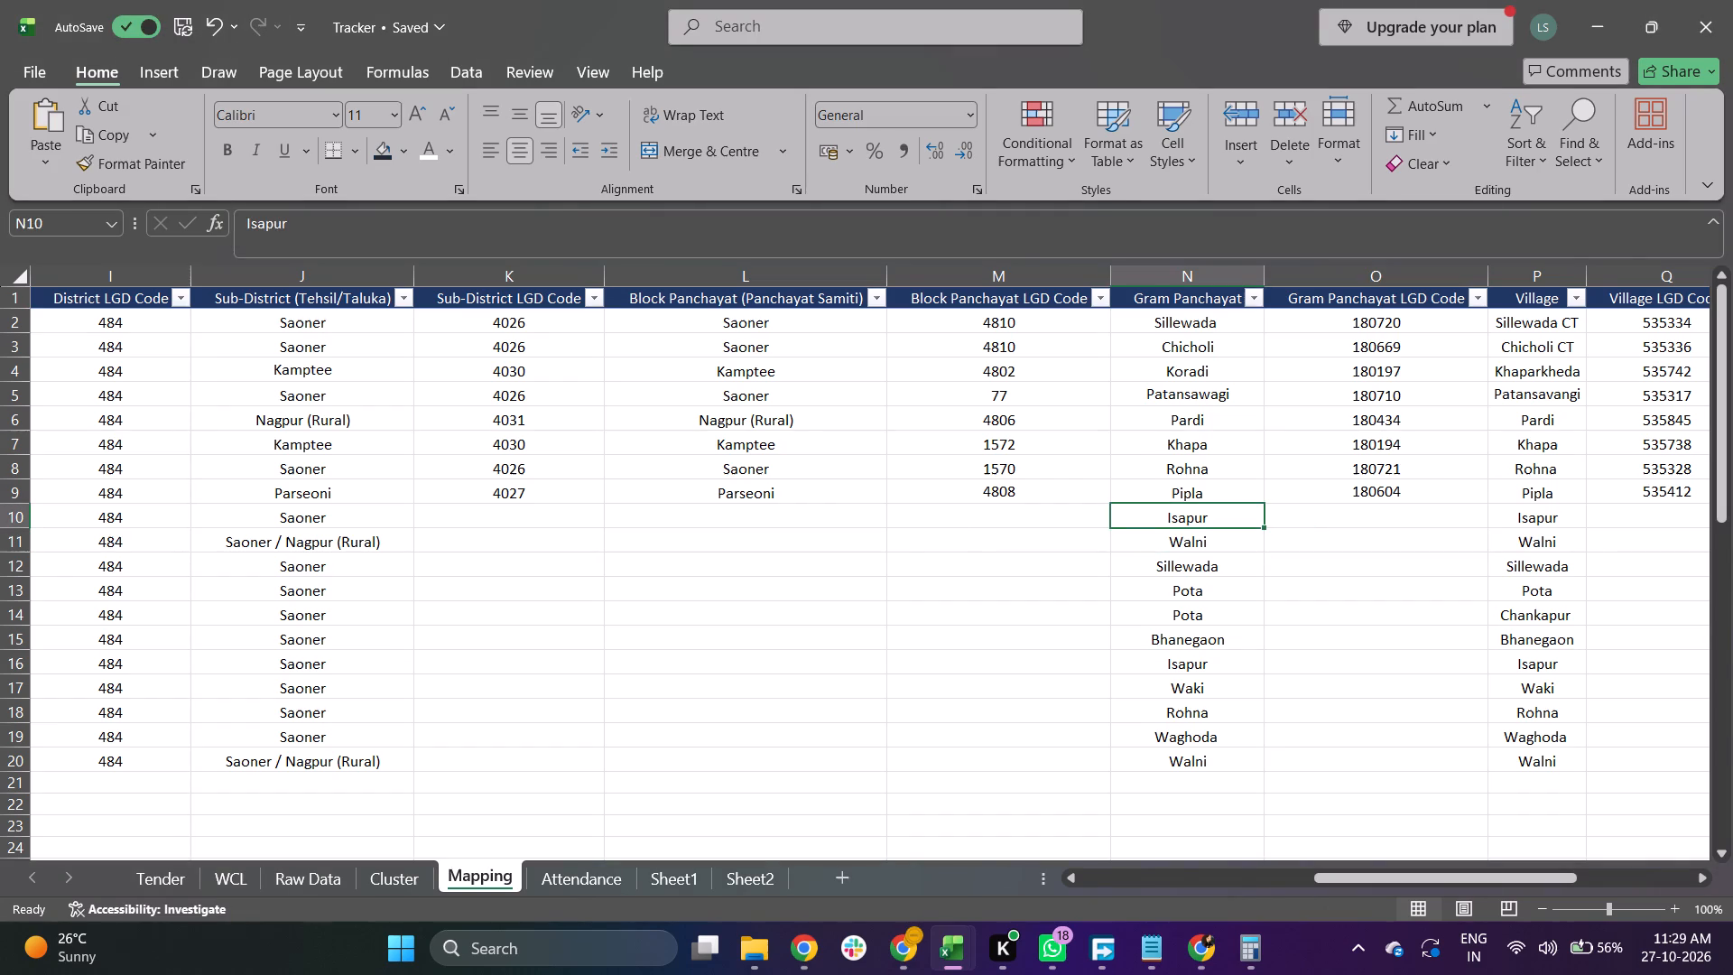
key(alt+Tab)
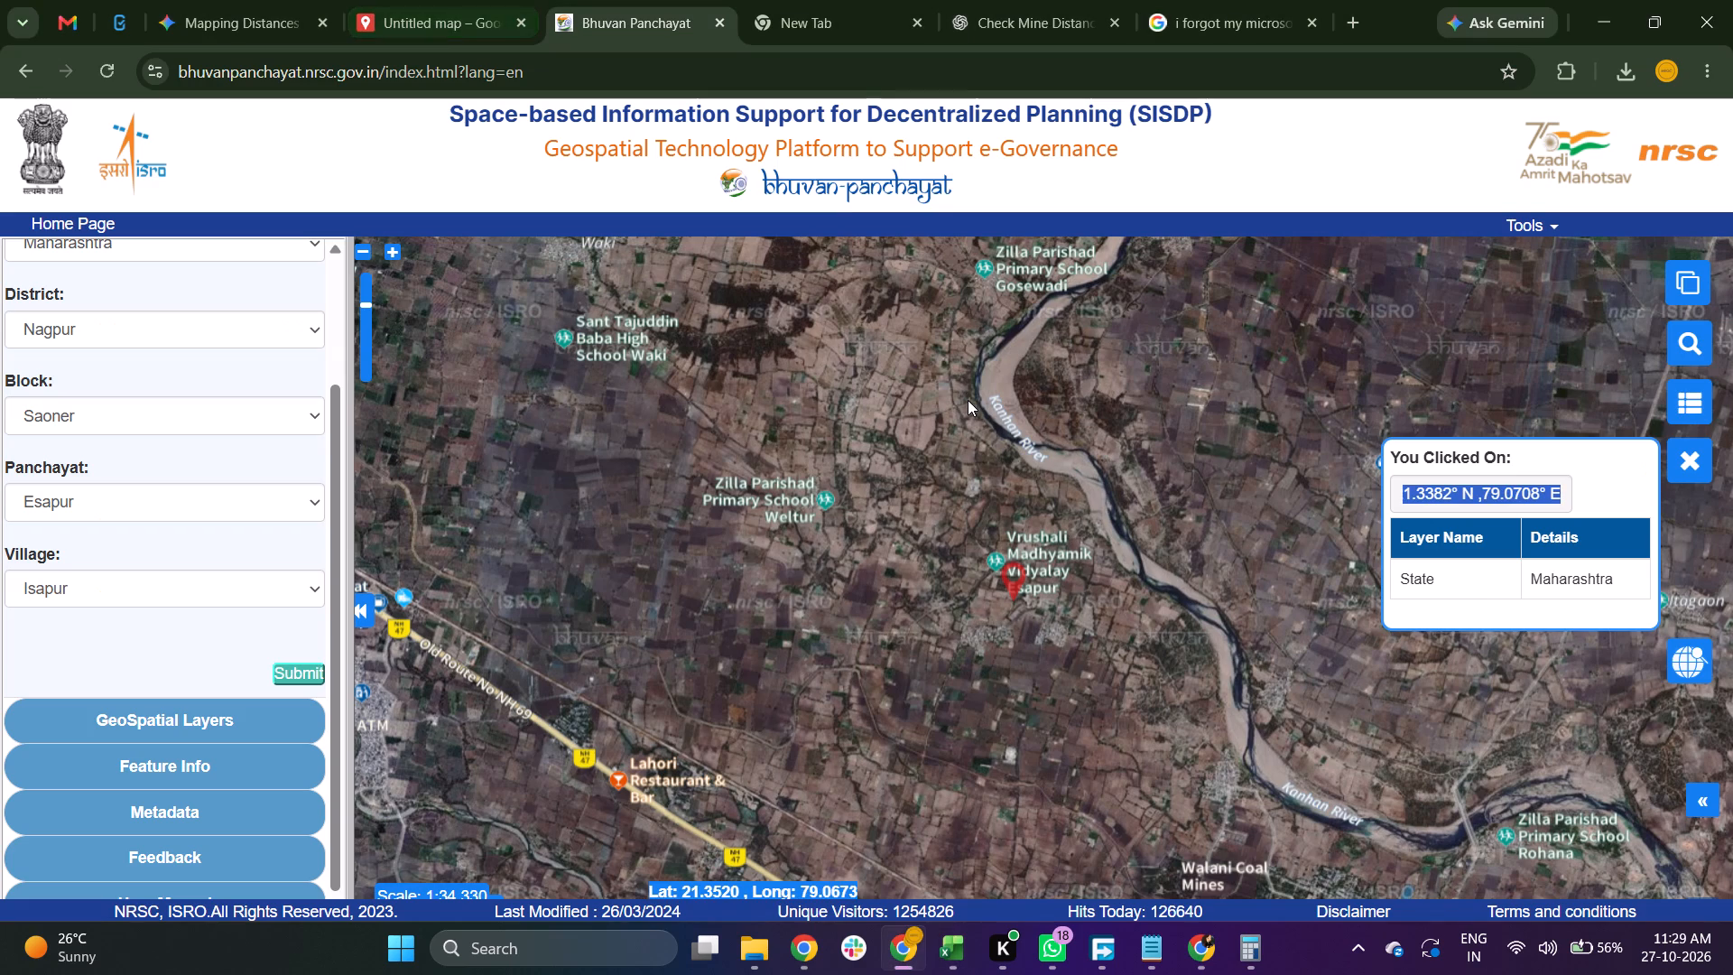
key(alt+Tab)
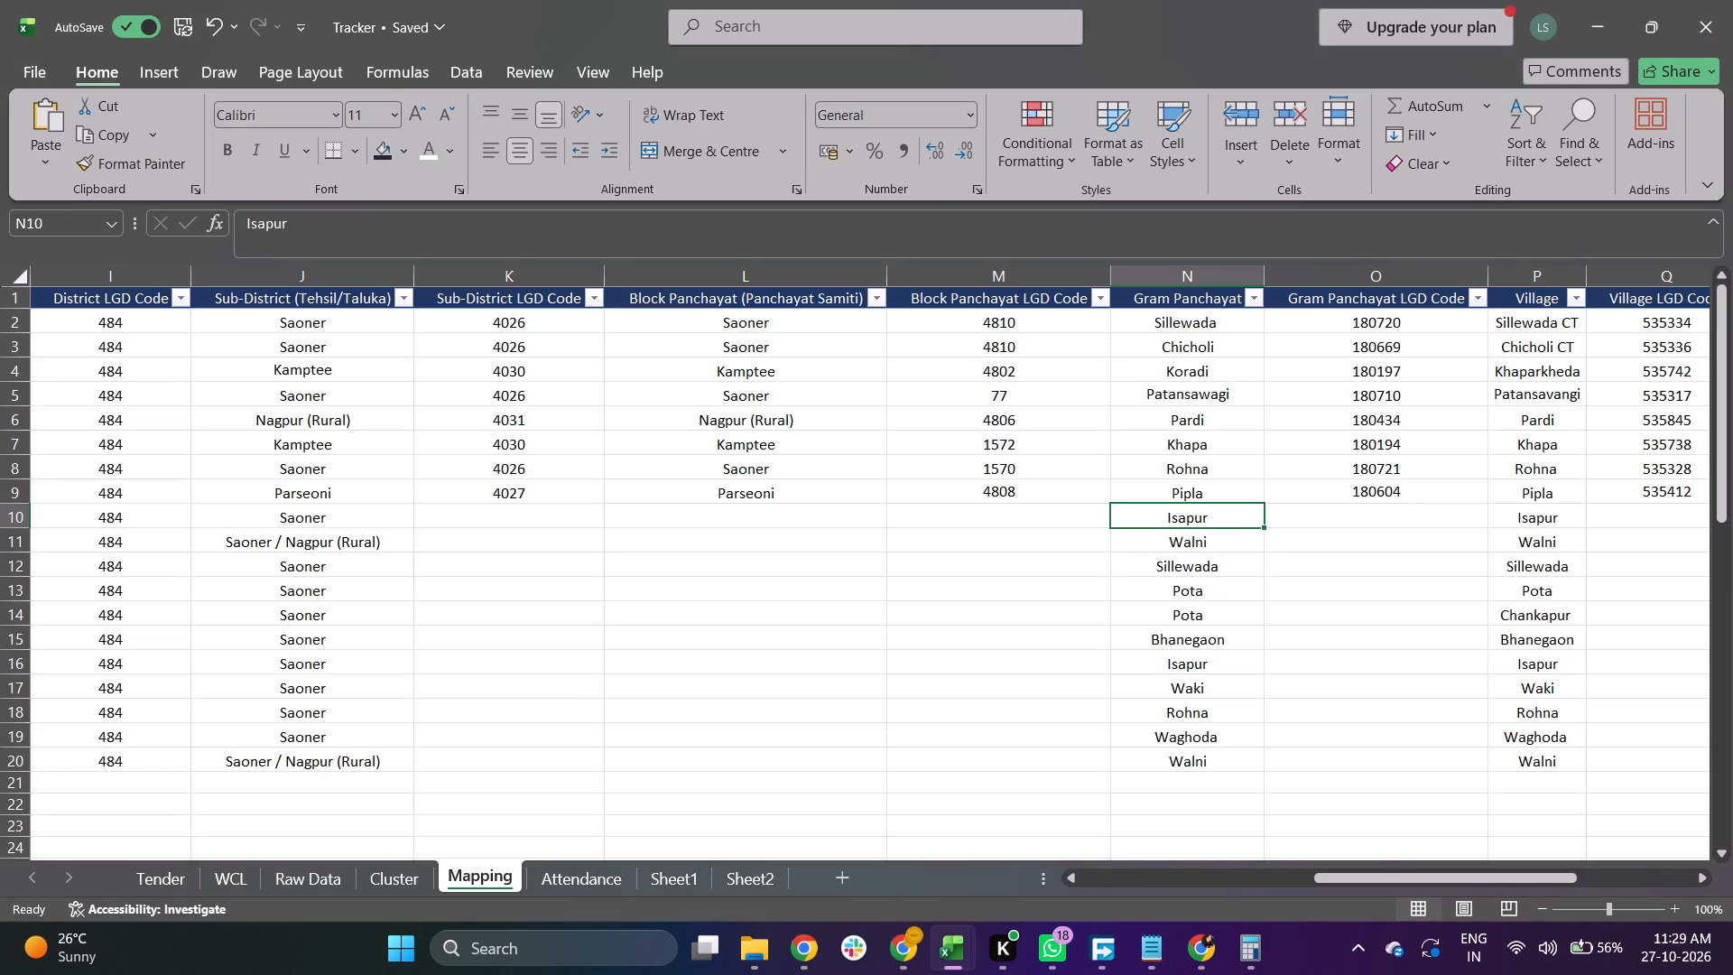
click(251, 224)
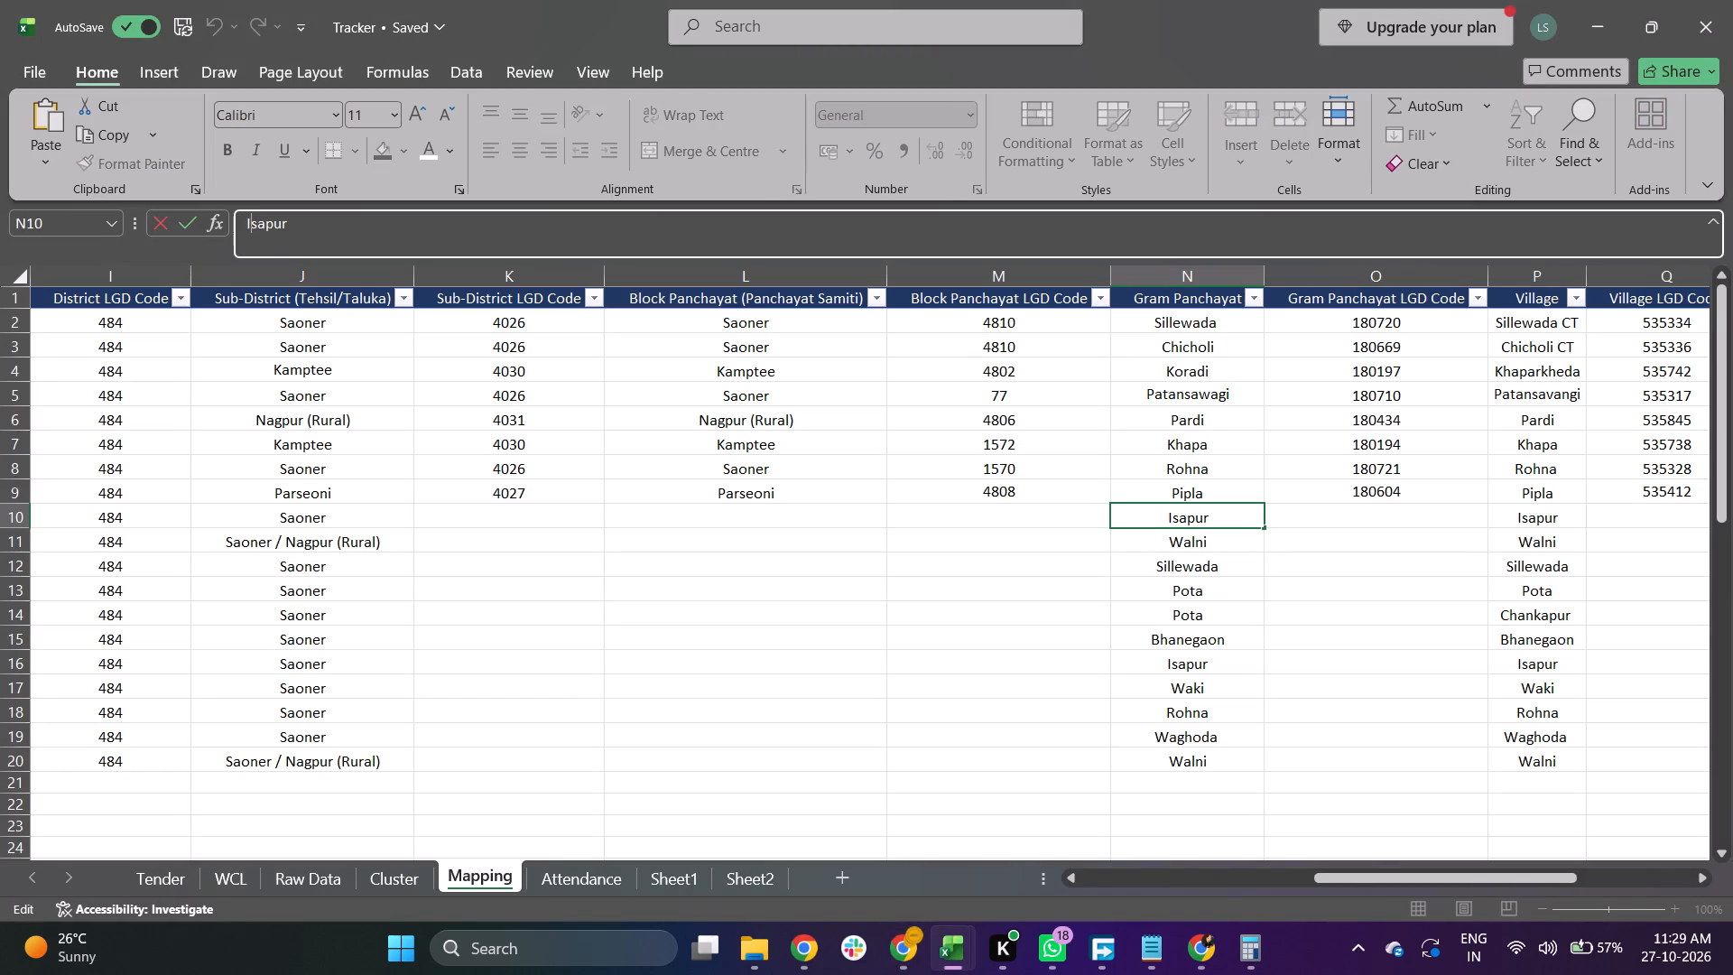
key(BackSpace)
key(shift+e)
key(alt+Tab)
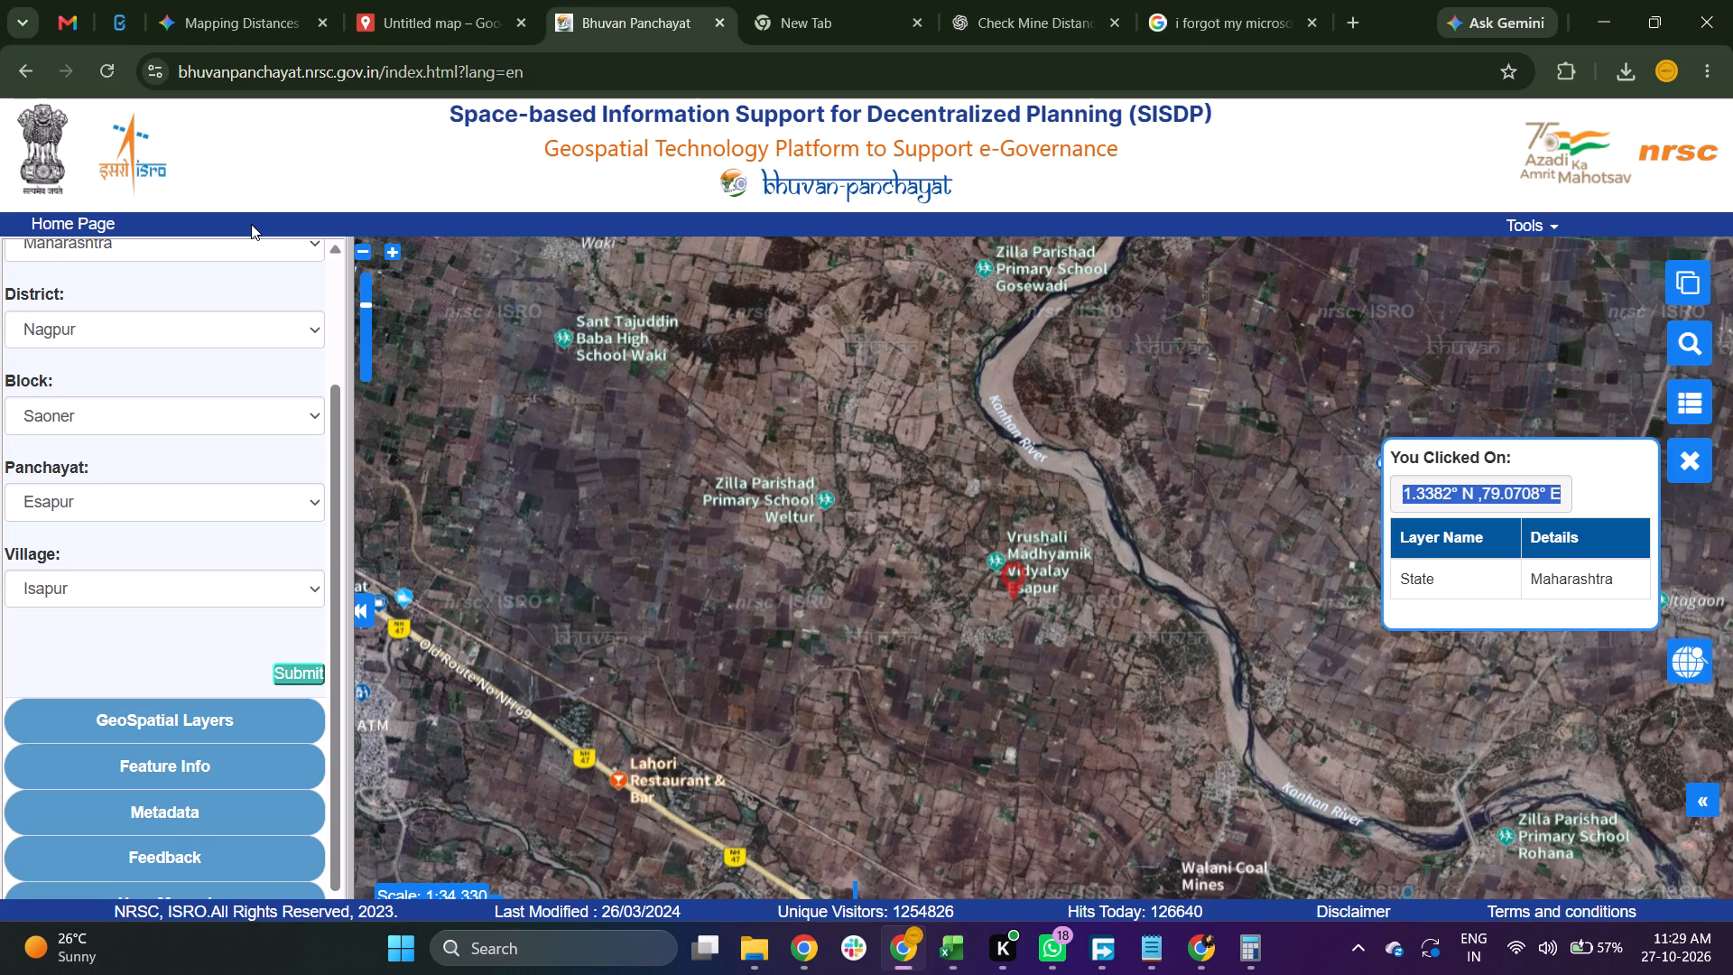
key(alt+Tab)
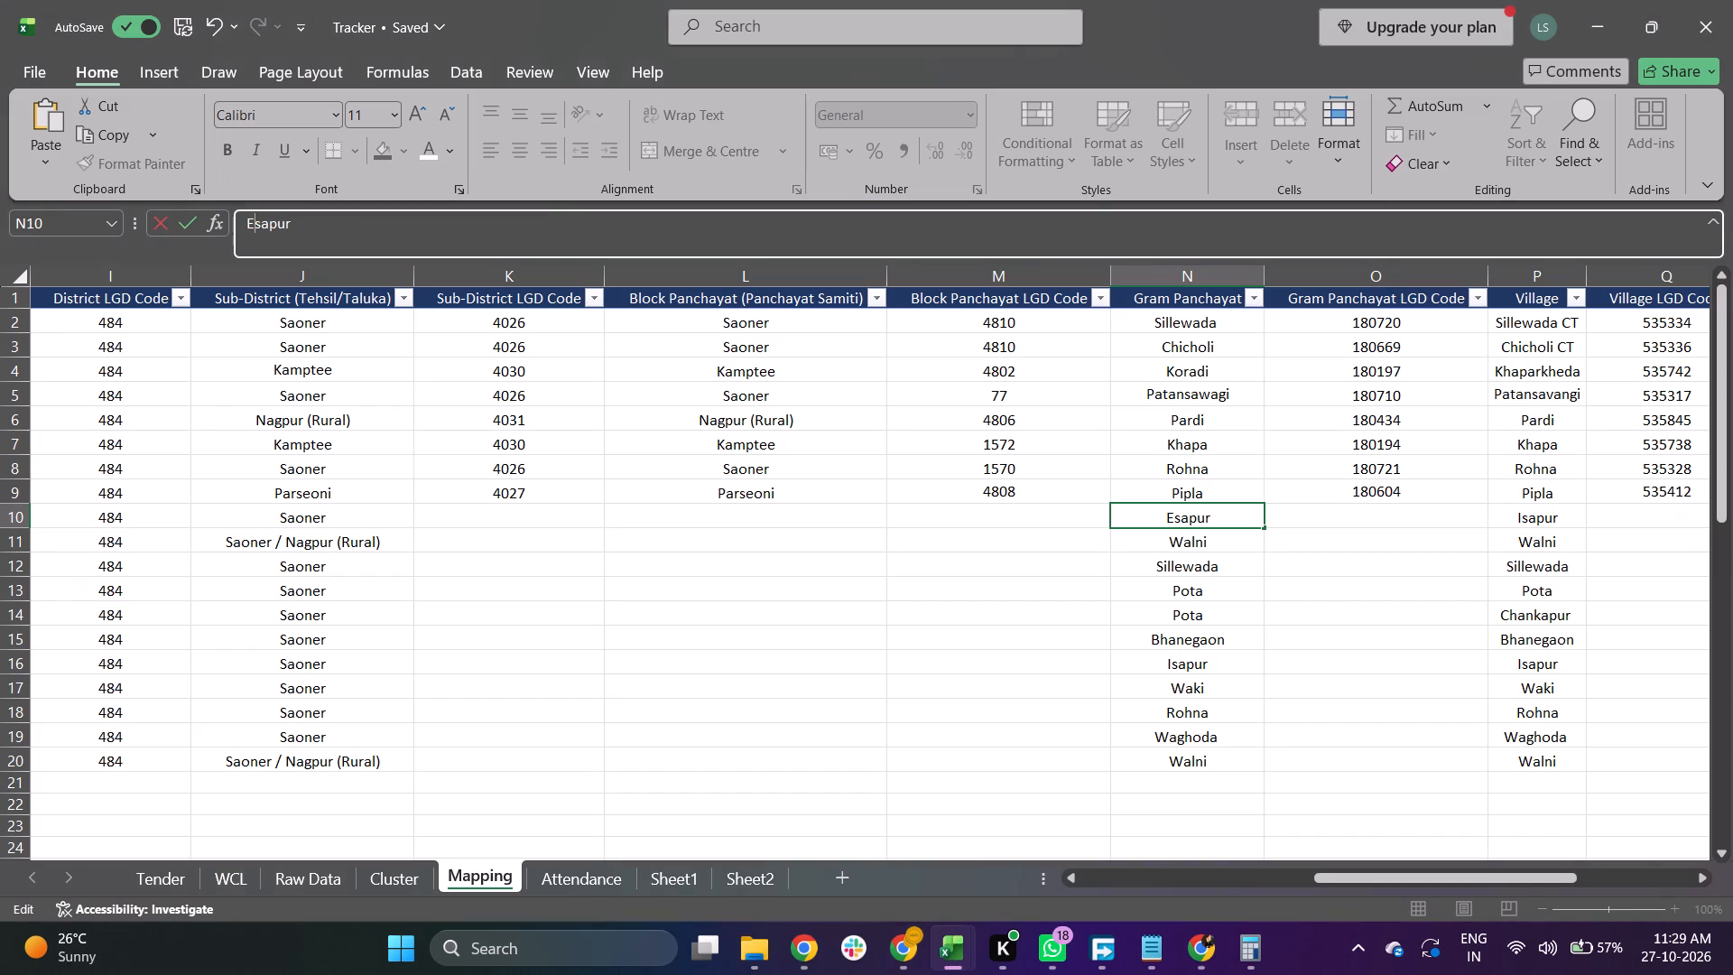
key(Left)
key(Left)
key(Left)
key(Tab)
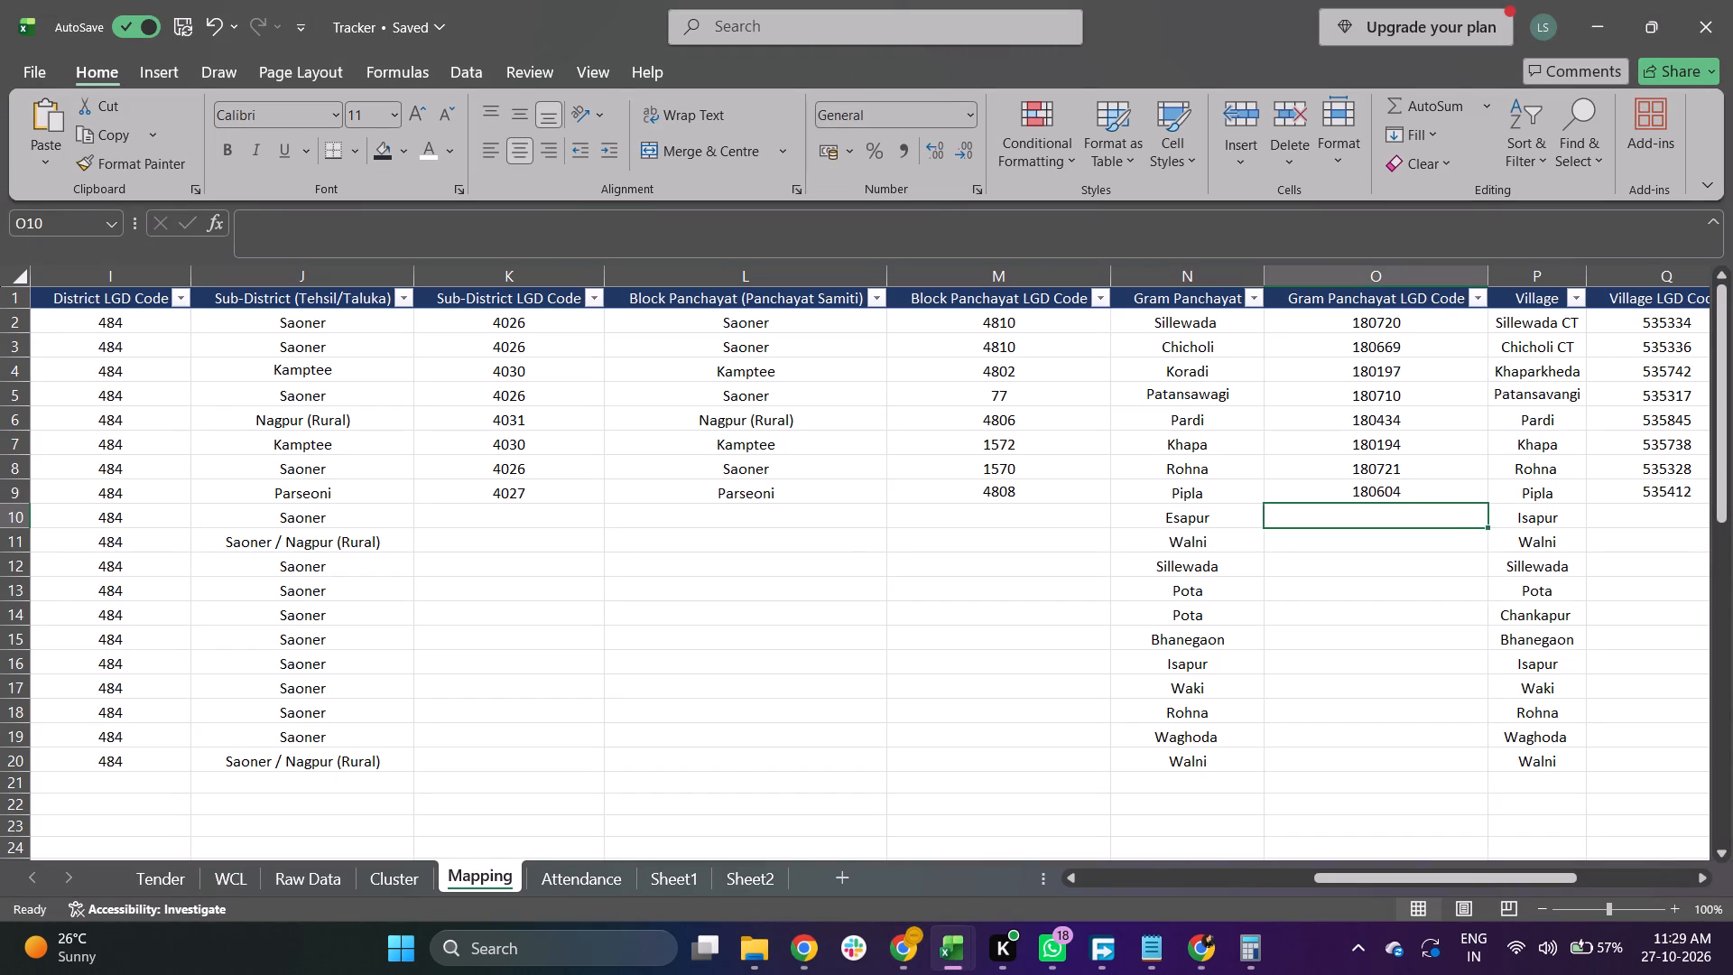
Copy the Saoner block panchayat name from row 8 into the empty block panchayat cell in row 10.
key(Left)
key(Left)
key(Left)
key(Up)
key(Up)
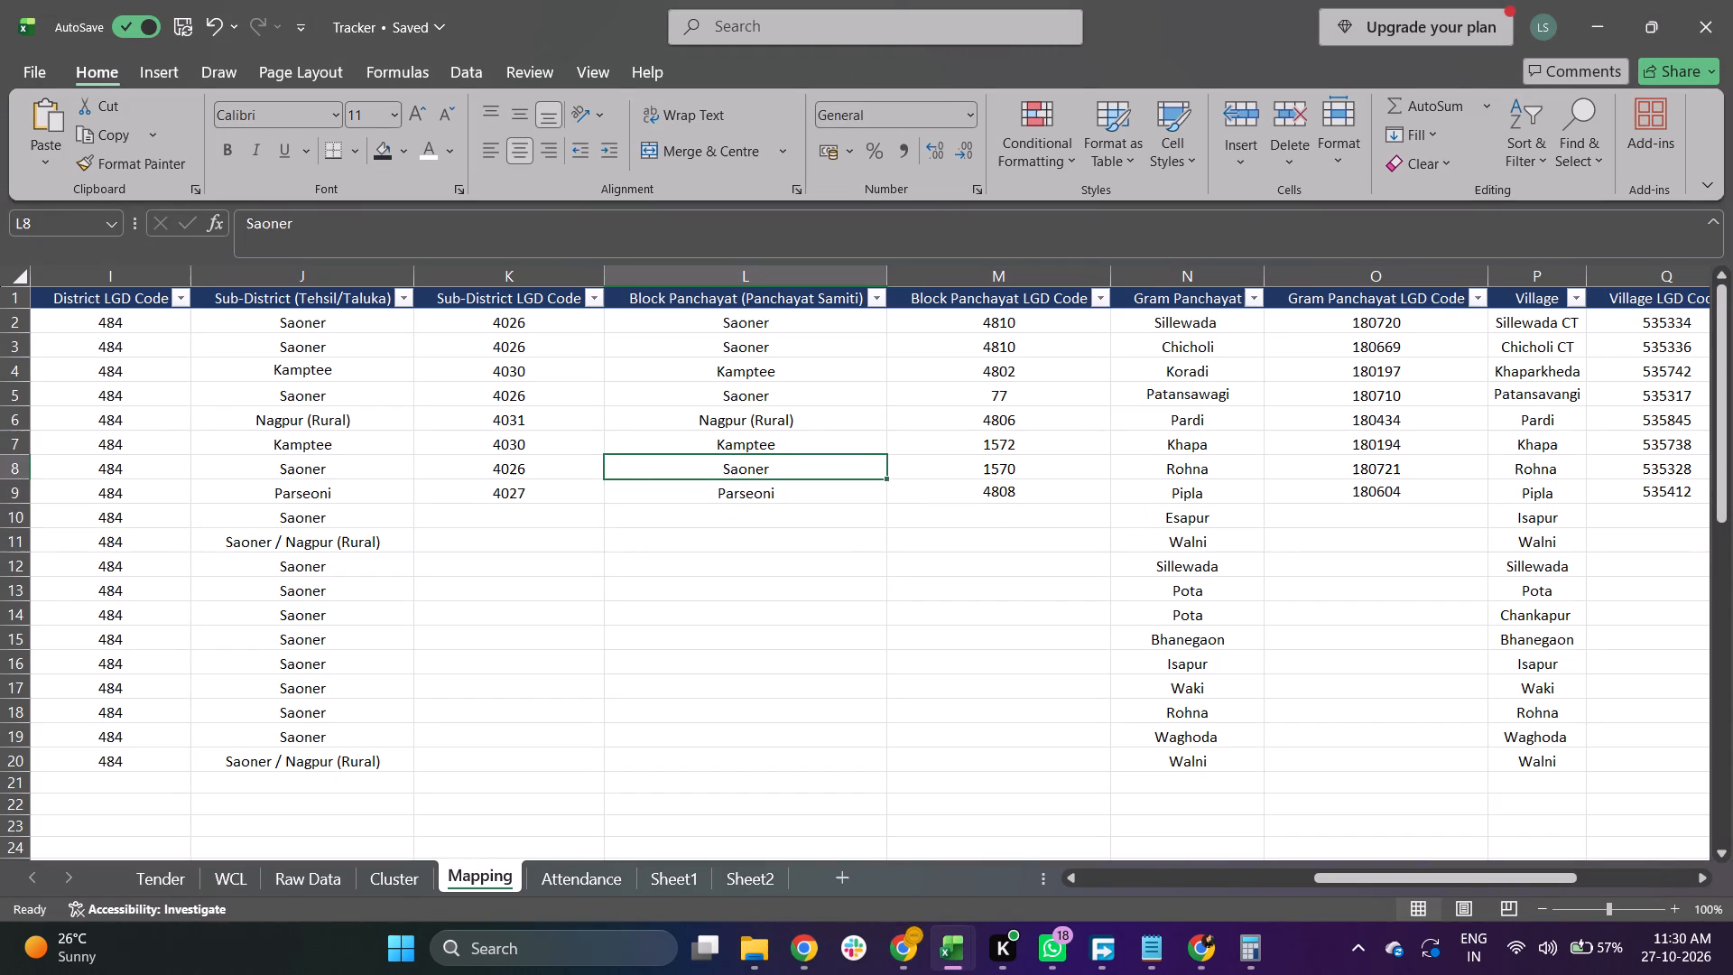
key(ctrl+c)
key(ctrl+Down)
key(Down)
key(ctrl+v)
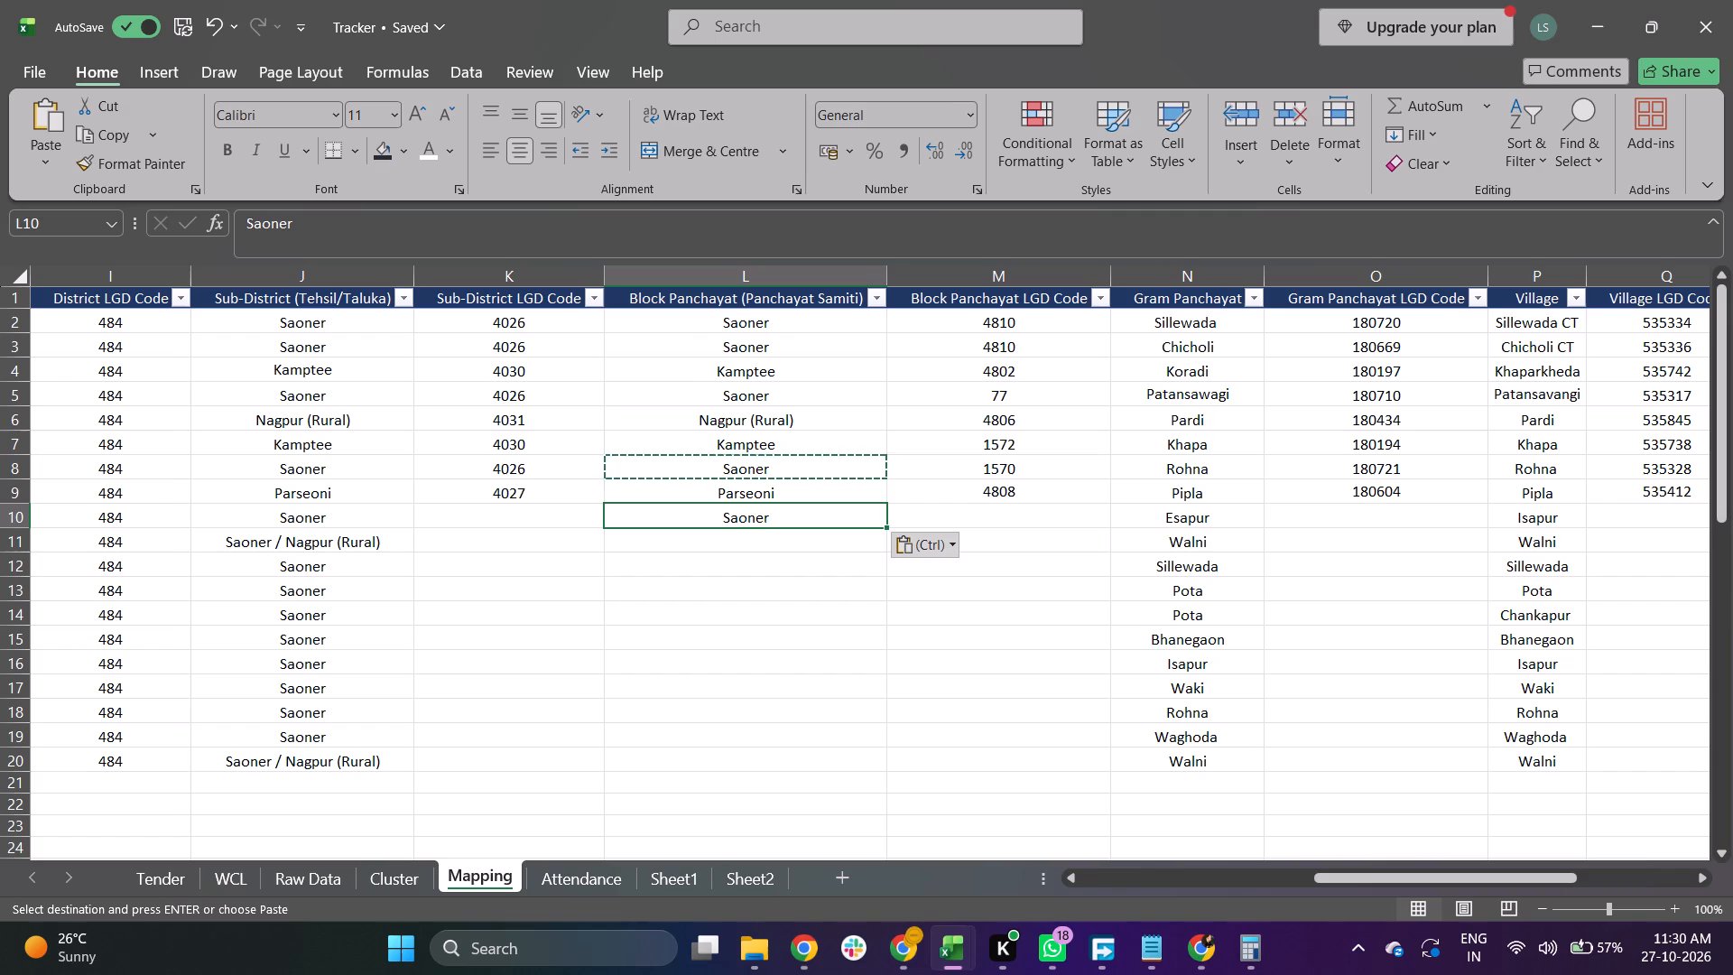
Check the Isapur row's remaining code and GPS coordinate cells for missing entries.
key(Left)
key(Right)
key(Right)
key(Right)
key(Right)
key(Right)
key(Right)
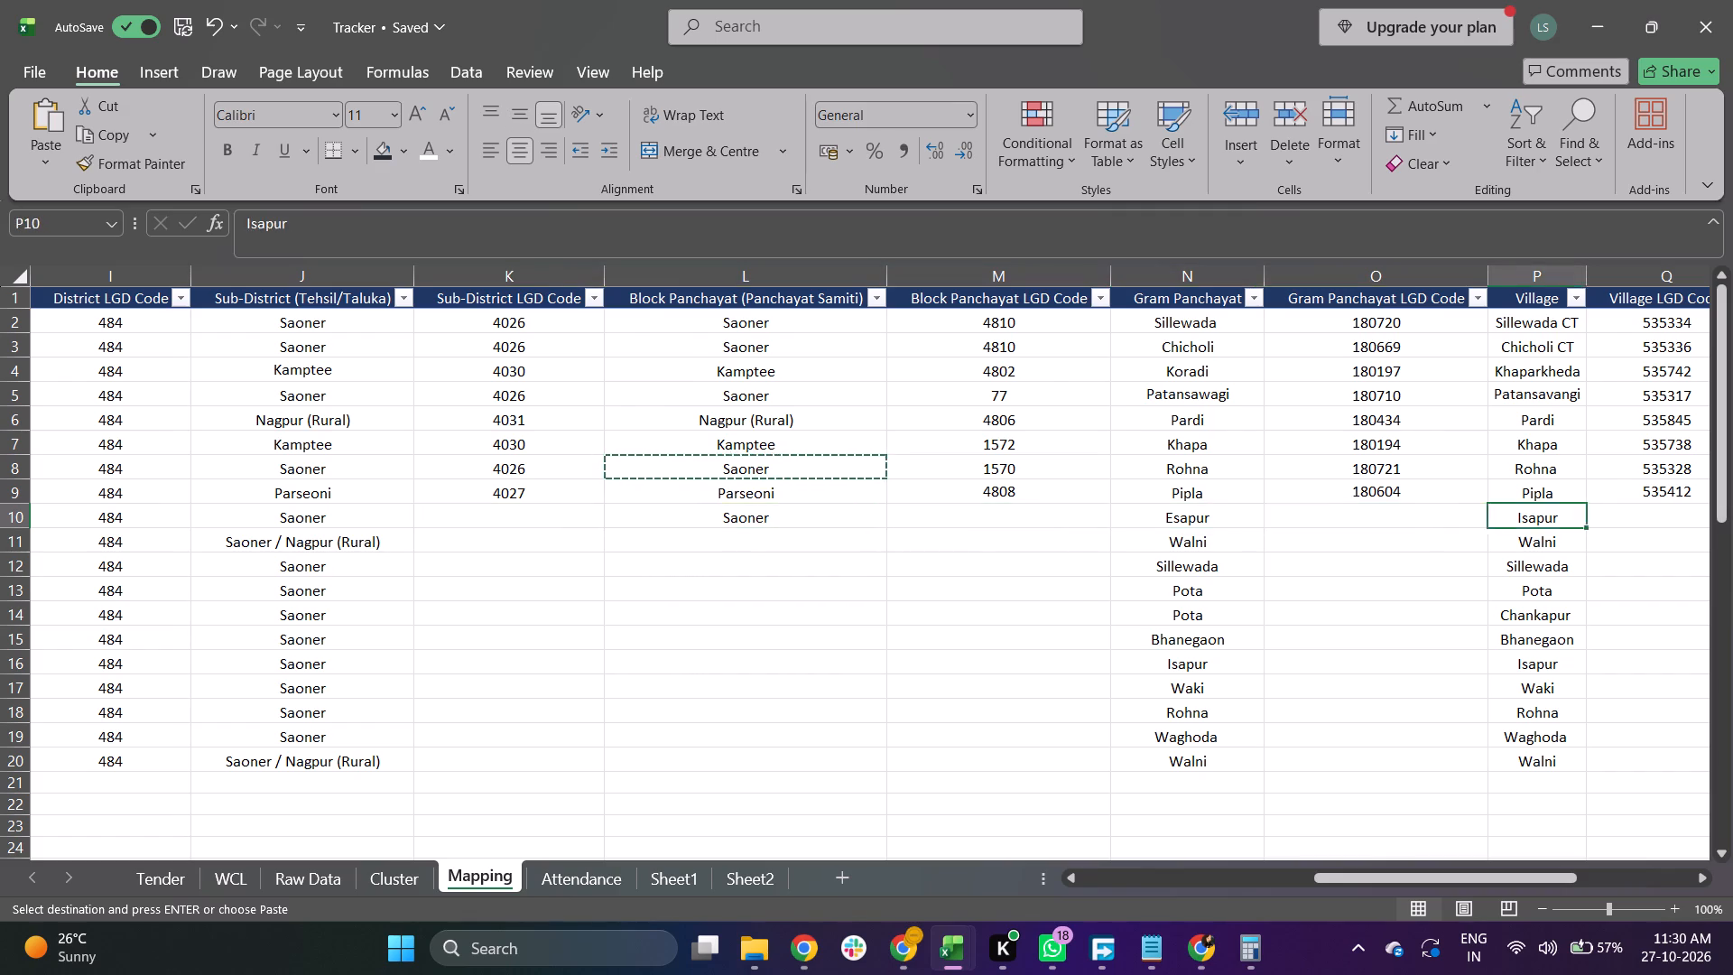
key(Right)
key(Right)
key(Right)
key(Left)
key(Left)
key(Left)
Check the Walni row's village, LGD code and GPS coordinate cells for missing entries.
key(Down)
key(Down)
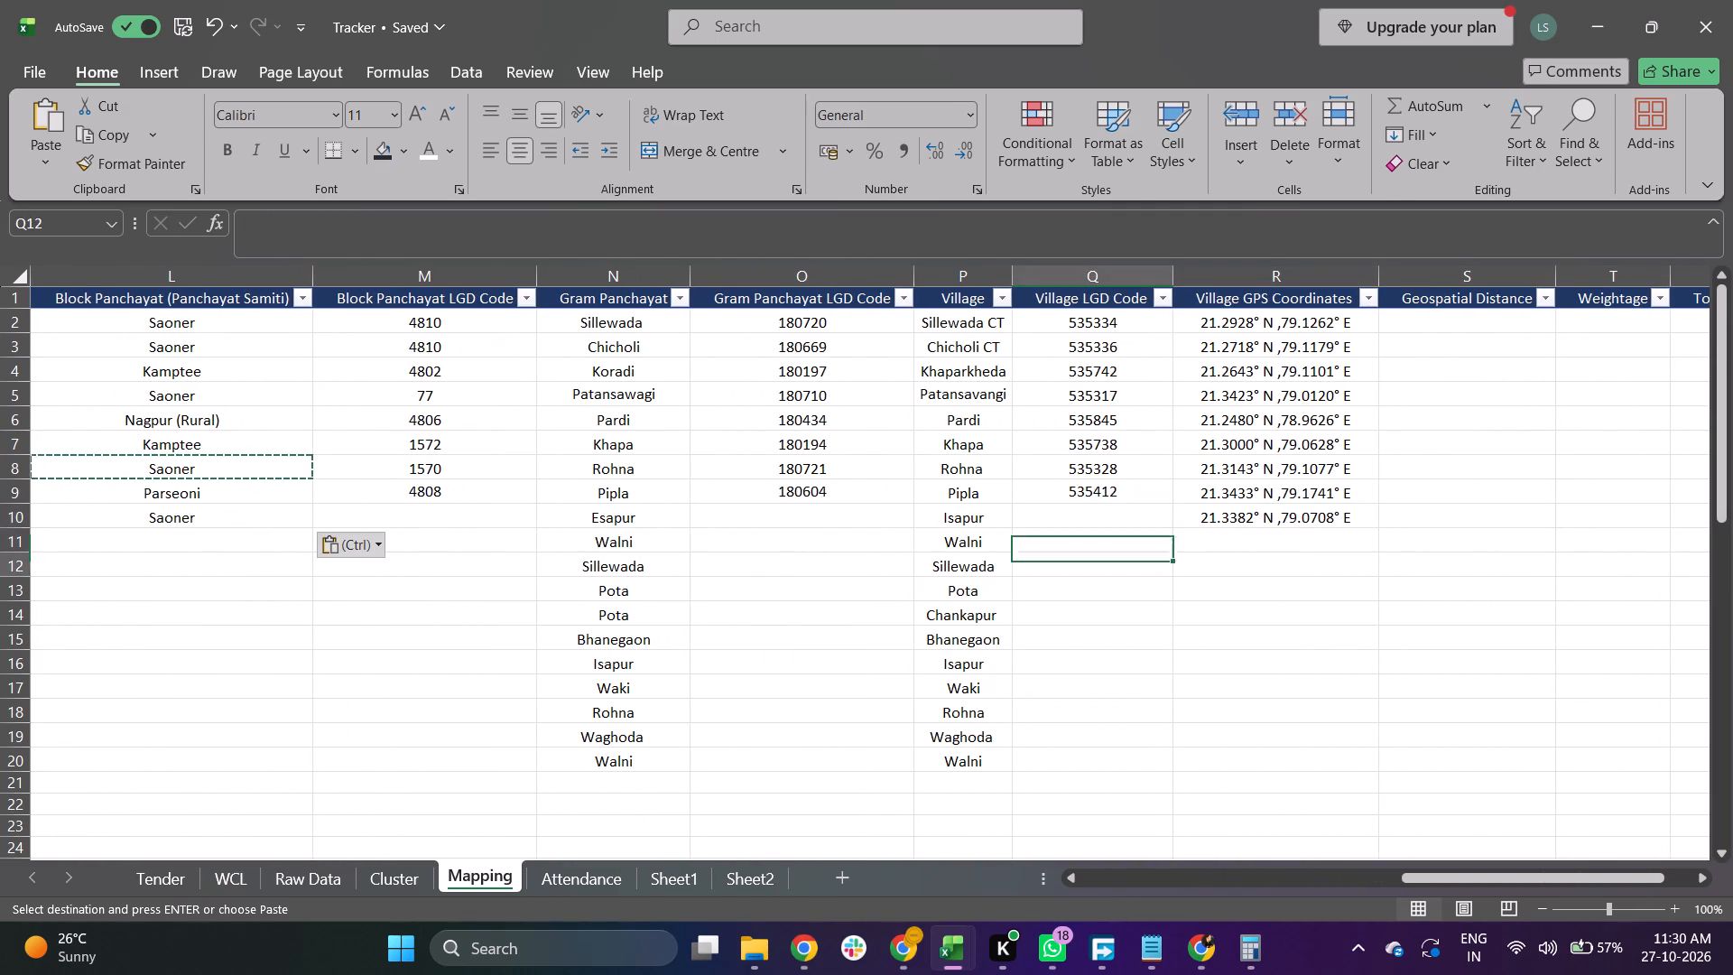
key(Right)
key(Right)
key(Up)
key(Left)
key(Left)
key(Left)
key(Left)
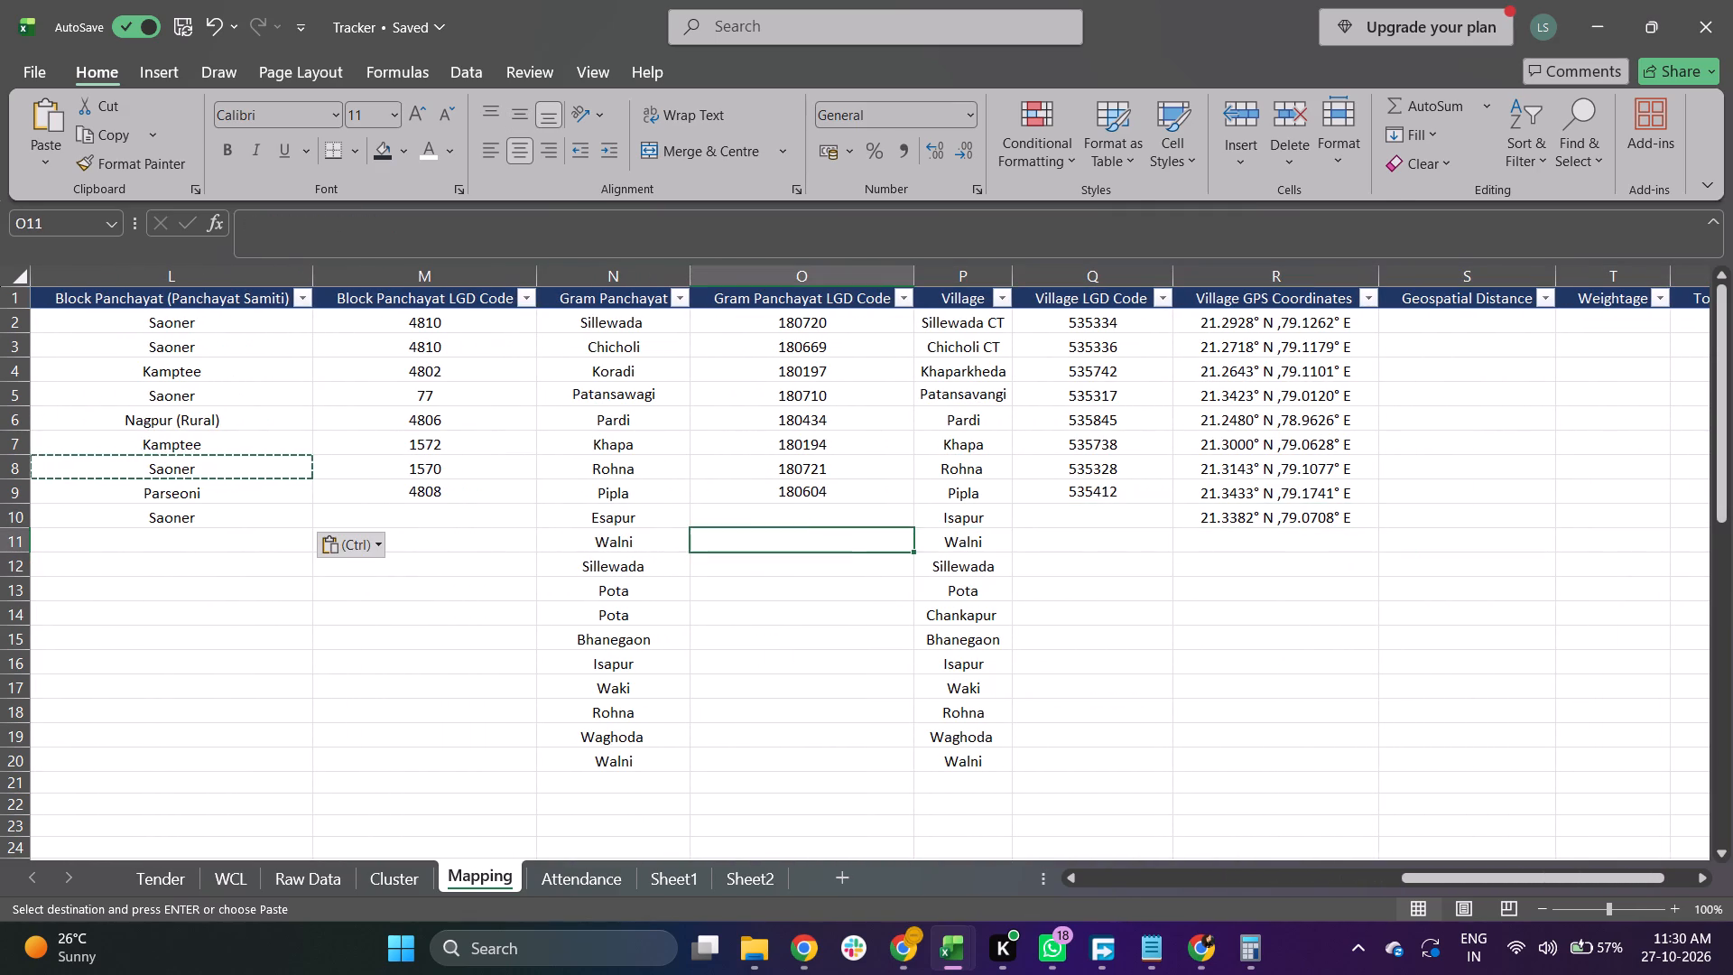
key(Right)
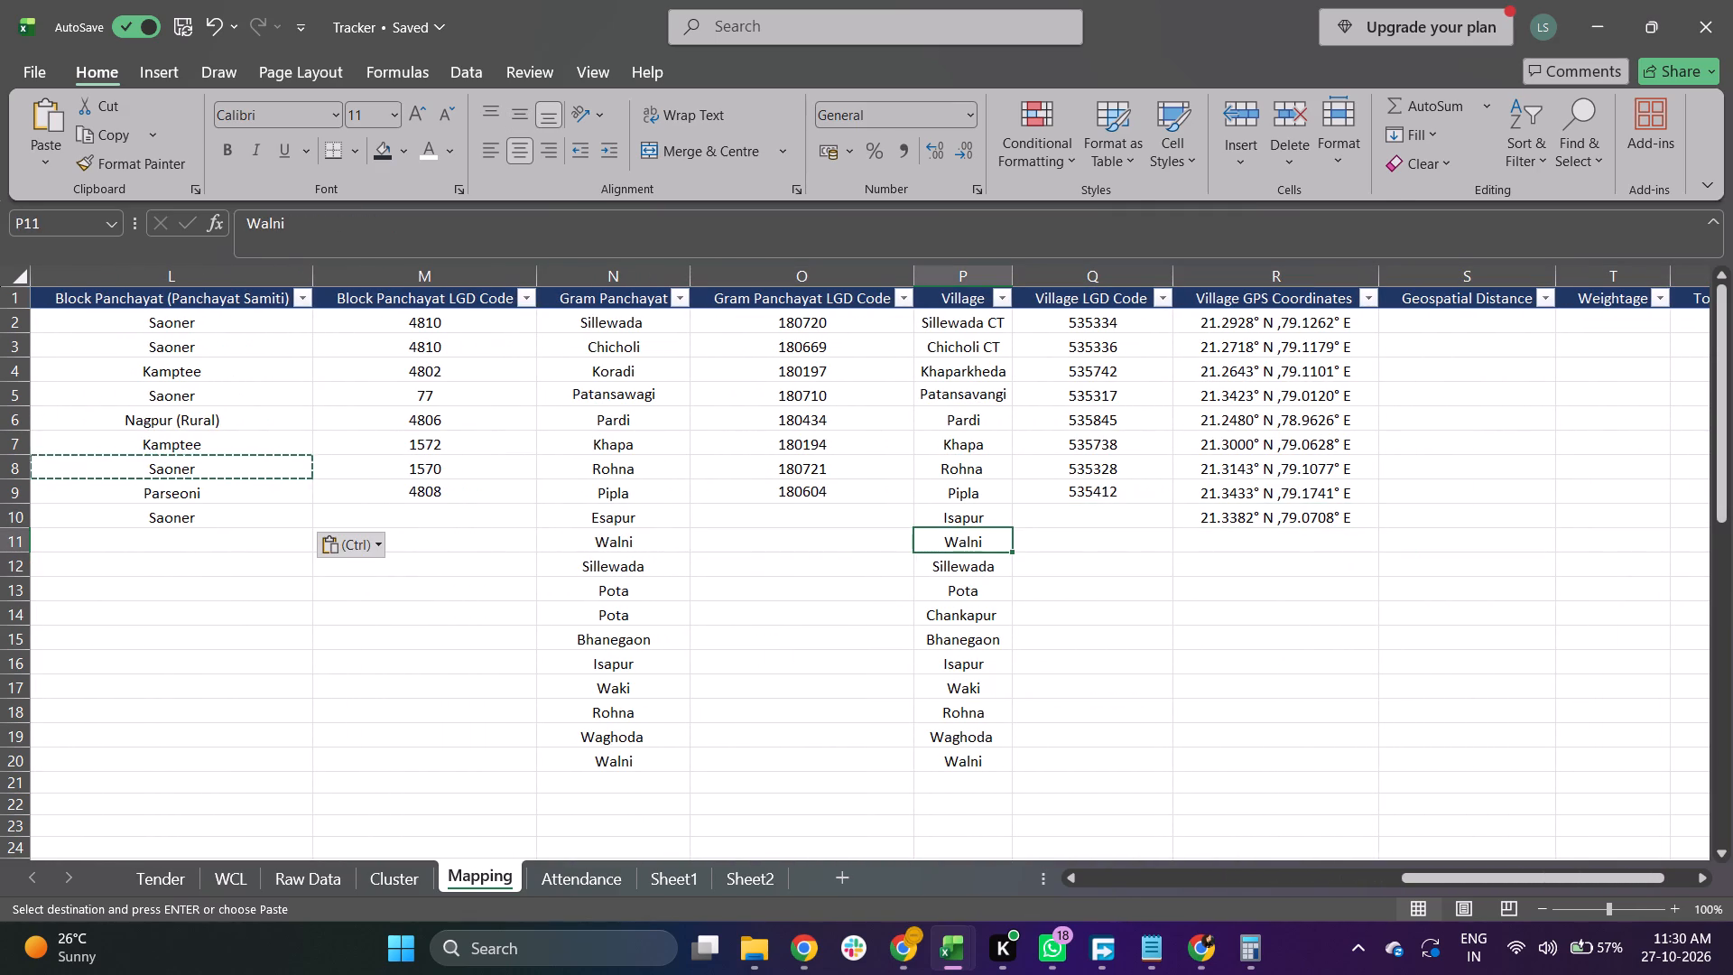
Switch to the browser, close the Microsoft account search tab and the blank tab, and open a new tab.
key(alt+Tab)
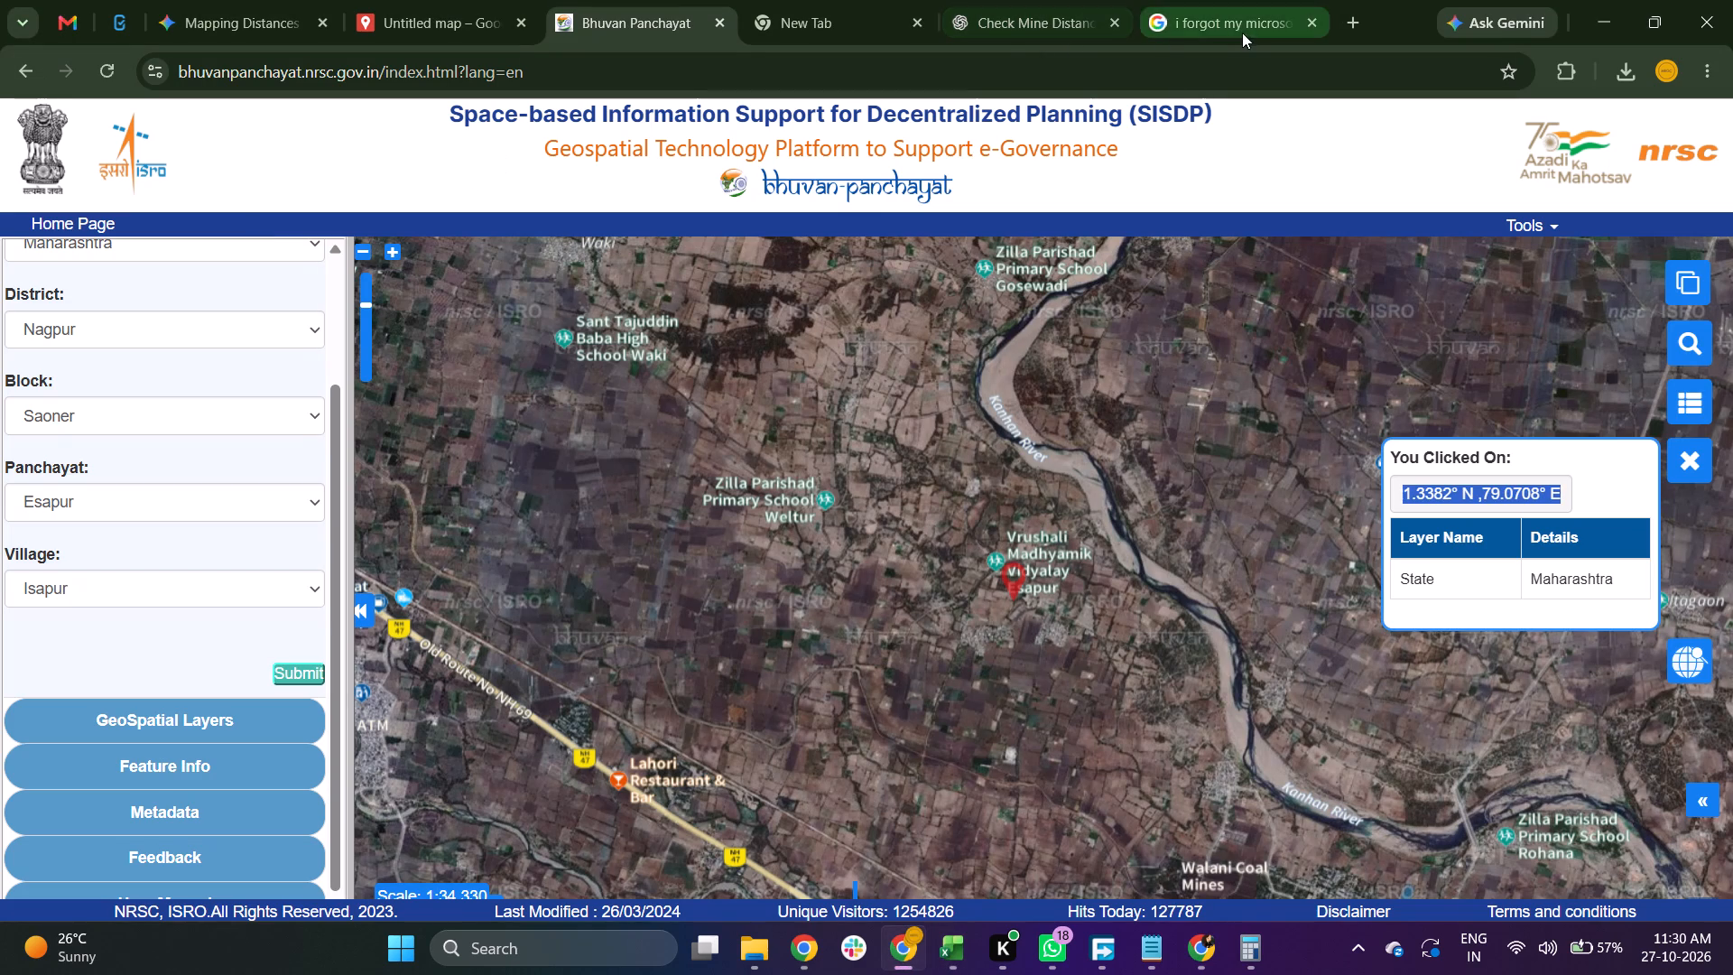
click(1310, 21)
click(1069, 23)
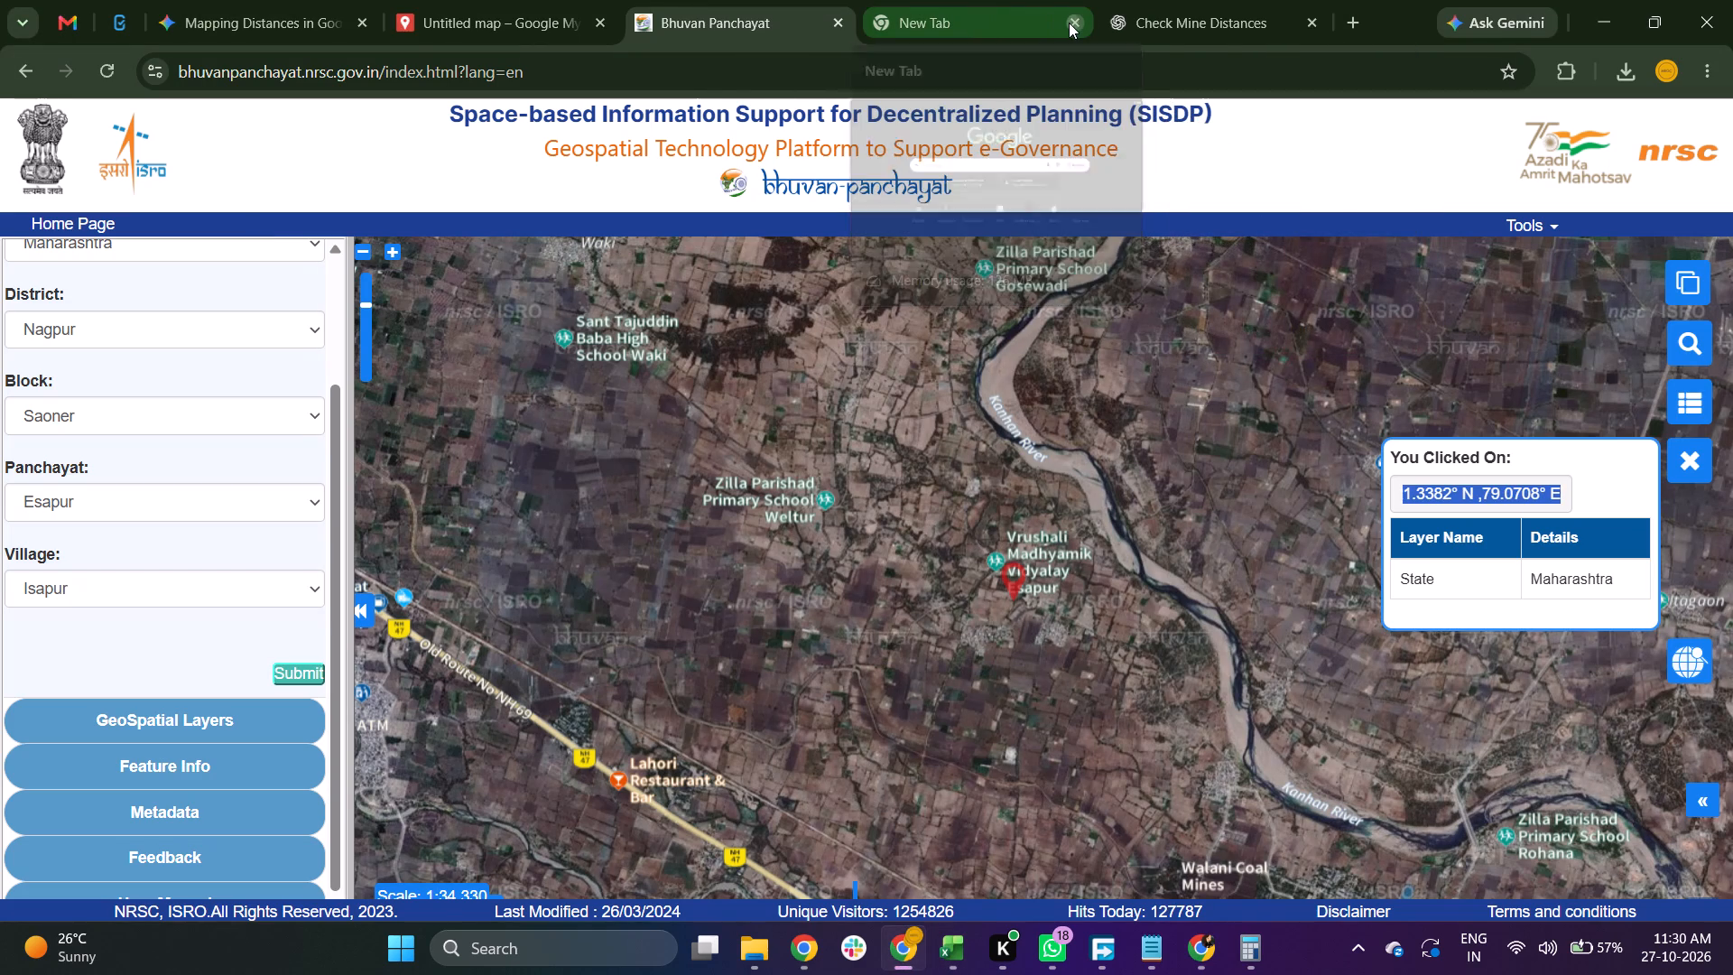
click(1121, 18)
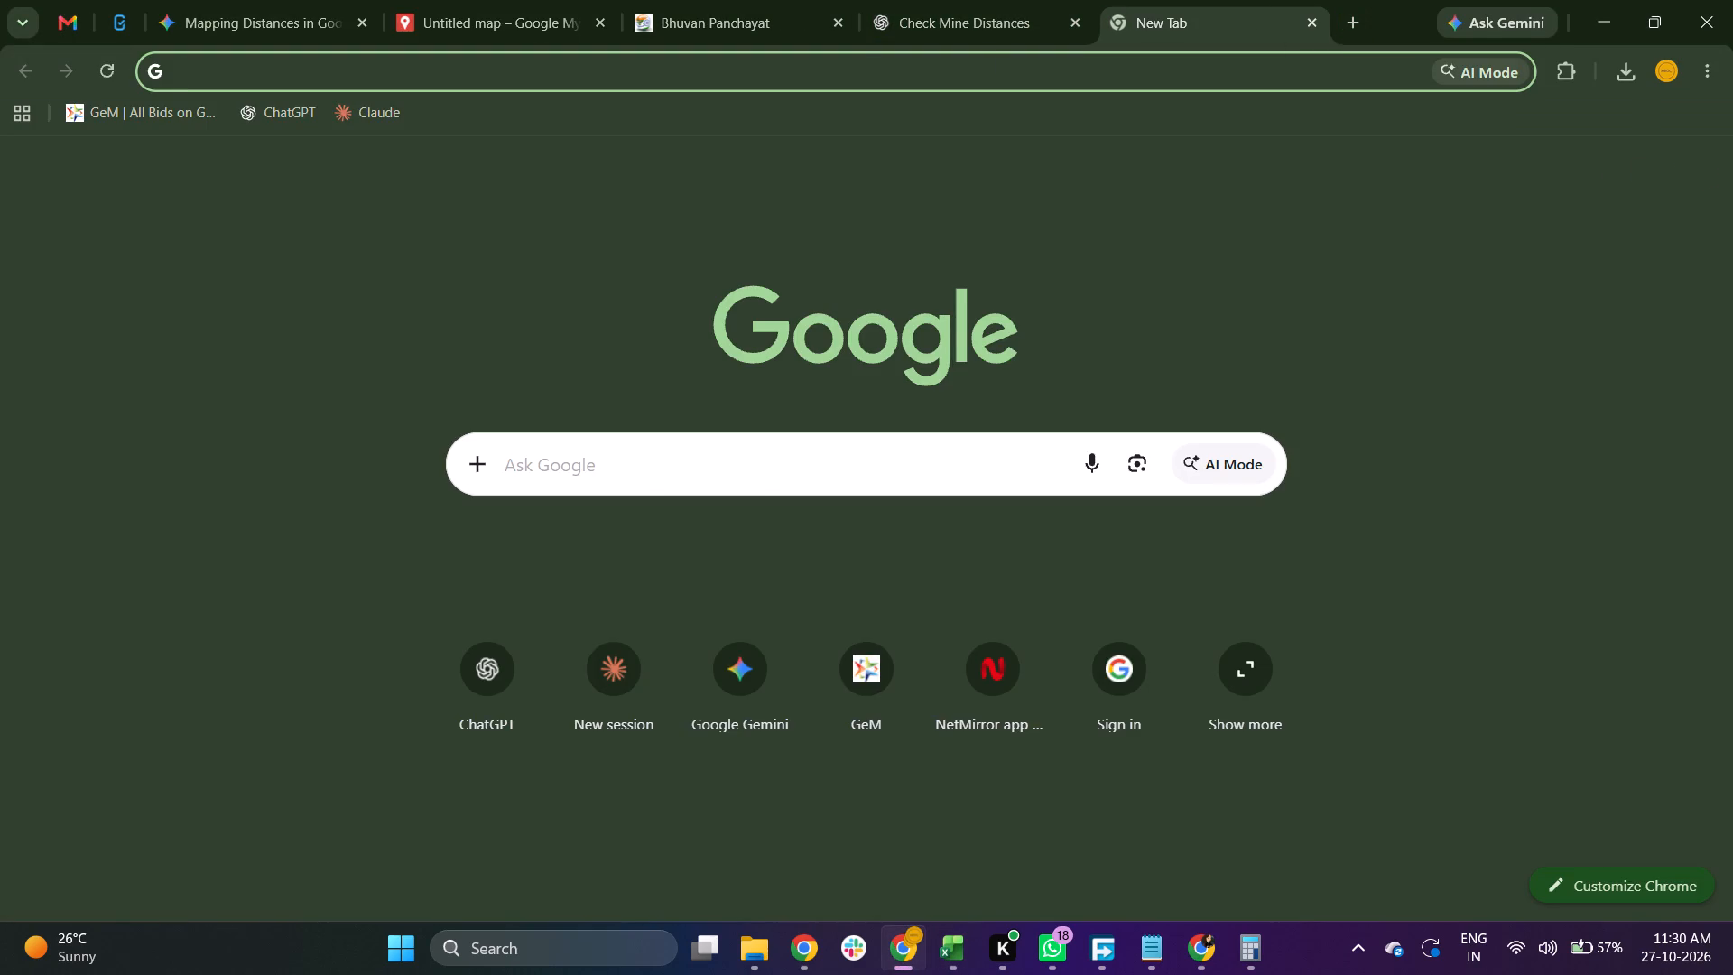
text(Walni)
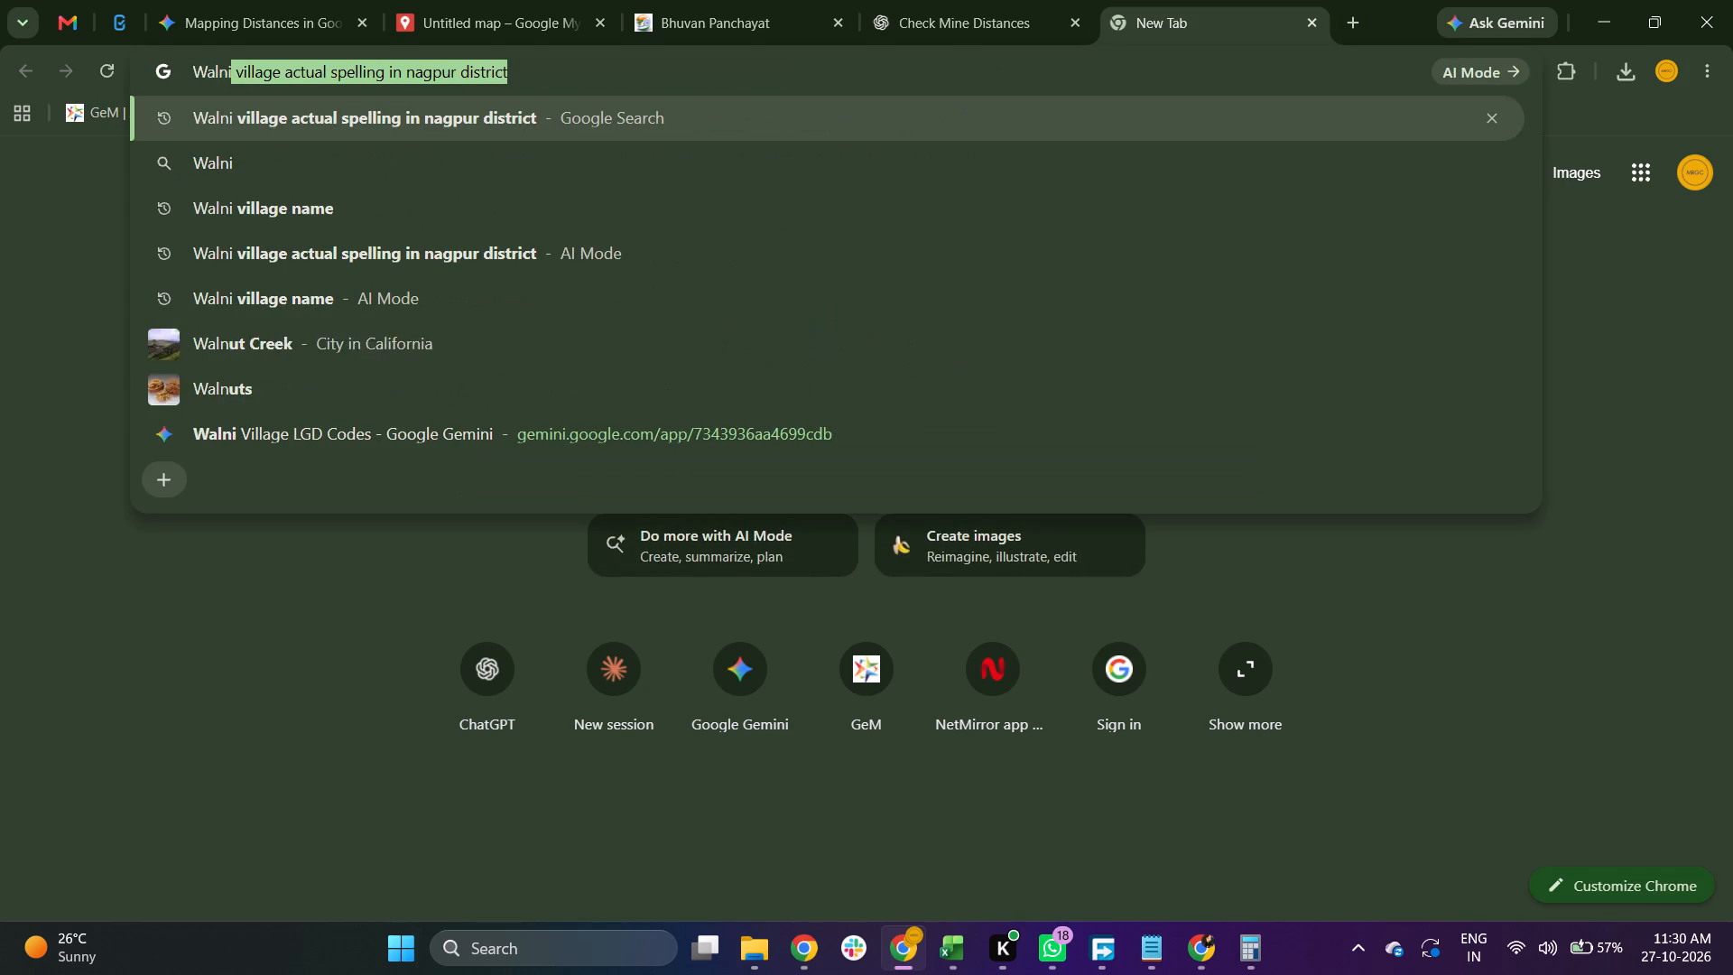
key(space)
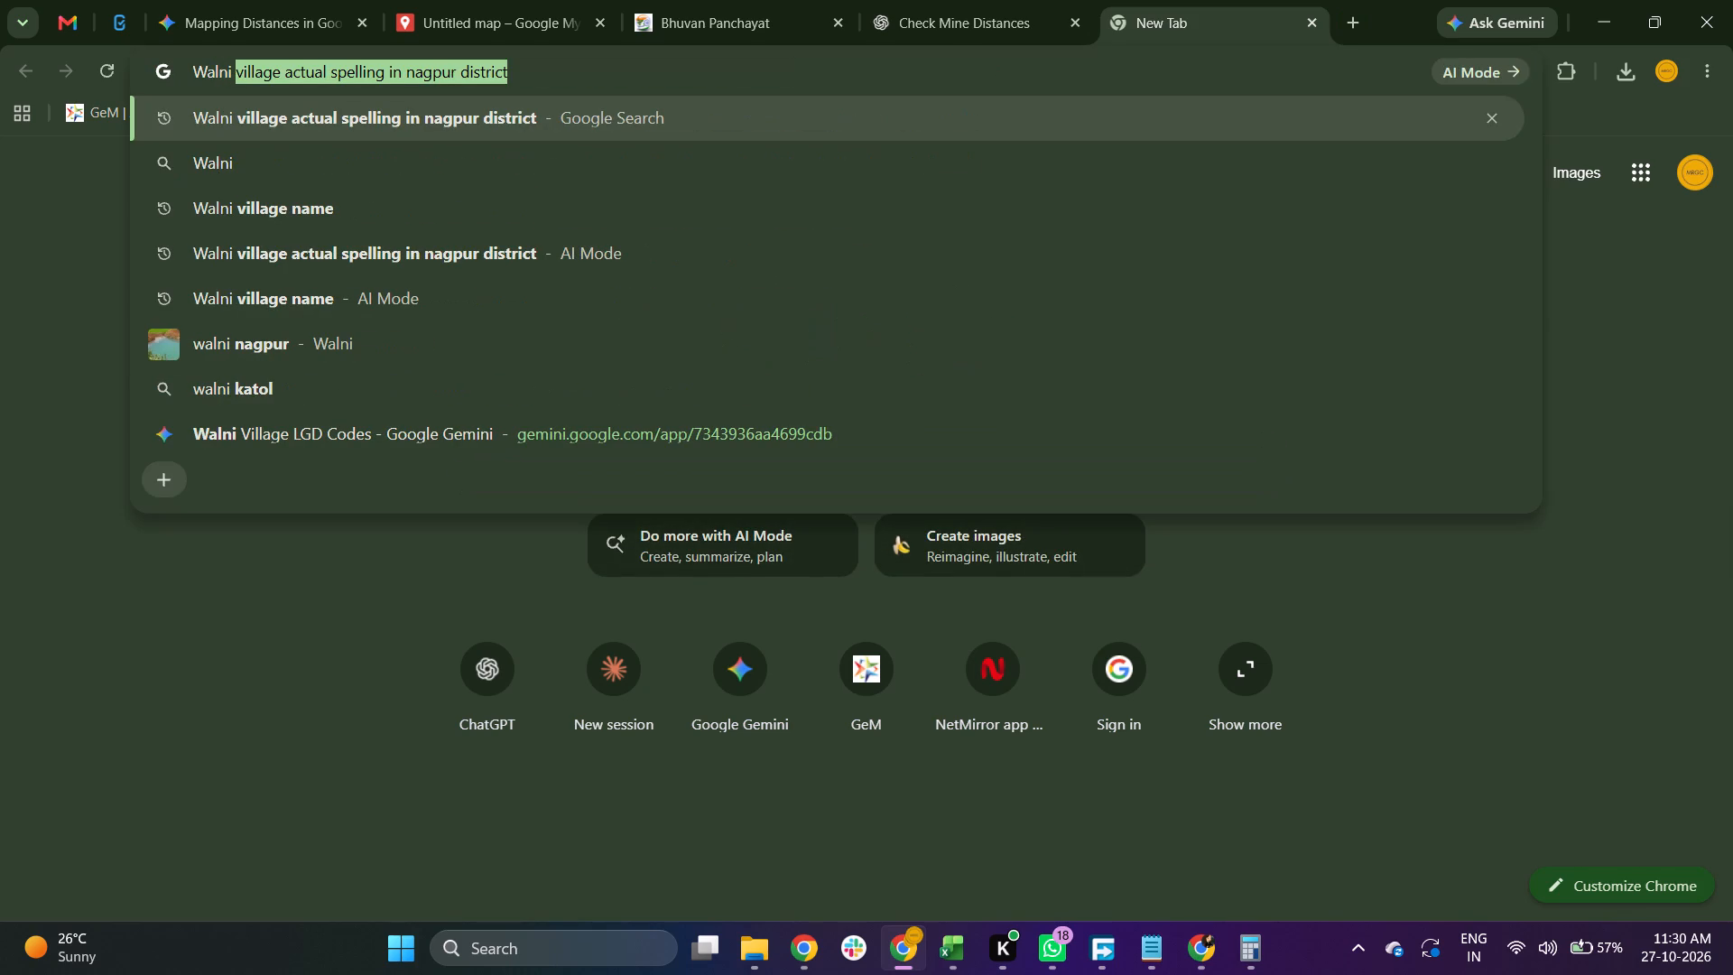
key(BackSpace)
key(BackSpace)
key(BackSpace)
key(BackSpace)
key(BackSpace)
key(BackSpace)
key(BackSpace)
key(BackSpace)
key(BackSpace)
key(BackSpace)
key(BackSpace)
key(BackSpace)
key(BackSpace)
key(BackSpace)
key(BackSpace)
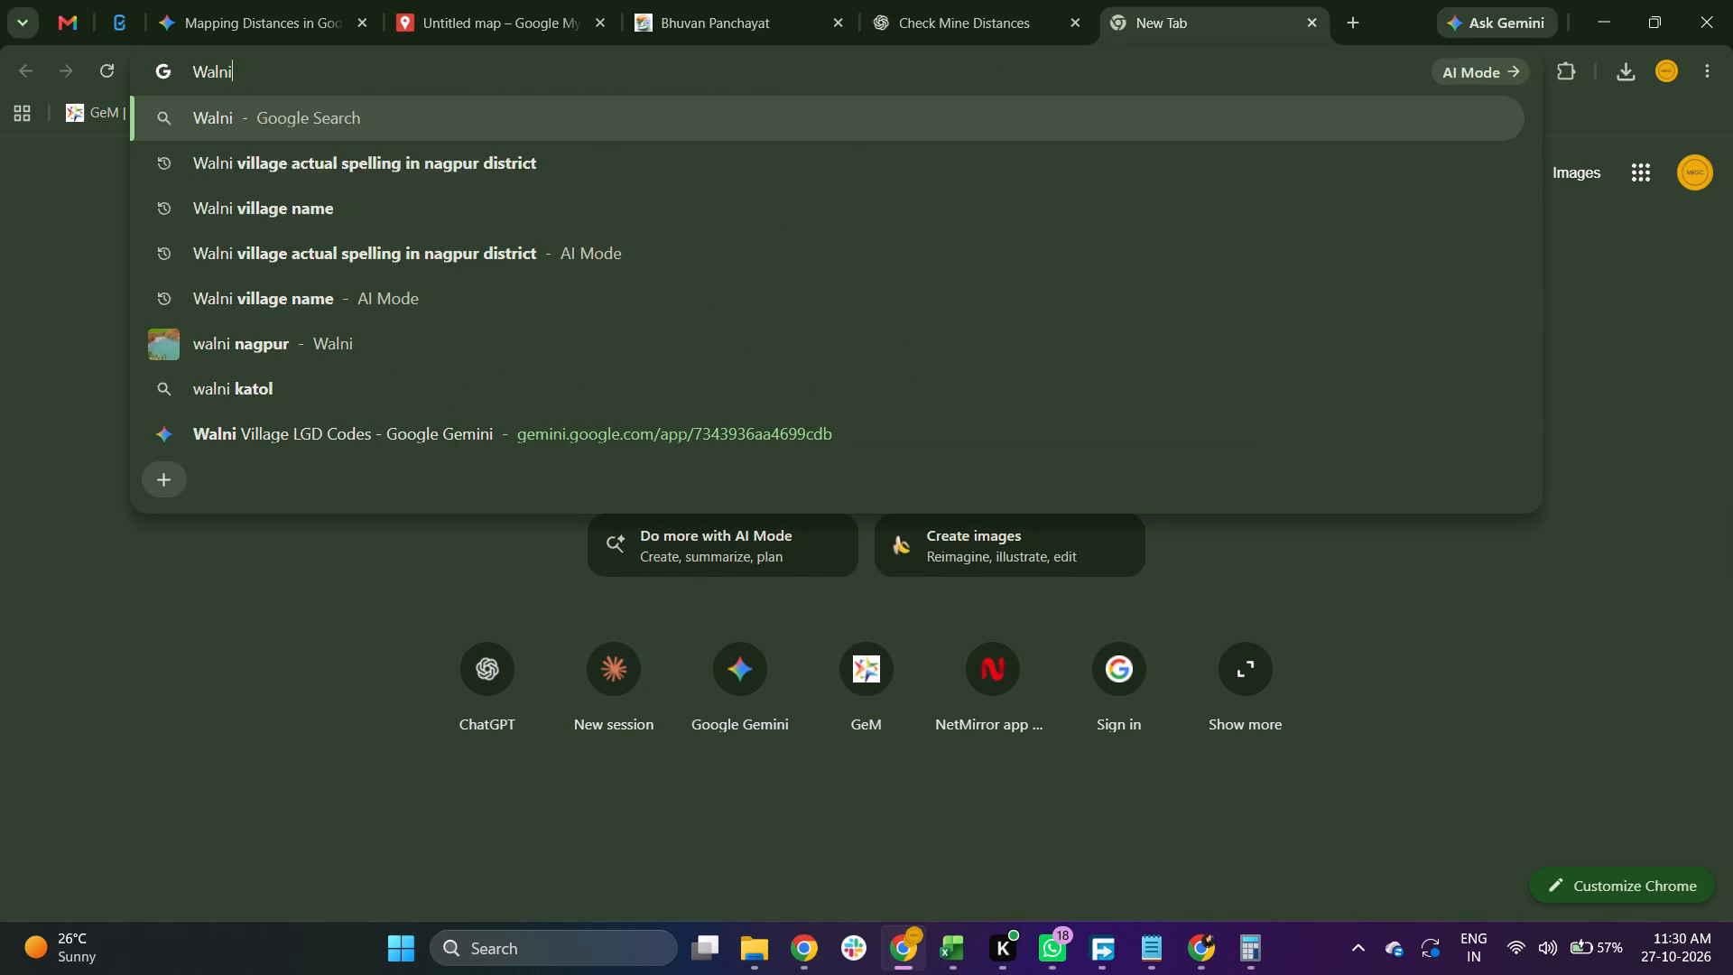
Search Google for "sub district, block panchayat, gram panchayat of walni village in nagpur district".
text(sub district, block panchayat, gar)
key(BackSpace)
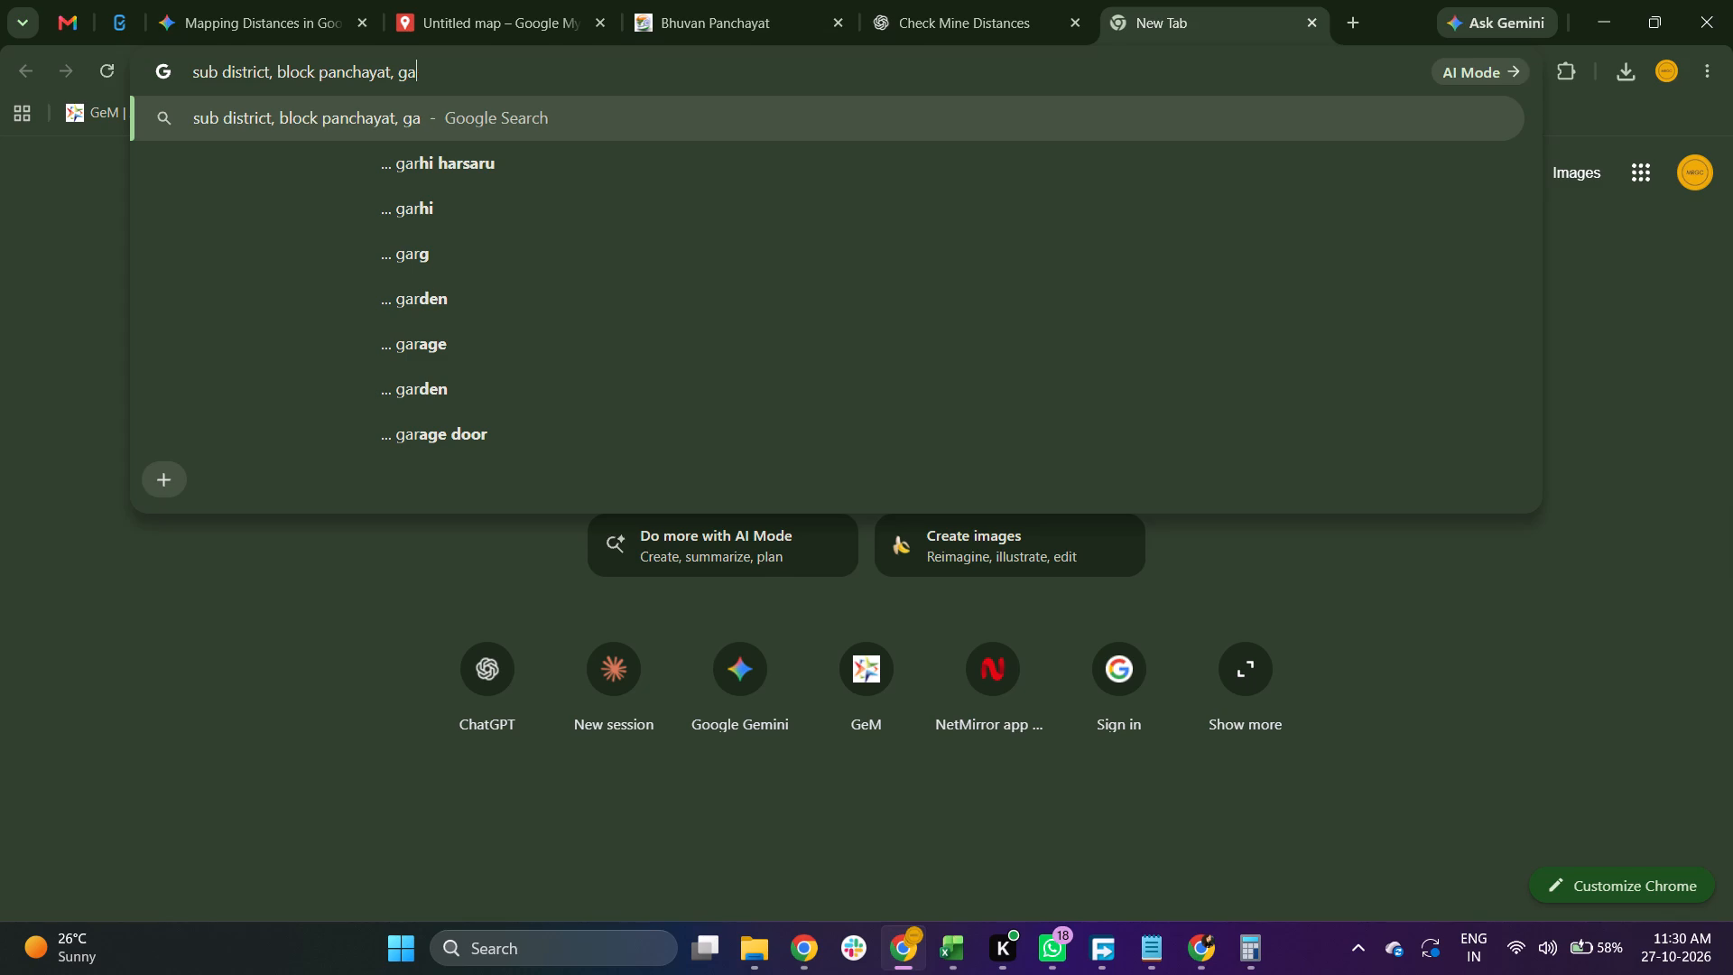
key(BackSpace)
text(ram panchay)
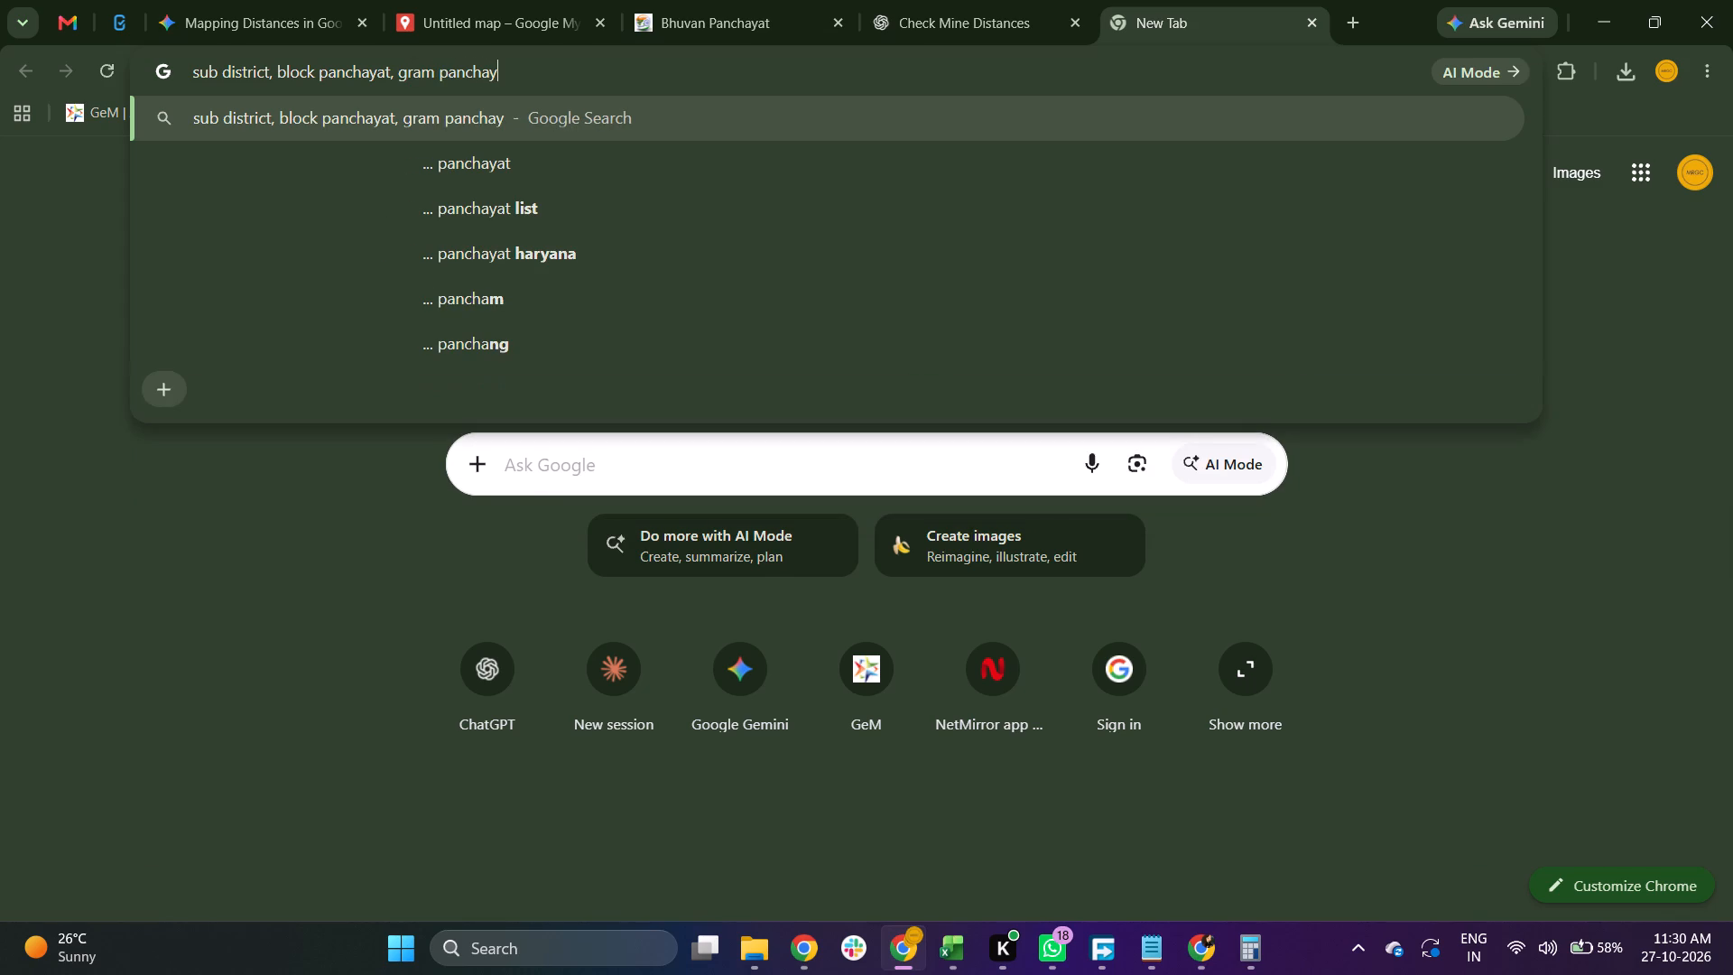
key(BackSpace)
text(yat of walni)
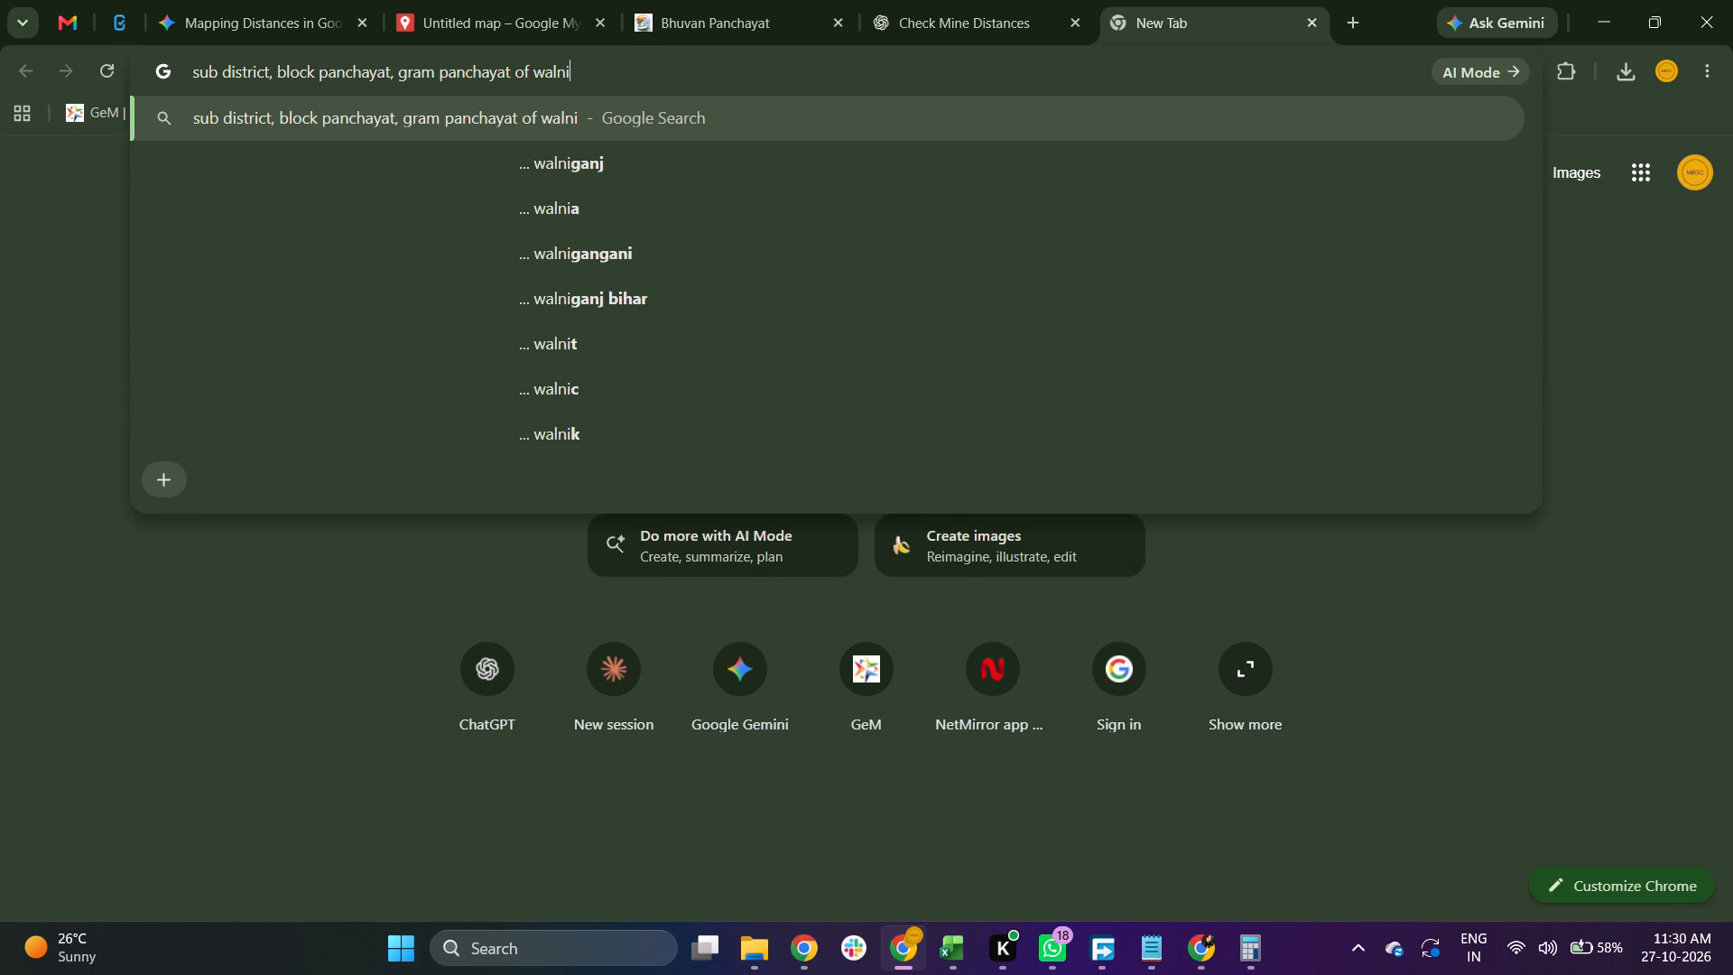
key(space)
text(village in nagpur district)
key(space)
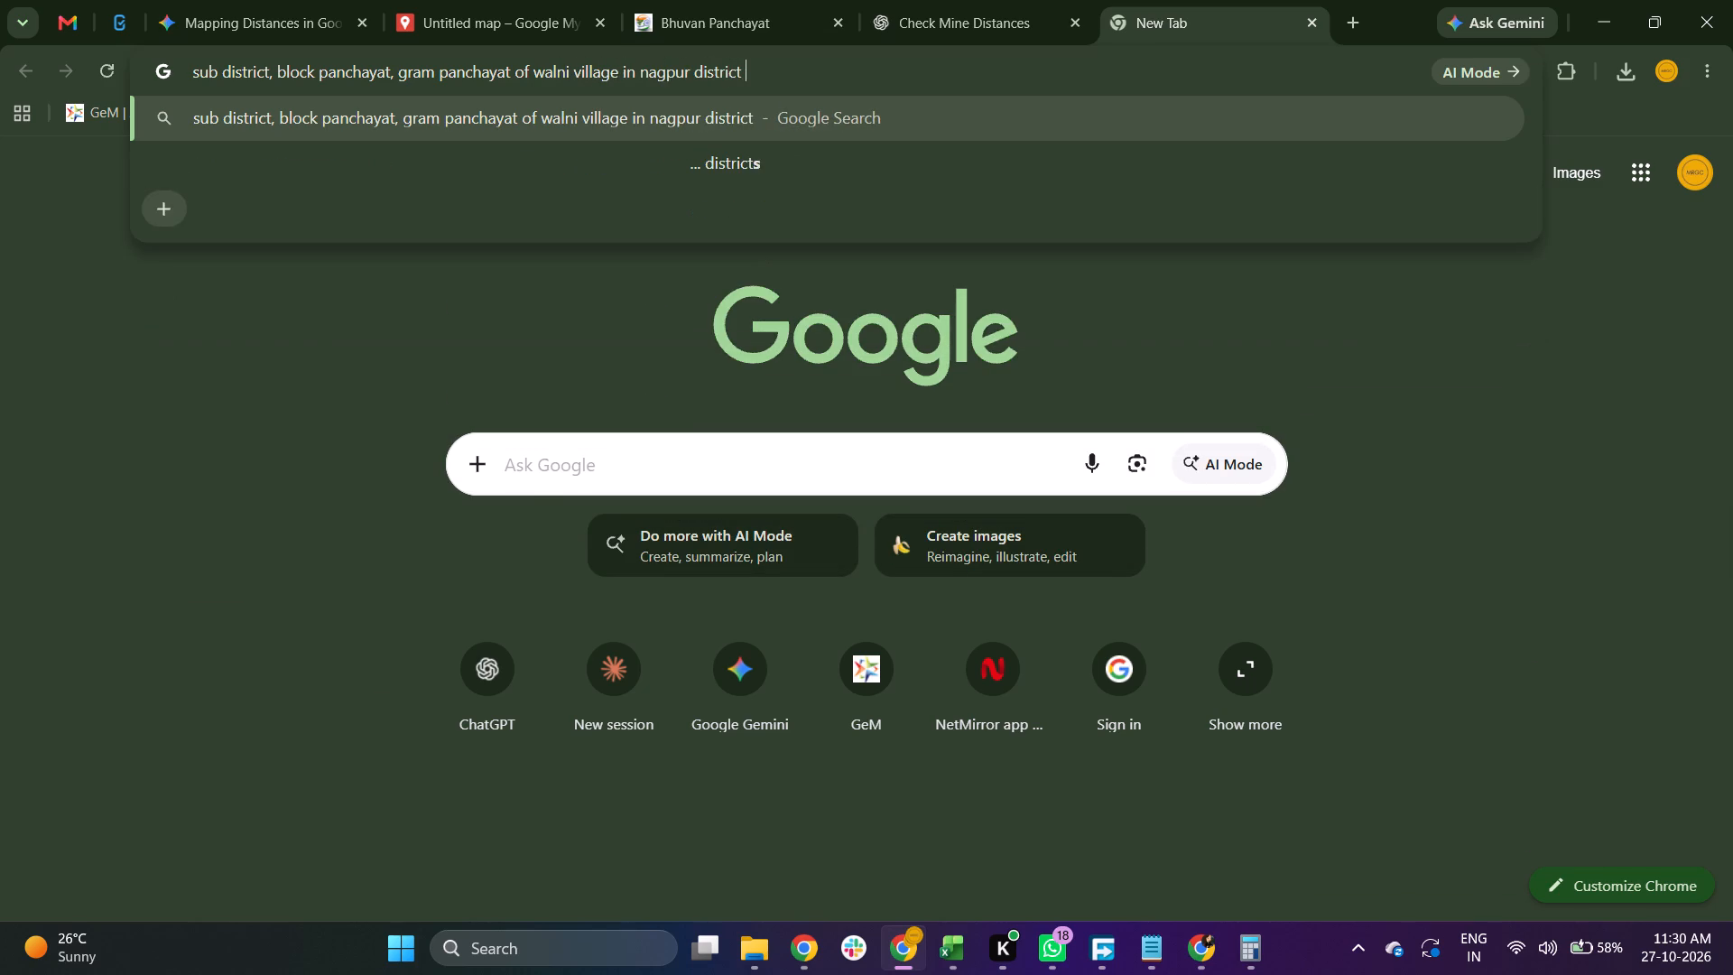
key(Return)
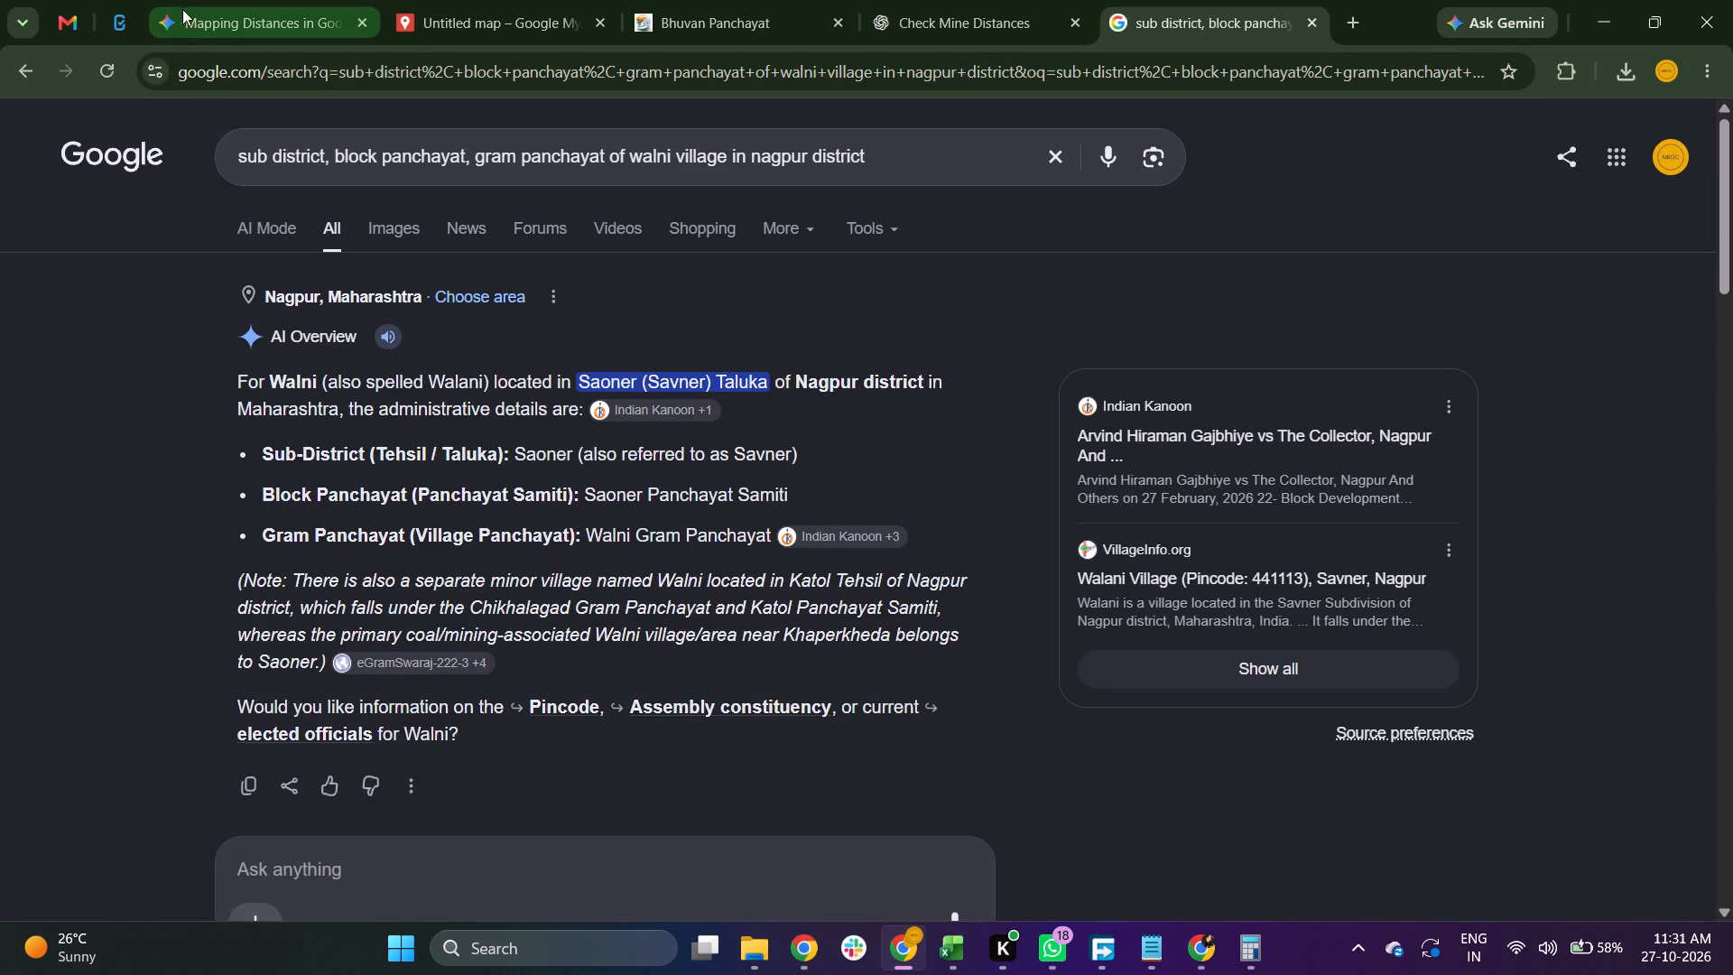
Close the Mapping Distances and Check Mine Distances tabs, and pin the untitled Google My Maps tab.
click(363, 22)
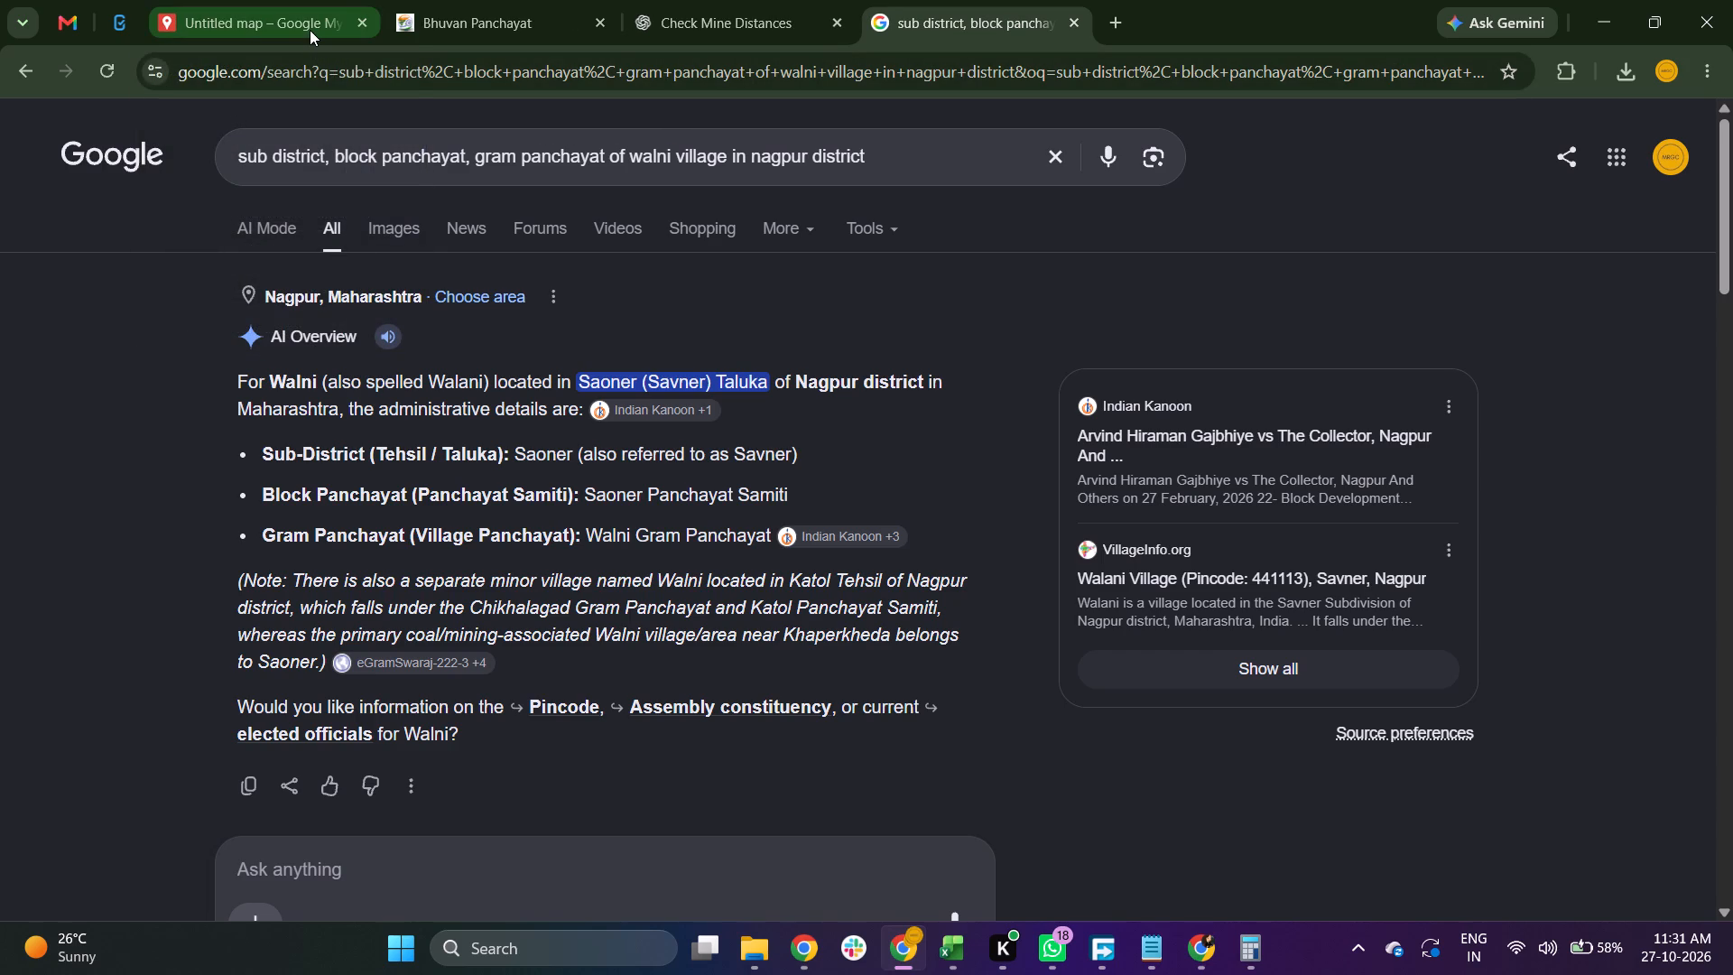
right_click(310, 30)
click(402, 259)
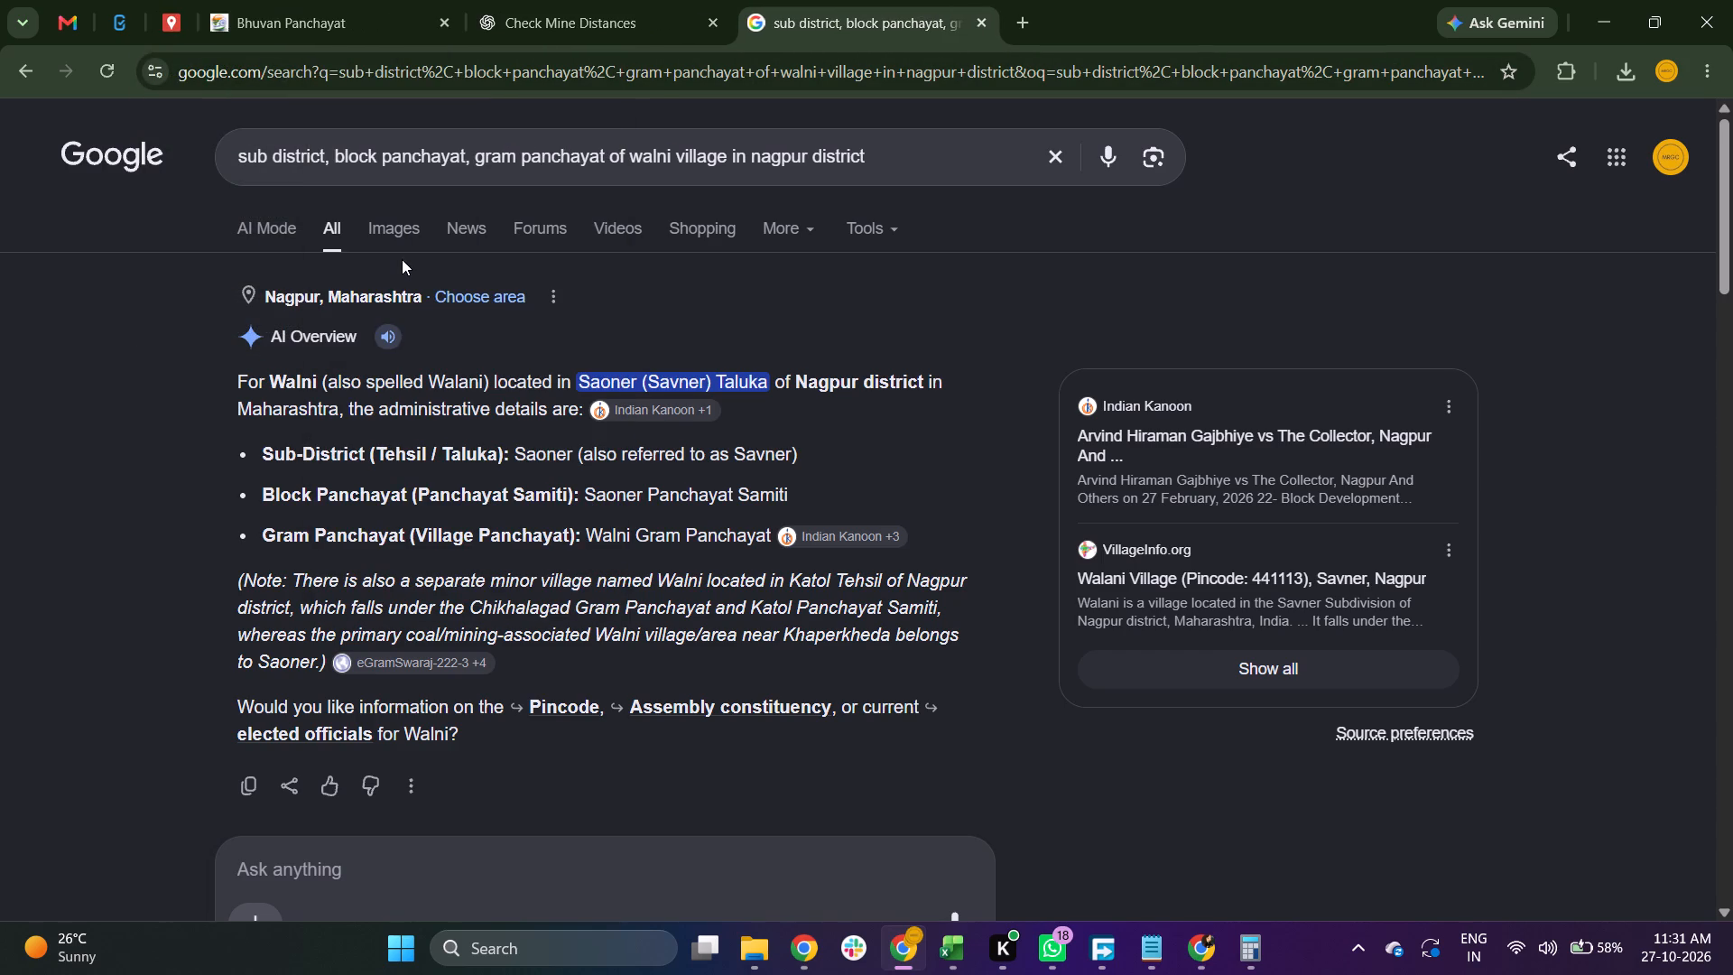
click(710, 20)
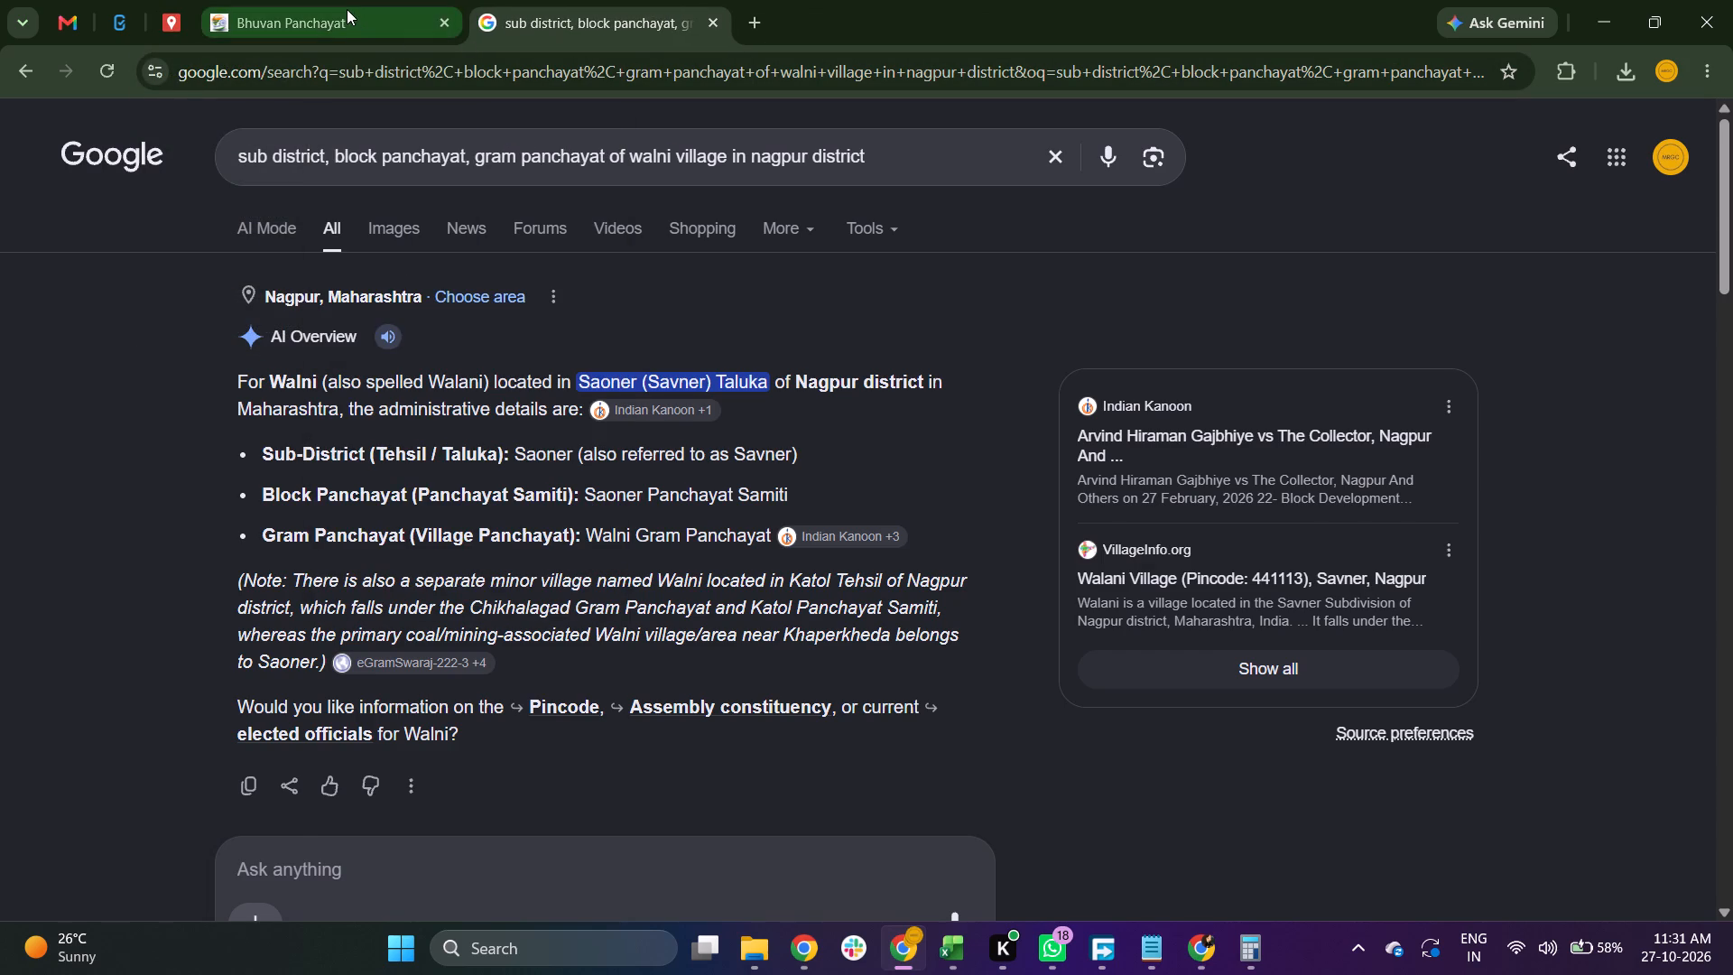
Choose Walni as the panchayat under Saoner block in Bhuvan Panchayat's location form.
click(345, 6)
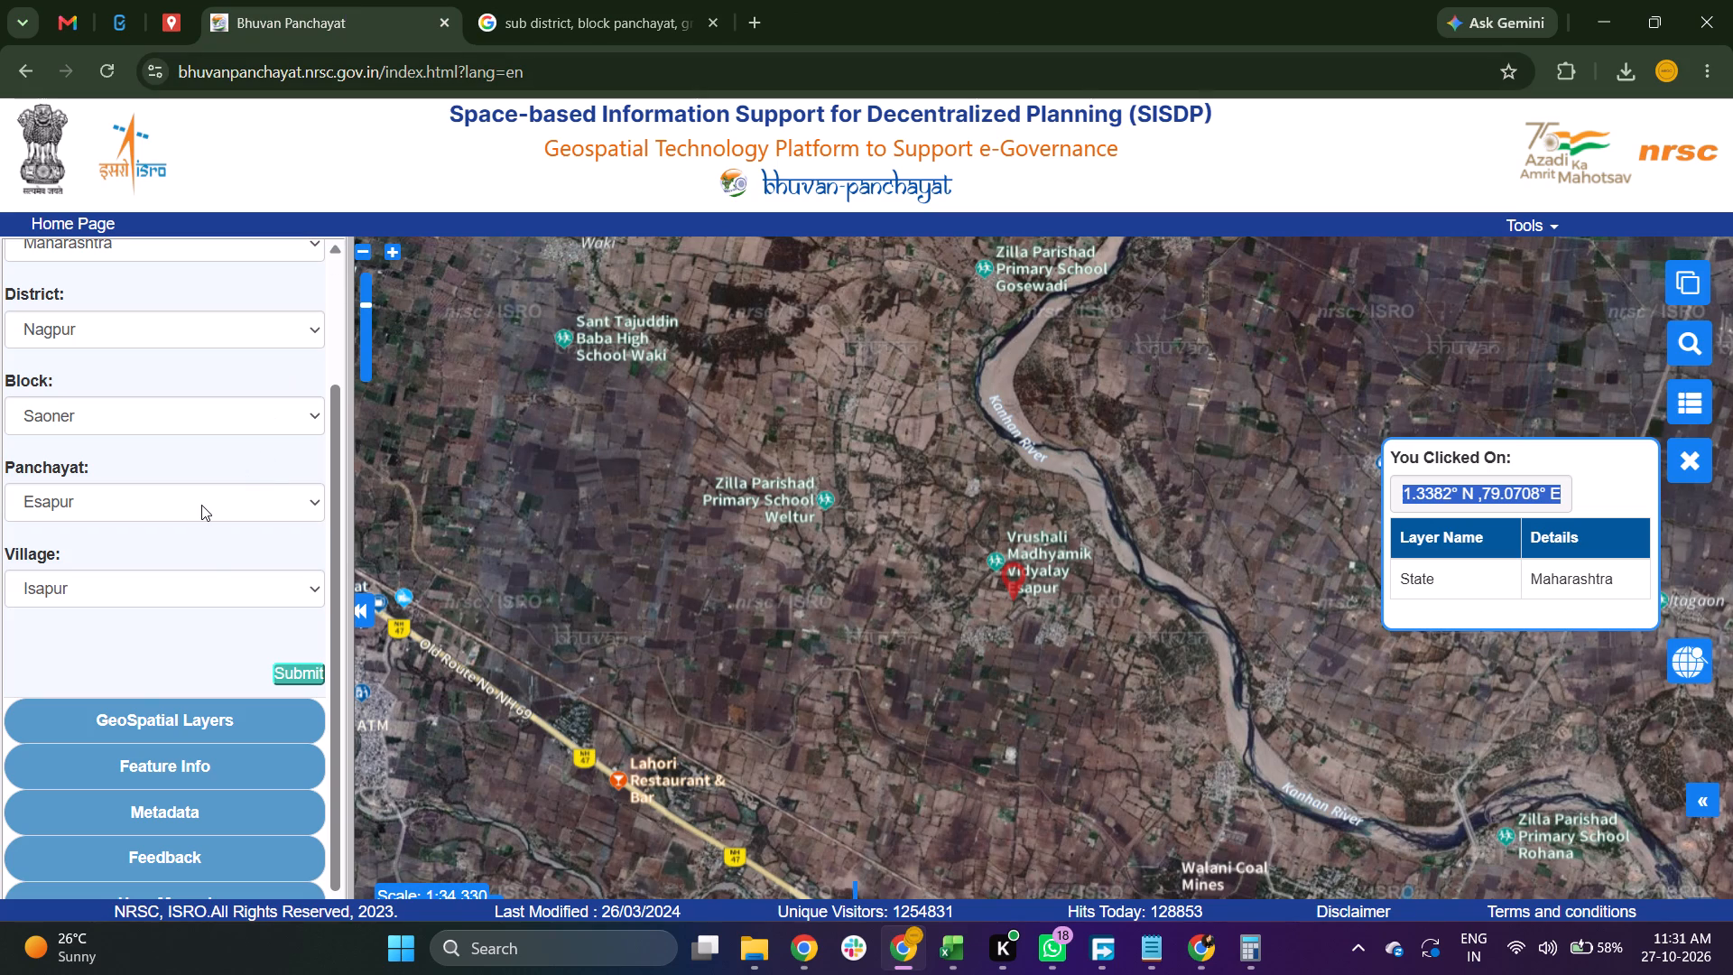
click(201, 505)
scroll(204, 411, down, 8)
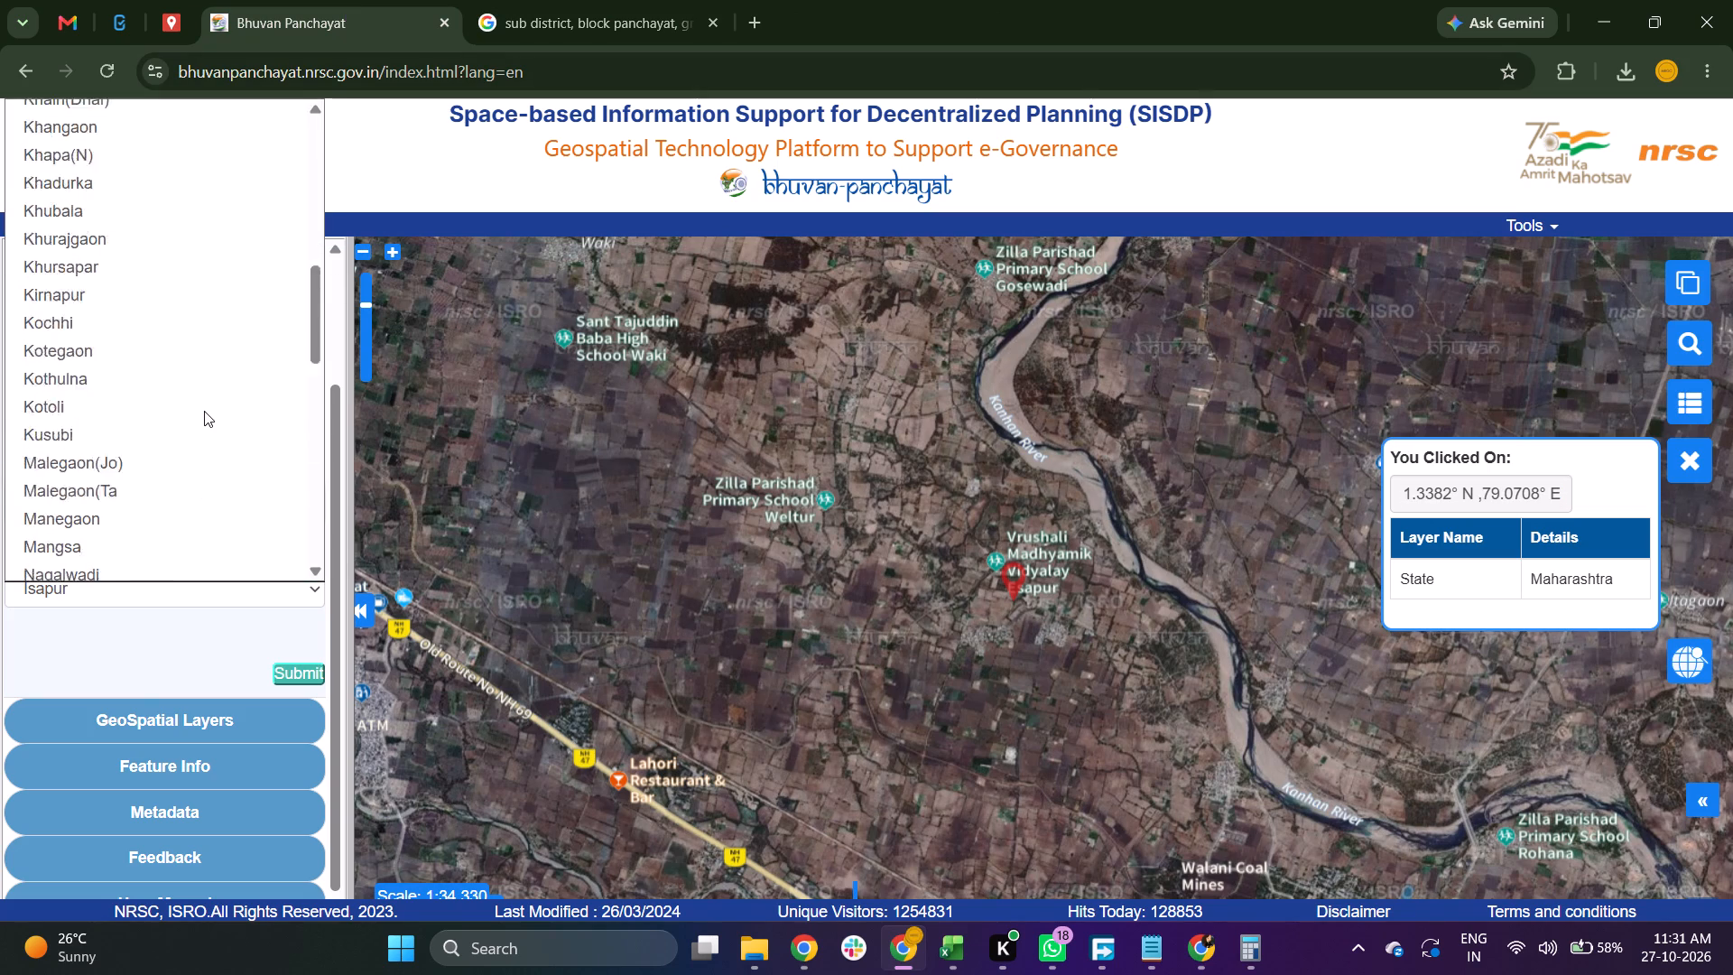
scroll(204, 411, up, 1)
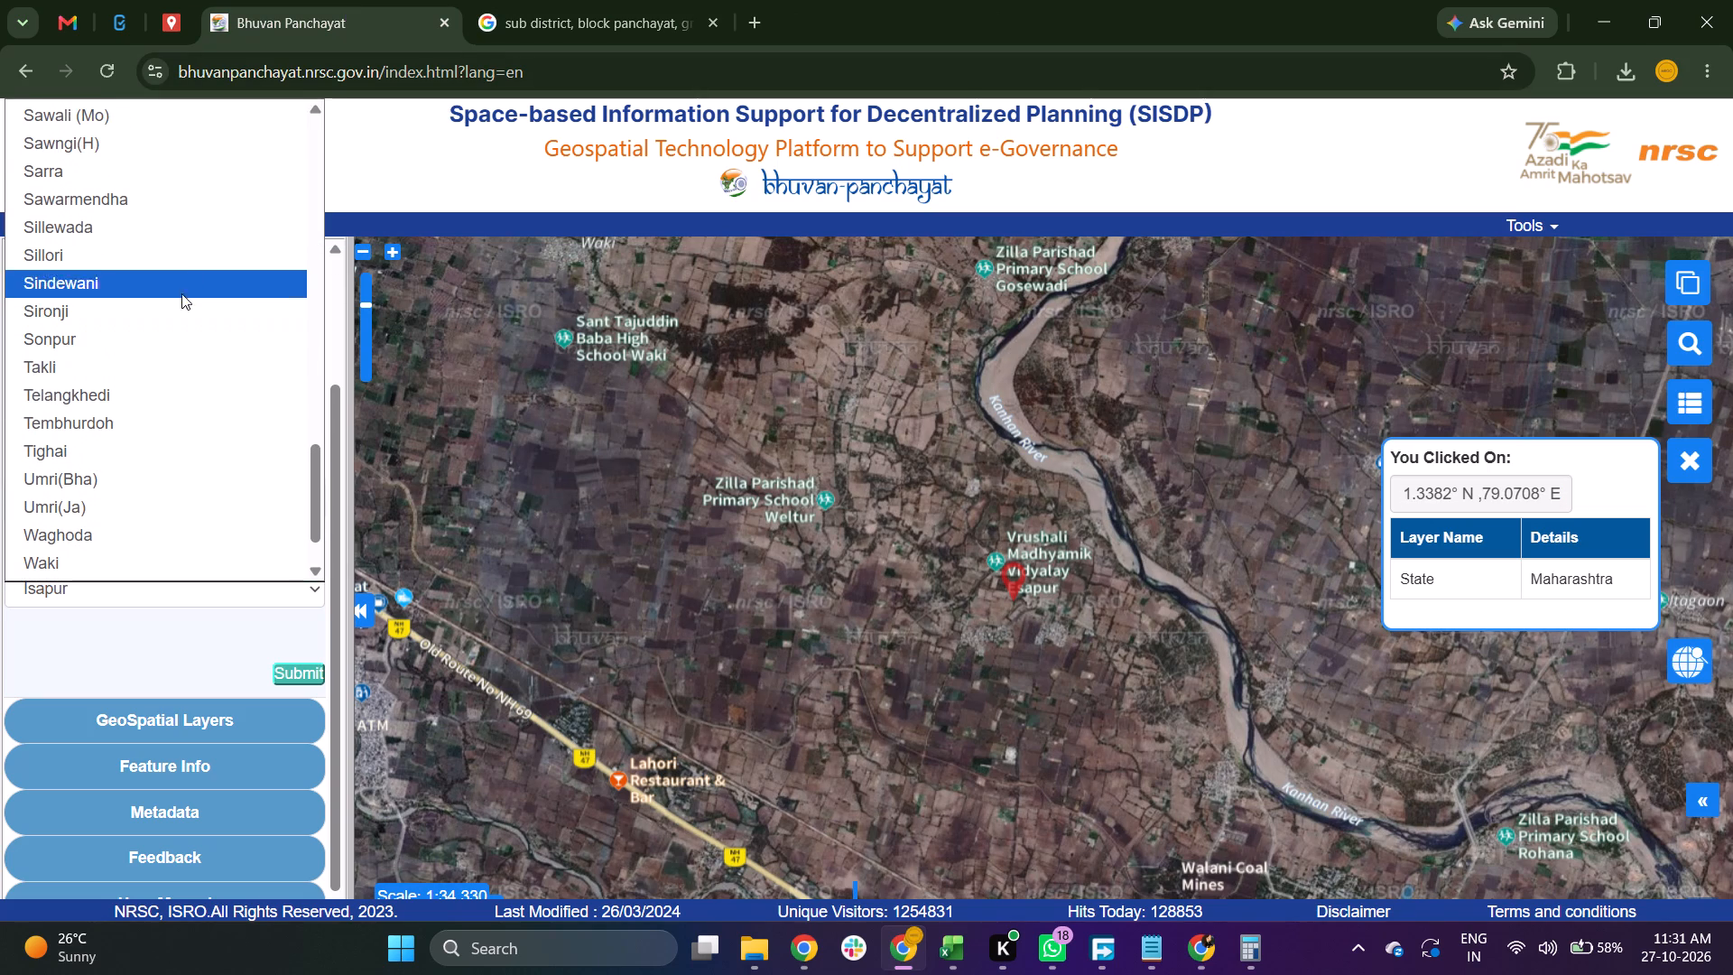
scroll(195, 253, up, 2)
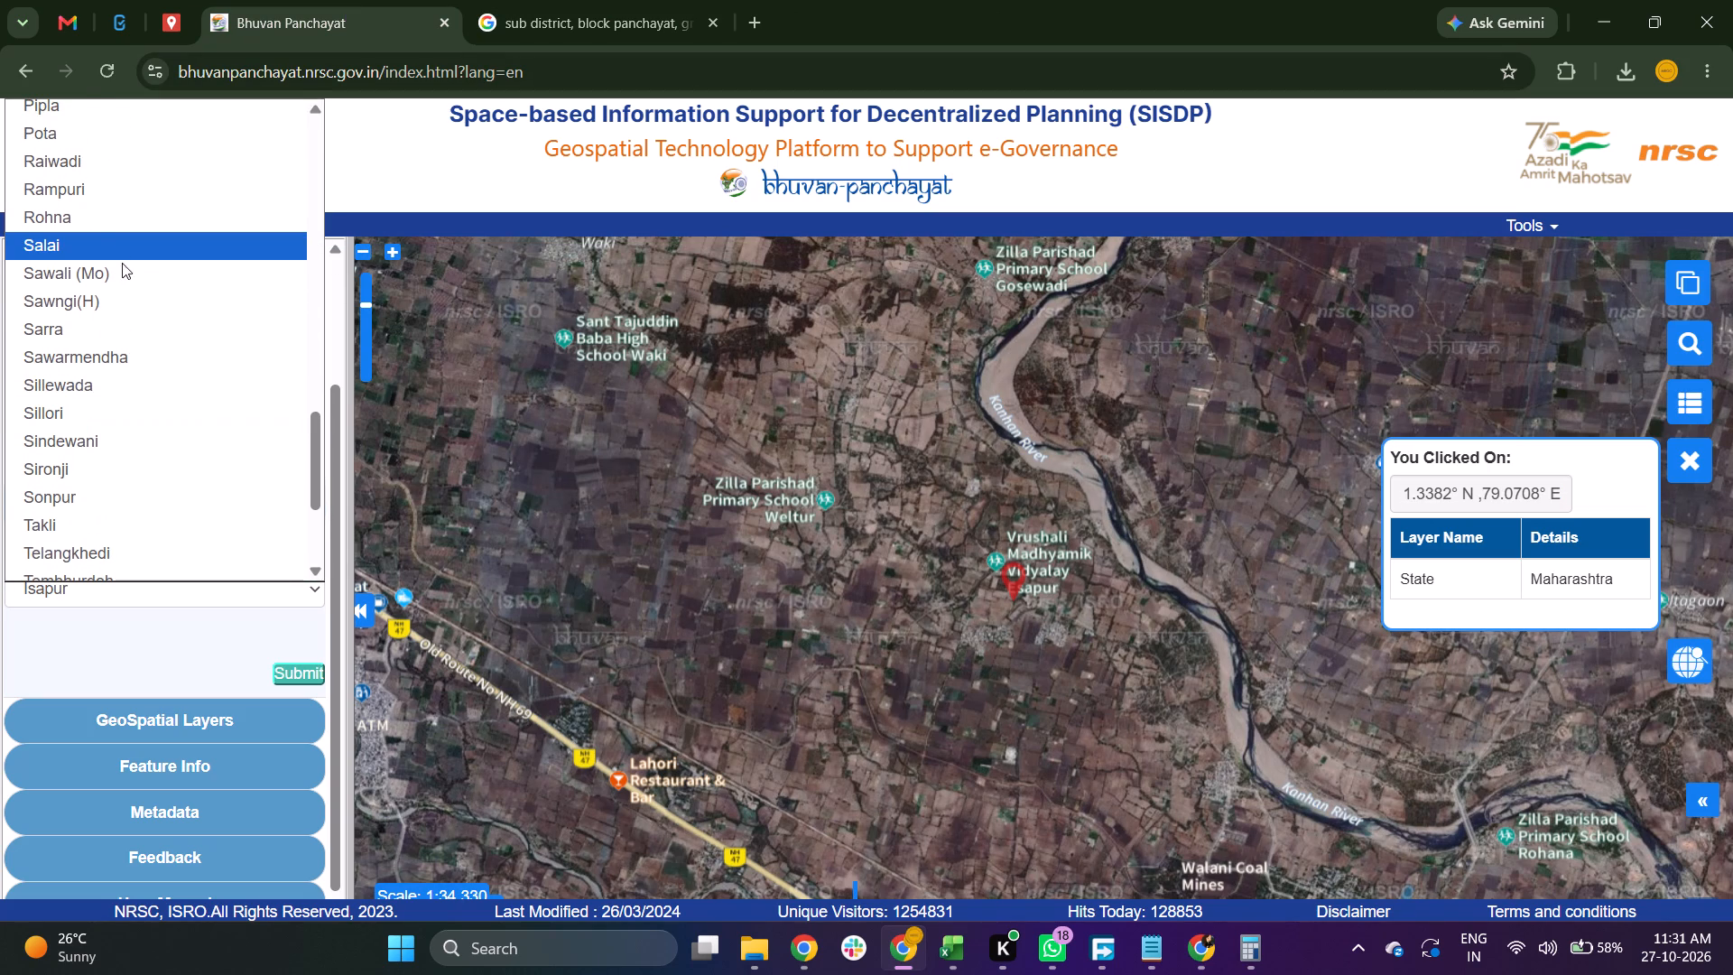
scroll(145, 308, up, 1)
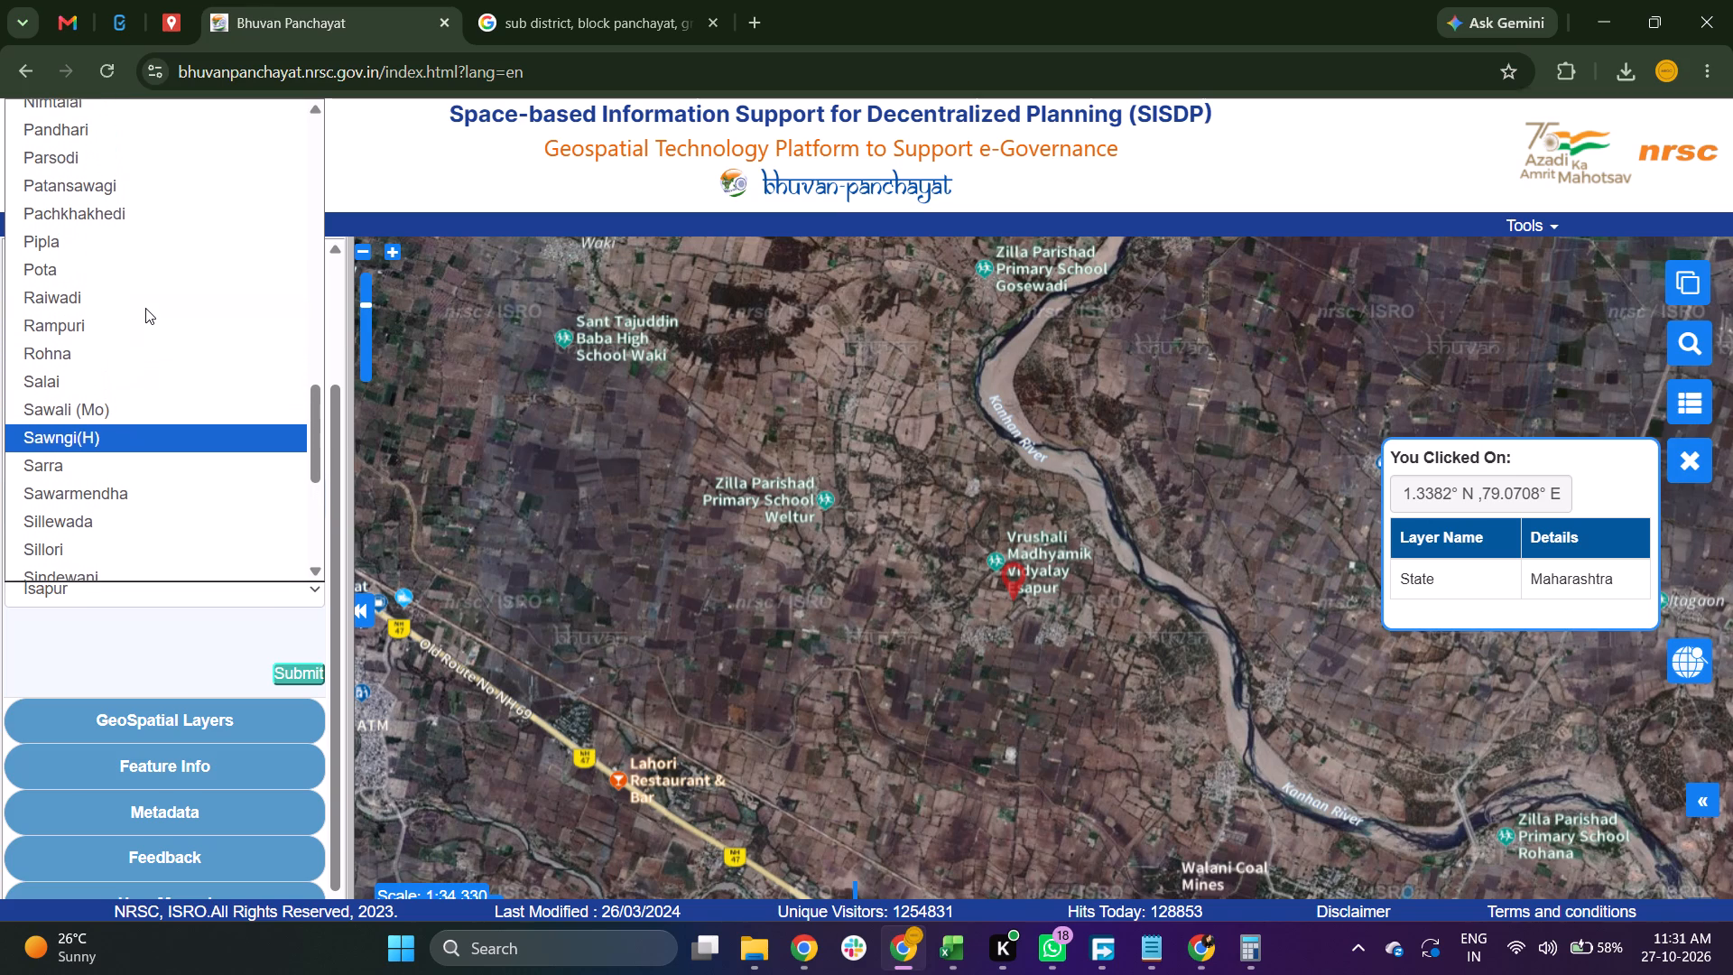
scroll(145, 308, up, 1)
scroll(145, 308, down, 2)
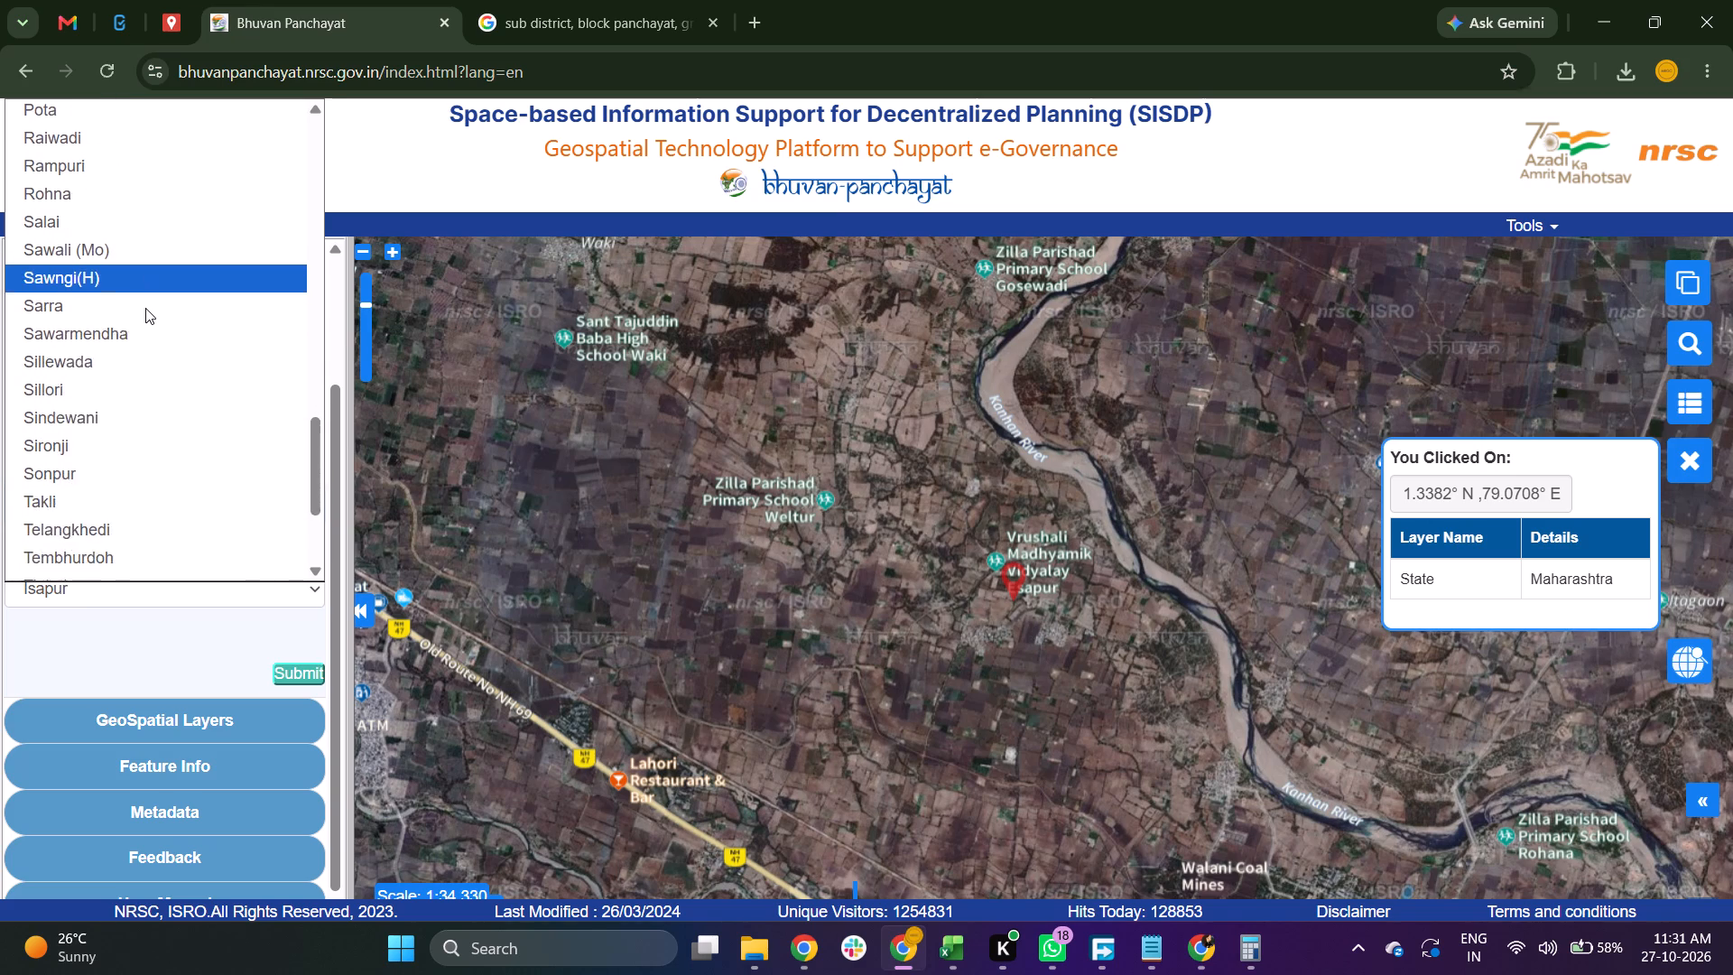
scroll(145, 308, down, 2)
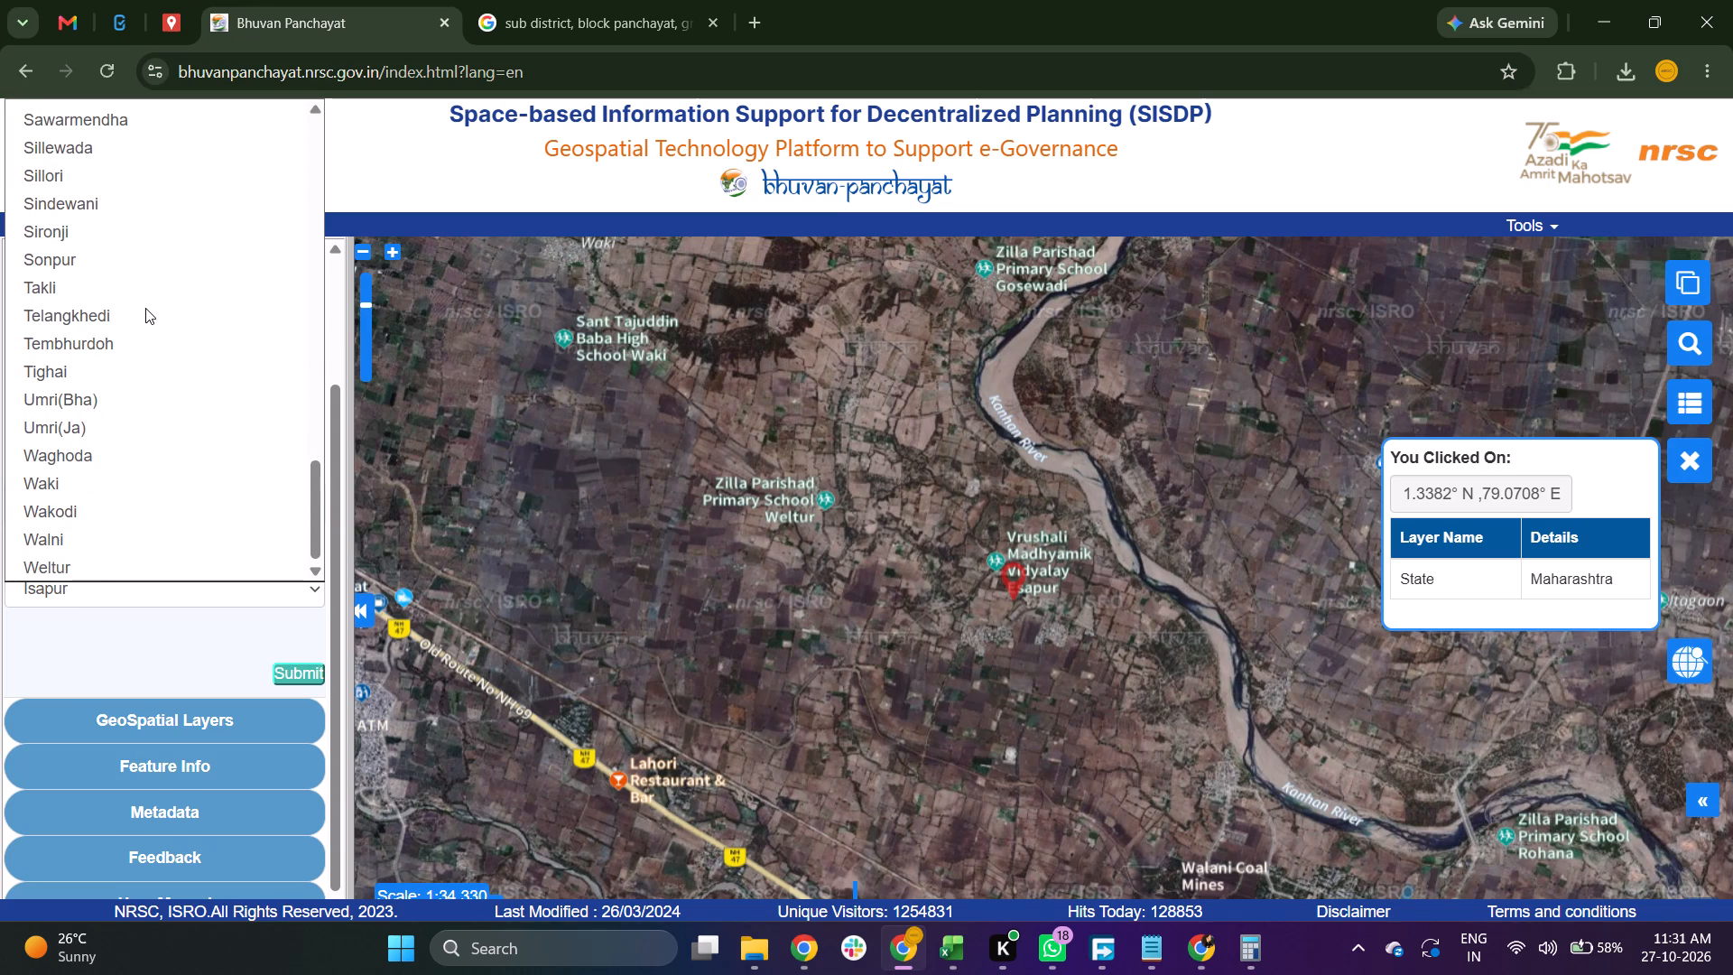
scroll(145, 308, down, 1)
click(73, 540)
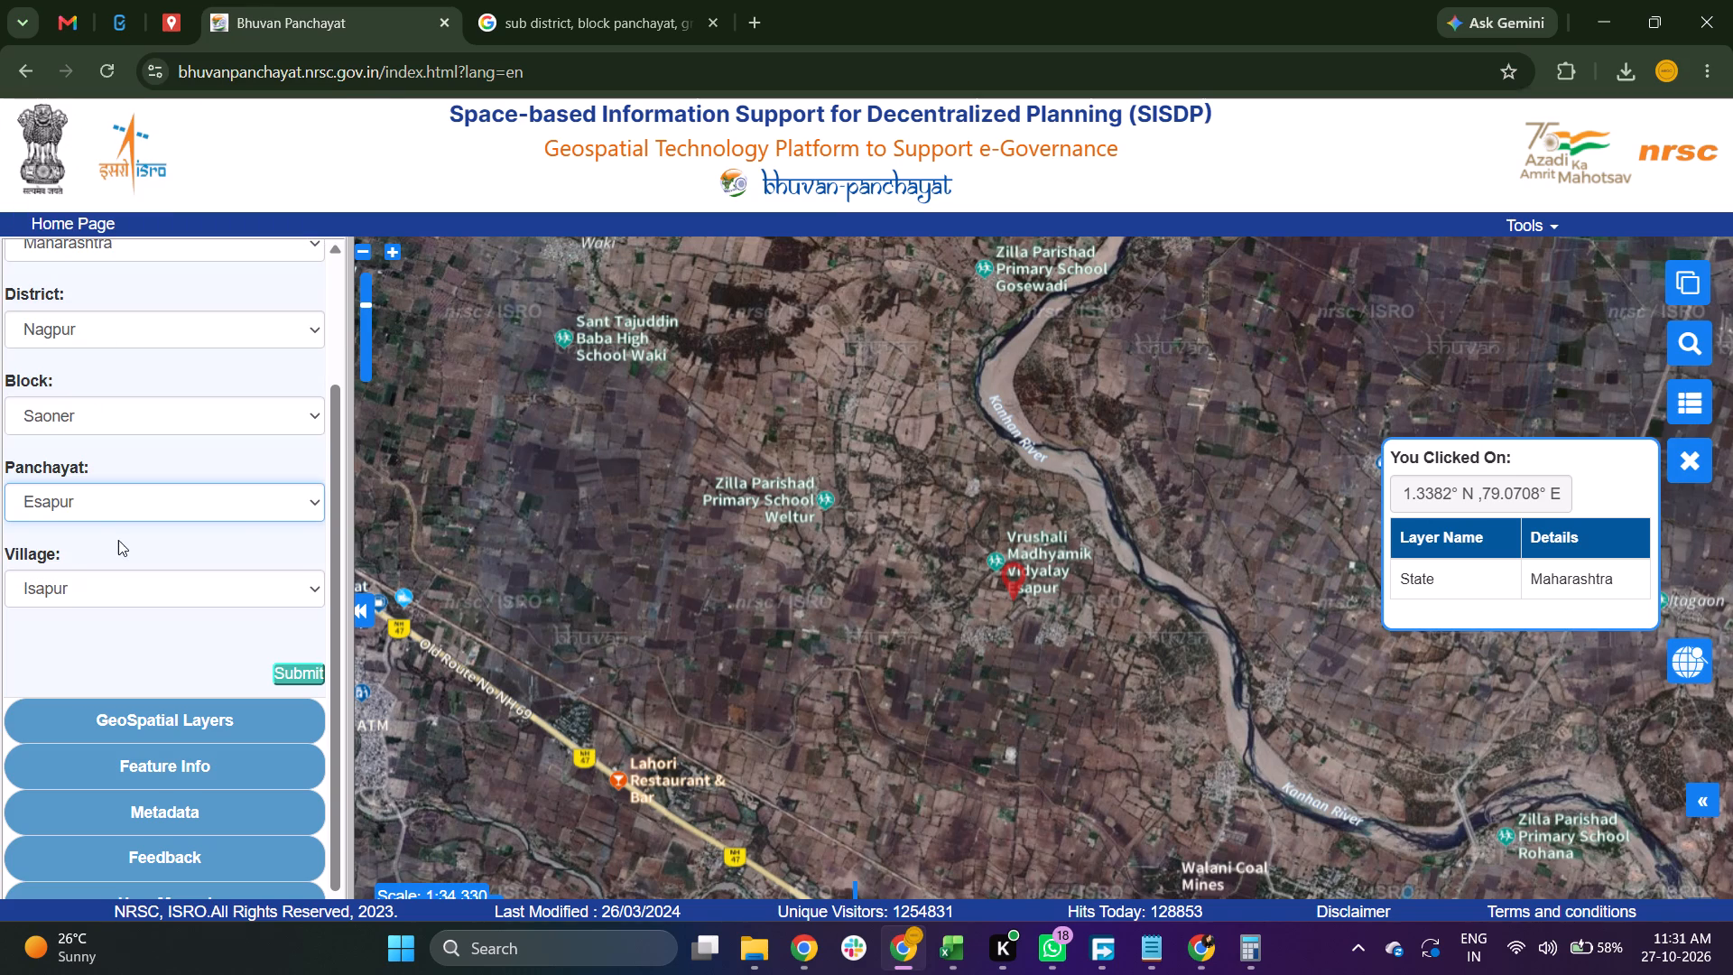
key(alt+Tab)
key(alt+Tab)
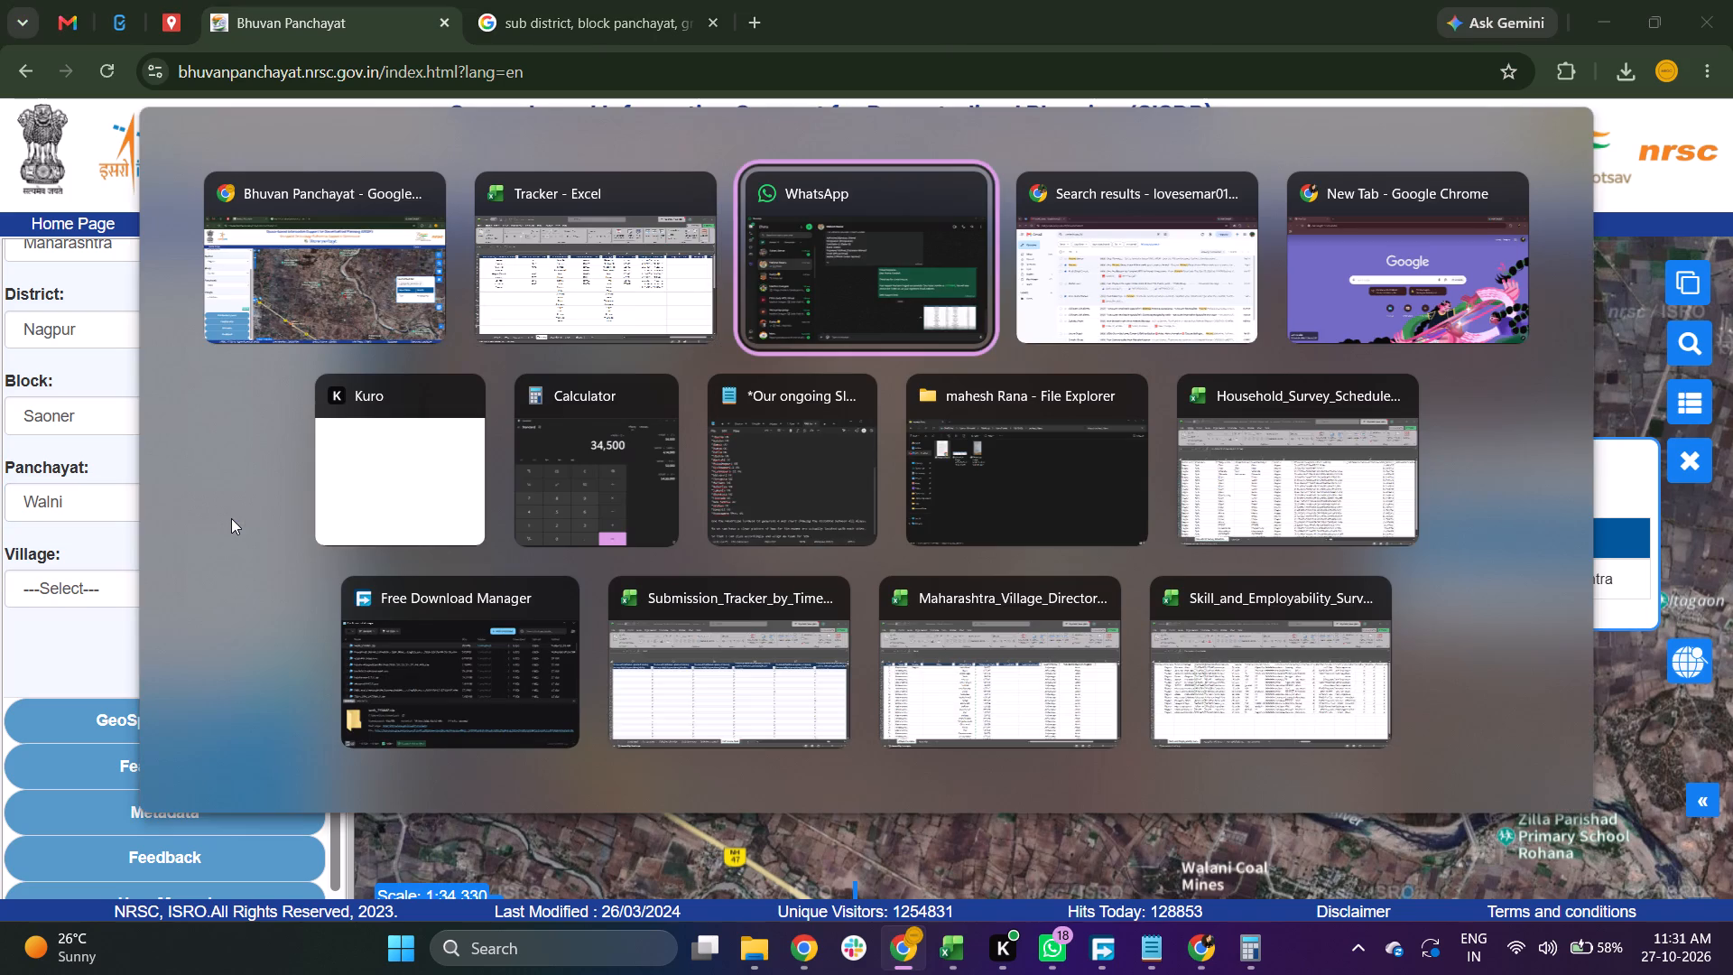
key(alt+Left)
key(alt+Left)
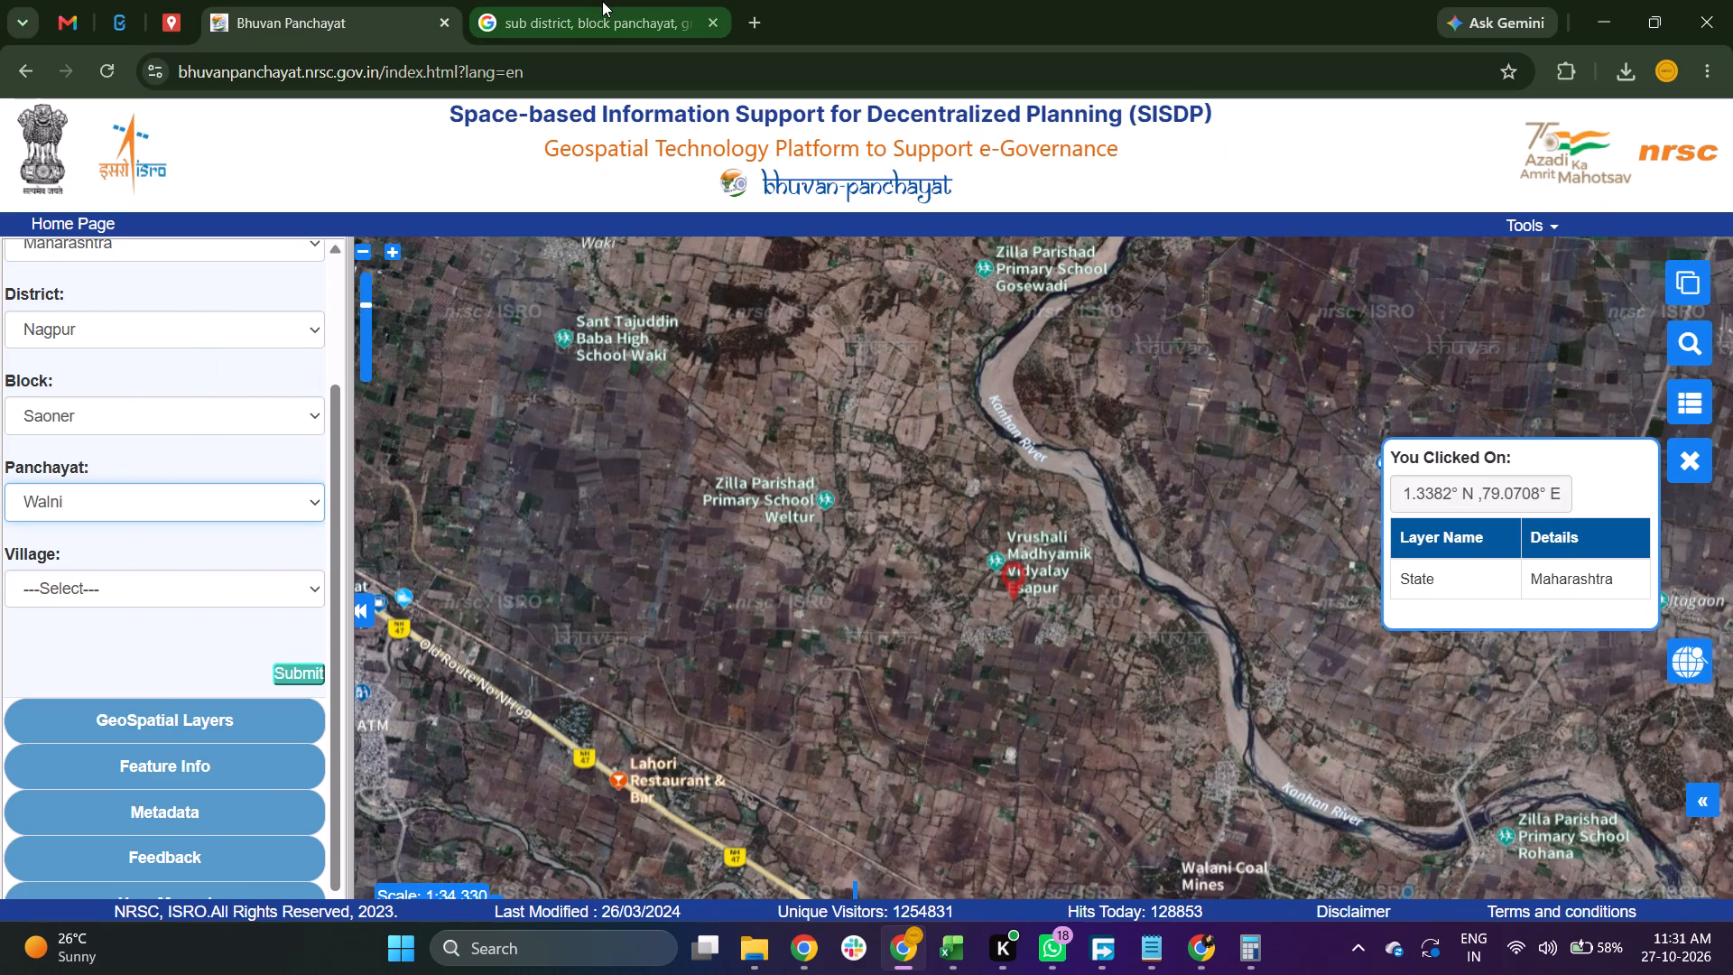
Recheck the search overview for Walni village's sub-district, block panchayat and gram panchayat.
click(602, 1)
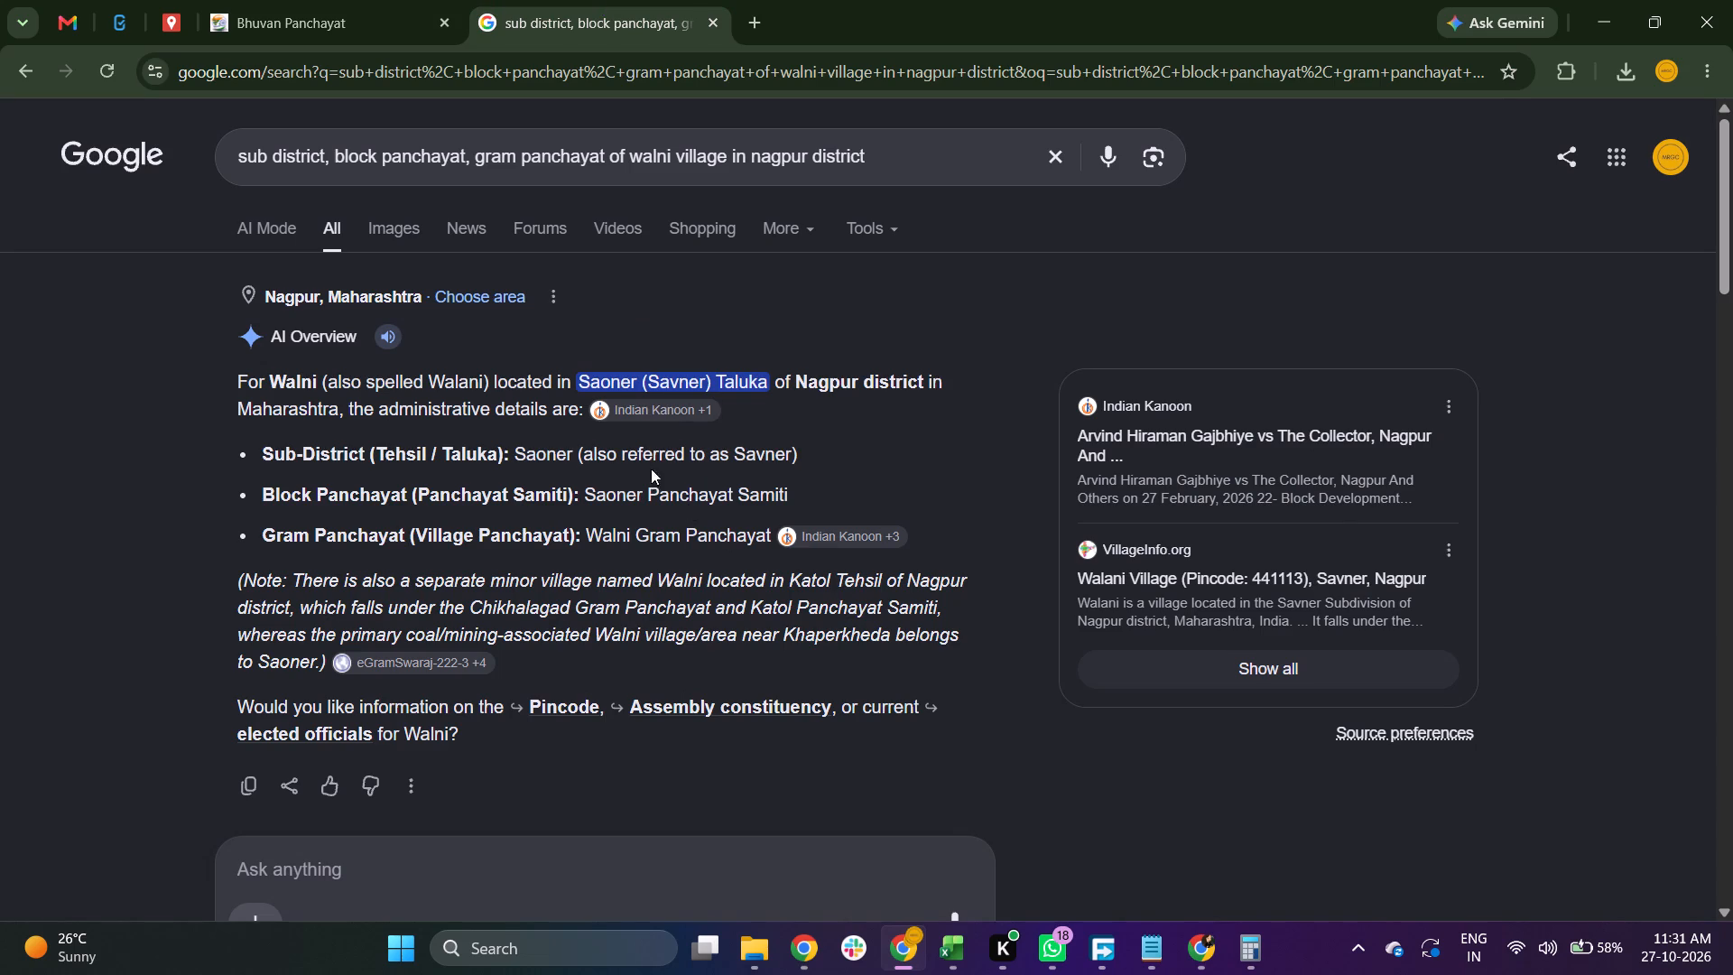
click(353, 8)
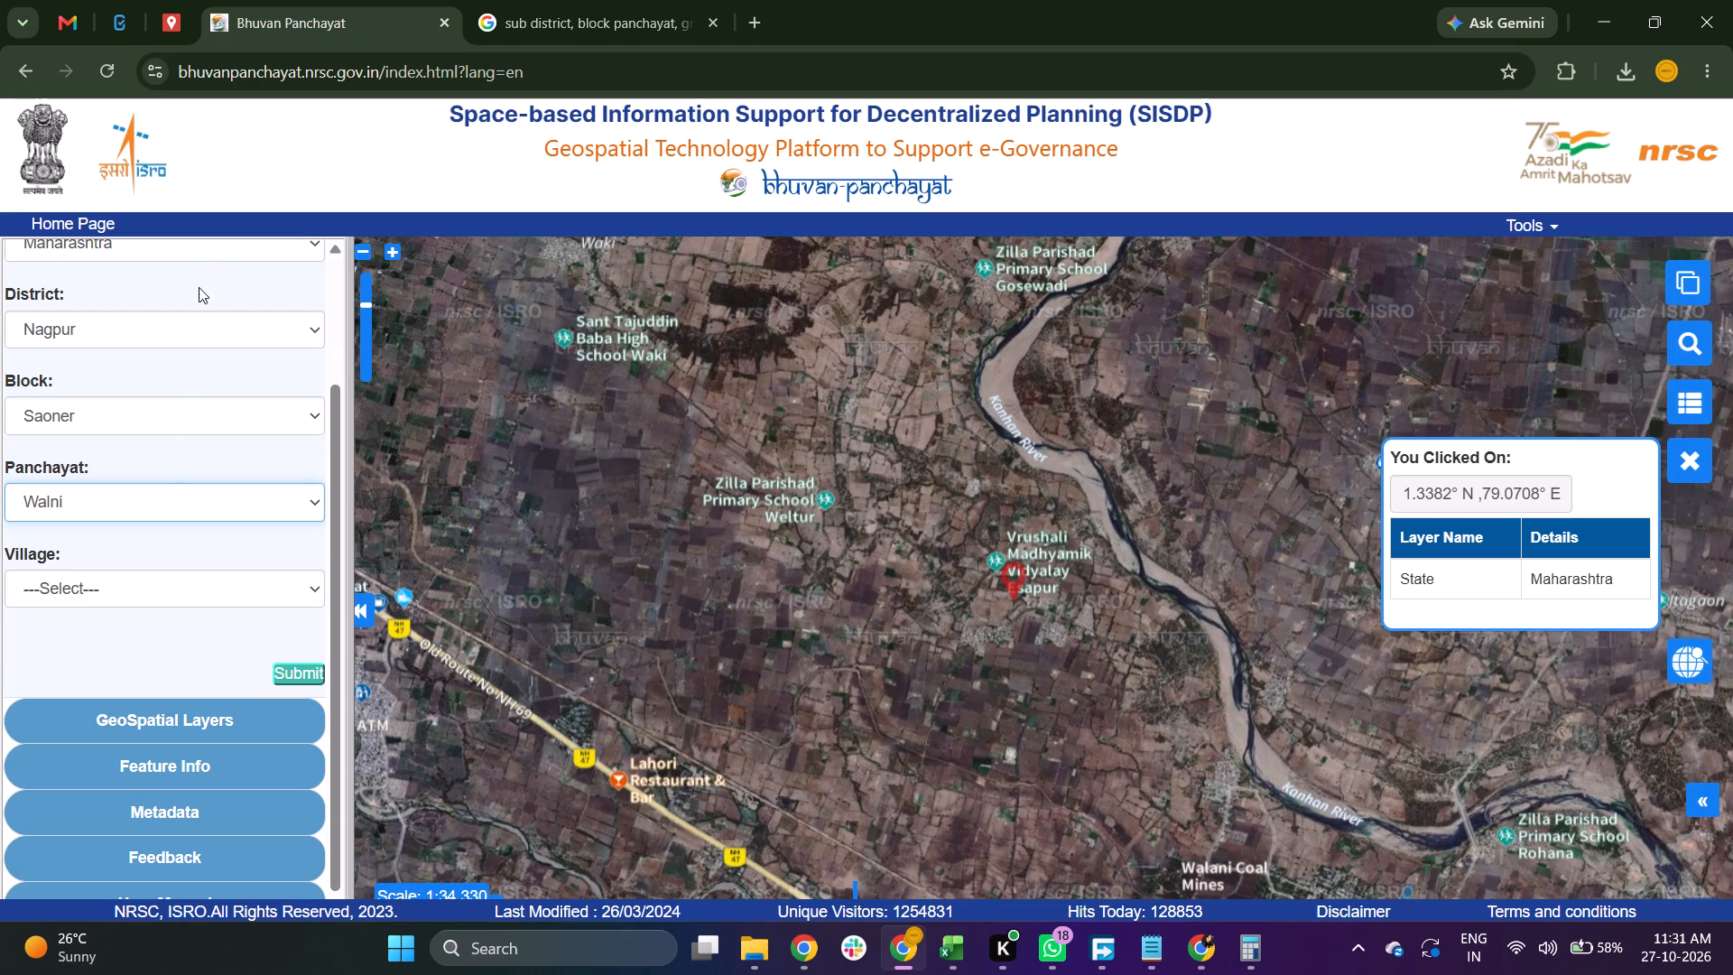
Choose Walni (CT) as the village, clear the previous location's coordinate readout, and submit to outline the village boundary.
click(135, 585)
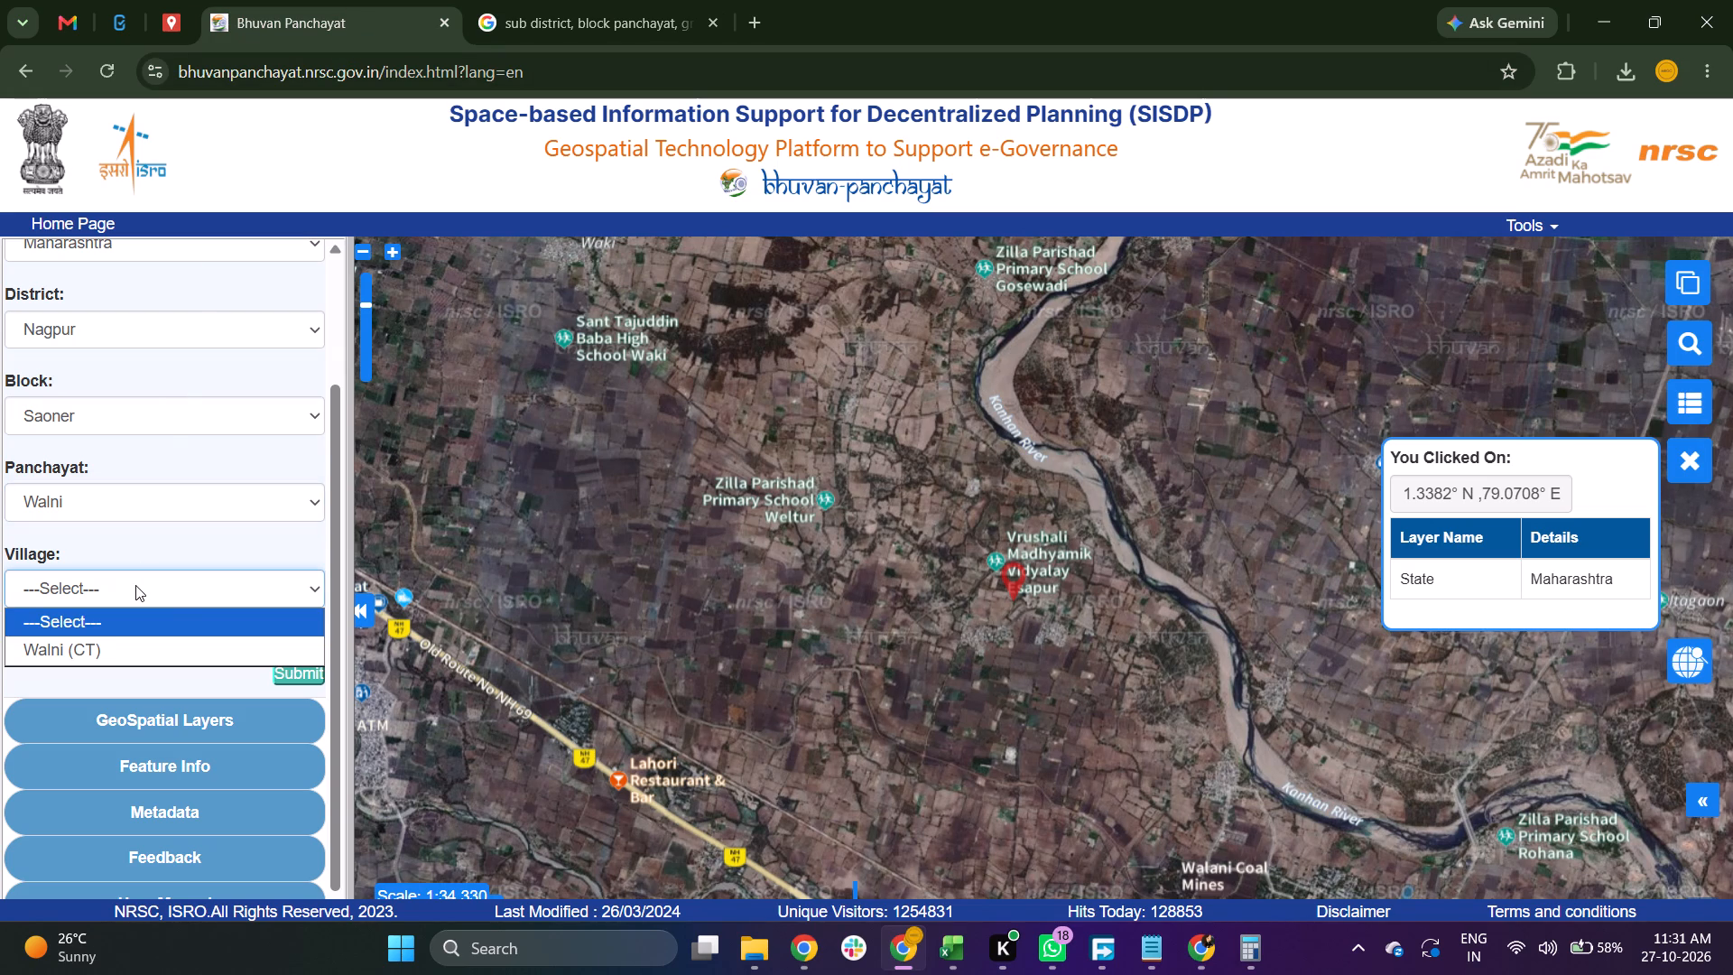
click(128, 640)
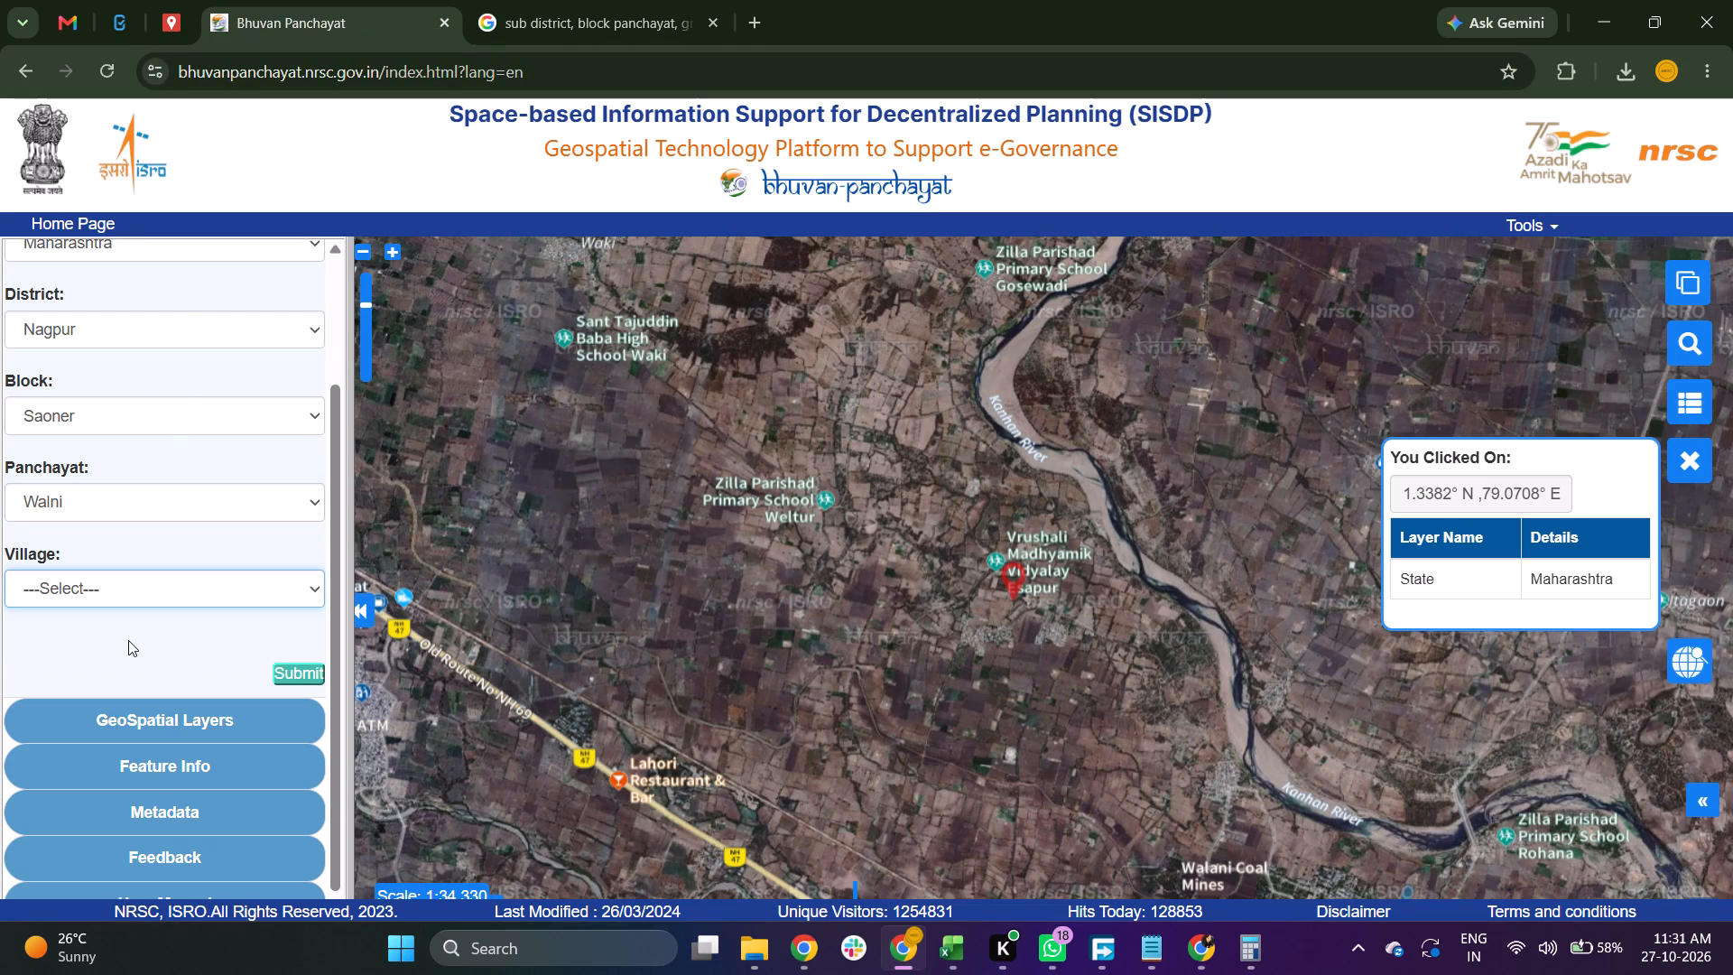
click(299, 677)
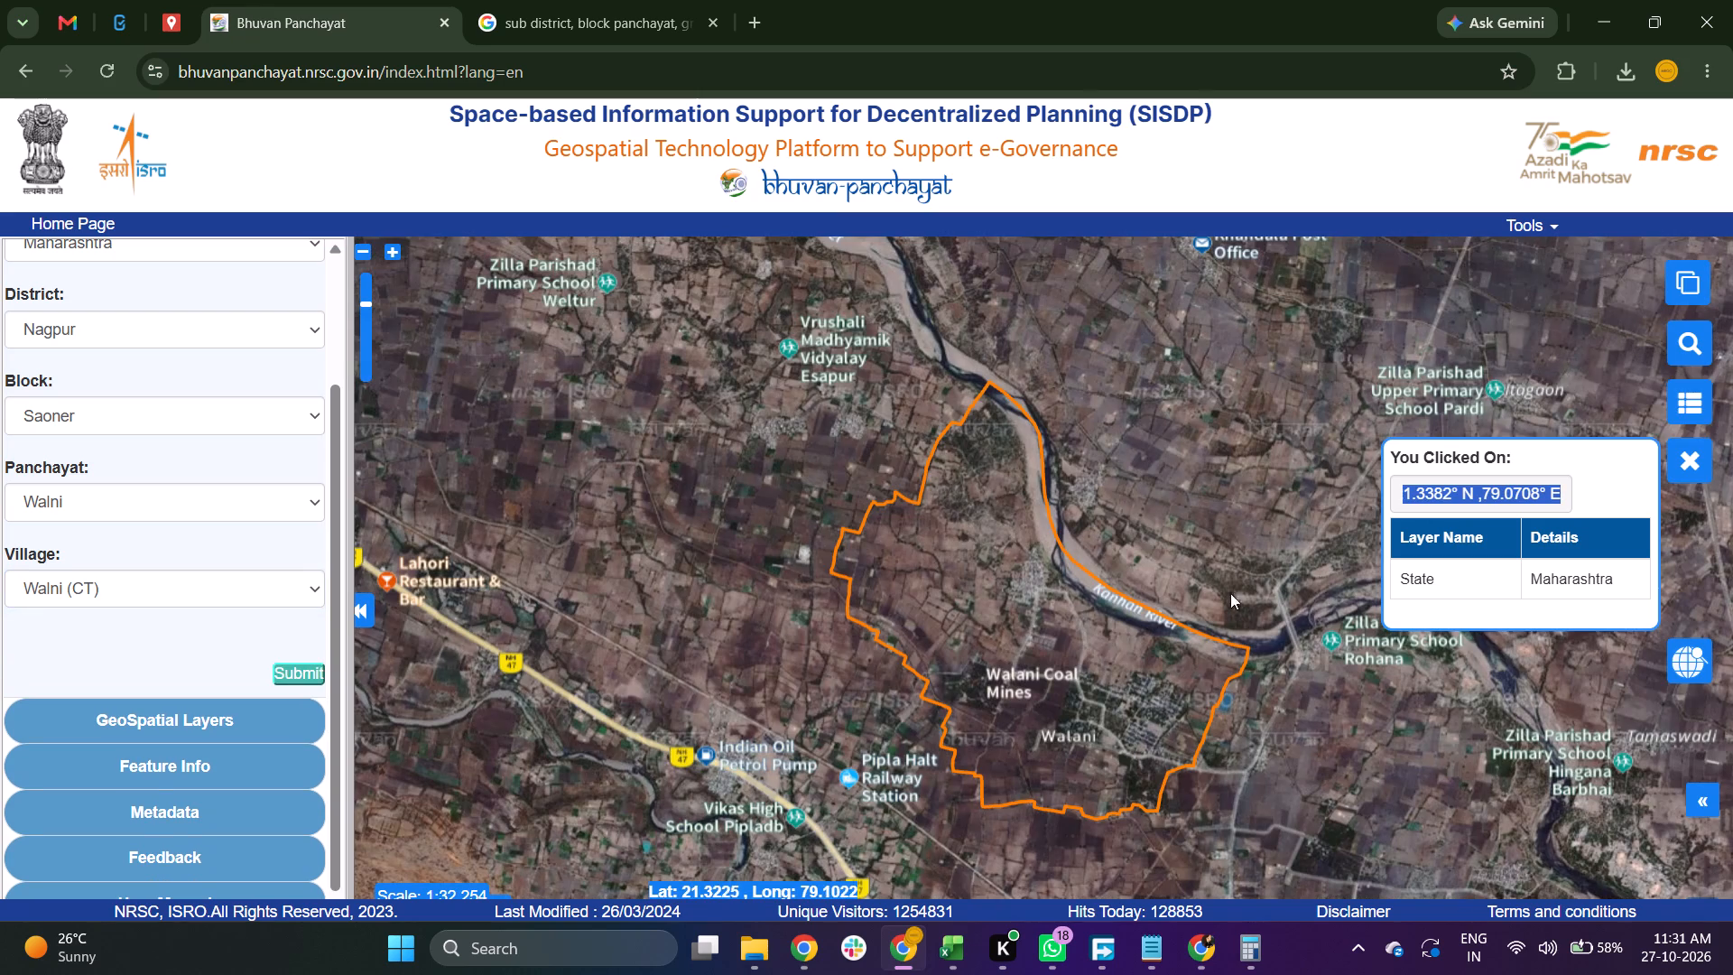
click(1673, 471)
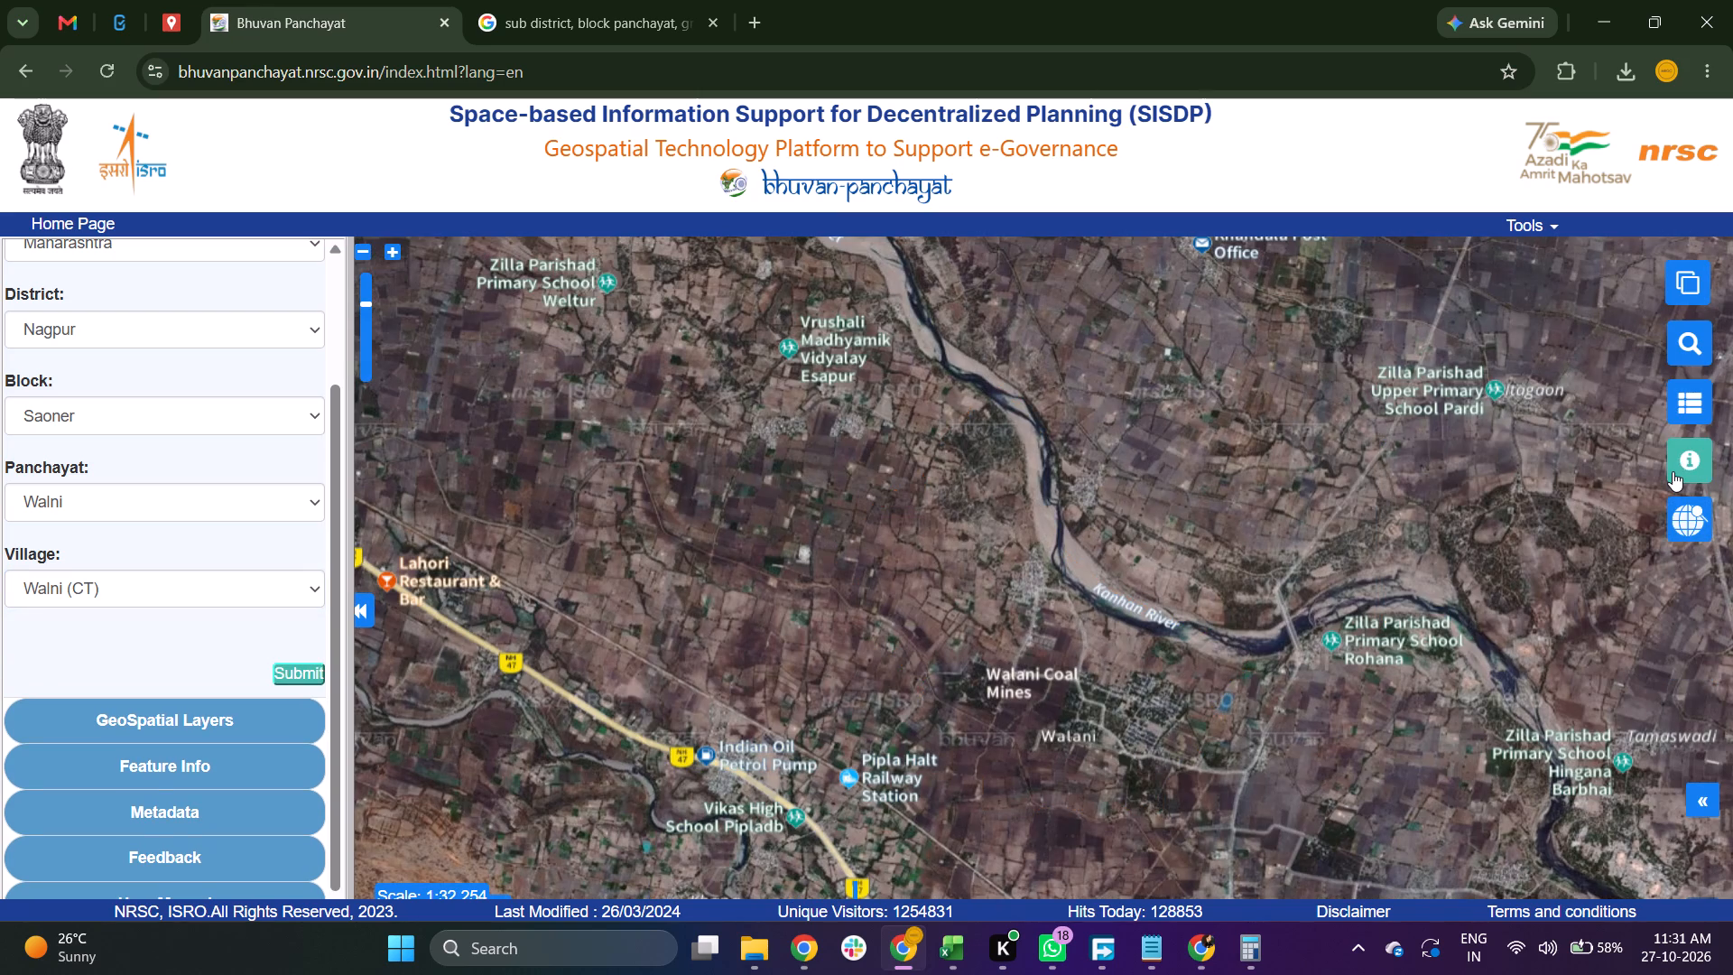
click(308, 663)
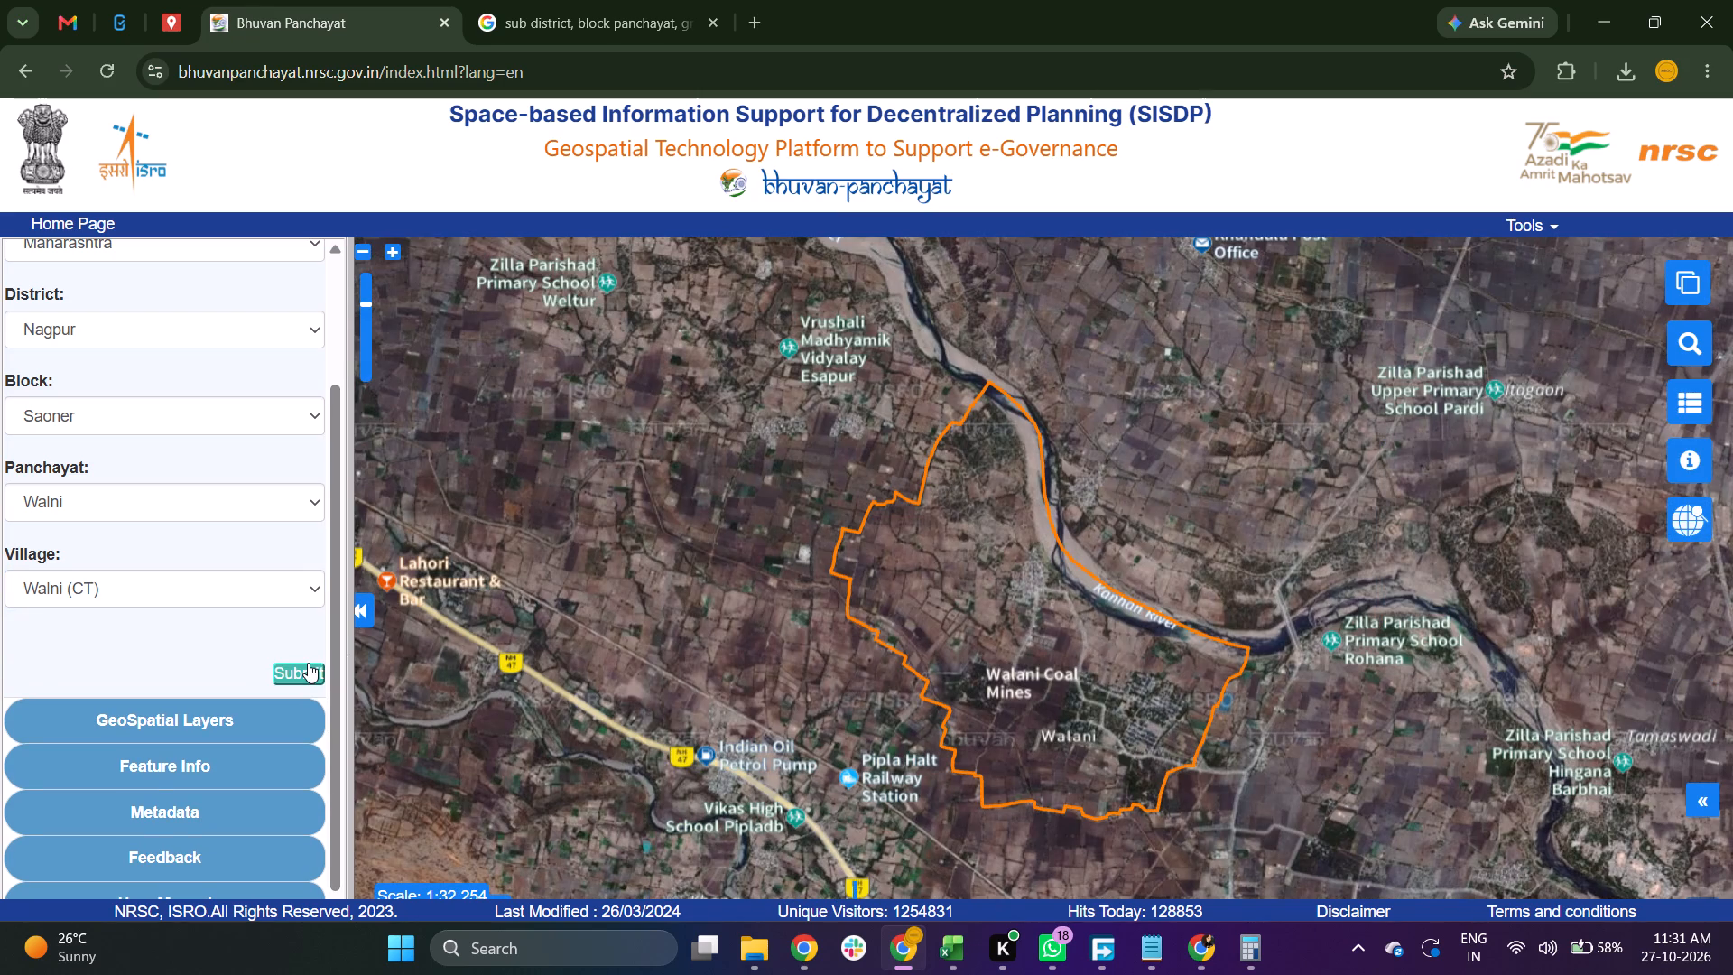
Identify the point at the Walani label on the map, copy its coordinates 21.3130° N ,79.0896° E, and return to the Tracker workbook.
click(1680, 458)
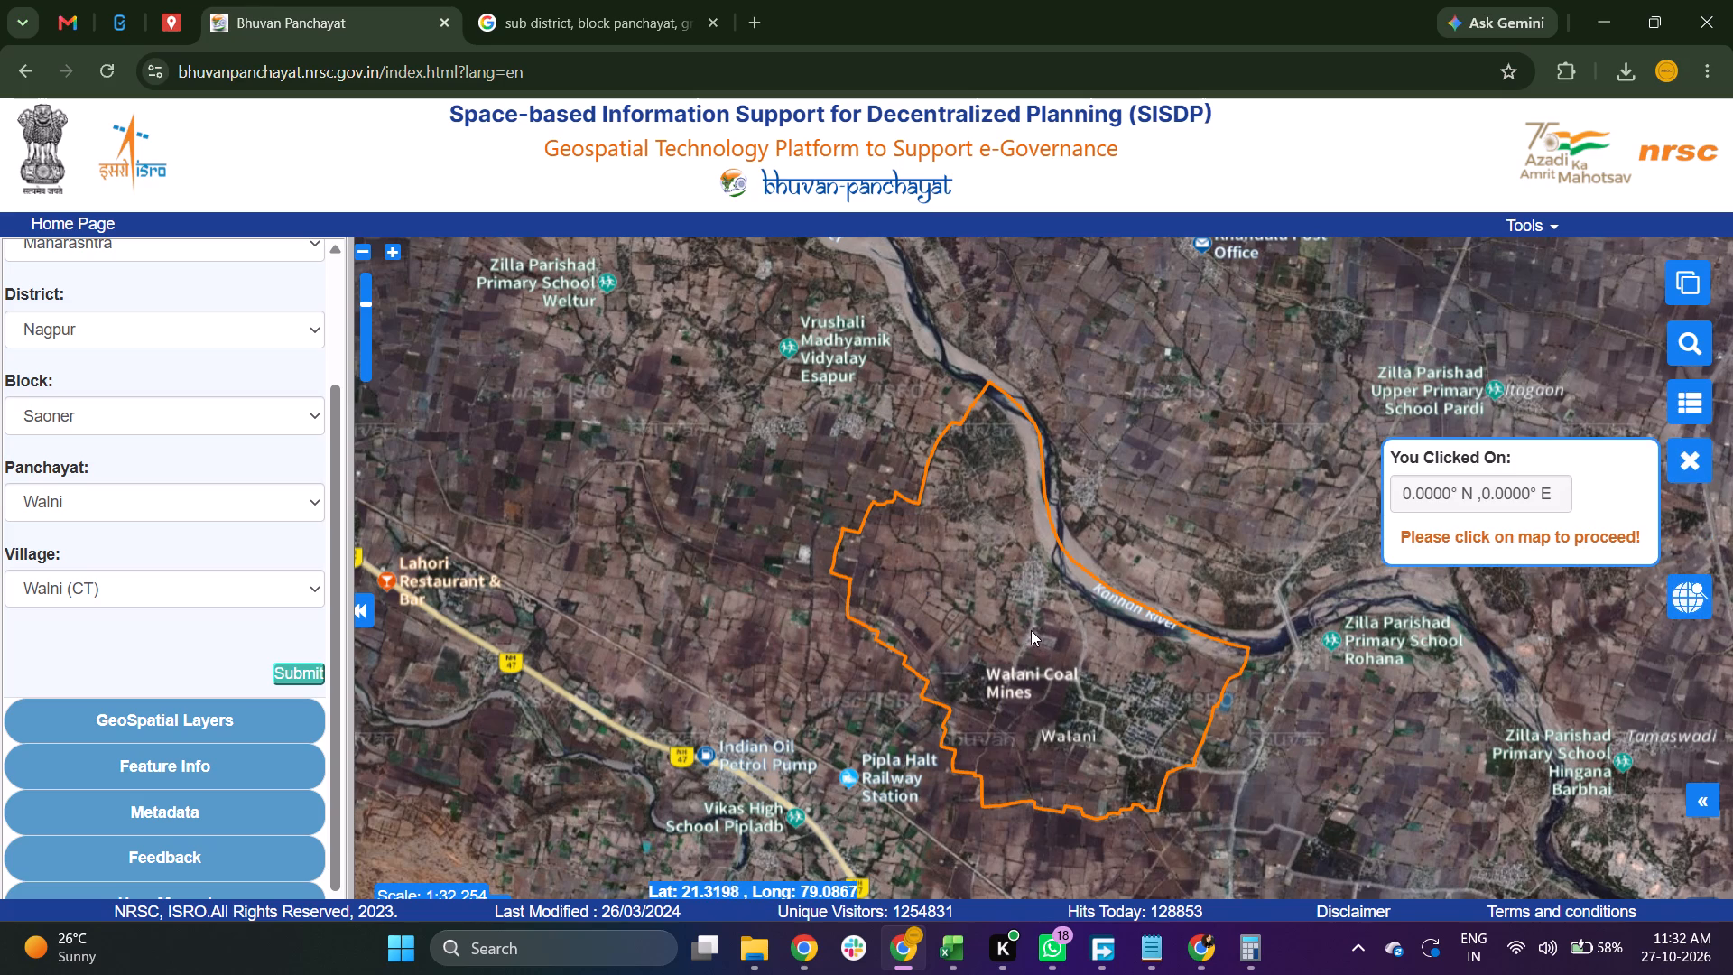
click(1071, 725)
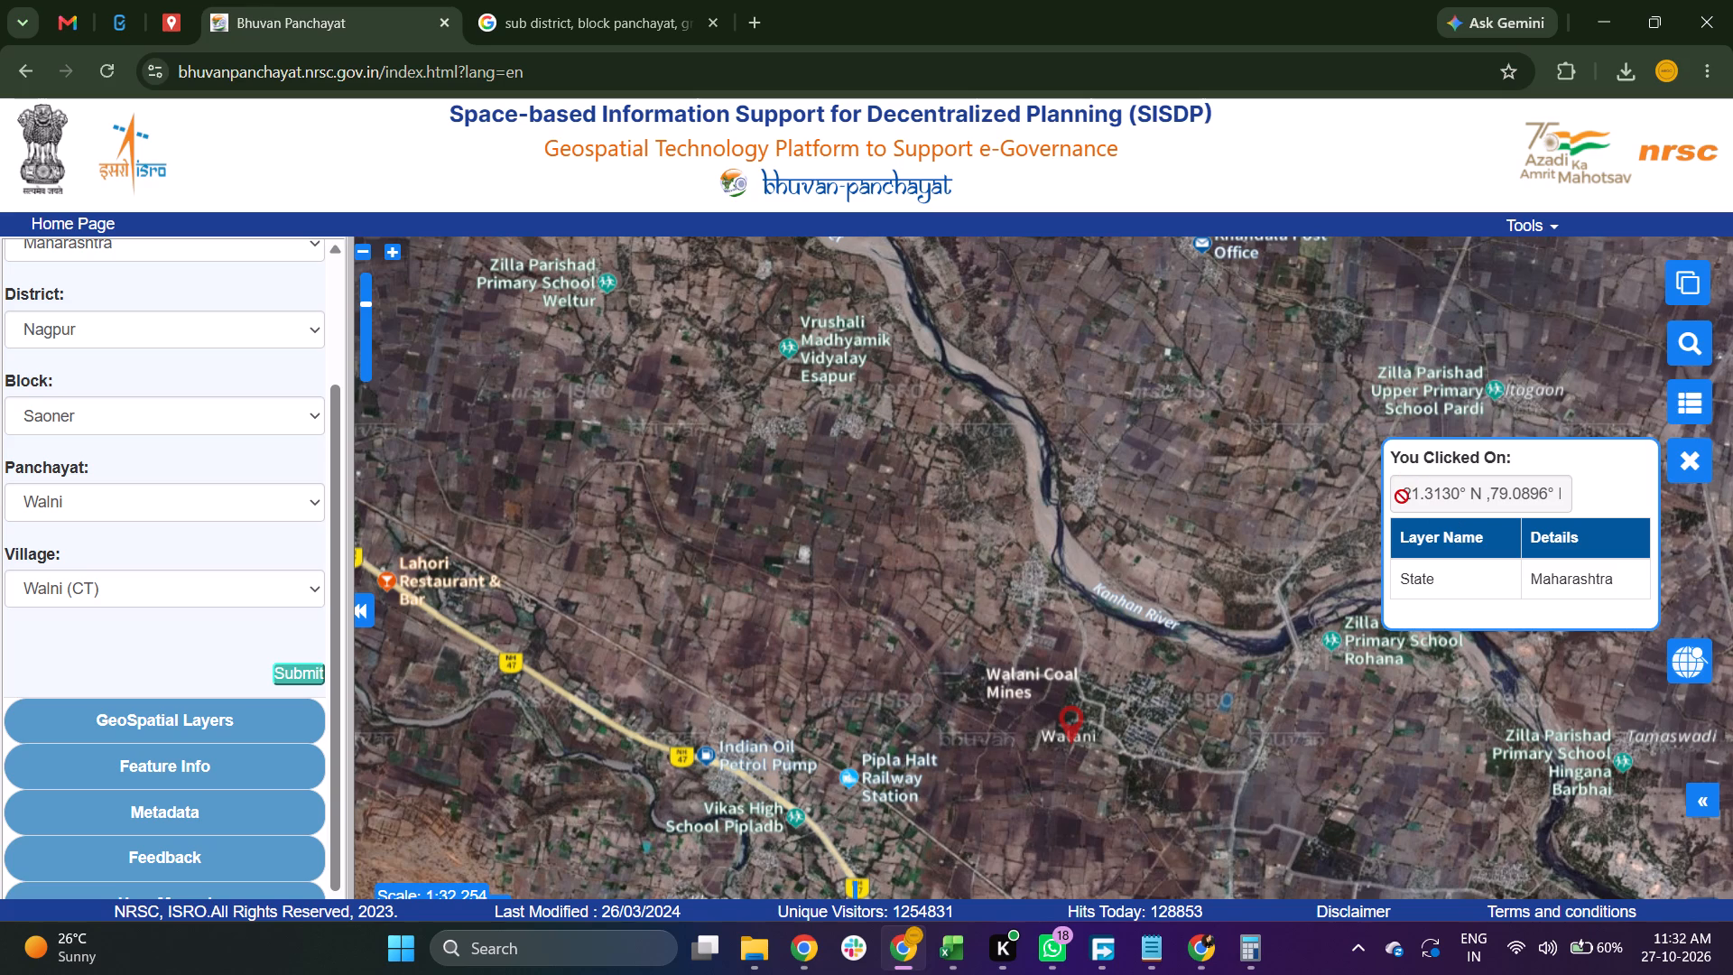
drag(1404, 496, 1592, 491)
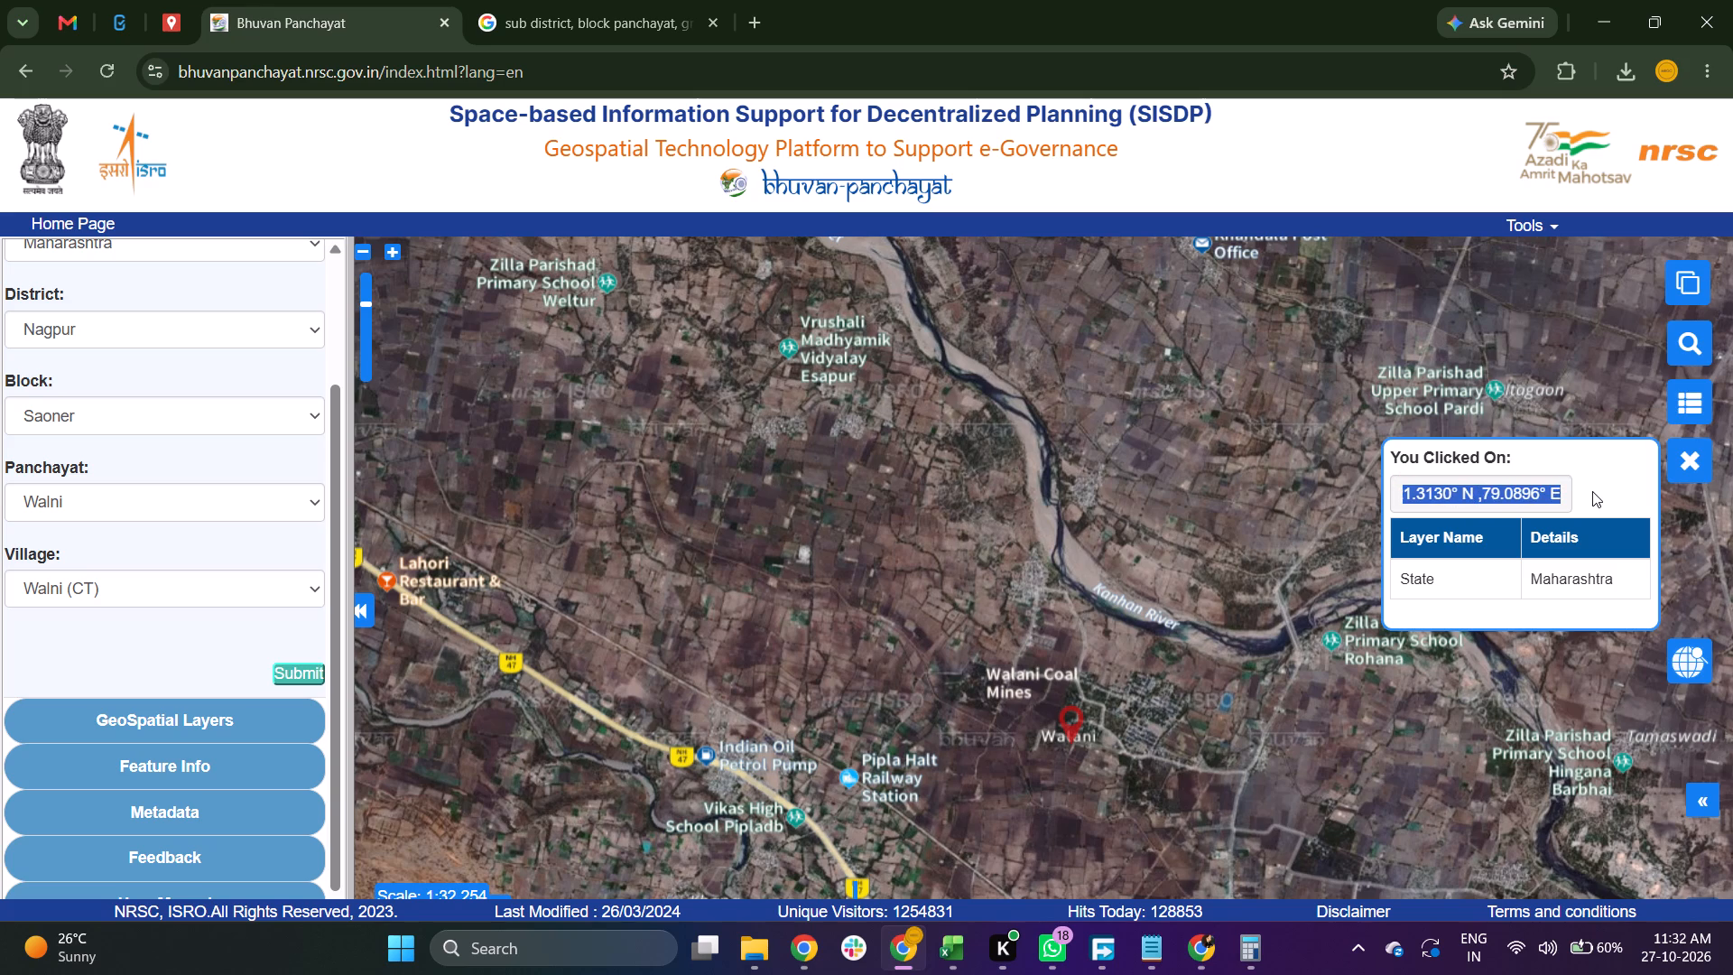
key(ctrl+c)
key(ctrl+c)
key(ctrl+c)
key(alt+Tab)
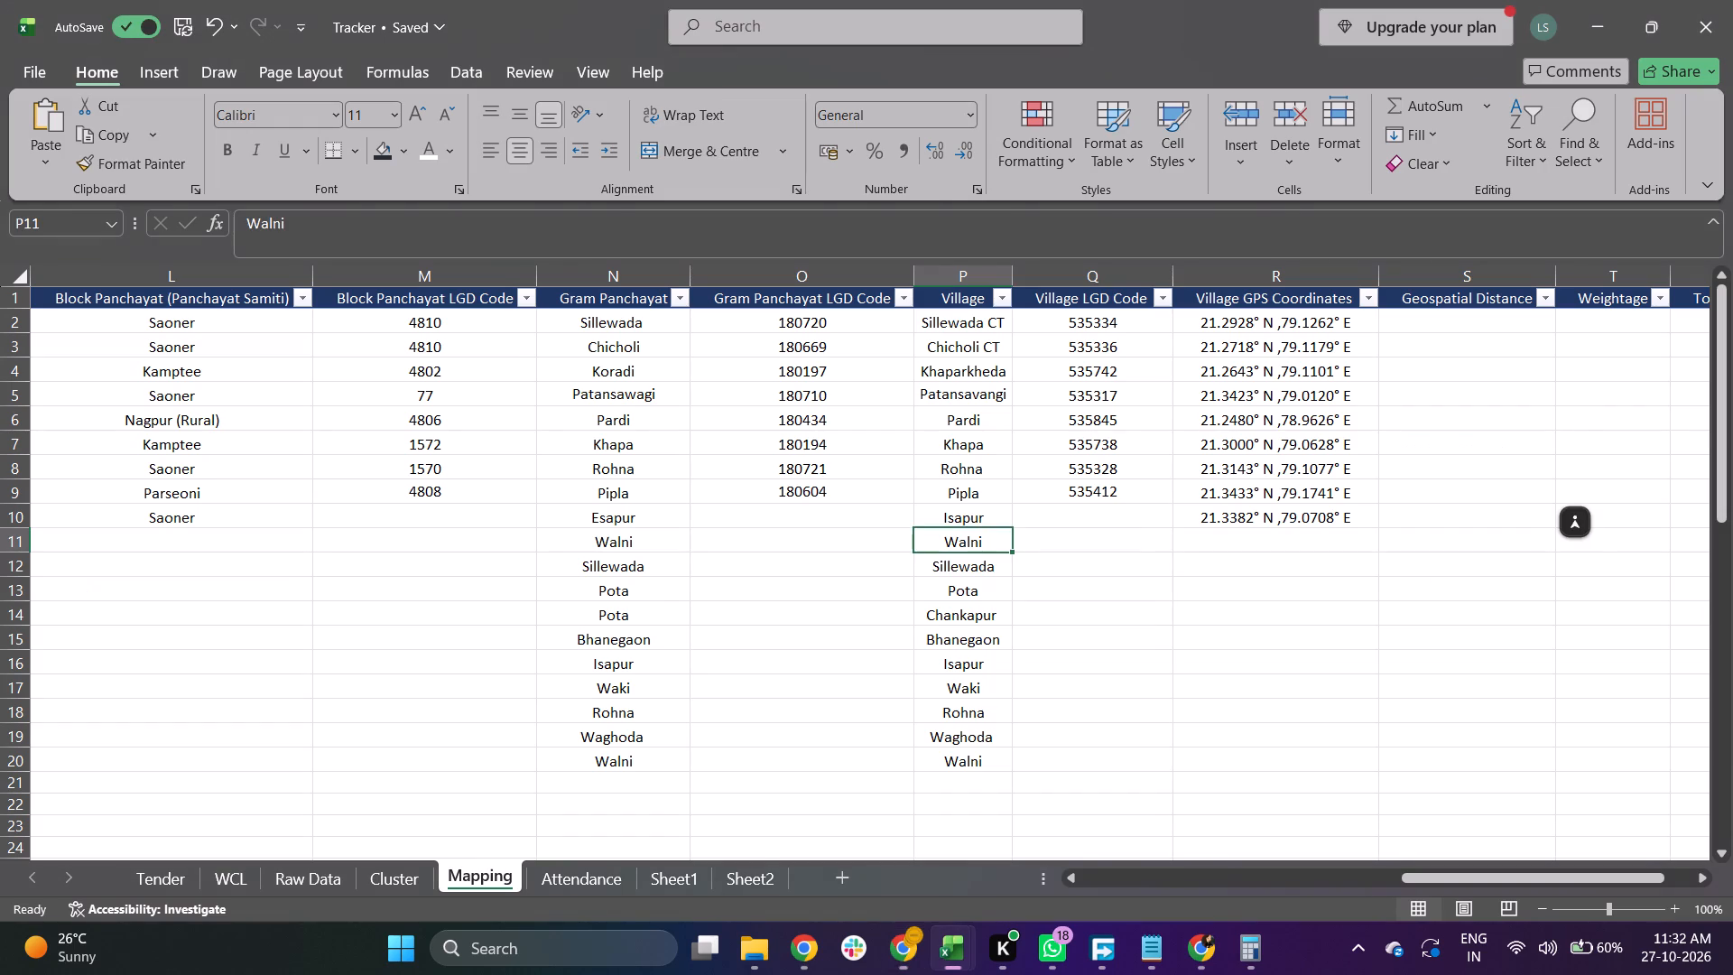
Paste the copied coordinates 21.3130° N ,79.0896° E into the Village GPS Coordinates cell of the Walni entry in row 11.
key(Right)
key(Right)
key(ctrl+v)
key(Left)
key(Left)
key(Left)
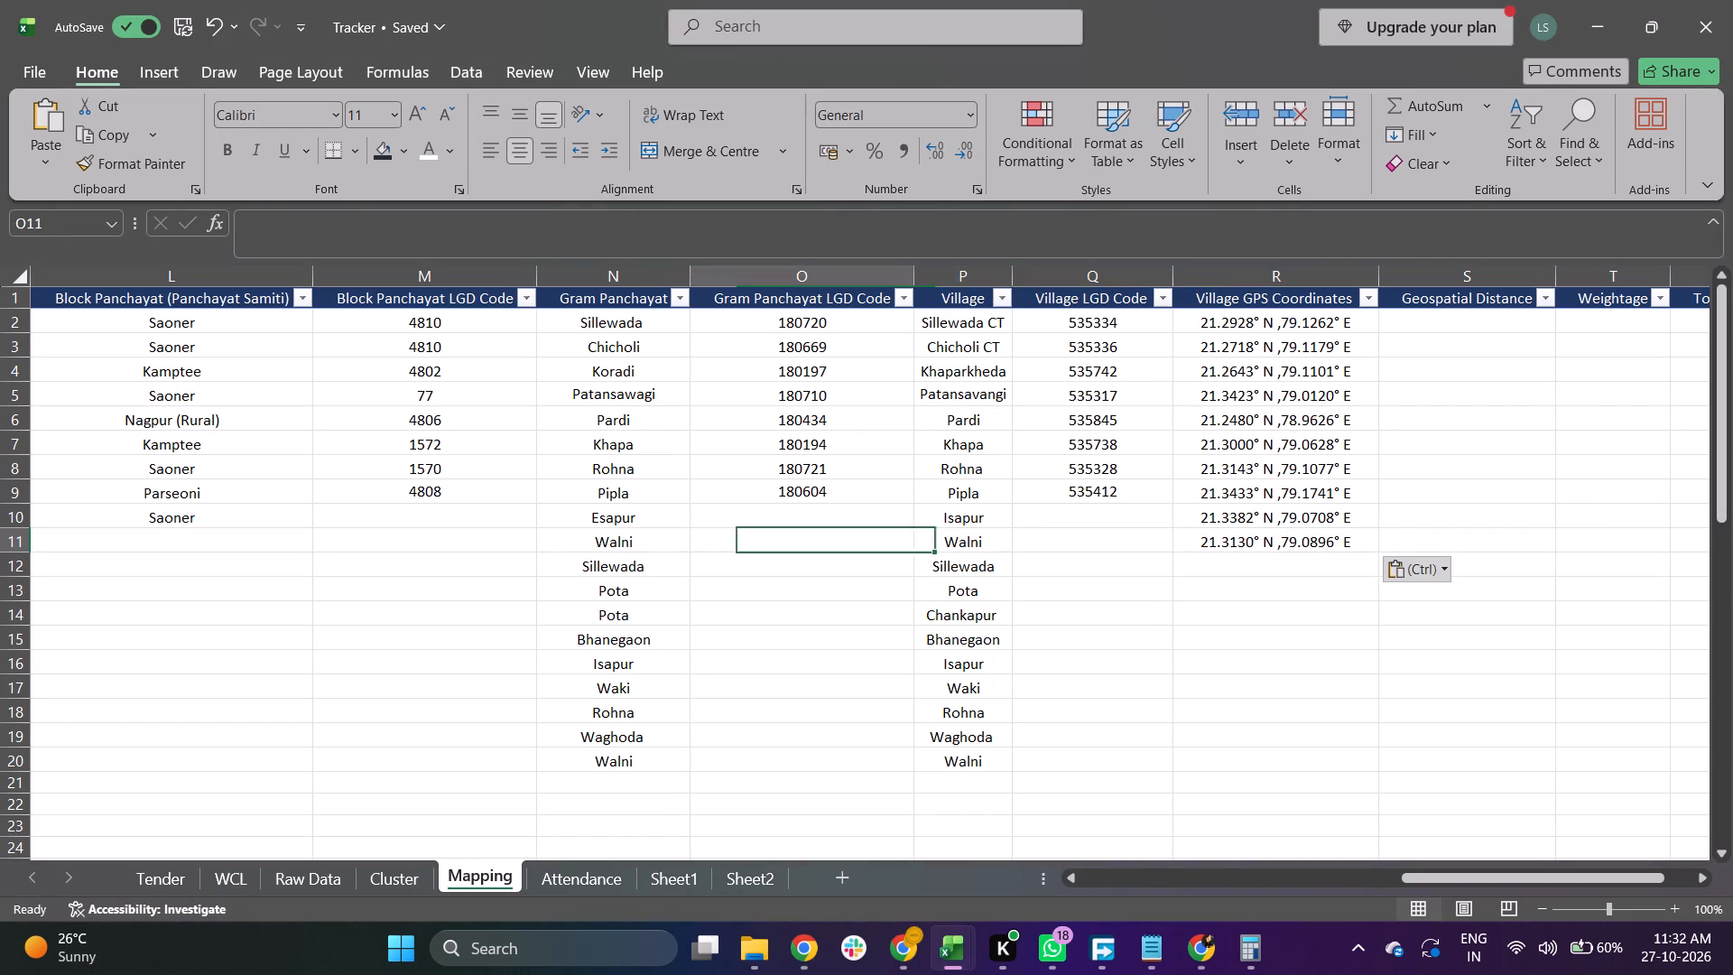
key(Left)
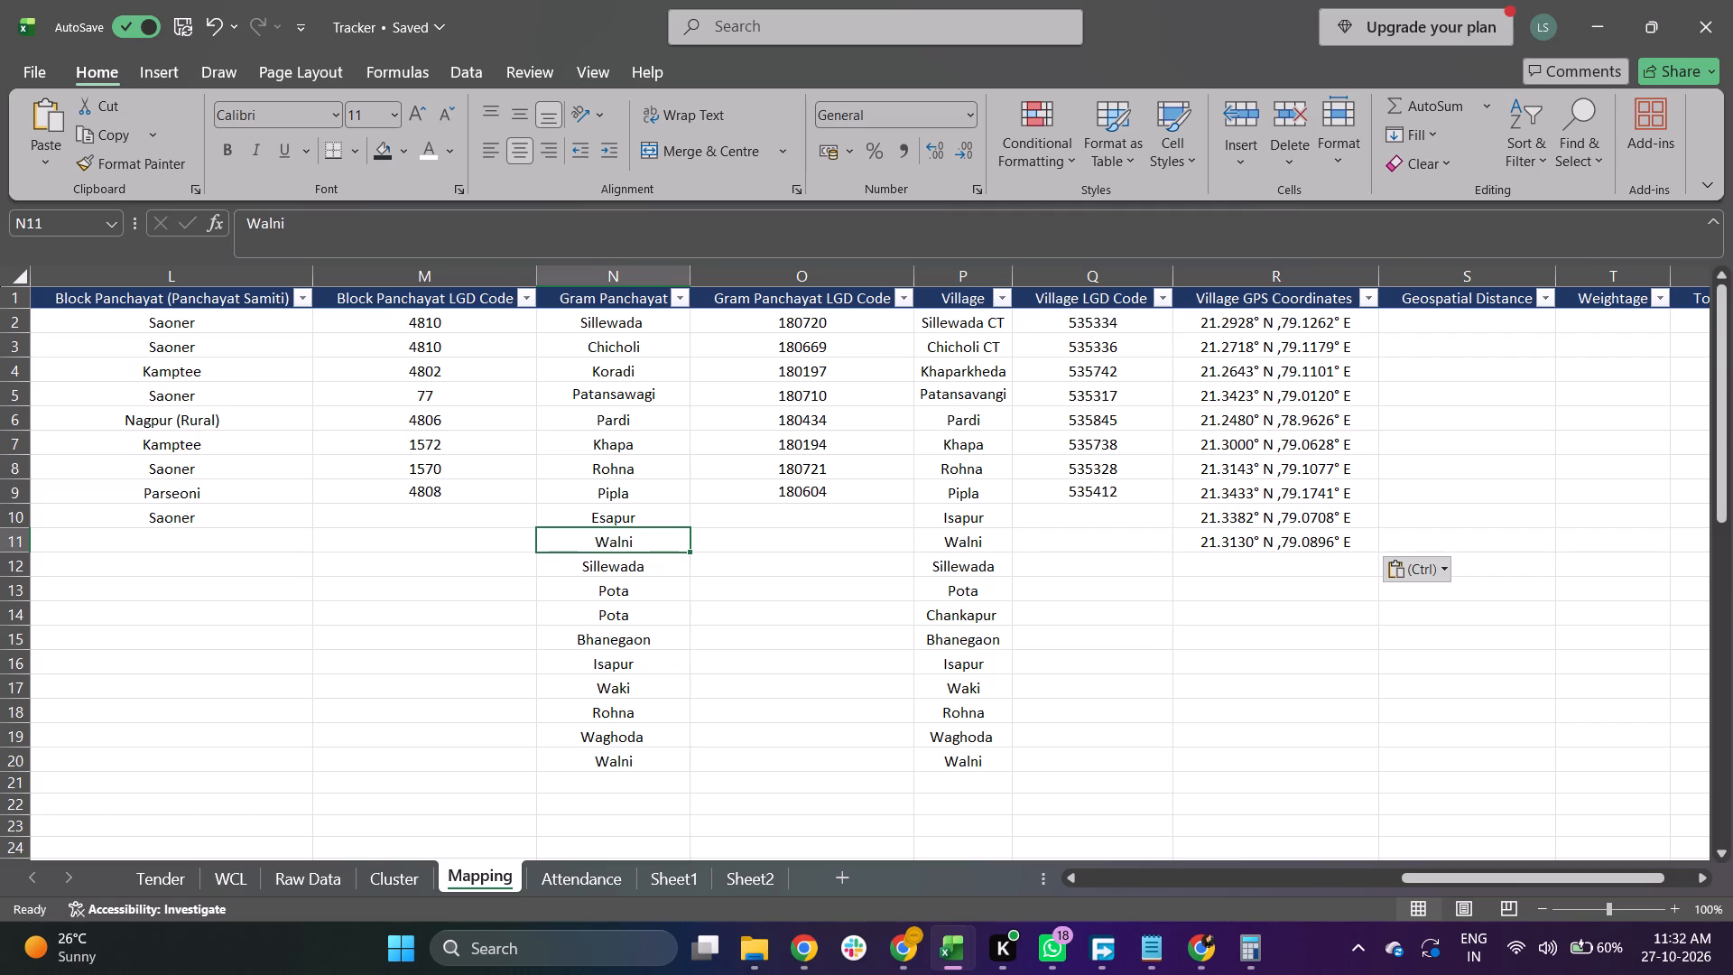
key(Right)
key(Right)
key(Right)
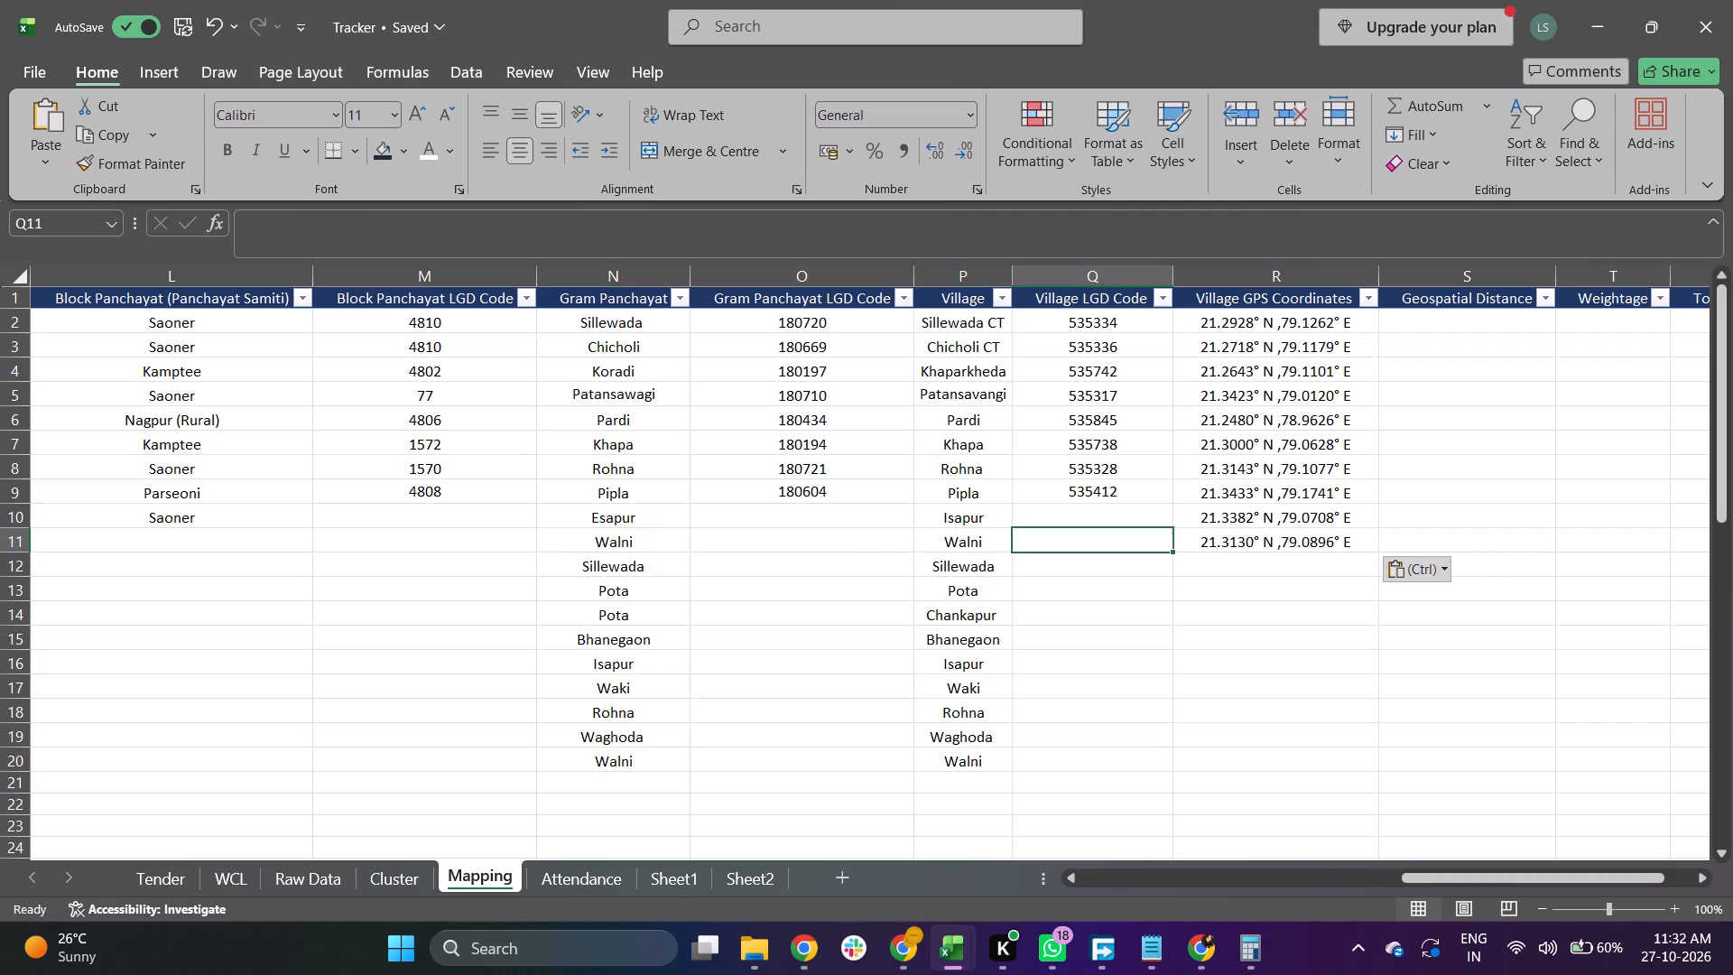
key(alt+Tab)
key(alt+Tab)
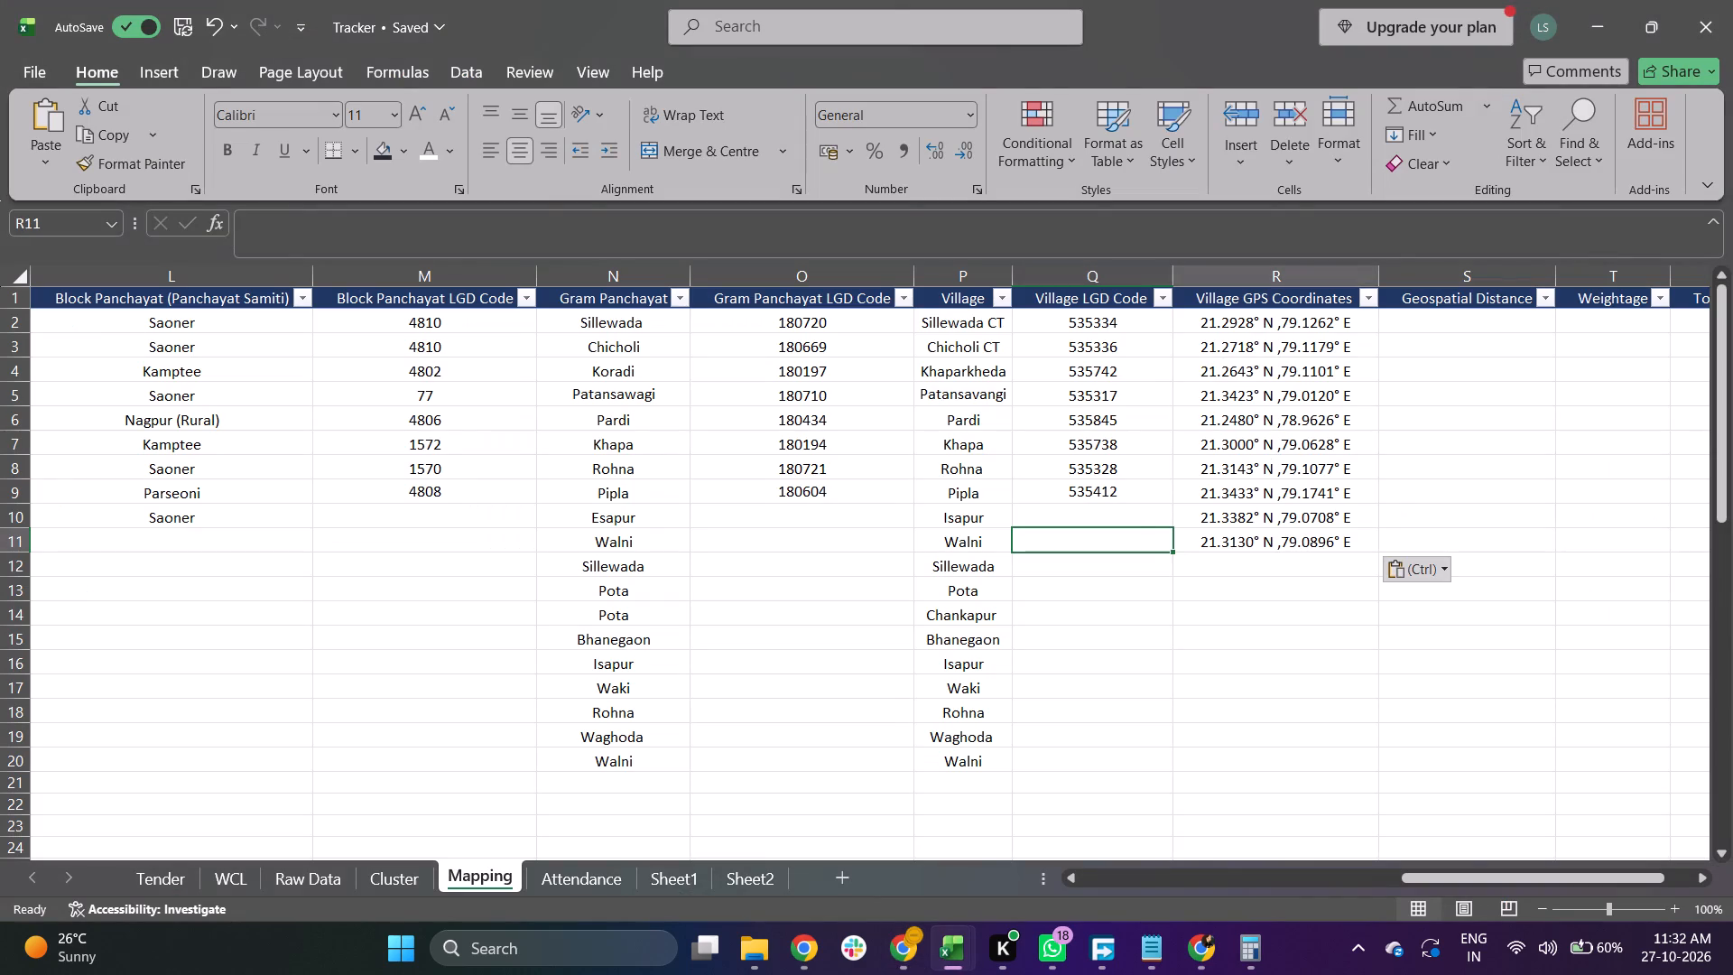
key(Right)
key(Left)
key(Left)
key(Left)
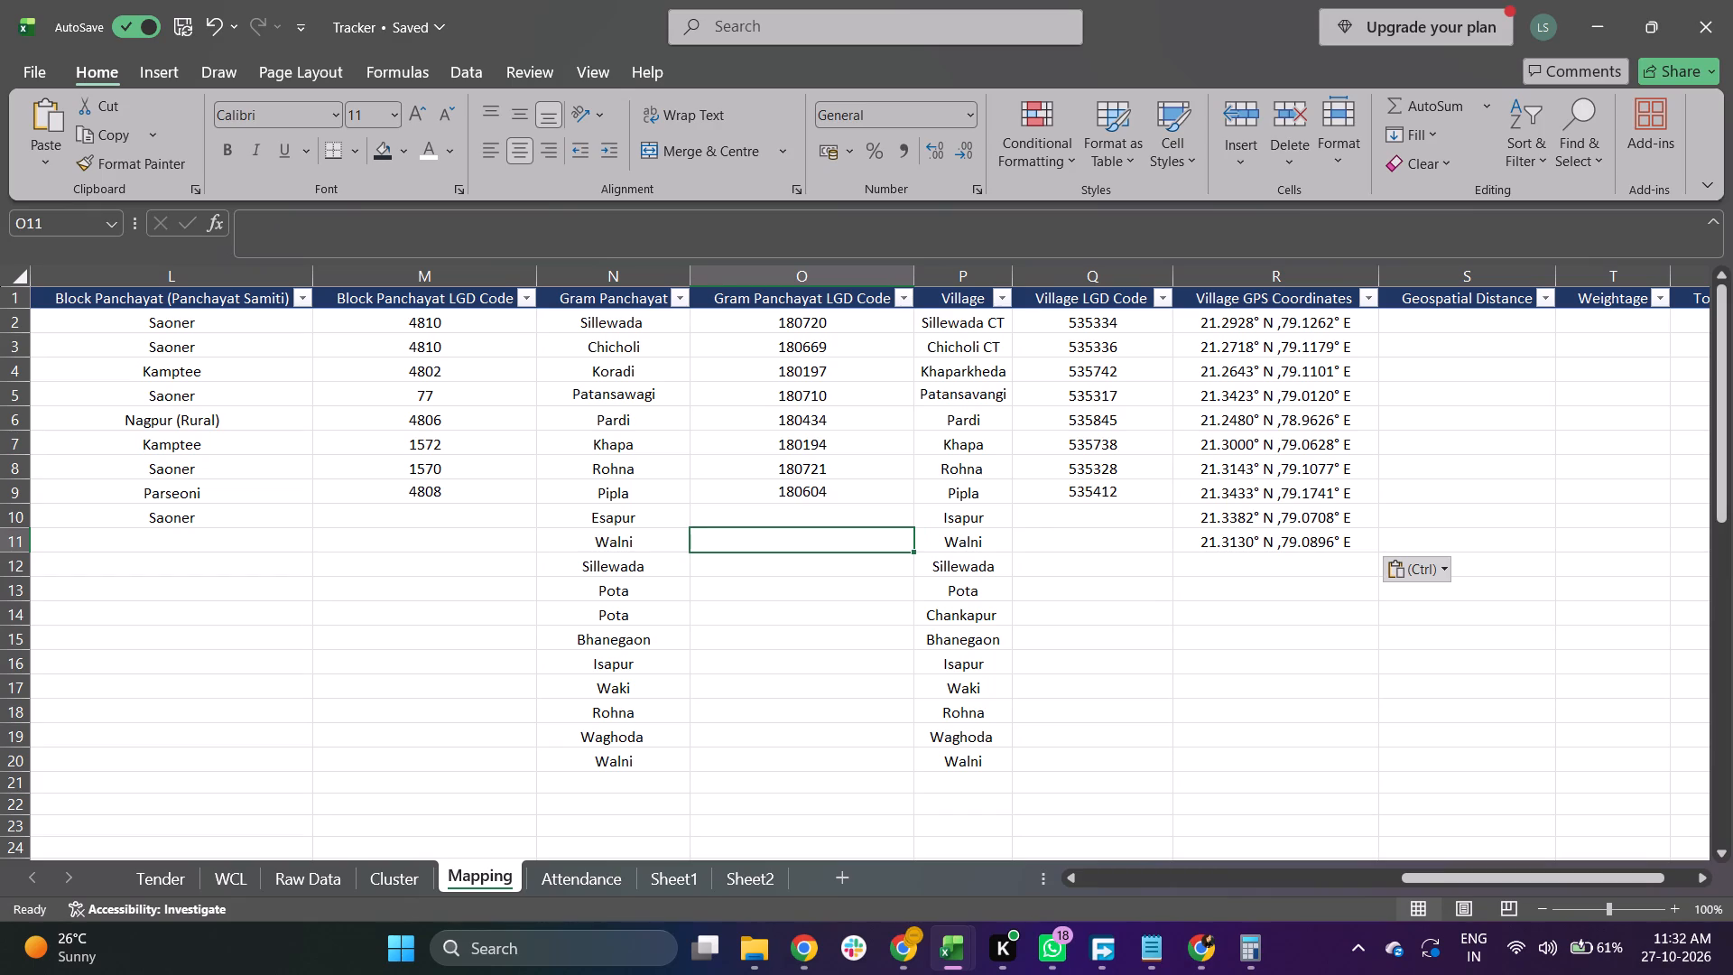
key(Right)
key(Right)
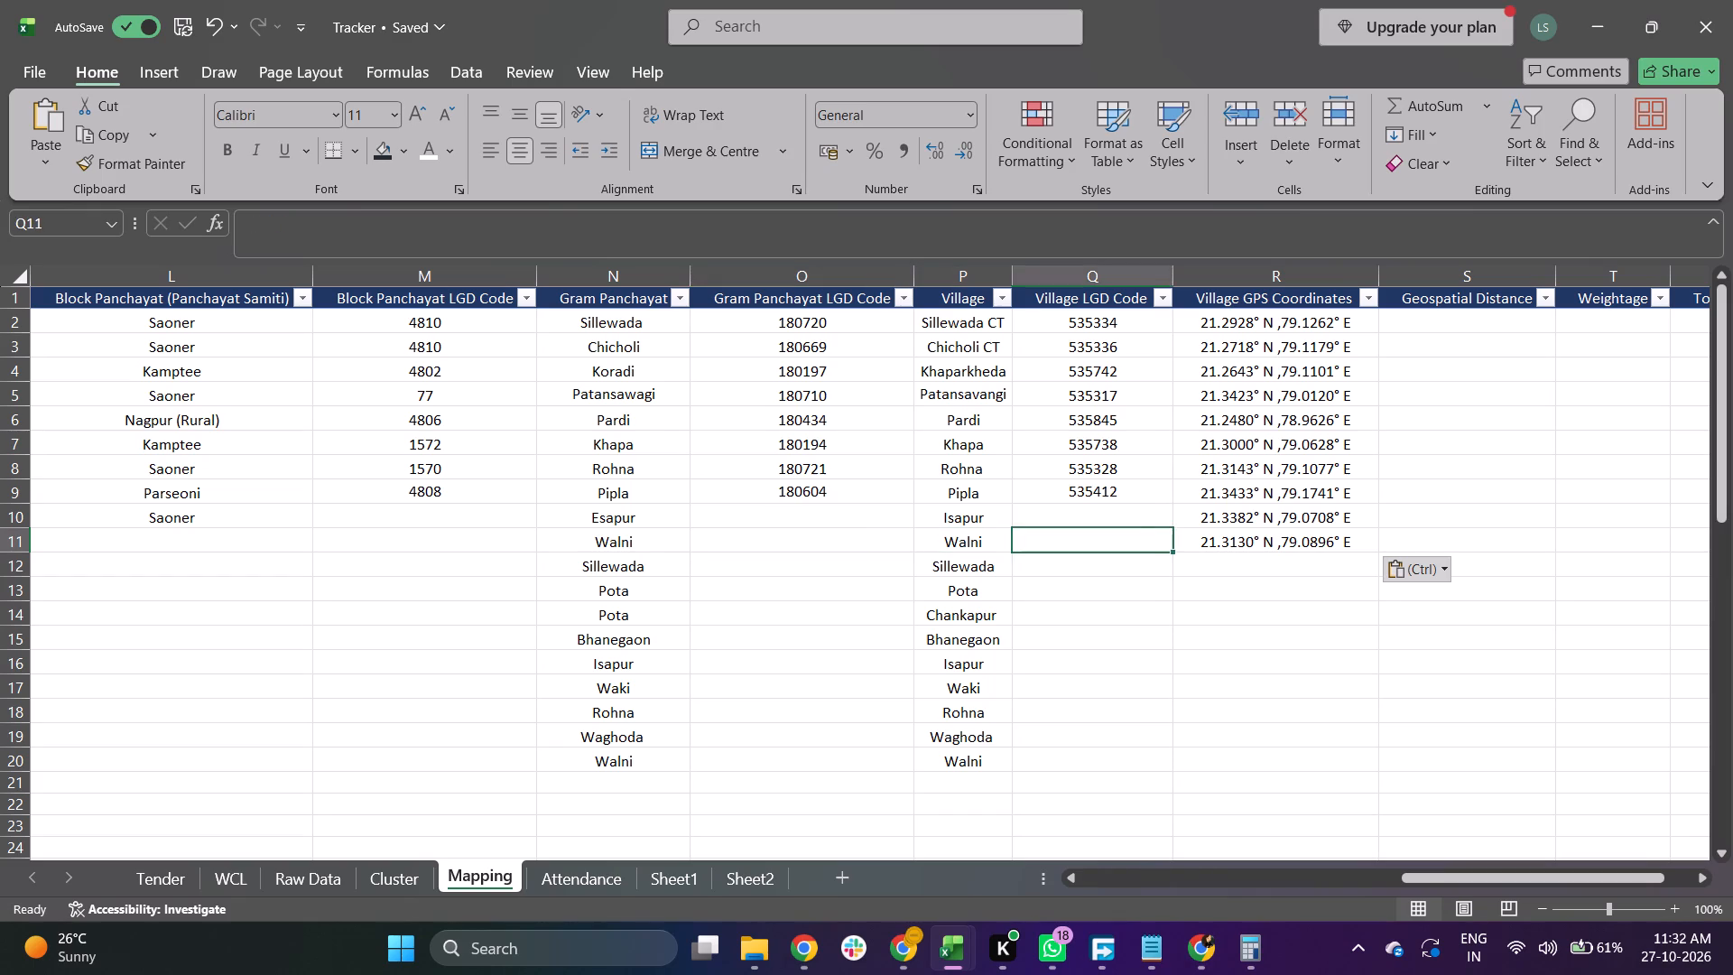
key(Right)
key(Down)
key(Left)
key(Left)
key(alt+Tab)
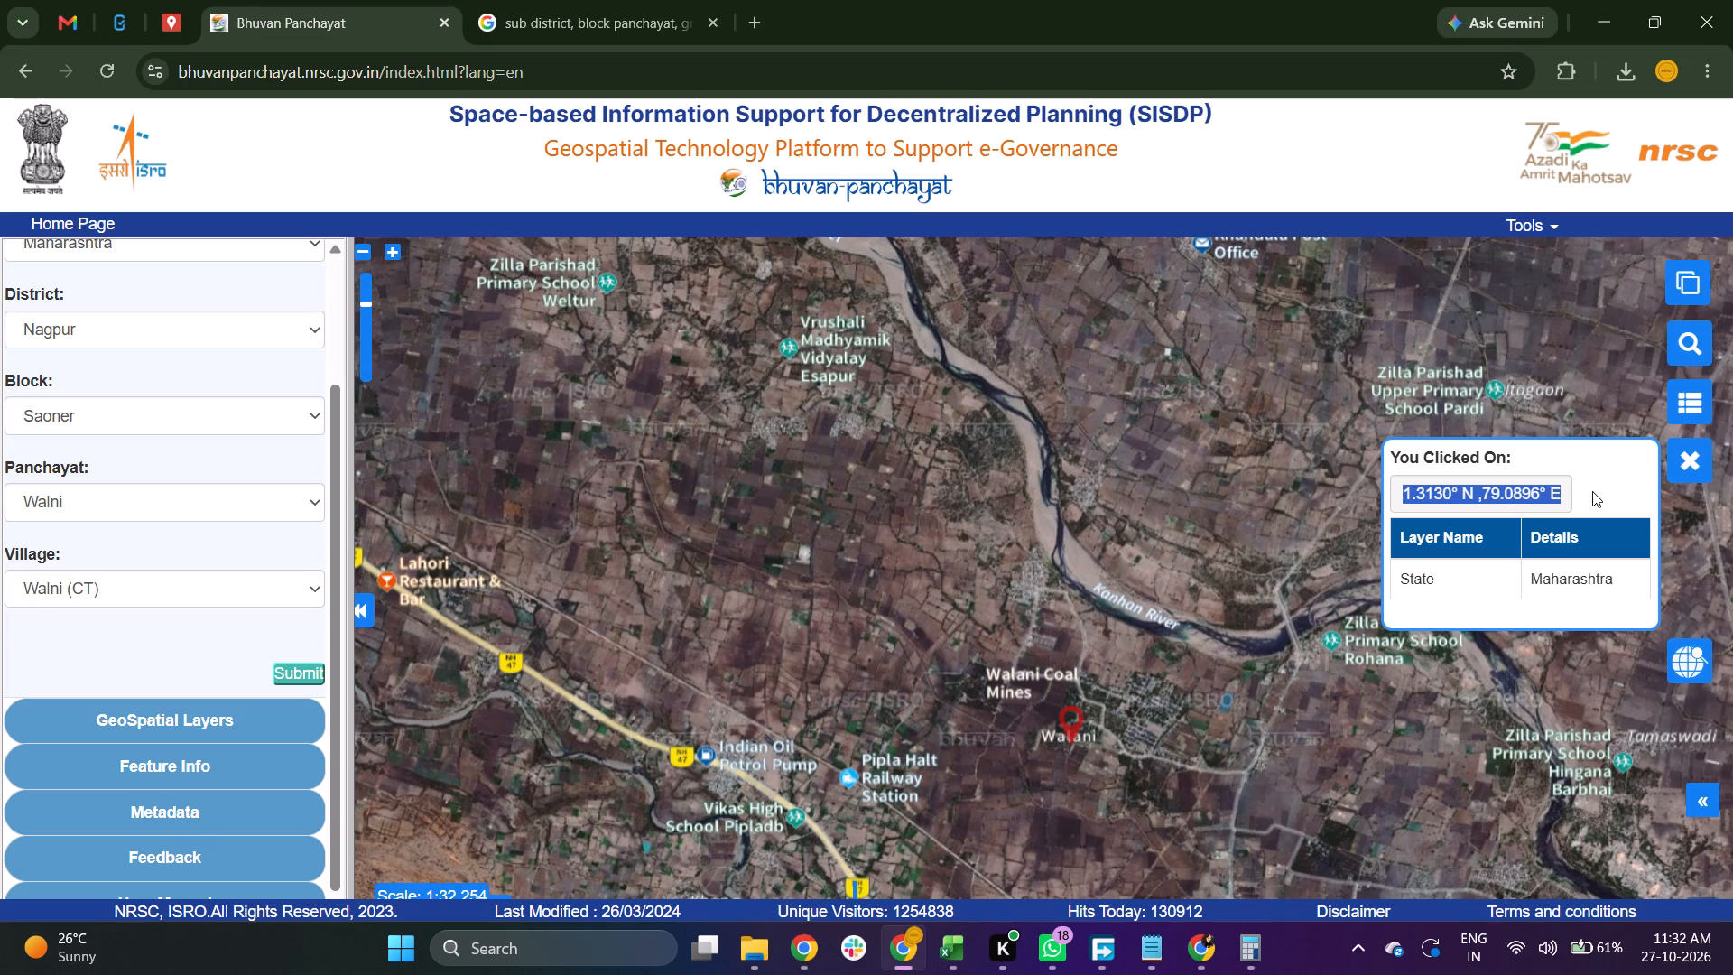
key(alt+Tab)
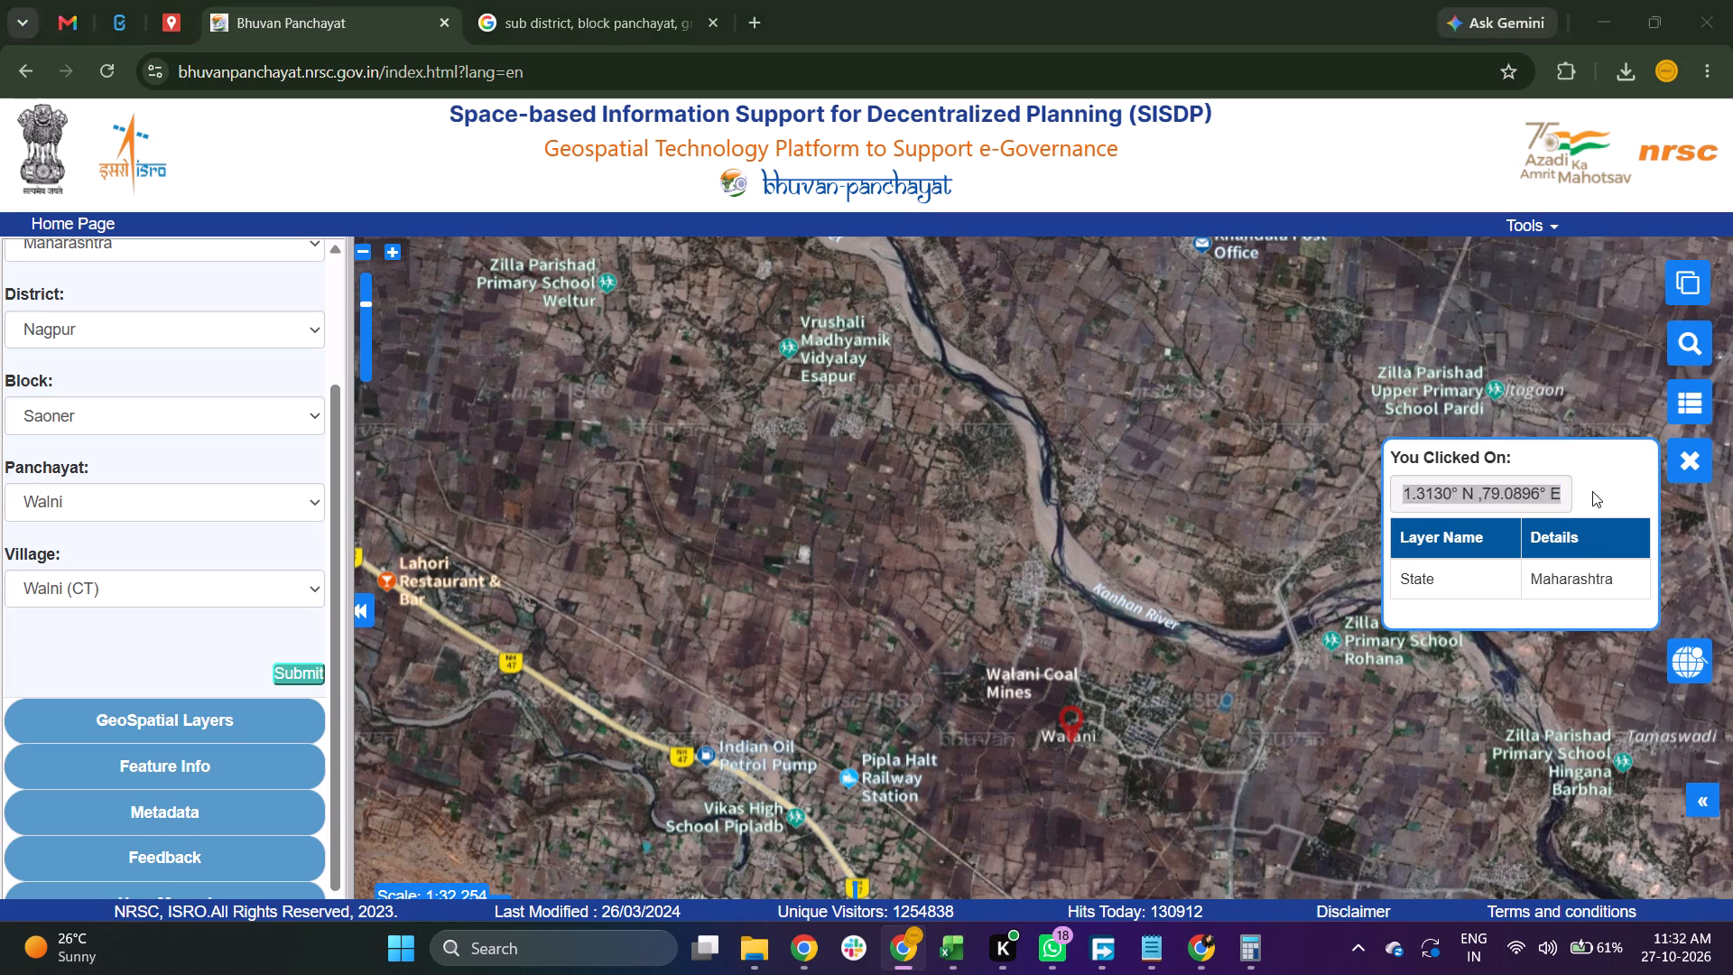
Remove the CT suffix from the village name in row 3, leaving Chicholi.
key(Up)
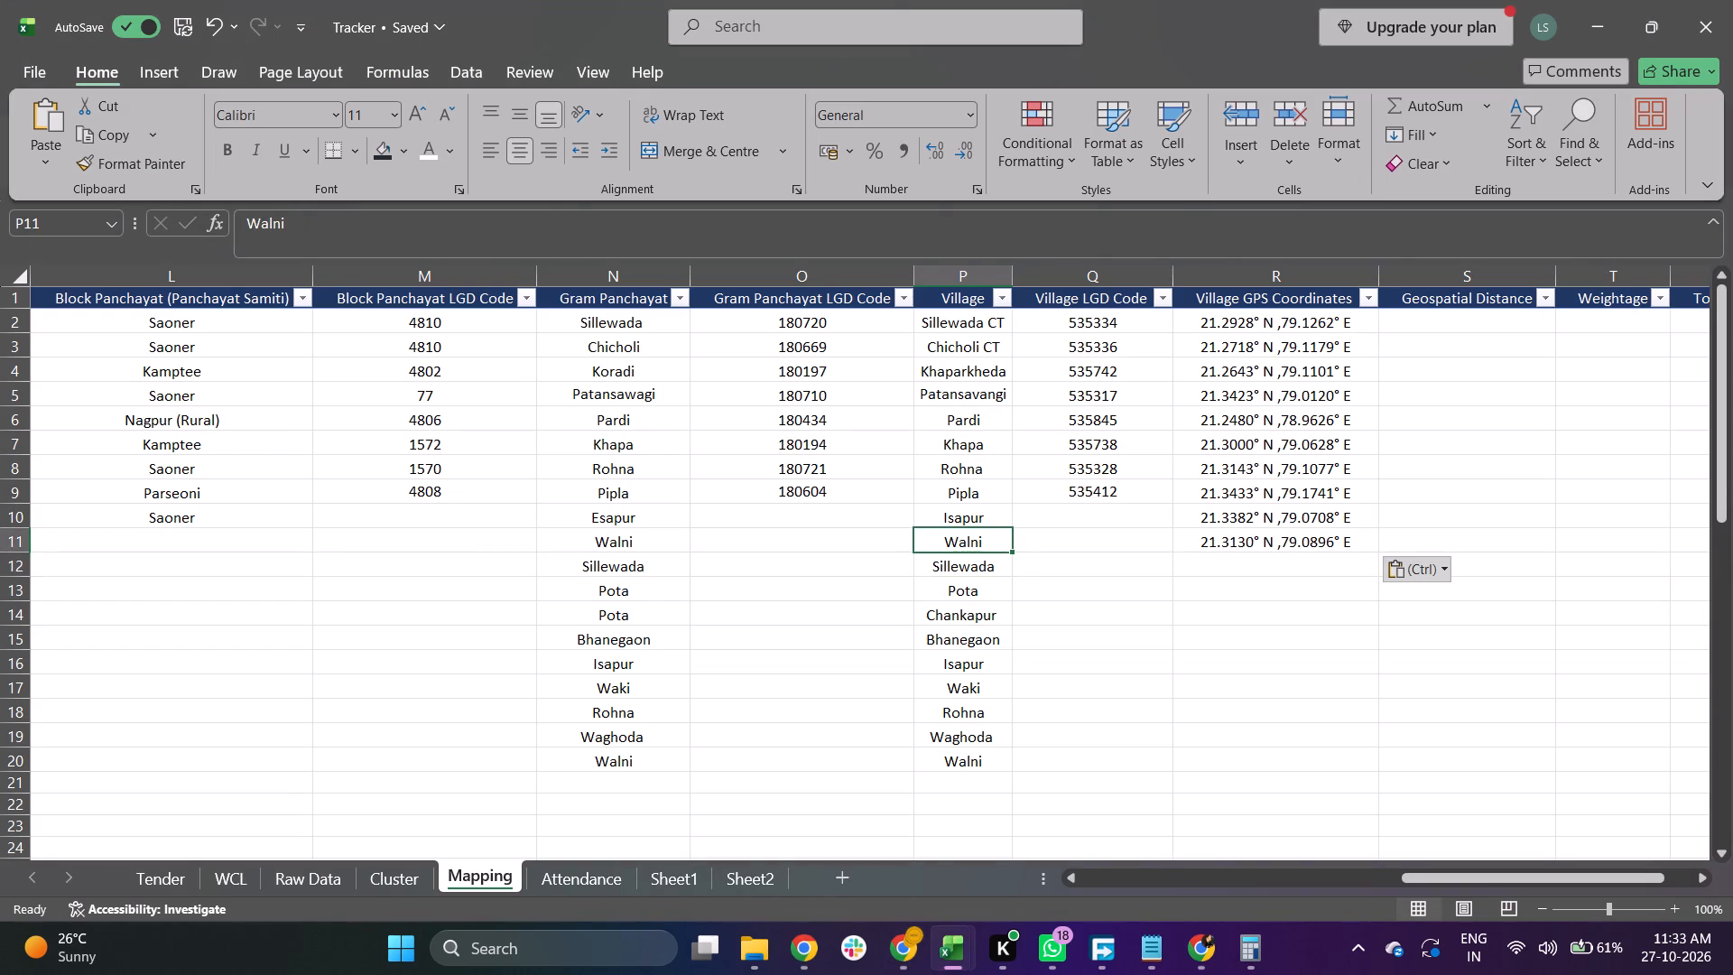
key(Up)
key(Up)
key(Up)
key(Up)
key(Up)
key(Up)
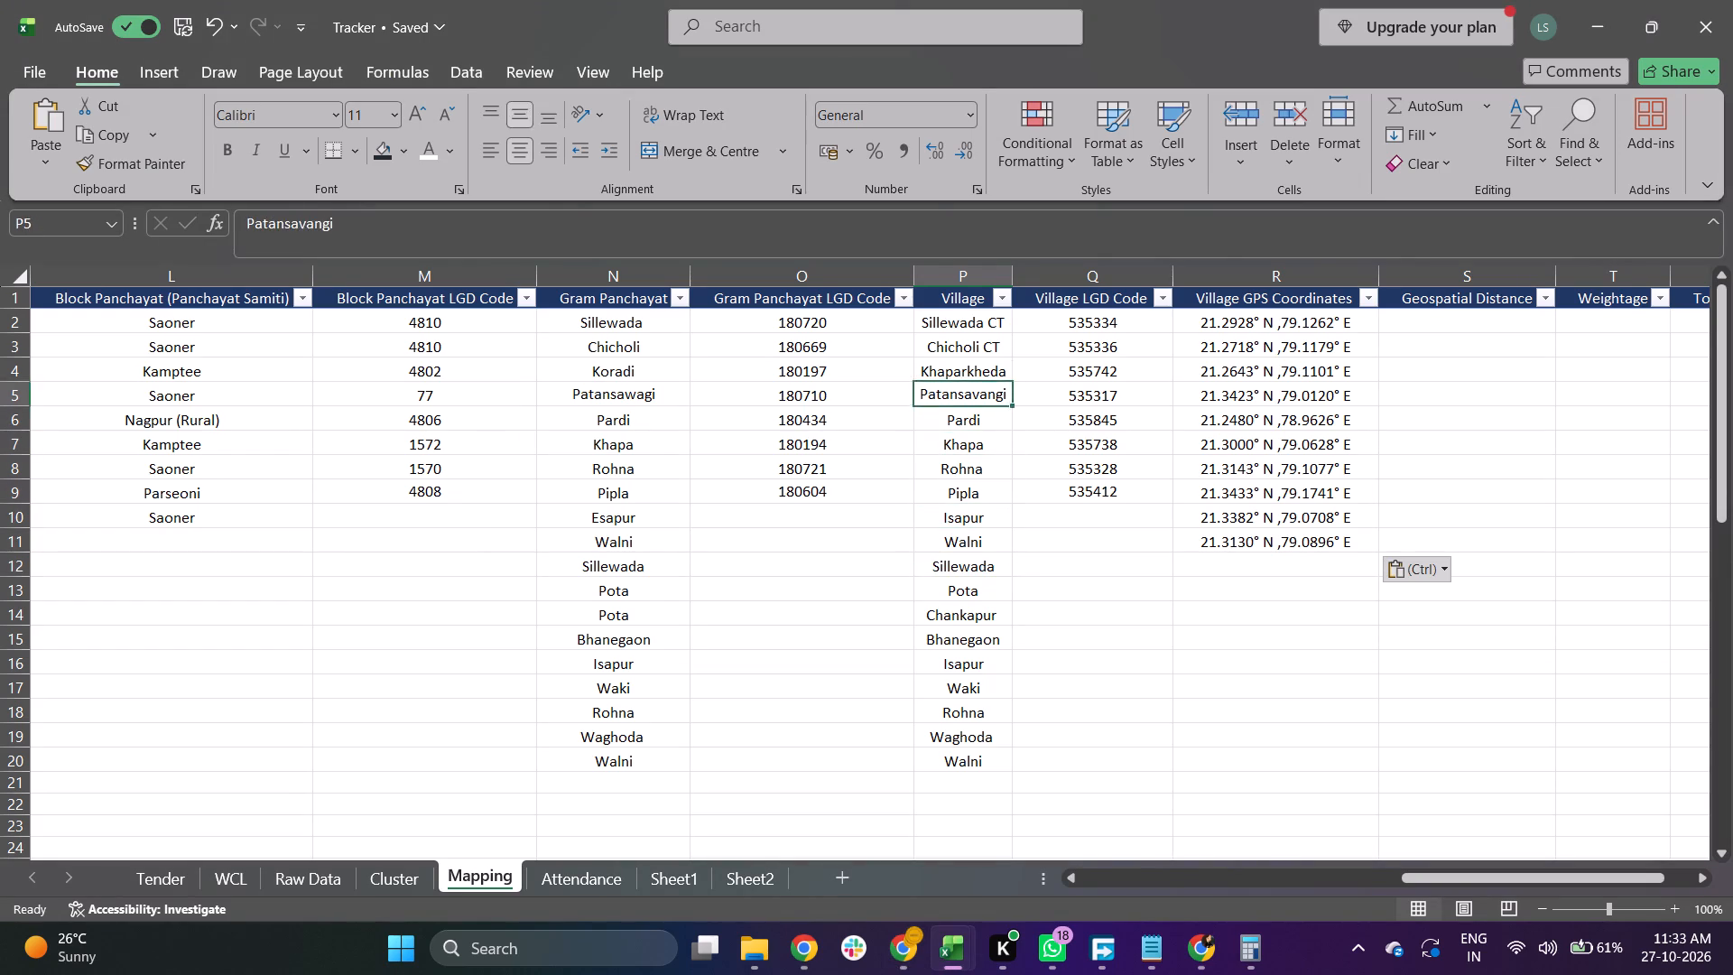
key(Up)
key(Up)
click(1324, 228)
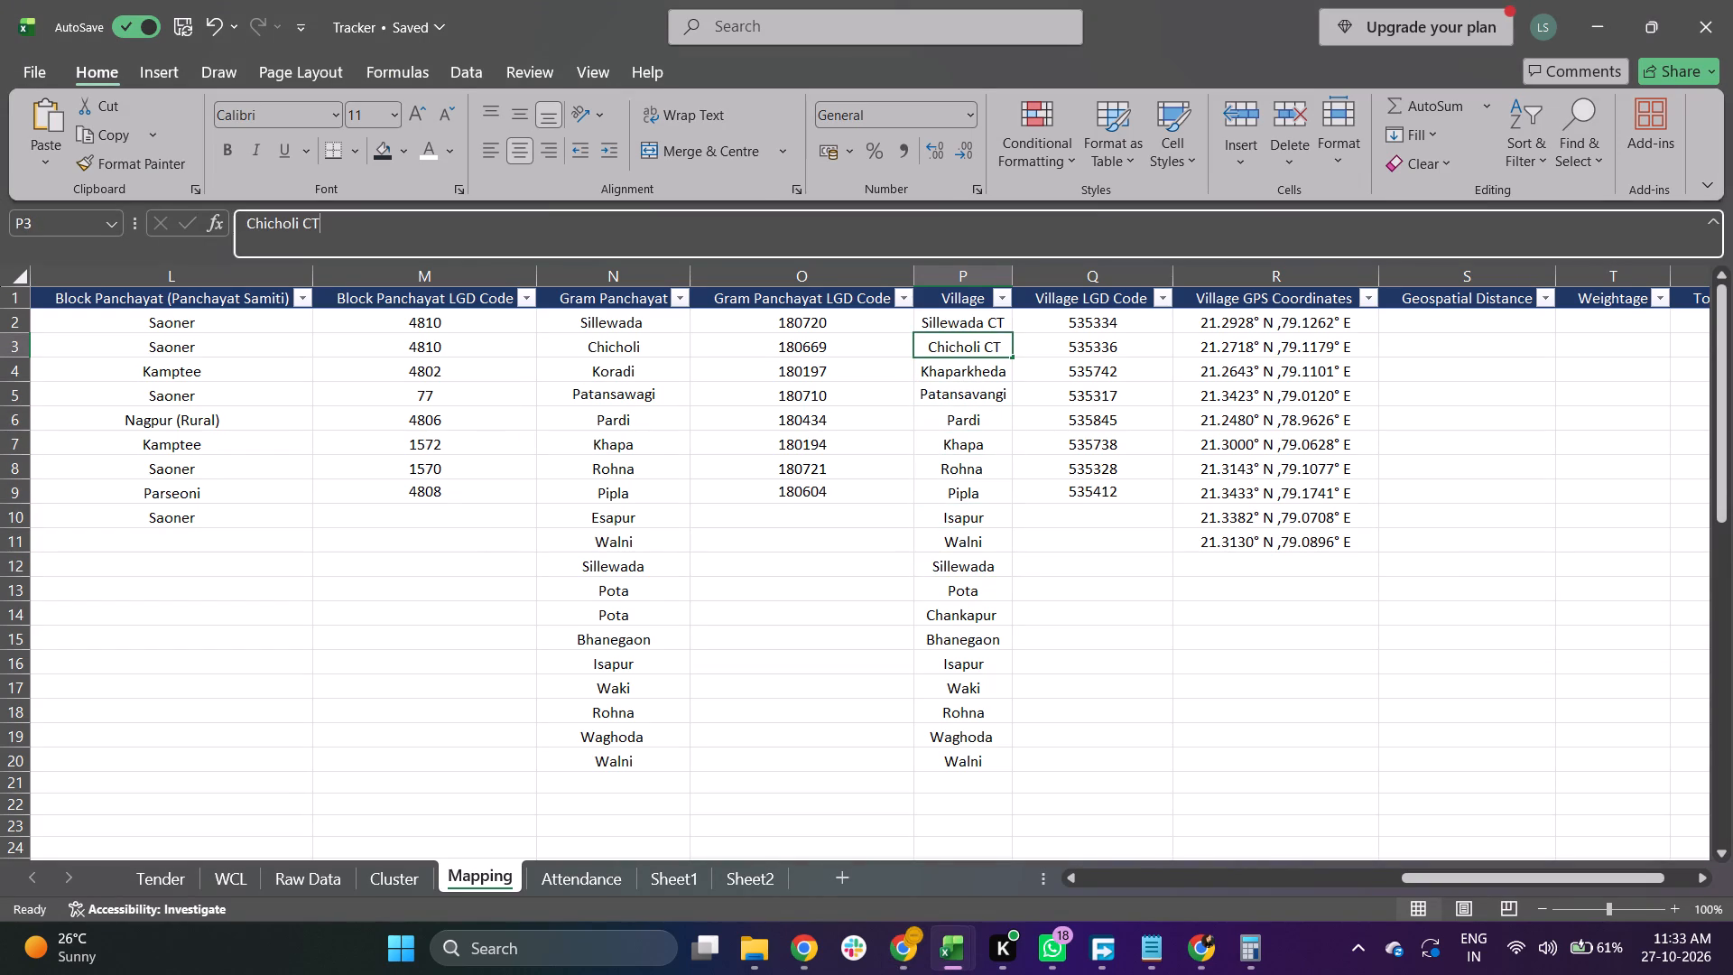
key(BackSpace)
key(BackSpace)
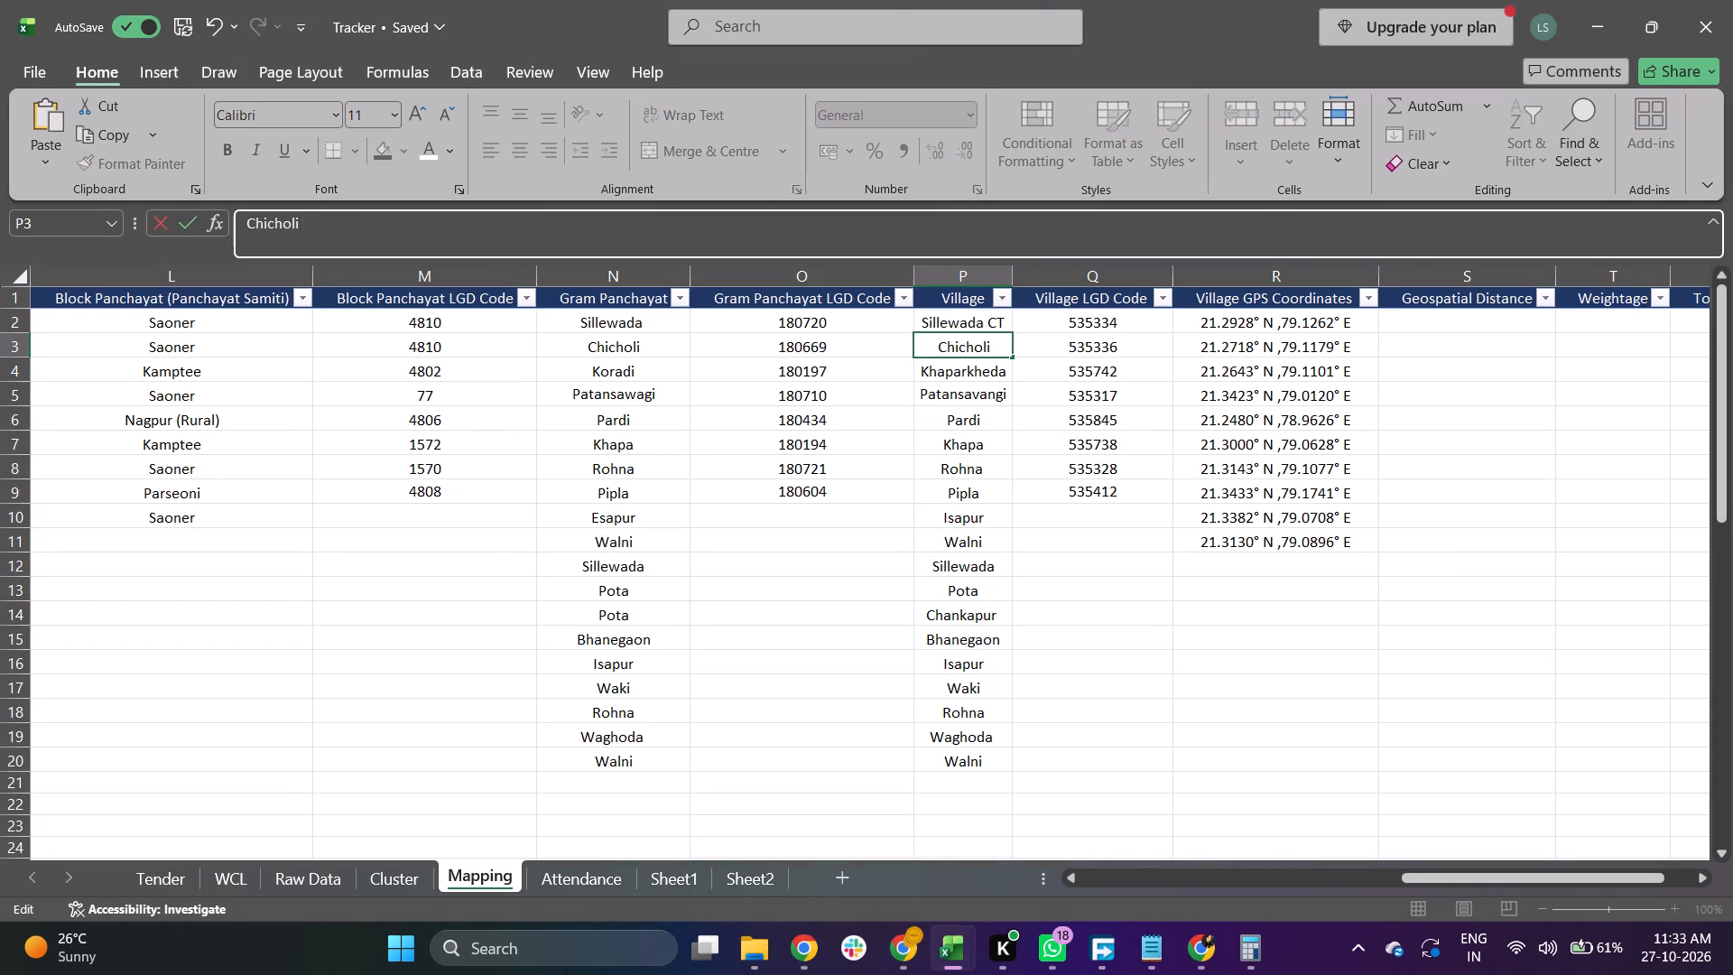
key(Tab)
Remove the CT suffix from the village name in row 2, leaving Sillewada.
key(Up)
key(Left)
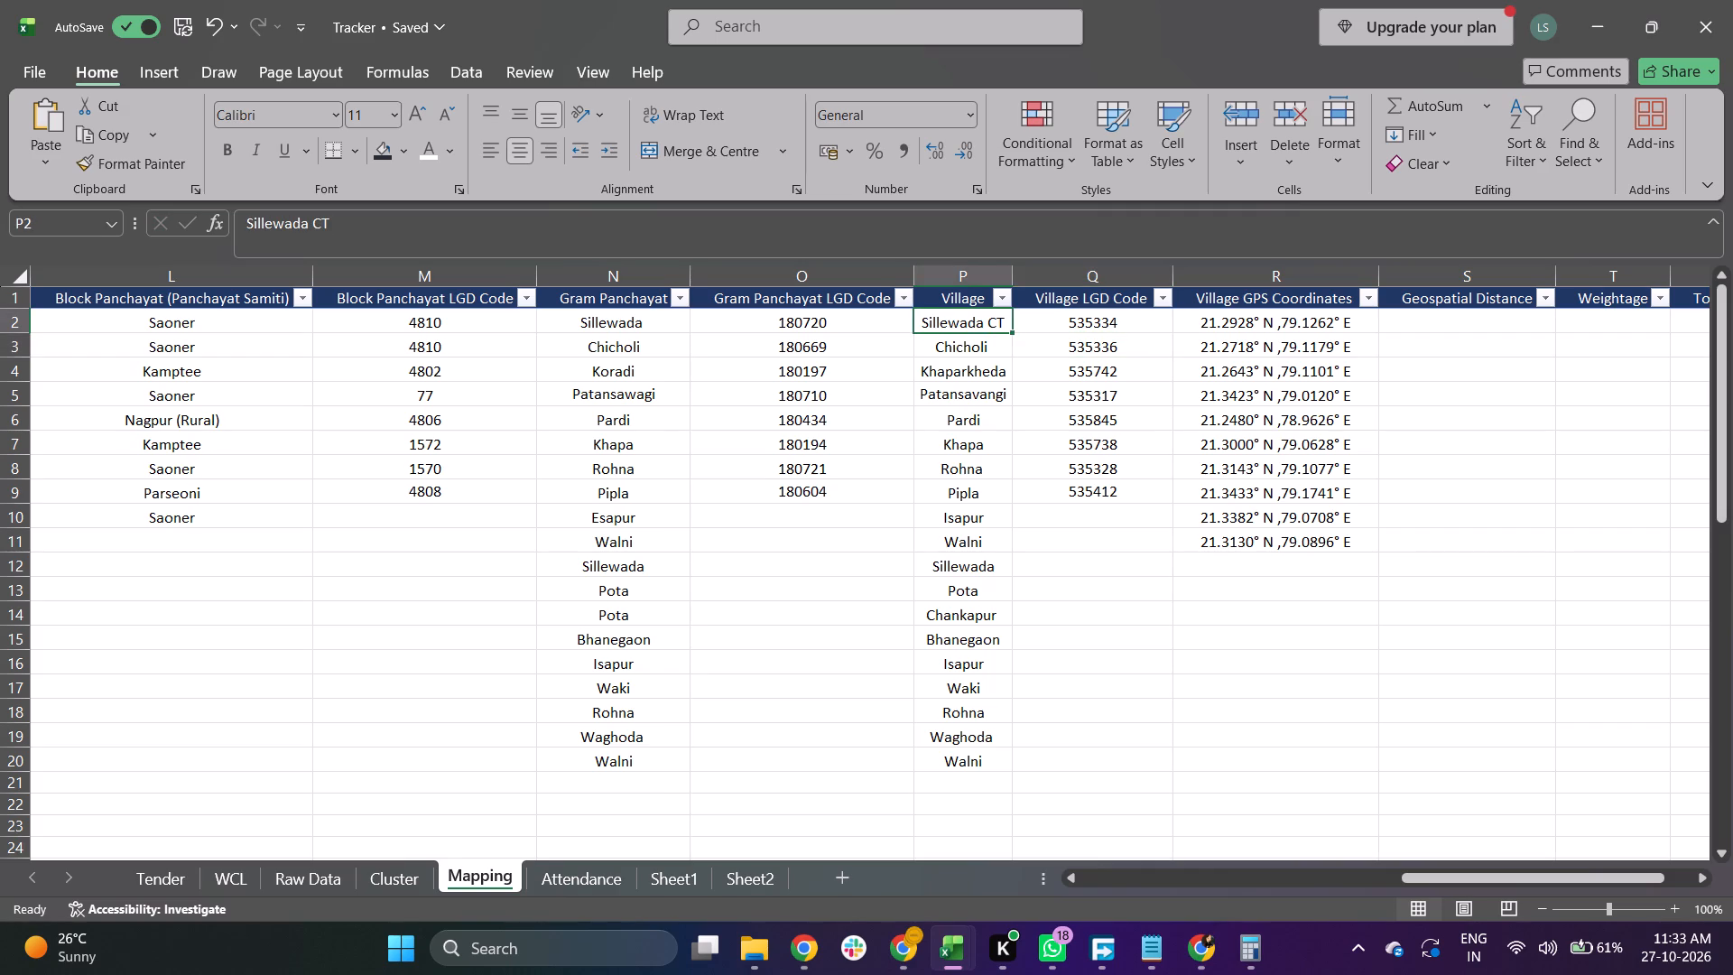
click(1232, 236)
key(BackSpace)
key(BackSpace)
key(Tab)
Copy Saoner from row 10's sub-district cell into the Sub-District and Block Panchayat cells of the Walni entry in row 11.
key(Down)
key(Down)
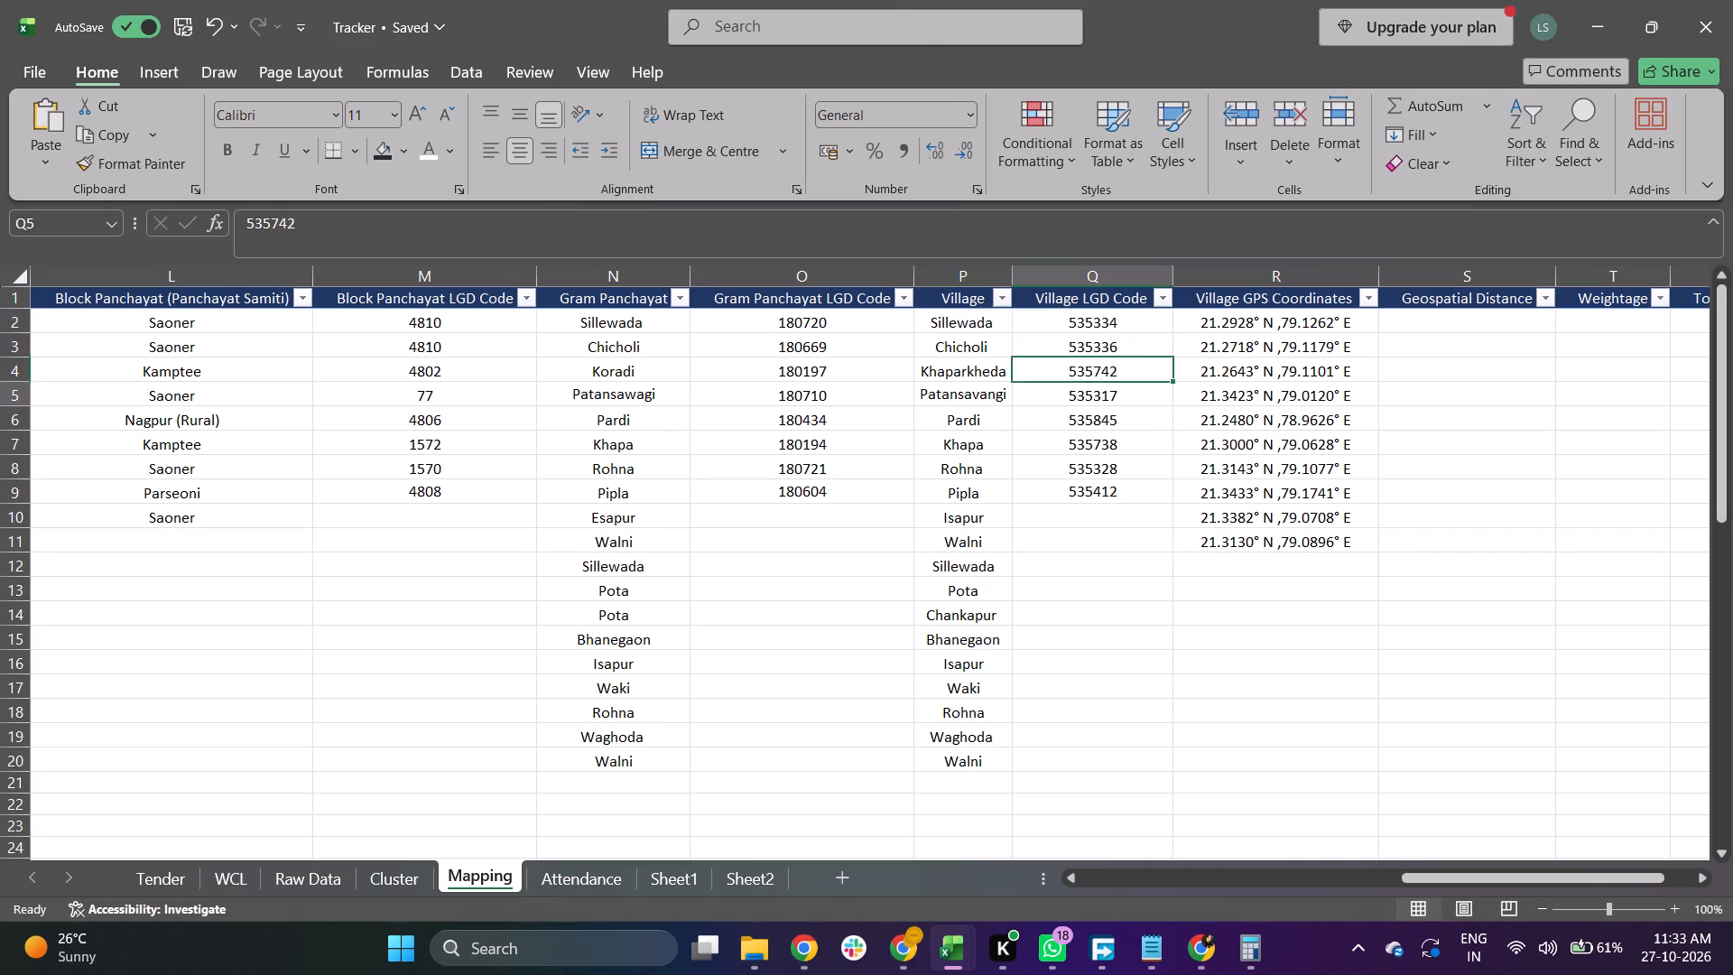
key(Down)
key(Down)
key(Down)
key(Down)
key(Down)
key(Down)
key(Down)
key(Left)
key(Left)
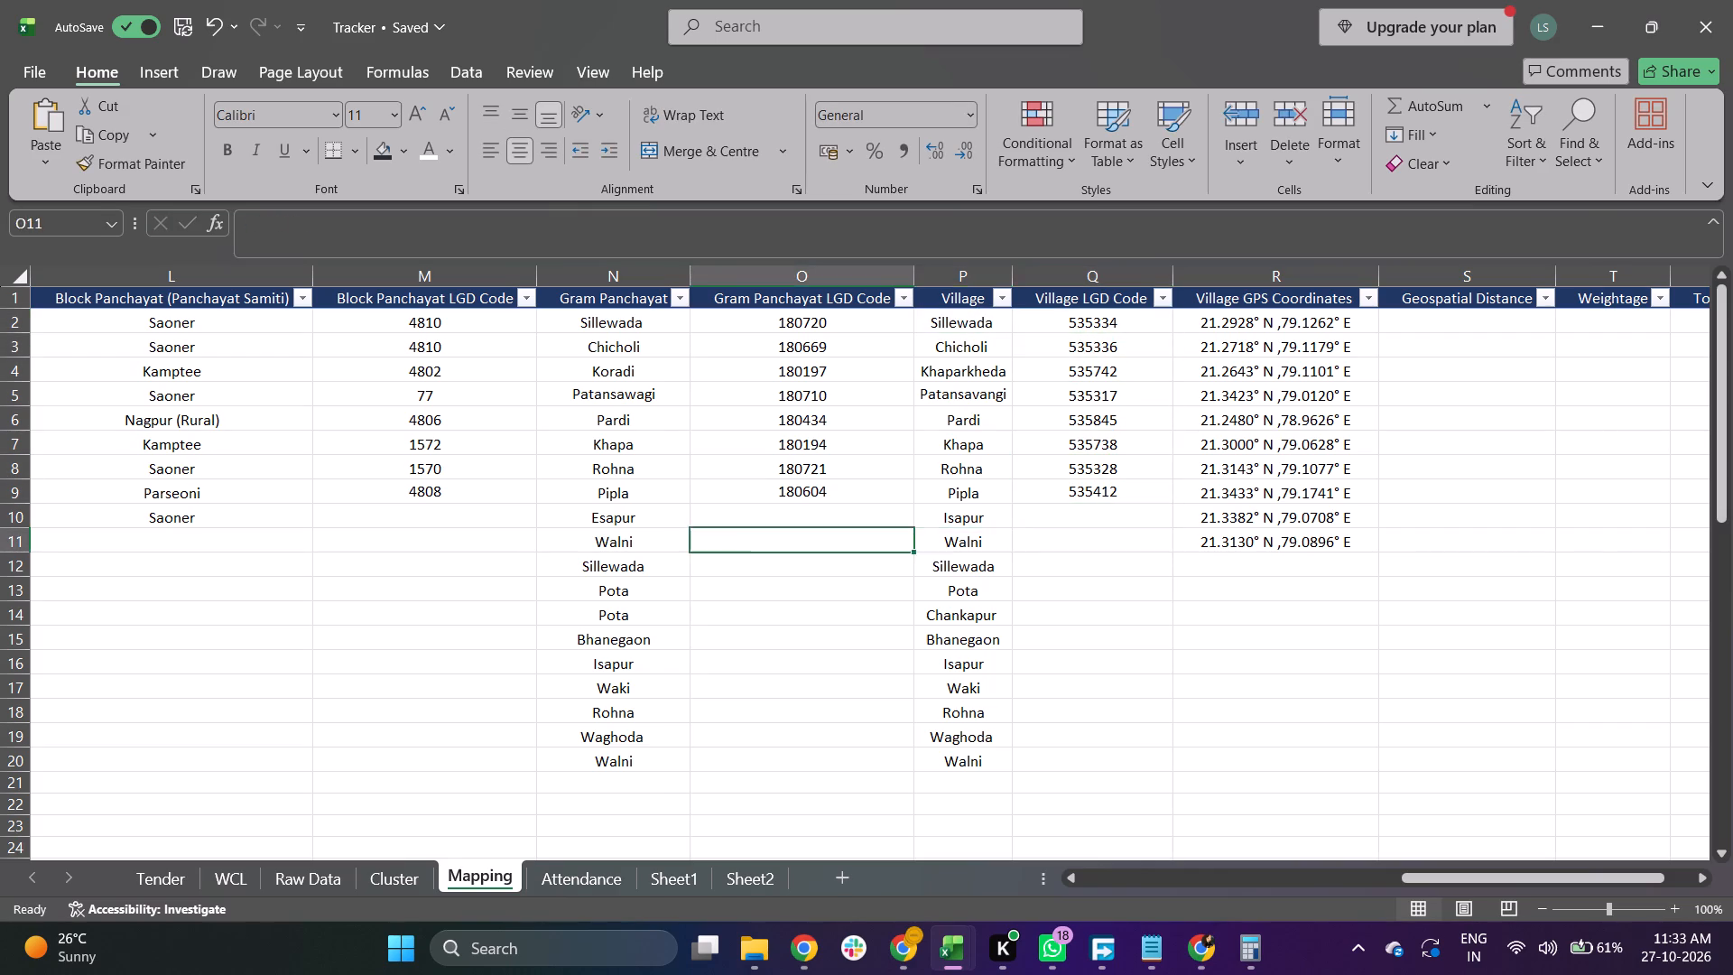
key(alt+Tab)
key(alt+Tab)
key(Left)
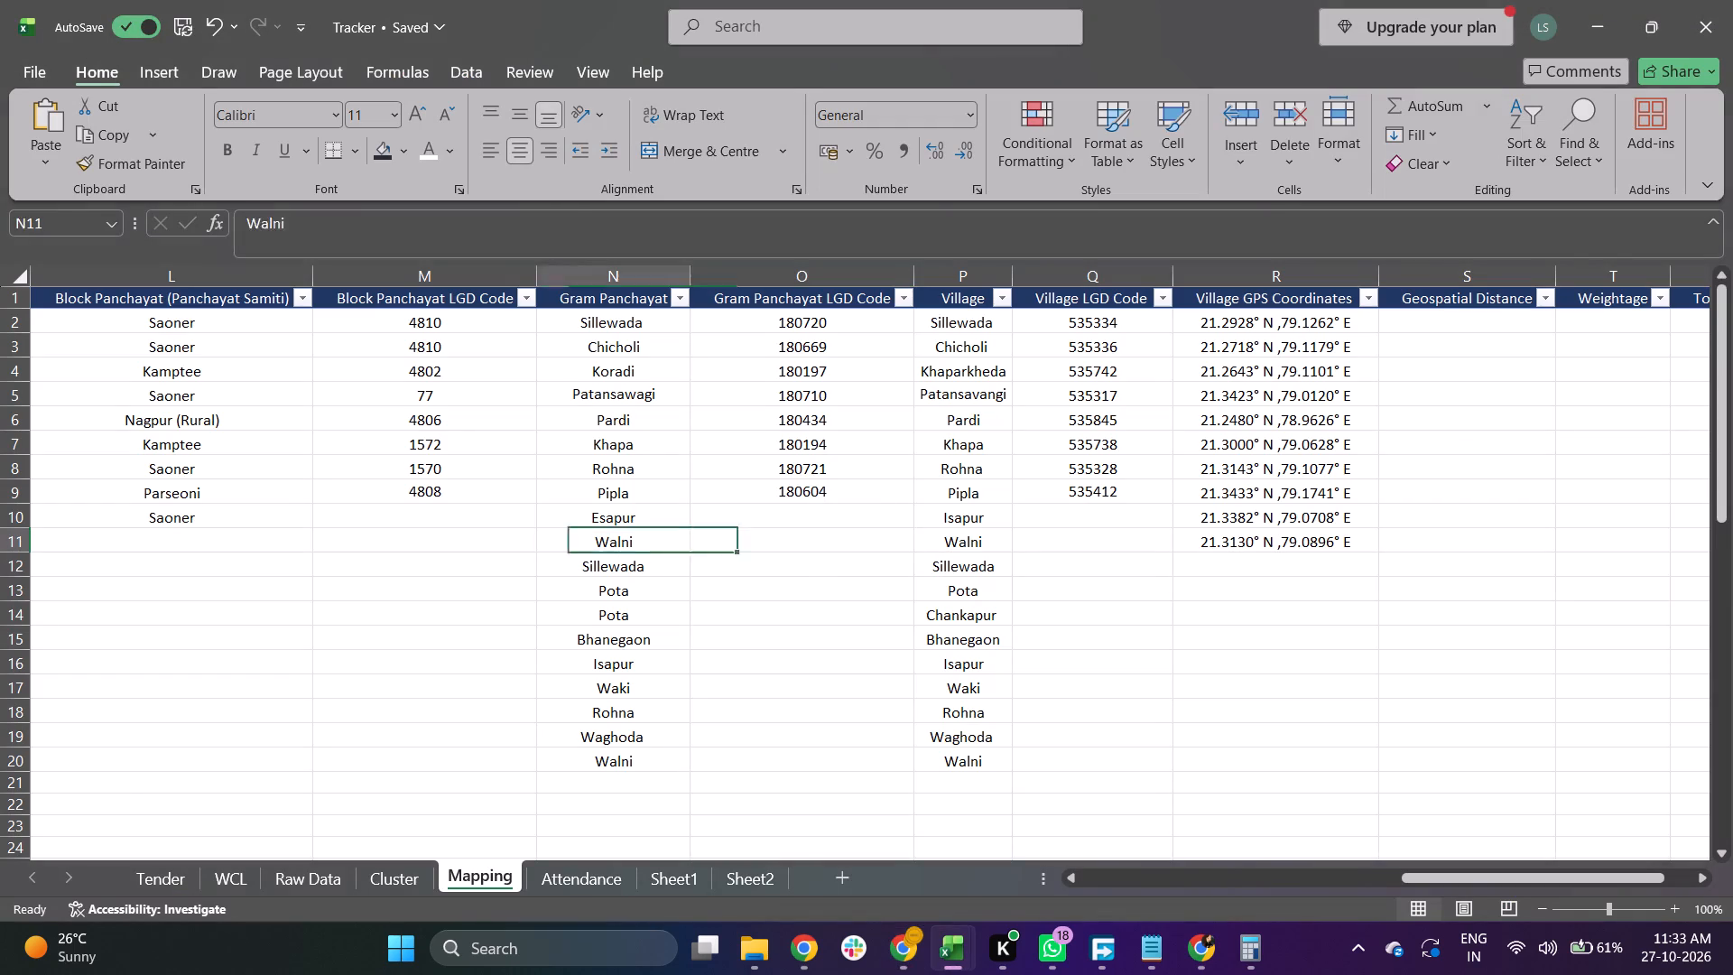
key(Left)
key(Left)
key(Left)
key(Left)
key(Left)
key(Right)
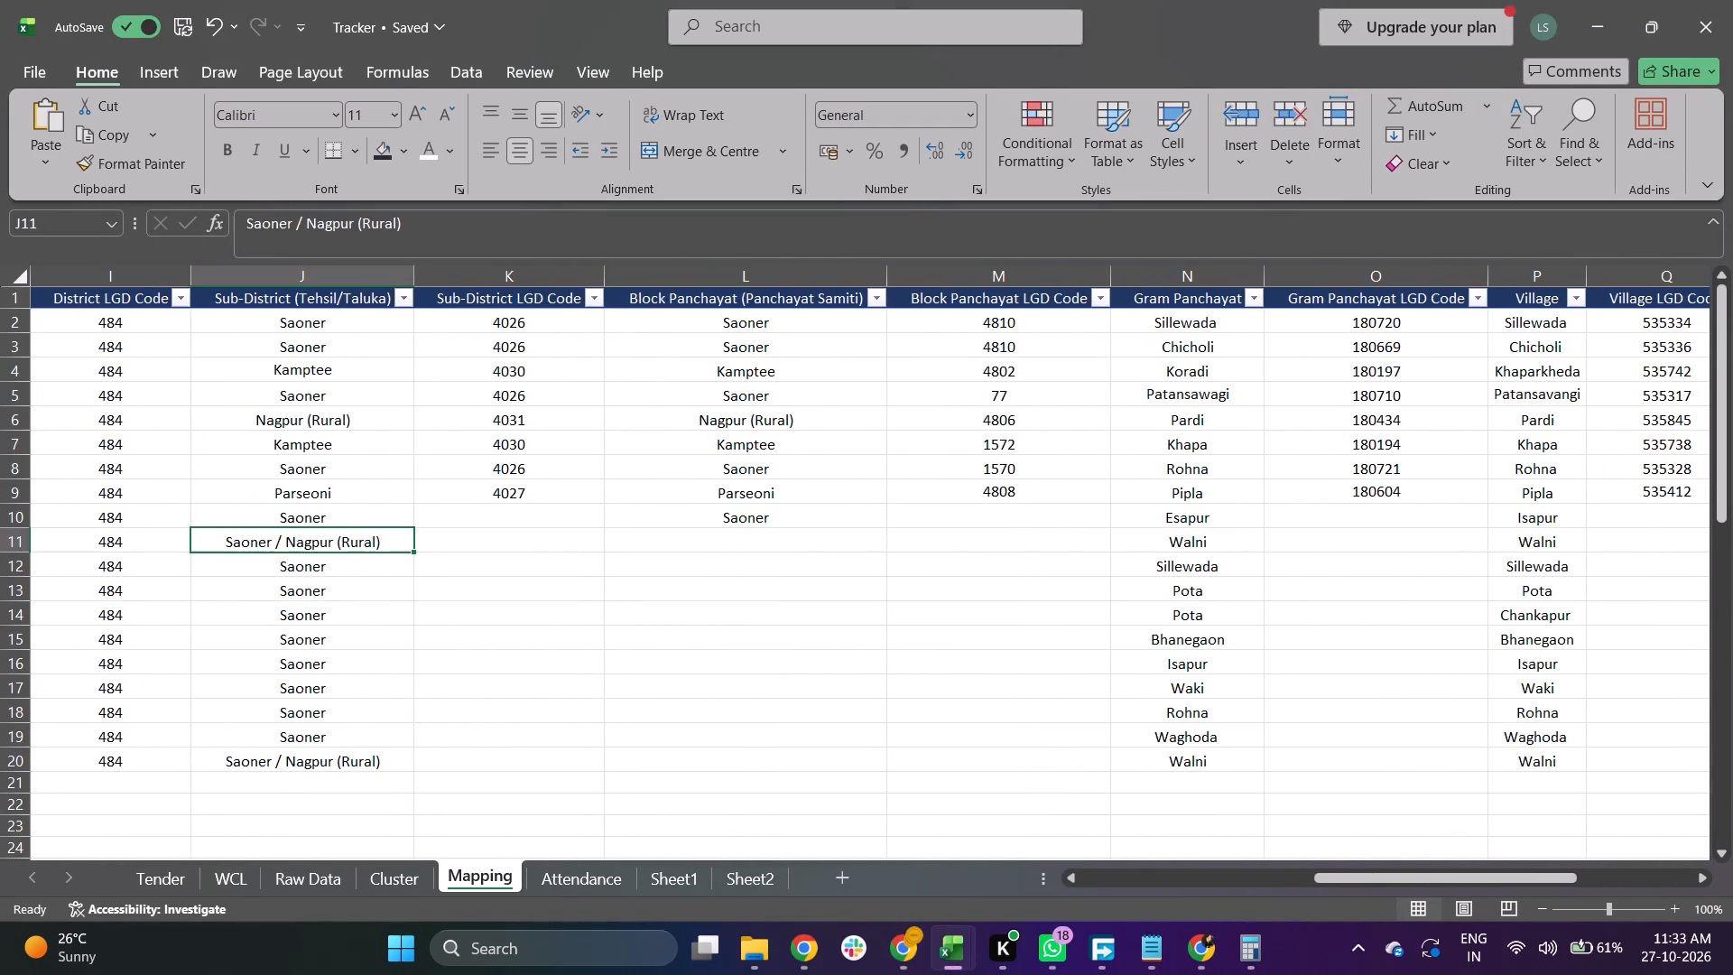
key(Up)
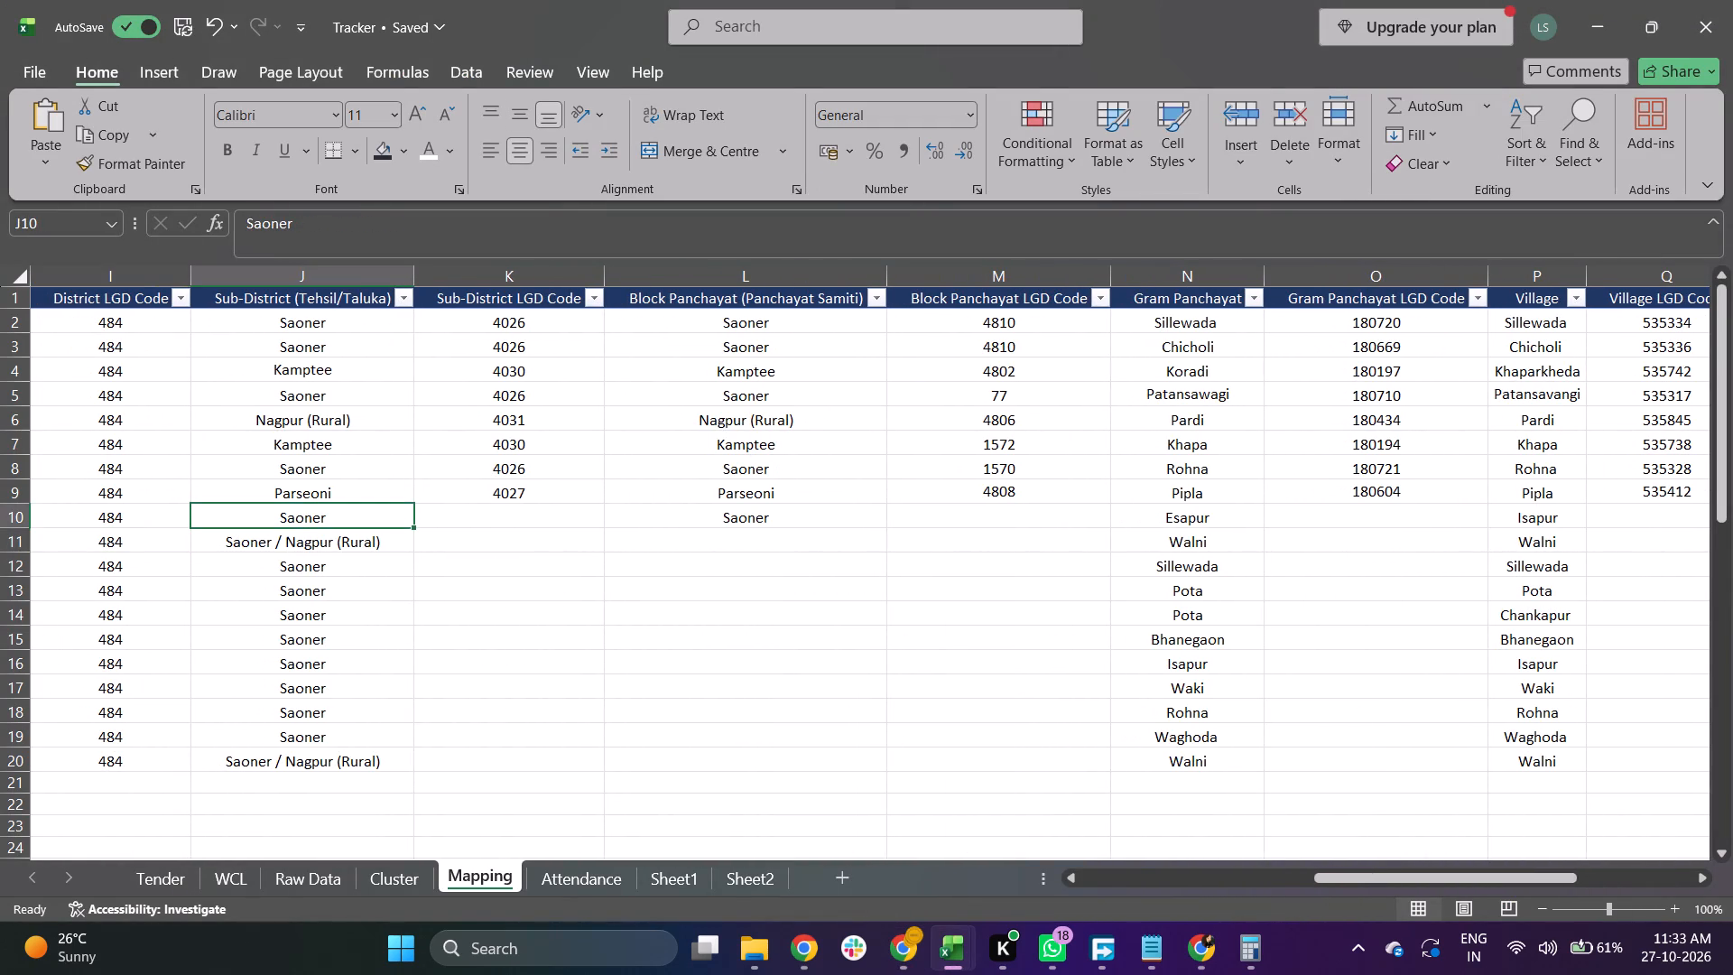
key(ctrl+c)
key(Down)
key(ctrl+v)
key(Right)
key(Right)
key(Right)
key(Left)
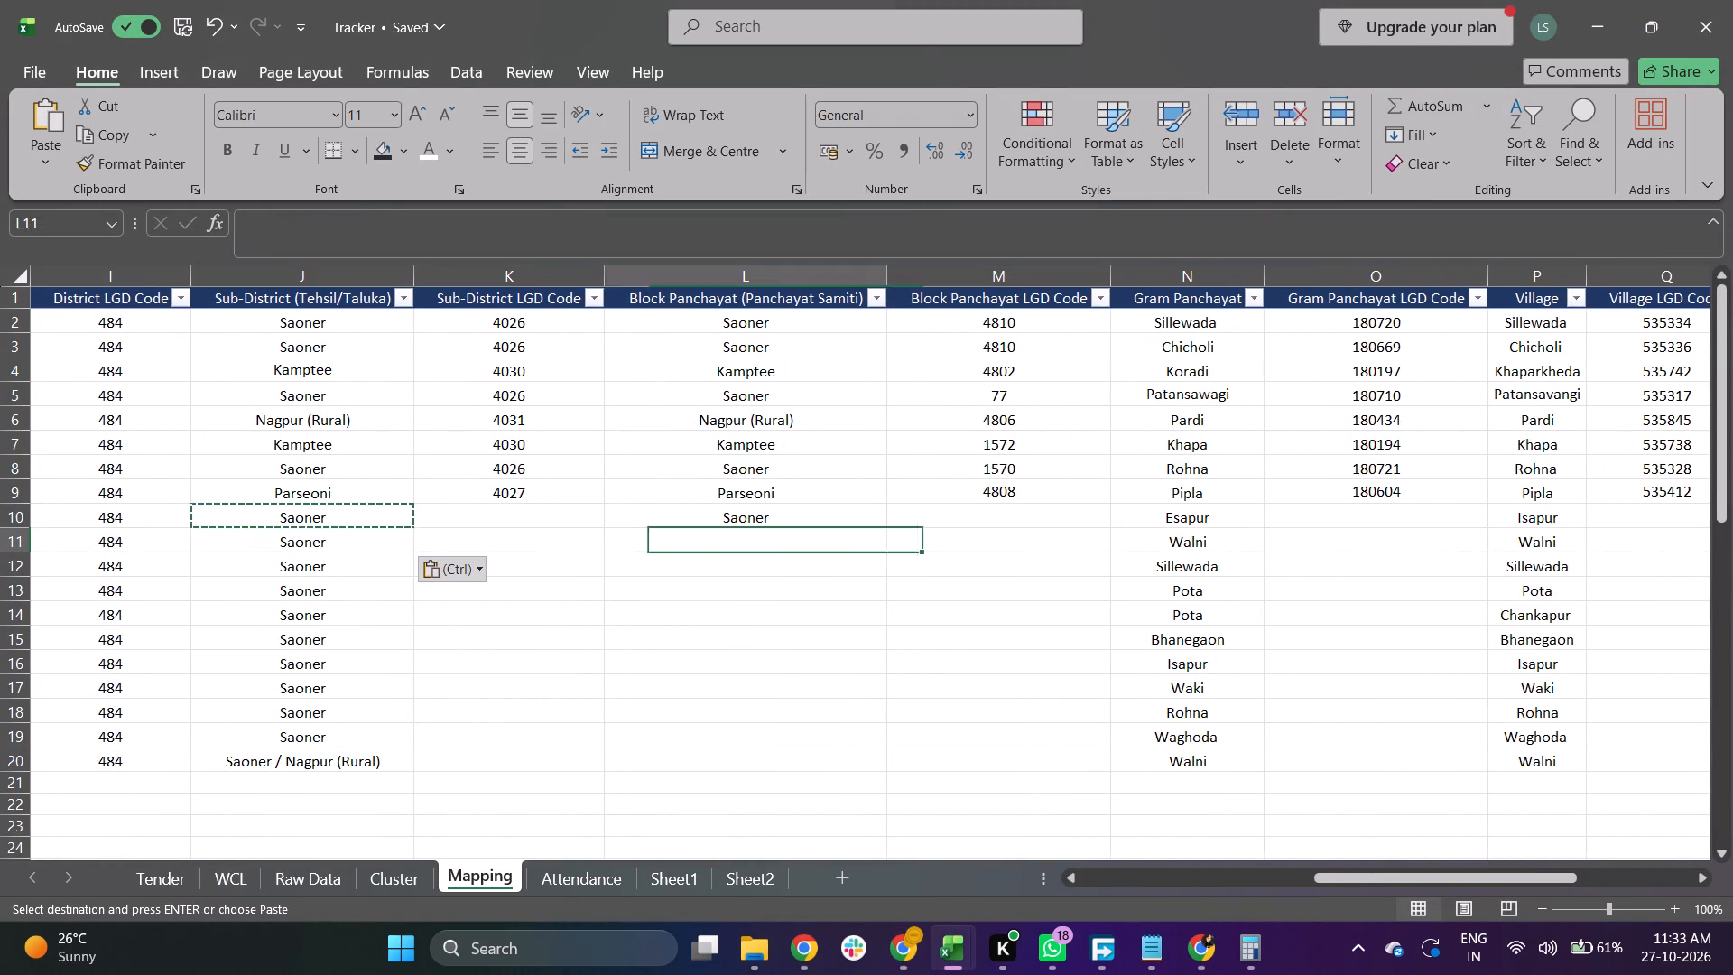
key(ctrl+v)
Review the Sillewada entry in row 12 for block, LGD code and GPS coordinate cells that still need filling.
key(Right)
key(Right)
key(Right)
key(Right)
key(Right)
key(Right)
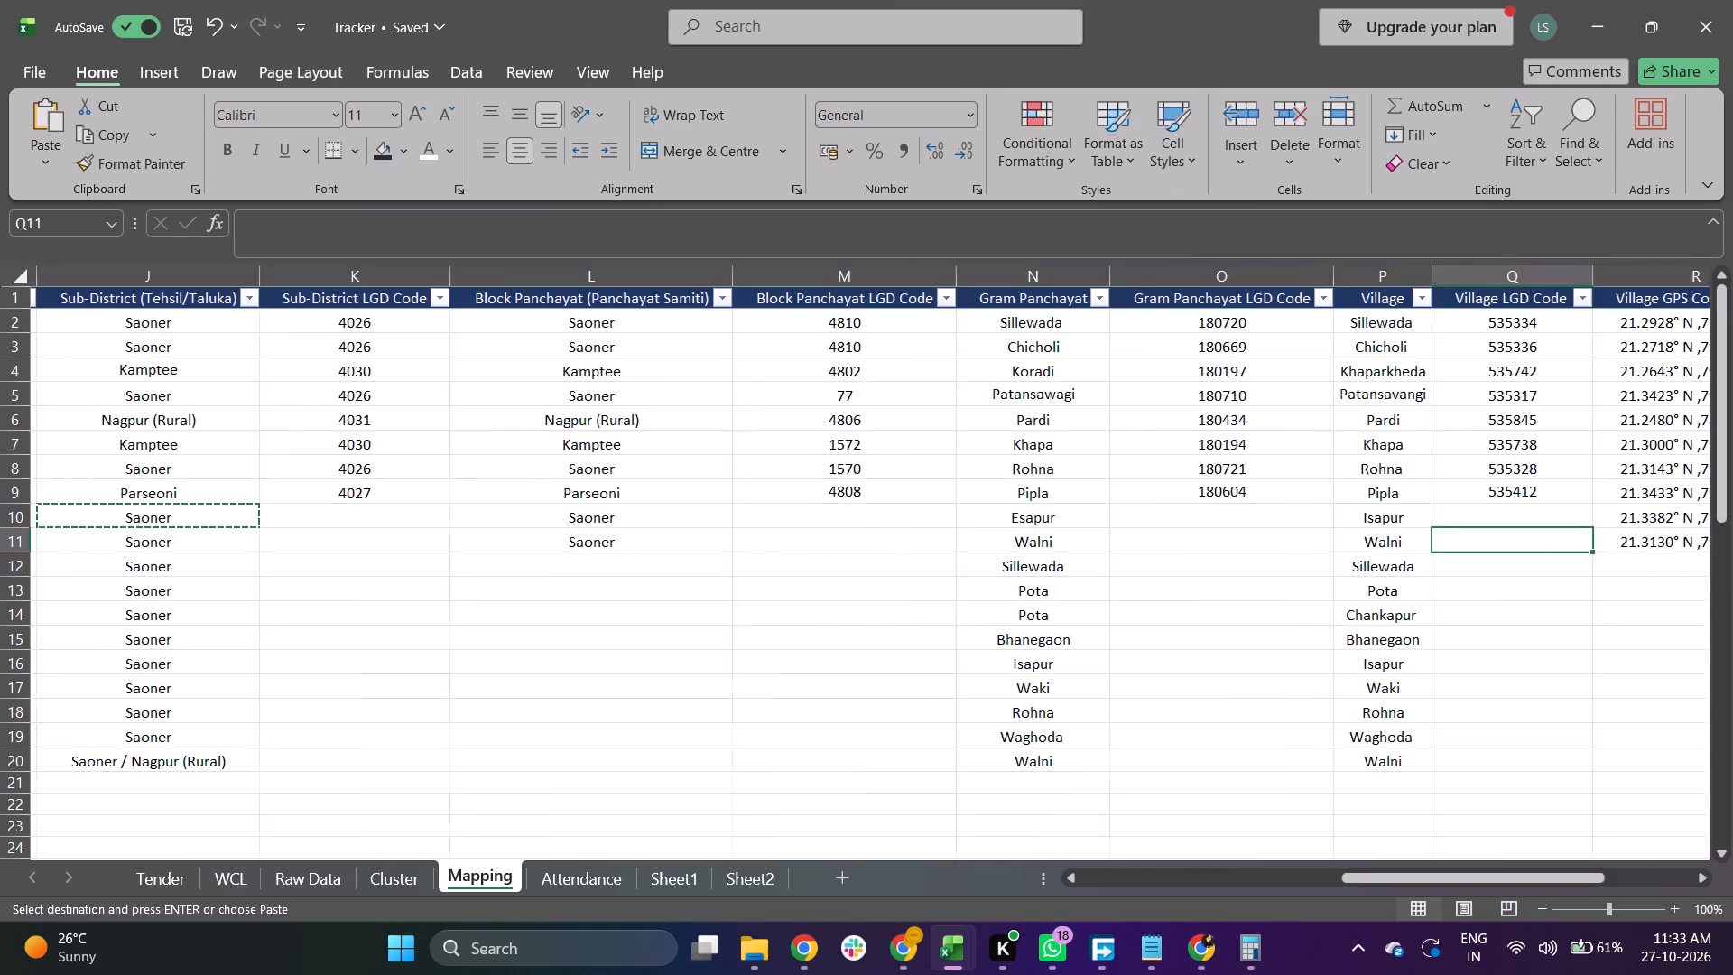
key(Down)
key(Left)
key(Left)
key(Left)
key(Left)
key(Left)
key(Right)
key(Right)
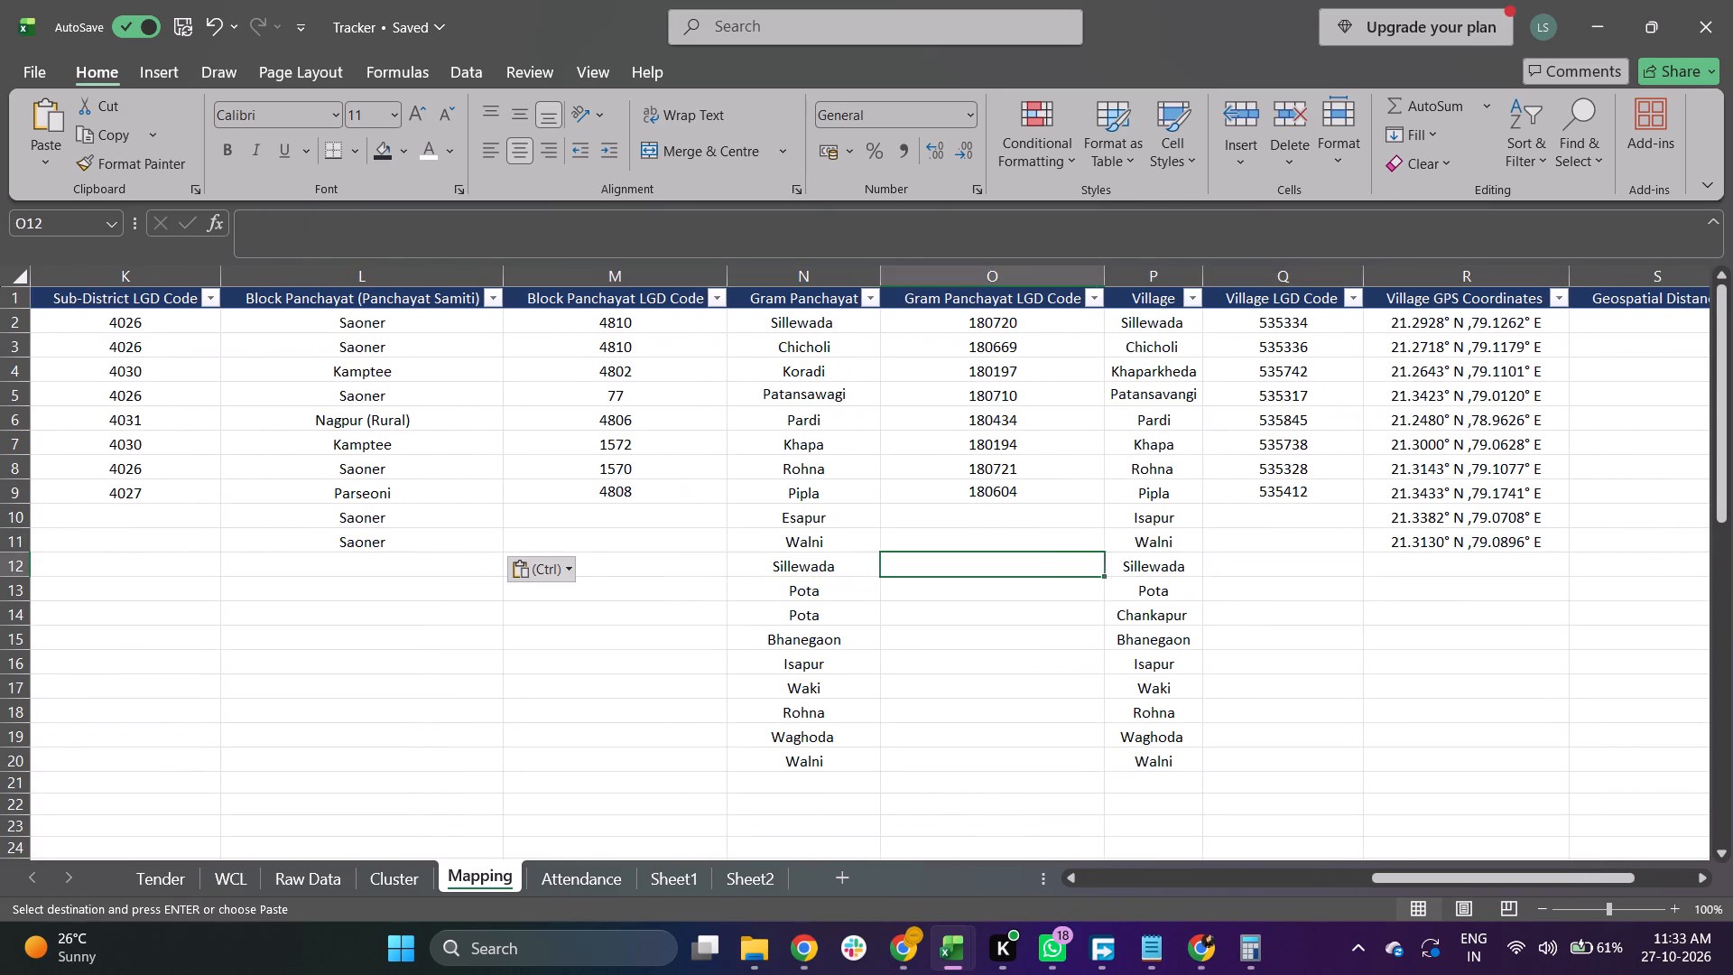
key(Right)
key(Right)
key(Right)
key(Right)
key(Left)
key(Left)
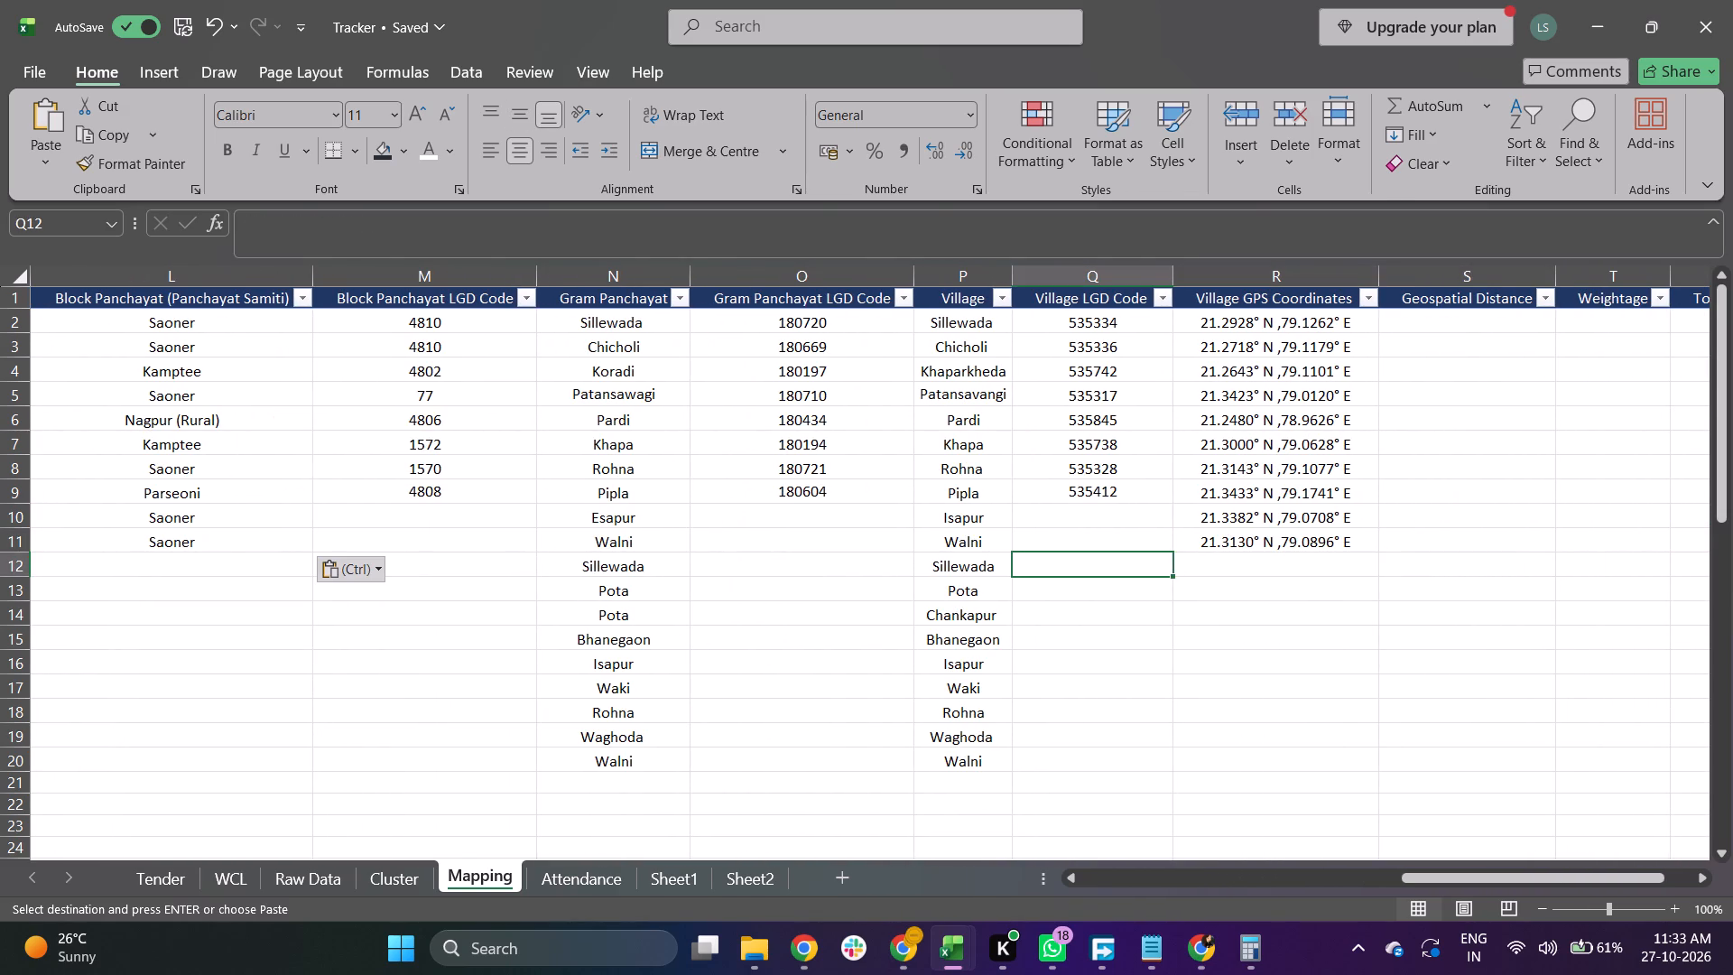
key(Left)
key(Left)
key(Left)
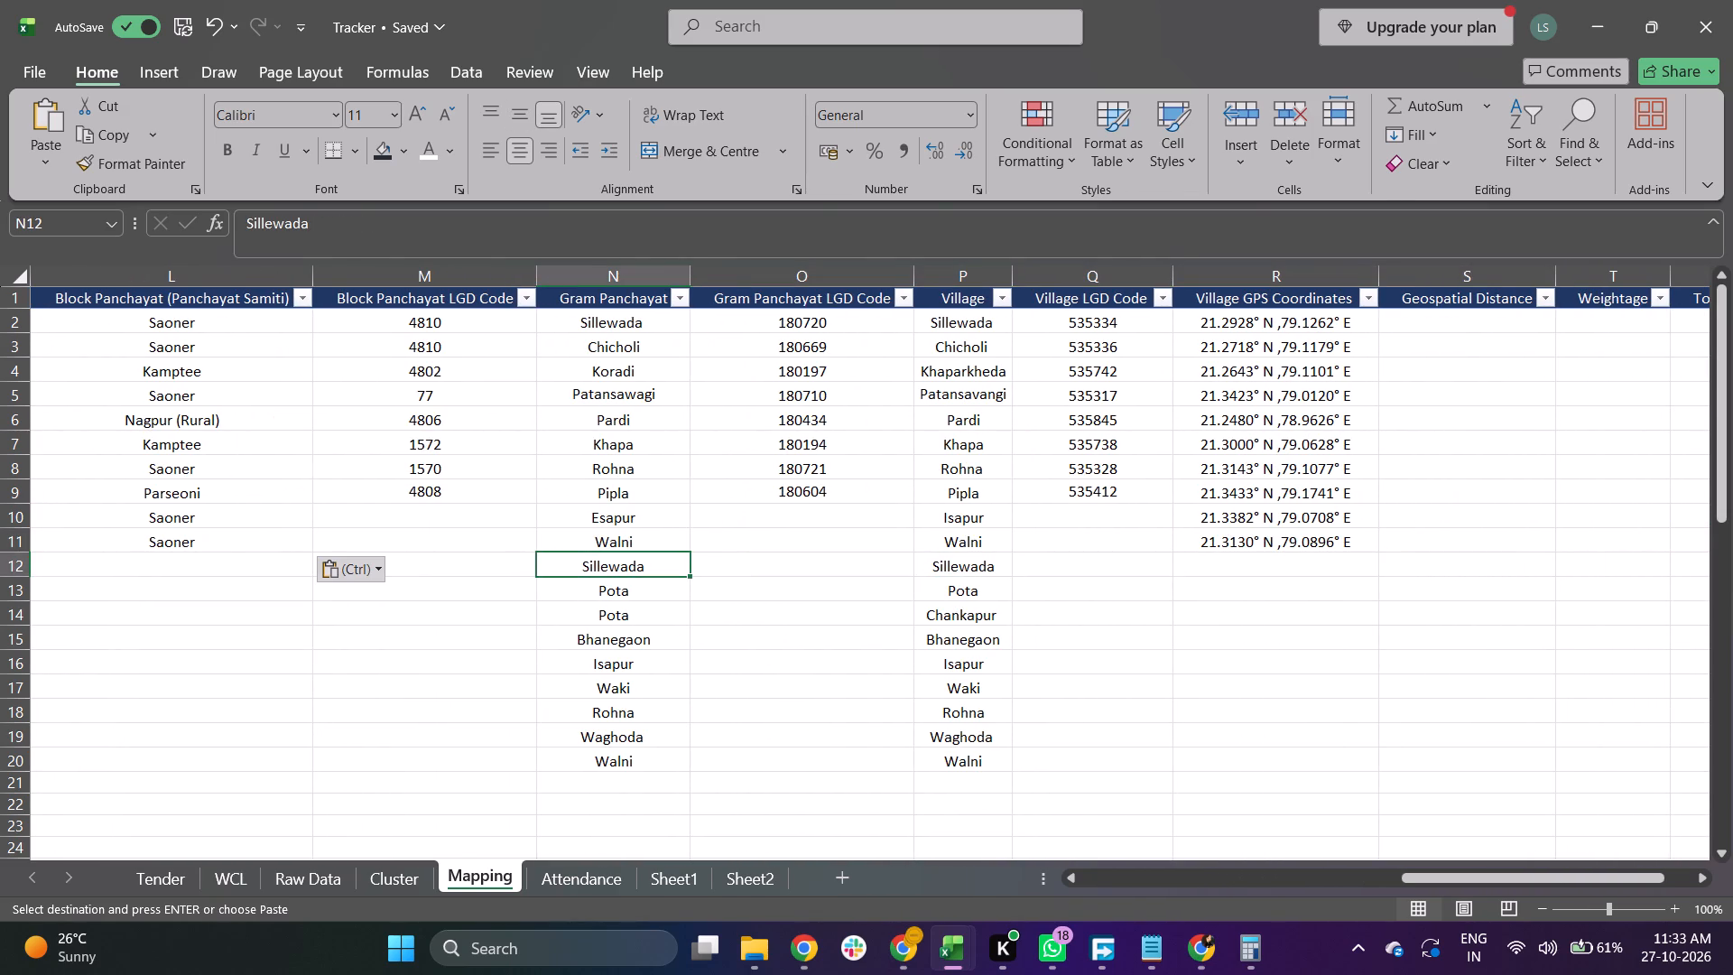
key(Left)
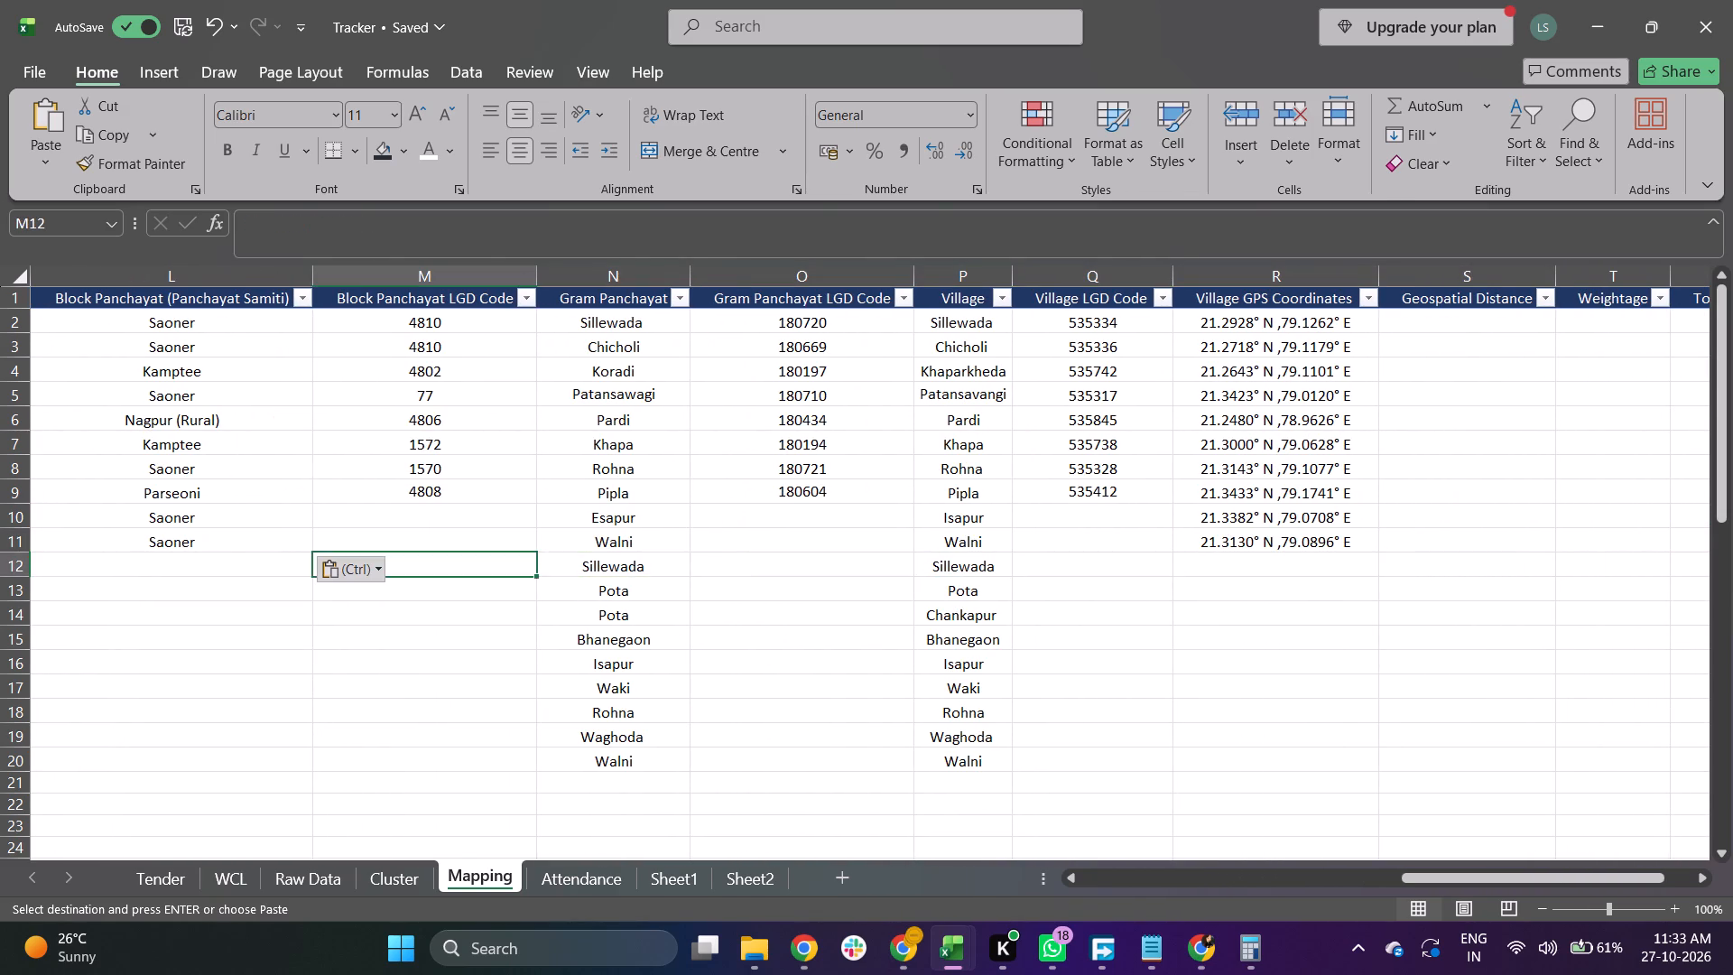
Copy row 2's Sillewada details, from Sub-District LGD Code through Village GPS Coordinates, into the same columns of row 12.
key(Left)
key(Left)
key(Left)
key(Up)
key(Up)
key(Up)
key(Up)
key(Up)
key(Up)
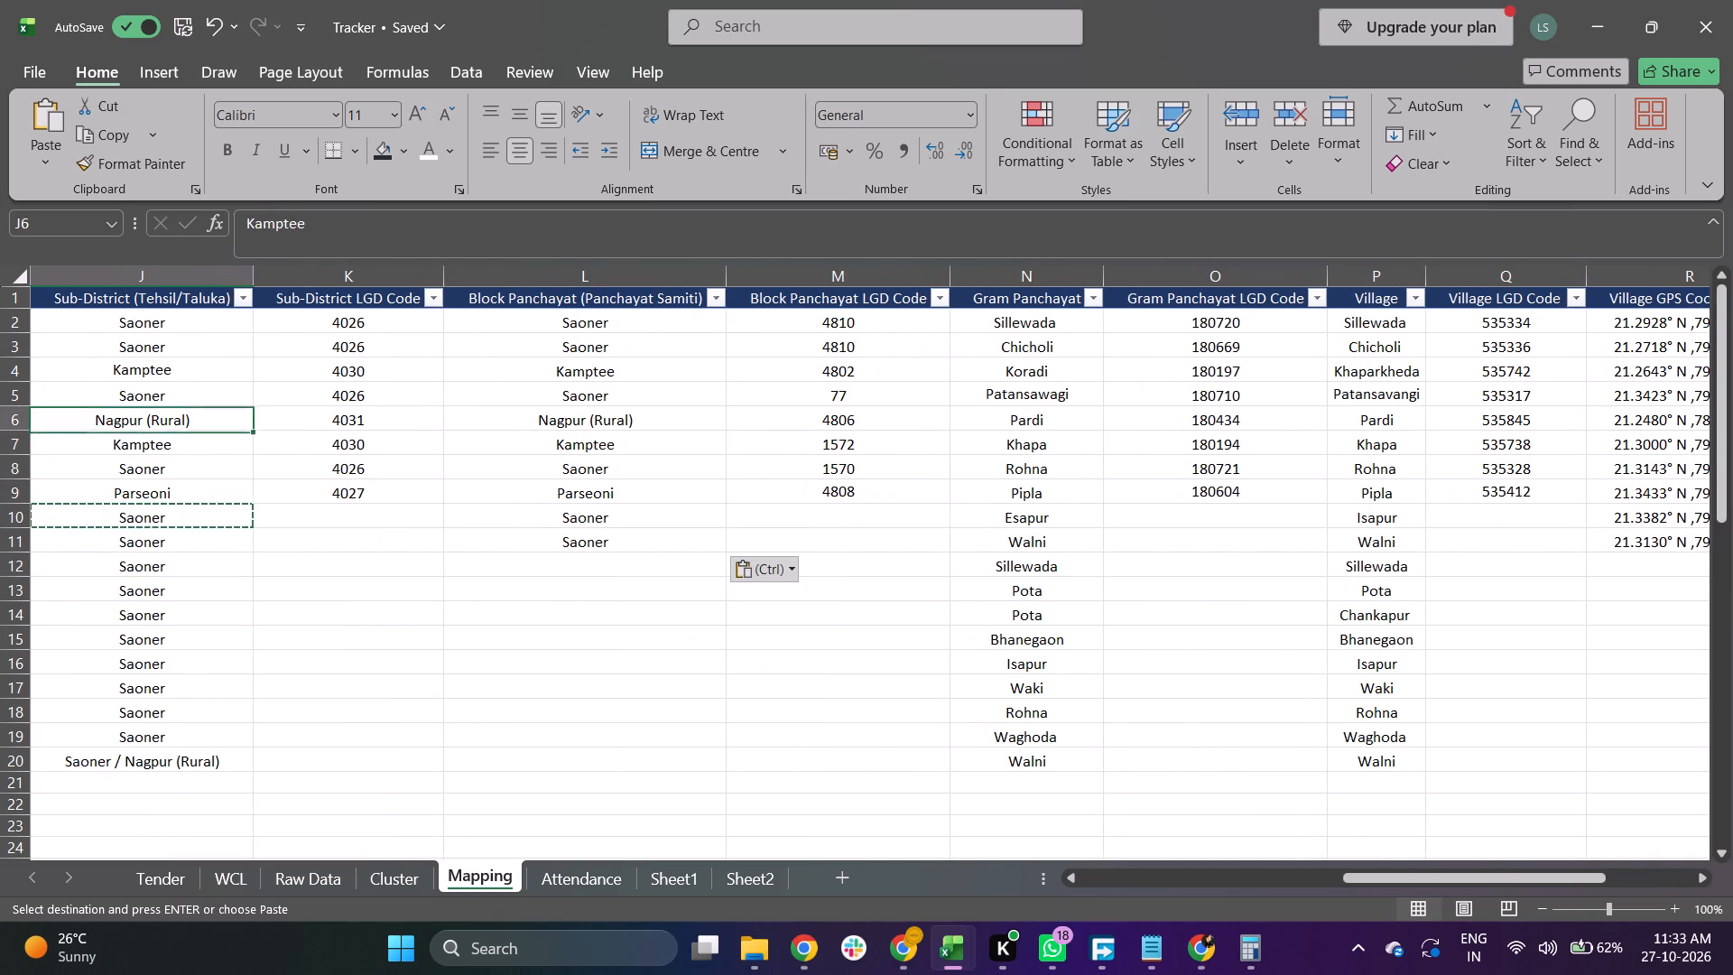
key(Up)
key(Up)
key(Up)
key(Up)
key(Right)
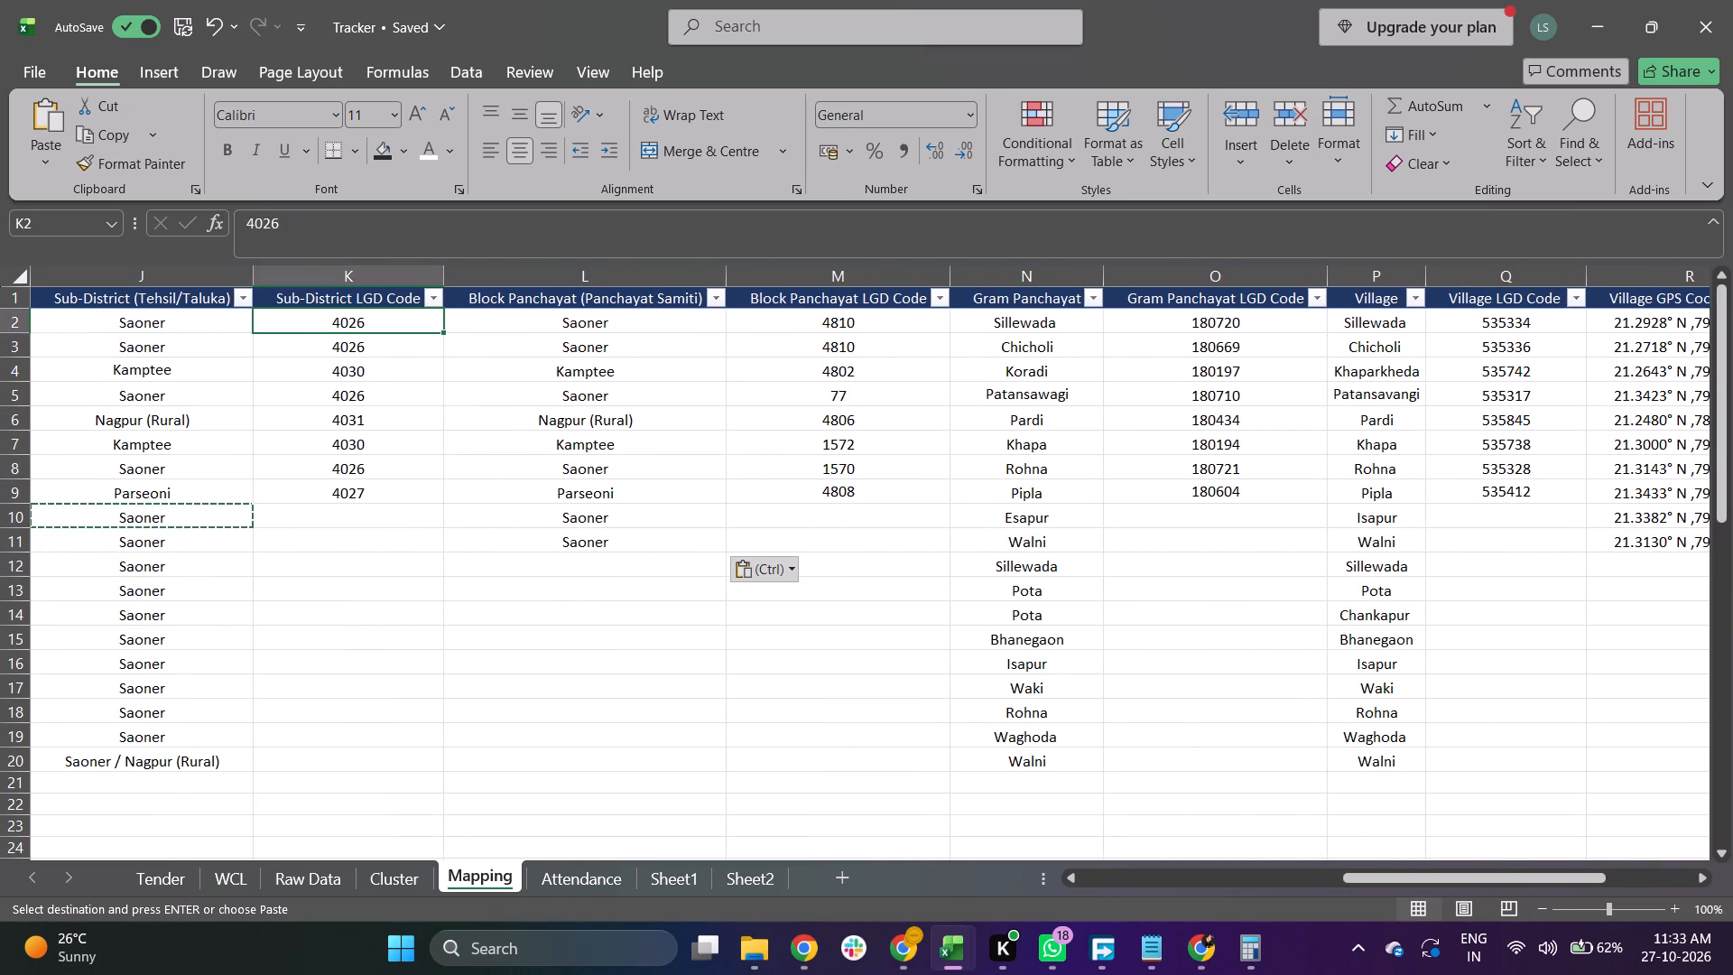
key(shift+Right)
key(shift+Right)
key(shift+Right)
key(shift+Right)
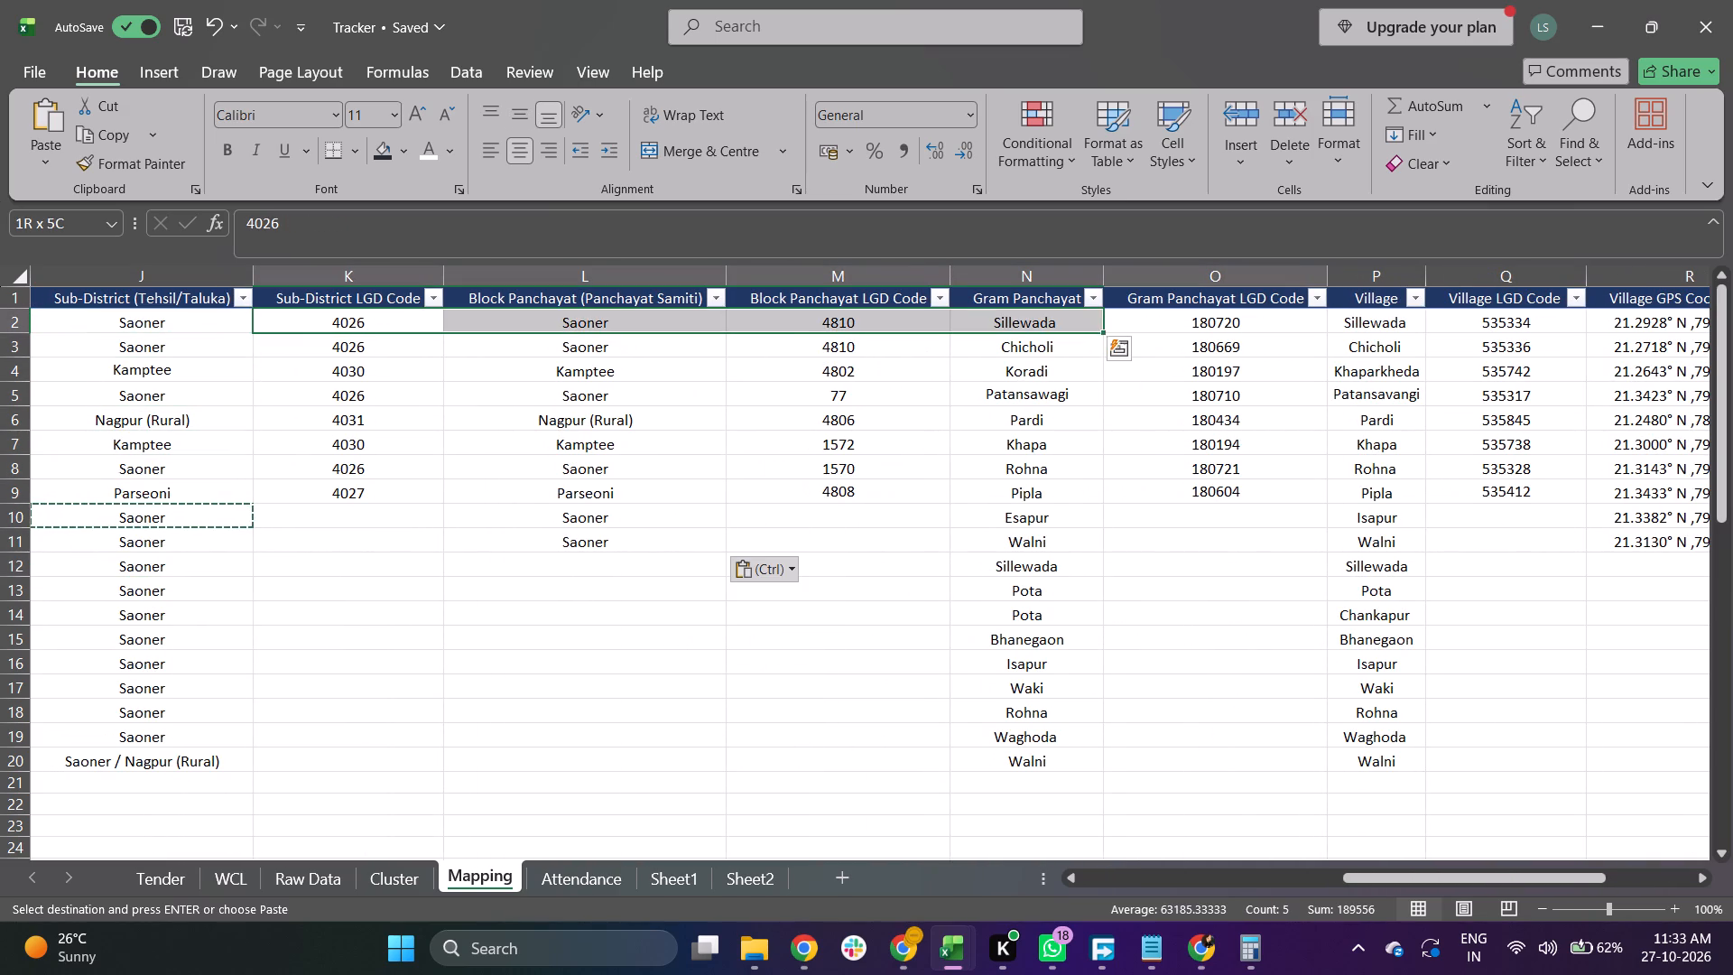
key(shift+Right)
key(shift+Right)
key(shift+Right)
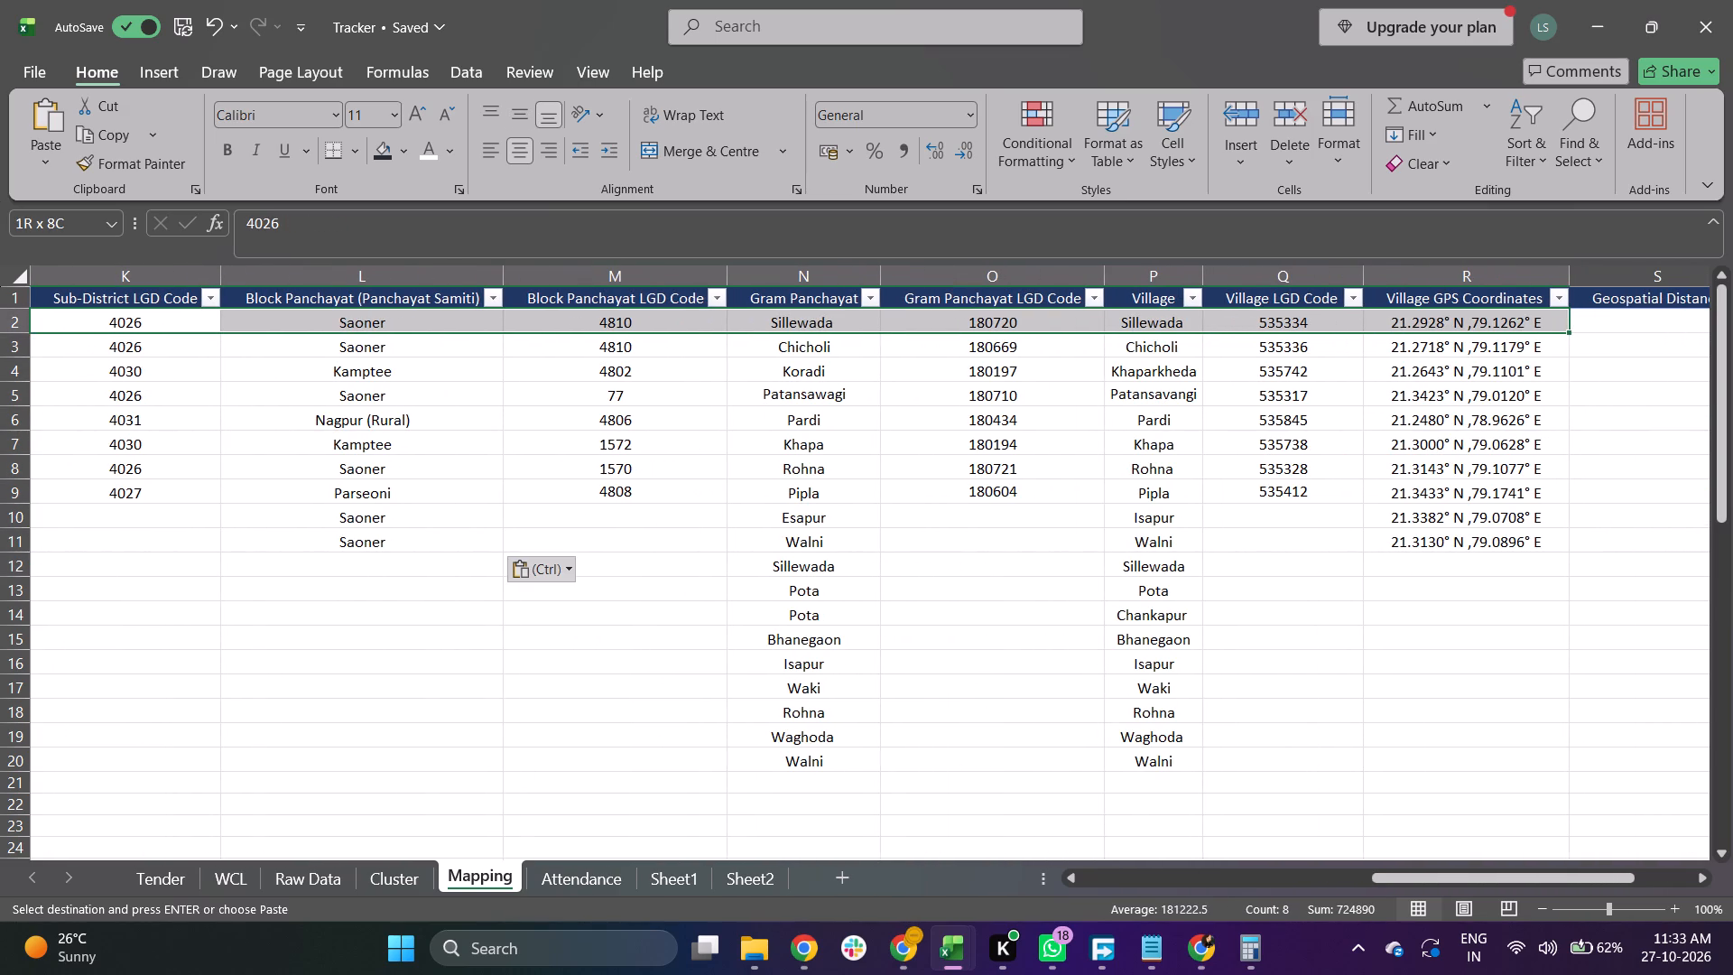
key(ctrl+c)
key(Down)
key(Down)
key(Down)
key(Down)
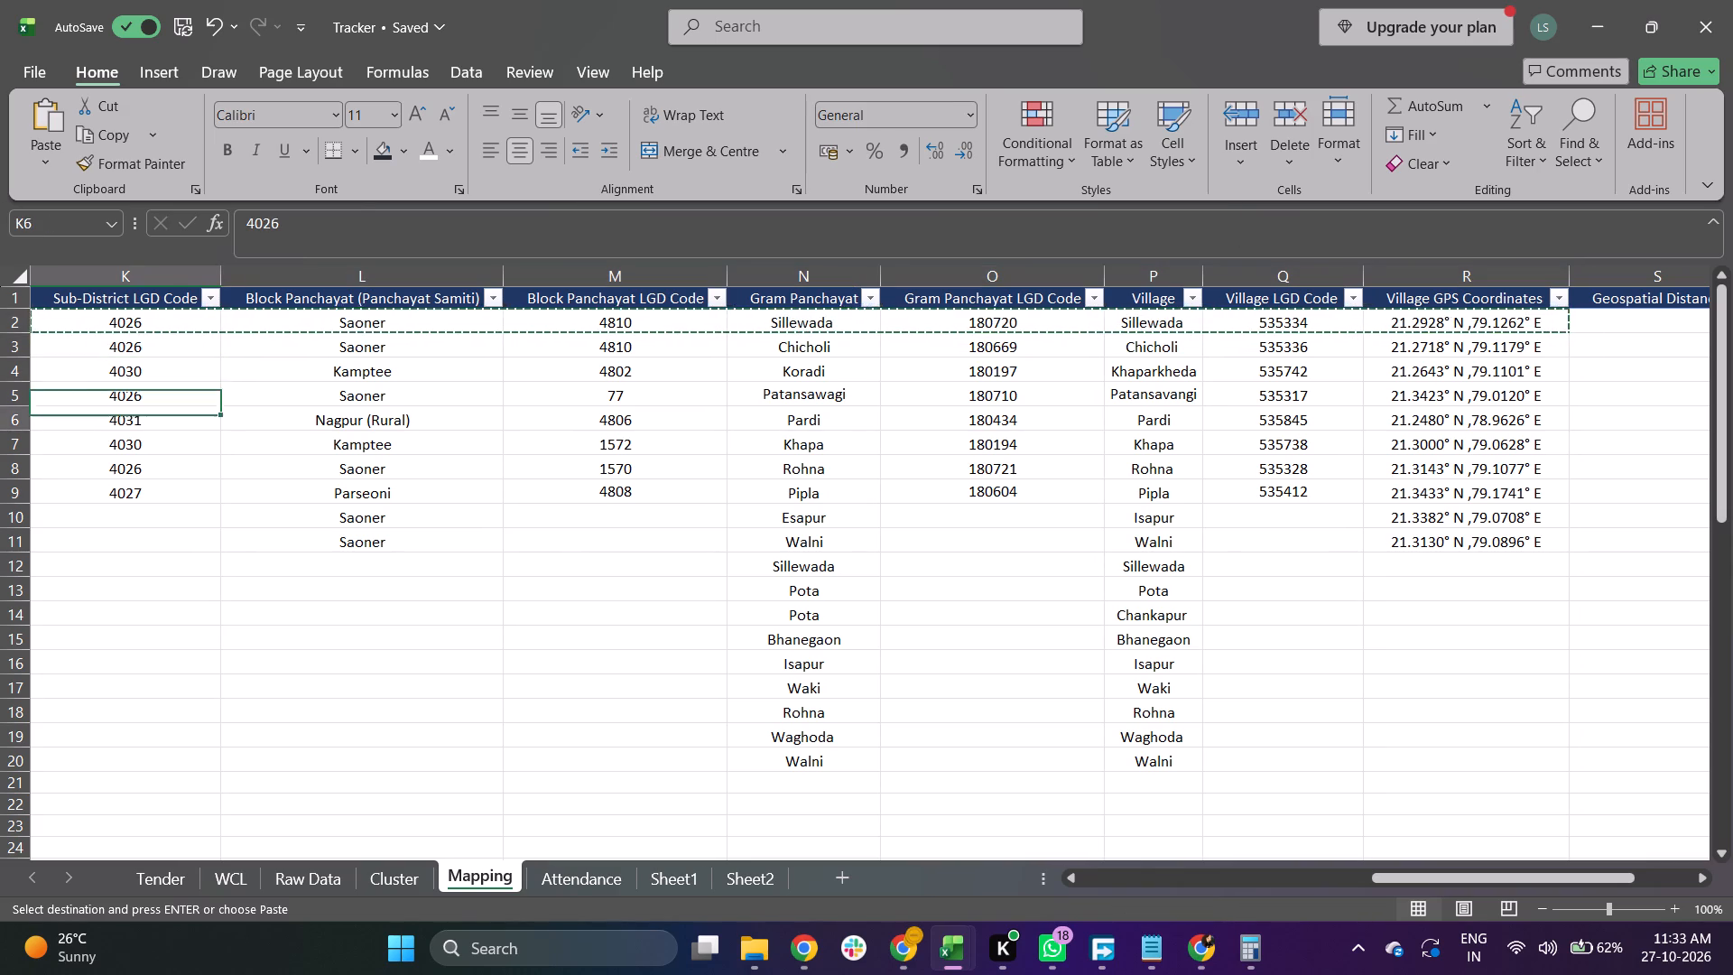
key(Down)
key(Down)
key(Down)
key(Down)
key(Down)
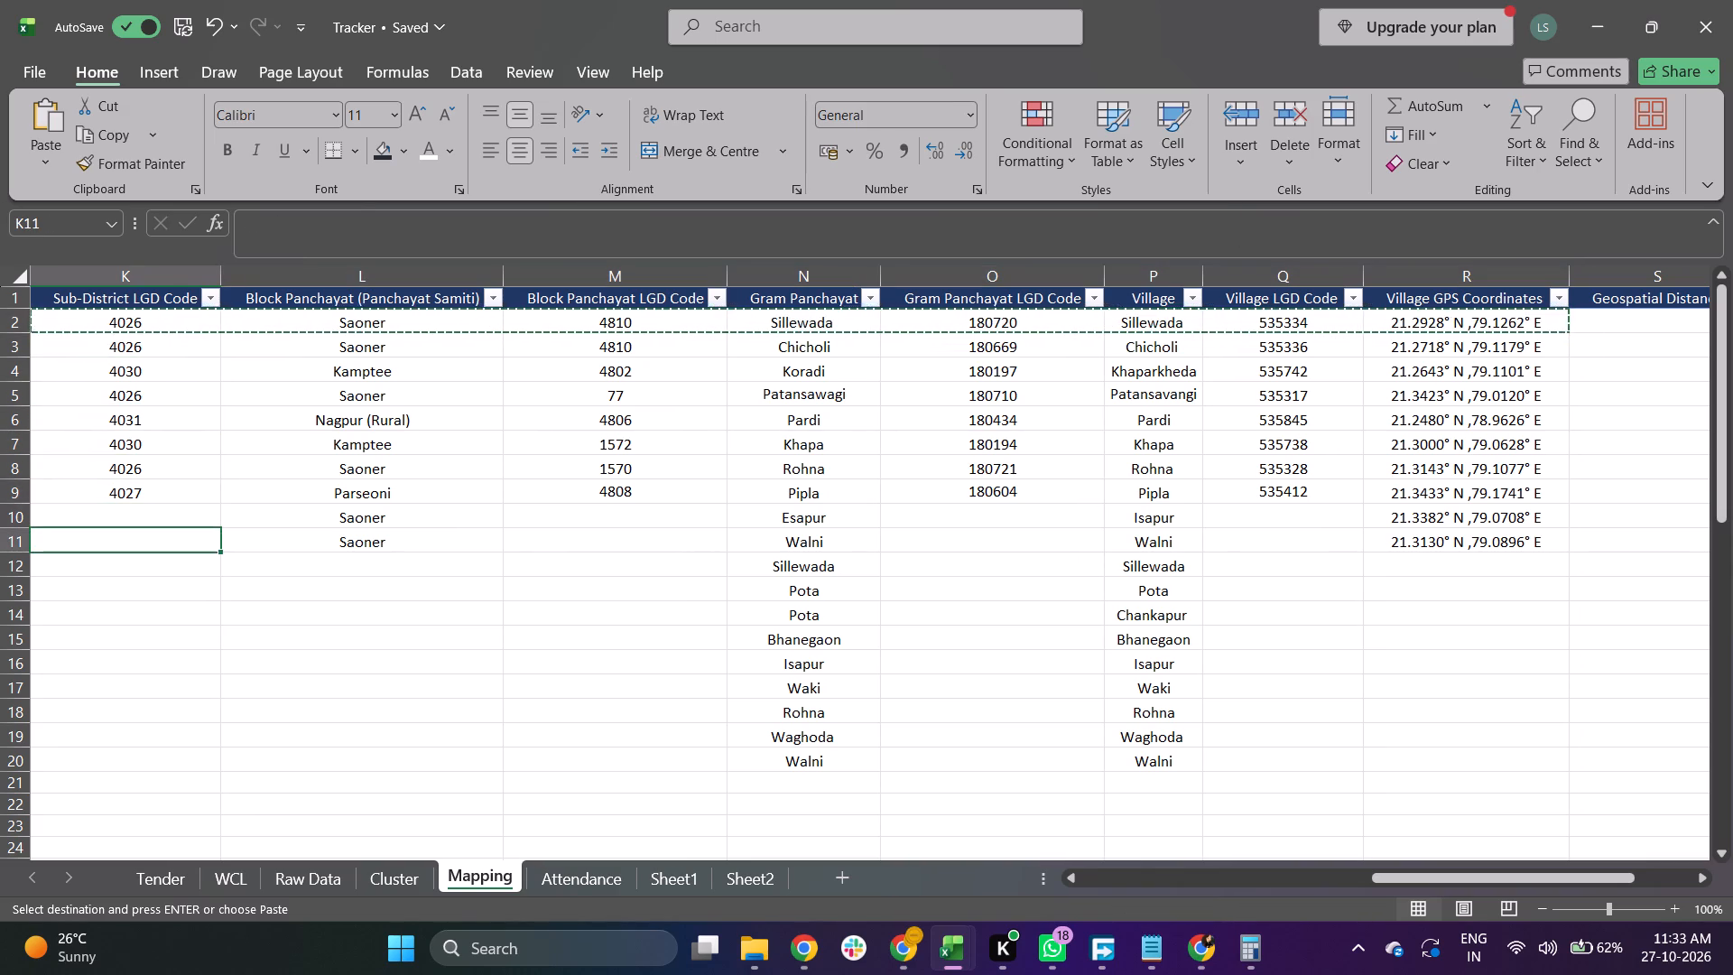
key(Down)
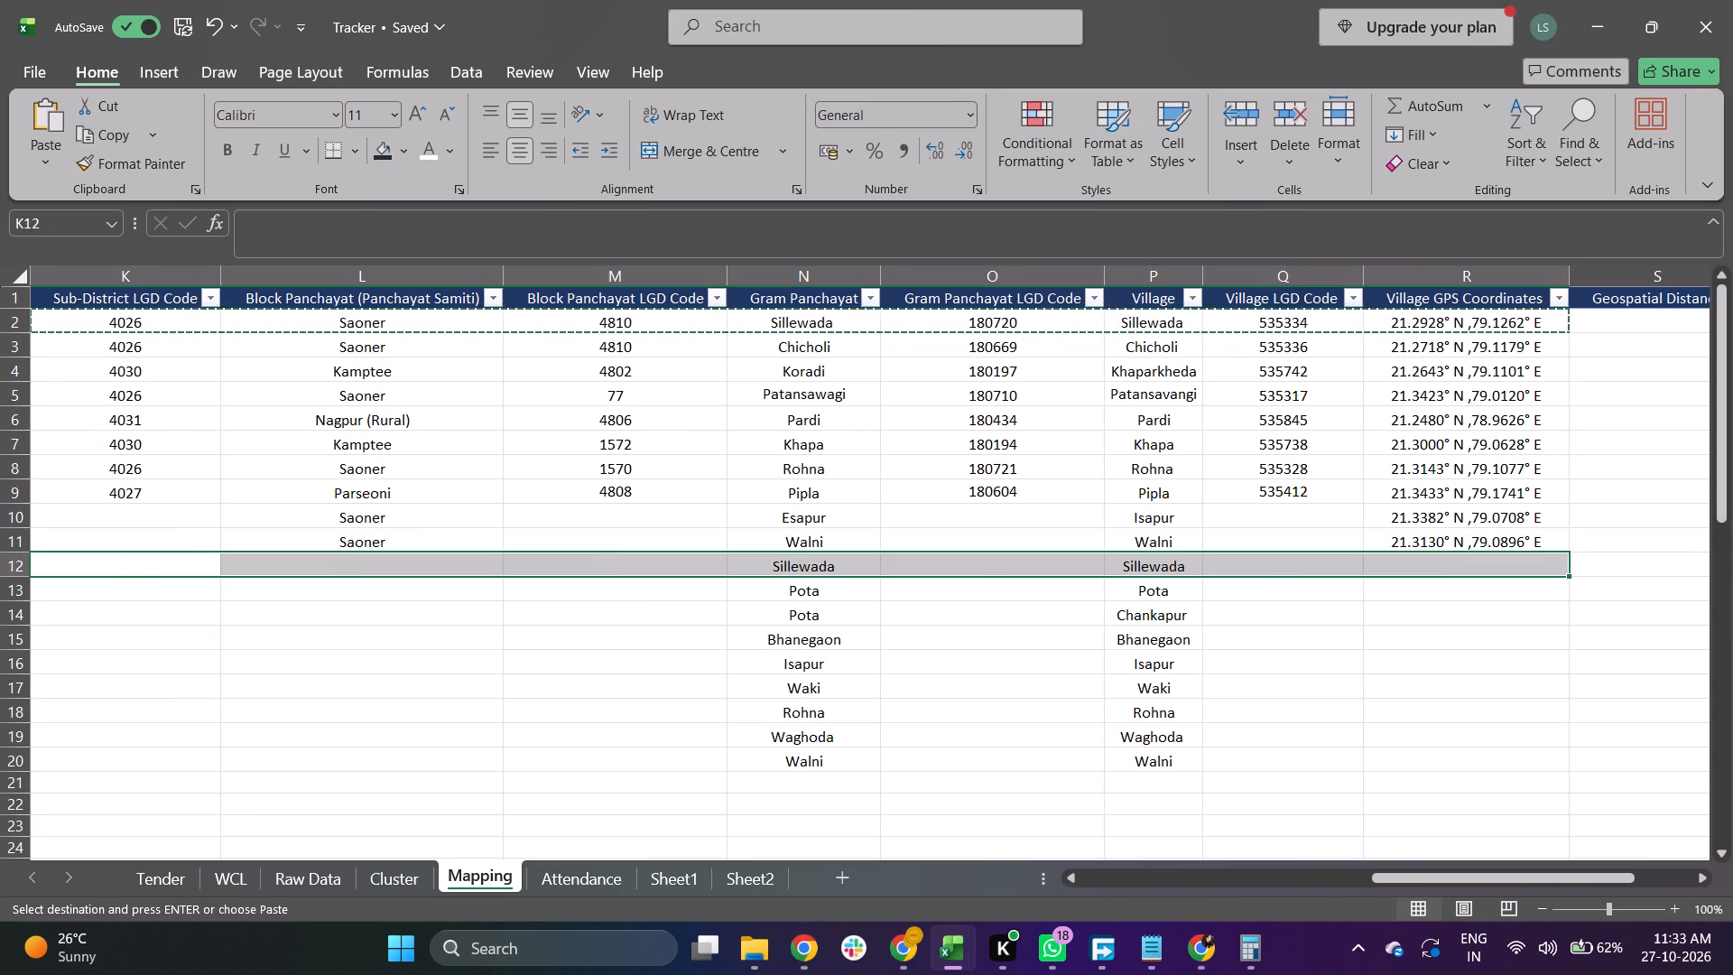
key(ctrl+v)
Look over the gram panchayat entries in rows 11 to 16 for the next row to complete.
key(Left)
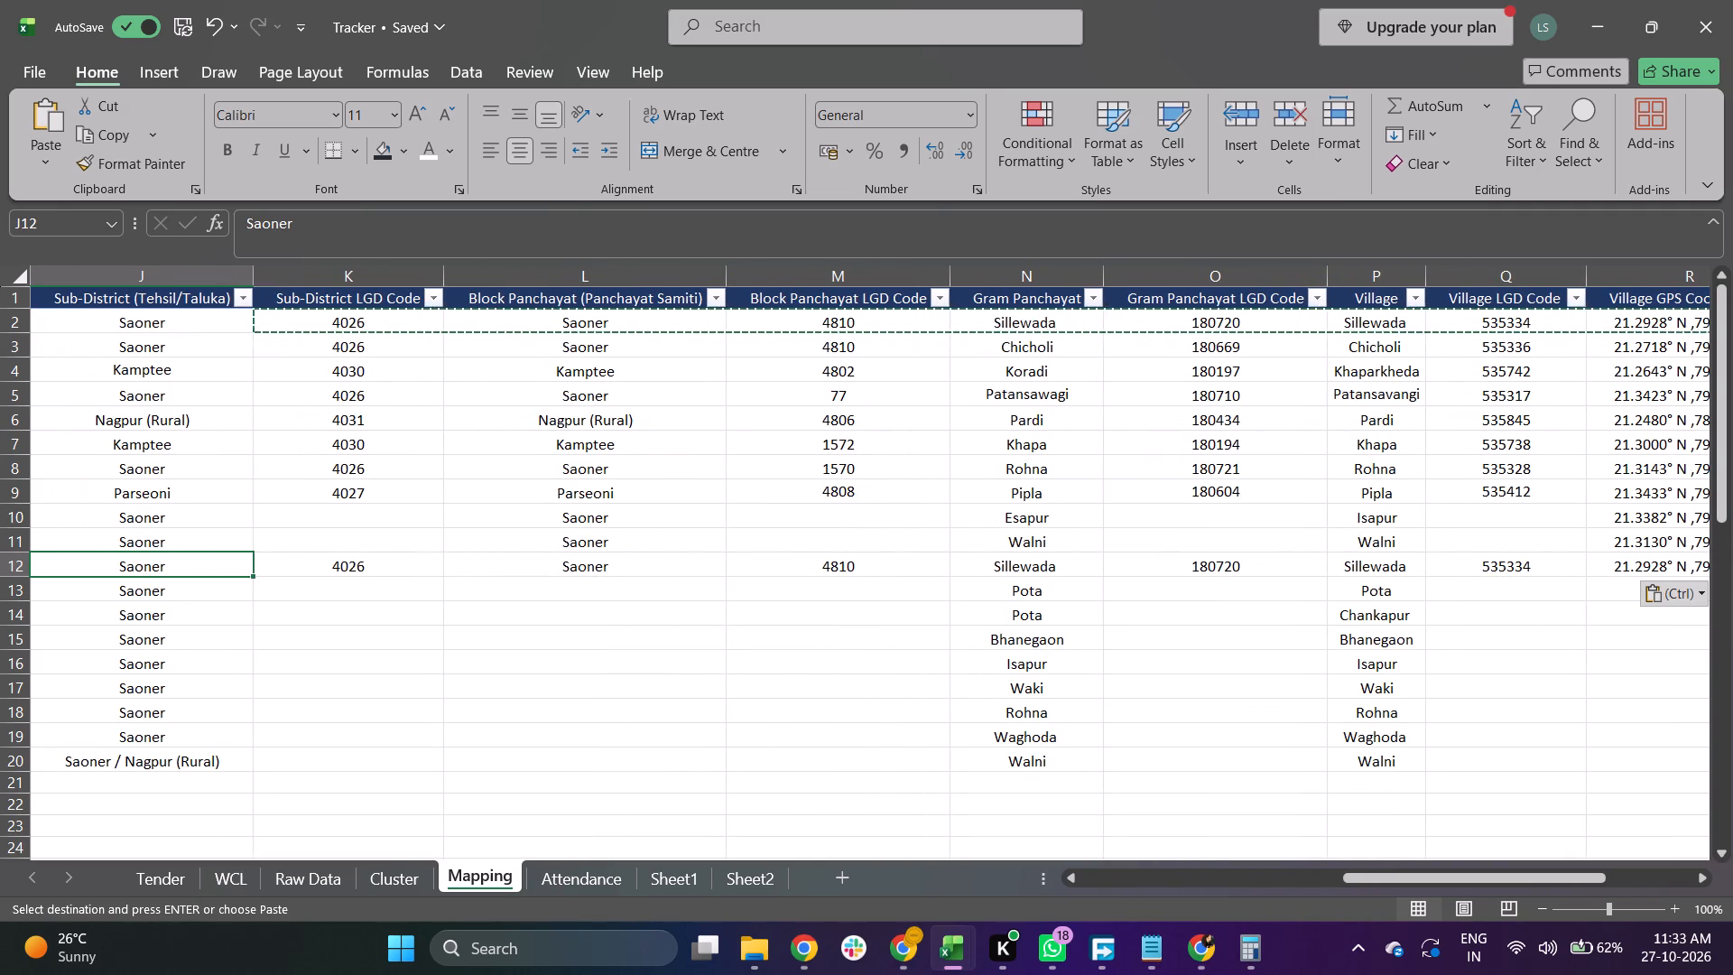
key(Up)
key(Right)
key(Right)
key(Right)
key(Right)
key(Right)
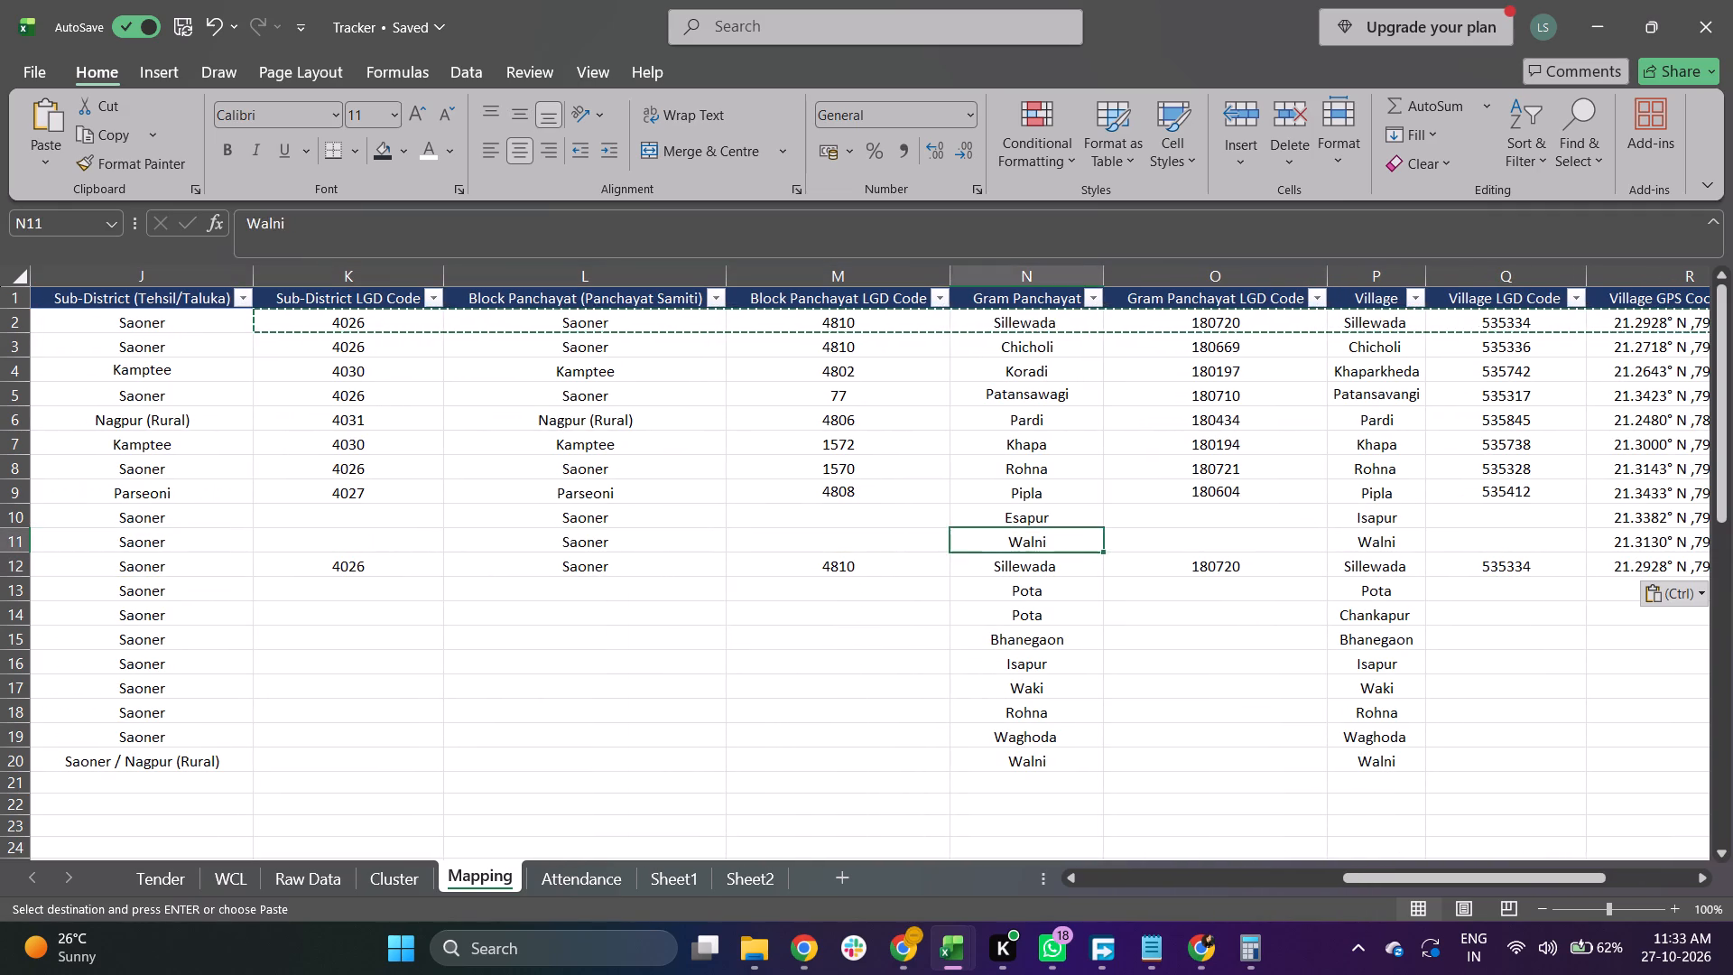
key(Down)
key(Down)
key(Down)
key(Down)
key(Down)
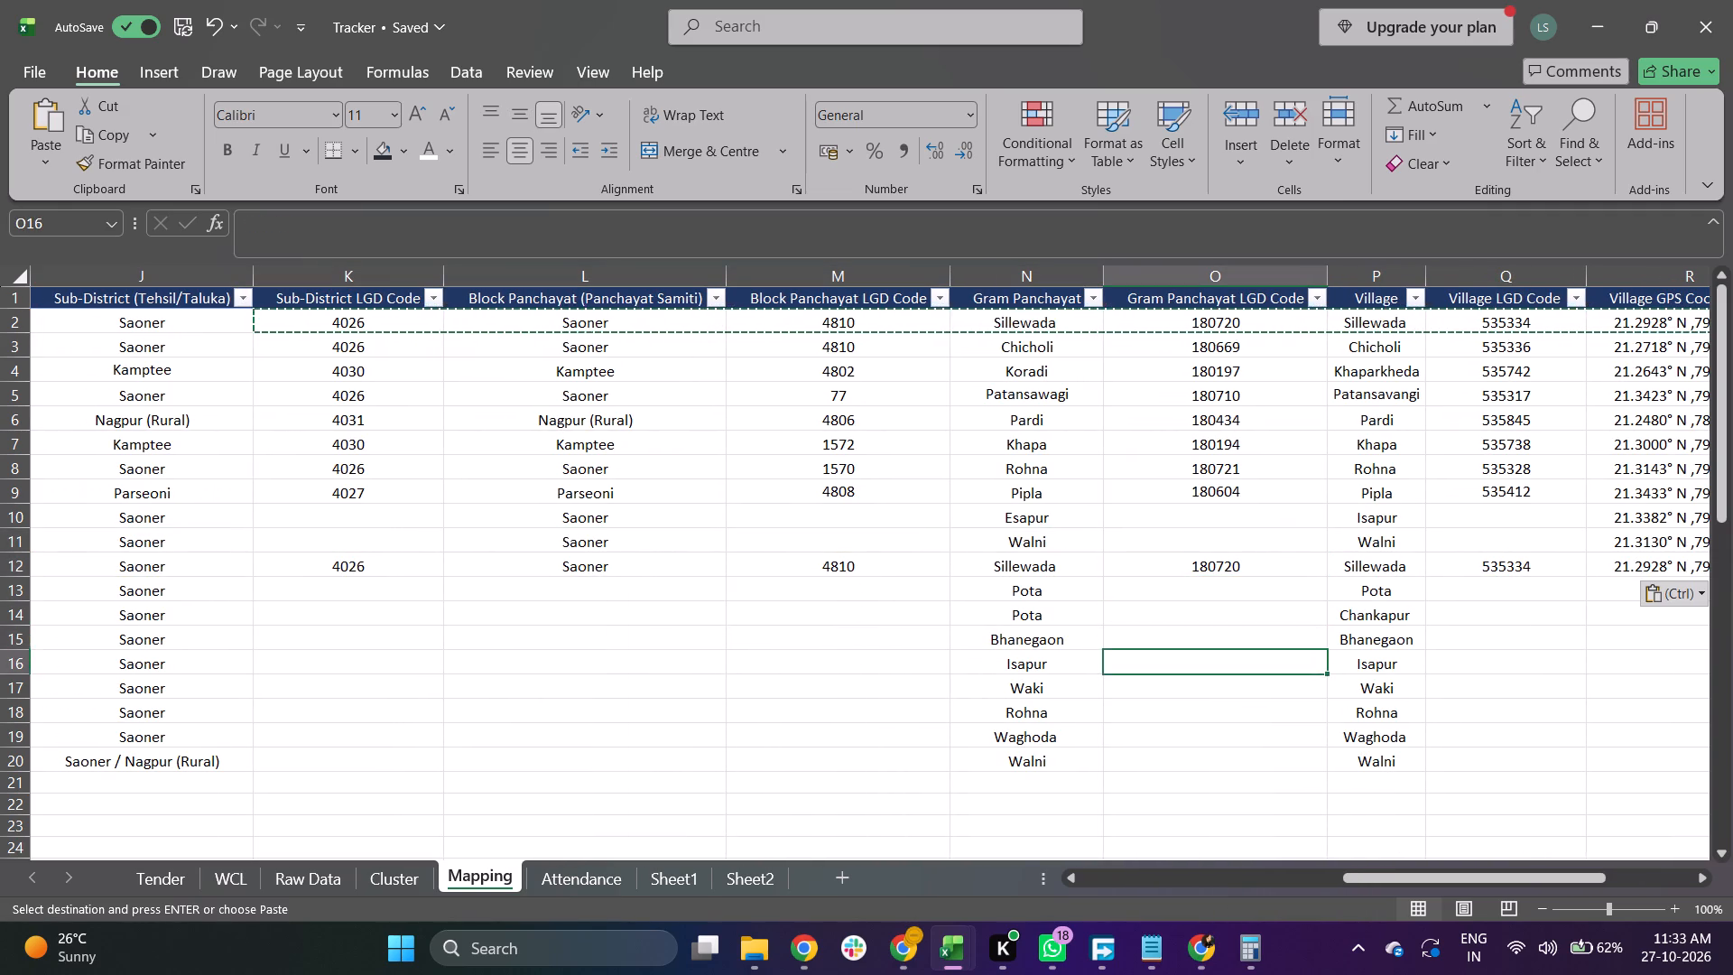
key(Up)
key(Up)
key(Up)
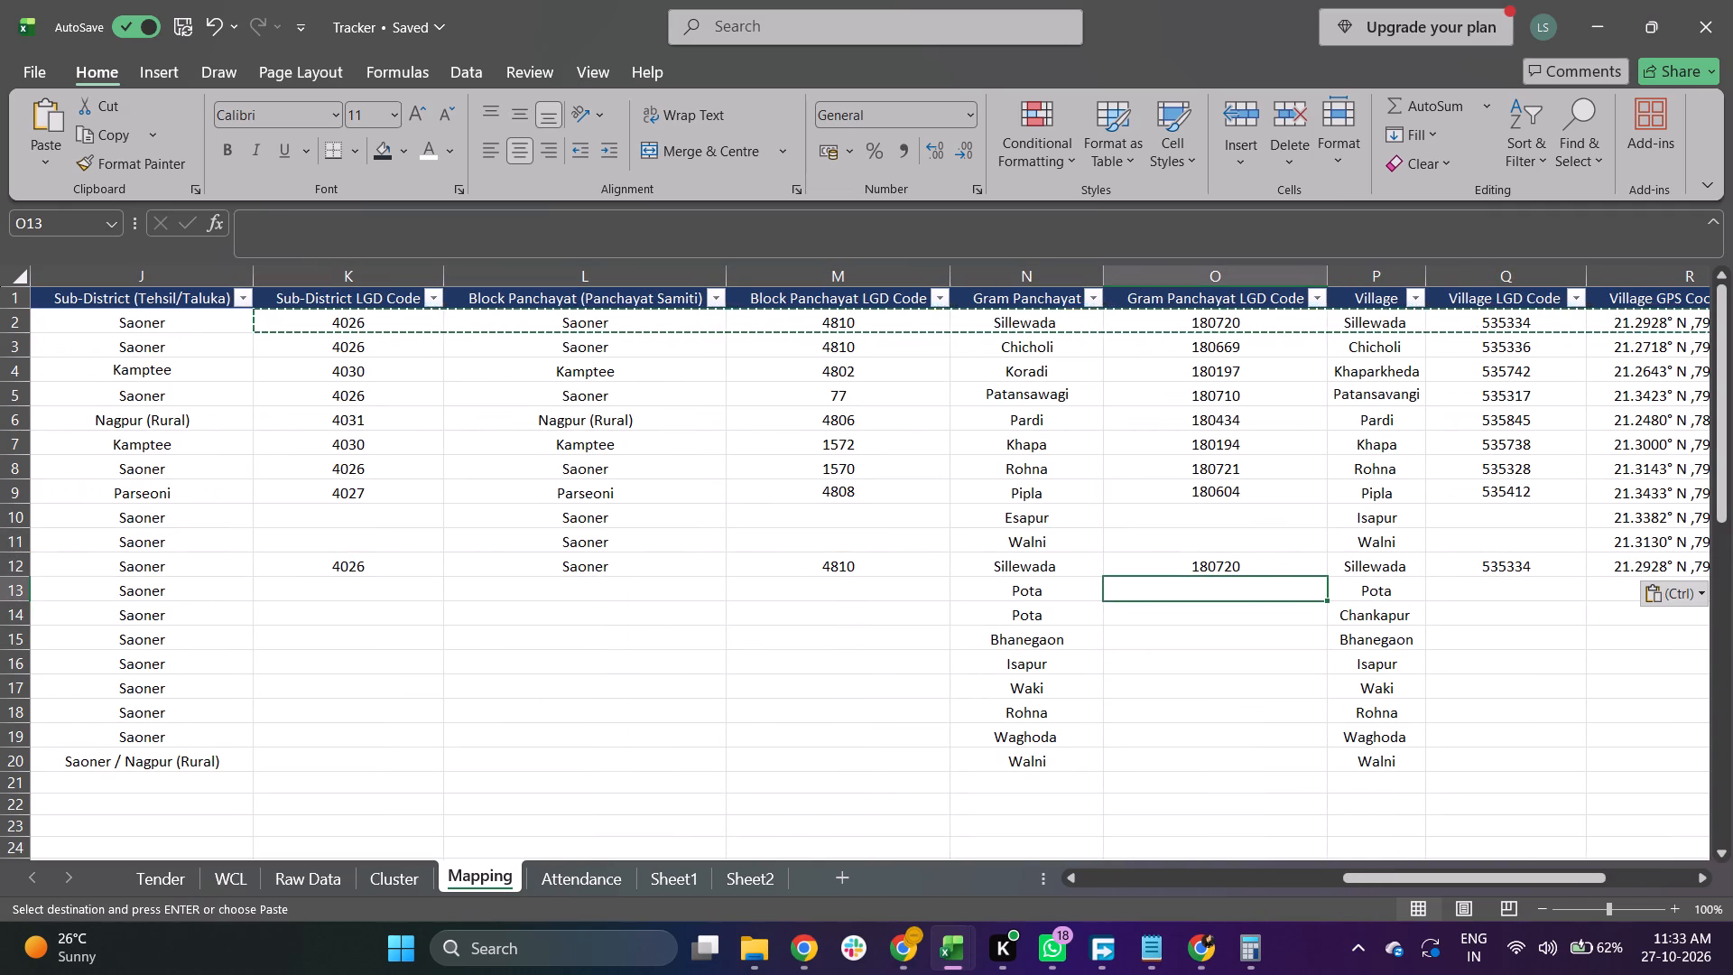
Copy row 8's Rohna details, from Sub-District LGD Code through Village GPS Coordinates, into the same columns of row 18.
key(Down)
key(Down)
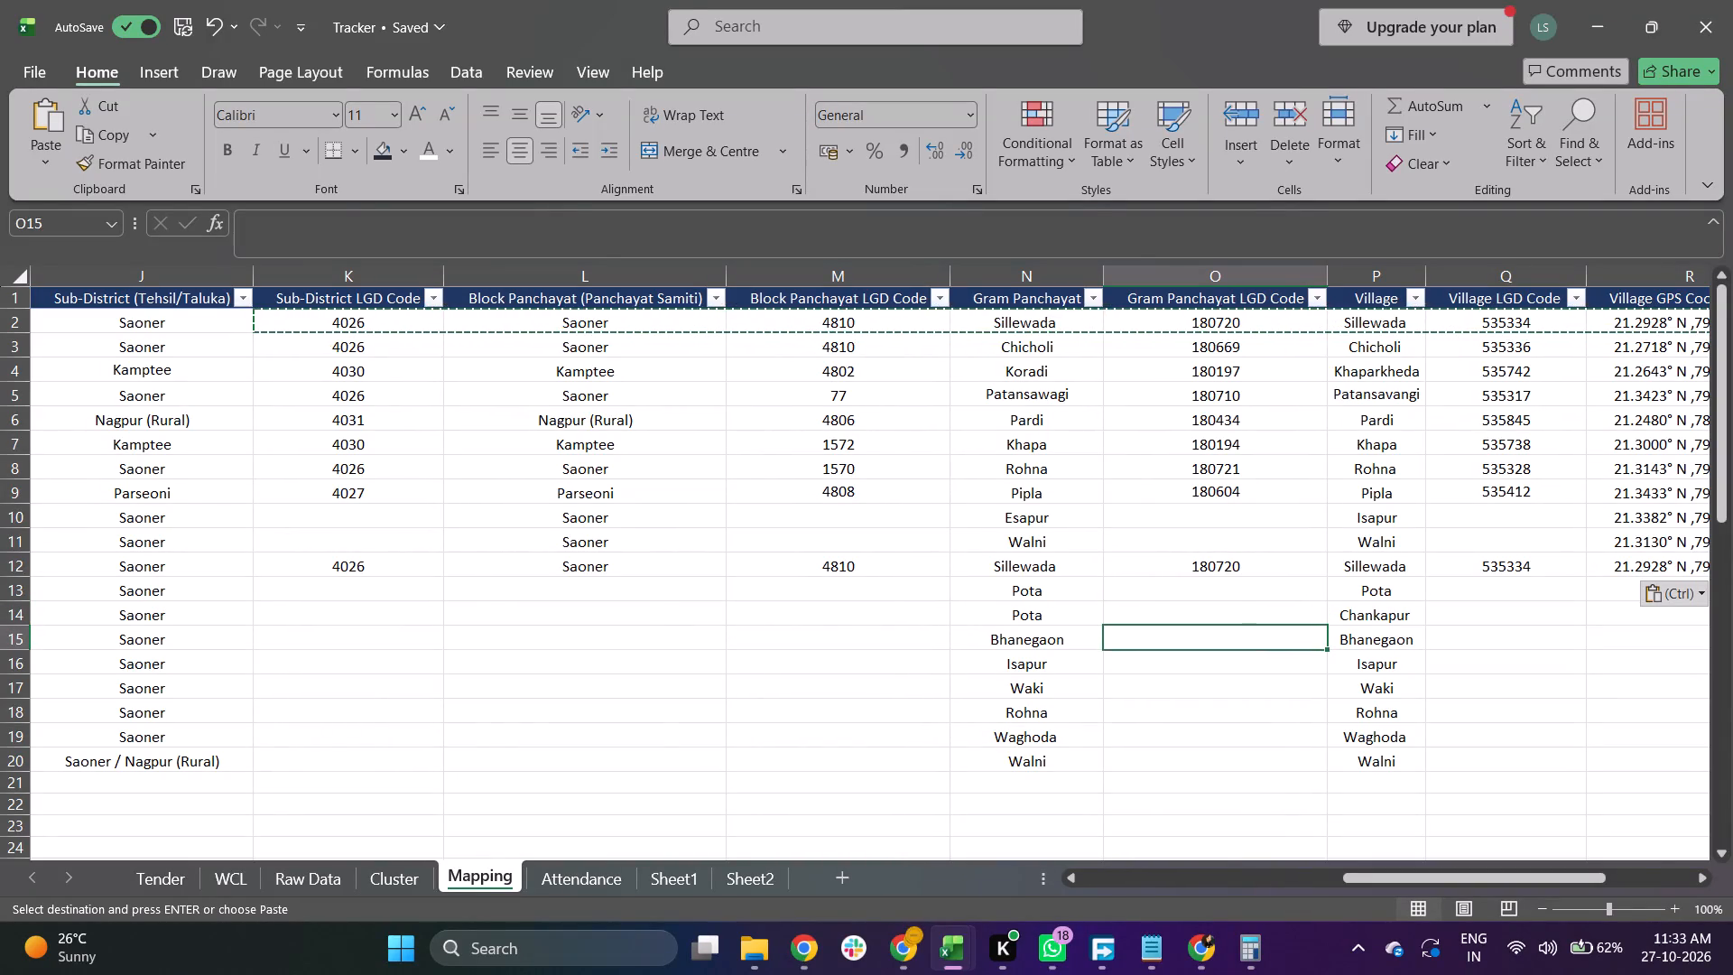
key(Up)
key(Up)
key(Up)
key(Up)
key(Up)
key(Up)
key(Up)
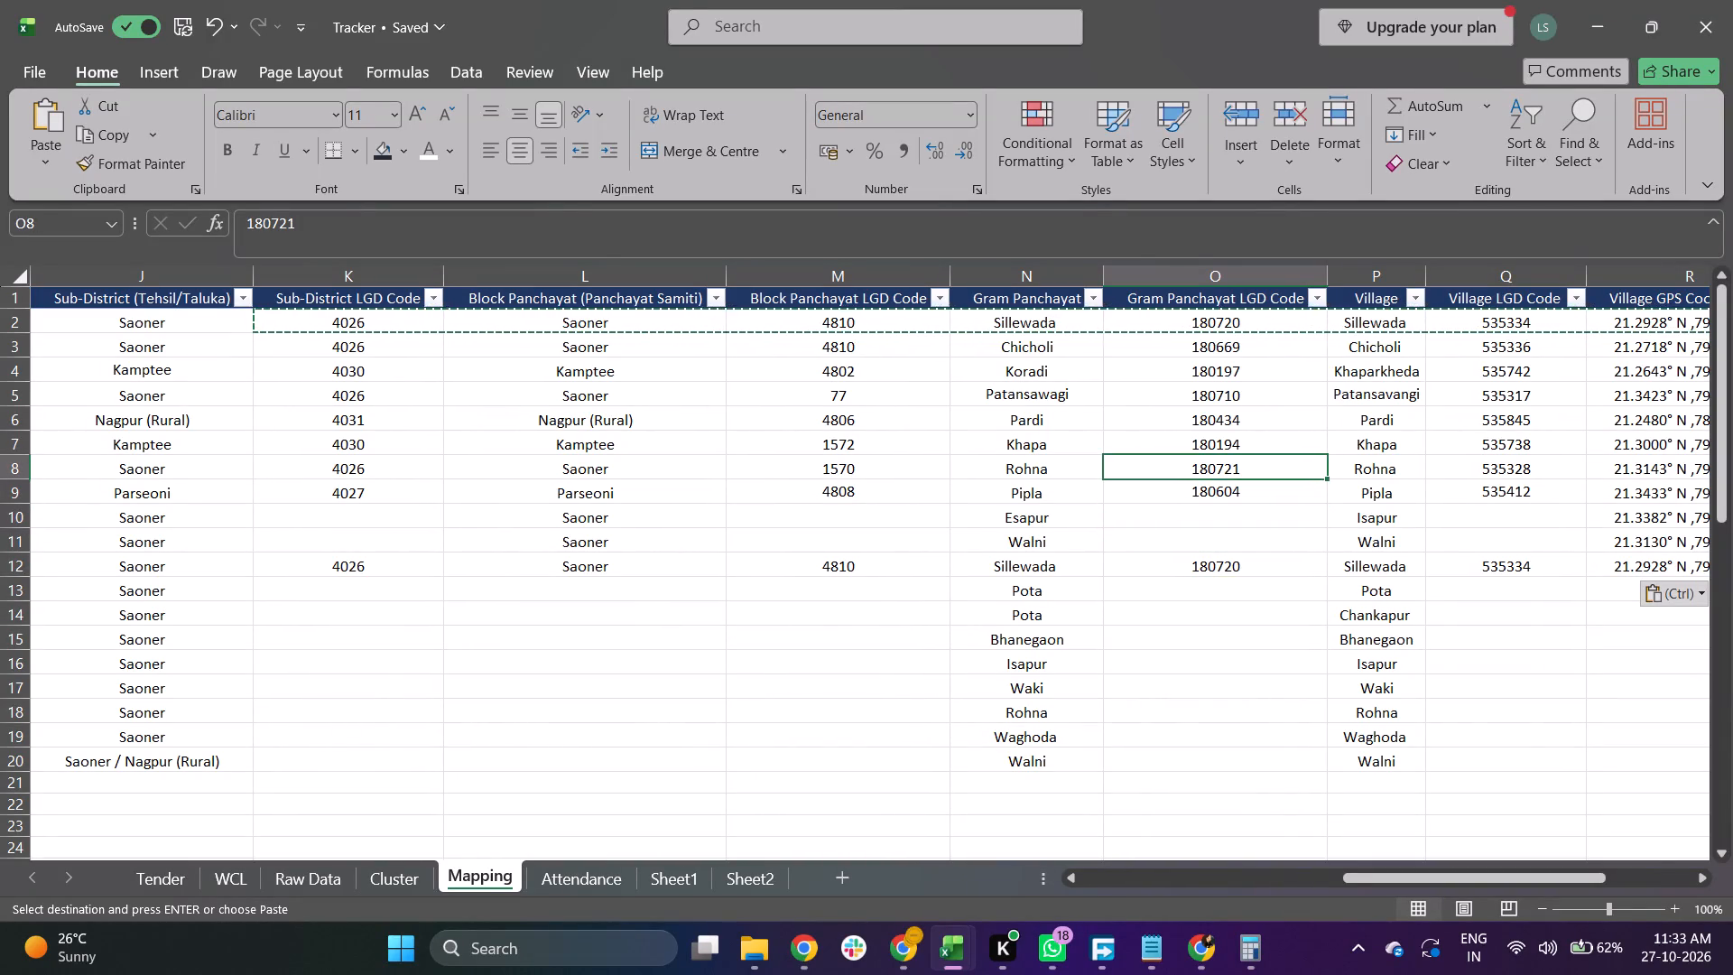
key(Left)
key(Left)
key(Left)
key(Left)
key(shift+Right)
key(shift+Right)
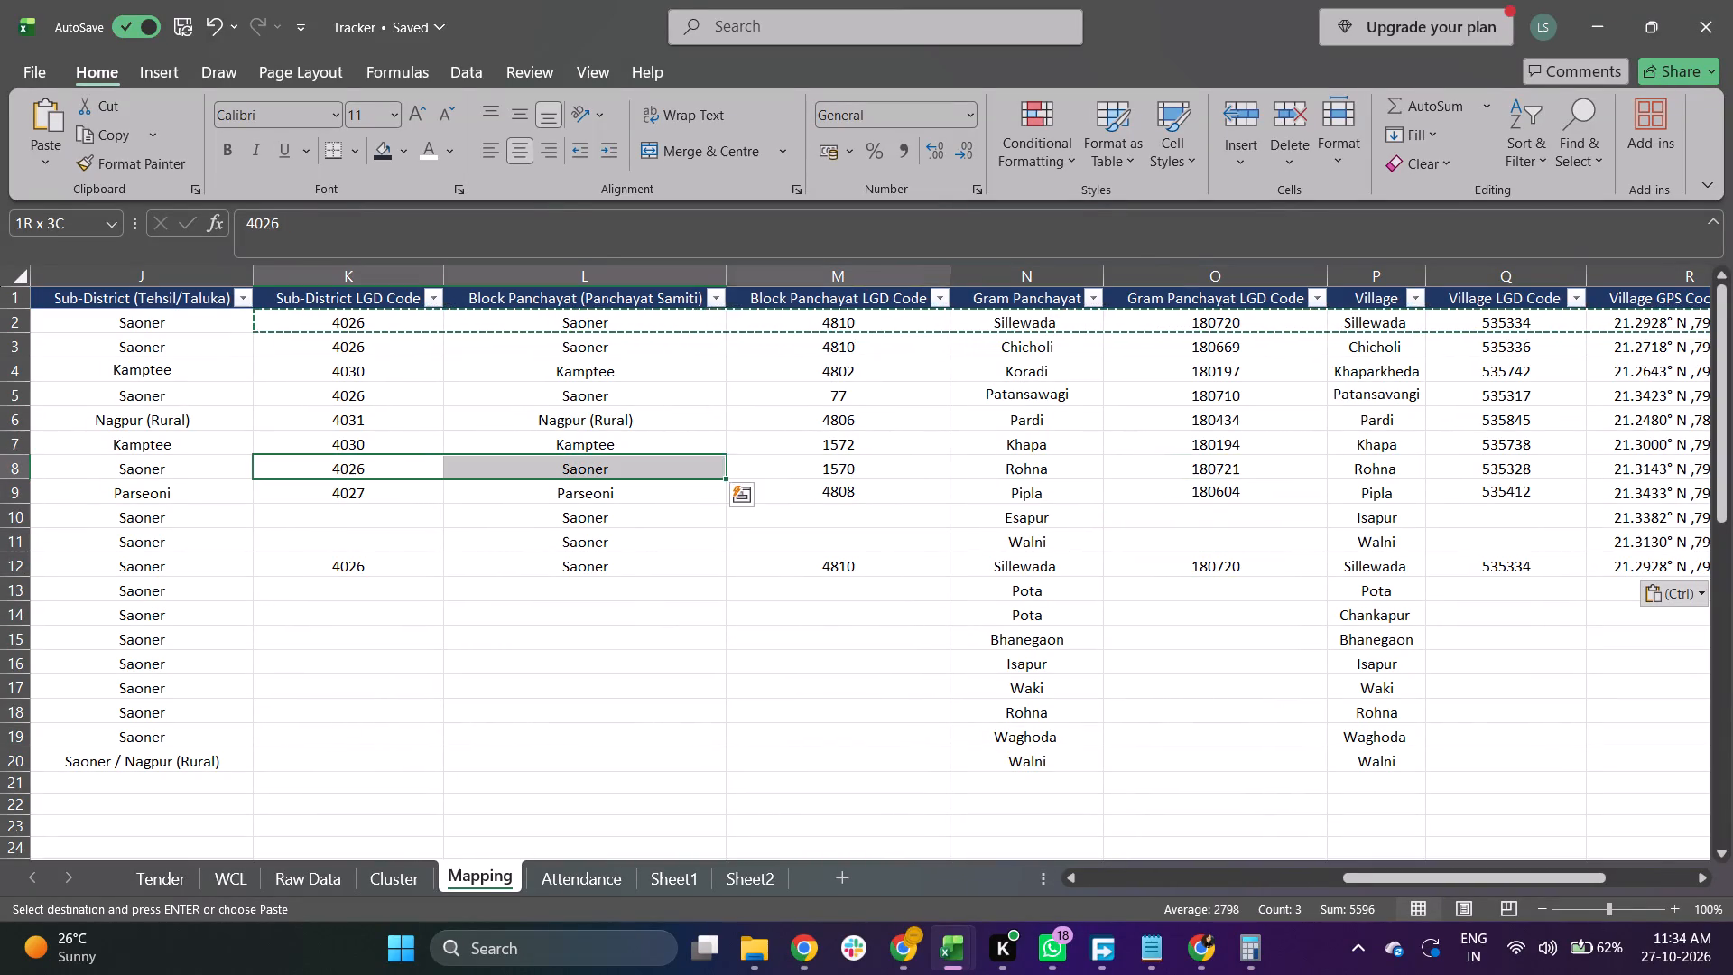
key(shift+Right)
key(shift+Right)
key(shift+Right)
key(shift+Right)
key(shift+Right)
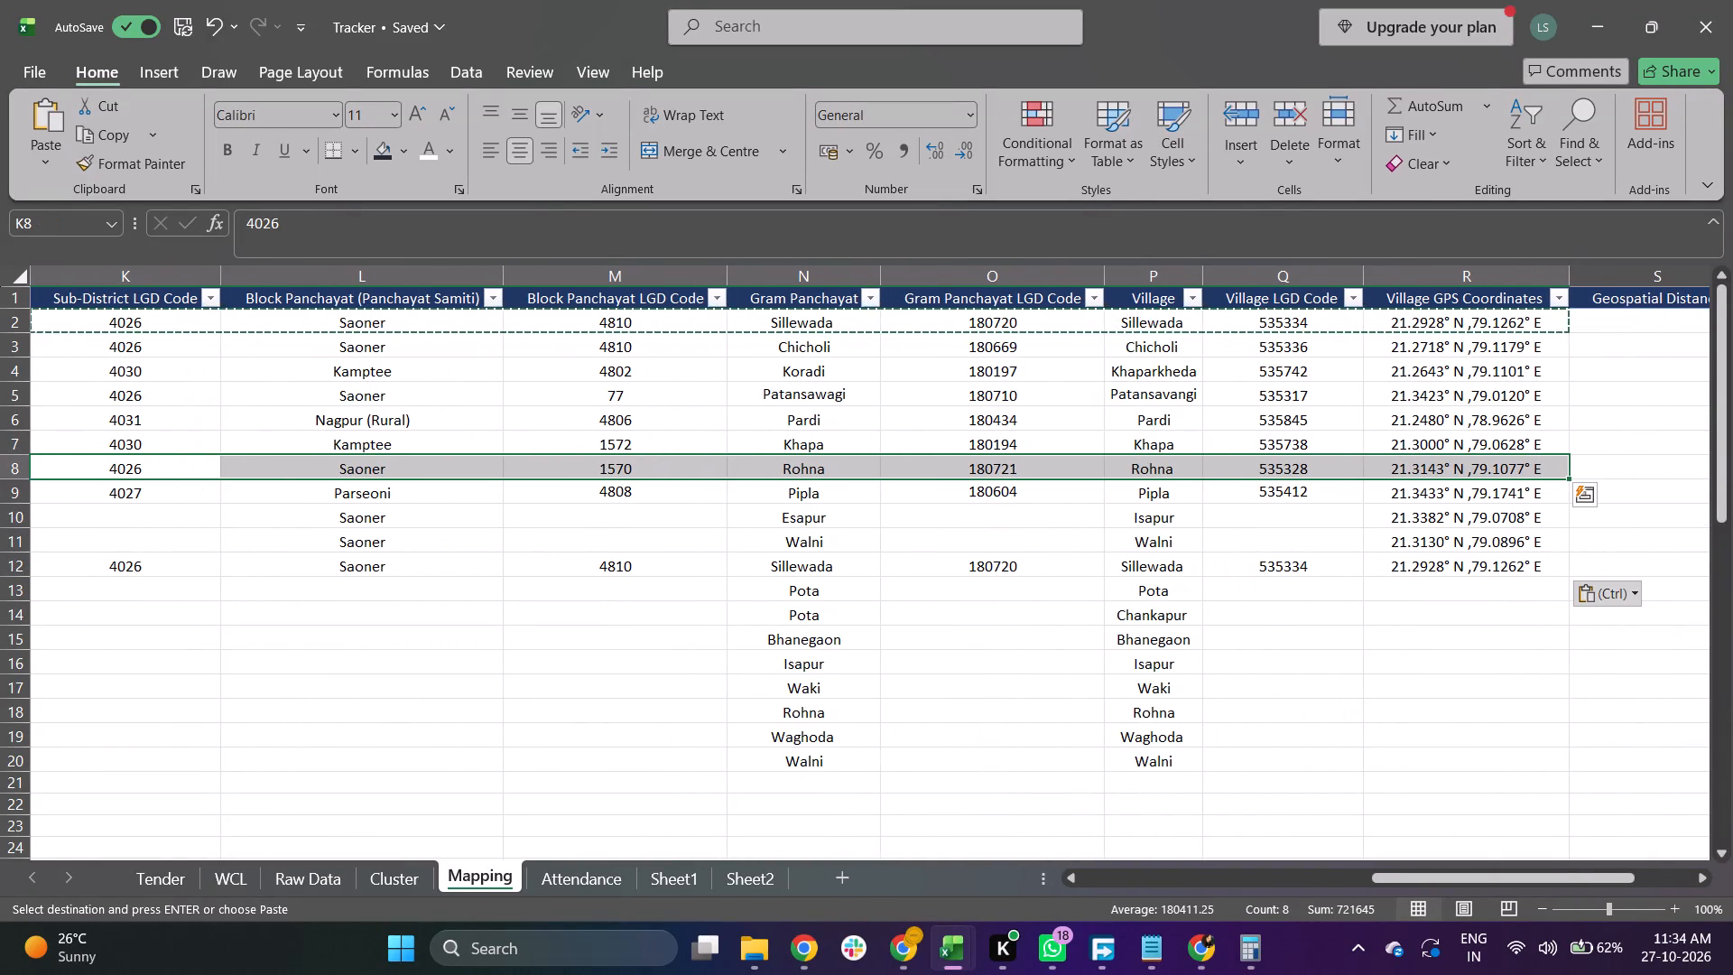
key(ctrl+c)
key(Down)
key(Down)
key(Down)
key(Down)
key(Down)
key(Down)
key(Down)
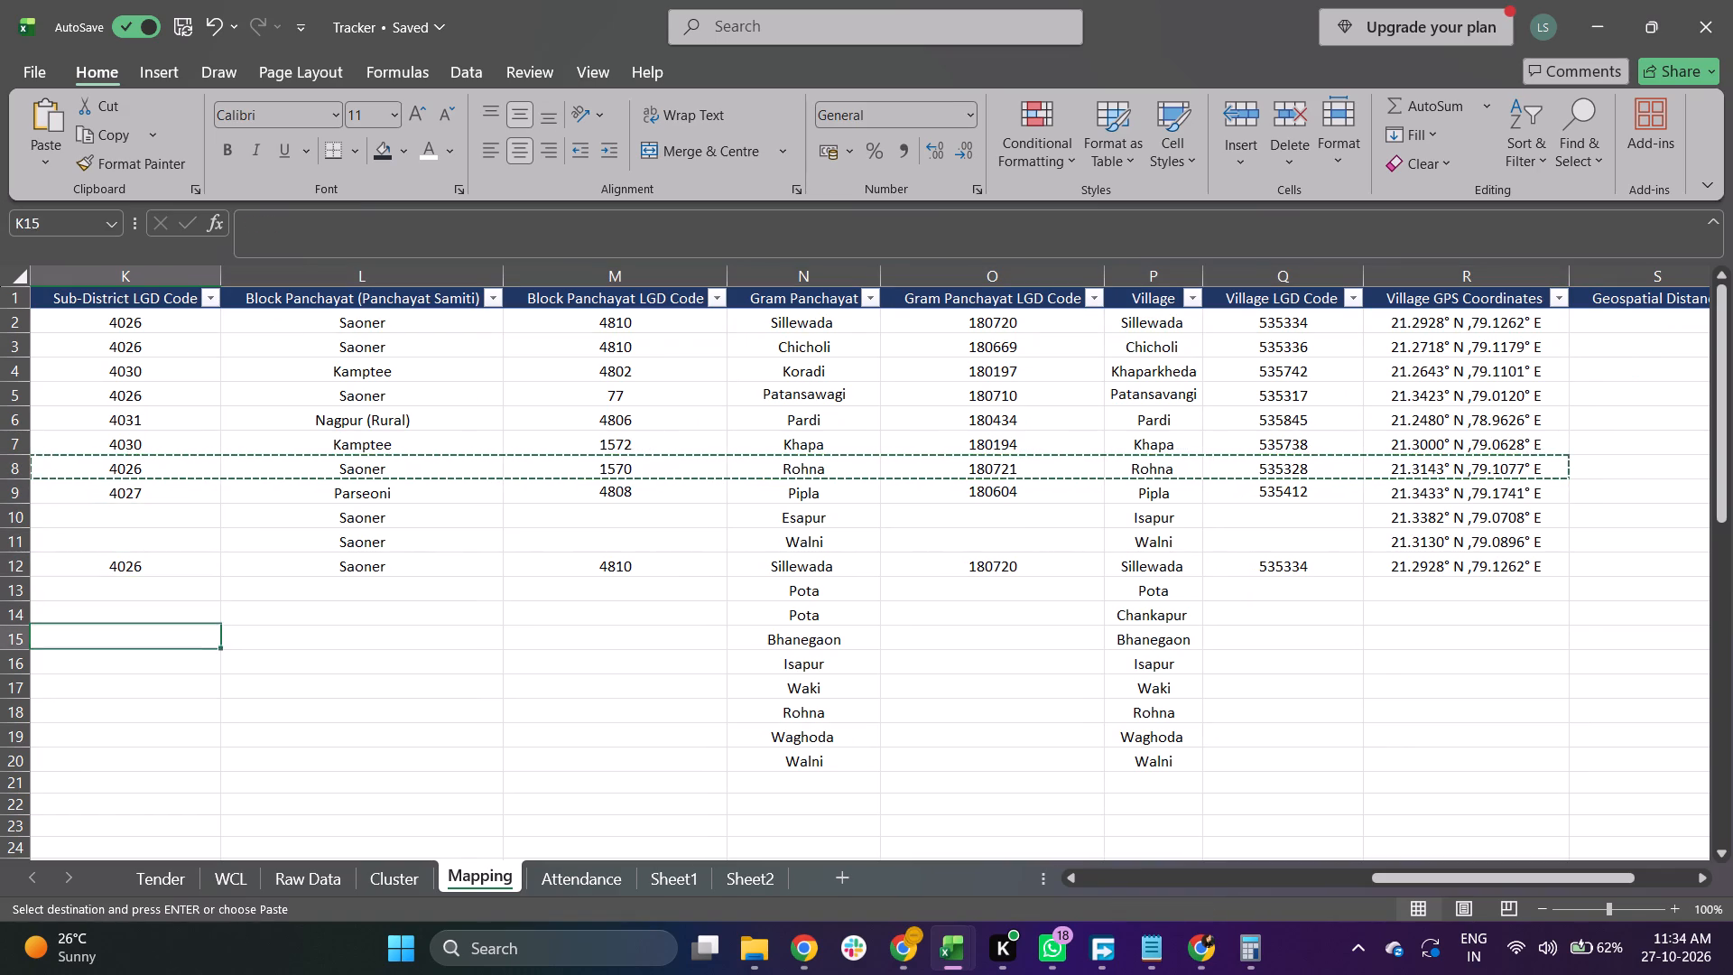
key(Down)
key(Down)
key(Down)
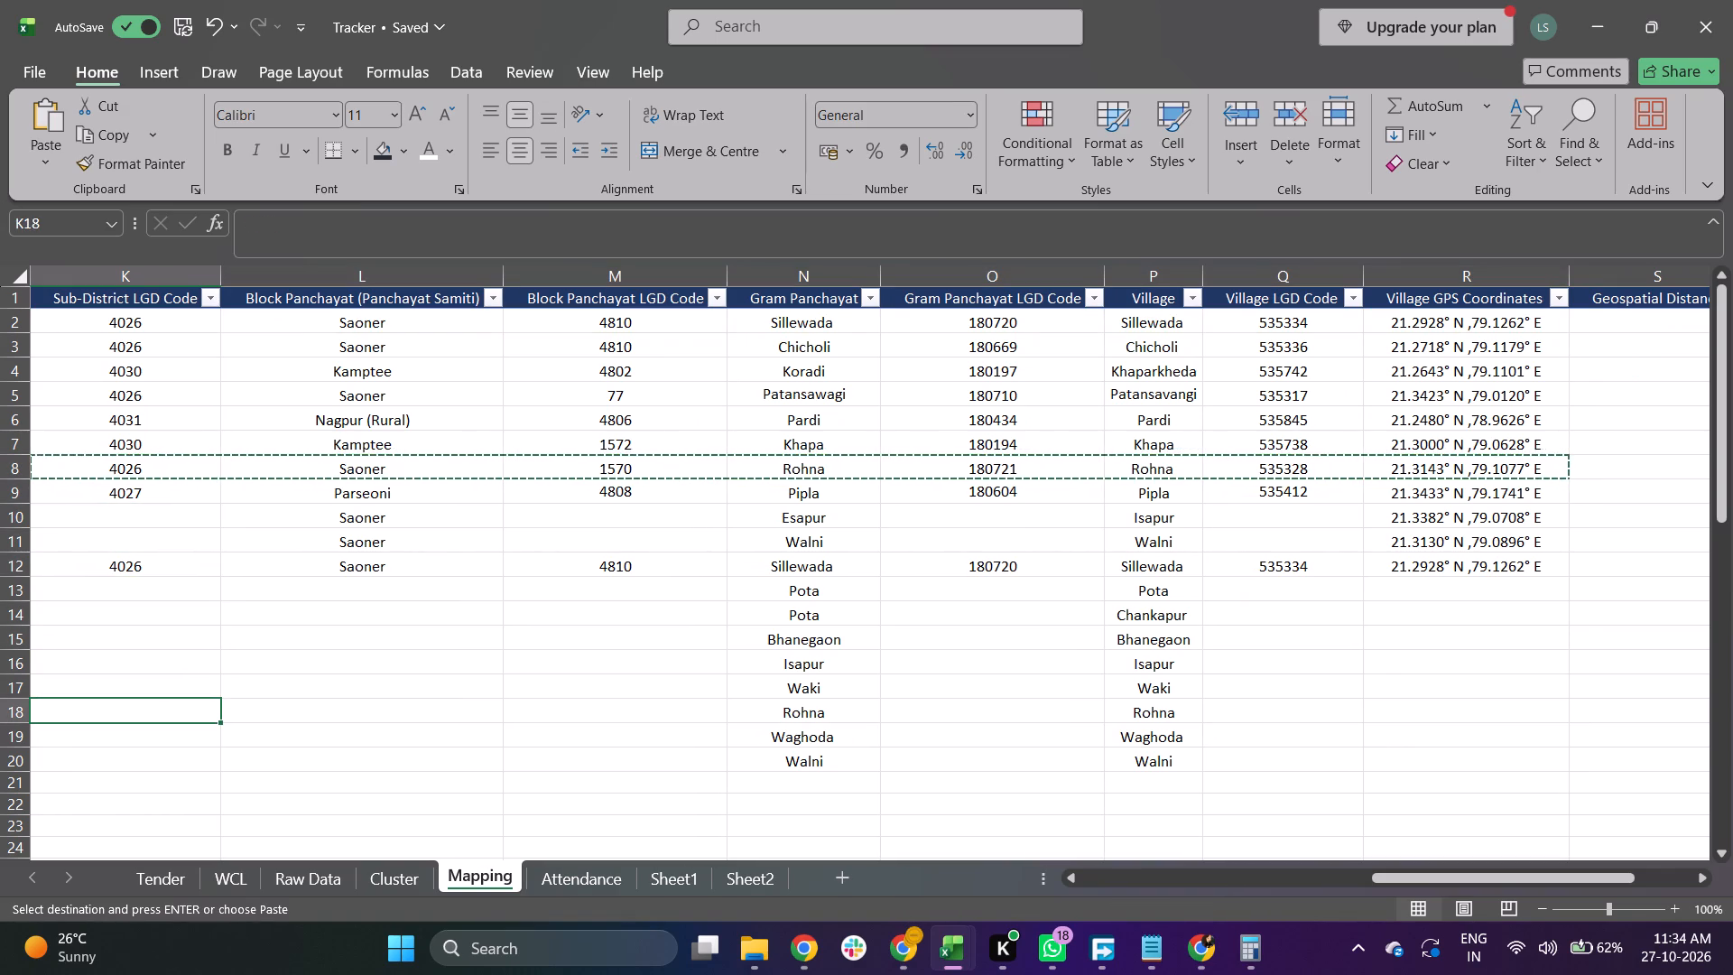
key(ctrl+v)
Review the sub-district and block panchayat values in rows 7 to 18, particularly the Sillewada entry in row 12.
key(Left)
key(Left)
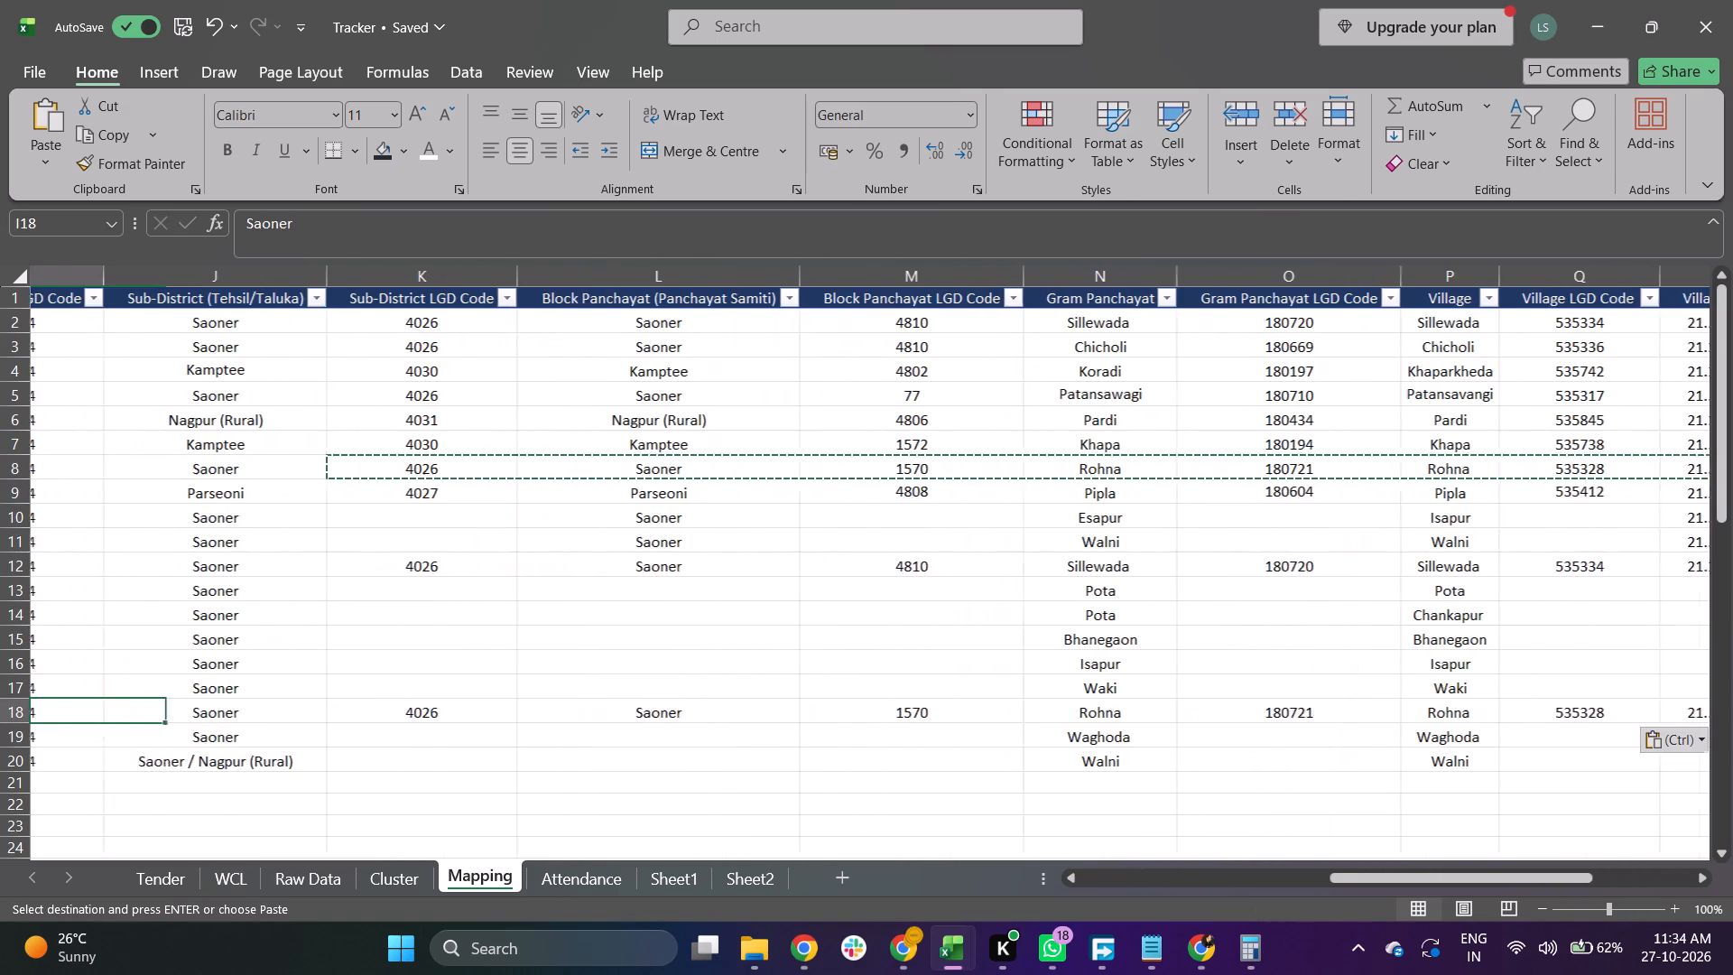
key(Up)
key(Up)
key(Up)
key(Up)
key(Up)
key(Up)
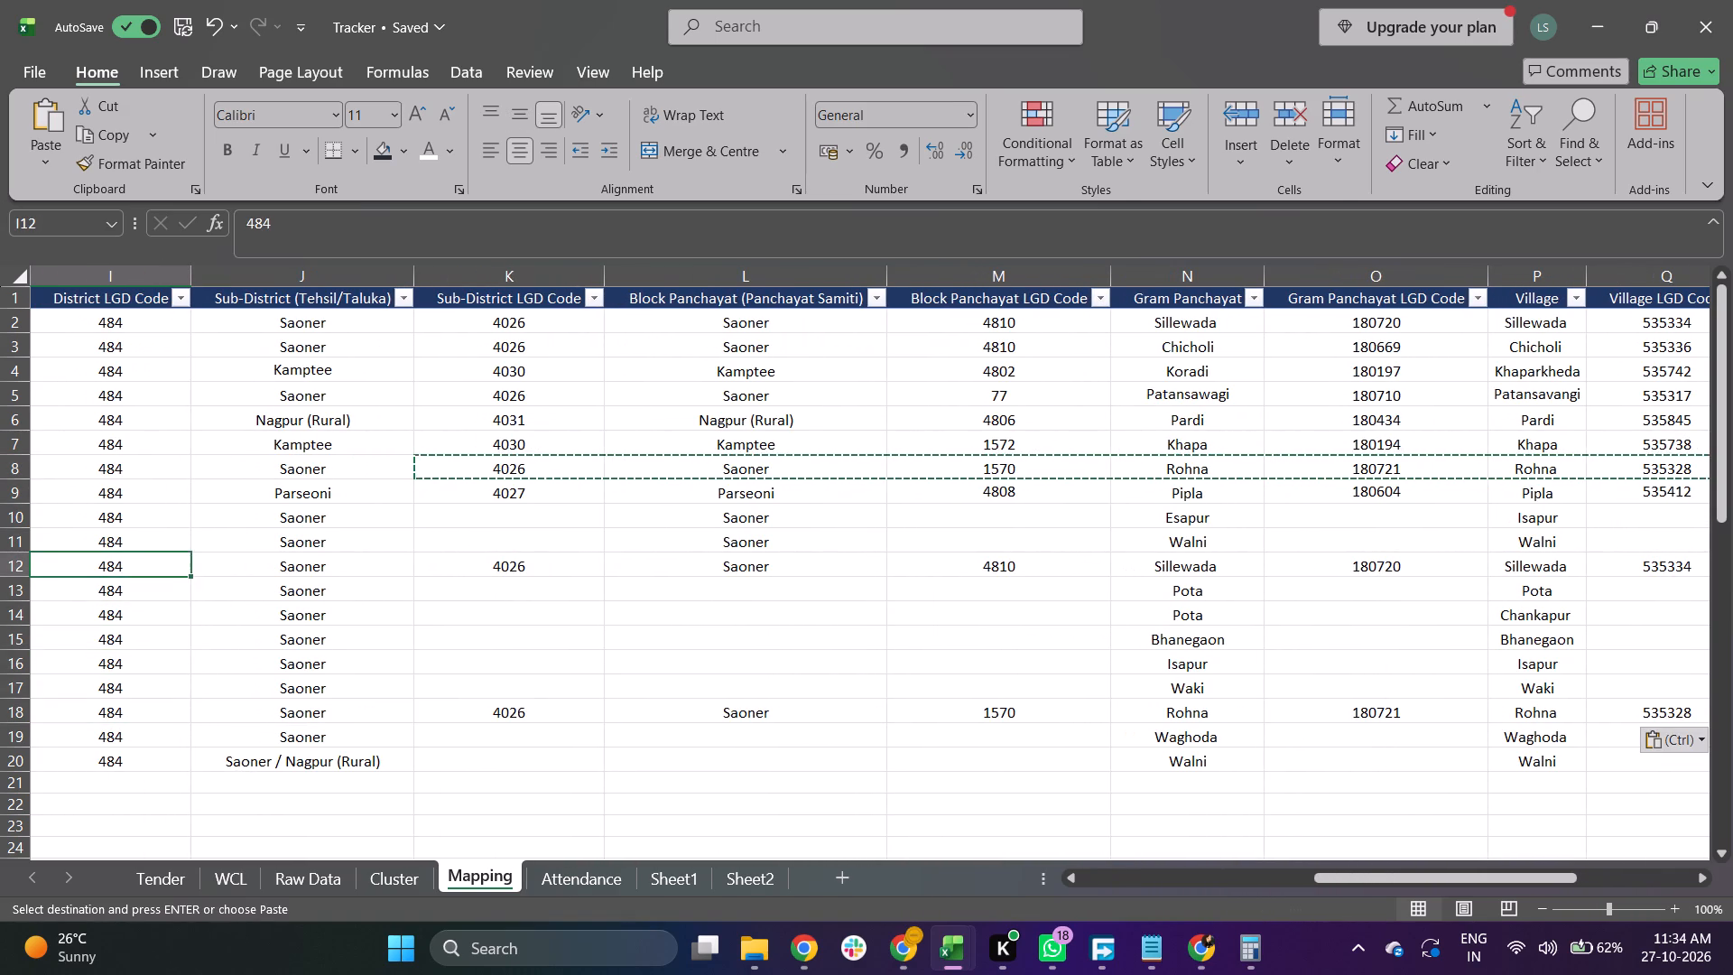
key(Right)
key(Right)
key(Right)
key(Right)
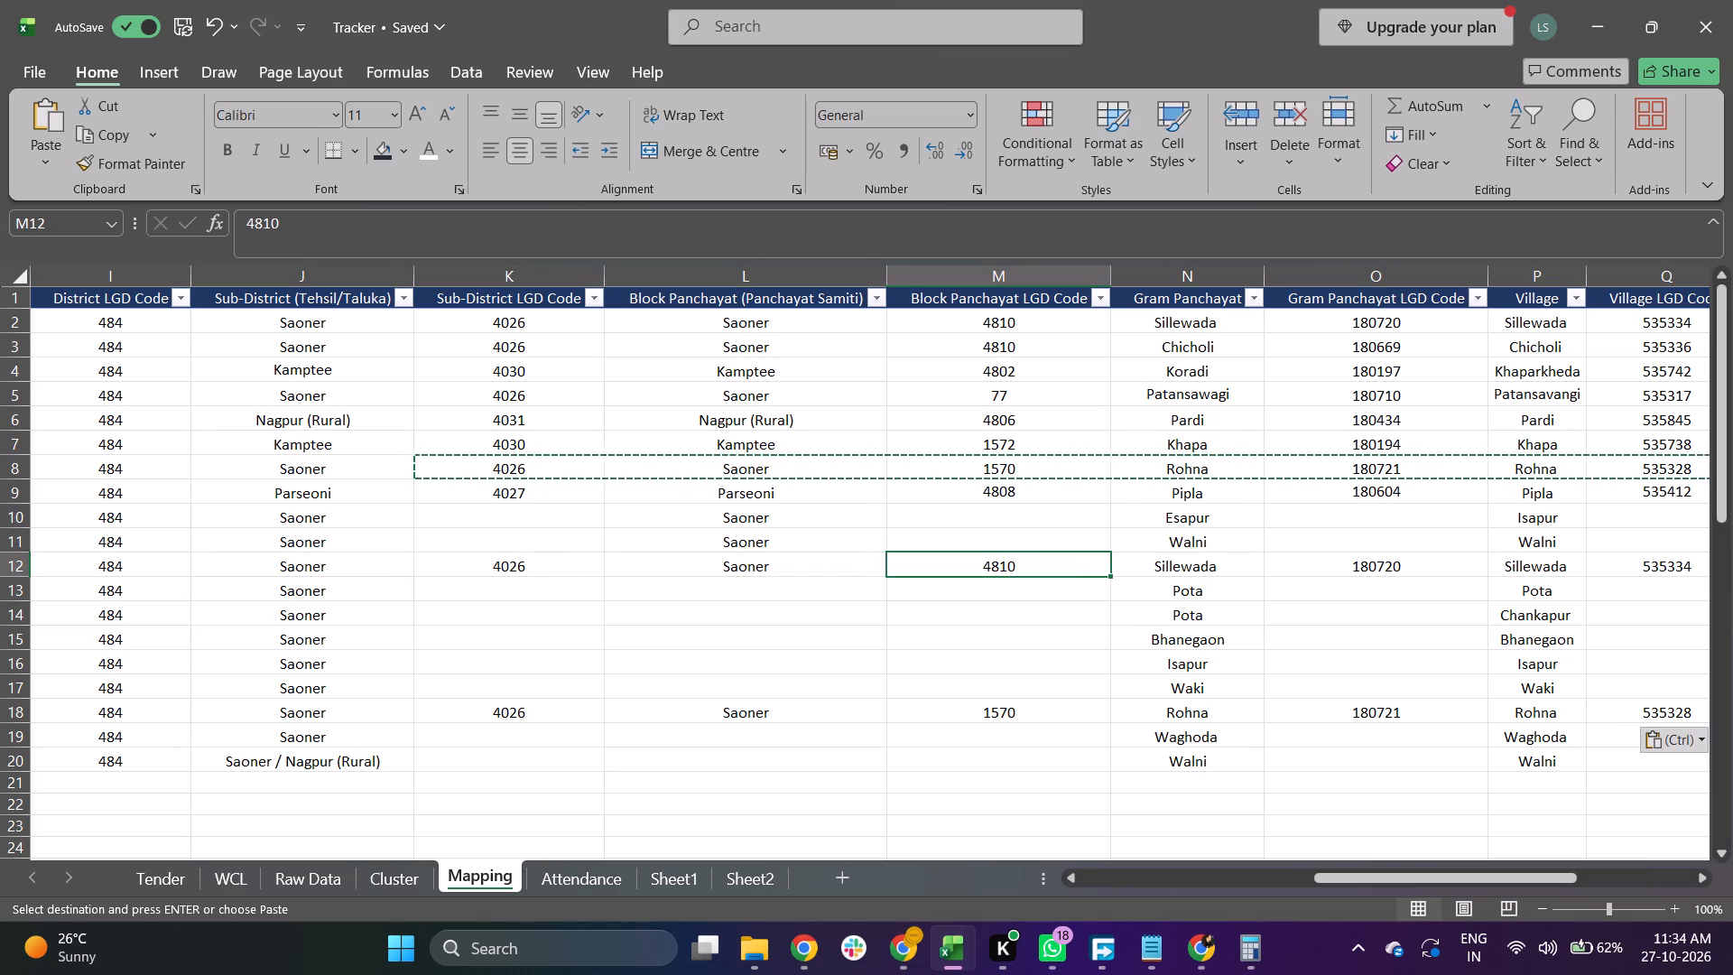
key(Up)
key(Up)
key(Up)
key(Up)
key(Up)
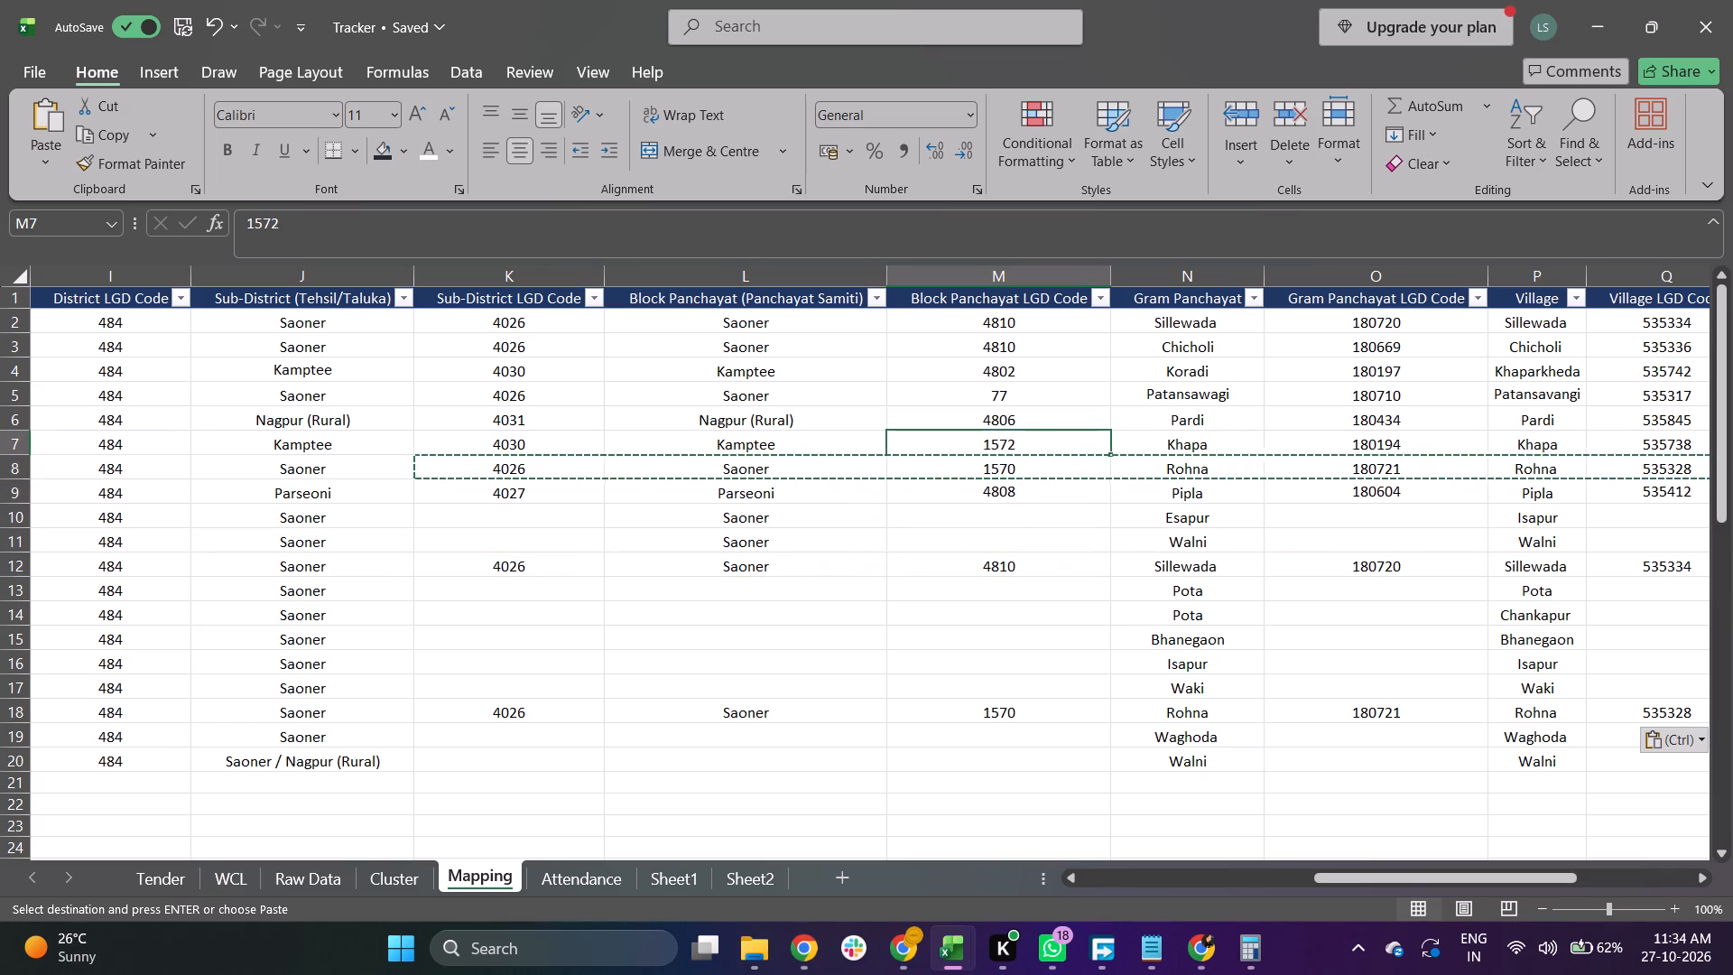
key(Left)
key(Down)
key(Down)
key(Down)
key(Down)
key(Down)
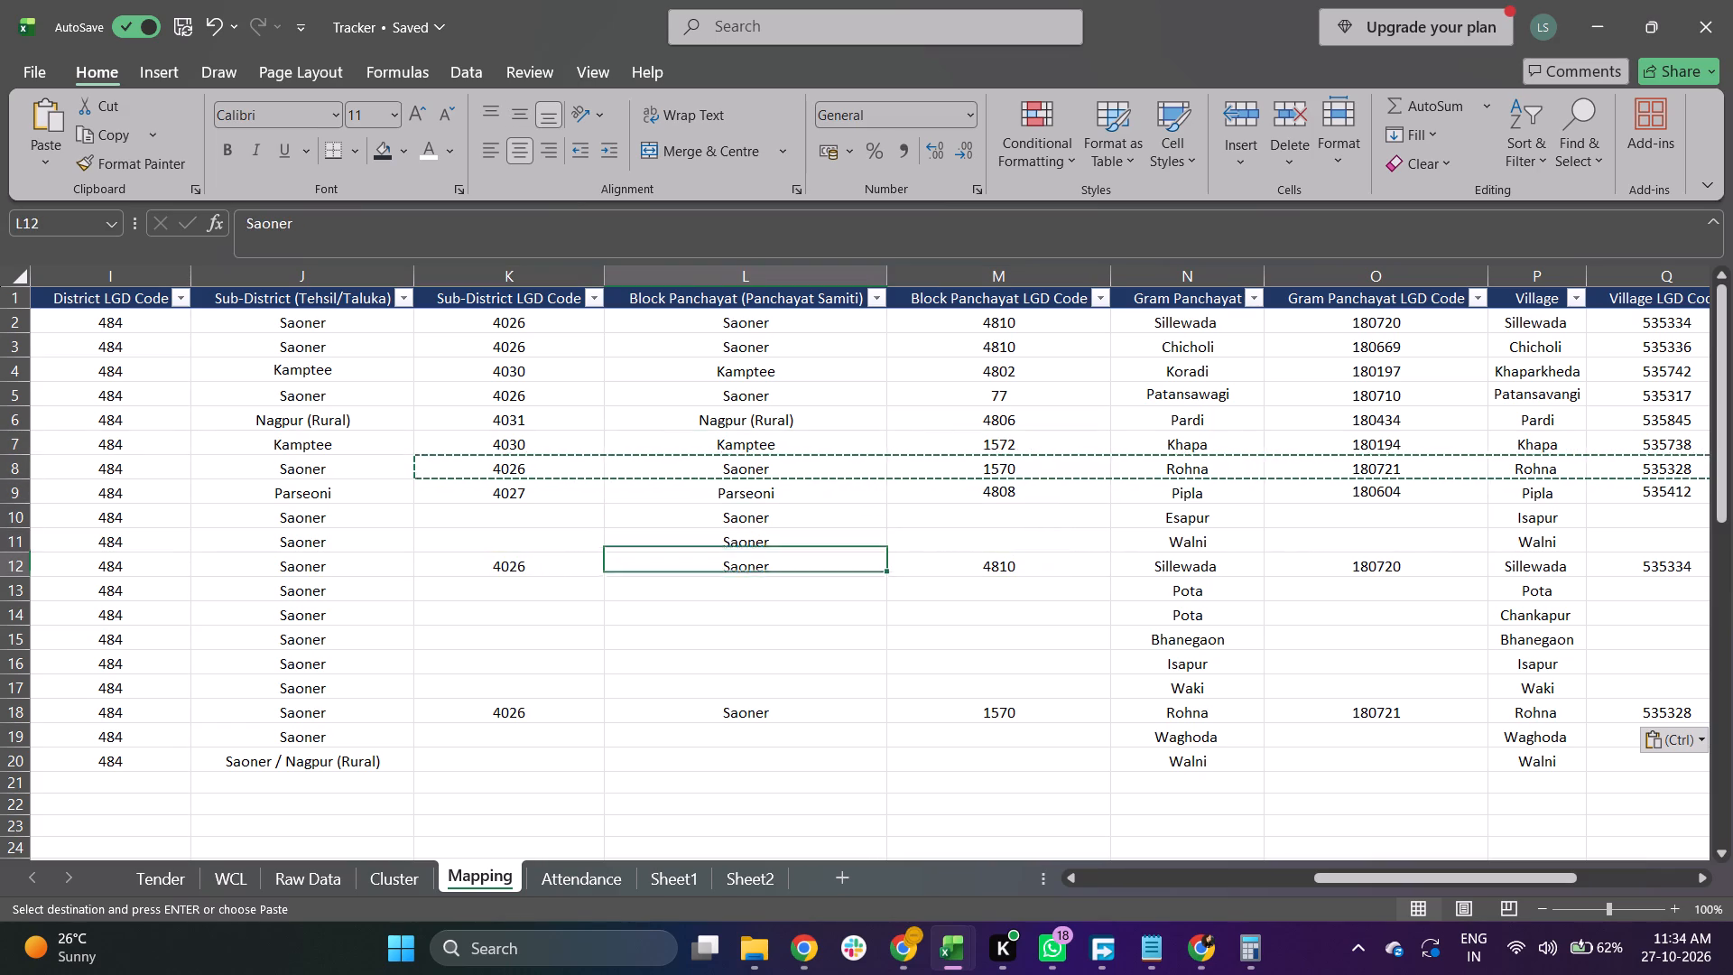
key(Left)
key(Left)
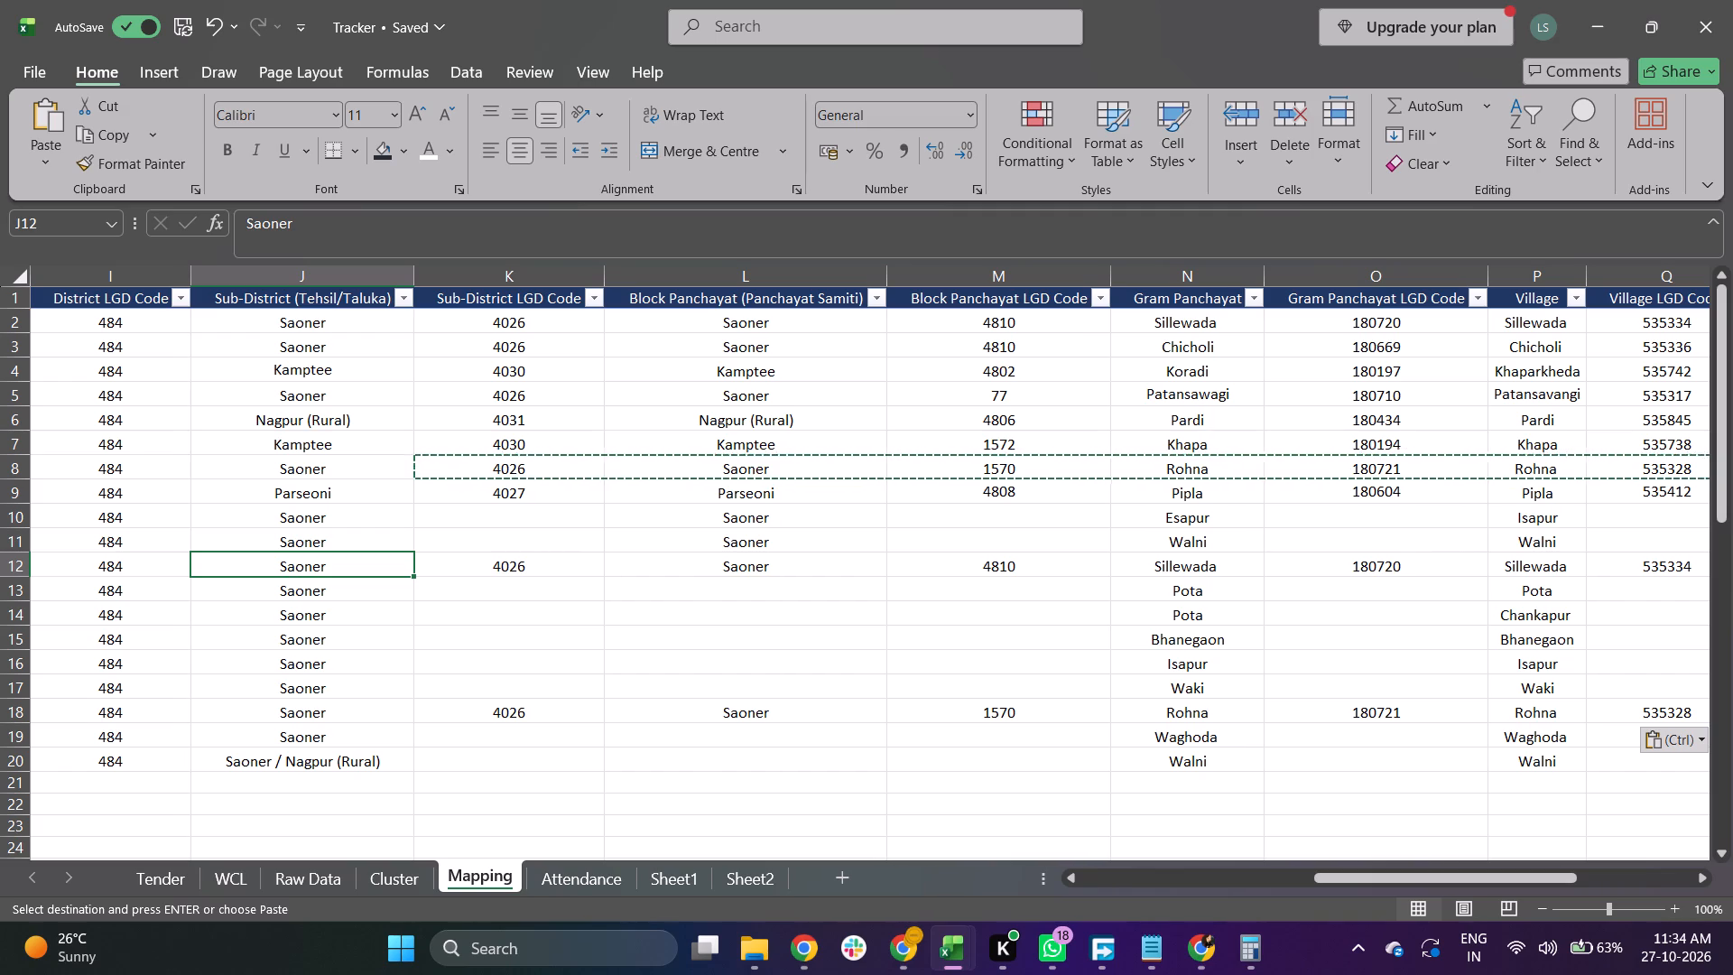
key(Right)
key(Right)
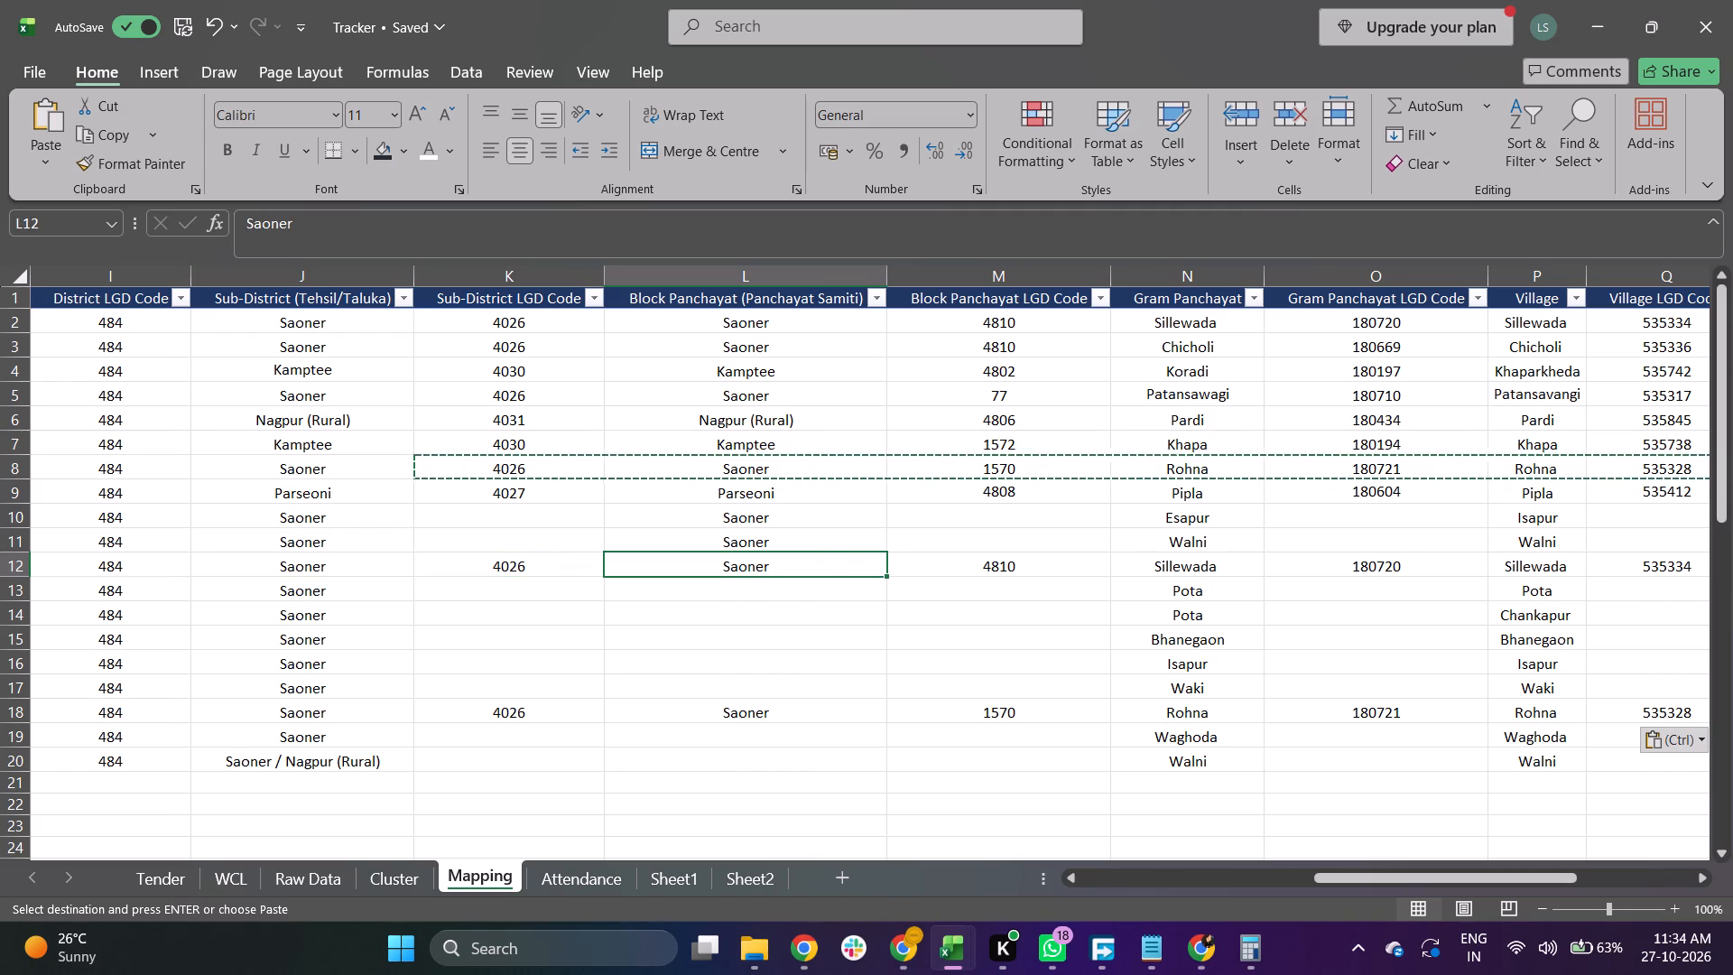
Check the Rohna entry in row 18 from Block Panchayat across to Village GPS Coordinates.
key(Down)
key(Down)
key(Down)
key(Down)
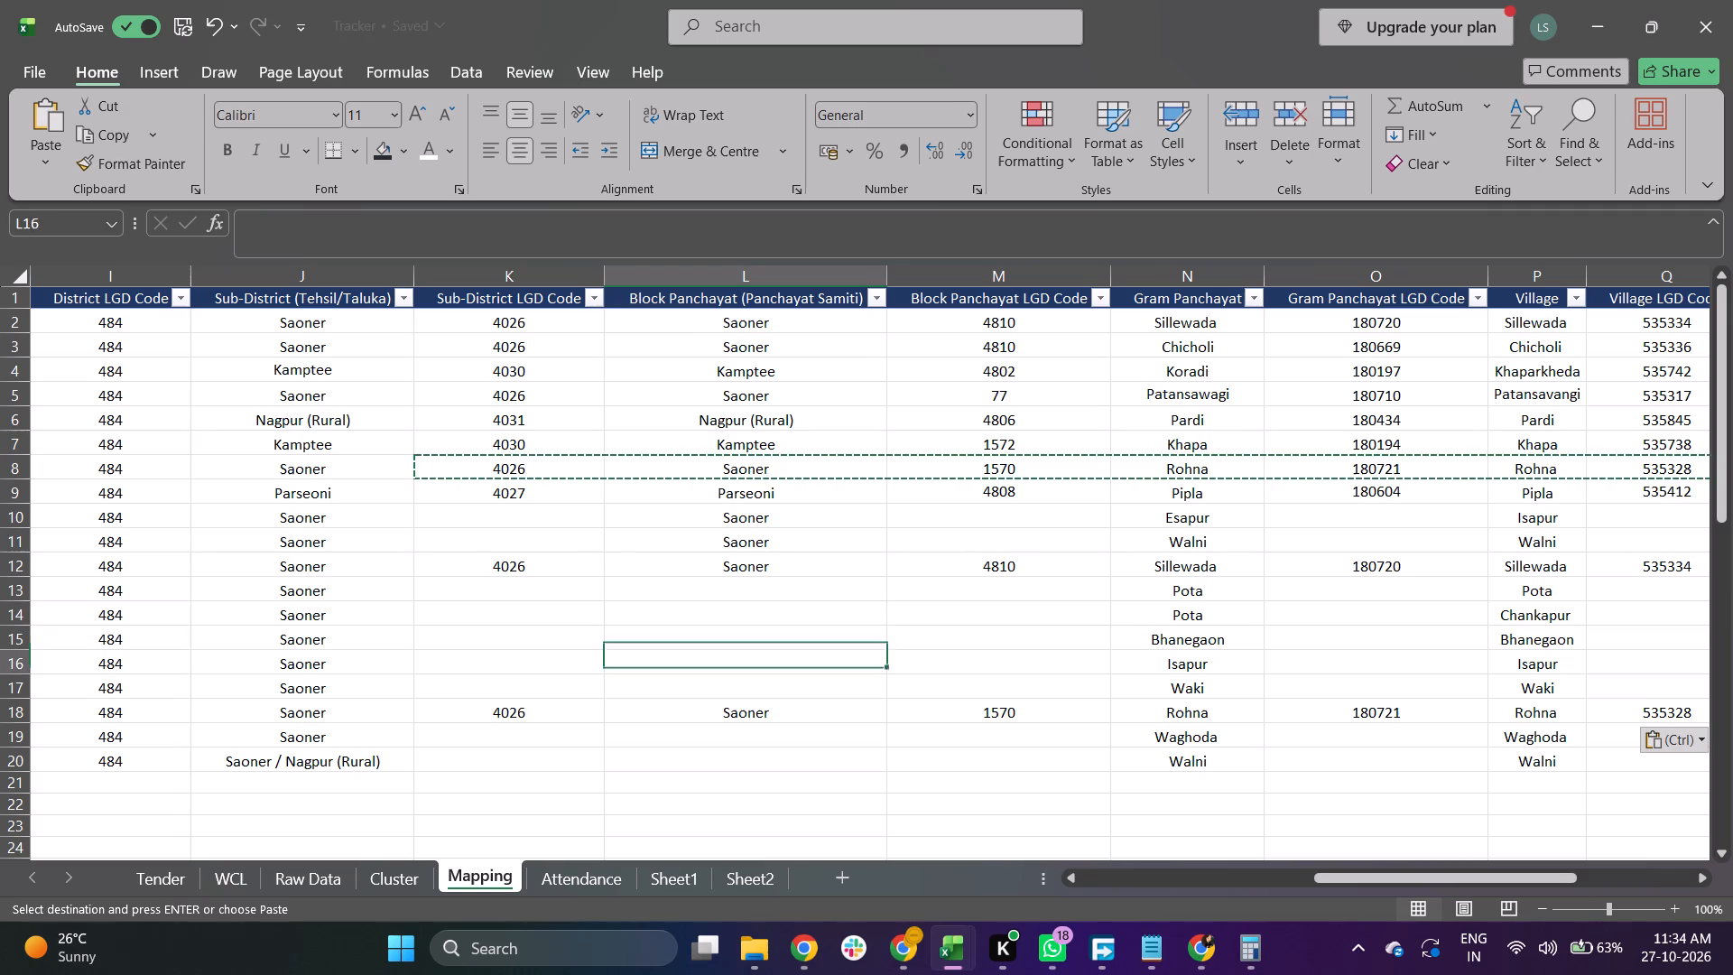
key(Down)
key(Down)
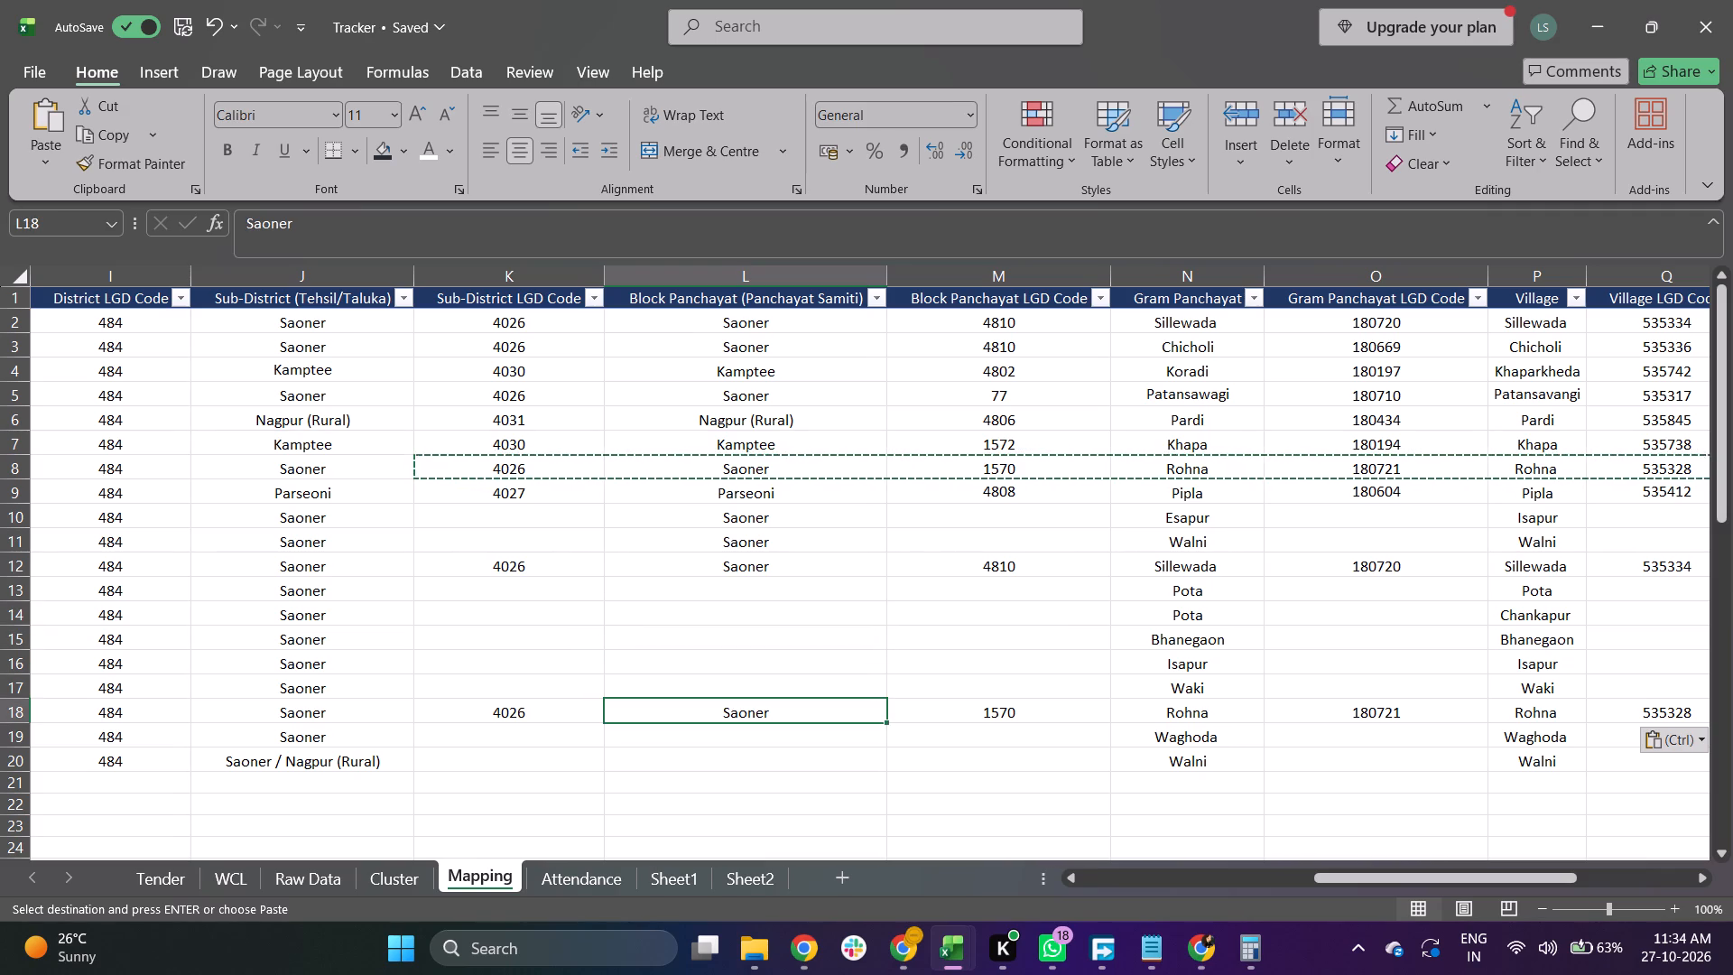
key(Right)
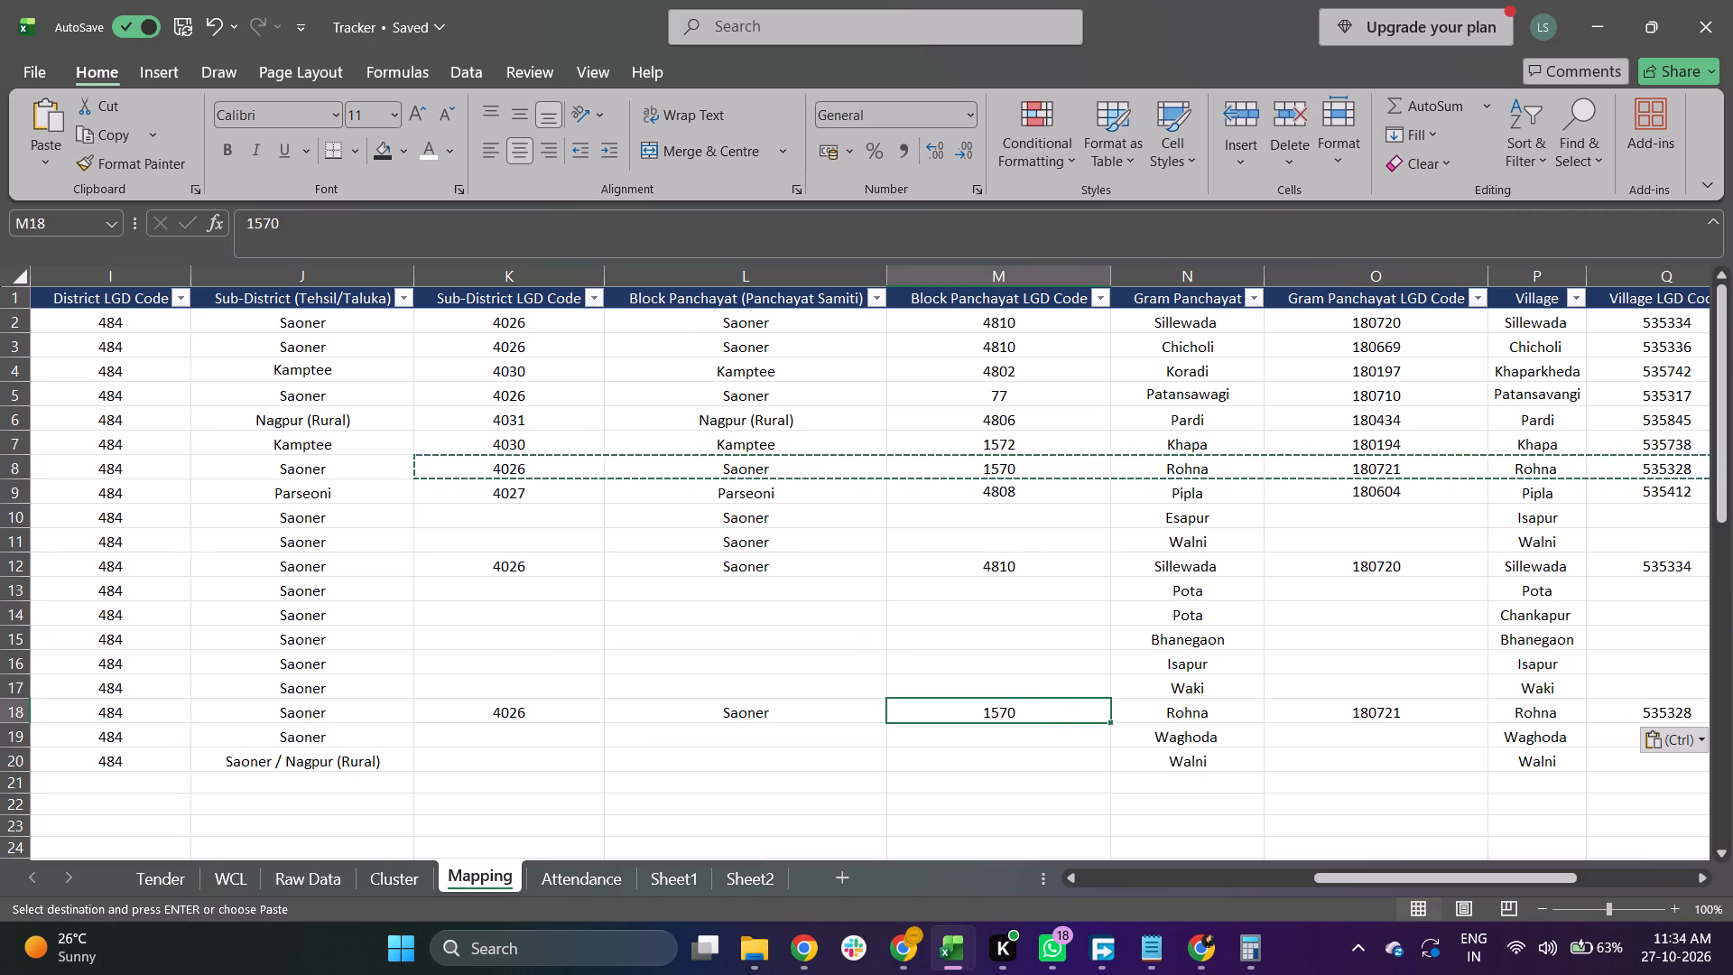
key(Right)
key(Right)
key(Right)
key(Right)
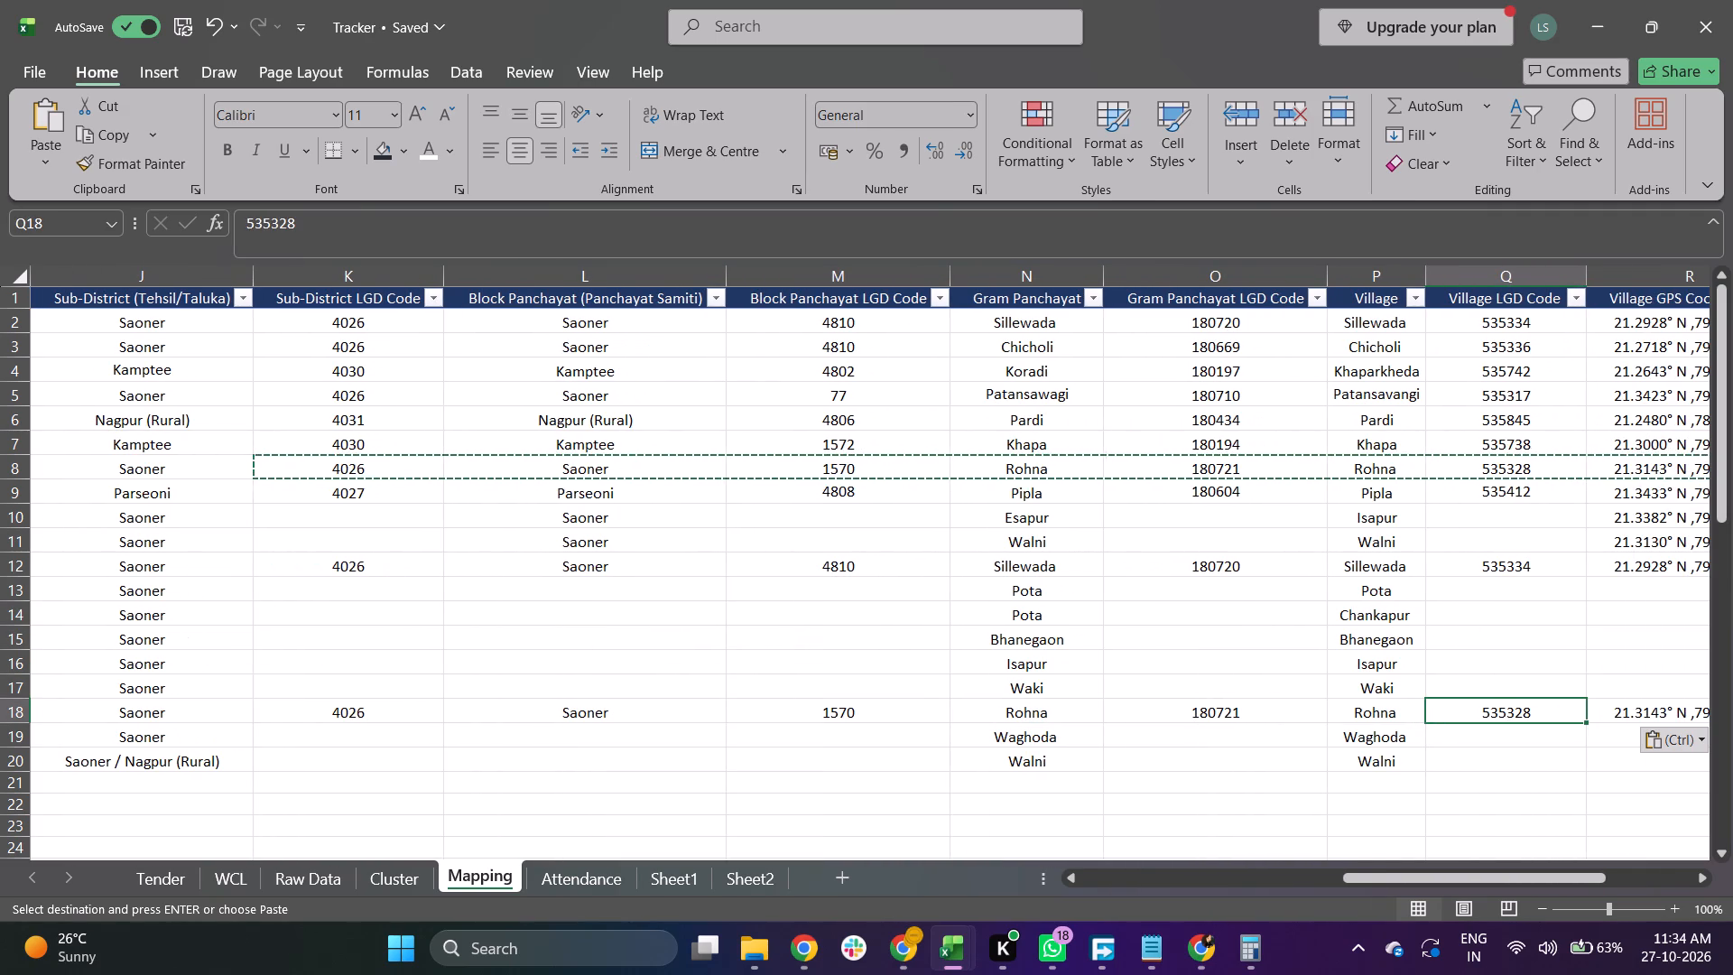
key(Right)
key(Left)
key(Left)
key(Left)
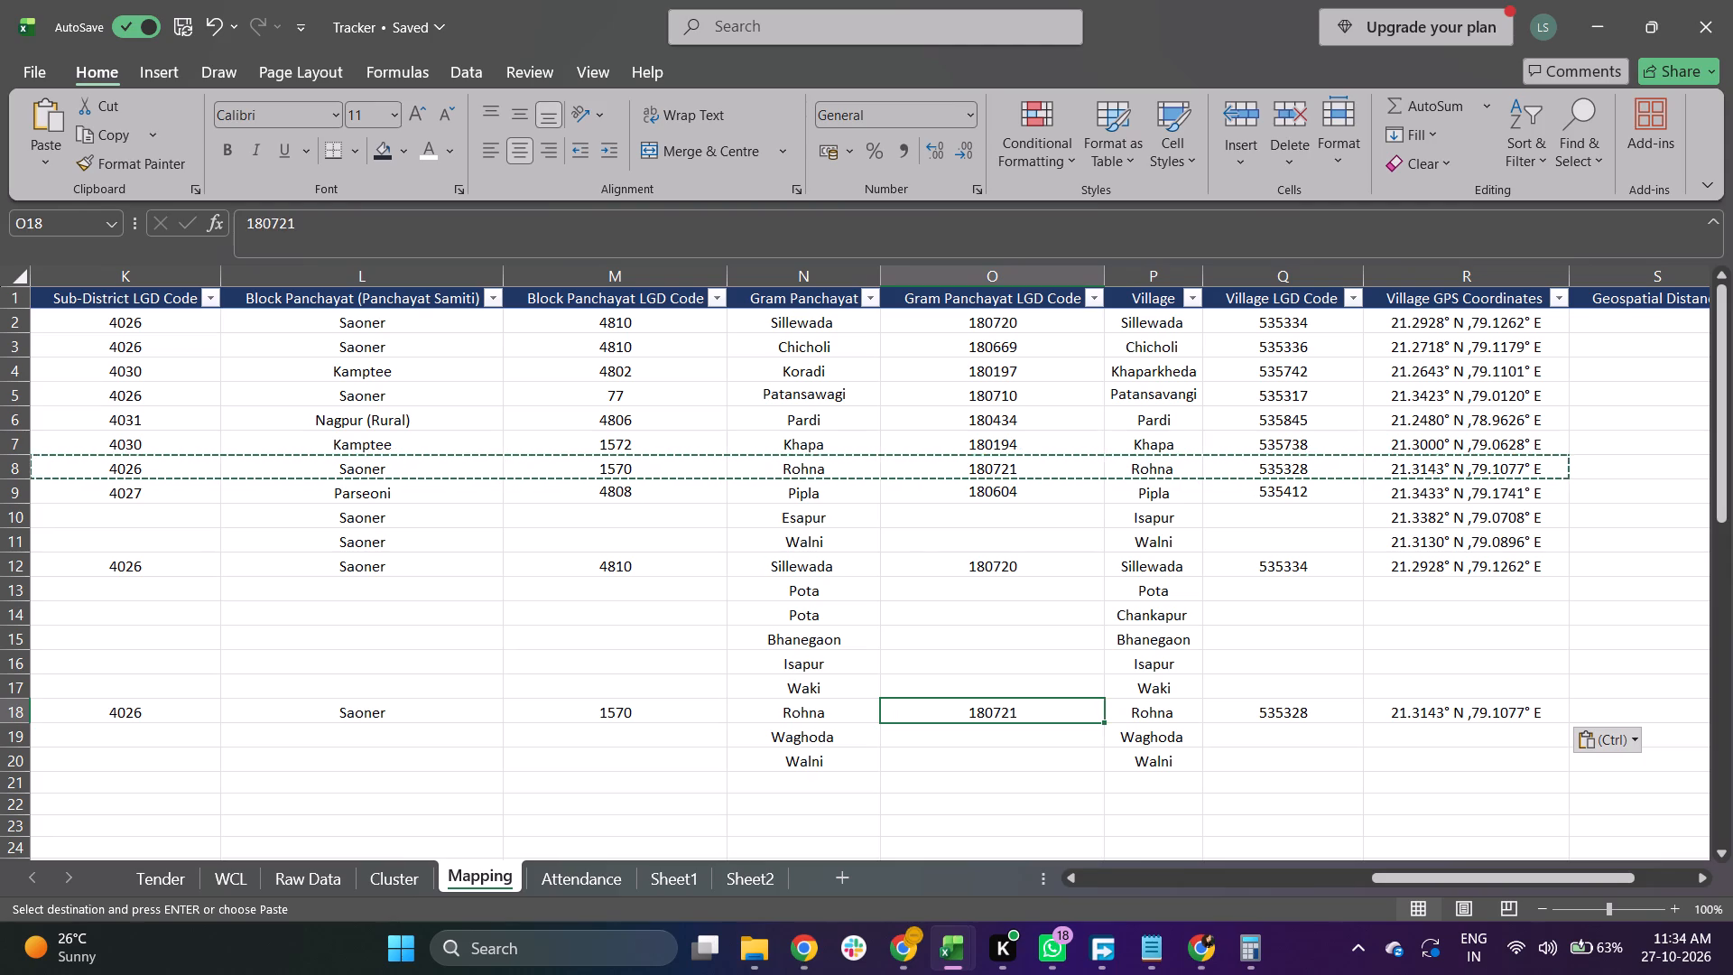
Copy Saoner from row 11's Block Panchayat cell into the Block Panchayat and Sub-District cells of the Walni entry in row 20.
key(Up)
key(Up)
key(Up)
key(Up)
key(Left)
key(Left)
key(Left)
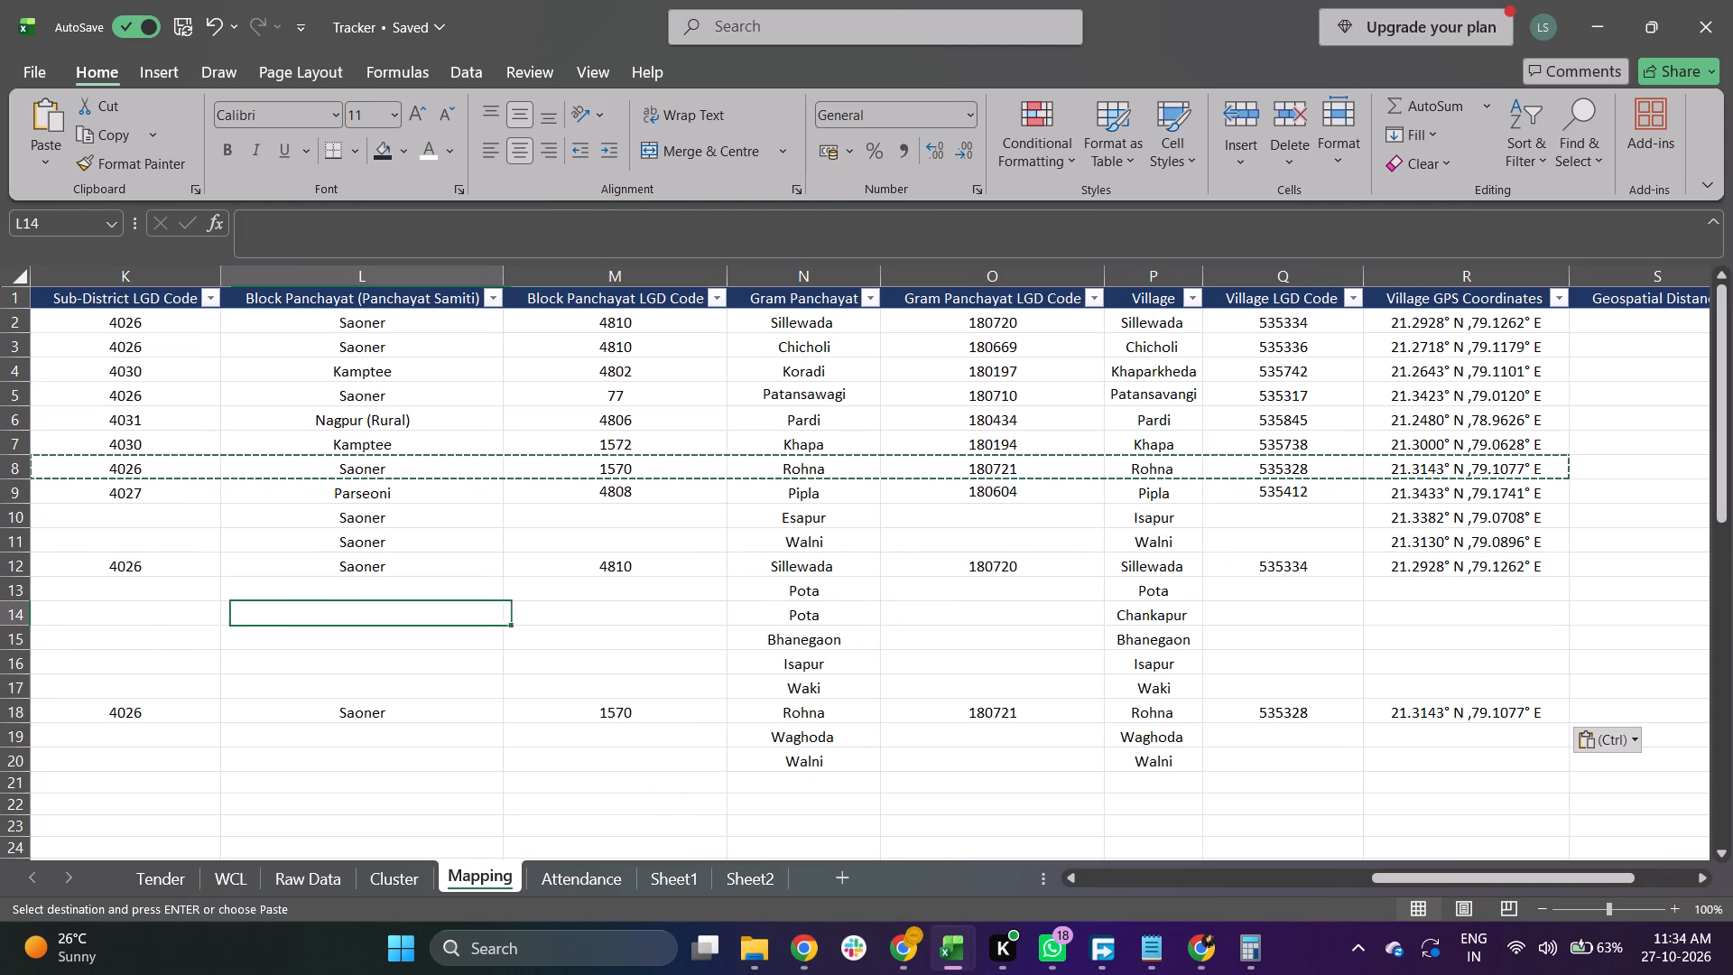
key(Down)
key(Down)
key(Up)
key(Up)
key(Up)
key(Up)
key(Up)
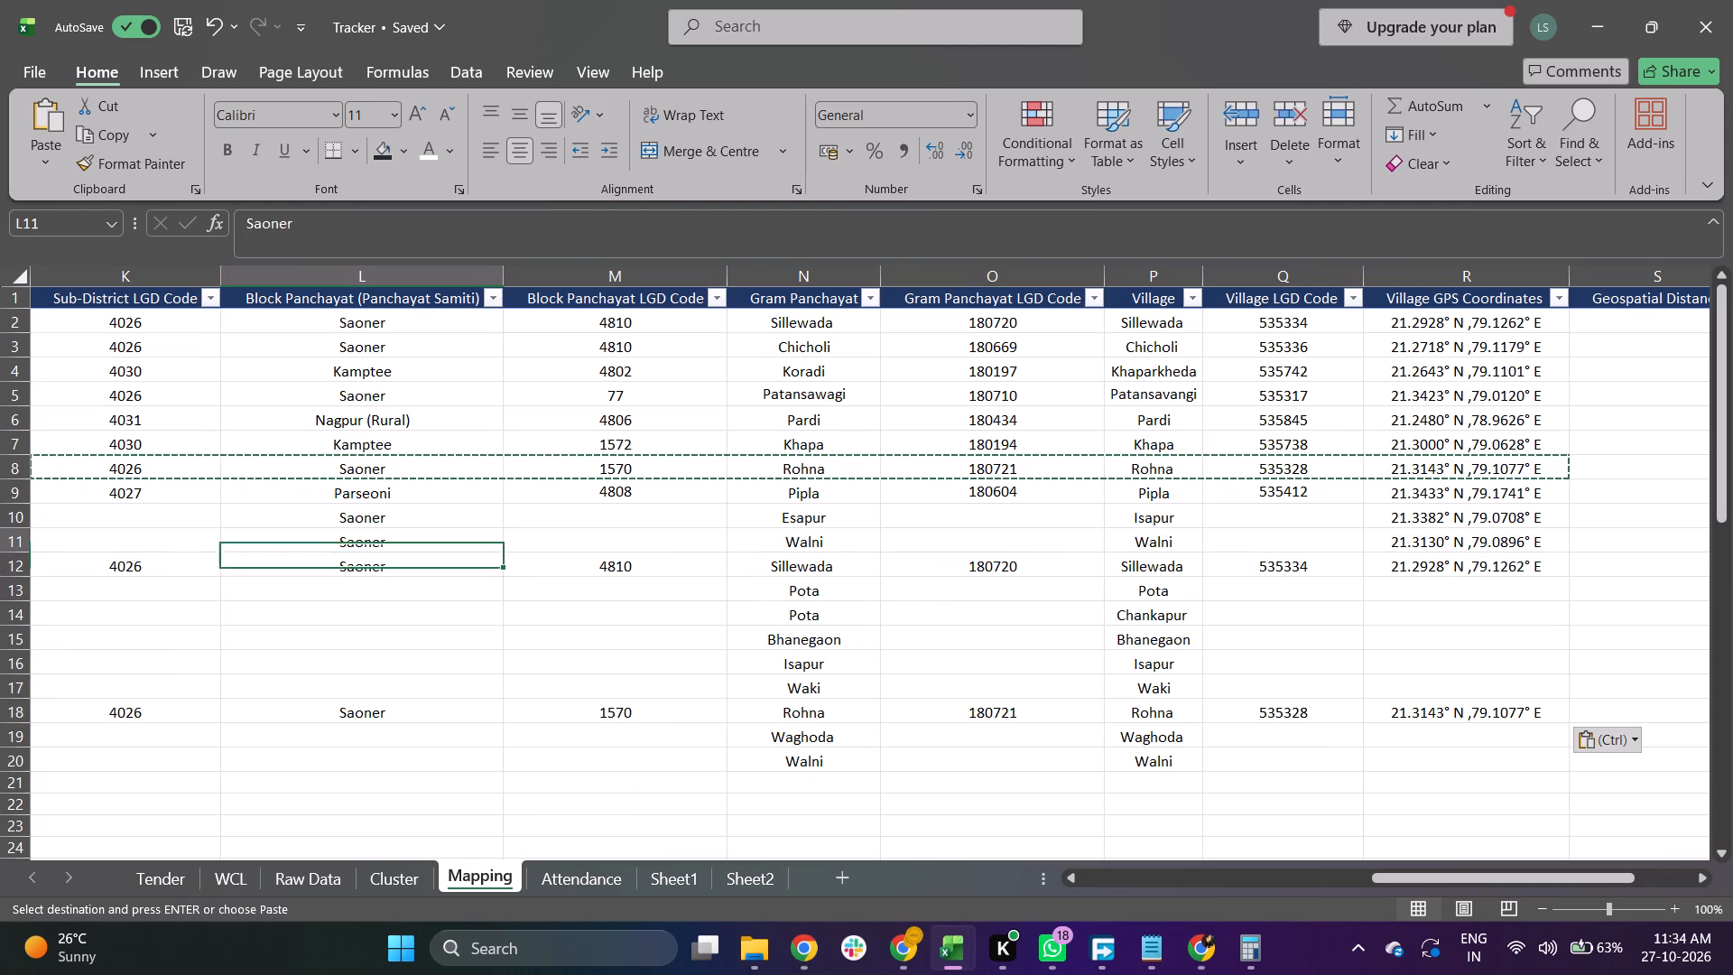
key(ctrl+c)
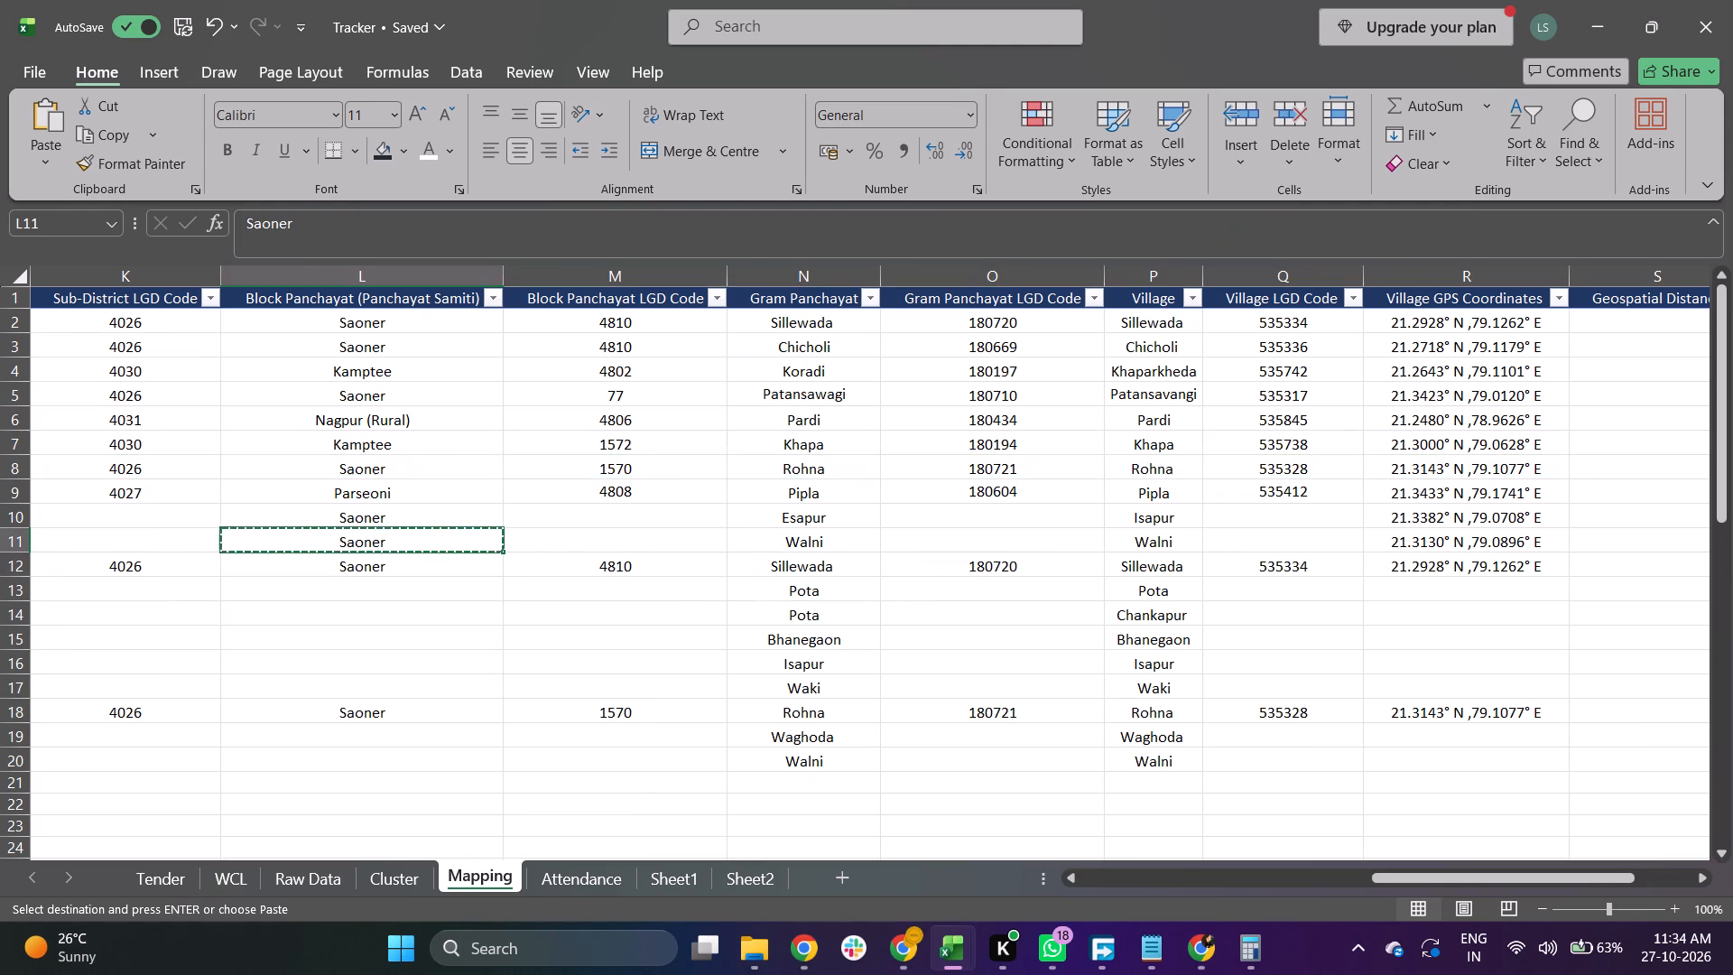
key(Down)
key(Down)
key(Down)
key(Down)
key(Down)
key(Down)
key(Down)
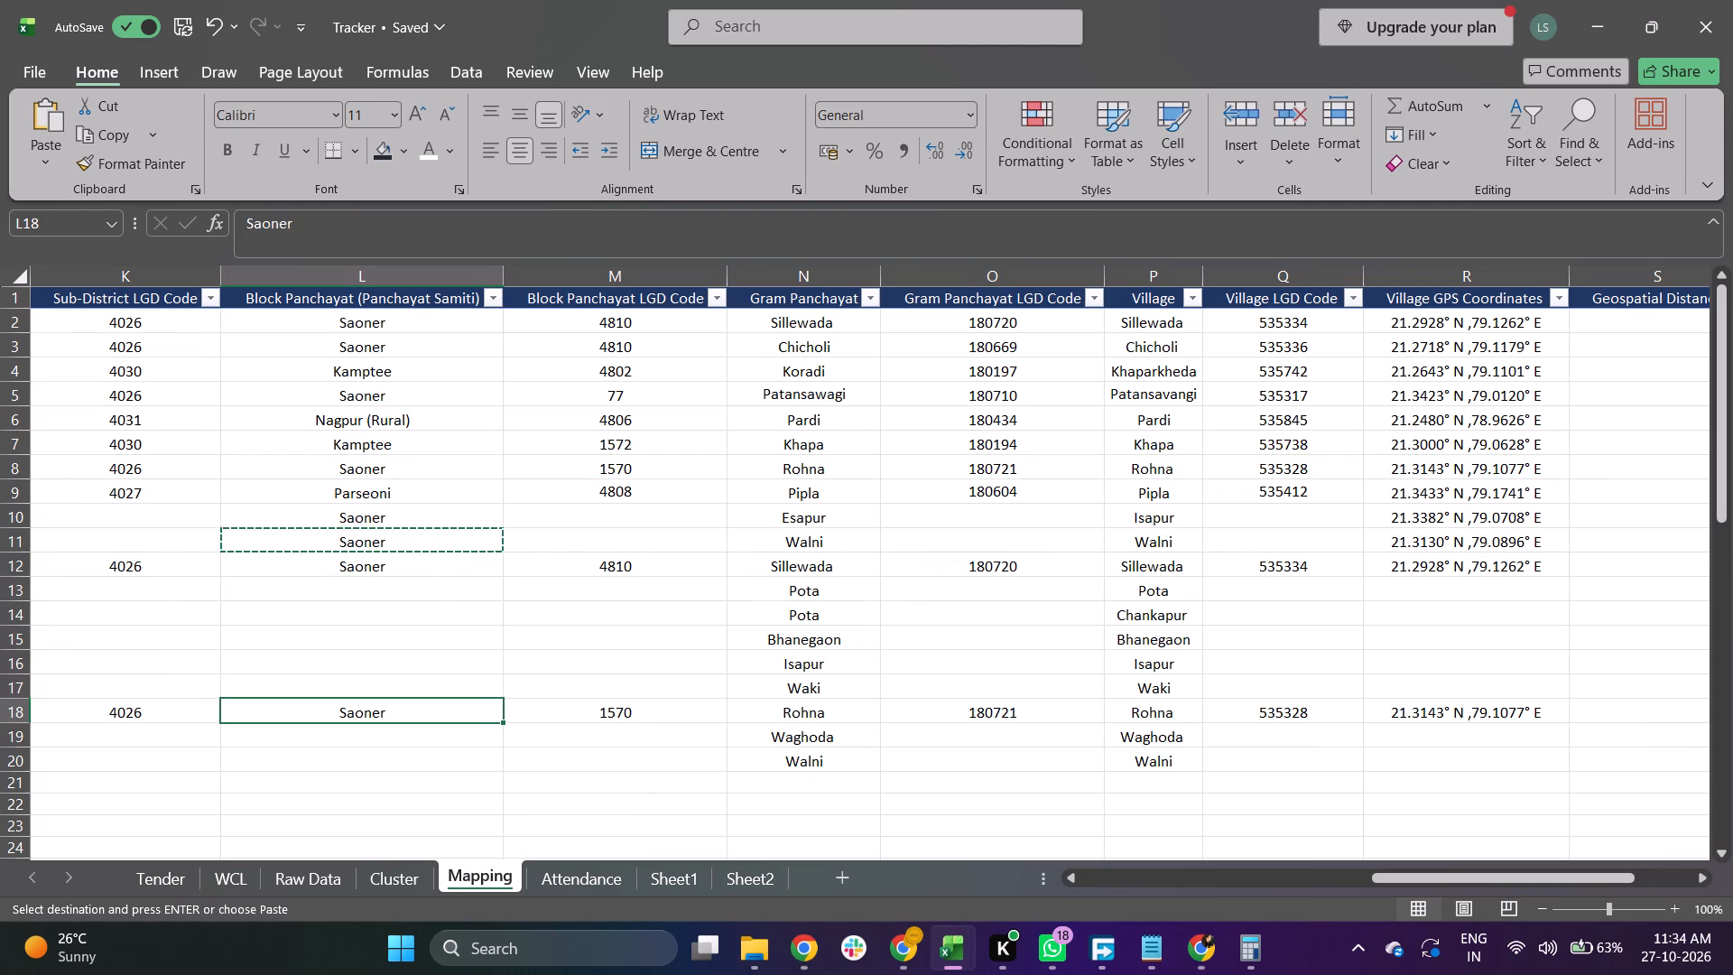
key(Down)
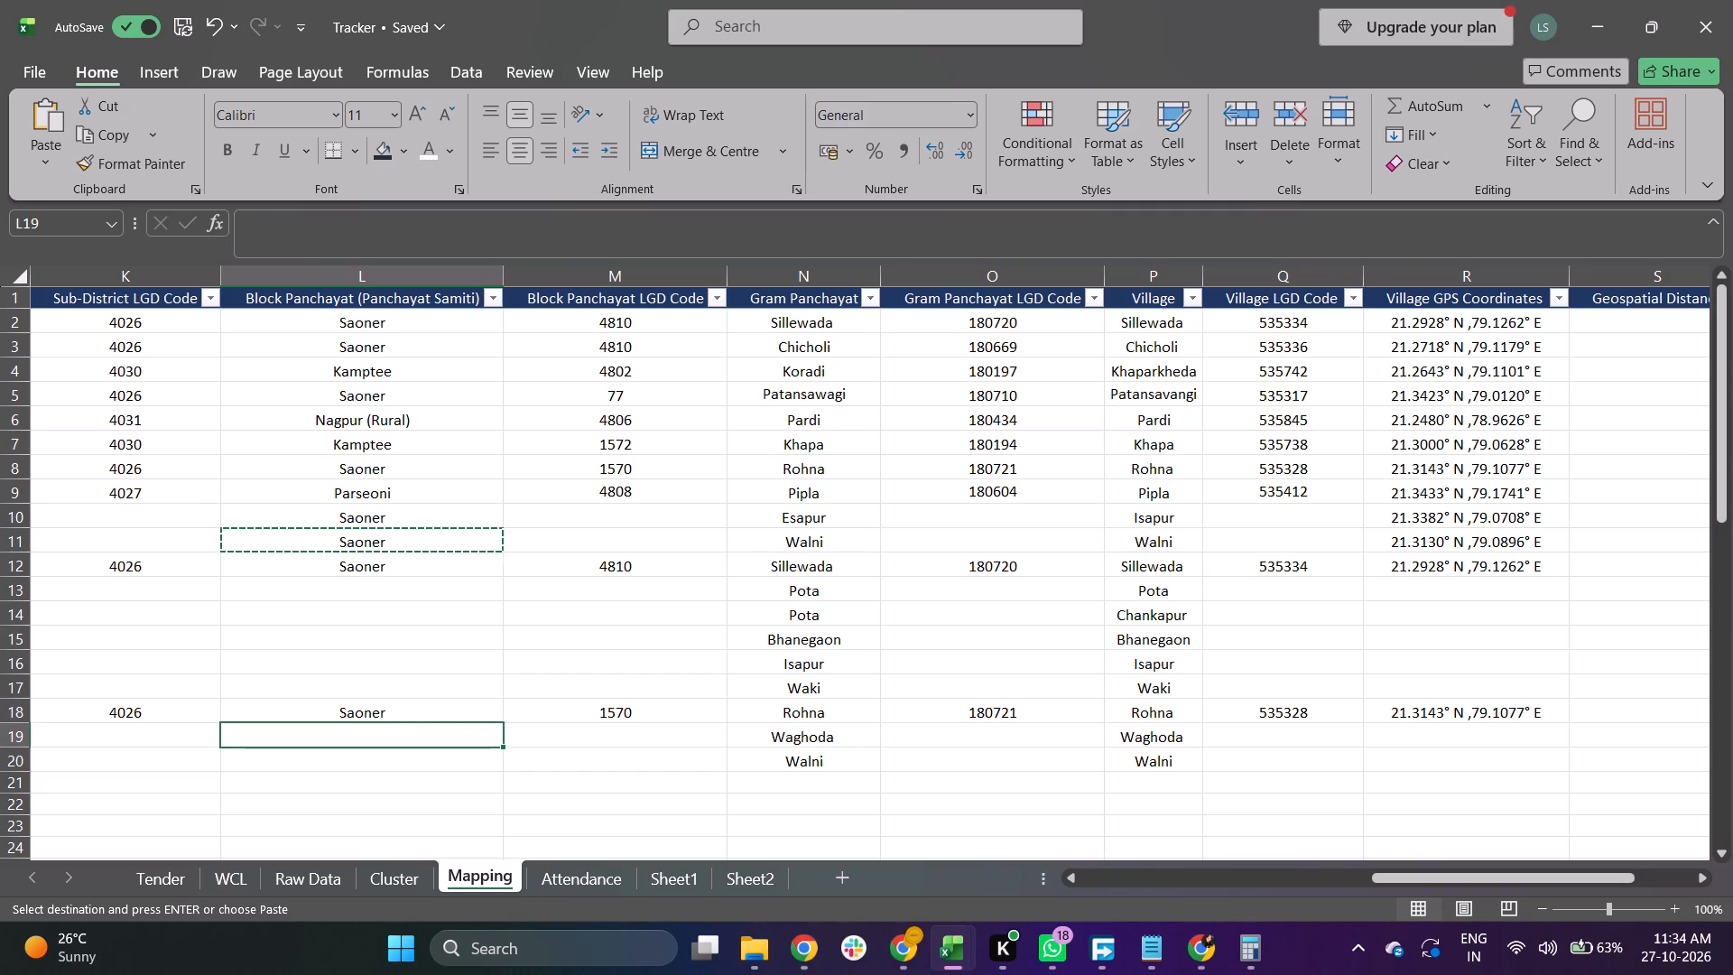
key(Down)
key(ctrl+v)
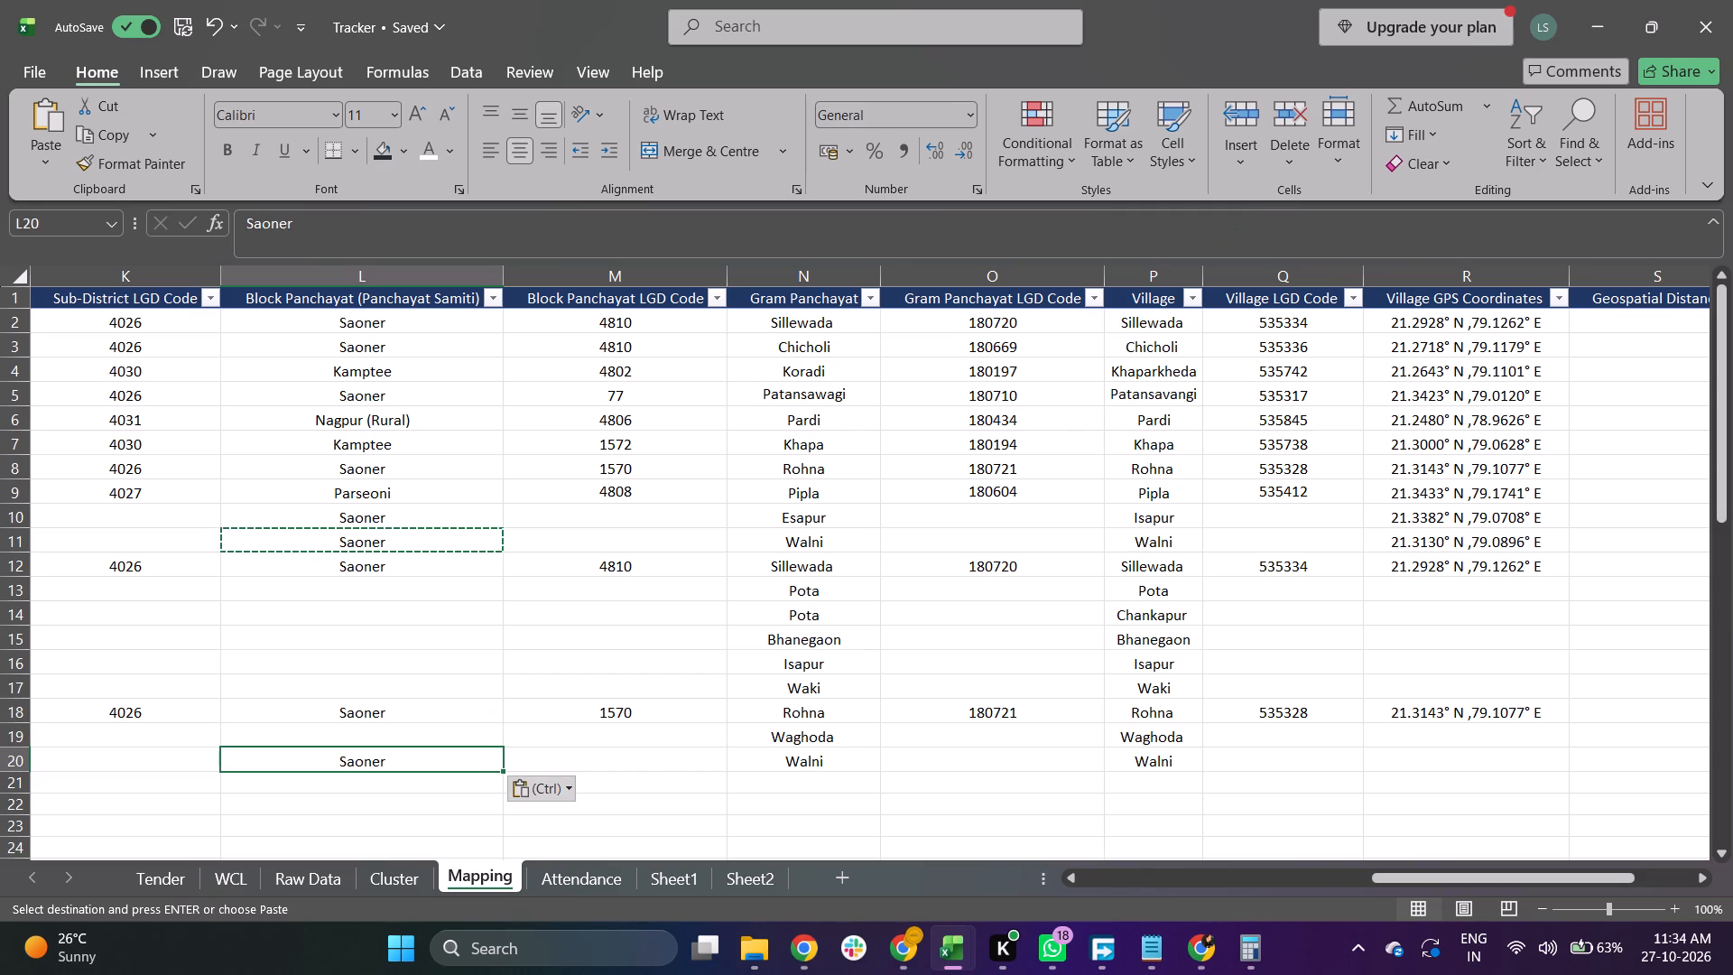
key(Left)
key(Left)
key(Left)
key(Right)
key(ctrl+v)
key(Right)
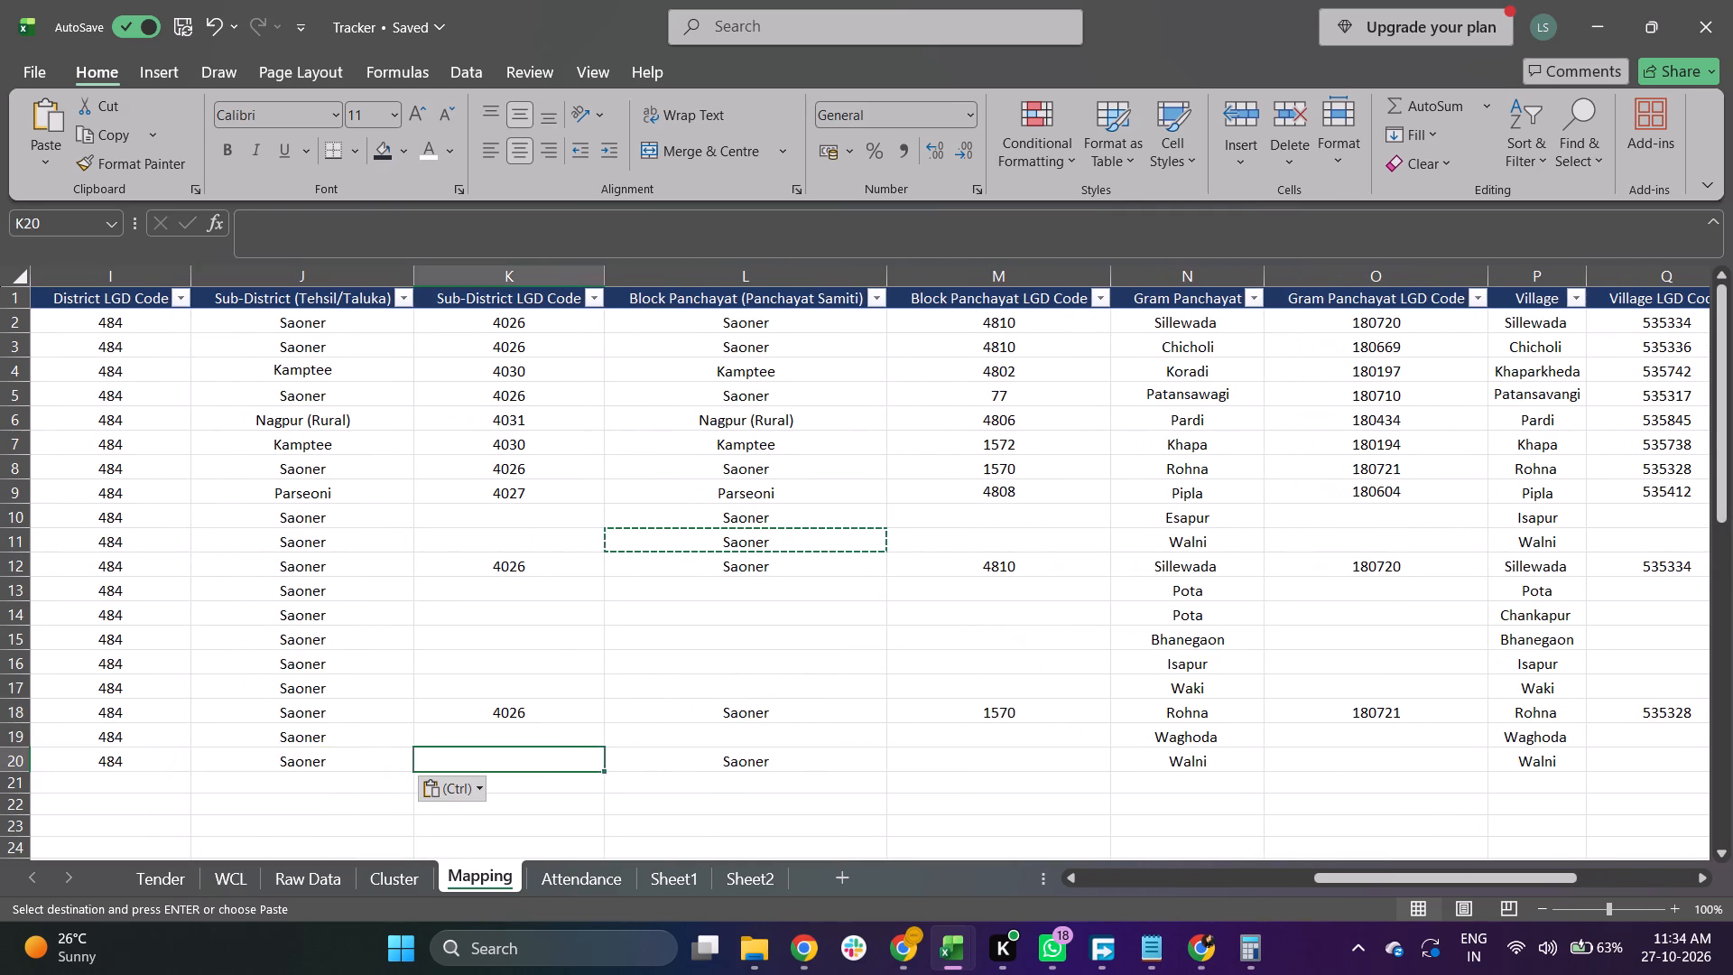
Look over the gram panchayat, village and GPS columns in rows 13 to 16 for the next entry to complete.
key(Right)
key(Right)
key(Right)
key(Right)
key(Up)
key(Up)
key(Up)
key(Up)
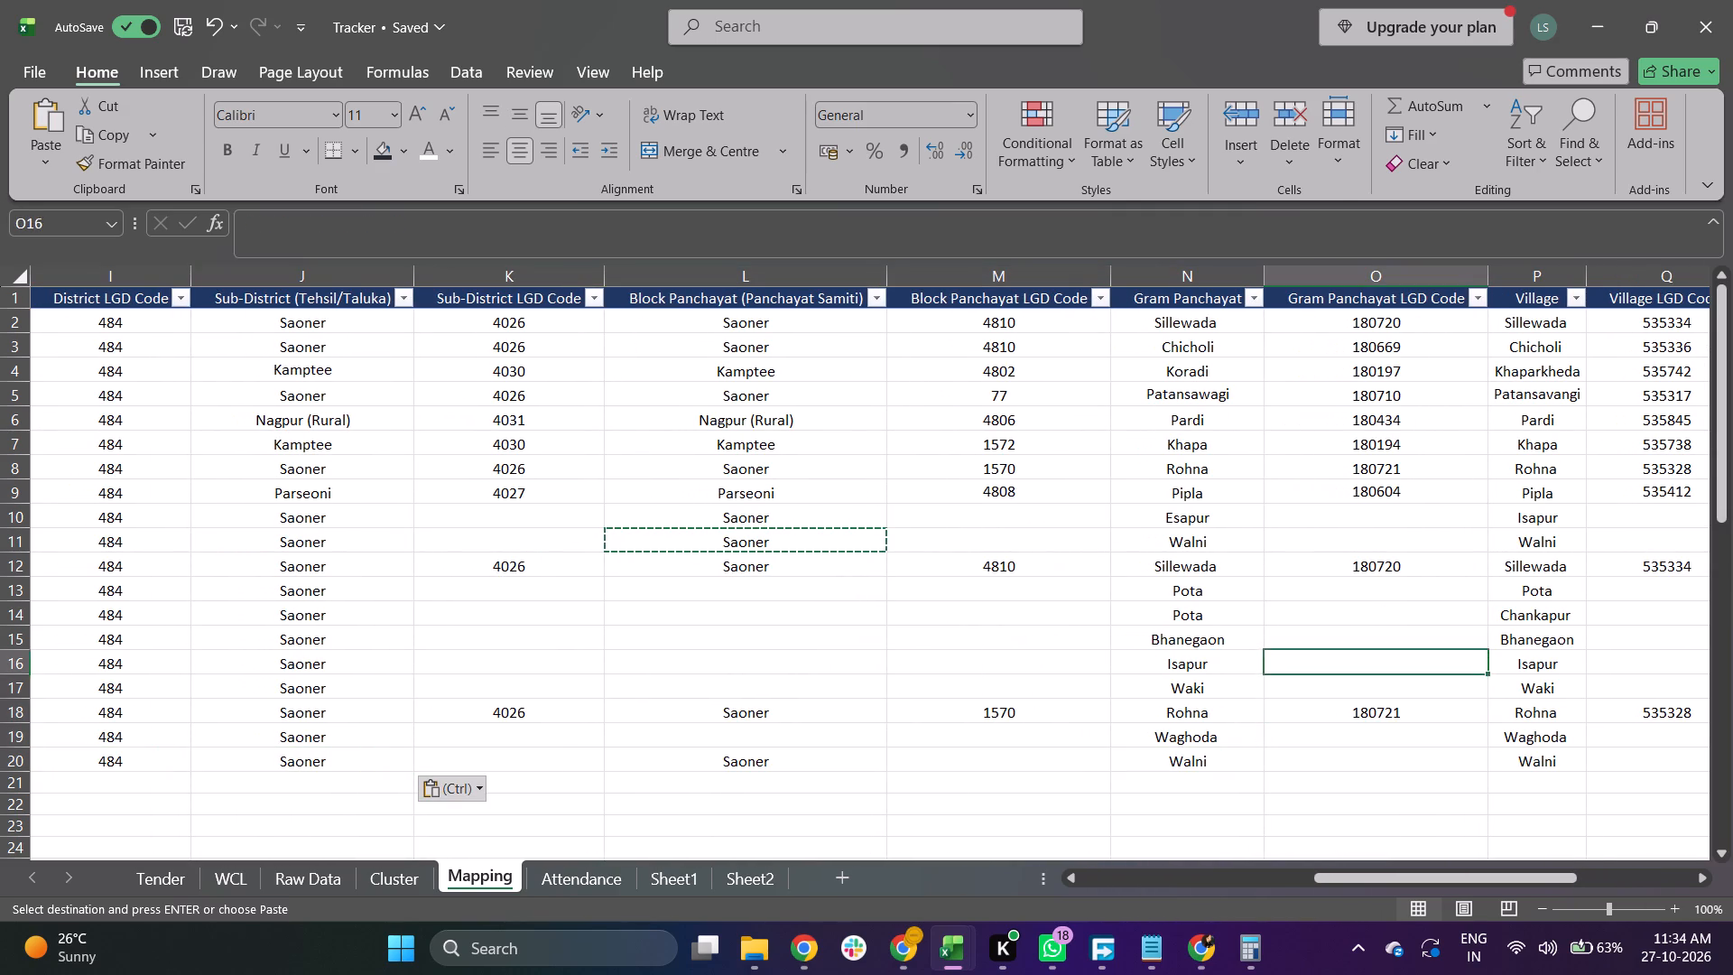
key(Up)
key(Up)
key(Up)
key(Right)
key(Right)
key(Right)
key(Right)
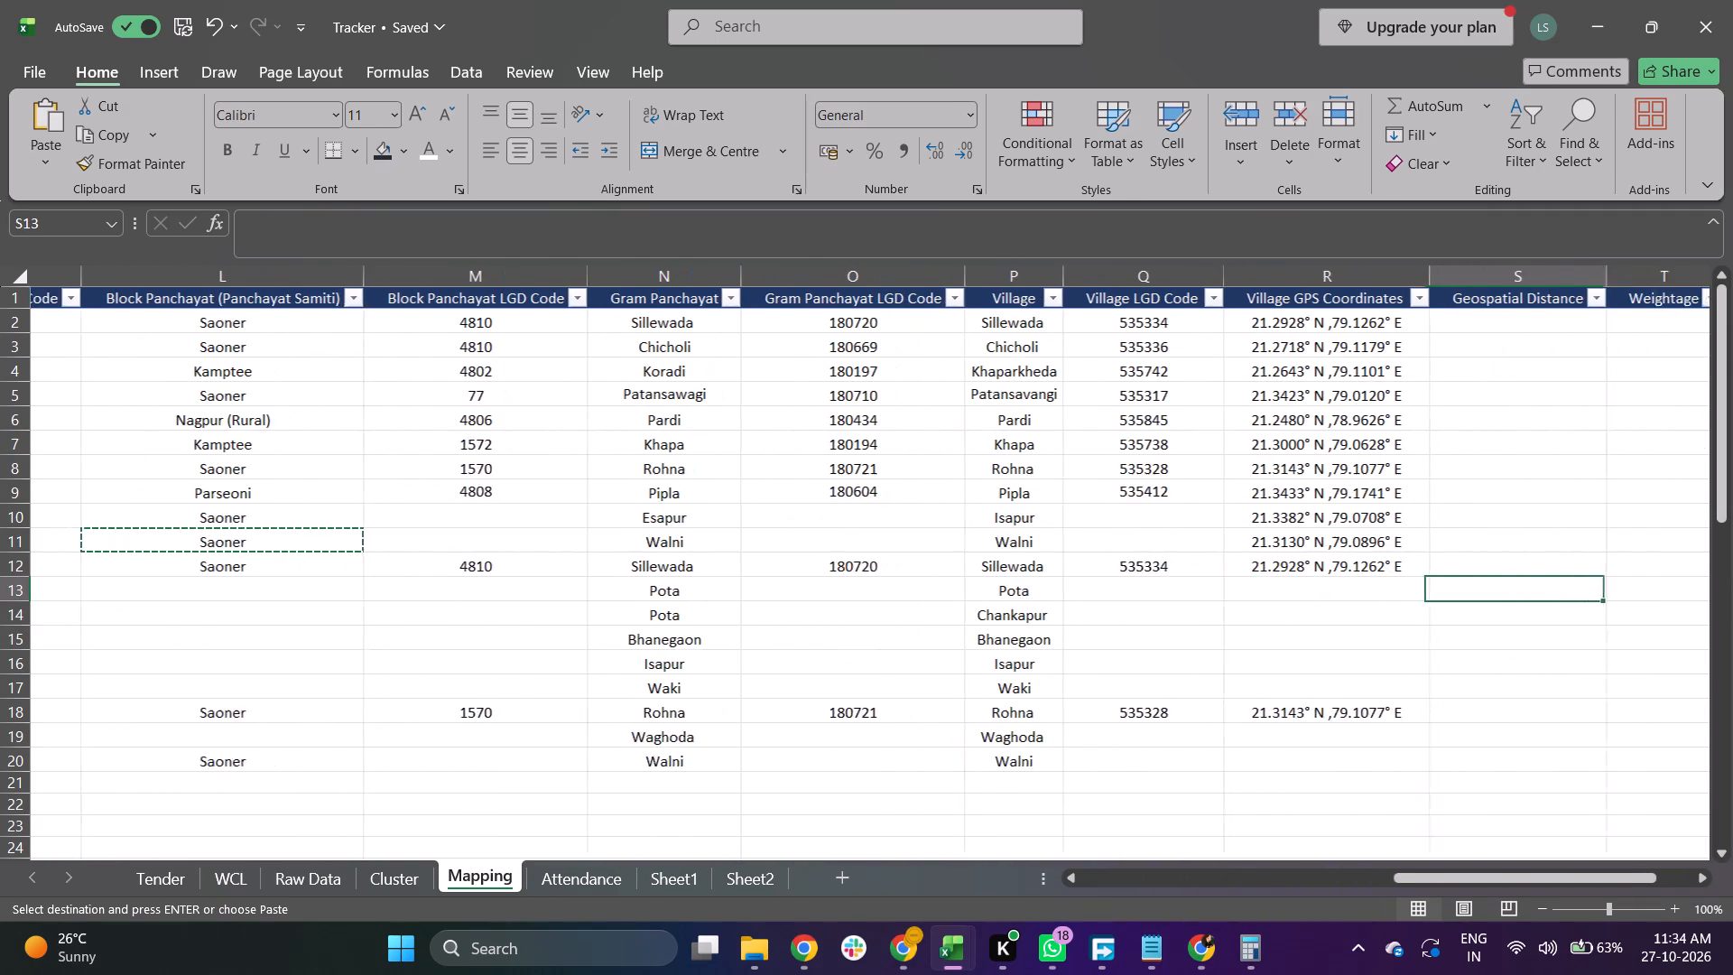
key(Left)
key(Left)
key(Left)
key(Left)
key(Left)
key(Left)
key(Down)
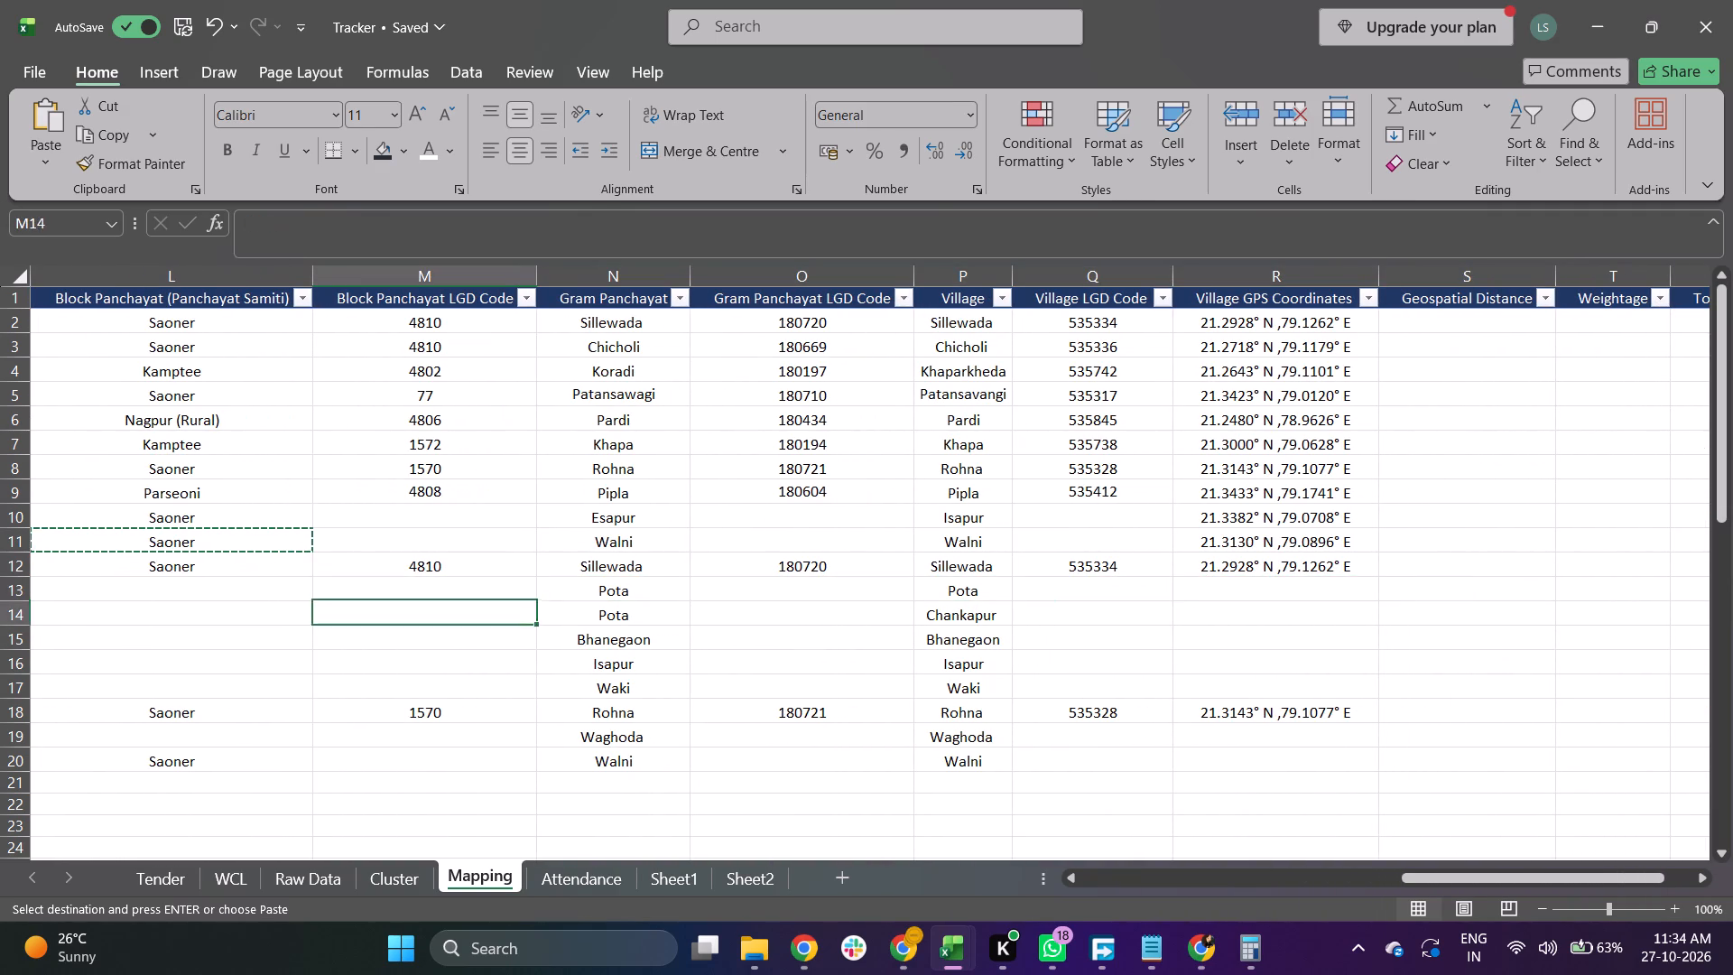
key(Down)
key(Right)
key(Right)
Replace the Gram Panchayat of the Isapur village entry in row 16 with Esapur, copied from row 10.
key(Up)
key(Up)
key(Up)
key(Left)
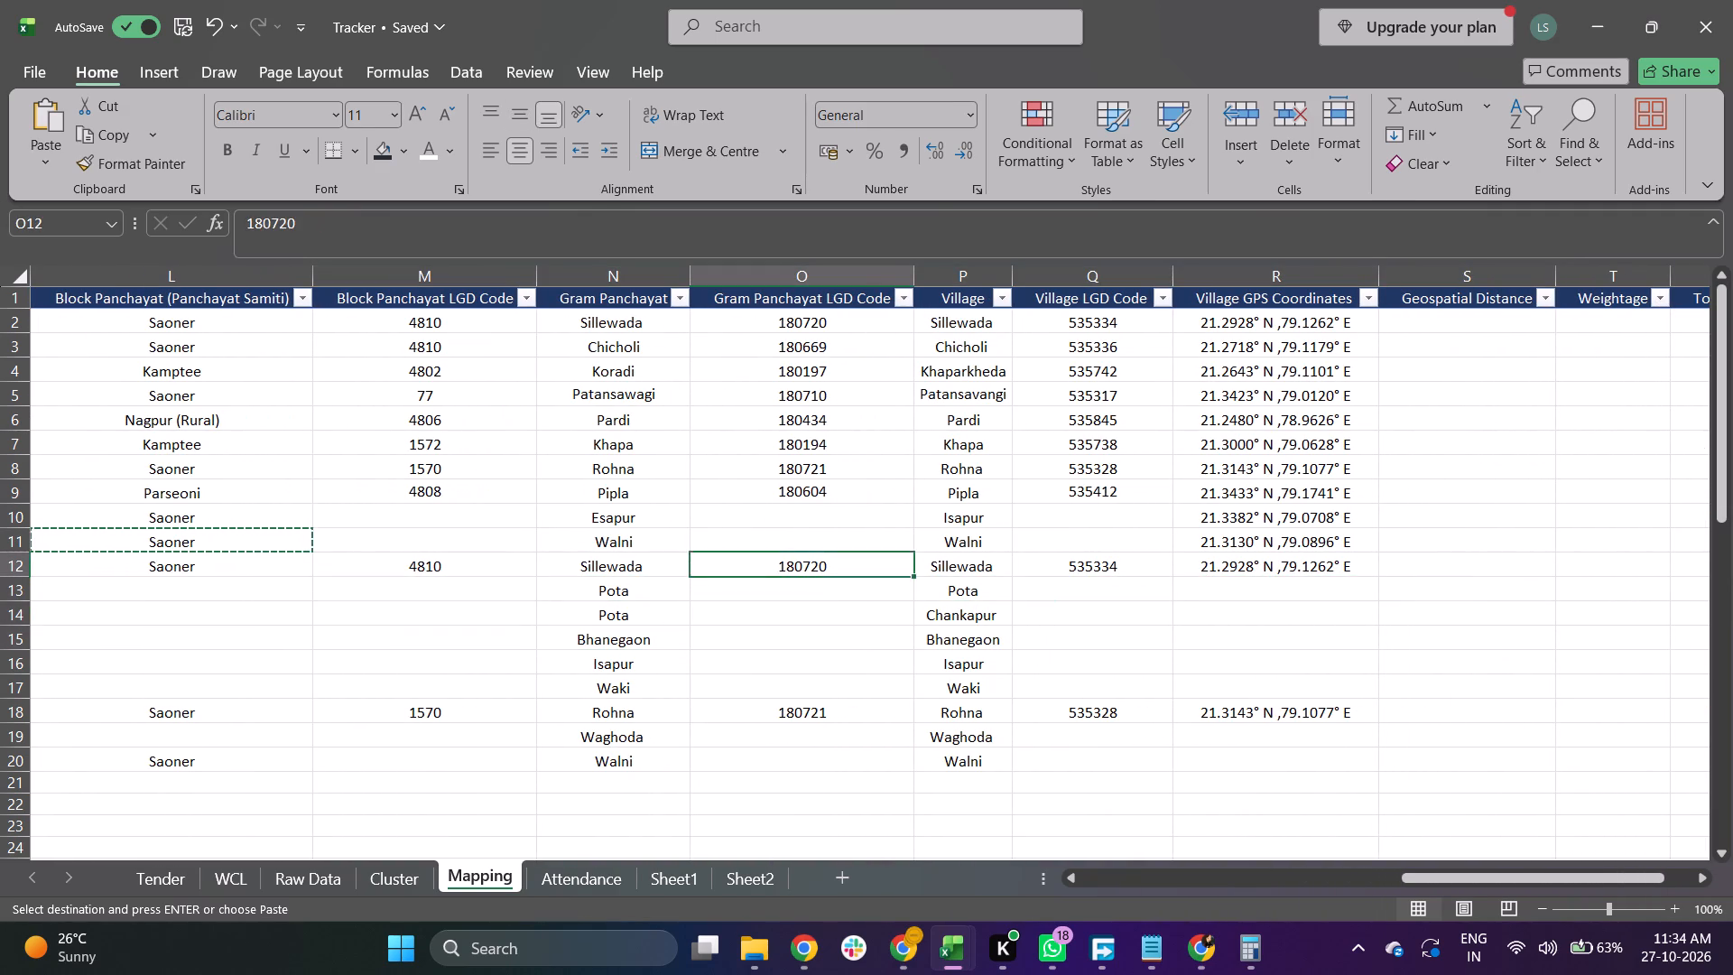
key(Left)
key(Up)
key(Up)
key(Right)
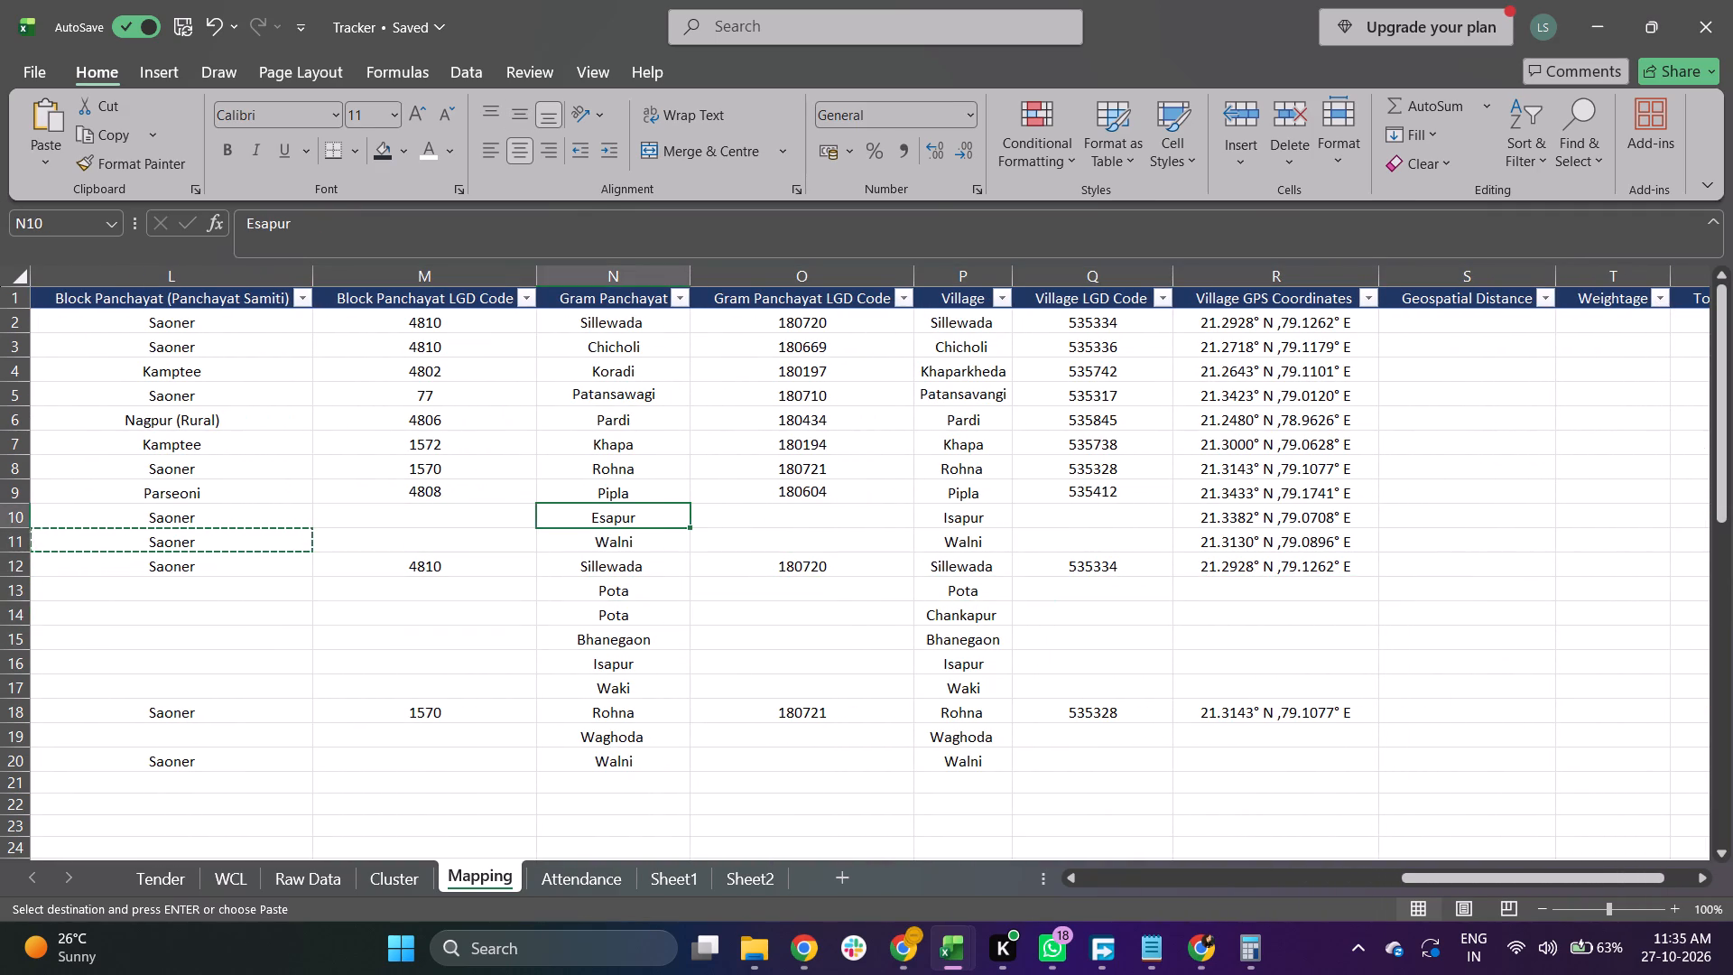
key(ctrl+c)
key(Down)
key(Down)
key(Down)
key(Down)
key(Down)
key(Down)
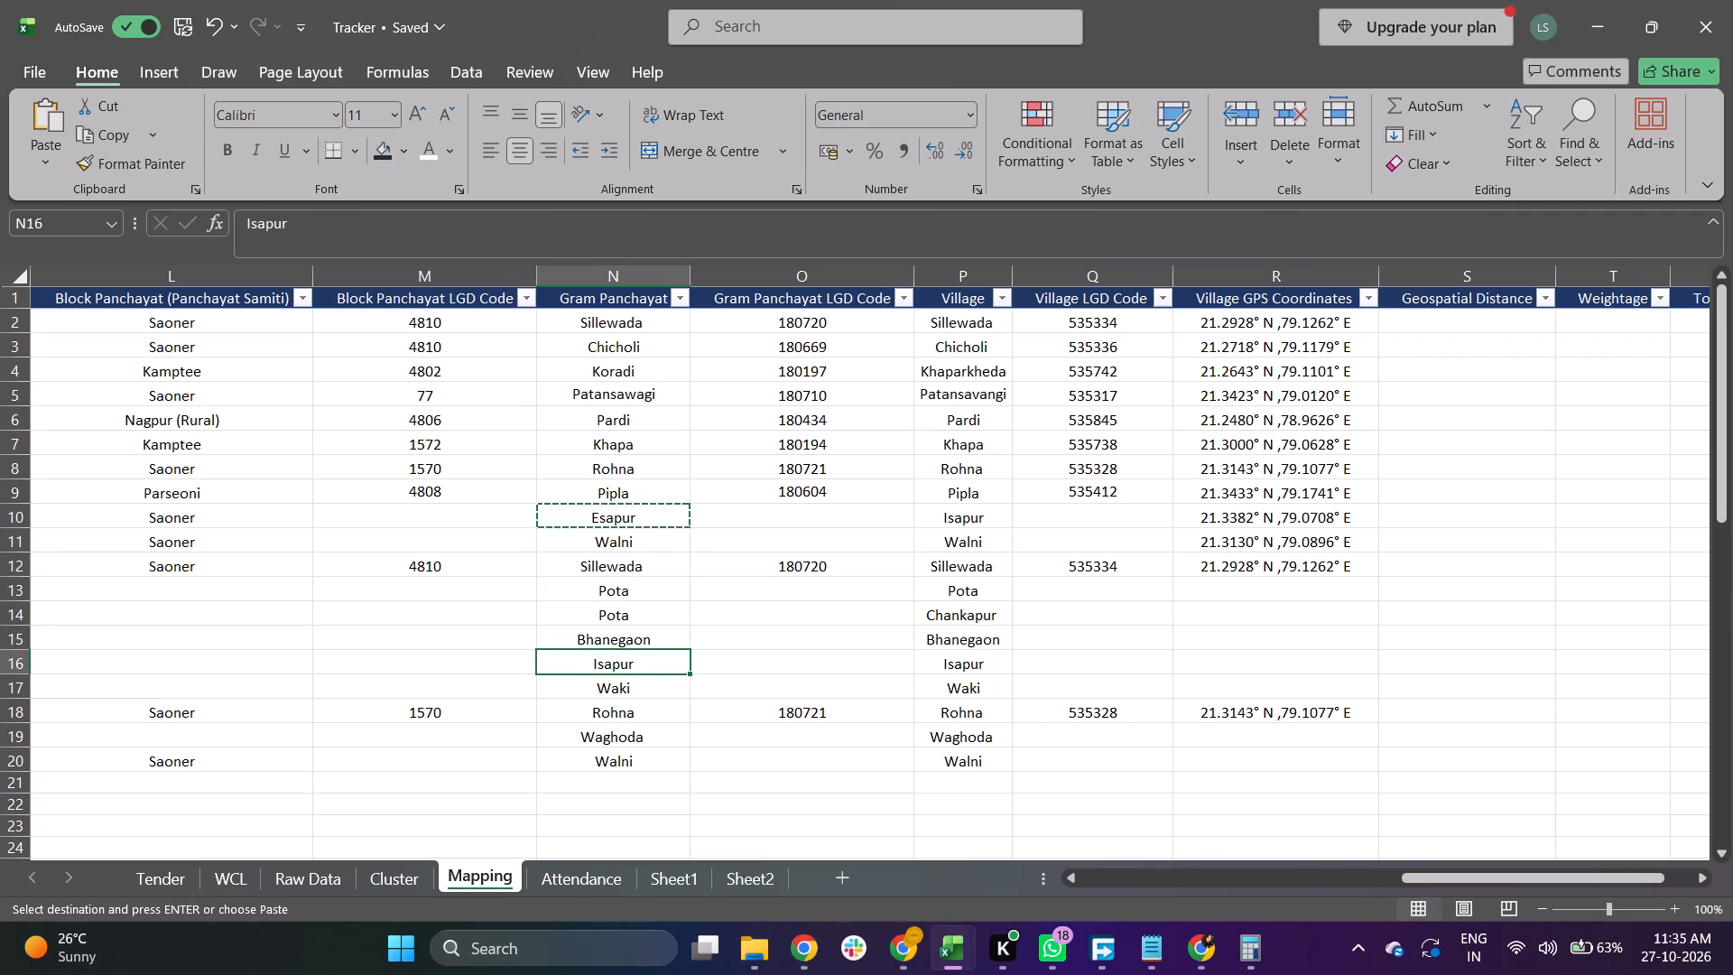
key(ctrl+v)
Review the Bhanegaon entry in row 15 across all its columns from S.No. to Village GPS Coordinates.
key(Right)
key(Right)
key(Up)
key(Up)
key(Up)
key(Up)
key(Up)
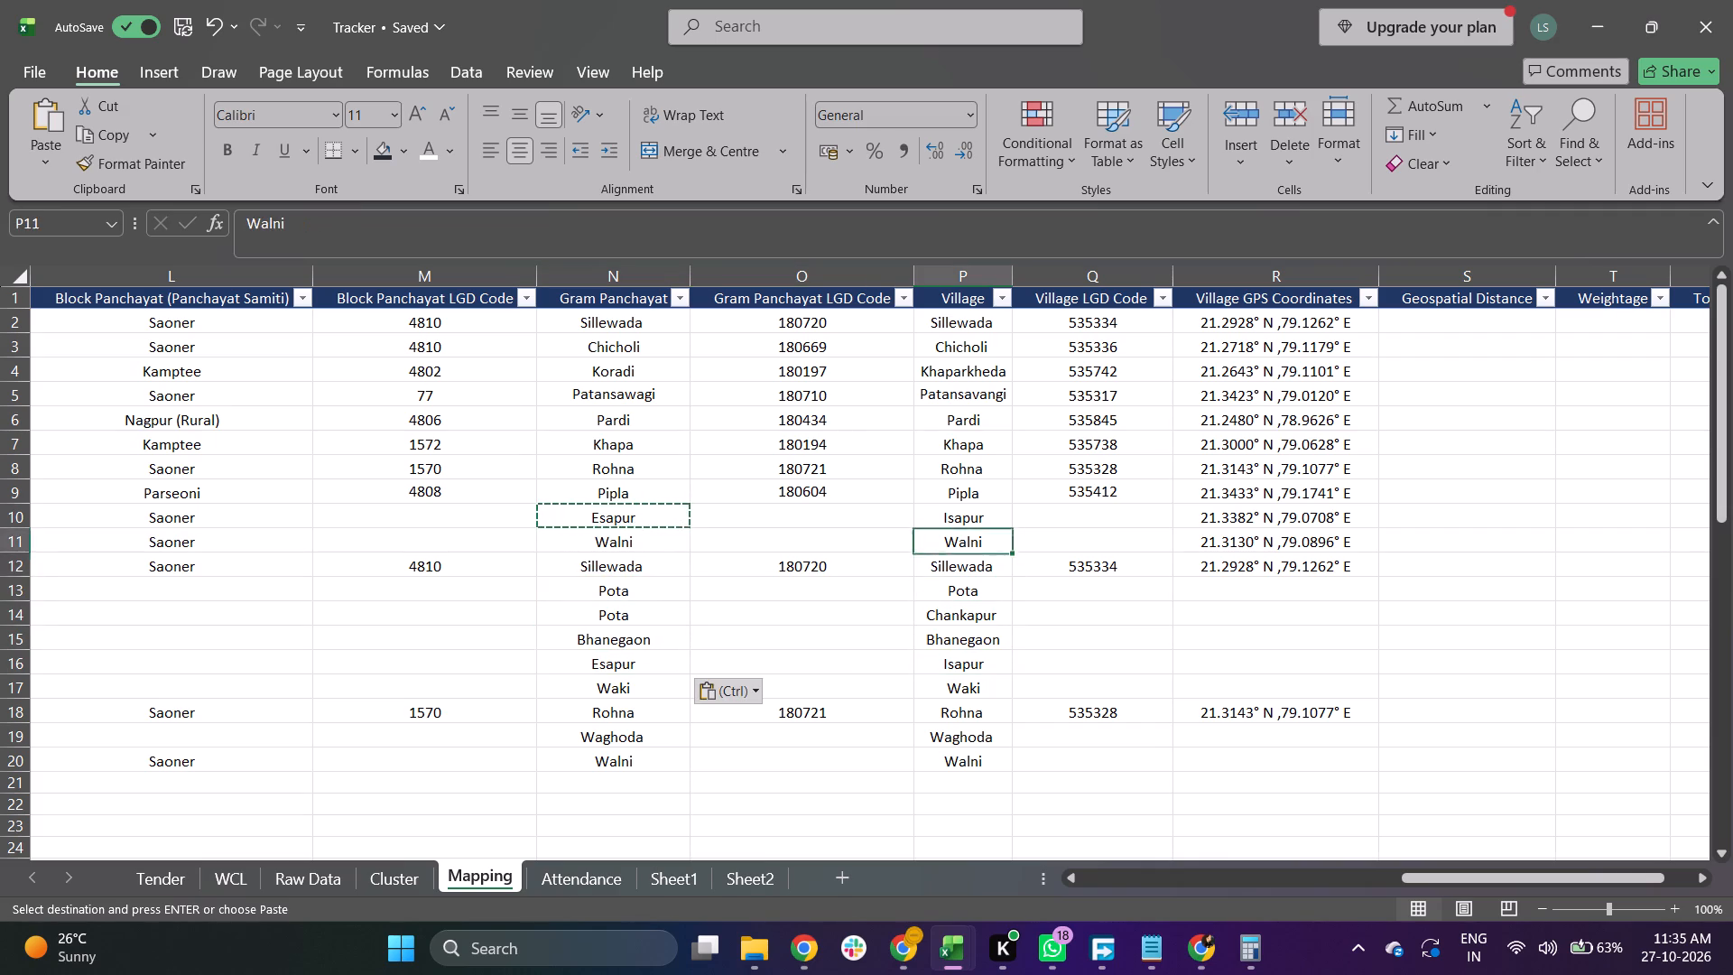
key(Up)
key(Down)
key(Down)
key(Down)
key(Down)
key(Down)
key(Left)
key(Left)
key(Left)
key(Left)
key(Left)
key(Left)
key(Left)
key(Left)
key(Left)
key(Left)
key(Left)
key(Left)
key(Left)
key(Left)
key(Left)
key(Left)
key(Left)
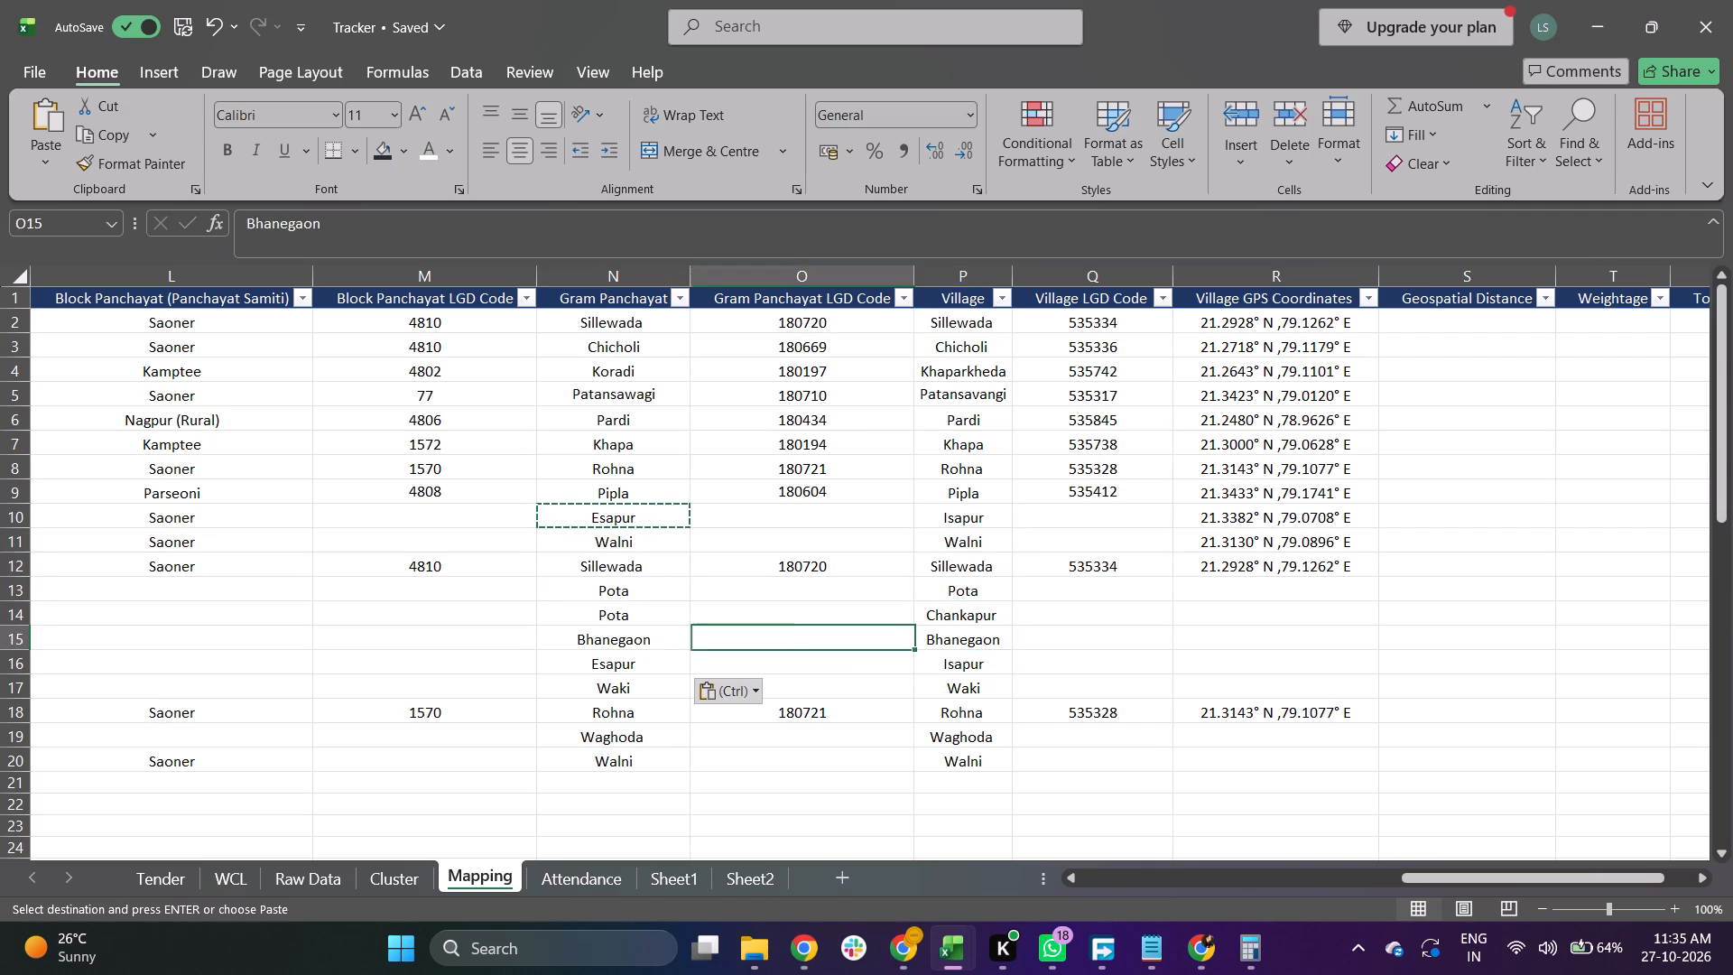
key(Right)
key(Right)
key(Right)
key(Right)
key(Right)
key(Right)
key(Right)
key(Right)
key(Right)
key(Right)
key(Right)
key(Right)
key(Right)
key(Right)
key(Right)
key(Right)
key(Right)
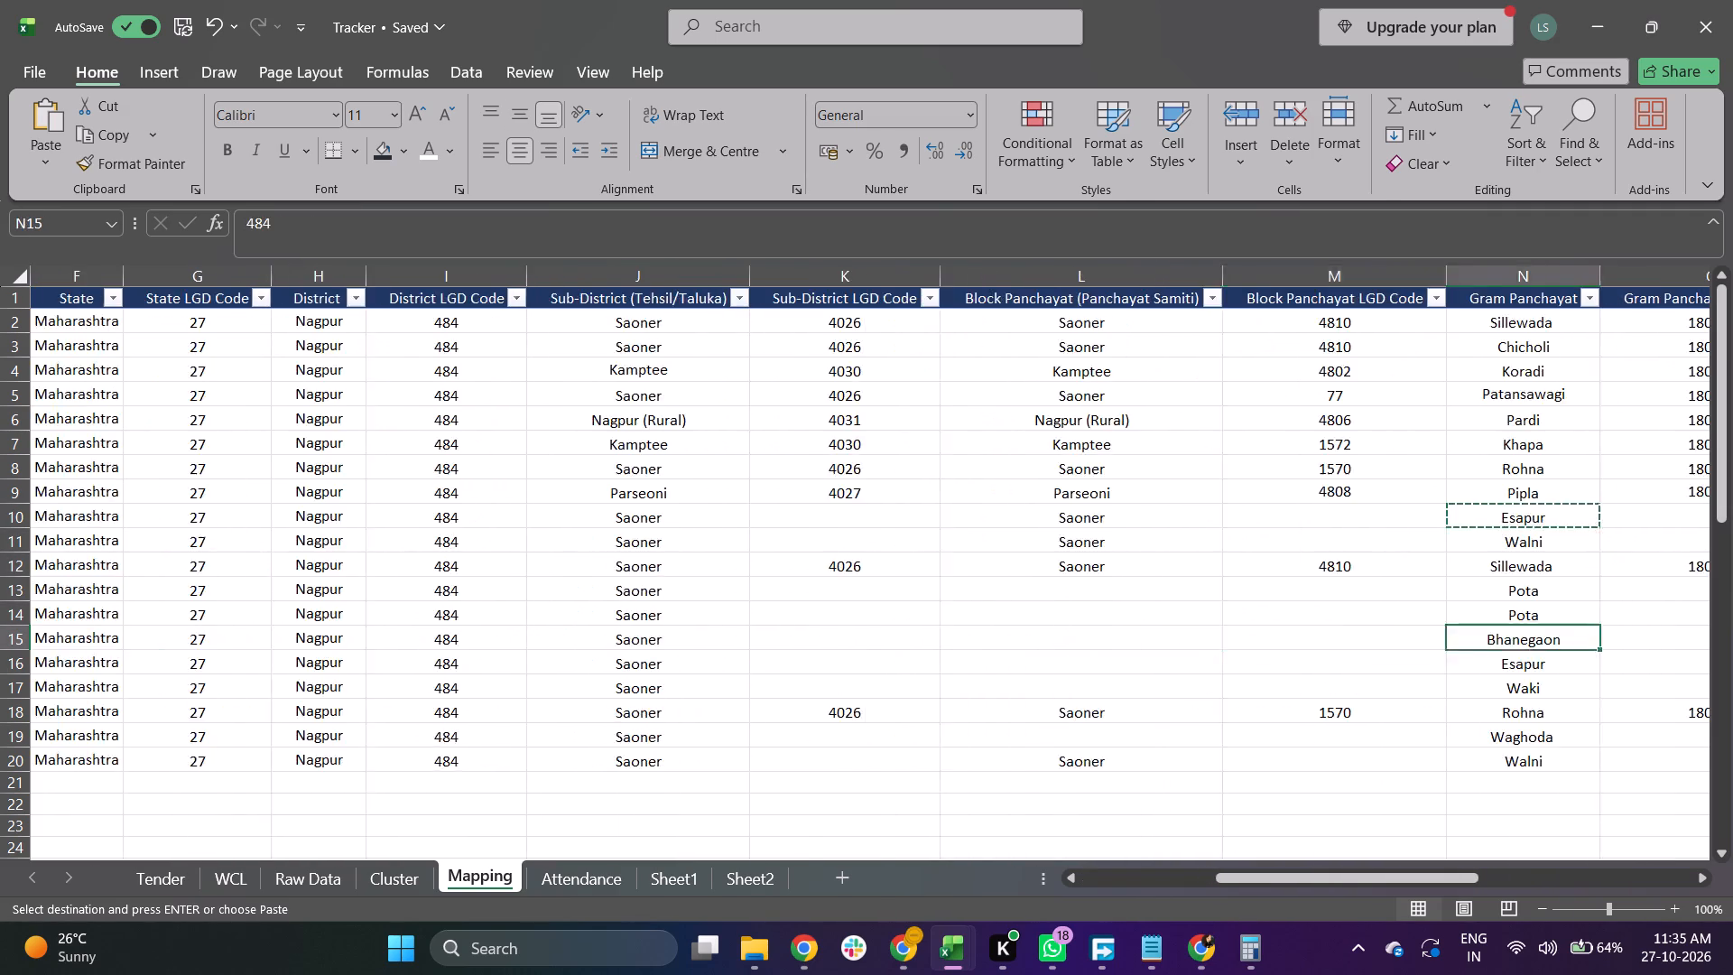
key(Left)
key(Left)
key(Left)
key(Left)
key(Left)
key(Left)
key(Left)
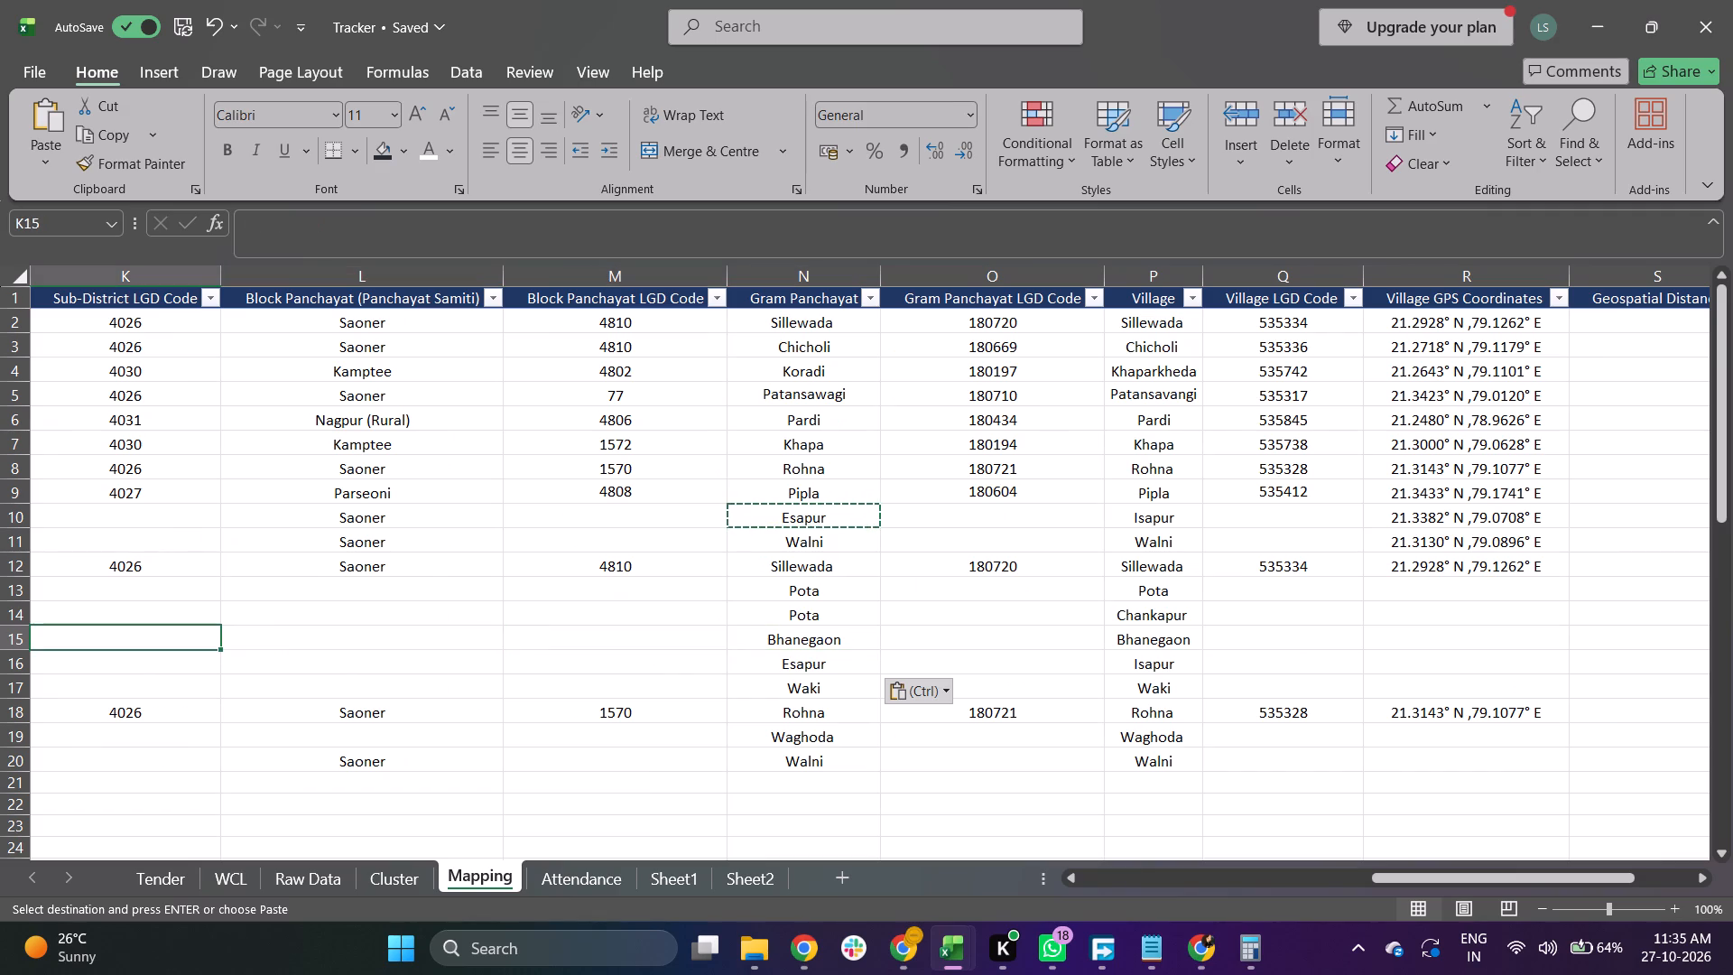
Check the Isapur village entry in row 10 from Block Panchayat across to the columns past Total Households.
key(Up)
key(Up)
key(Up)
key(Up)
key(Right)
key(Right)
key(Right)
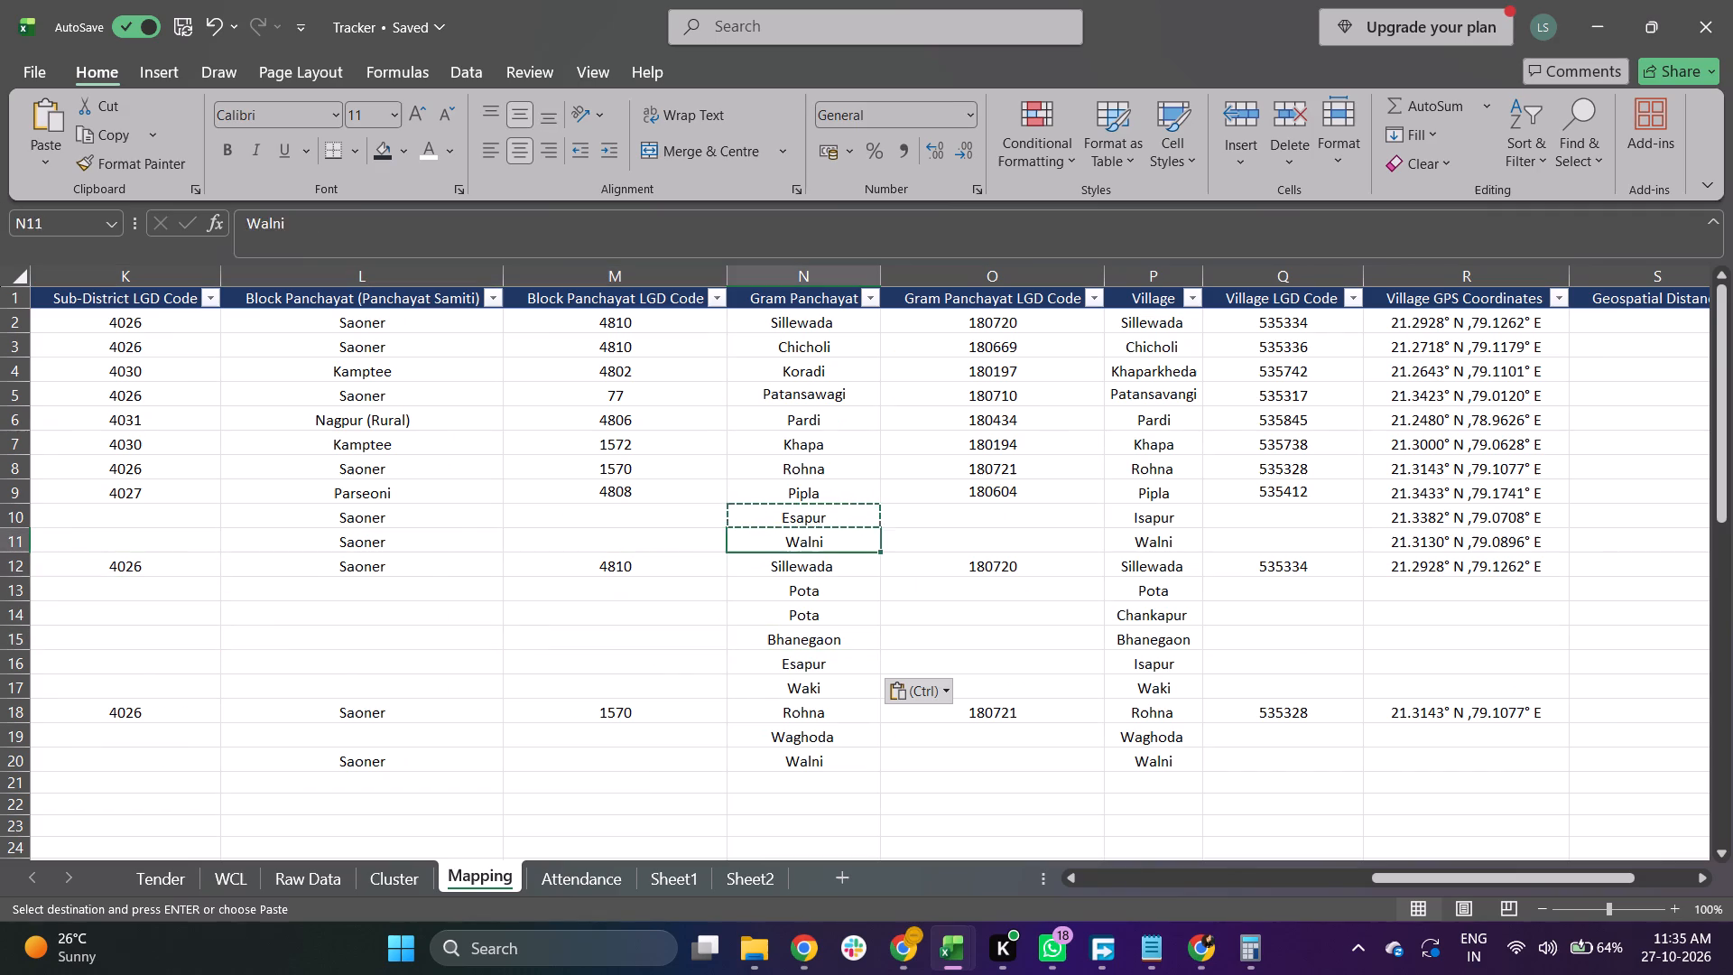
key(Up)
key(Right)
key(Right)
key(Right)
key(Right)
key(Right)
key(Right)
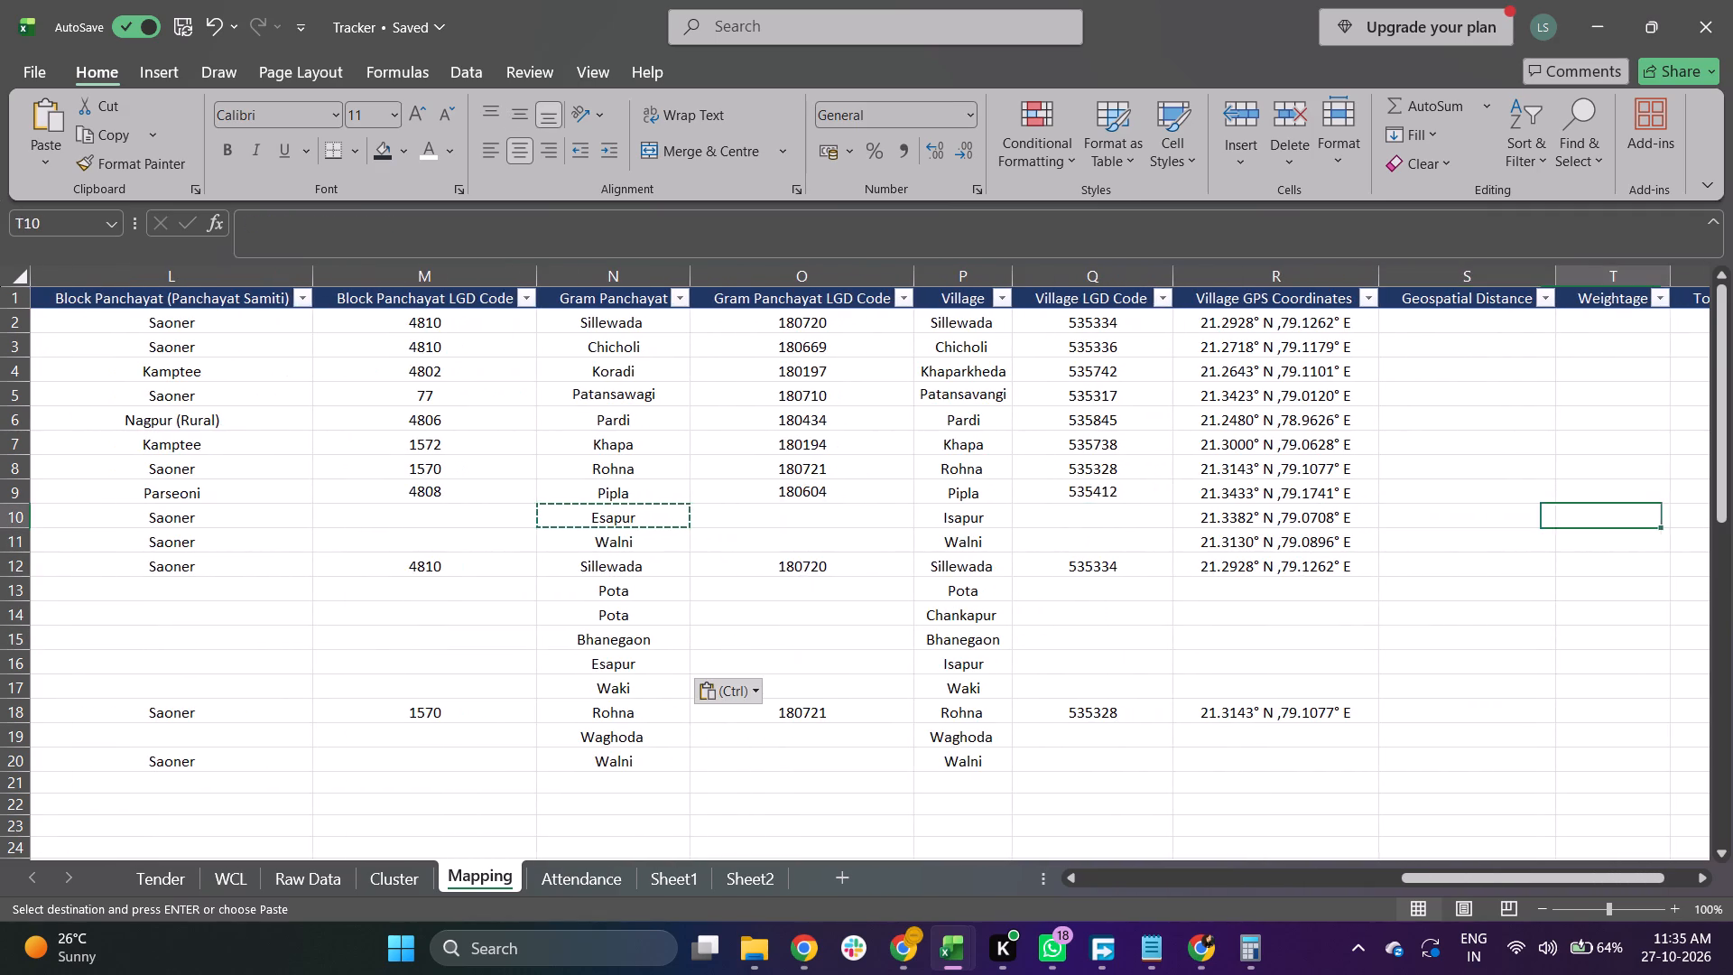
key(Right)
key(Right)
key(Right)
key(Left)
key(Left)
key(Left)
key(Left)
key(Left)
key(Left)
key(Left)
key(Left)
key(Left)
key(Left)
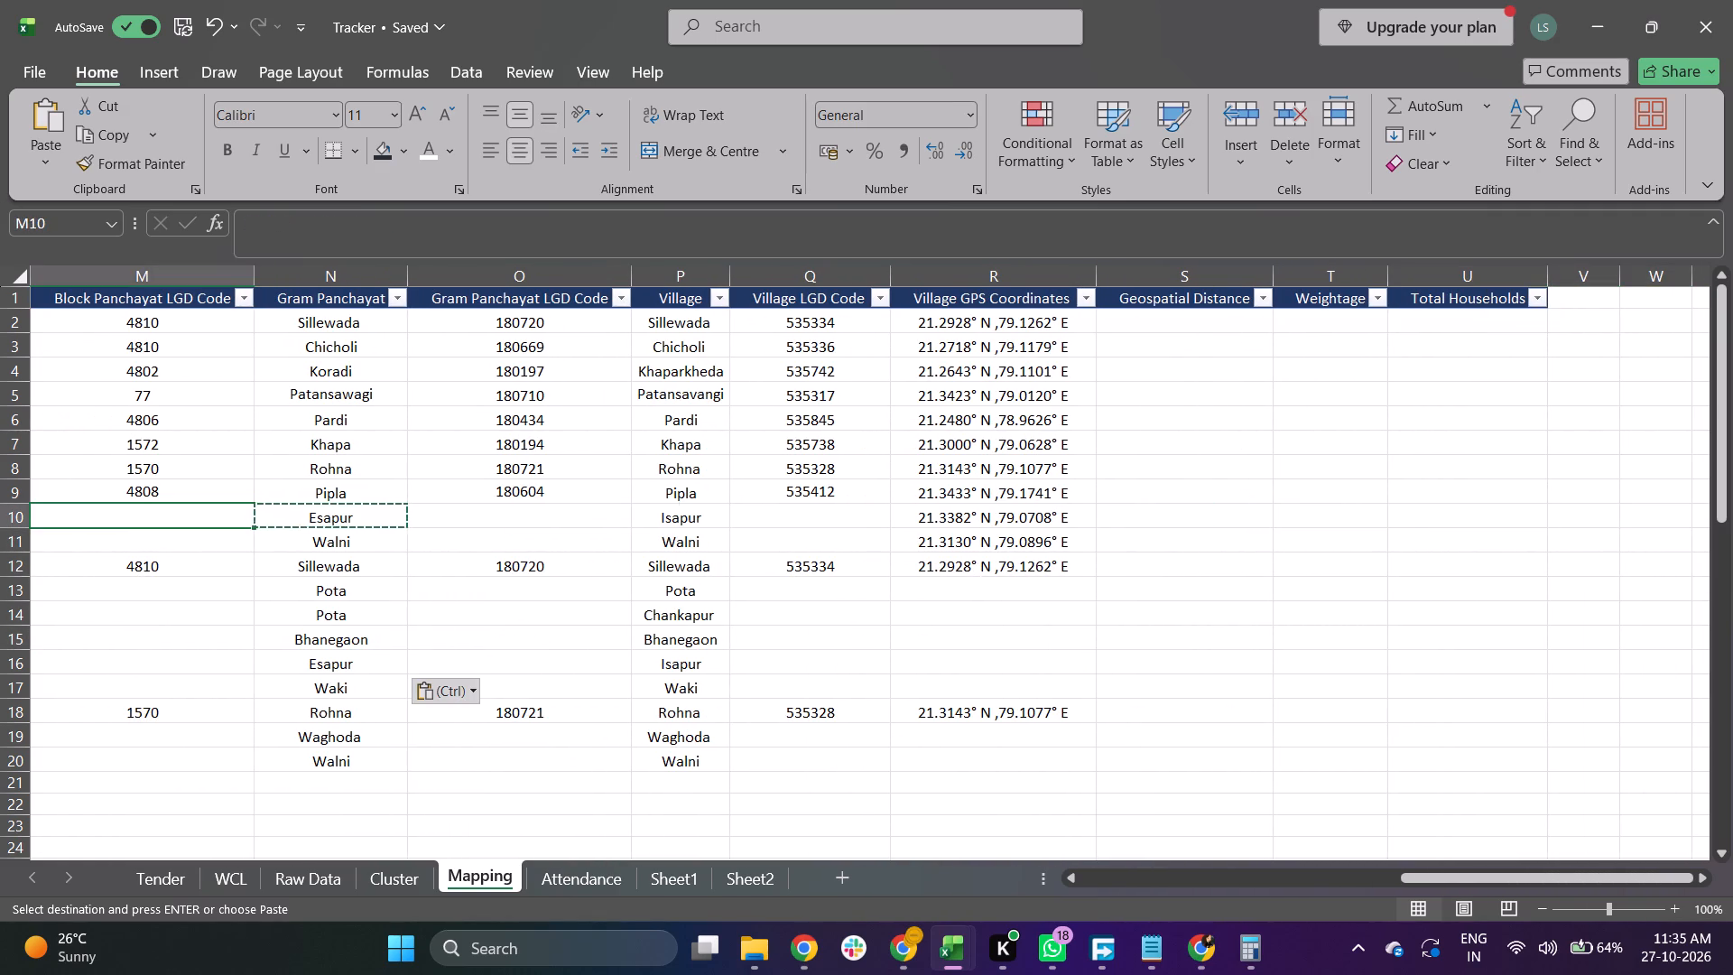
key(Left)
key(Right)
key(Right)
key(Right)
key(Right)
key(Left)
key(Left)
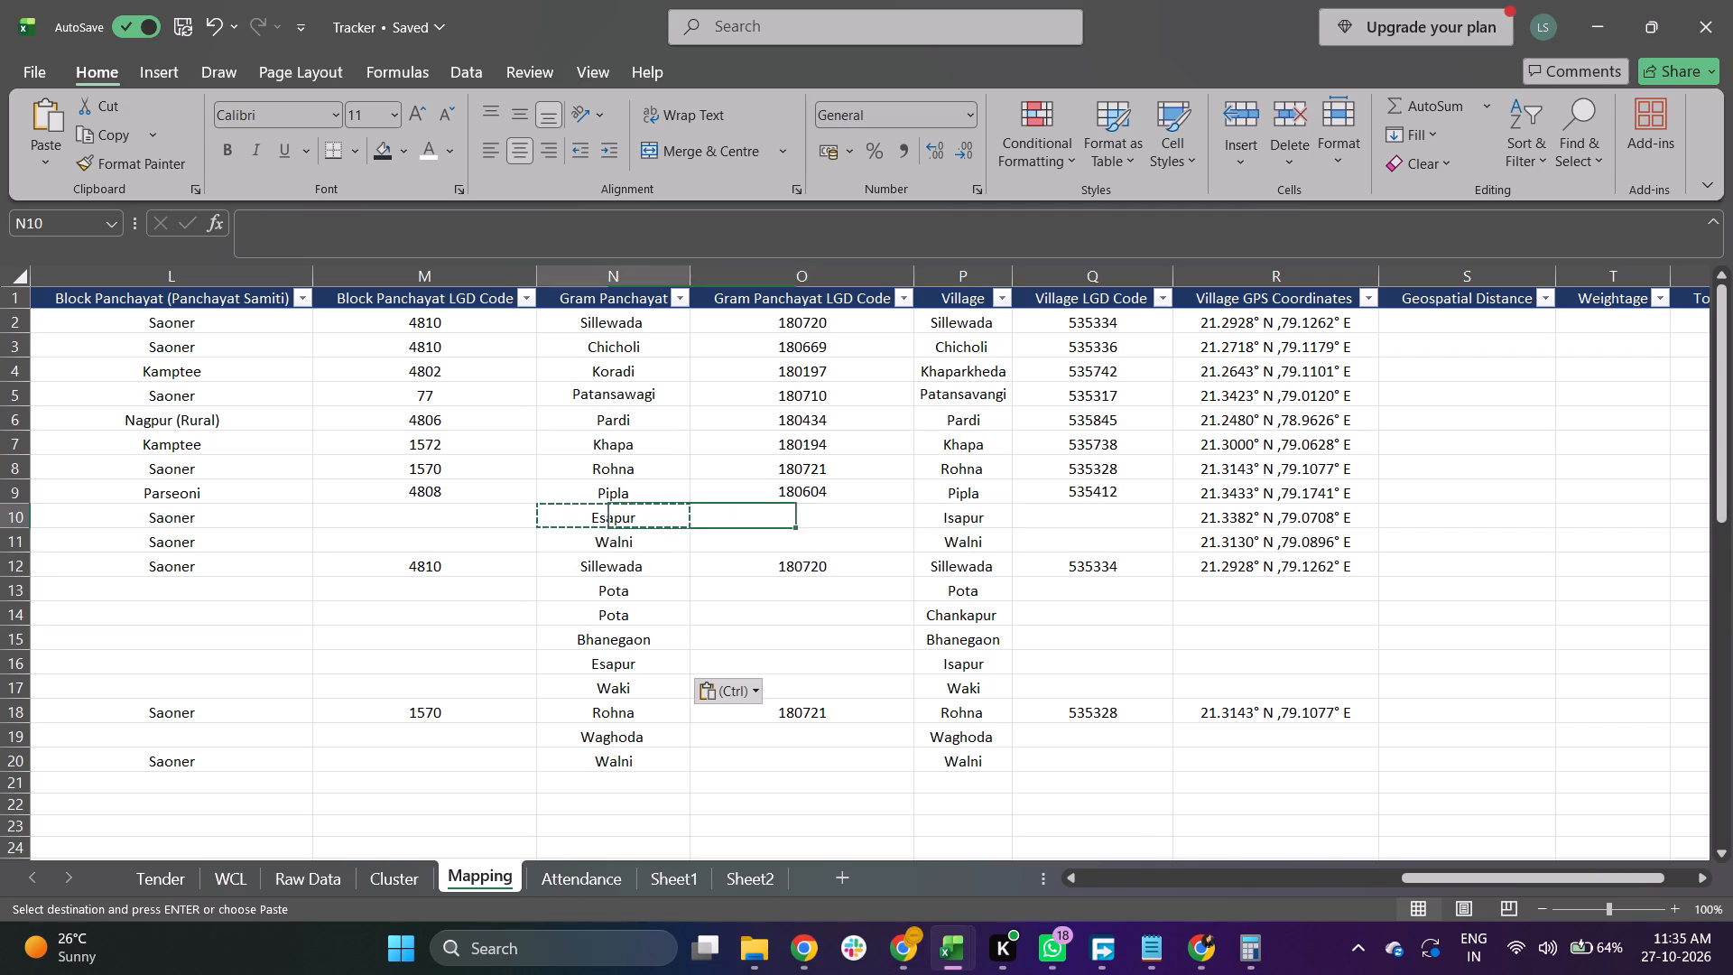
key(Right)
key(Right)
Look down the Village column from row 10 to the Rohna entry in row 18.
key(Down)
key(Down)
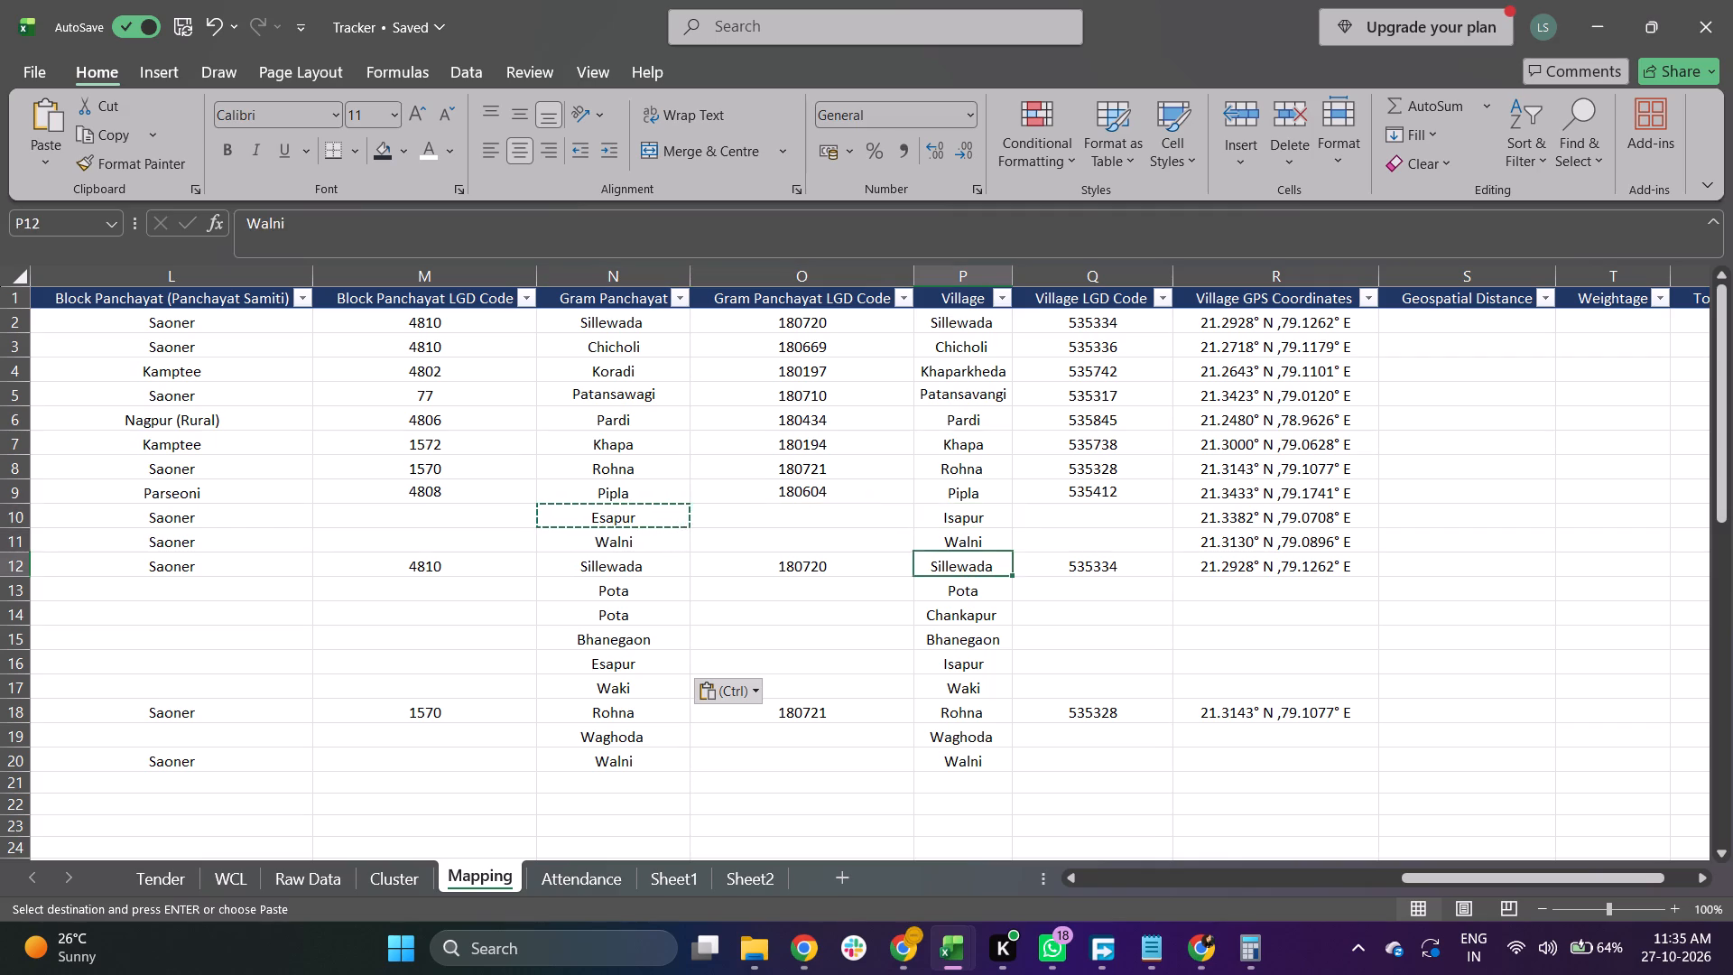
key(Down)
key(Down)
key(Down)
key(Down)
key(Down)
key(Down)
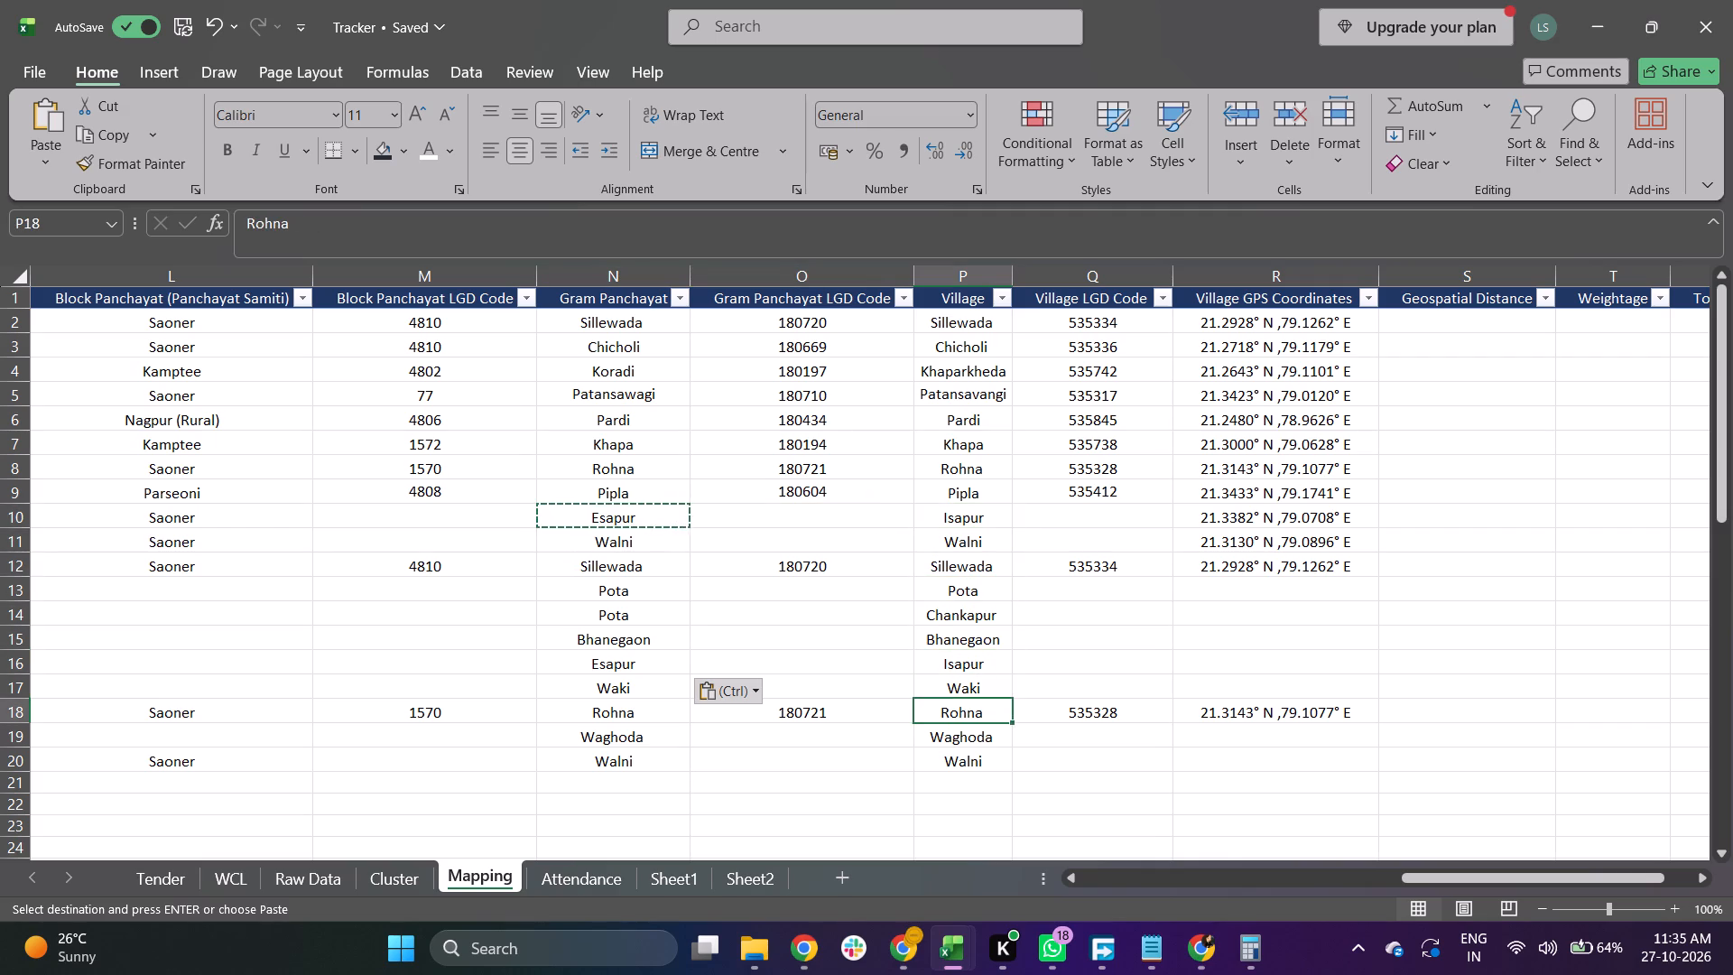
Review the Isapur village entry in row 16 across its columns from S.No. to Village LGD Code.
key(Up)
key(Up)
key(Left)
key(Left)
key(Left)
key(Left)
key(Left)
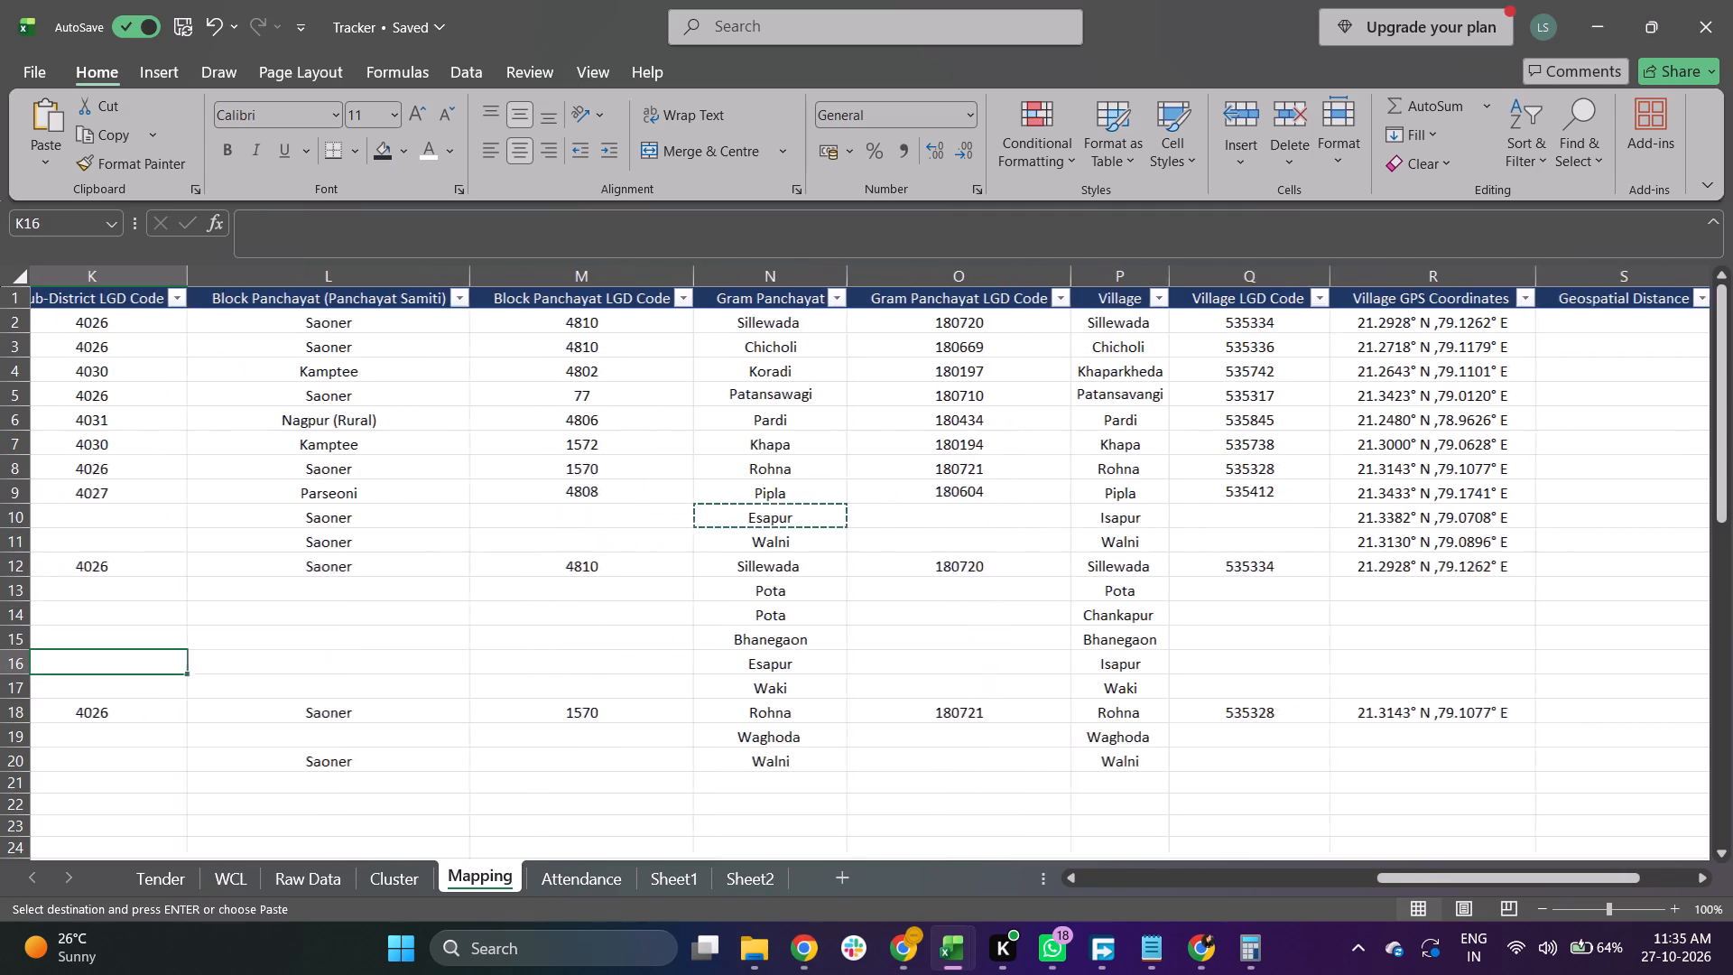
key(Left)
key(Left)
key(Left)
key(Left)
key(Left)
key(Left)
key(Left)
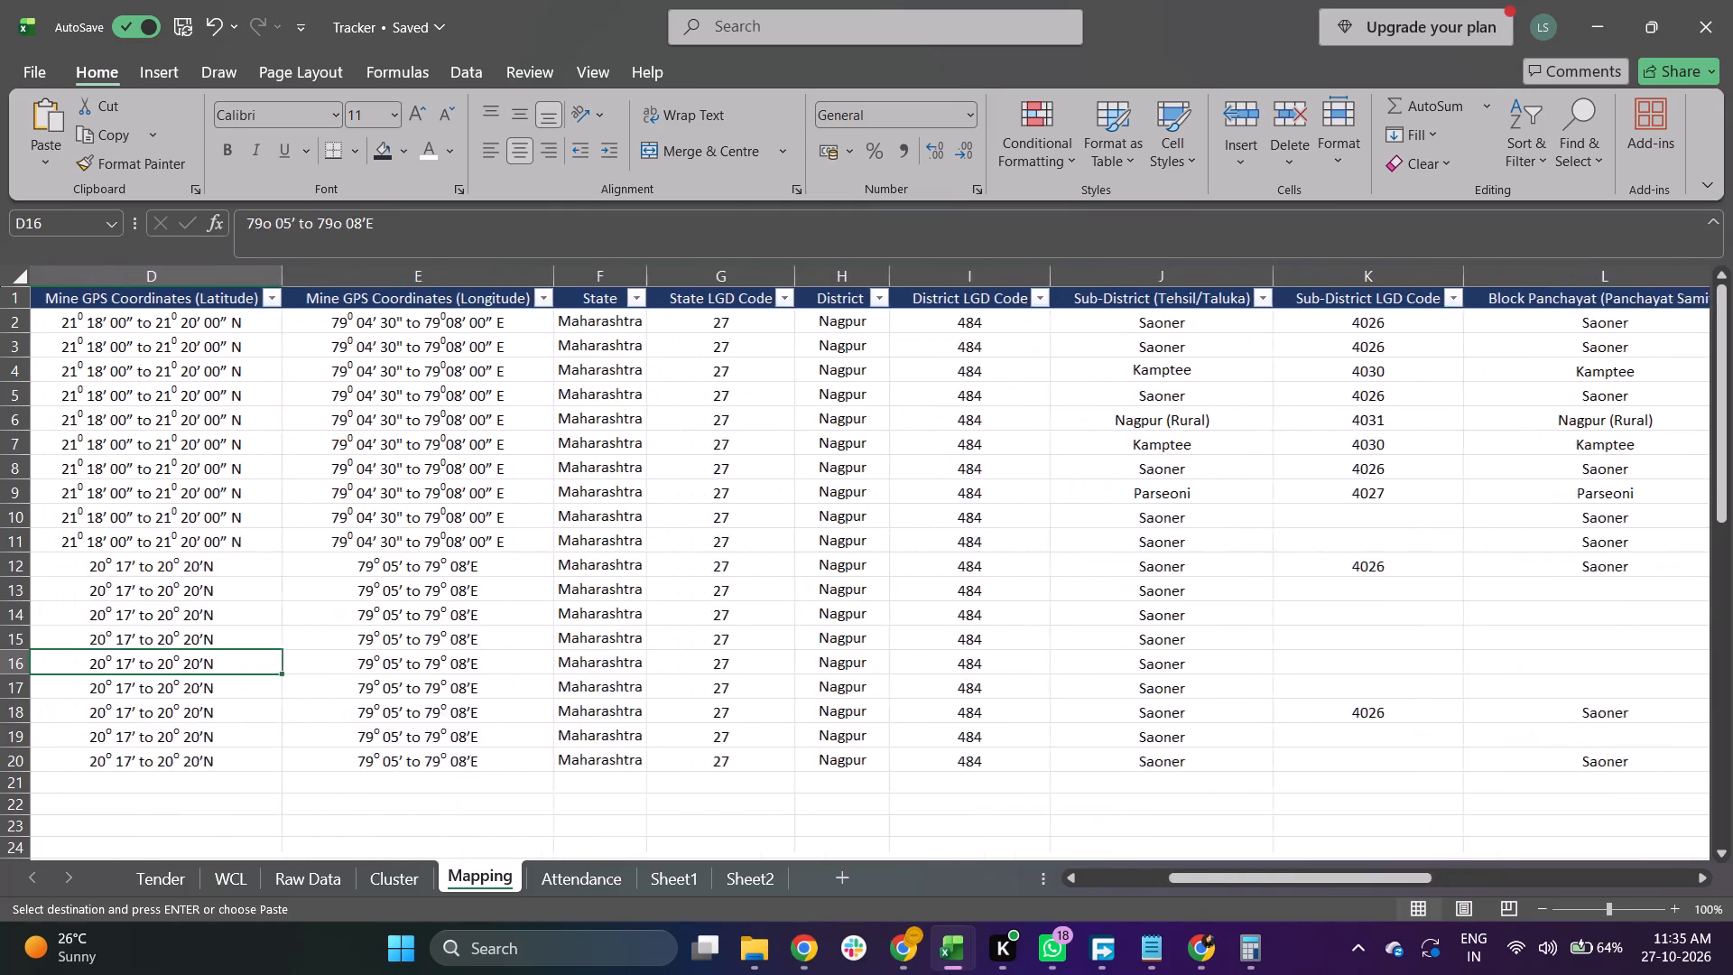
key(Left)
key(Left)
key(Left)
key(Left)
key(Left)
key(Right)
key(Right)
key(Right)
key(Right)
key(Right)
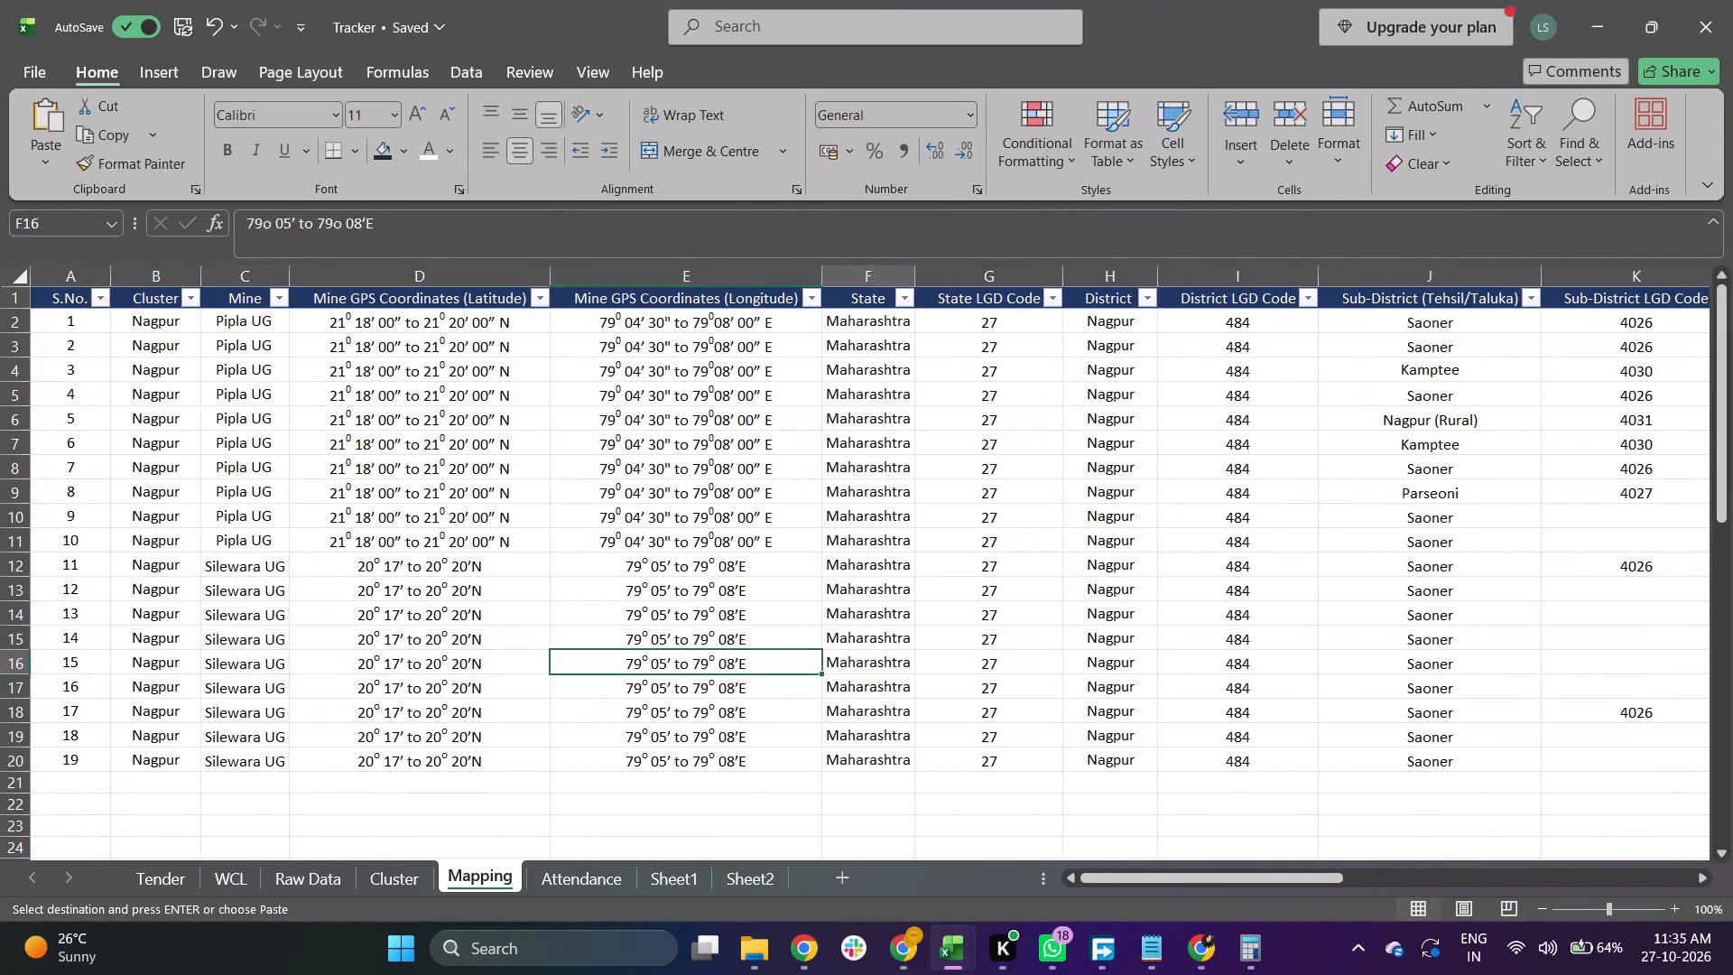
key(Right)
key(Right)
key(Right)
key(Right)
key(Right)
key(Right)
key(Right)
key(Right)
key(Right)
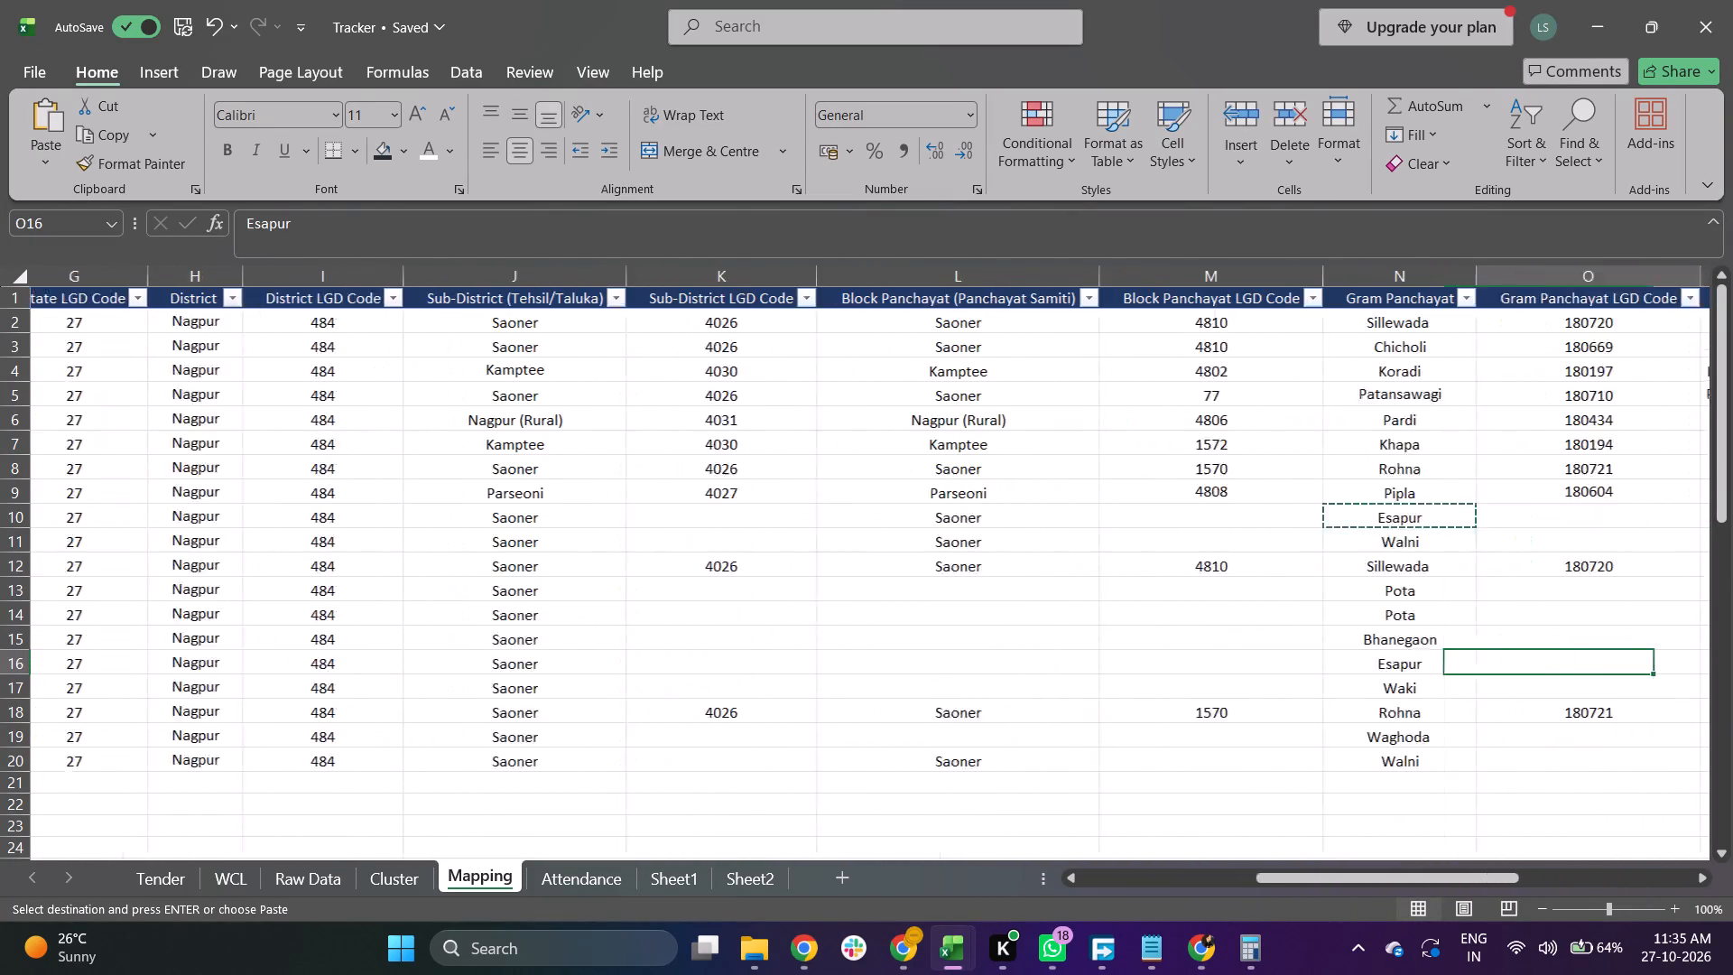
key(Right)
key(Right)
key(Left)
key(Left)
key(Left)
key(Left)
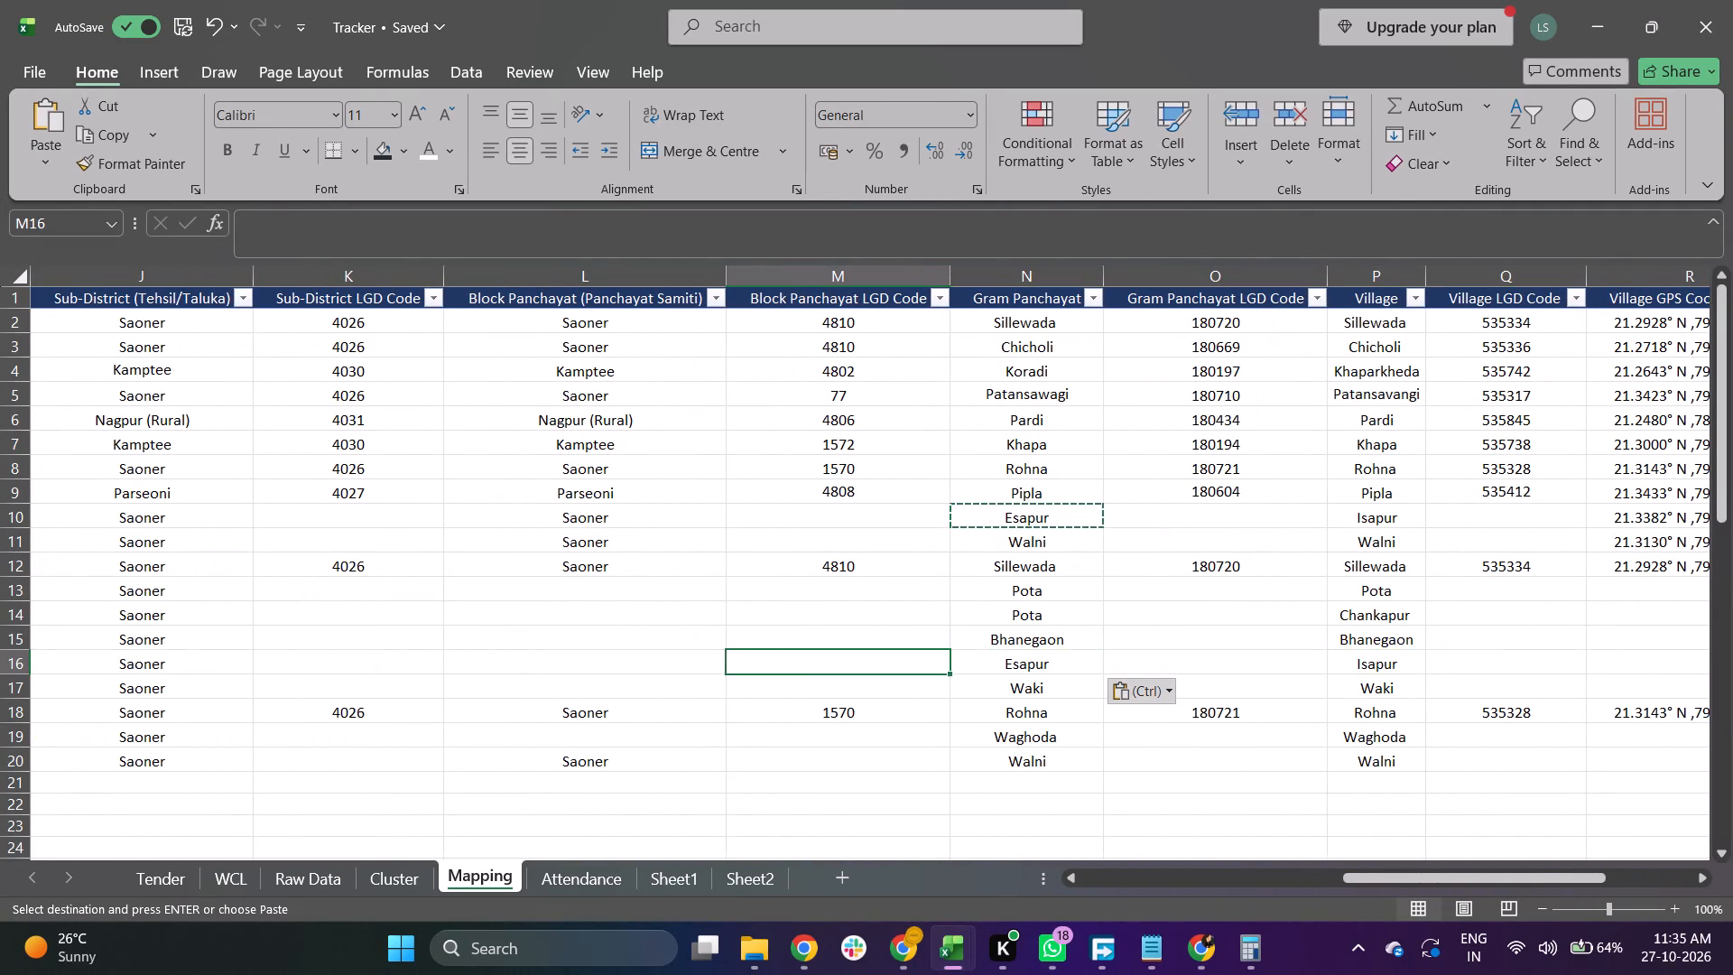
Compare the Sillewada entry in row 12 with the rows below, down to the Isapur village entry in row 16.
key(Up)
key(Up)
key(Up)
key(Up)
key(Right)
key(Right)
key(Right)
key(Right)
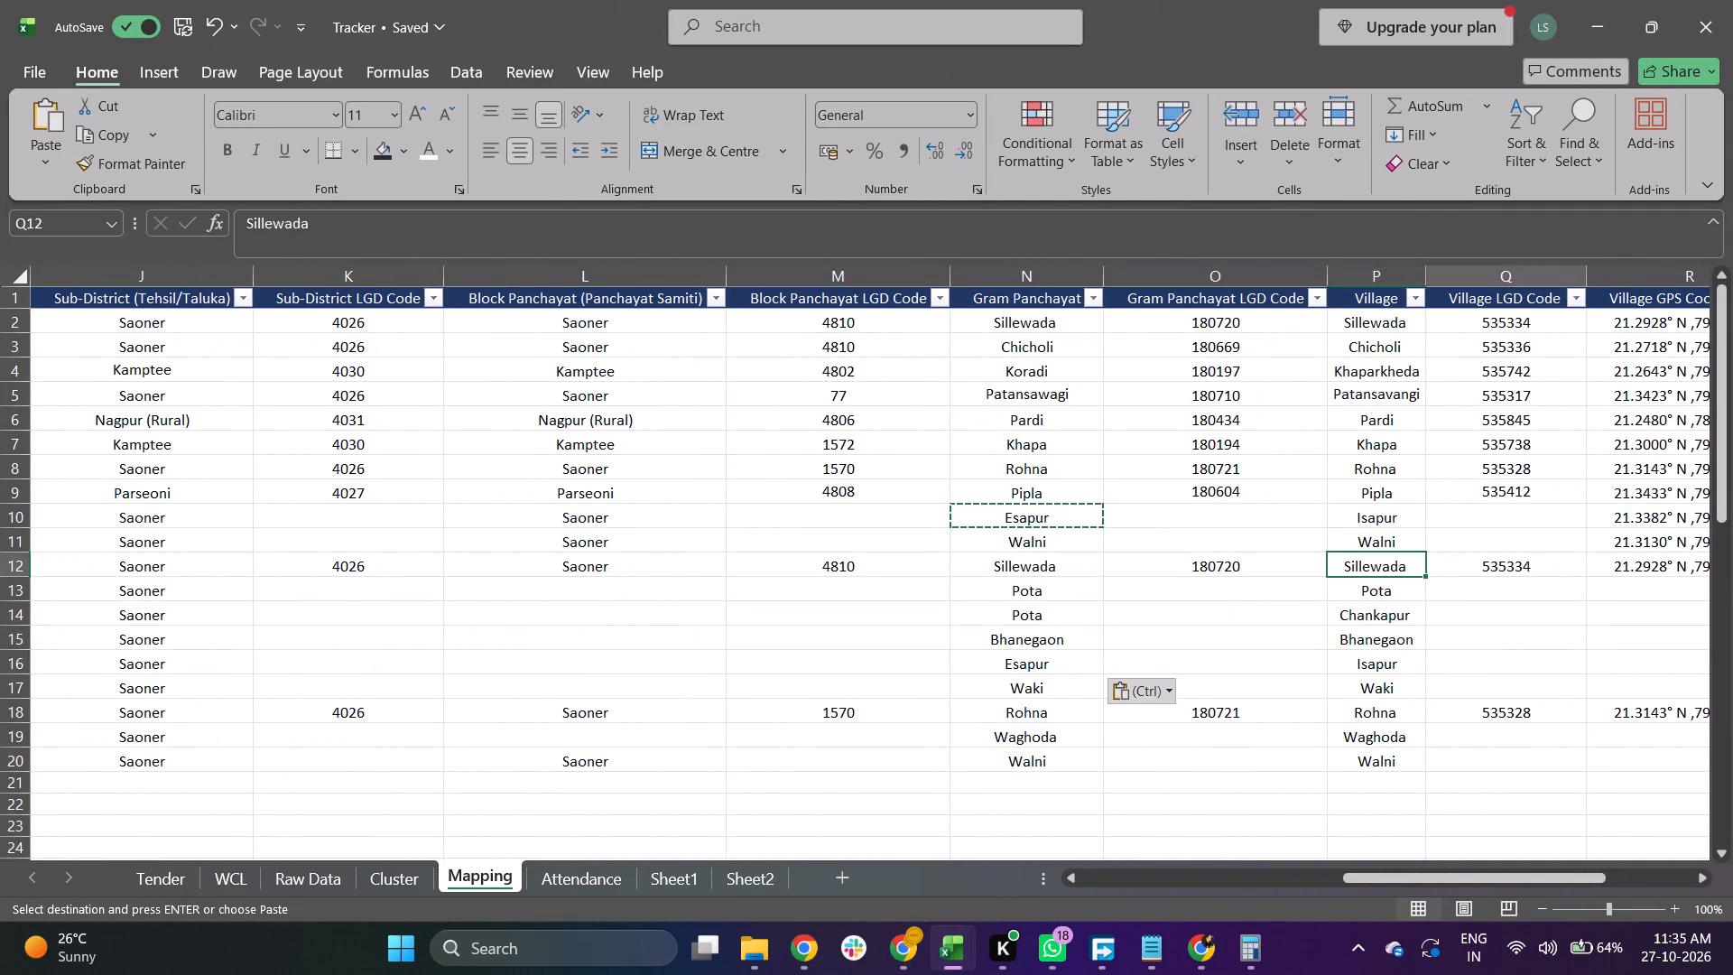
key(Right)
key(Right)
key(Down)
key(Left)
key(Left)
key(Left)
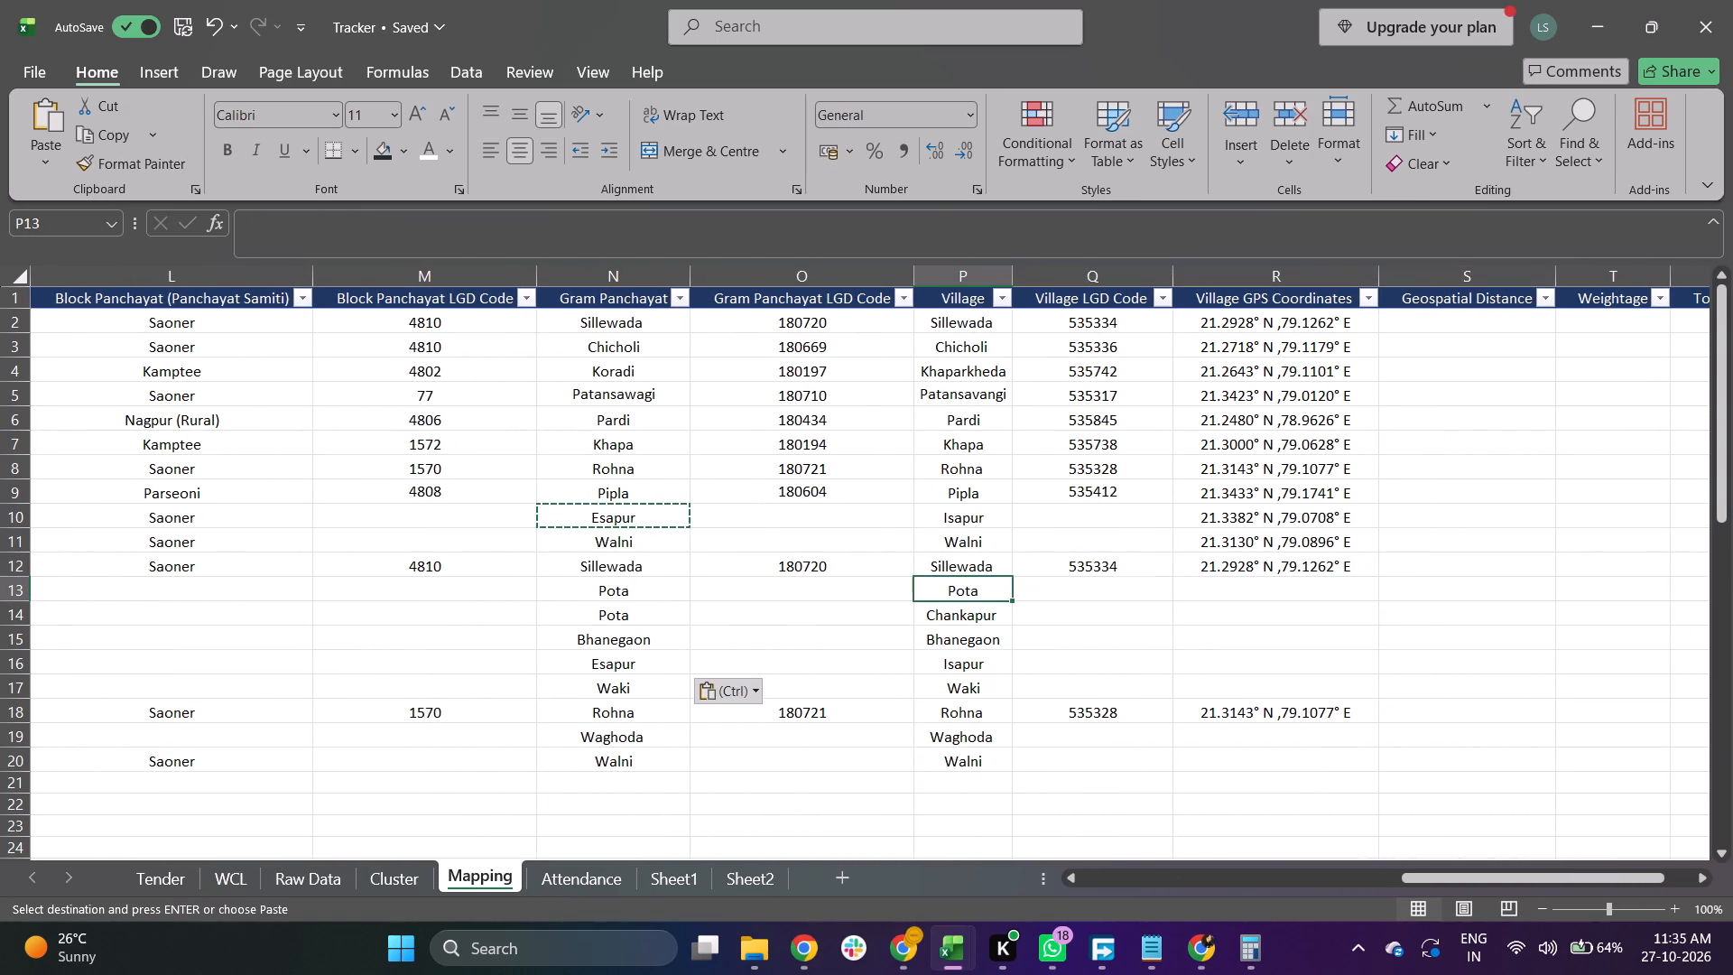
key(Down)
key(Down)
key(Down)
key(Left)
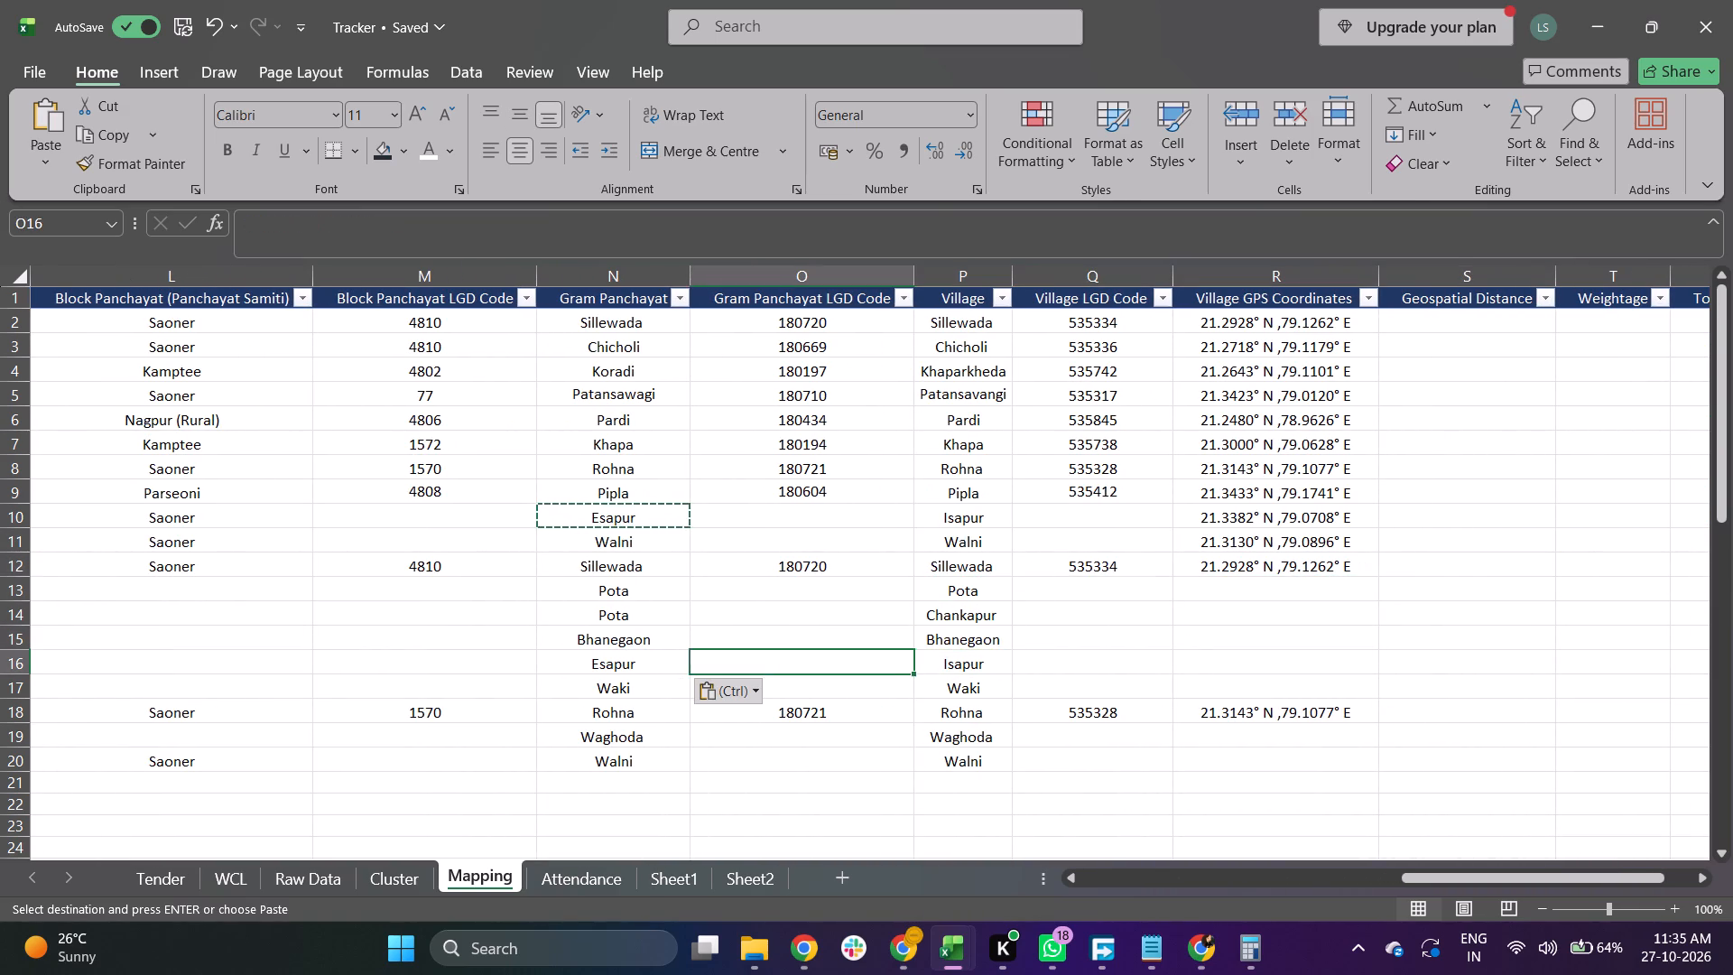
key(Left)
key(Left)
key(Left)
key(Left)
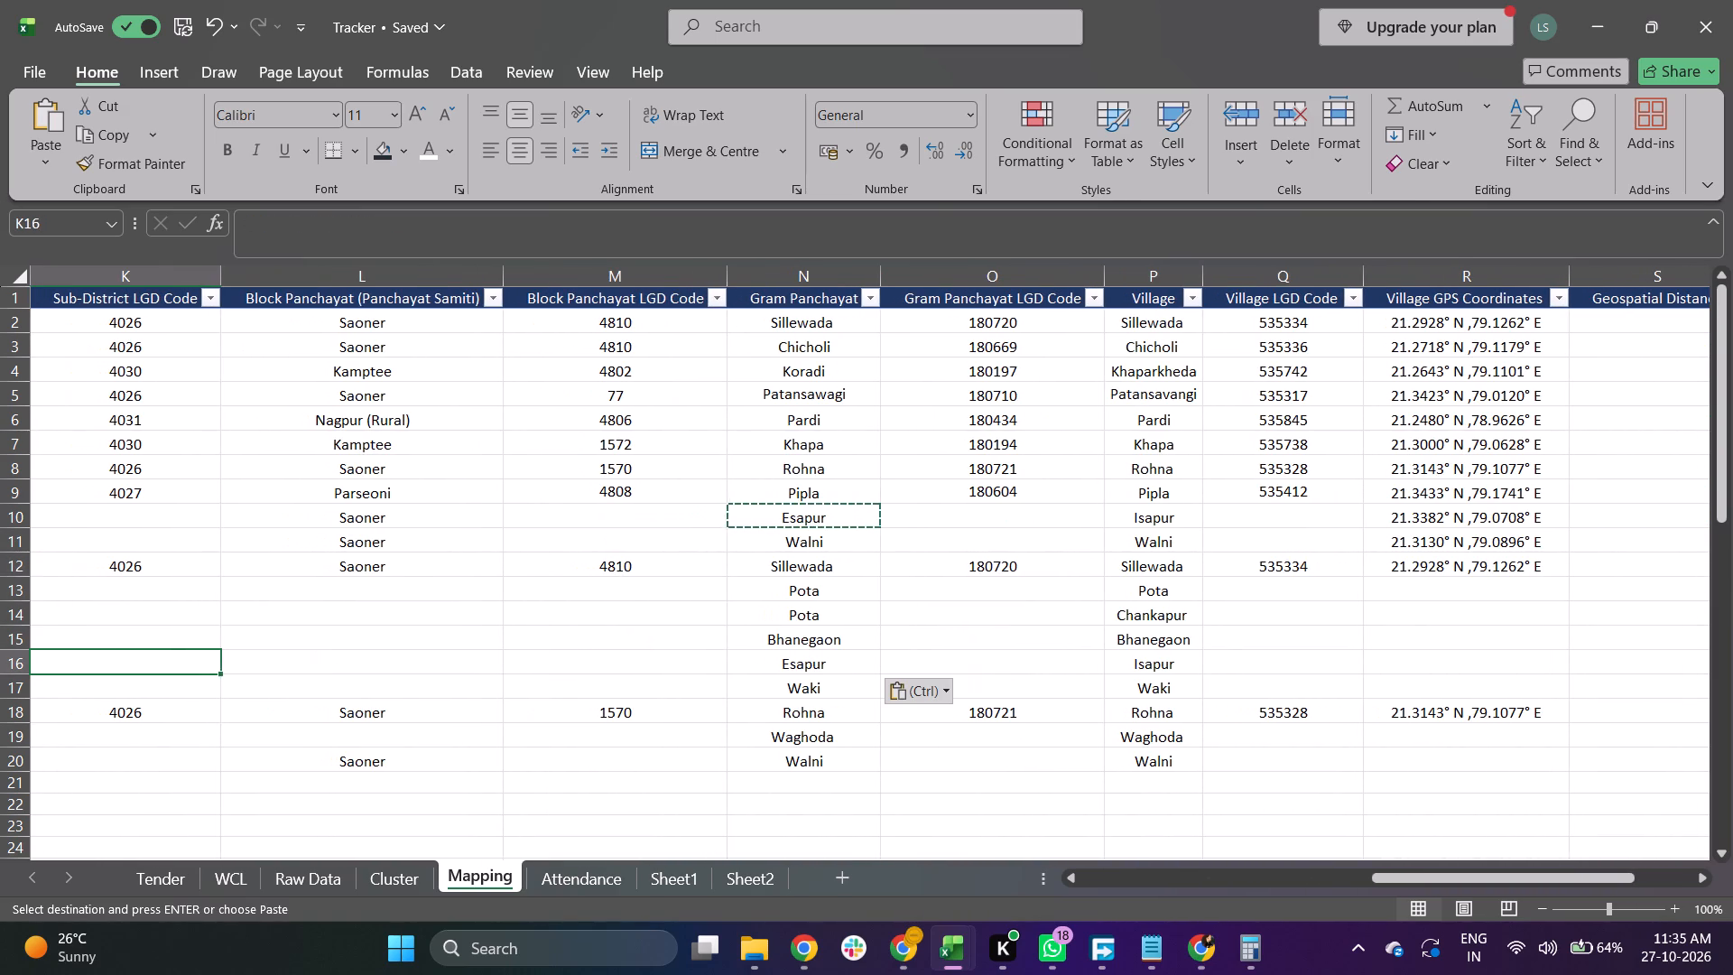
Copy the block panchayat name Saoner from the Isapur entry in row 10 into the matching Isapur entry in row 16.
key(Up)
key(Up)
key(Up)
key(Up)
key(Up)
key(Up)
key(Right)
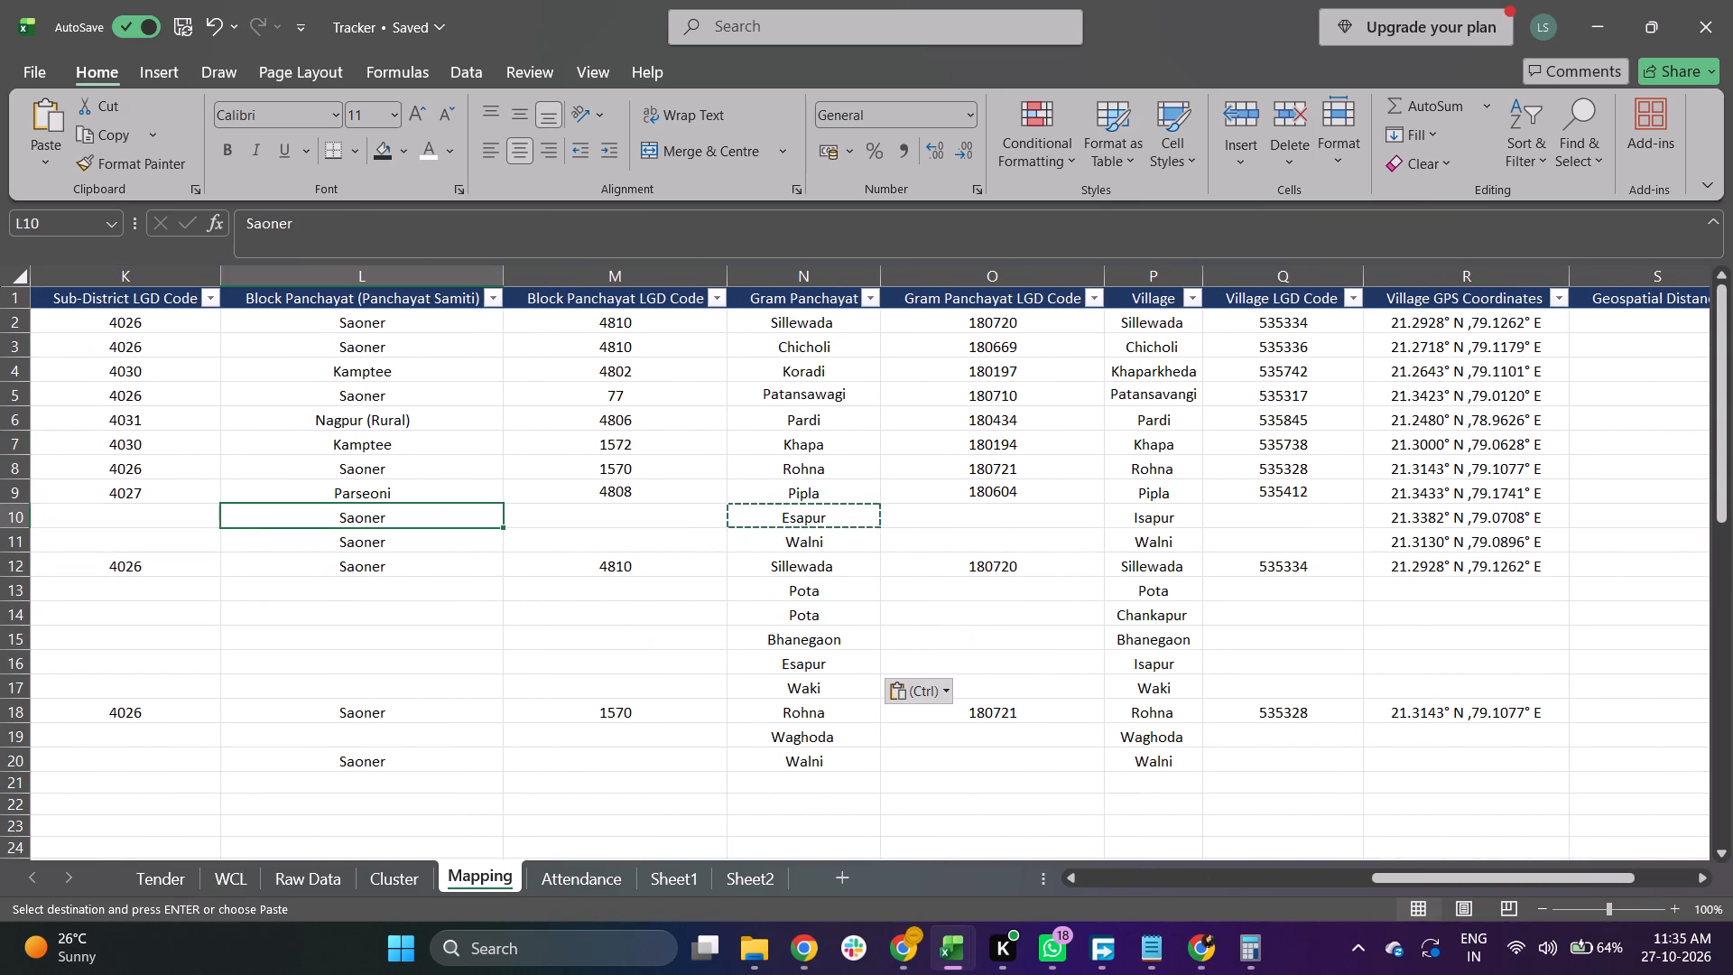
key(ctrl+c)
key(Down)
key(Down)
key(Down)
key(Down)
key(Down)
key(Down)
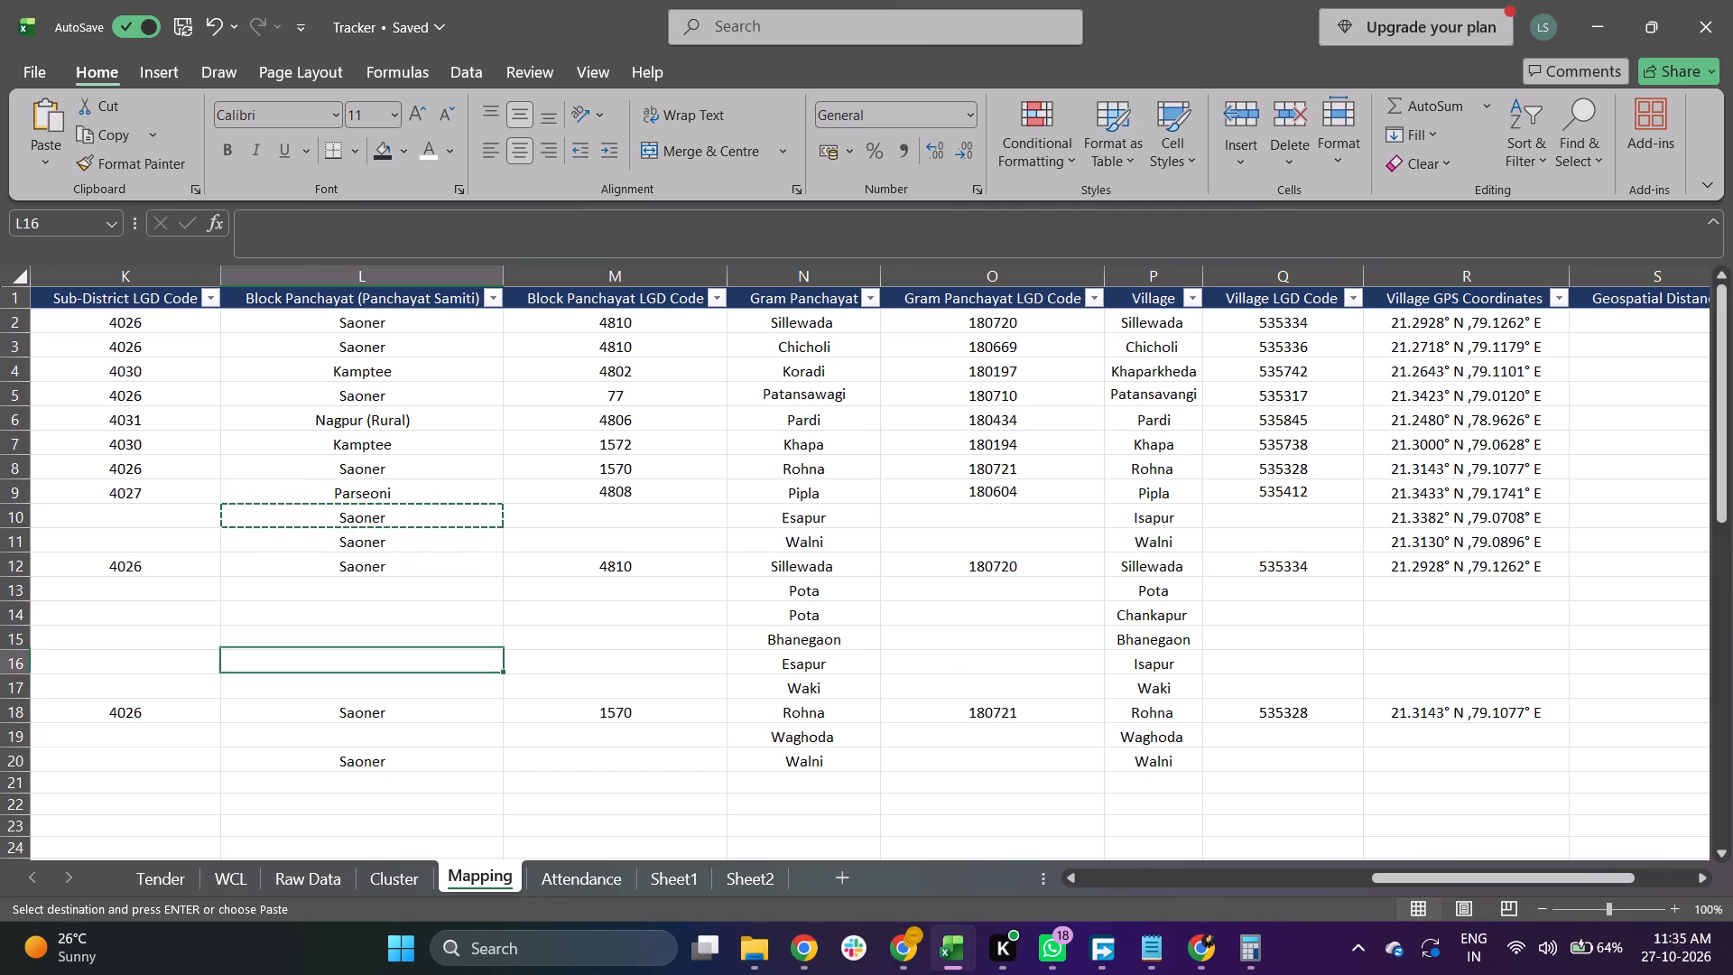
key(ctrl+v)
Check the Isapur entry in row 16 across its columns from District LGD Code to Village GPS Coordinates.
key(Left)
key(Left)
key(Left)
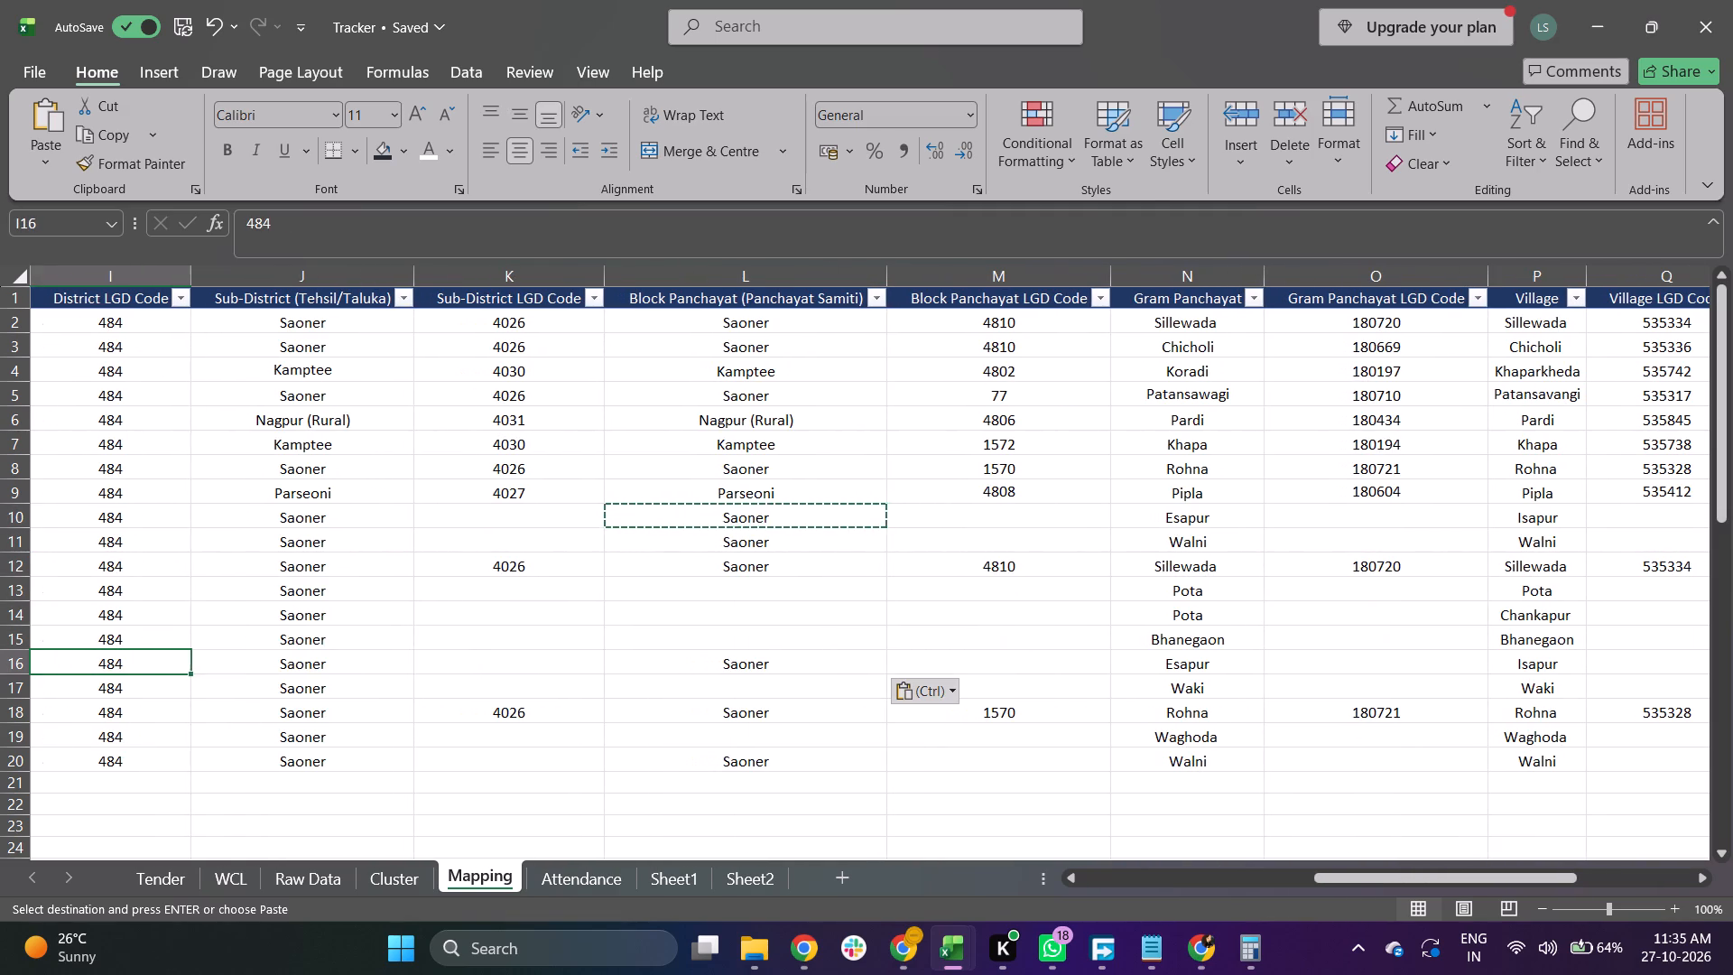
key(Right)
key(Right)
key(Right)
key(Right)
key(Right)
key(Right)
key(Right)
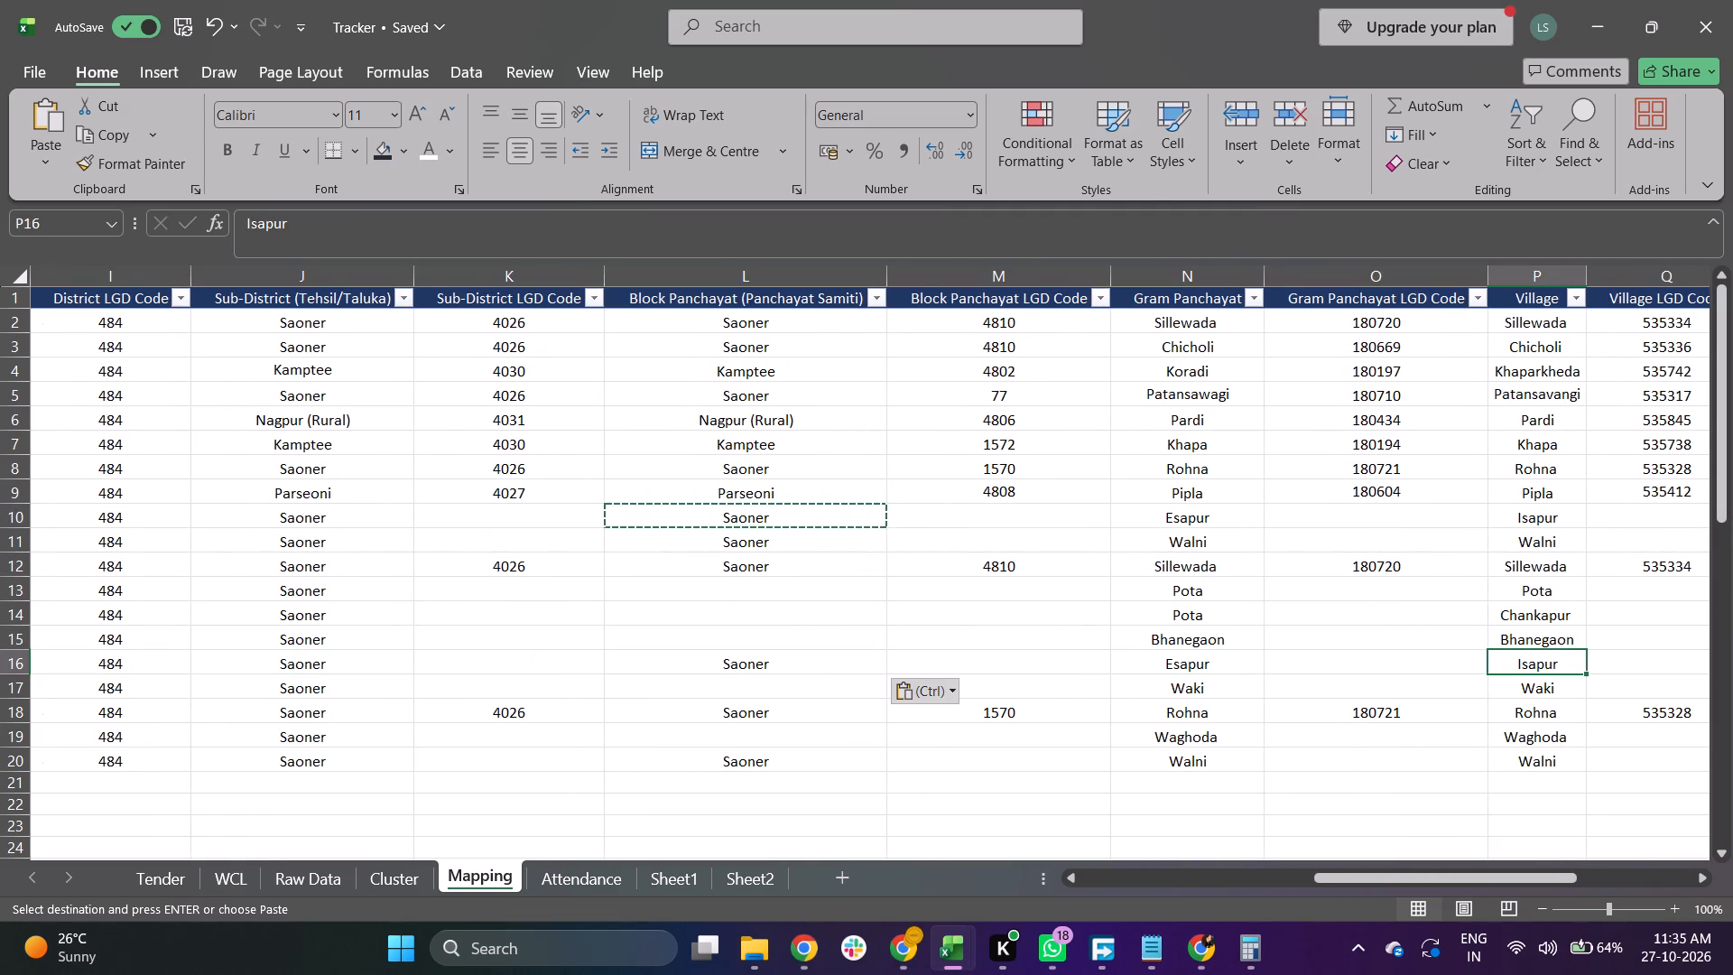
key(Right)
key(Right)
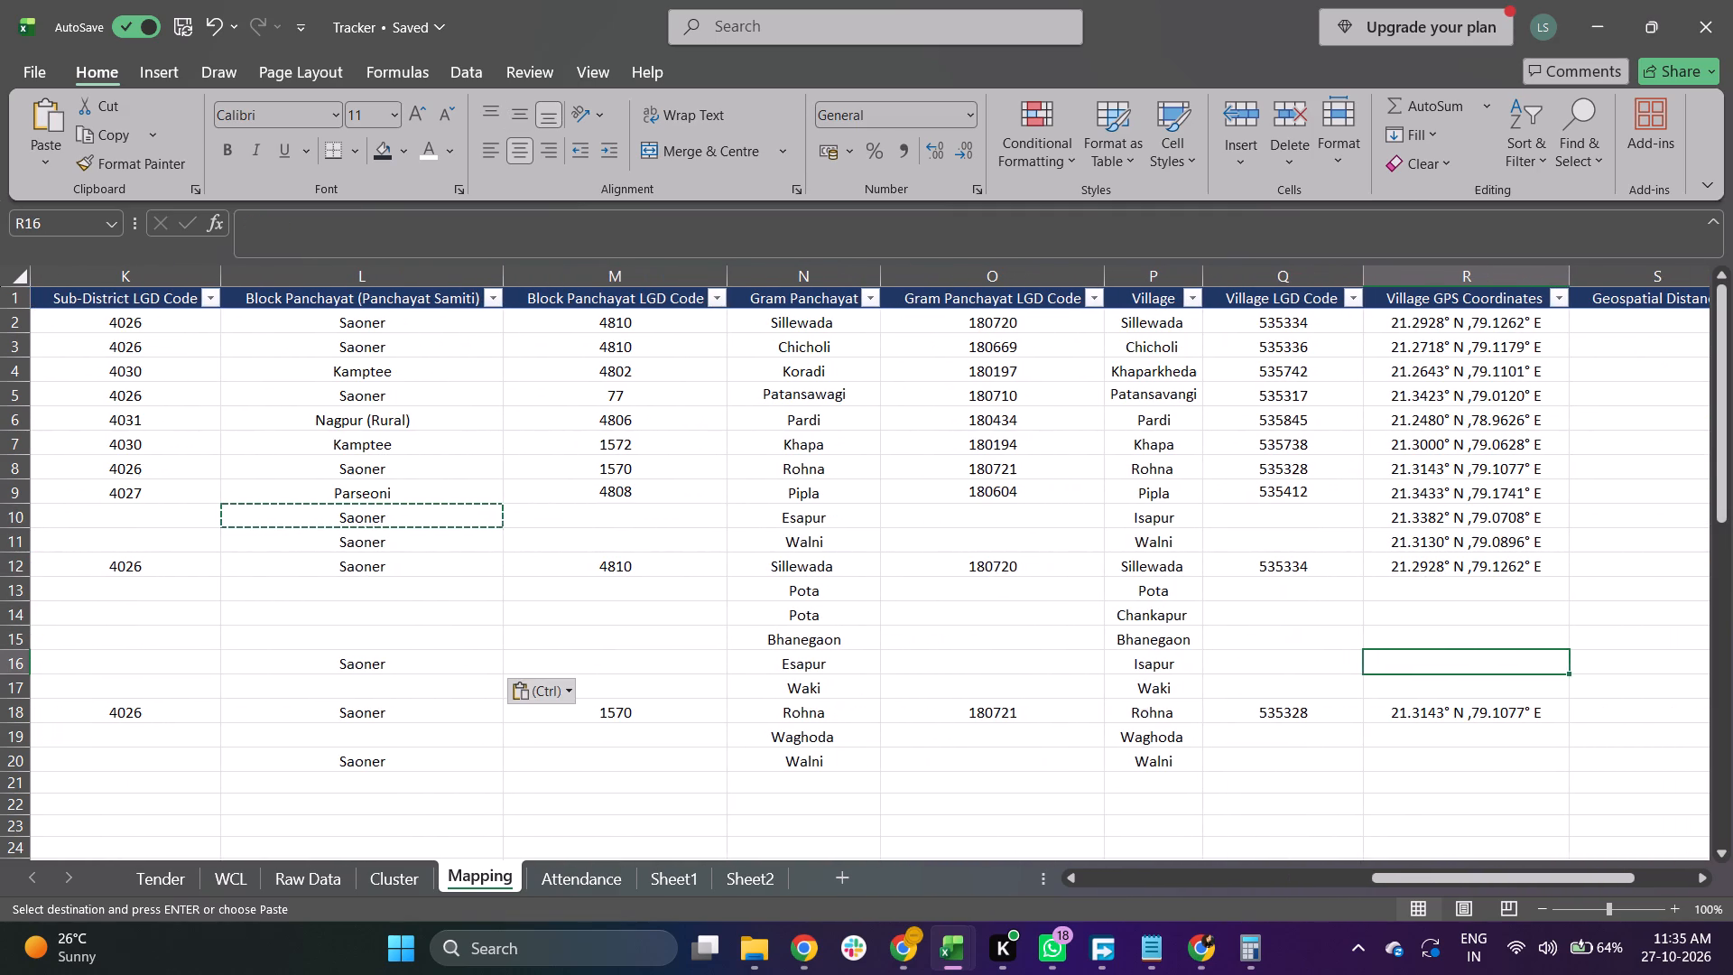
key(Left)
key(Left)
key(Left)
key(Left)
key(Left)
key(Left)
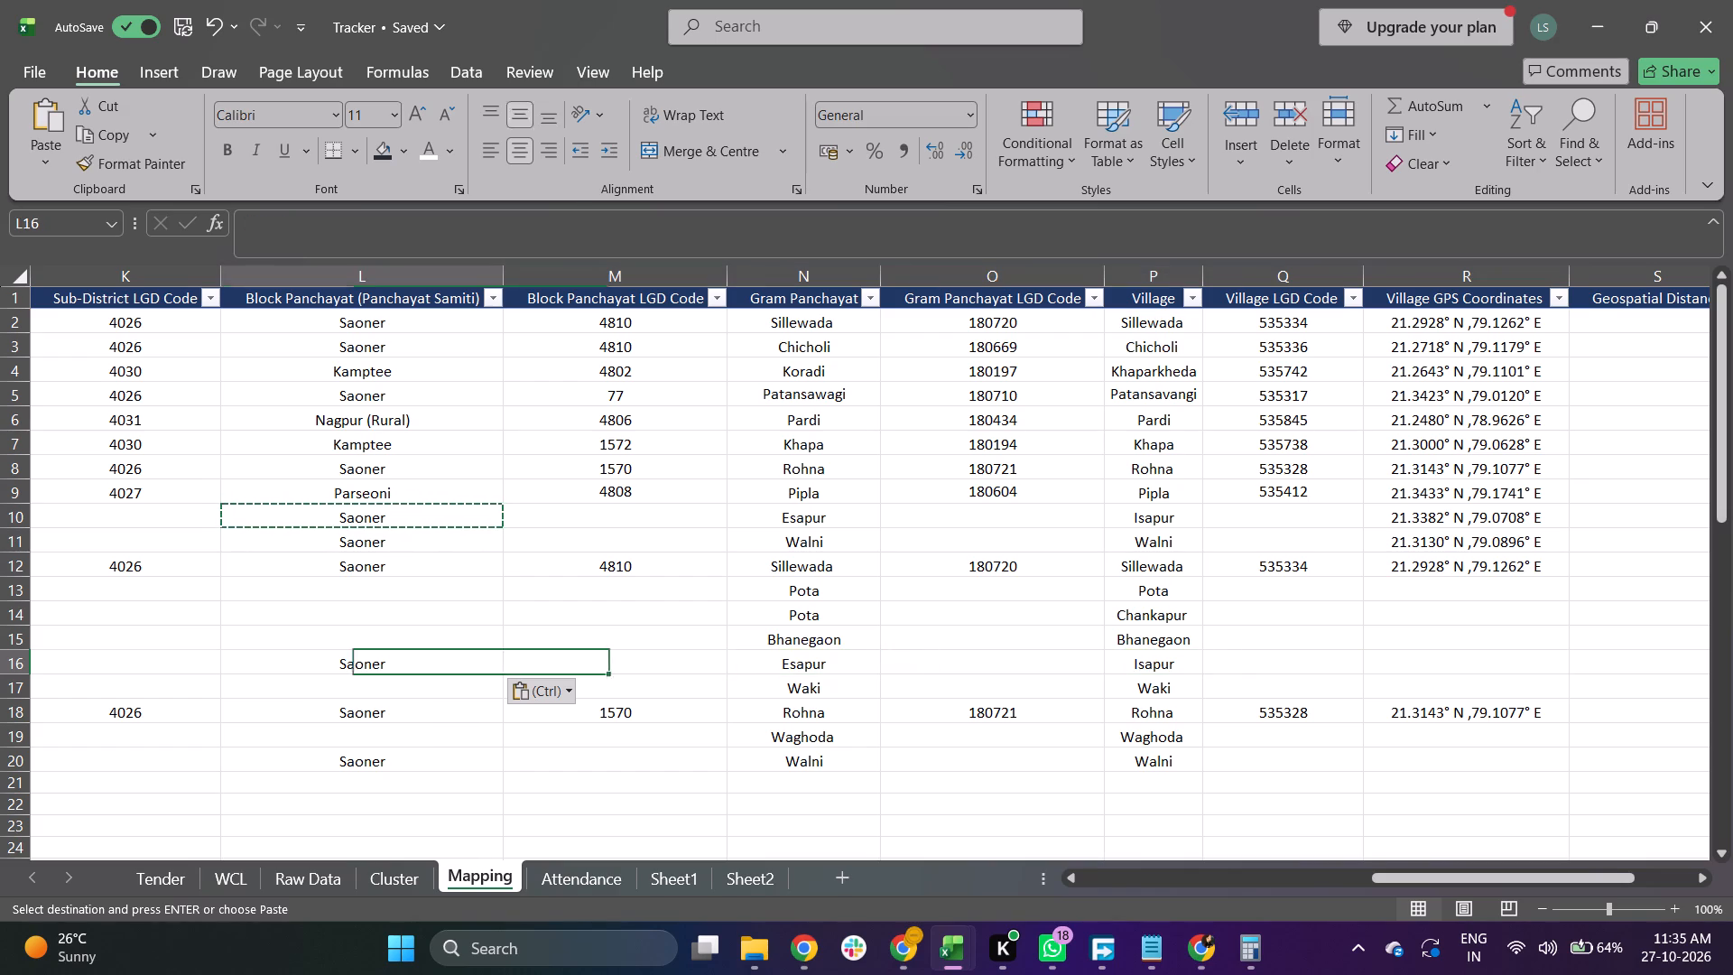
key(Left)
Compare with the Isapur entry in row 10, checking its columns from Mine GPS Coordinates (Longitude) to Village GPS Coordinates.
key(Up)
key(Up)
key(Up)
key(Up)
key(Up)
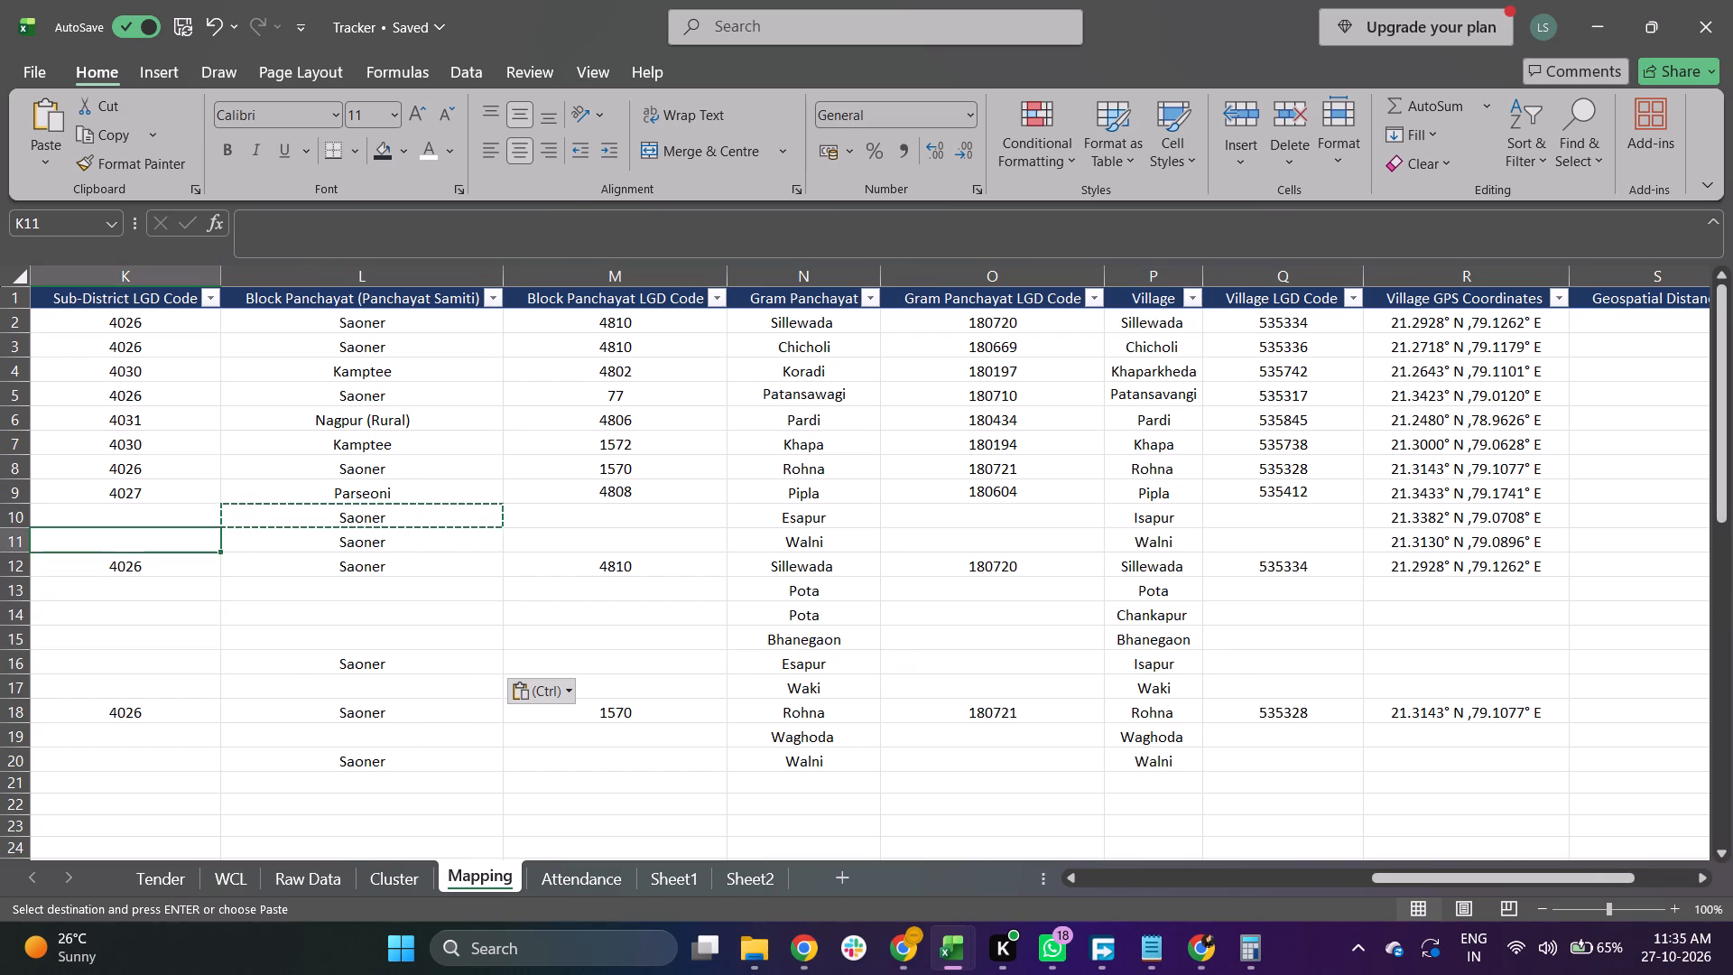
key(Up)
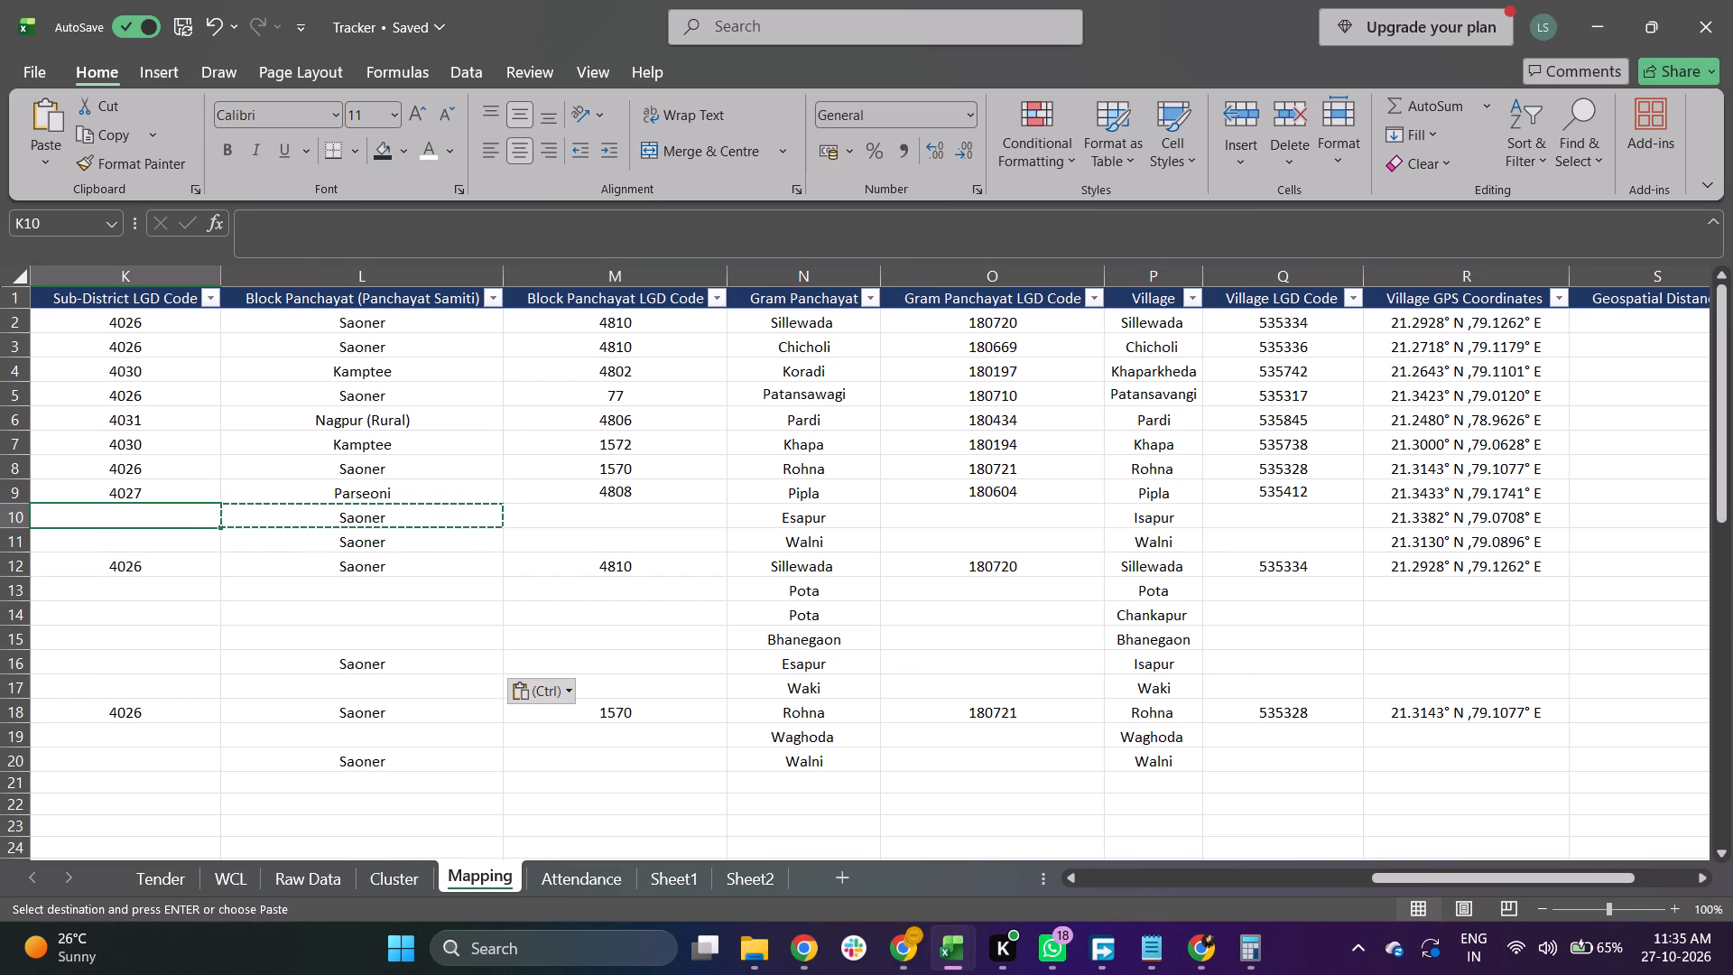
key(Right)
key(Right)
key(Right)
key(Left)
key(Left)
key(Left)
key(Left)
key(Left)
key(Left)
key(Left)
key(Left)
key(Left)
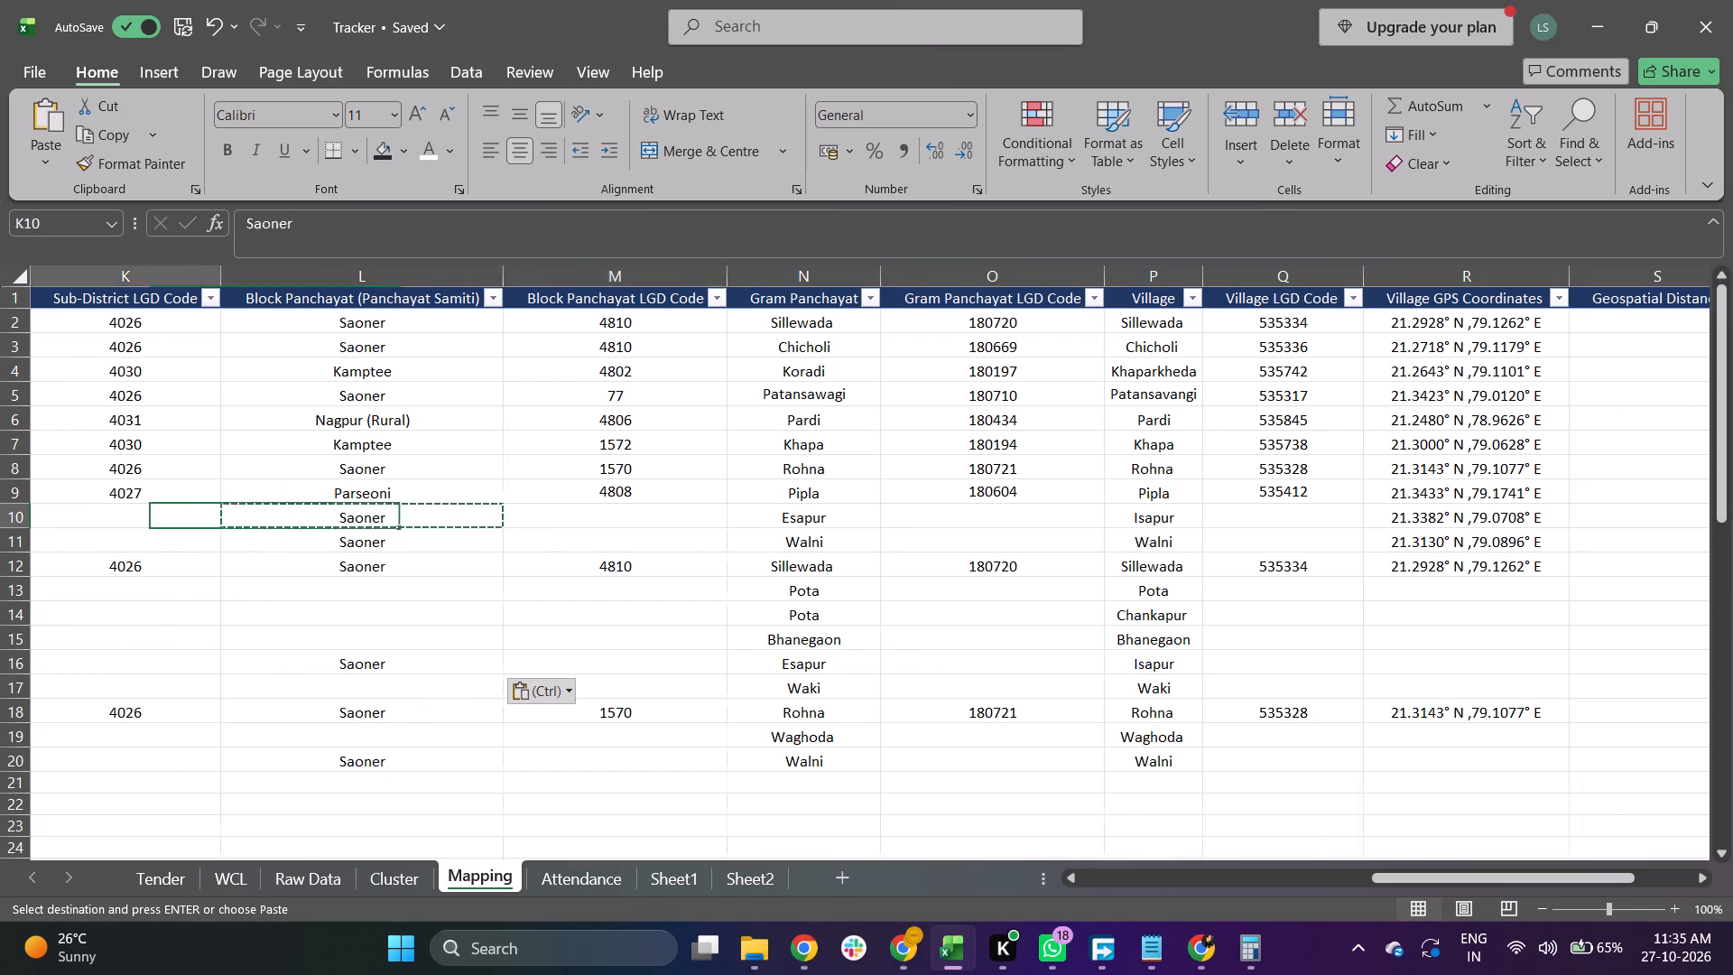
key(Right)
key(Right)
key(Right)
key(Right)
key(Right)
key(Right)
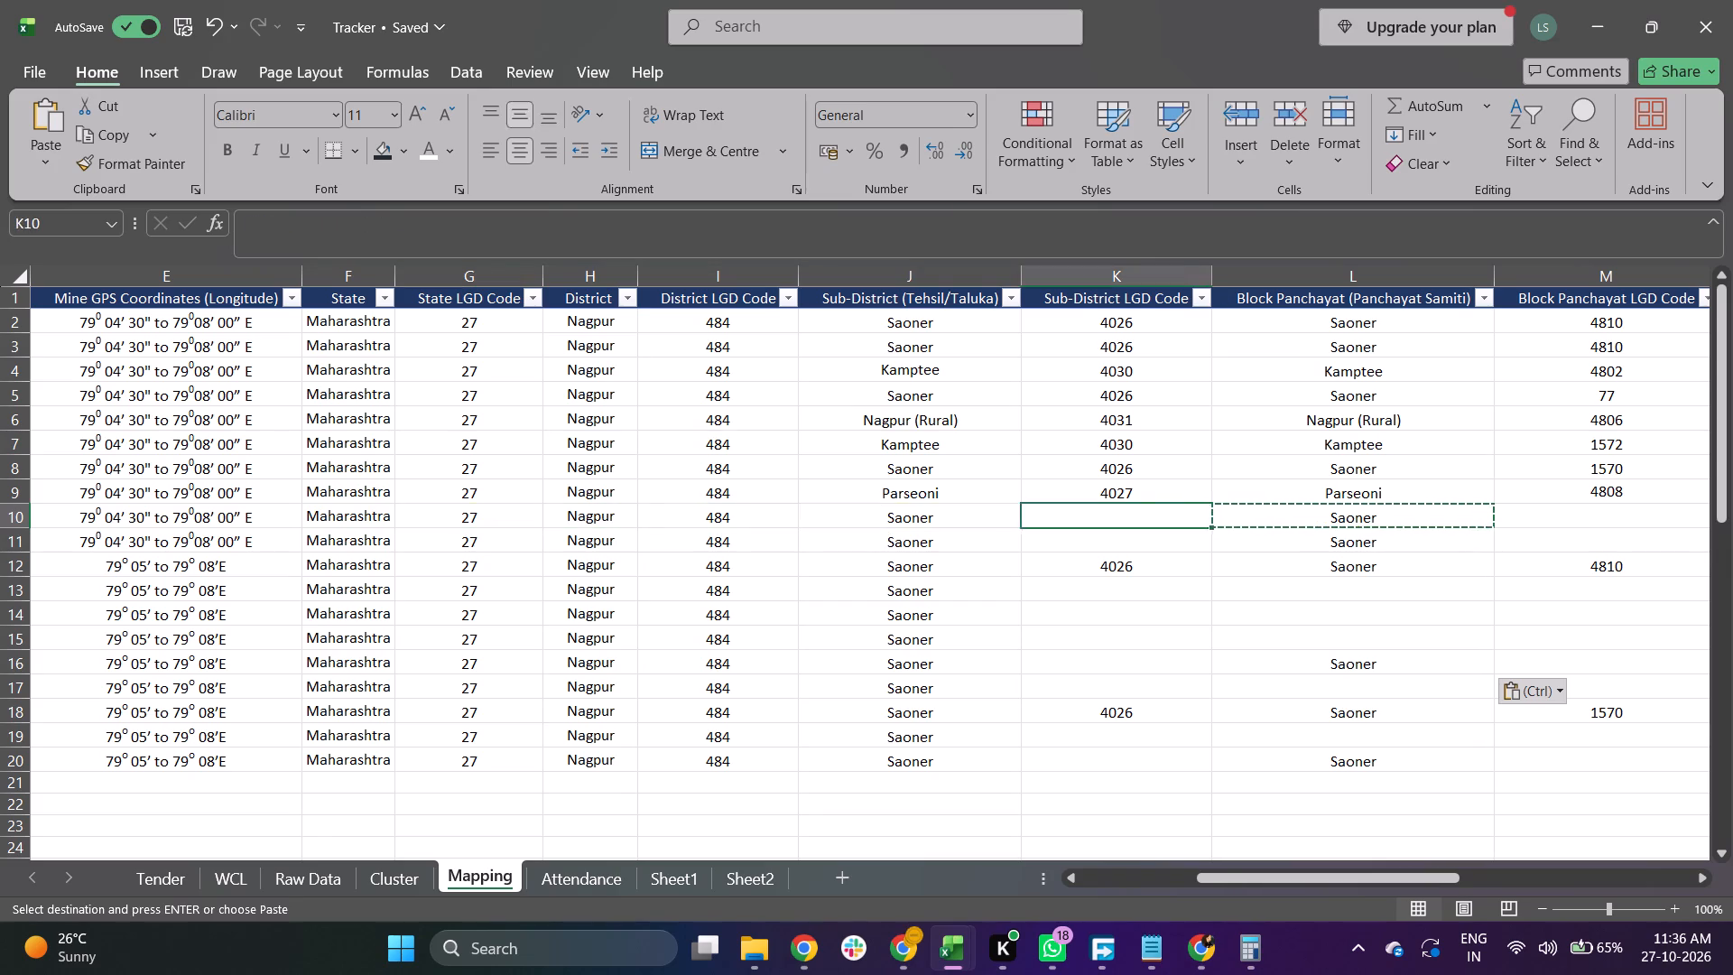
key(Right)
key(Right)
key(Right)
key(Left)
key(Left)
key(Left)
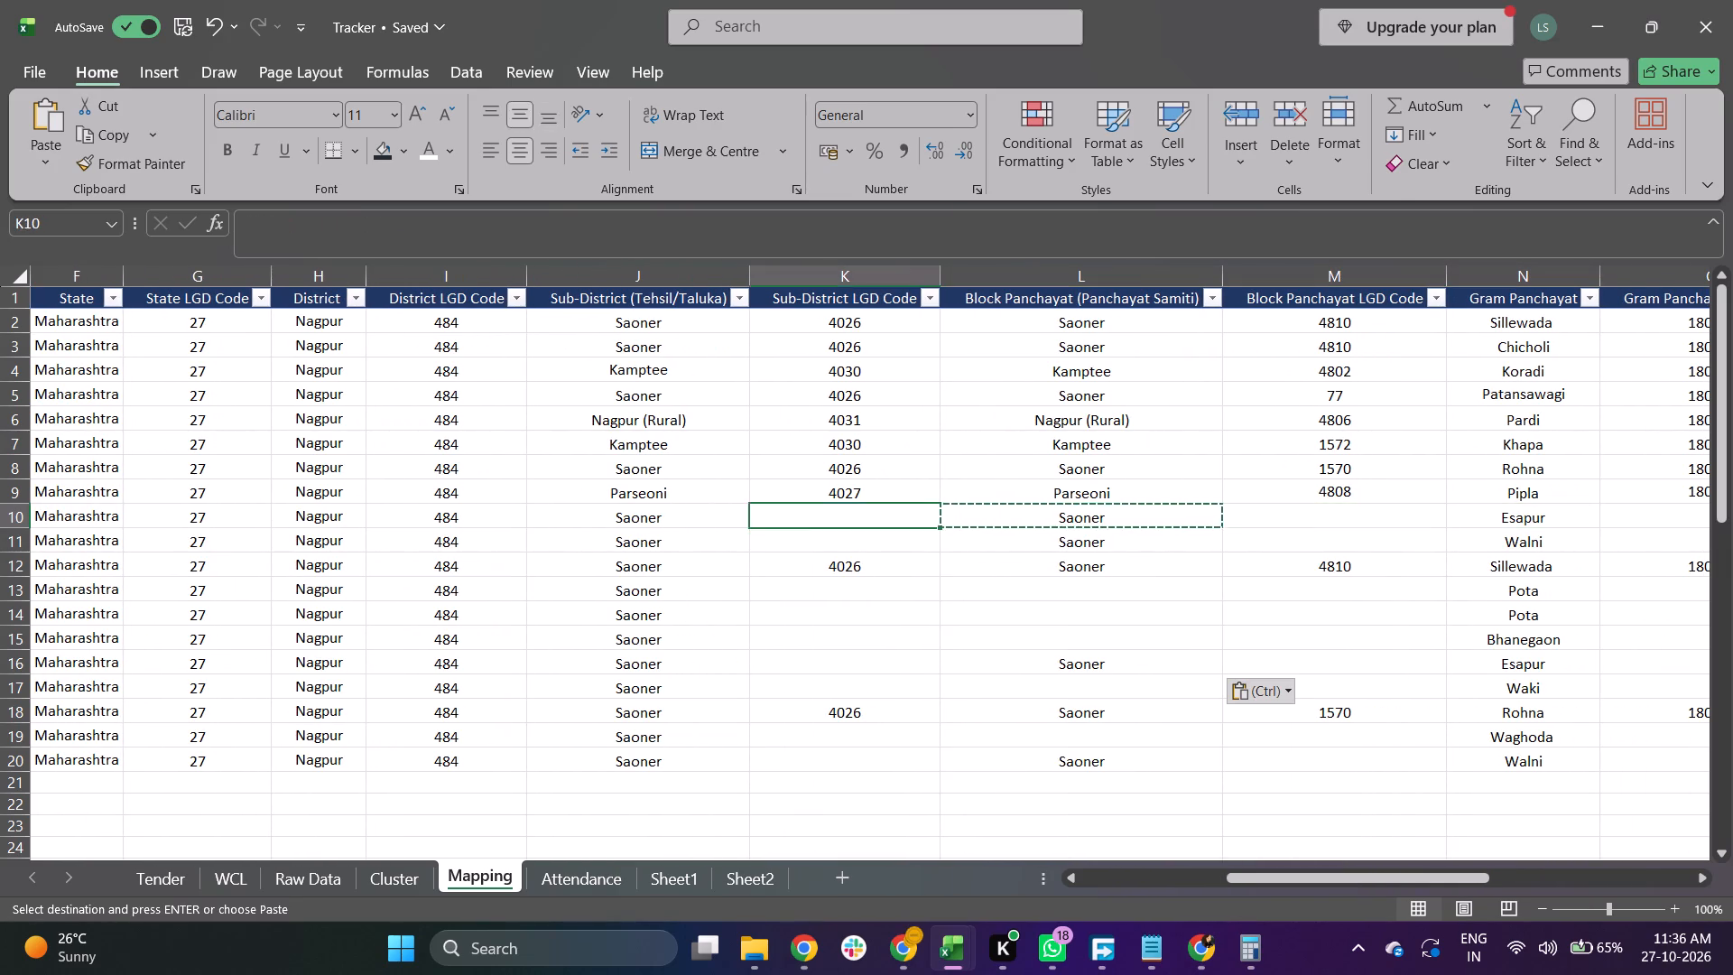
key(Left)
key(Right)
key(Right)
key(Right)
key(Right)
key(Right)
key(Right)
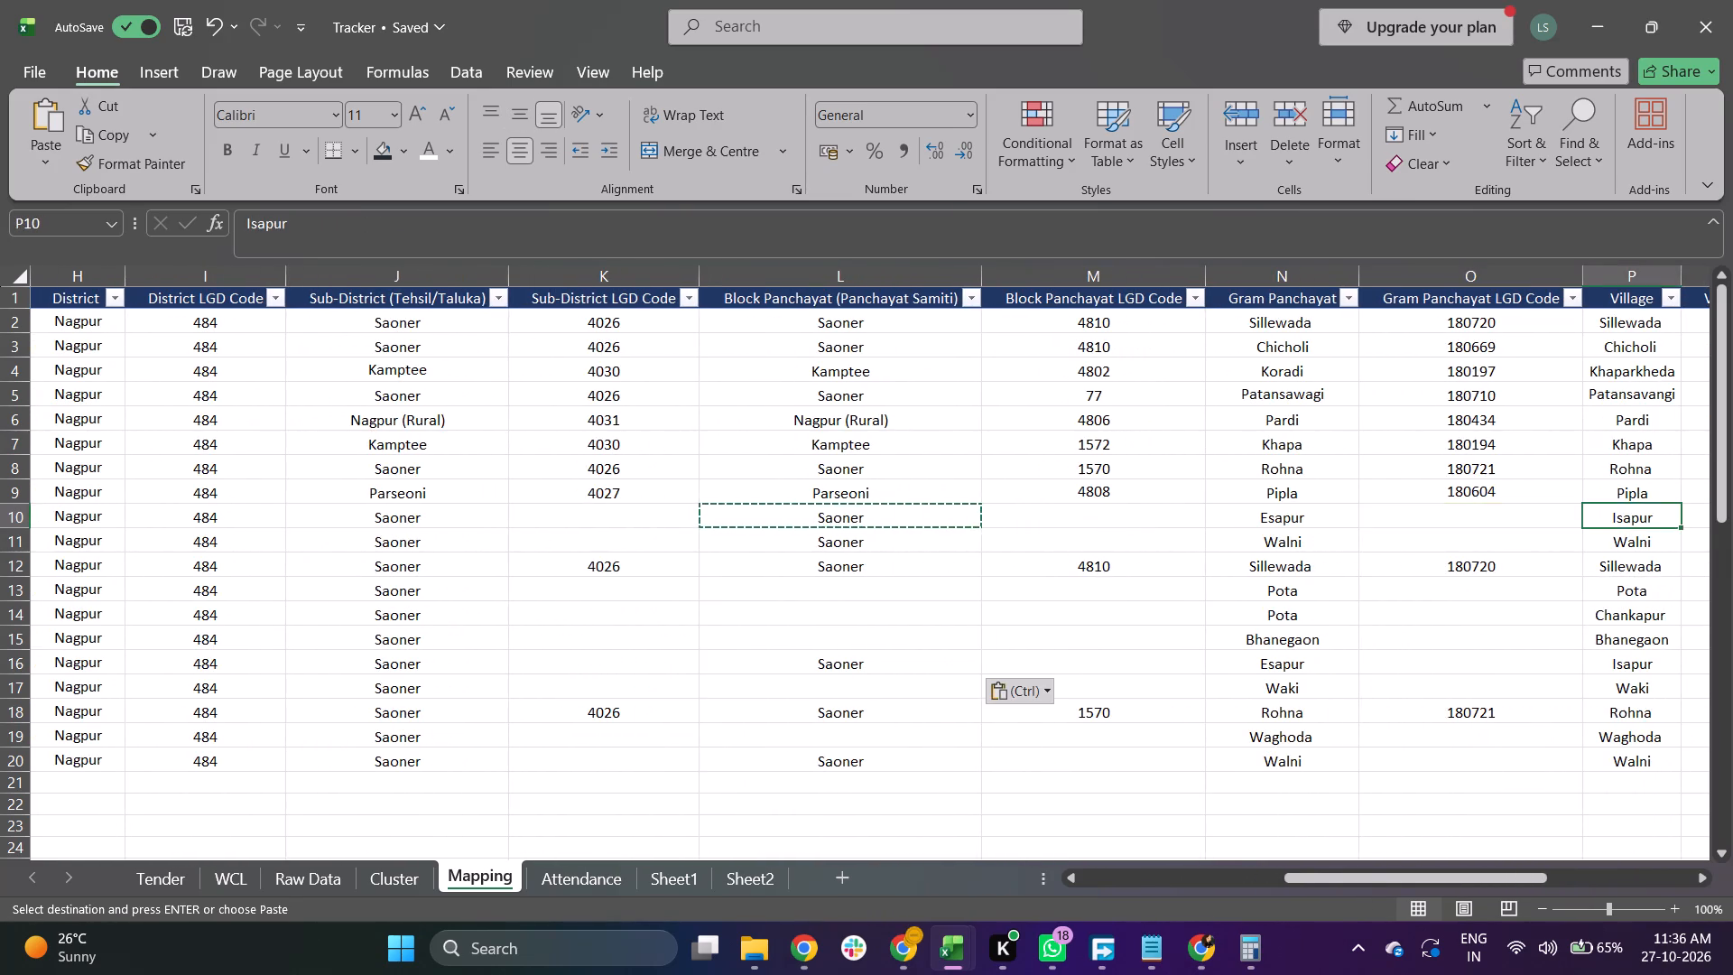
key(Right)
key(Right)
key(Left)
key(Left)
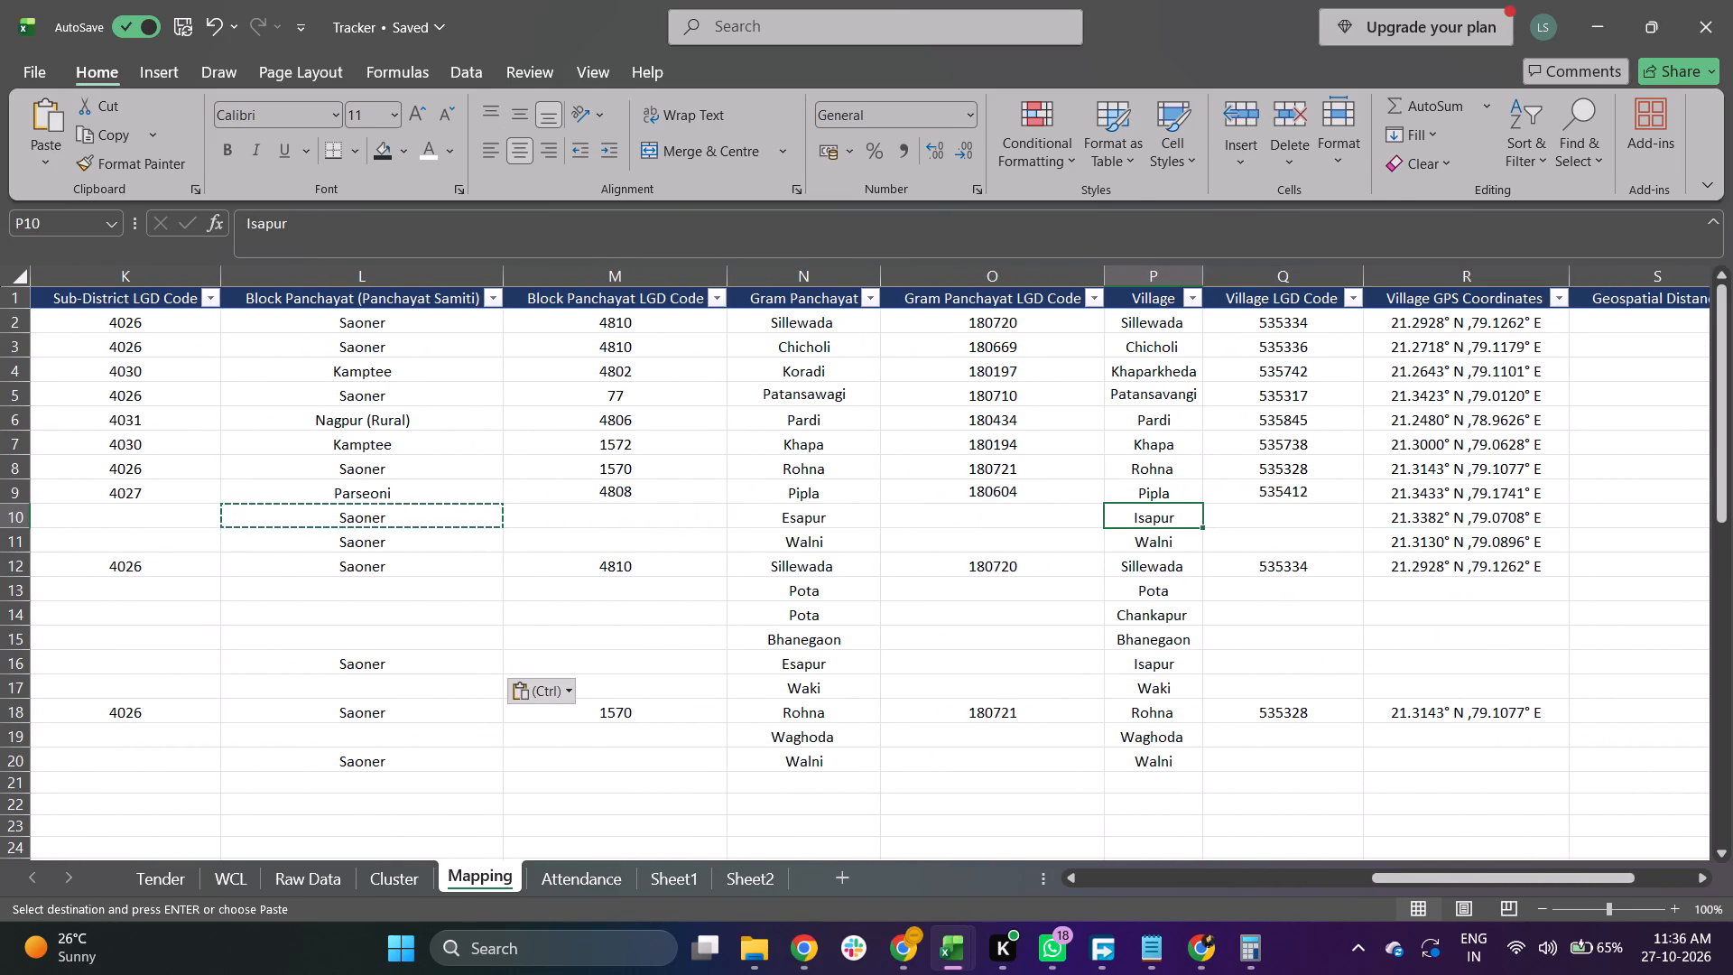
Review the Rohna entry in row 8 across all its columns from S.No. to Total Households.
key(Down)
key(Up)
key(Up)
key(Up)
key(Left)
key(Left)
key(Left)
key(Left)
key(Left)
key(Left)
key(Left)
key(Left)
key(Left)
key(Left)
key(Left)
key(Left)
key(Left)
key(Left)
key(Left)
key(Left)
key(Left)
key(Left)
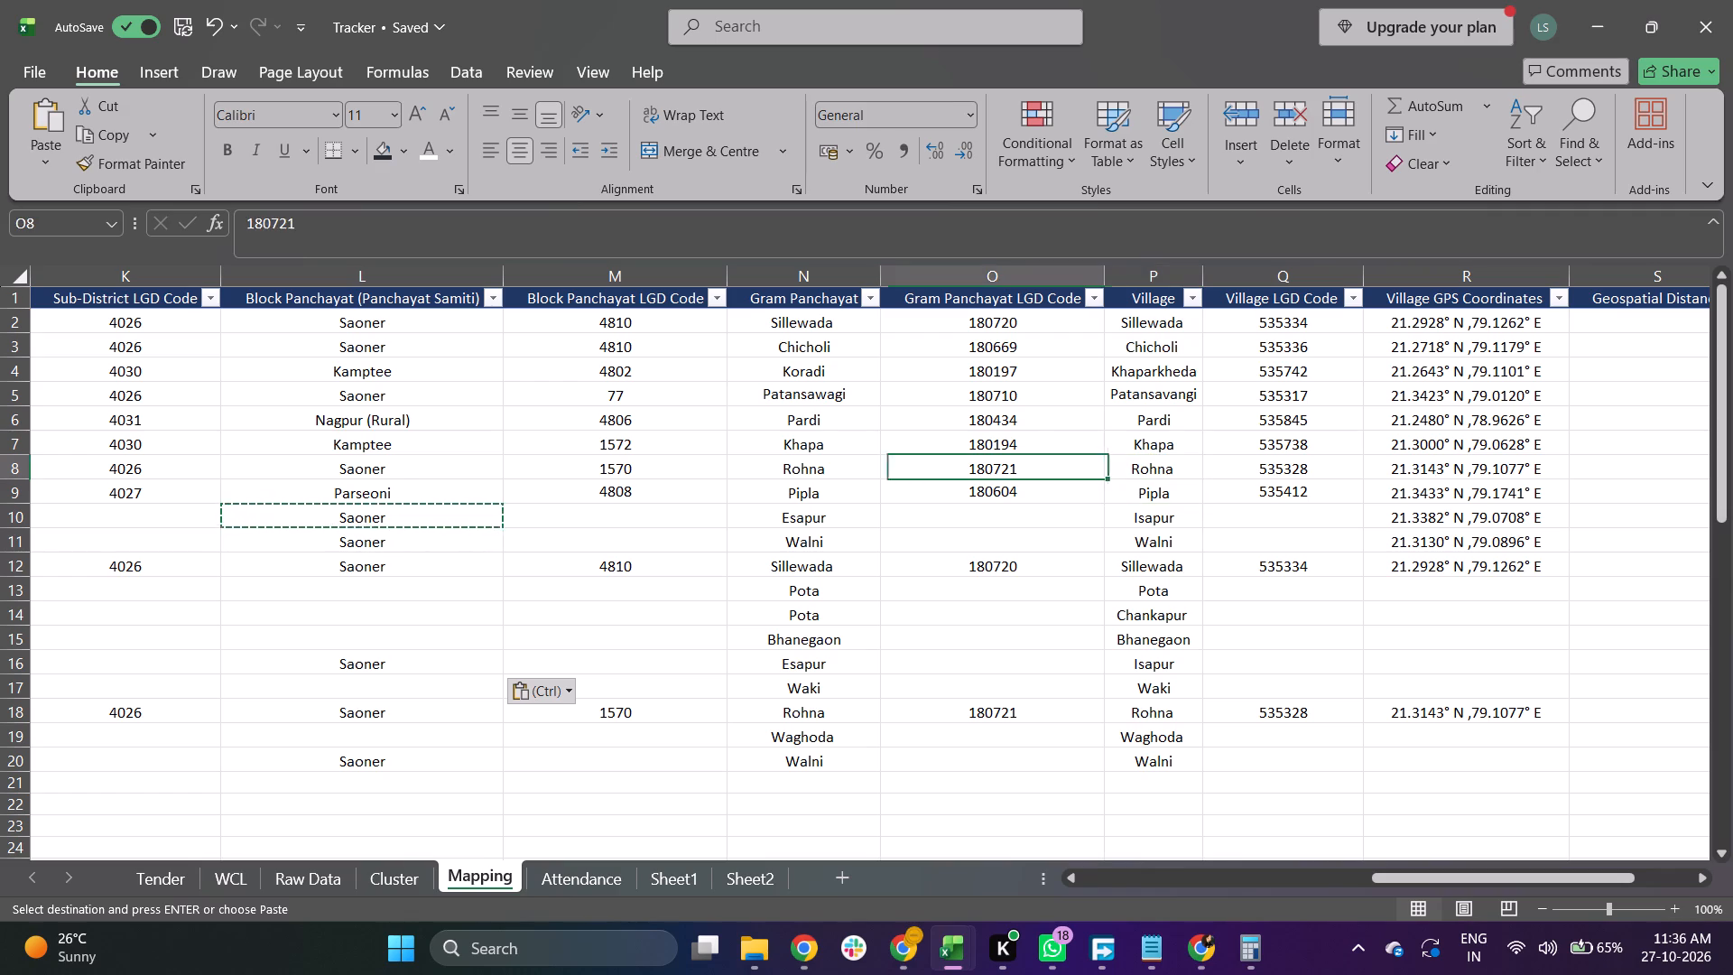
key(Right)
key(Right)
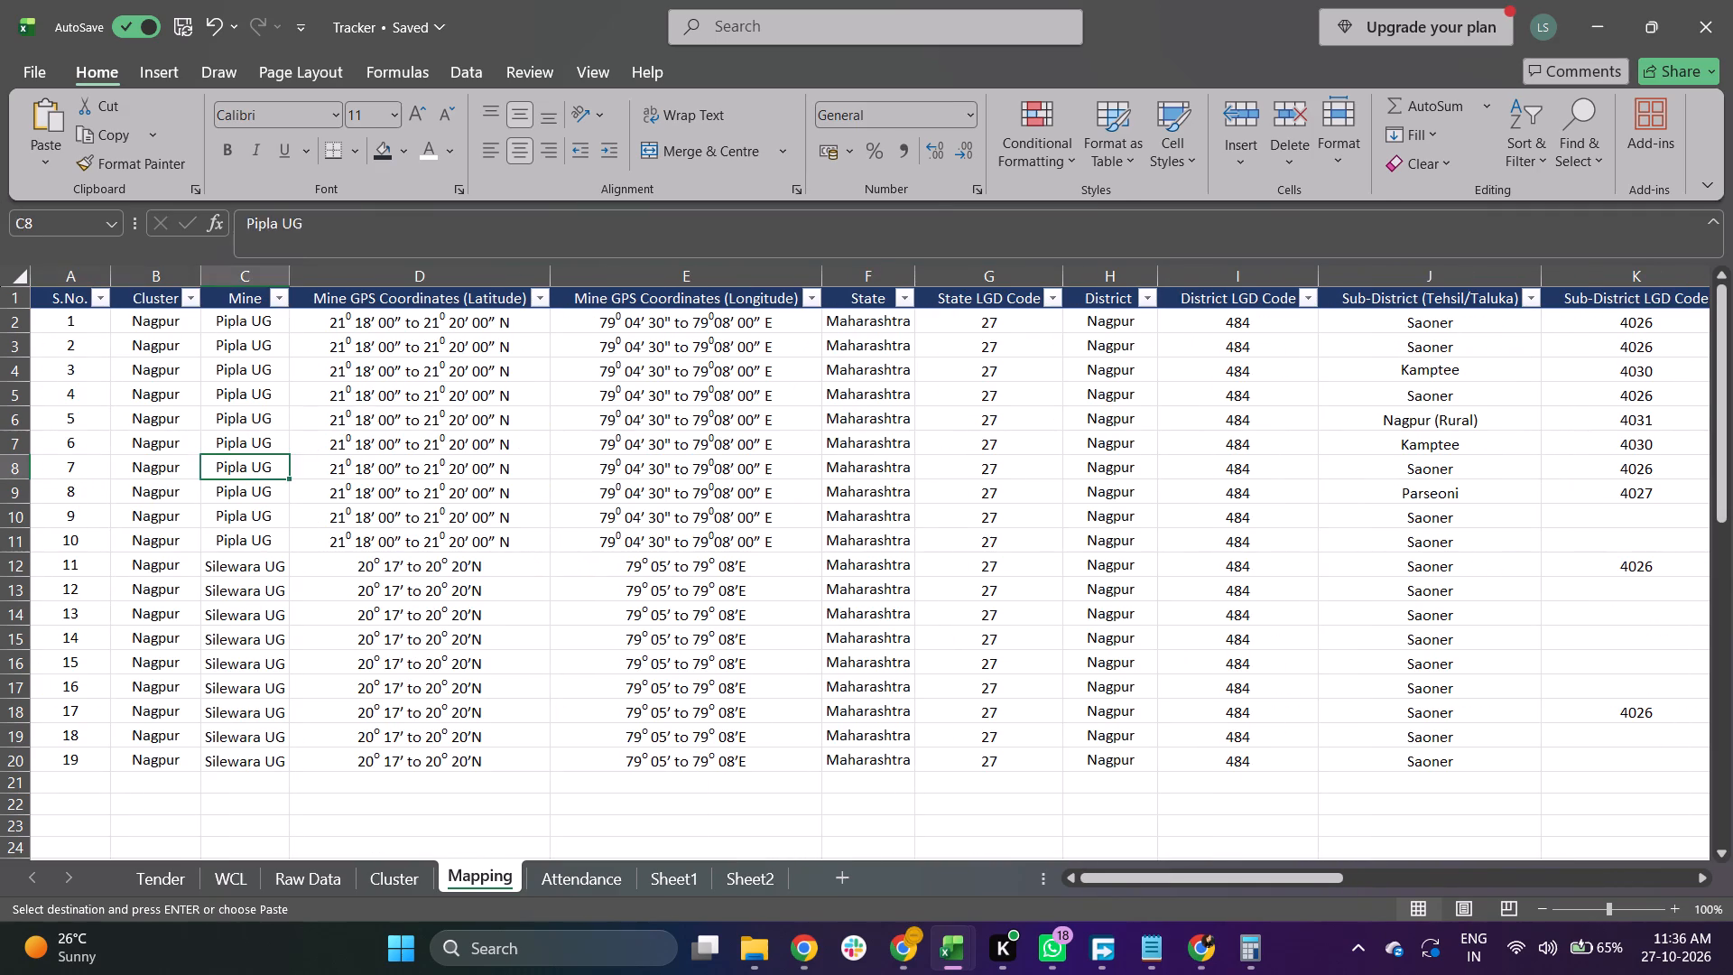
key(Right)
key(Right)
key(Right)
key(Right)
key(Right)
key(Right)
key(Right)
key(Right)
key(Right)
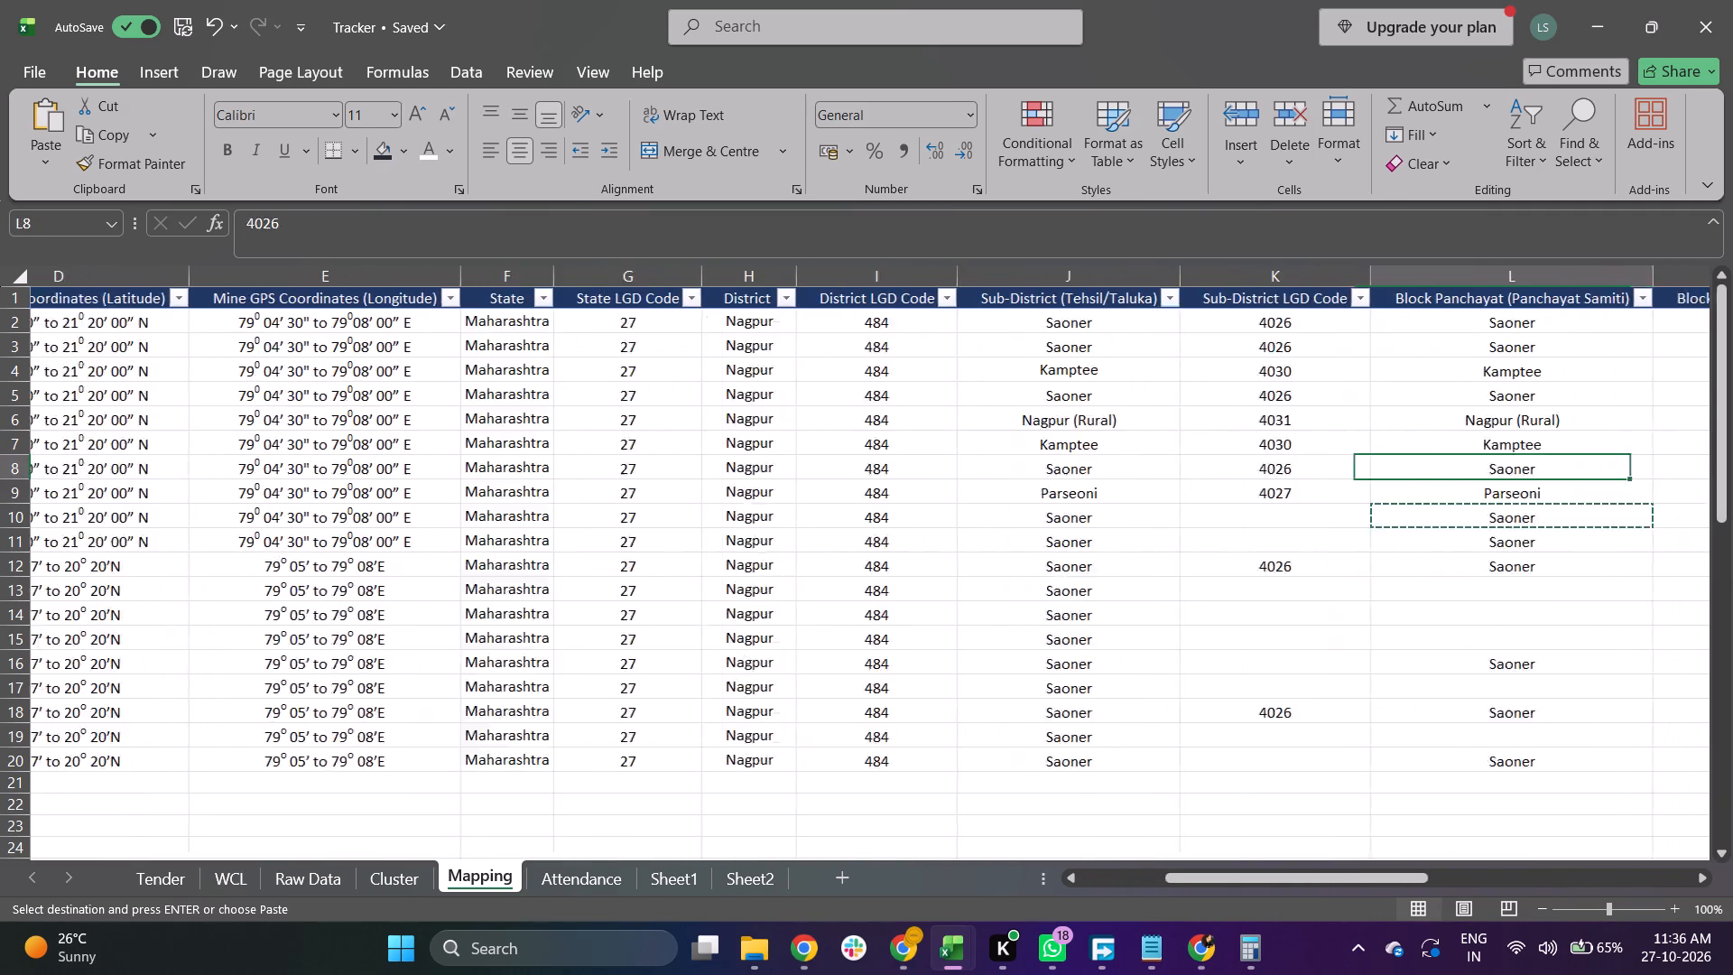
key(Right)
key(Right)
key(Right)
key(Right)
key(Right)
key(Right)
key(Right)
key(Right)
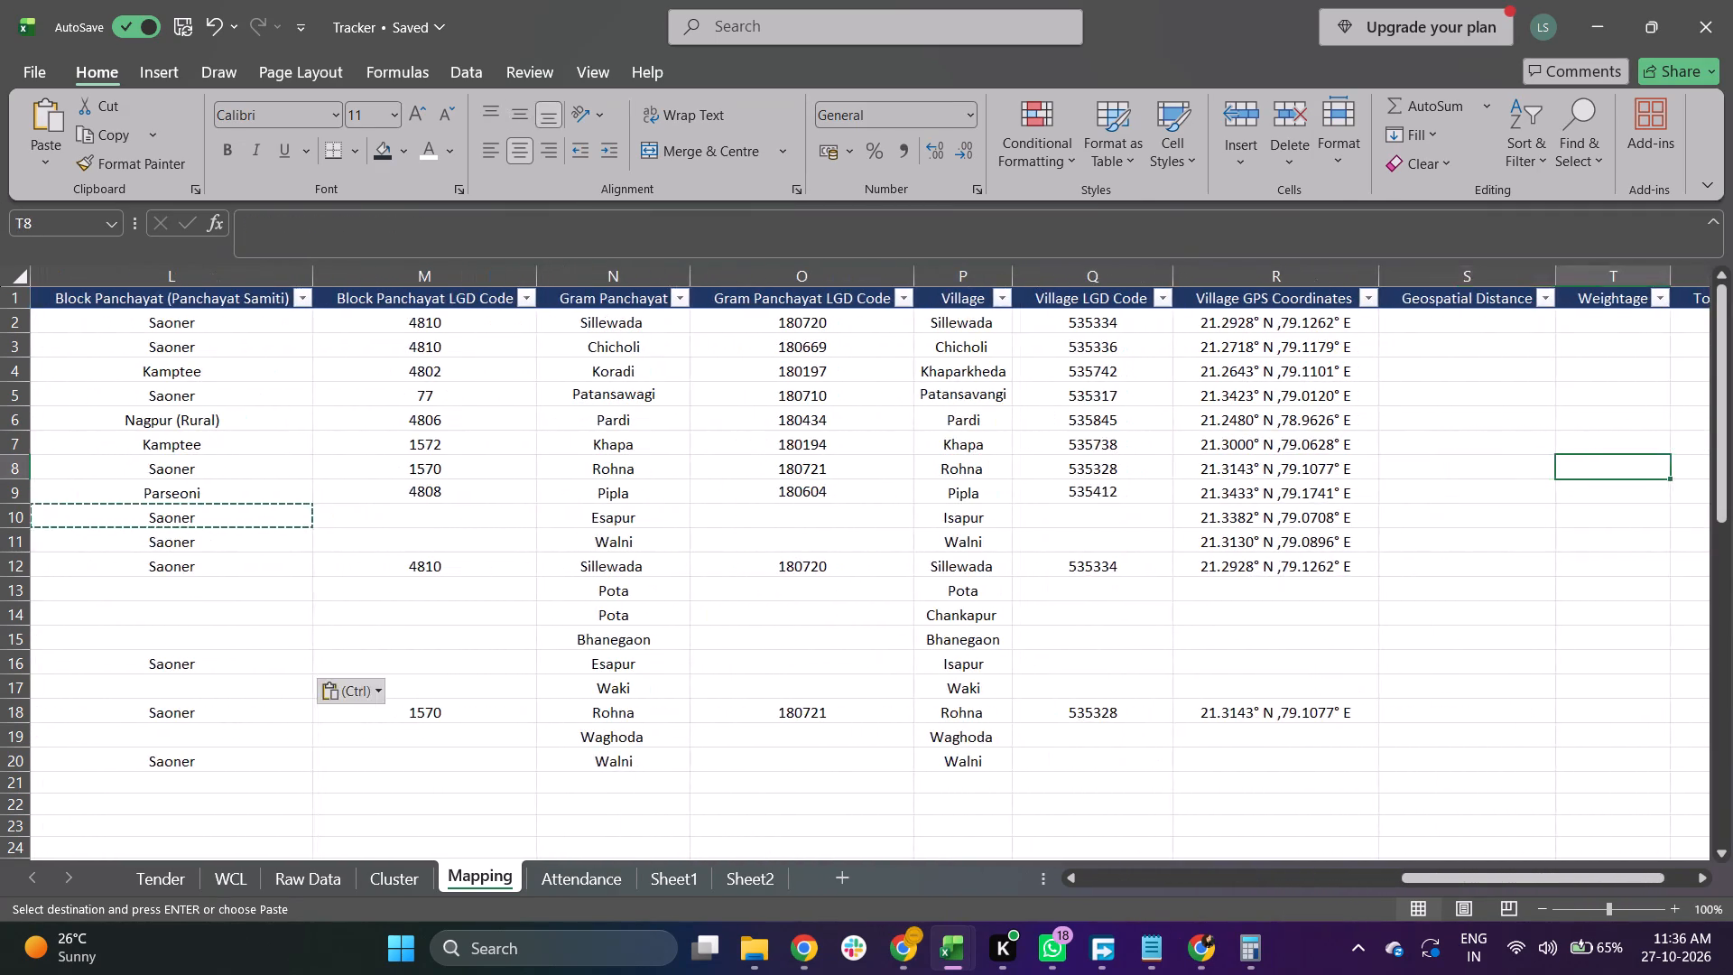
key(Right)
key(Right)
key(Left)
key(Left)
key(Left)
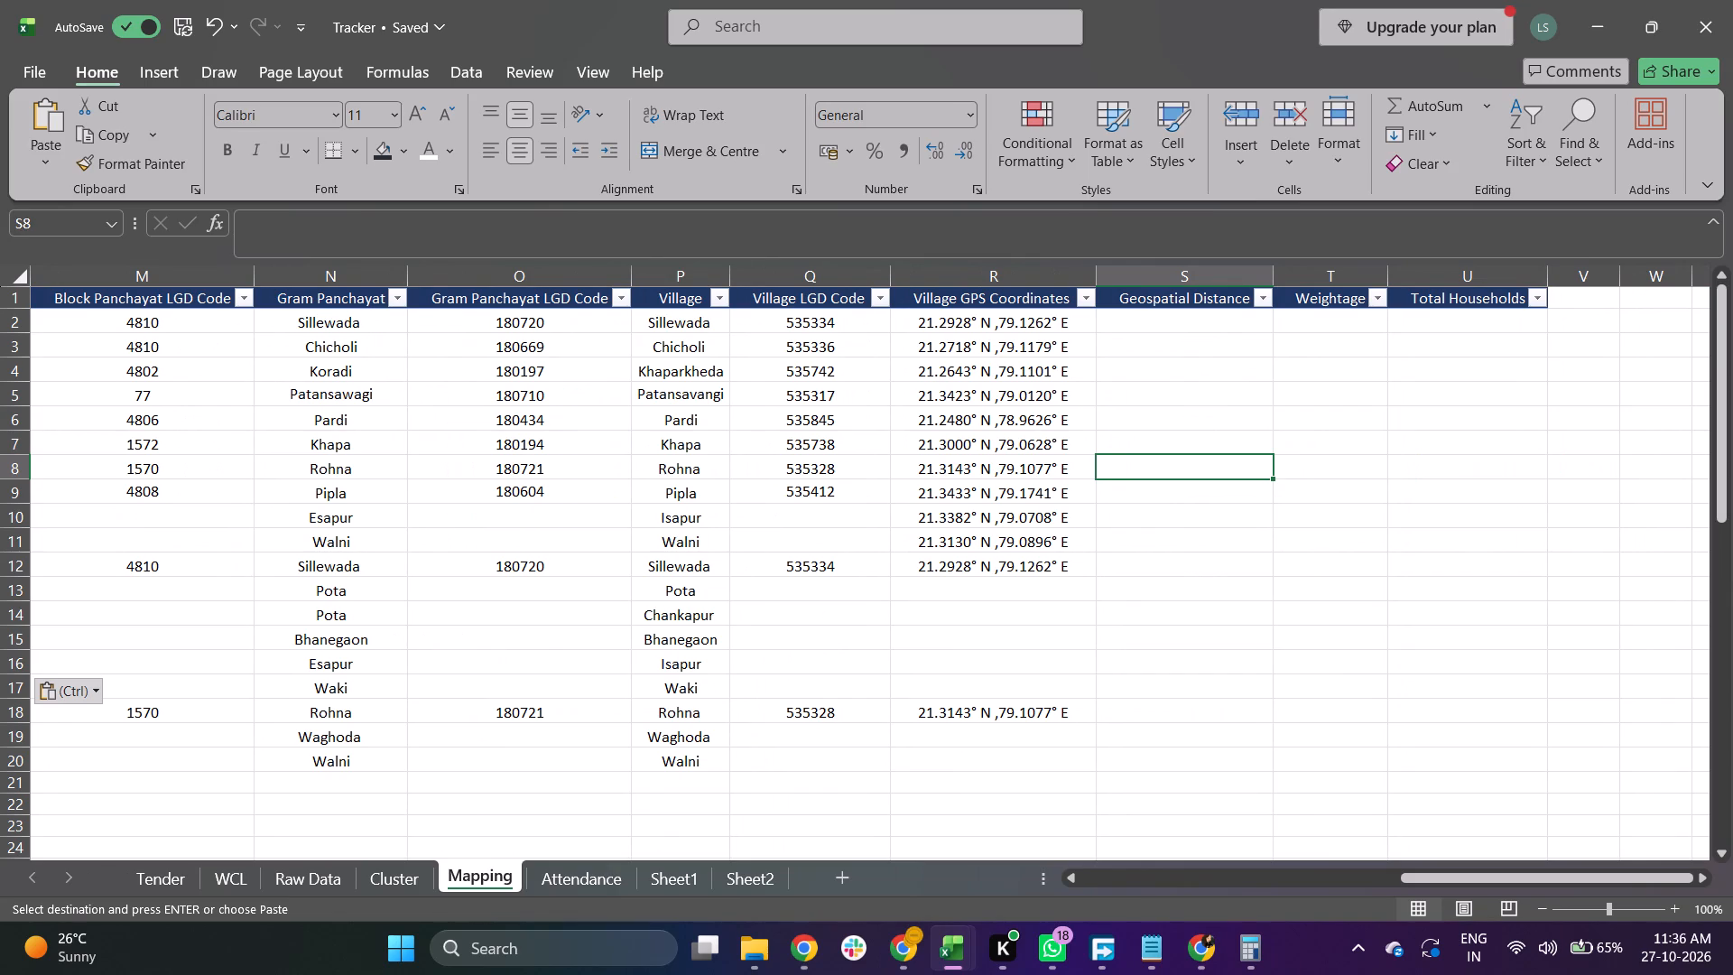
key(Left)
key(Left)
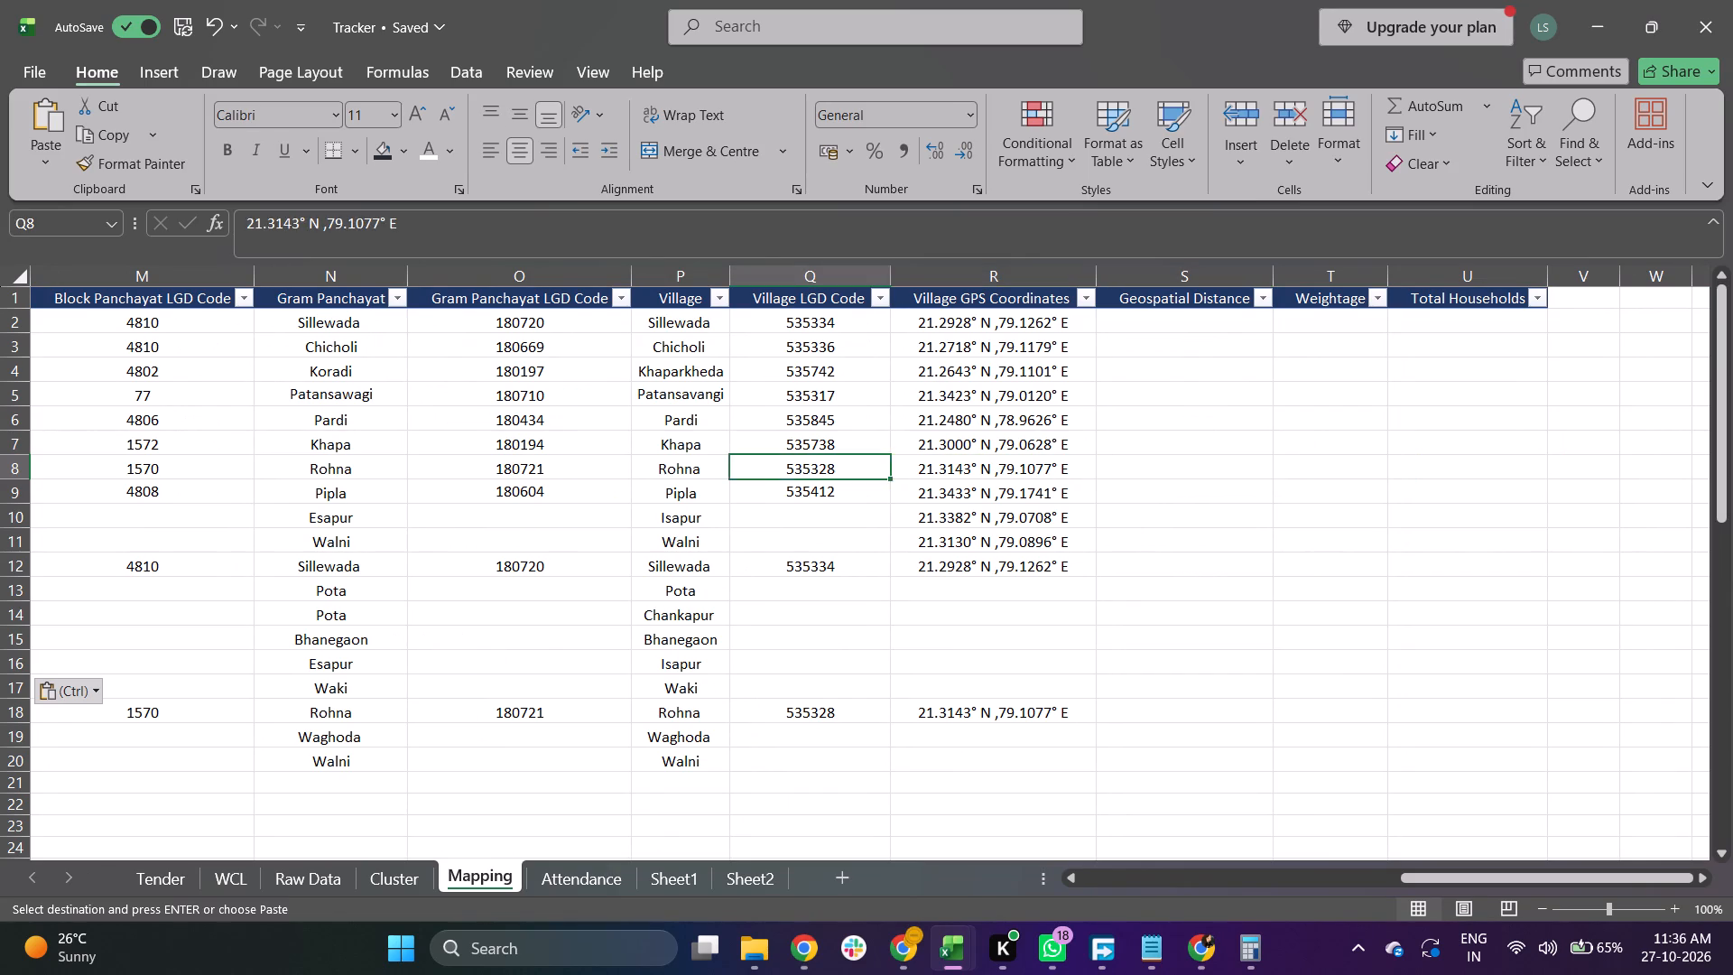
key(Left)
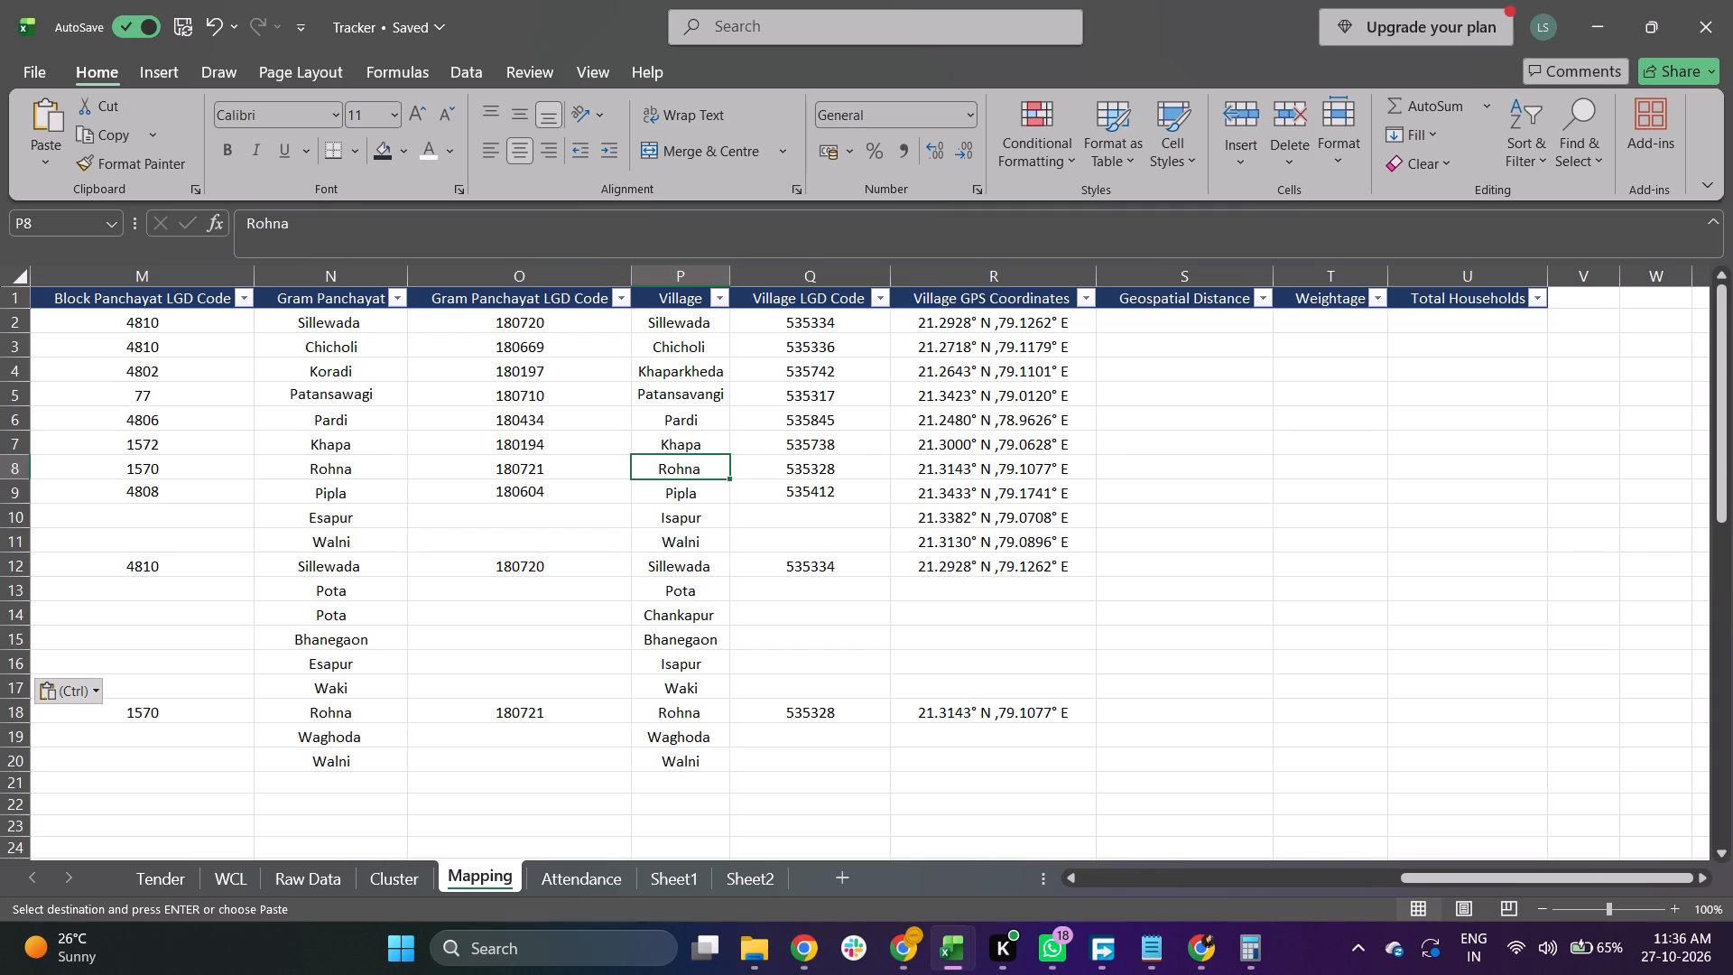
Look through the Village column from the Sillewada entry in row 2 down to the Pota entry in row 13.
key(Up)
key(Up)
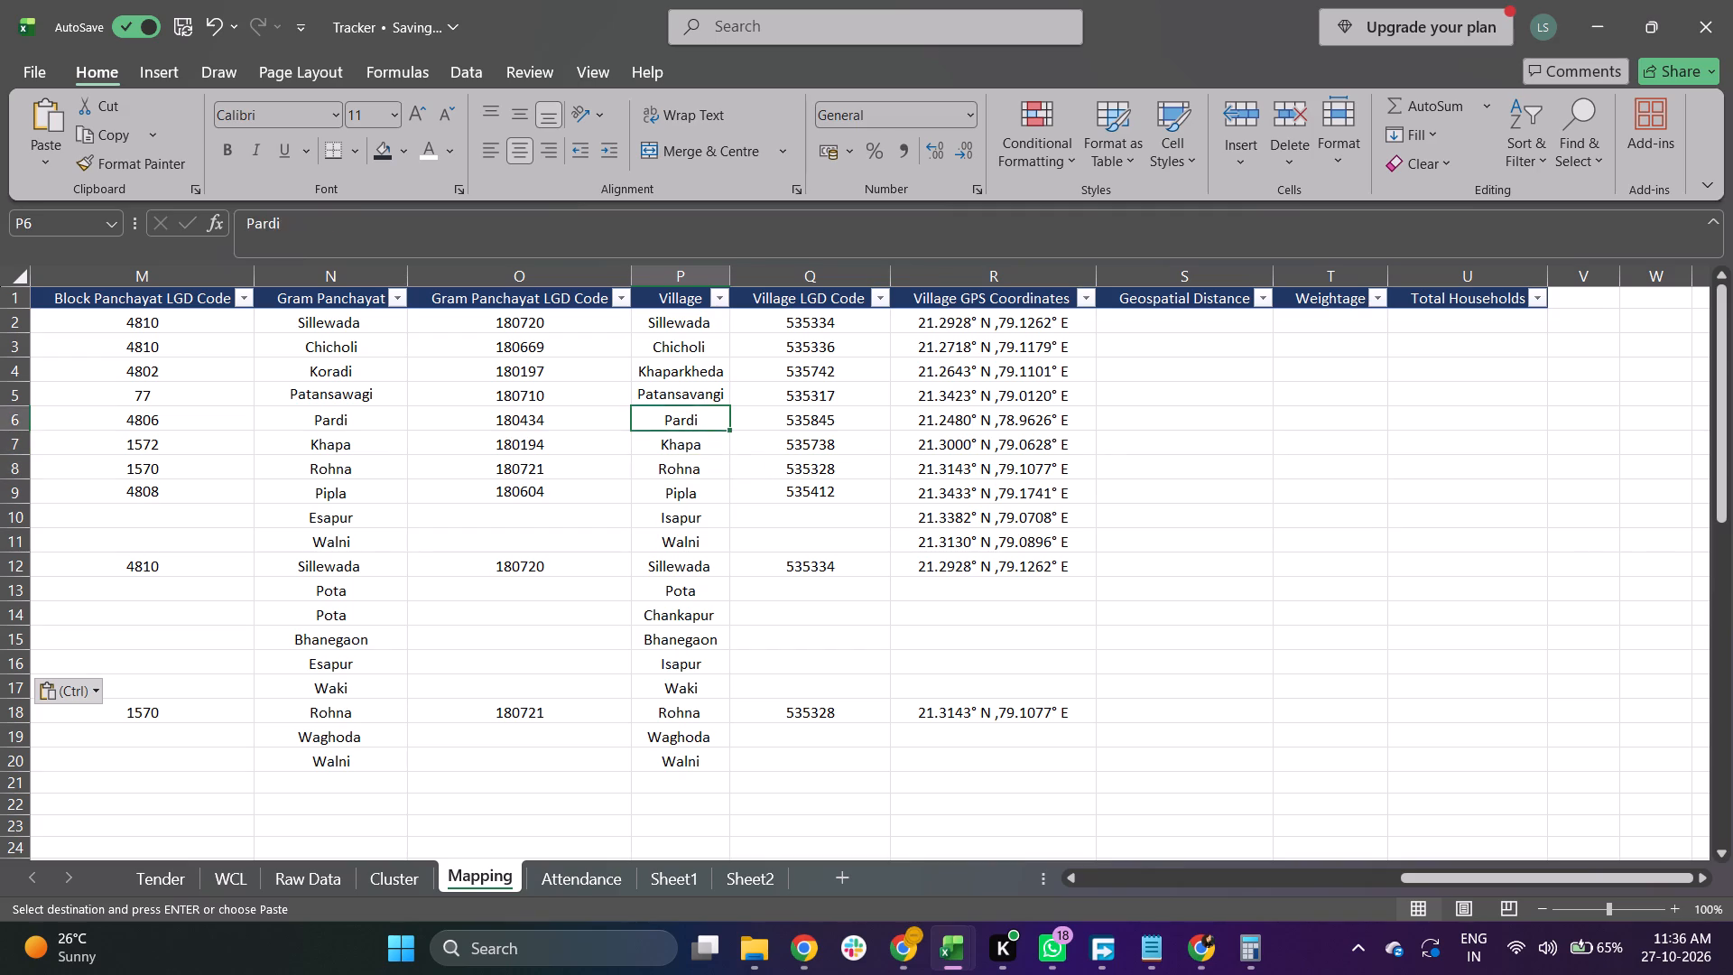
key(Up)
key(Up)
key(Up)
key(Up)
key(Down)
key(Down)
key(Down)
key(Down)
key(Down)
key(Down)
key(Down)
key(Down)
key(Down)
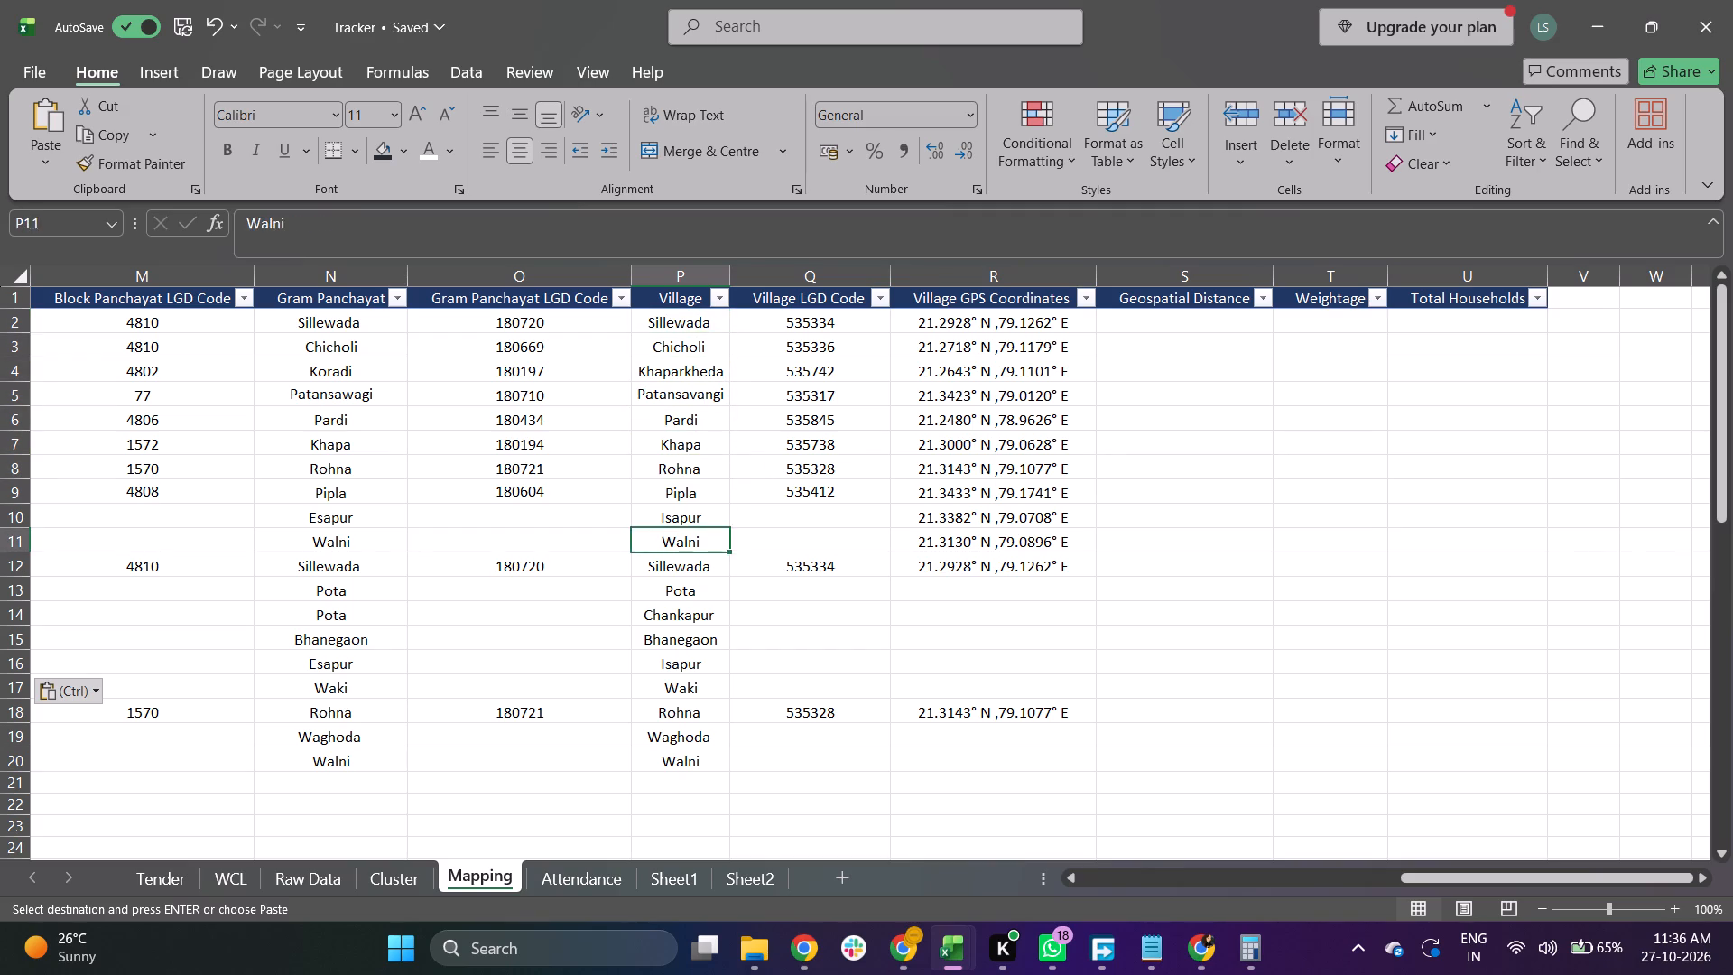
key(Down)
key(Down)
Examine the Pota entry in row 13 across its columns between District and Village.
key(Left)
key(Left)
key(Left)
key(Left)
key(Left)
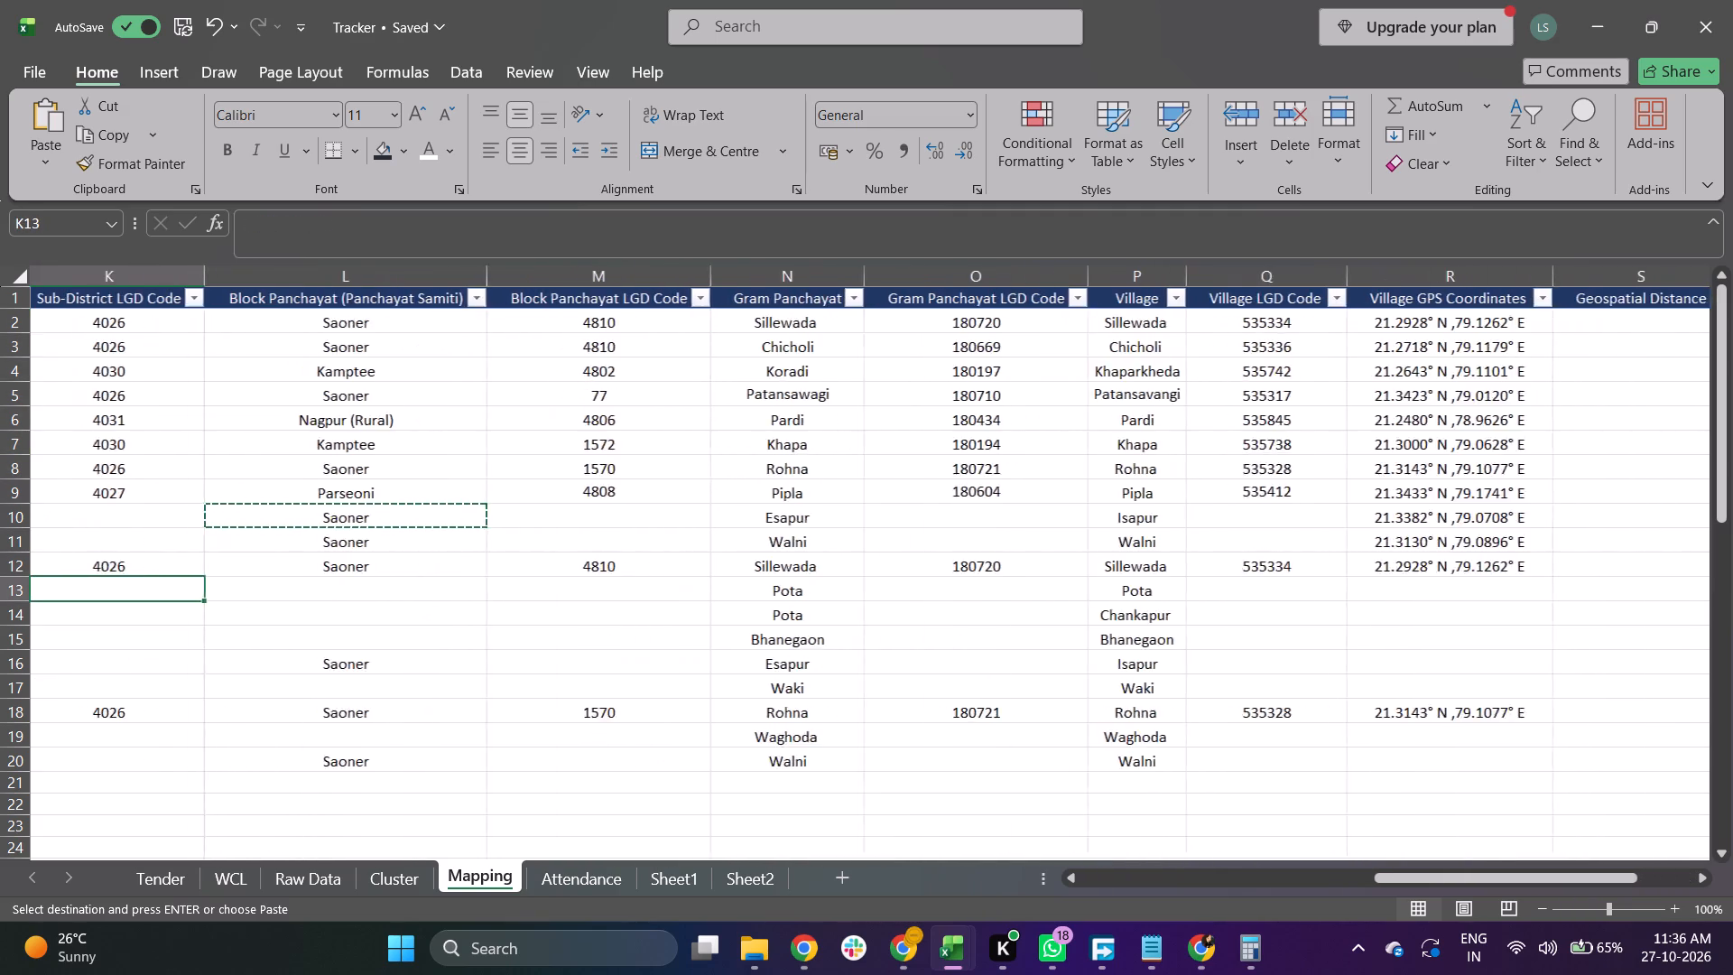
key(Left)
key(Left)
key(Left)
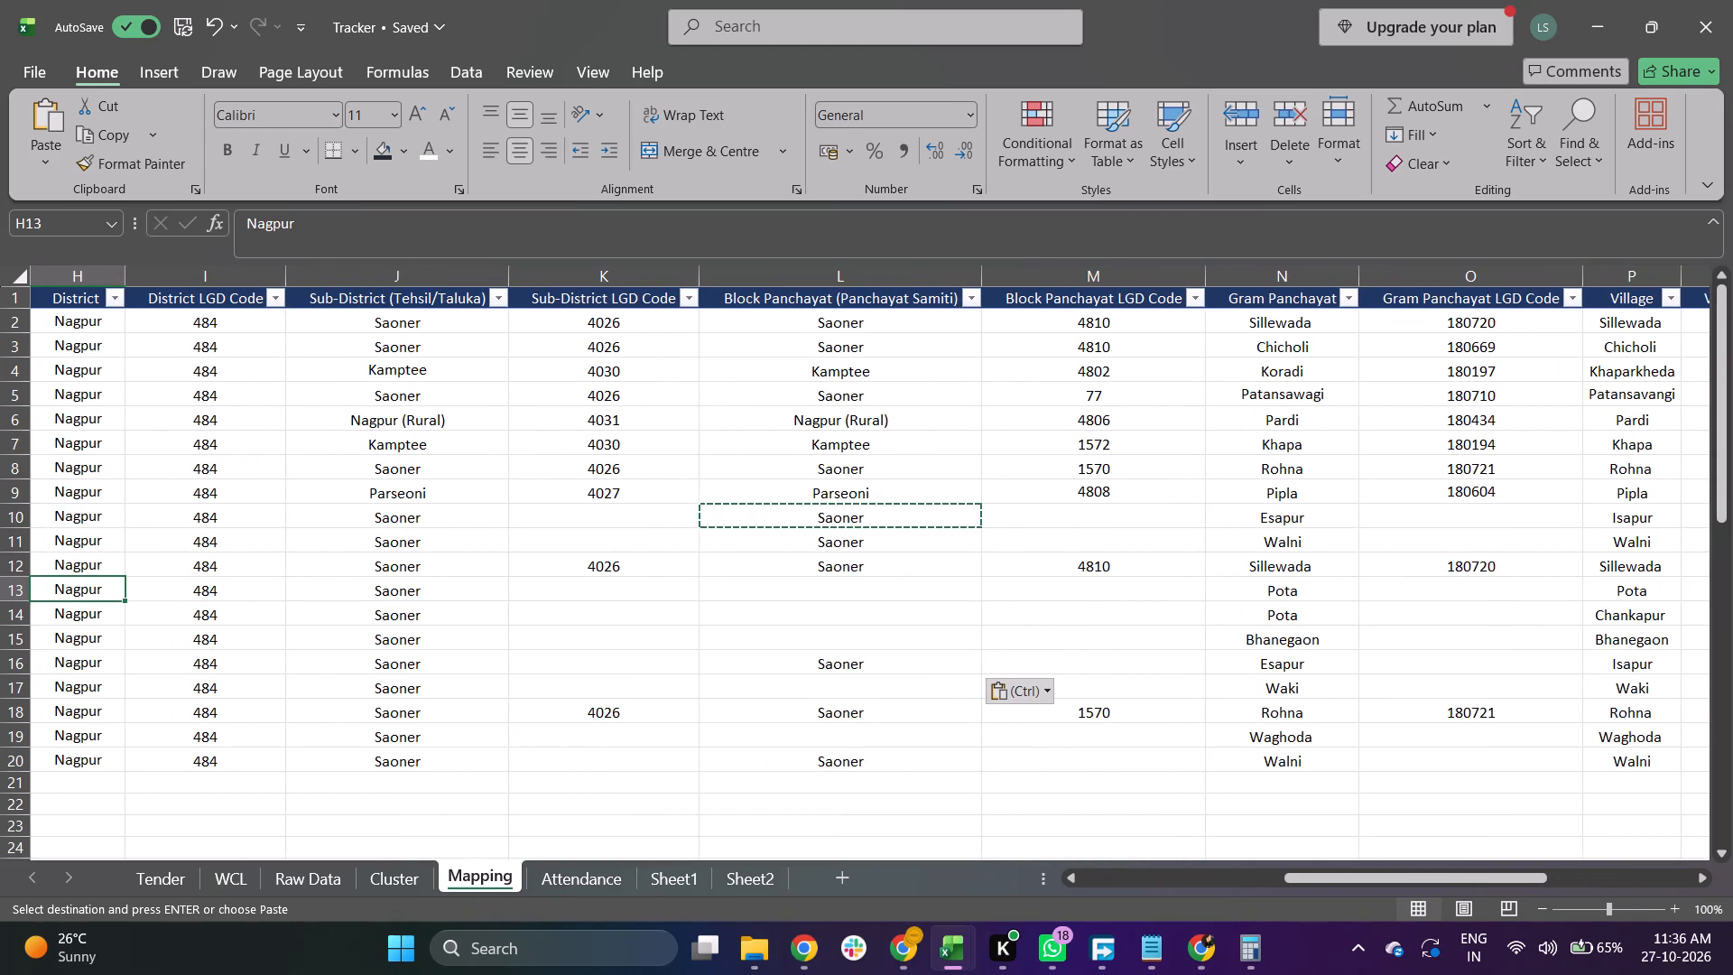
key(Right)
key(Right)
key(Right)
key(Right)
key(Right)
key(Right)
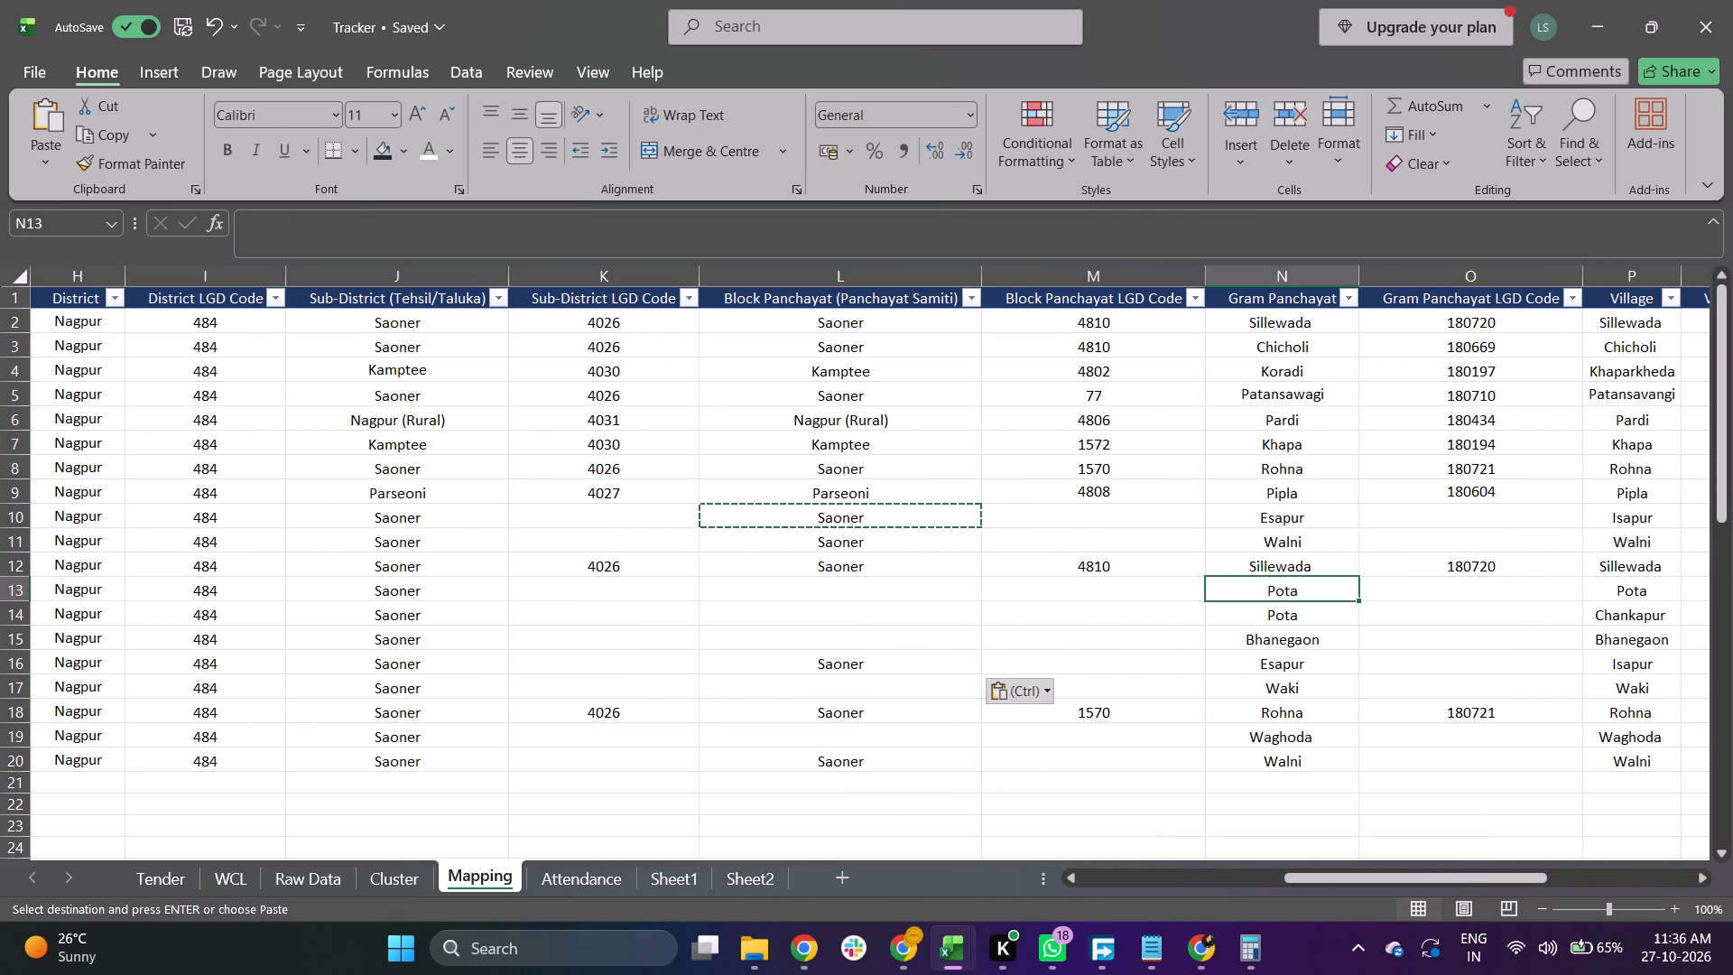
Examine the Pota entry in row 13 across its columns between Block Panchayat (Panchayat Samiti) and Geospatial Distance.
key(Right)
key(Right)
key(Right)
key(Right)
key(Right)
key(Left)
key(Left)
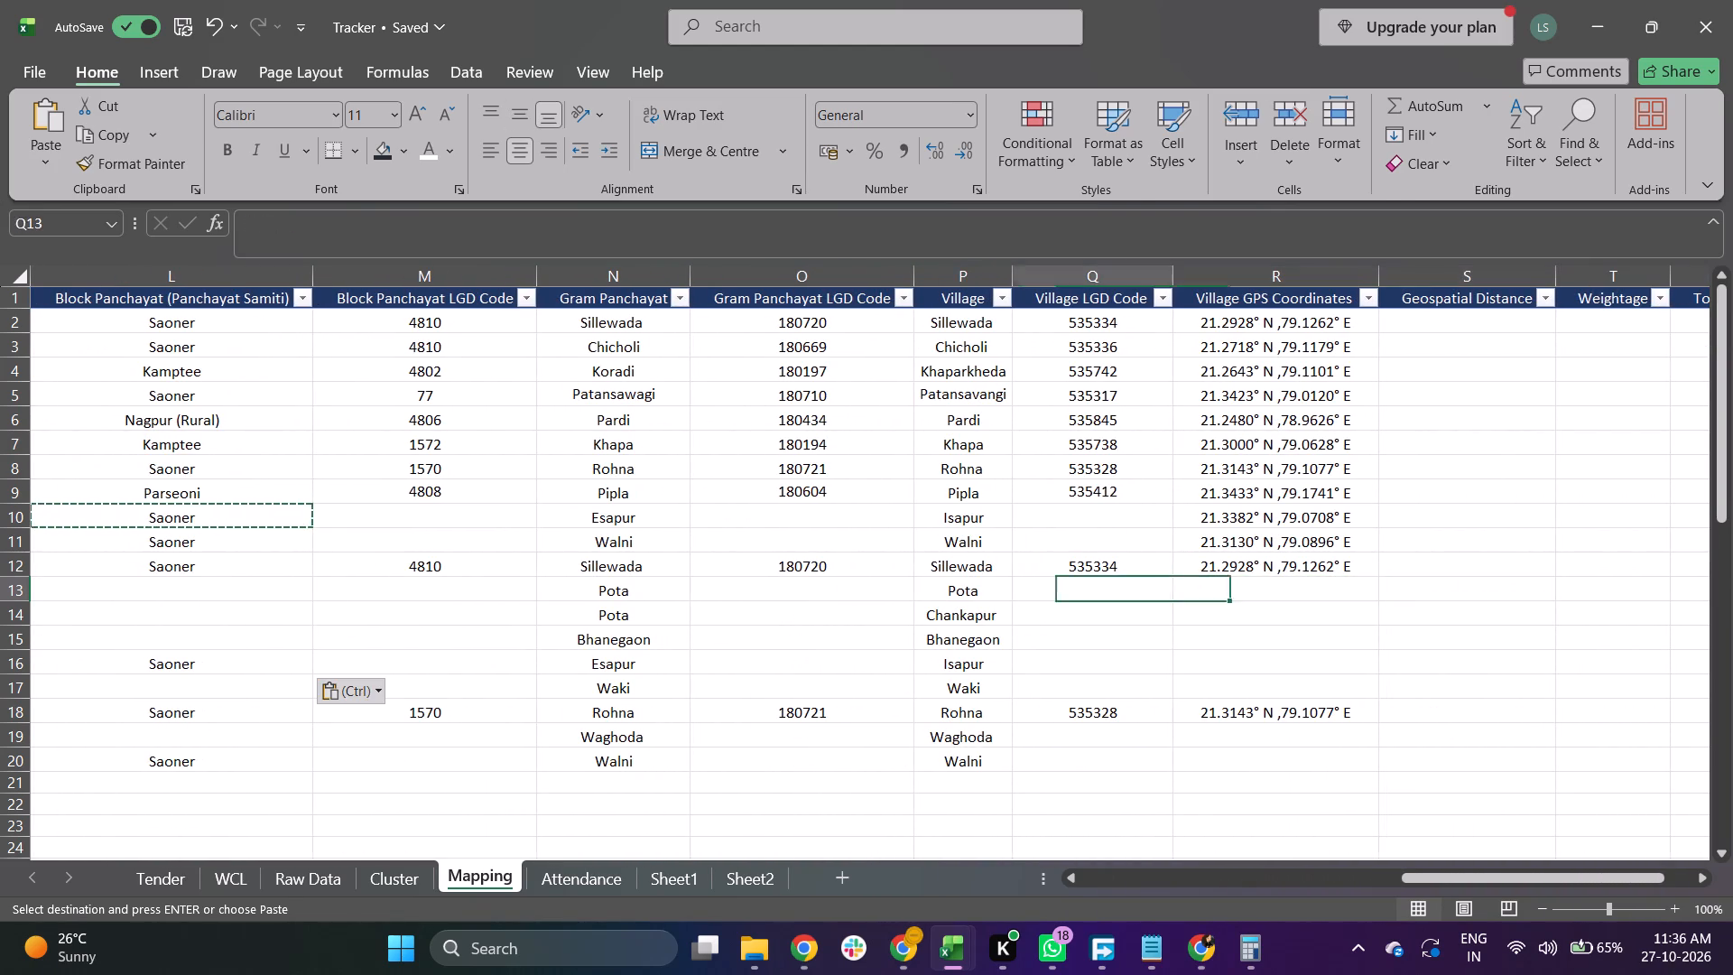
key(Left)
key(Left)
key(Left)
key(Left)
key(Left)
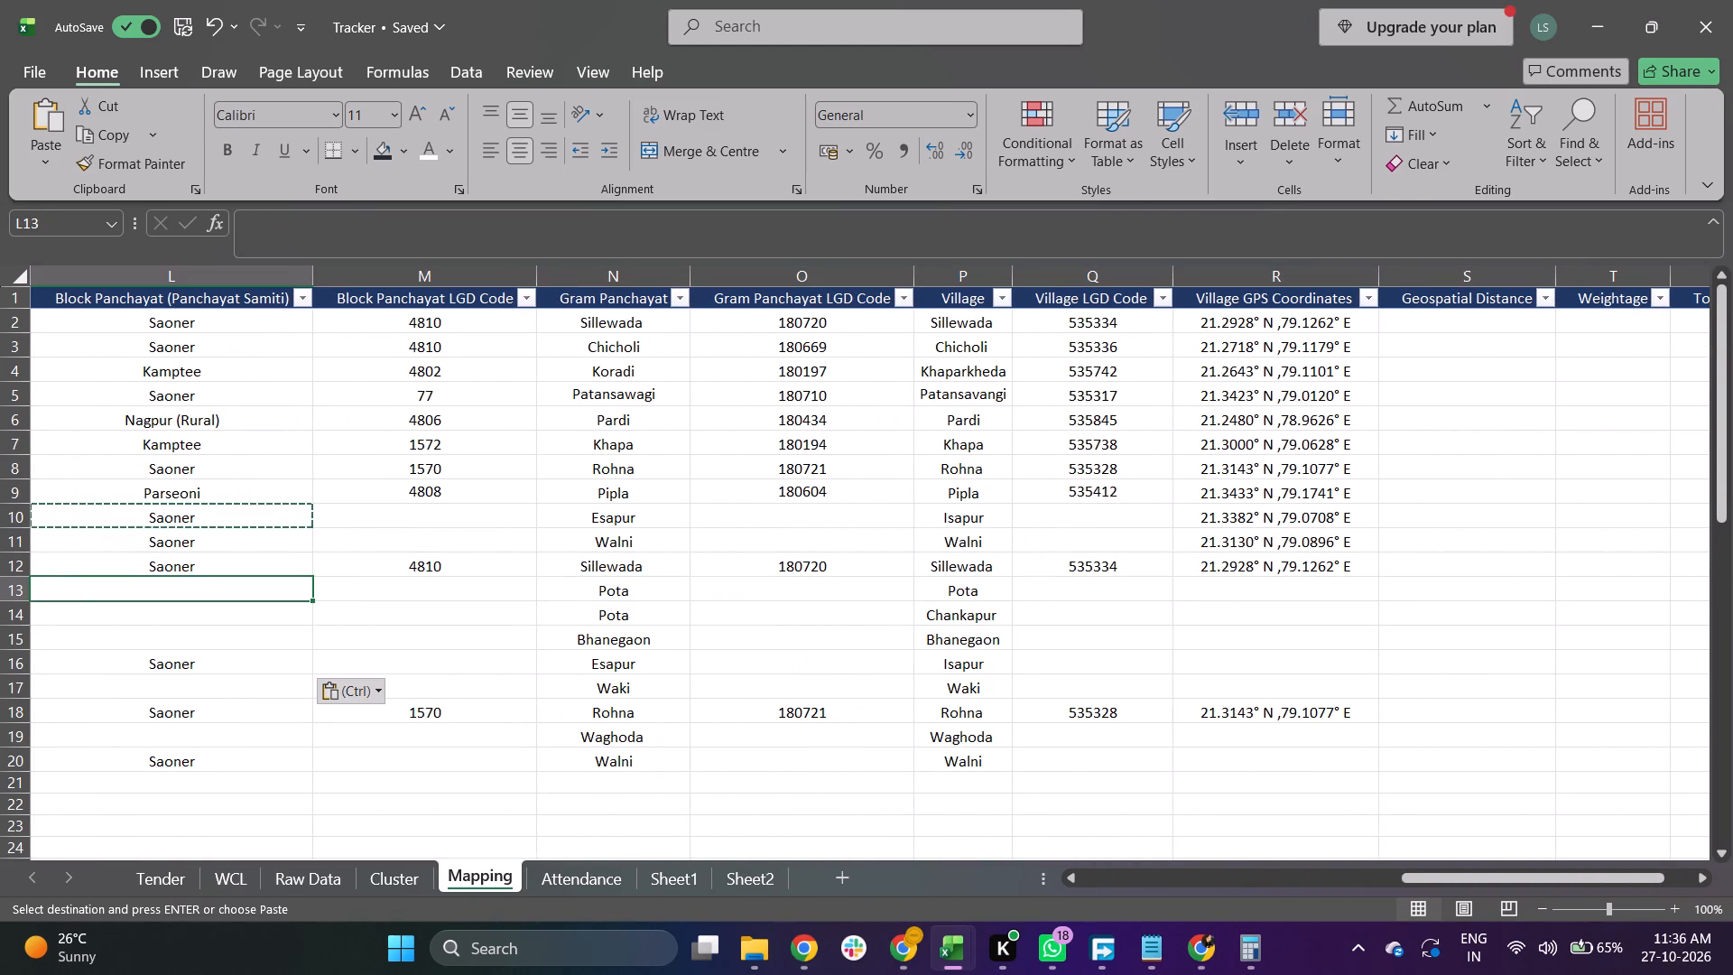
Look through the Block Panchayat (Panchayat Samiti) column from row 6 down to the end of the entries.
key(Up)
key(Up)
key(Up)
key(Up)
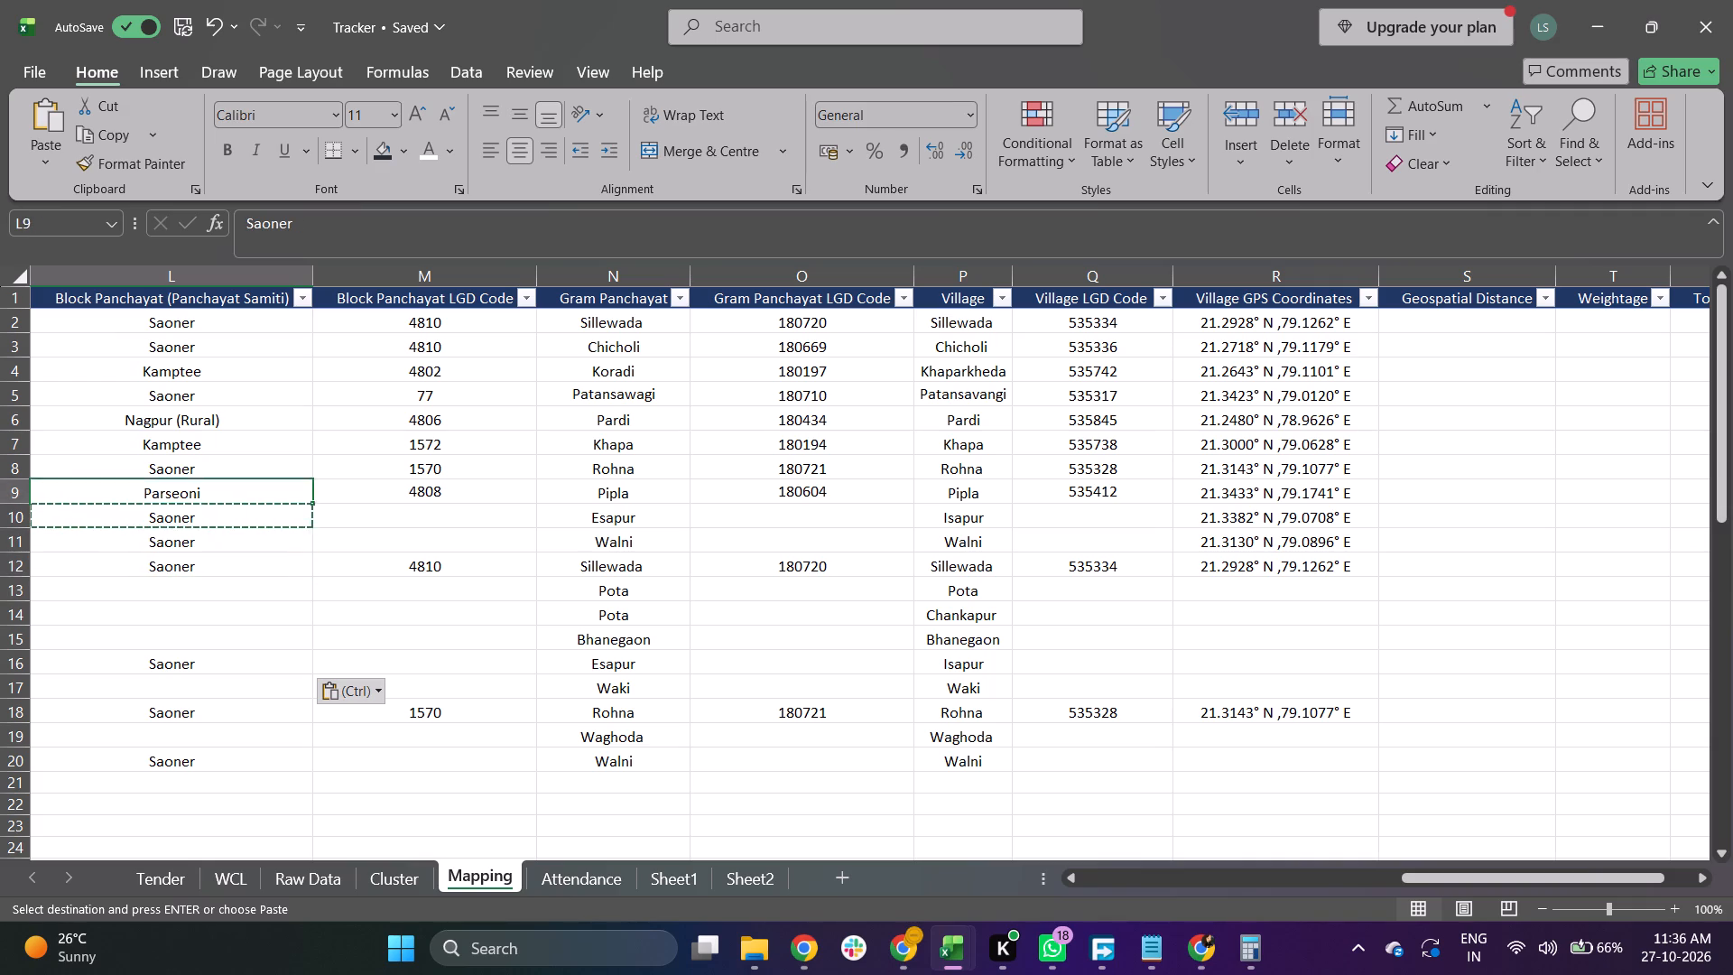
key(Up)
key(Up)
key(Up)
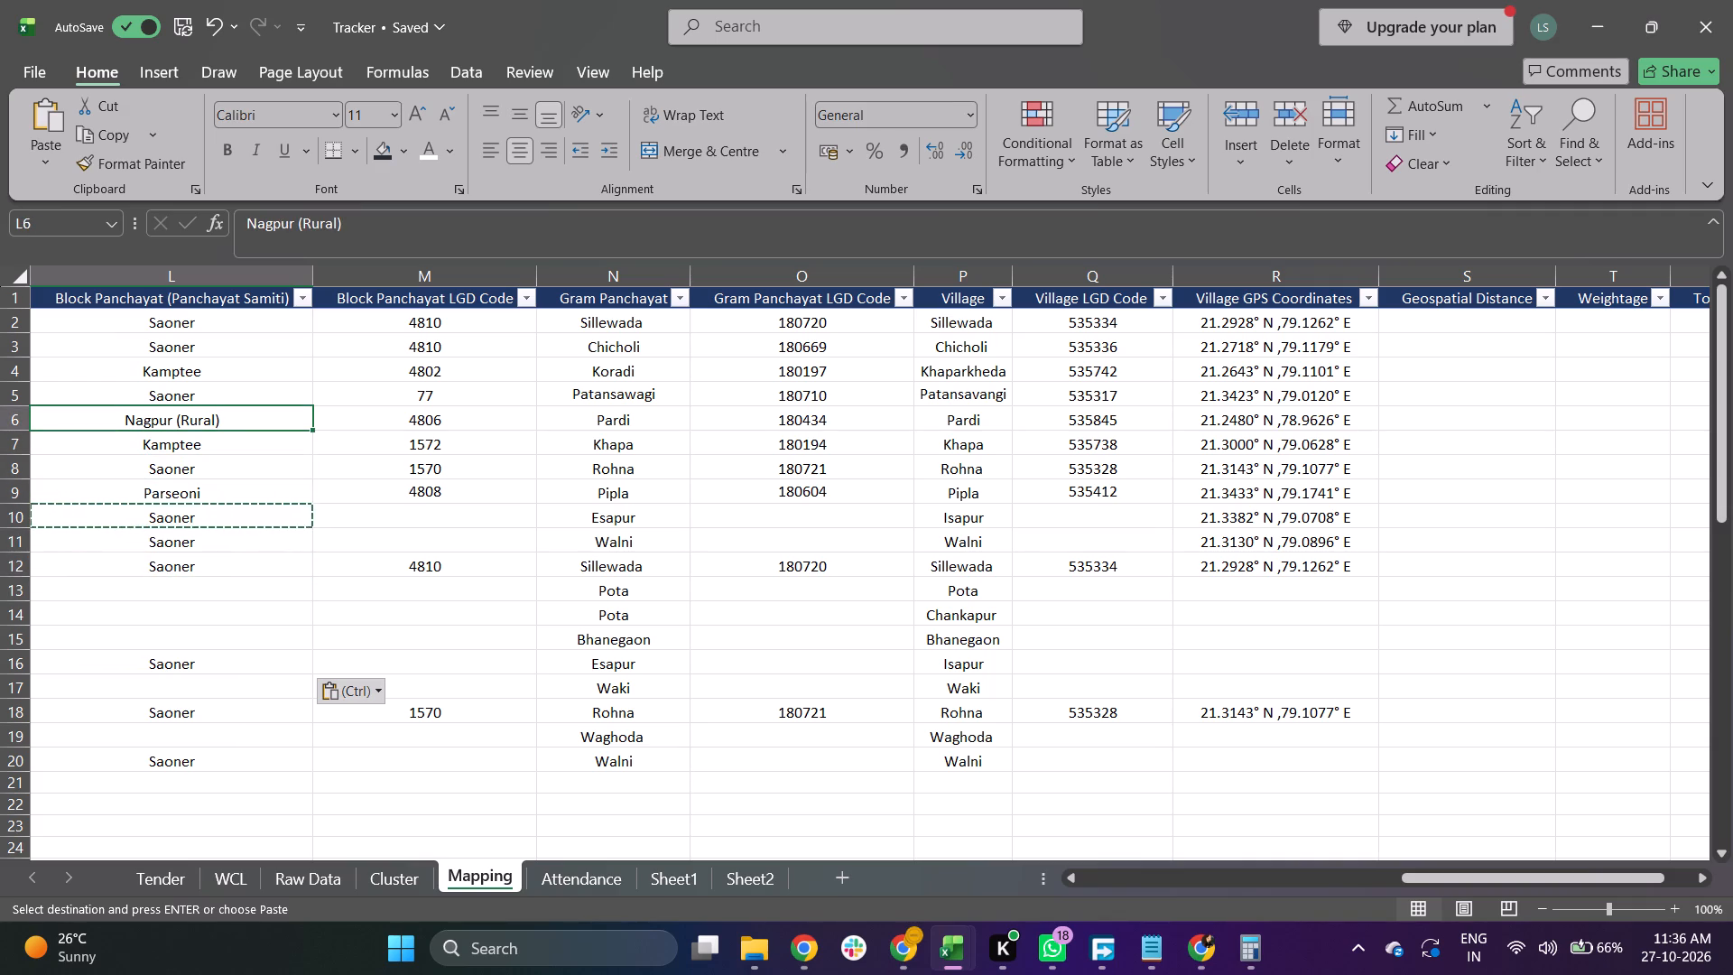
key(Down)
key(Down)
key(Down)
key(Down)
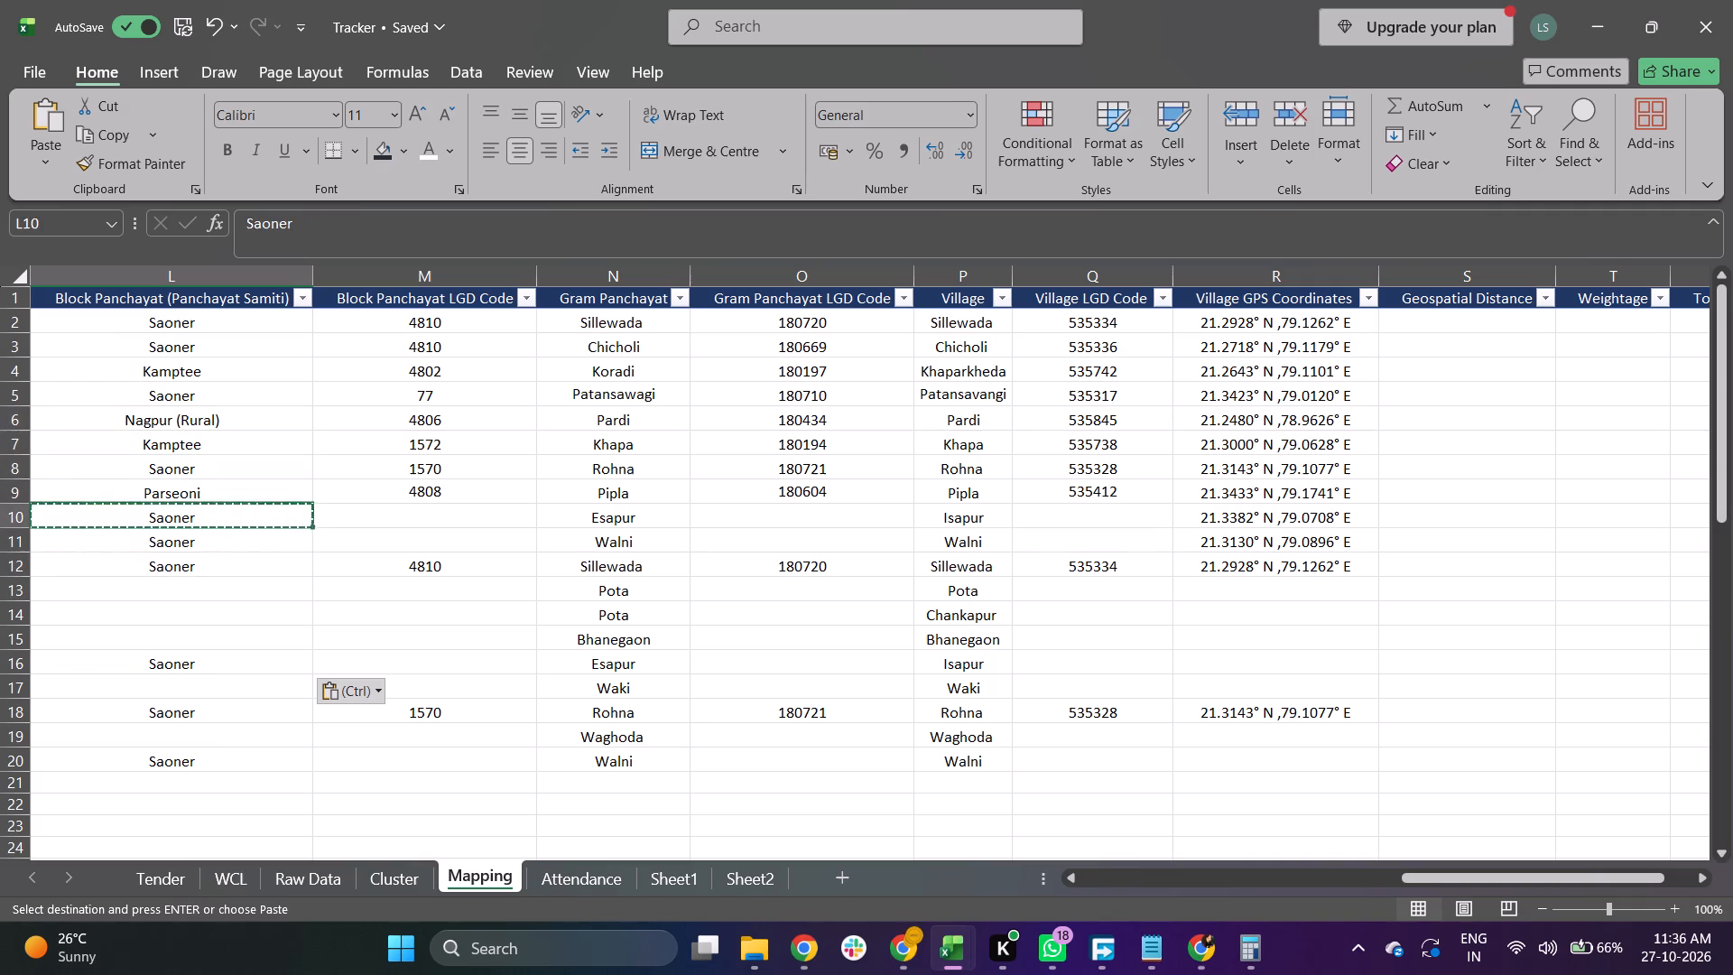
key(Down)
key(Down)
key(Down)
key(Down)
key(Down)
key(Down)
key(Down)
key(Down)
key(Down)
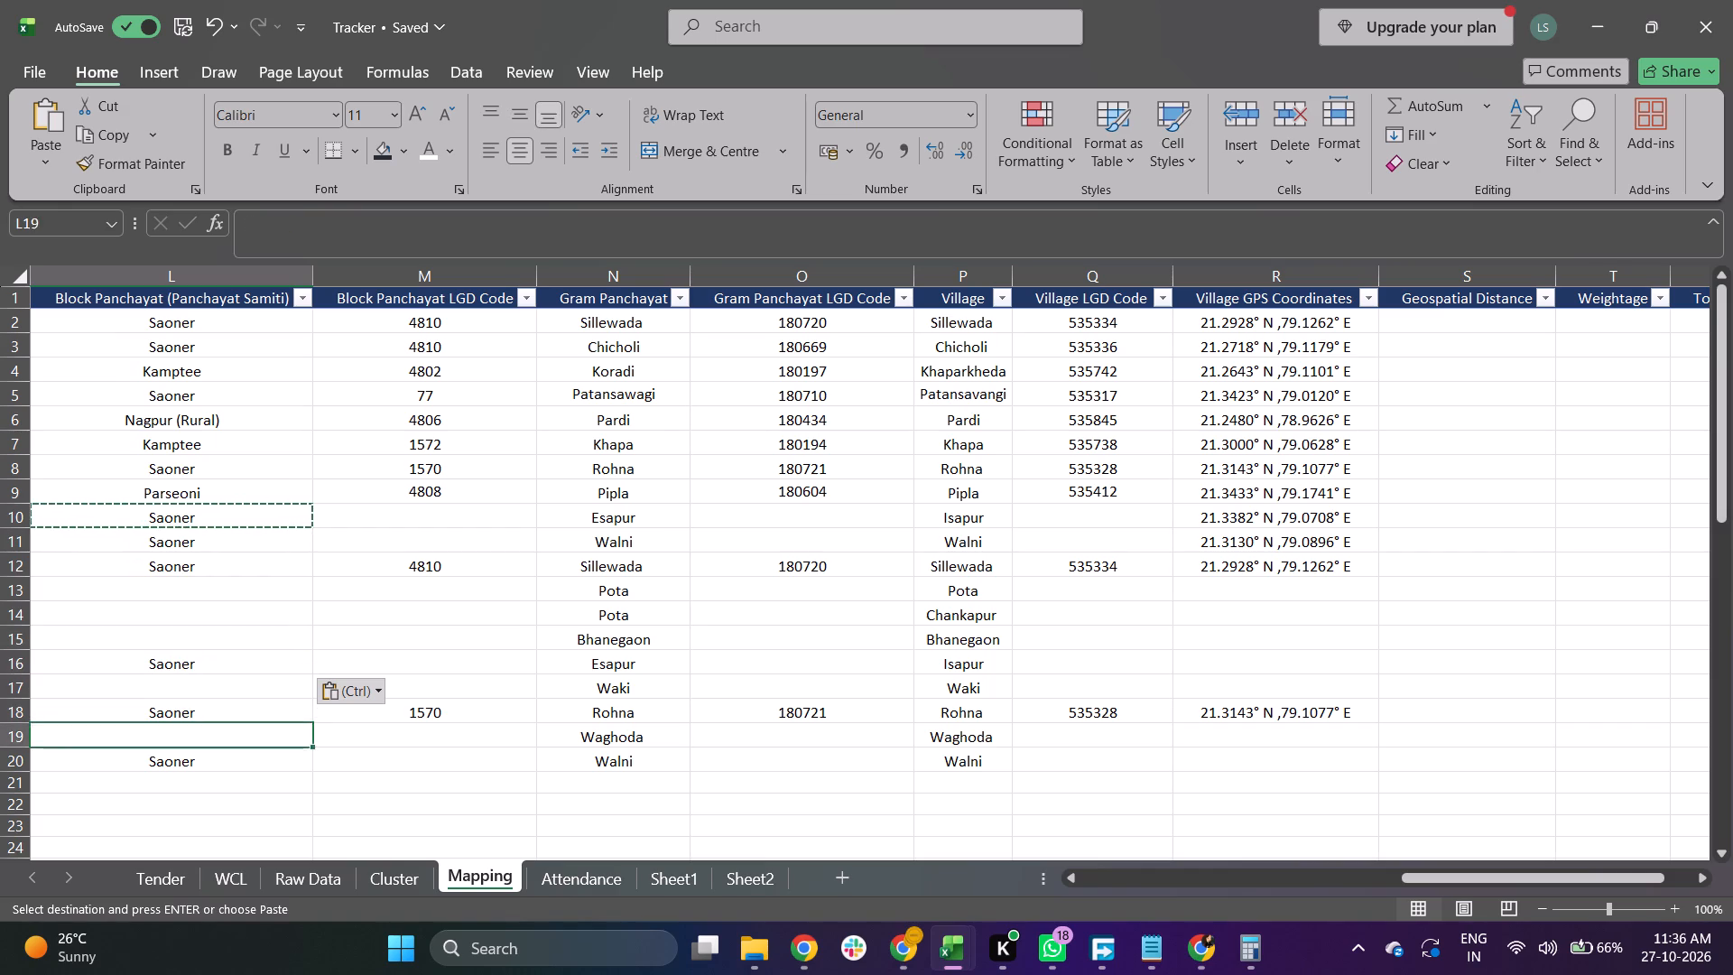
key(Down)
key(Down)
Scan the Mapping sheet's full width just below the last entry, covering the columns through Total Households.
key(Right)
key(Right)
key(Right)
key(Right)
key(Right)
key(Right)
key(Right)
key(Right)
key(Right)
key(Left)
key(Left)
key(Left)
key(Left)
key(Left)
key(Left)
key(Left)
key(Left)
key(Left)
key(Left)
key(Left)
key(Left)
key(Left)
key(Left)
key(Left)
key(Left)
key(Left)
key(Left)
key(Left)
key(Left)
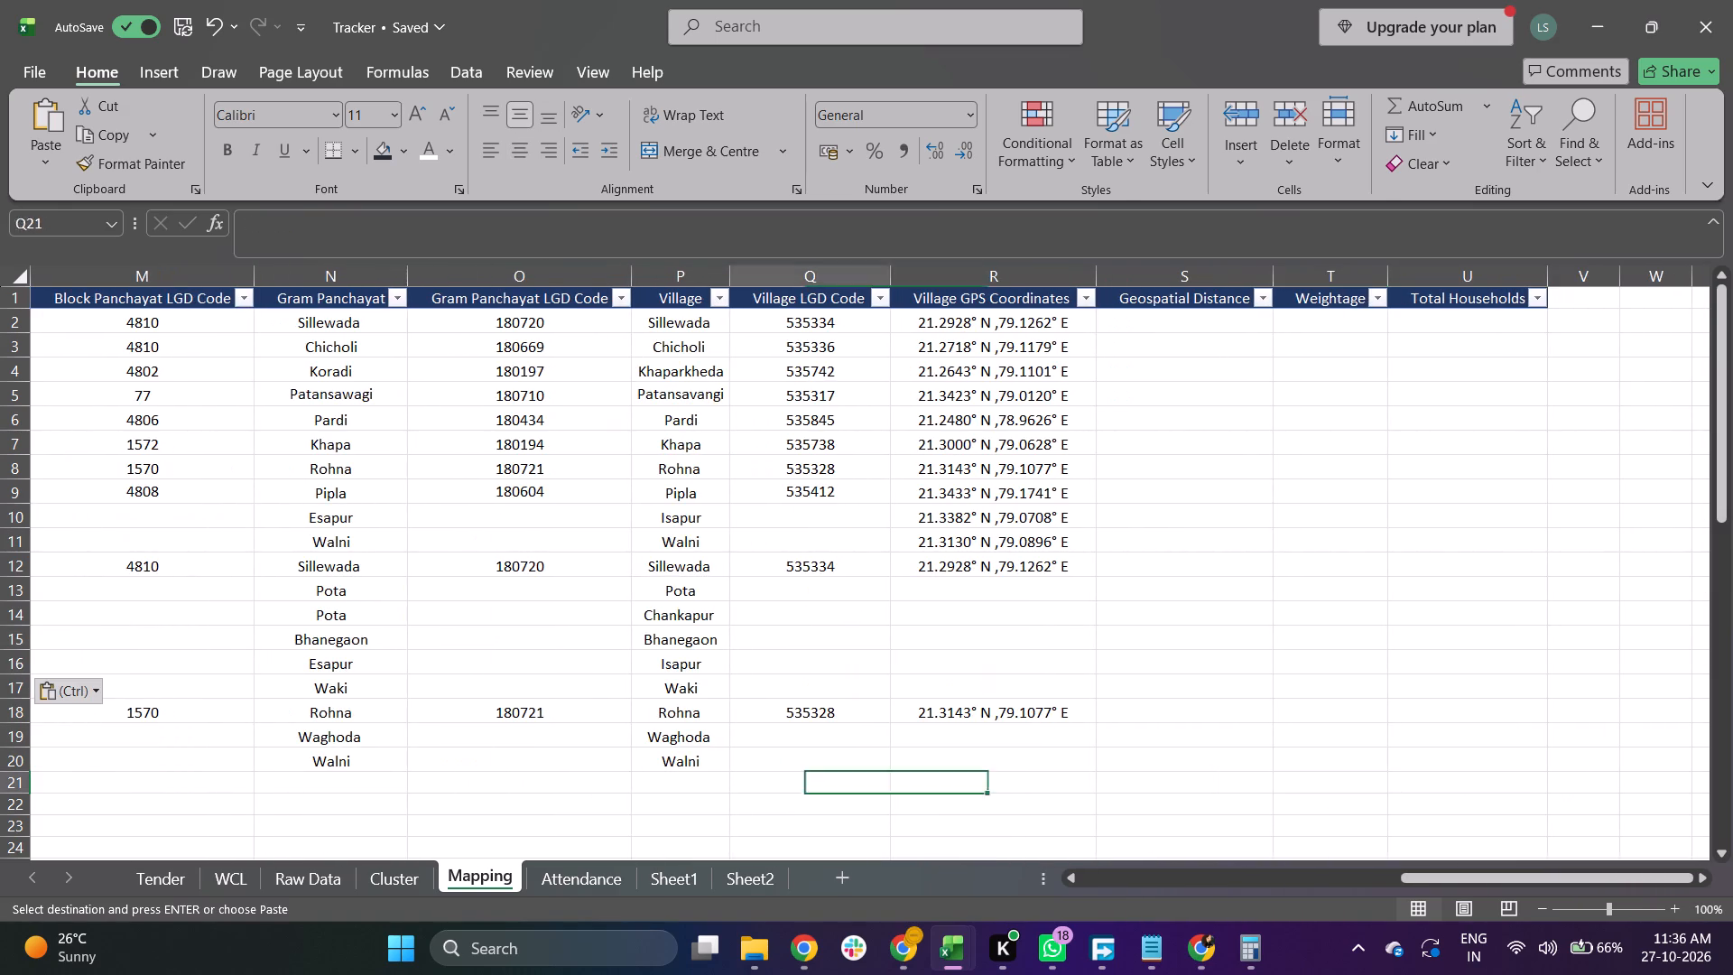
key(Right)
key(Right)
key(Right)
key(Right)
key(Right)
key(Right)
key(Right)
key(Right)
key(Right)
key(Right)
key(Right)
key(Right)
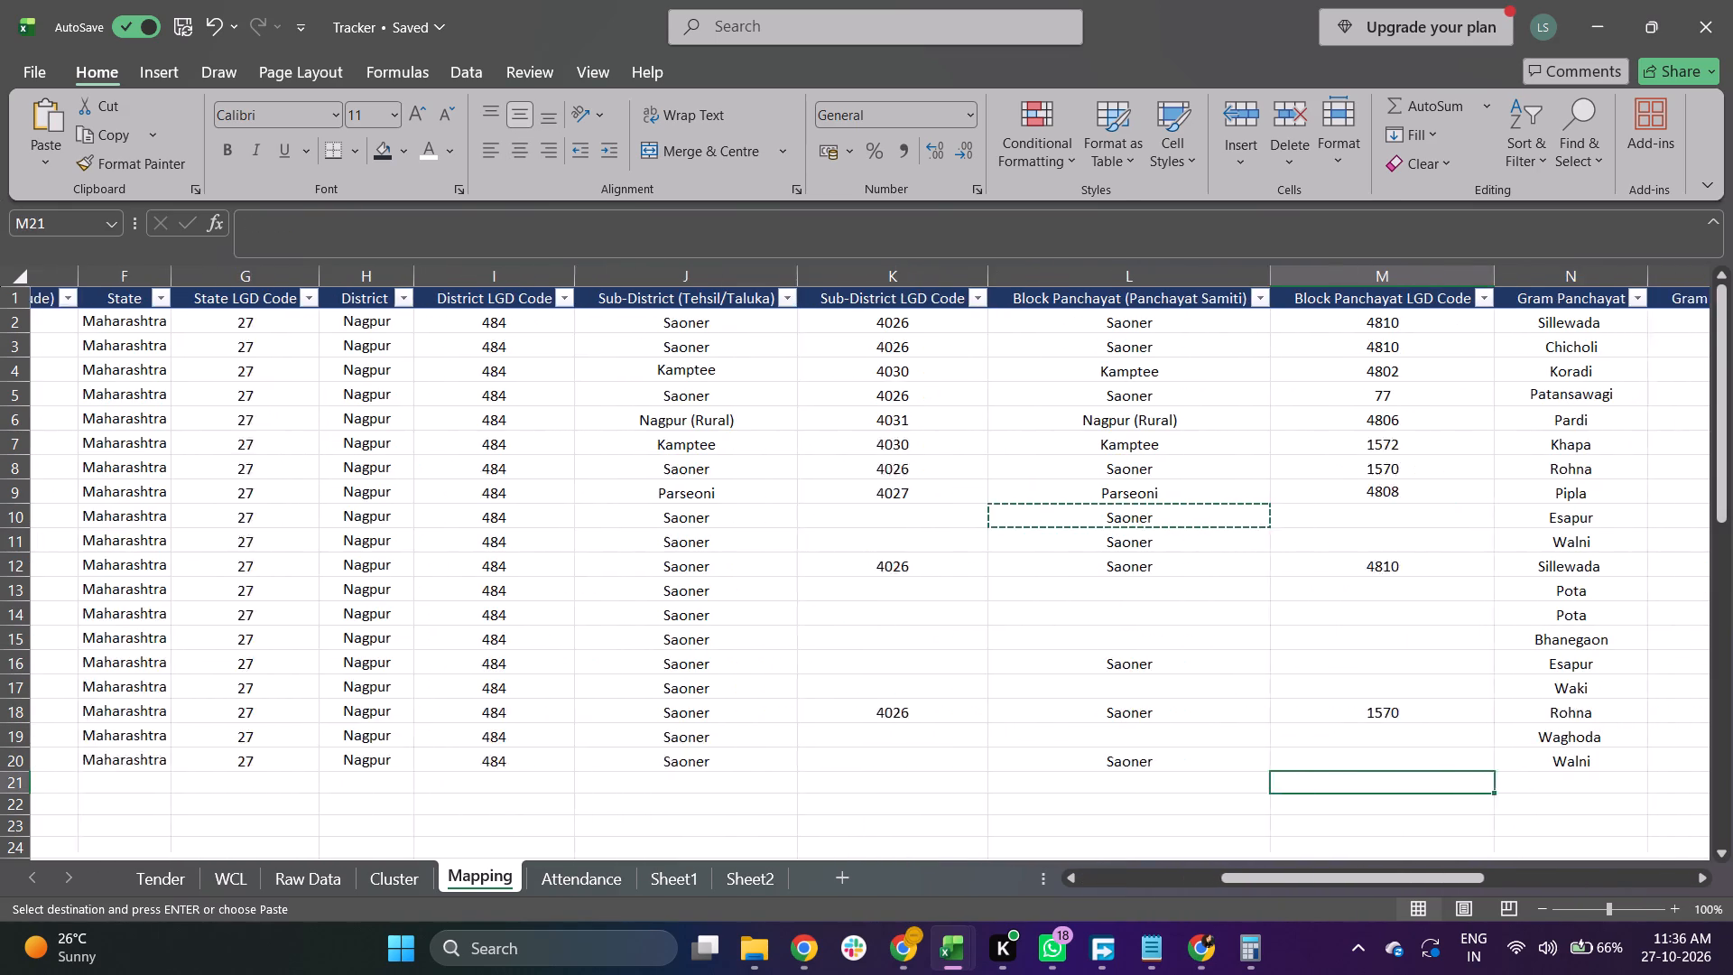
key(Right)
key(Right)
key(Right)
Check the Village entries from Walni in row 20 up to Sillewada in row 12, including that row's panchayat columns.
key(Up)
key(Up)
key(Up)
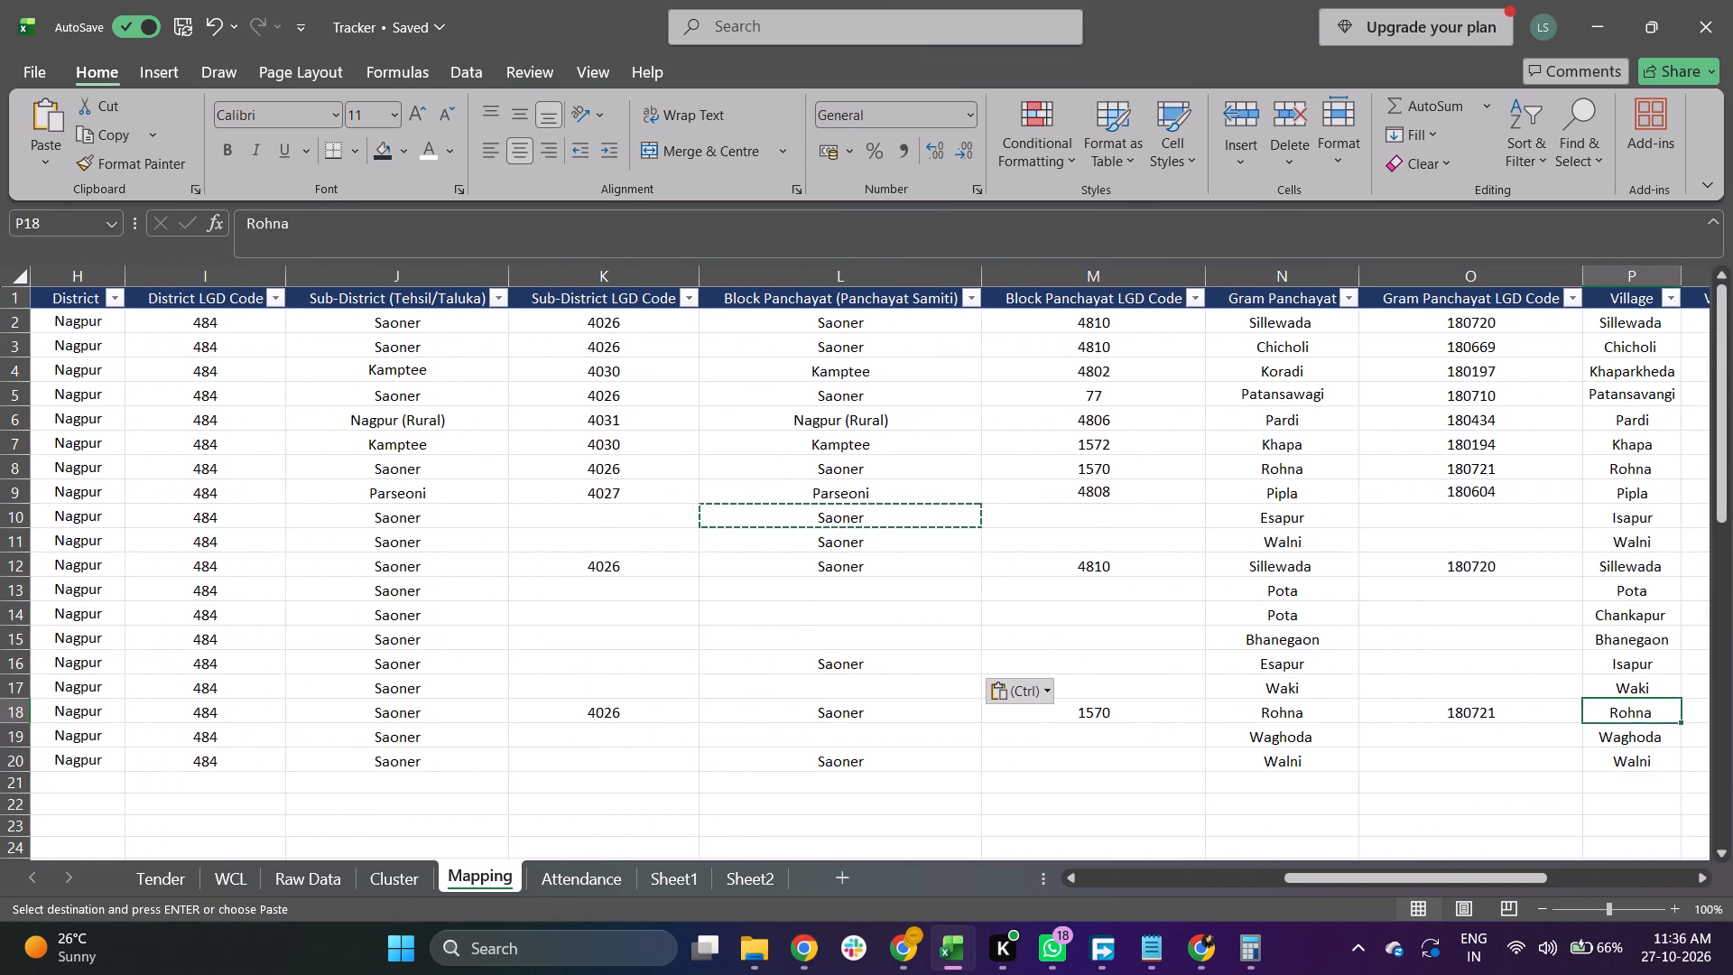
key(Up)
key(Up)
key(Up)
key(Up)
key(Up)
key(Up)
key(Left)
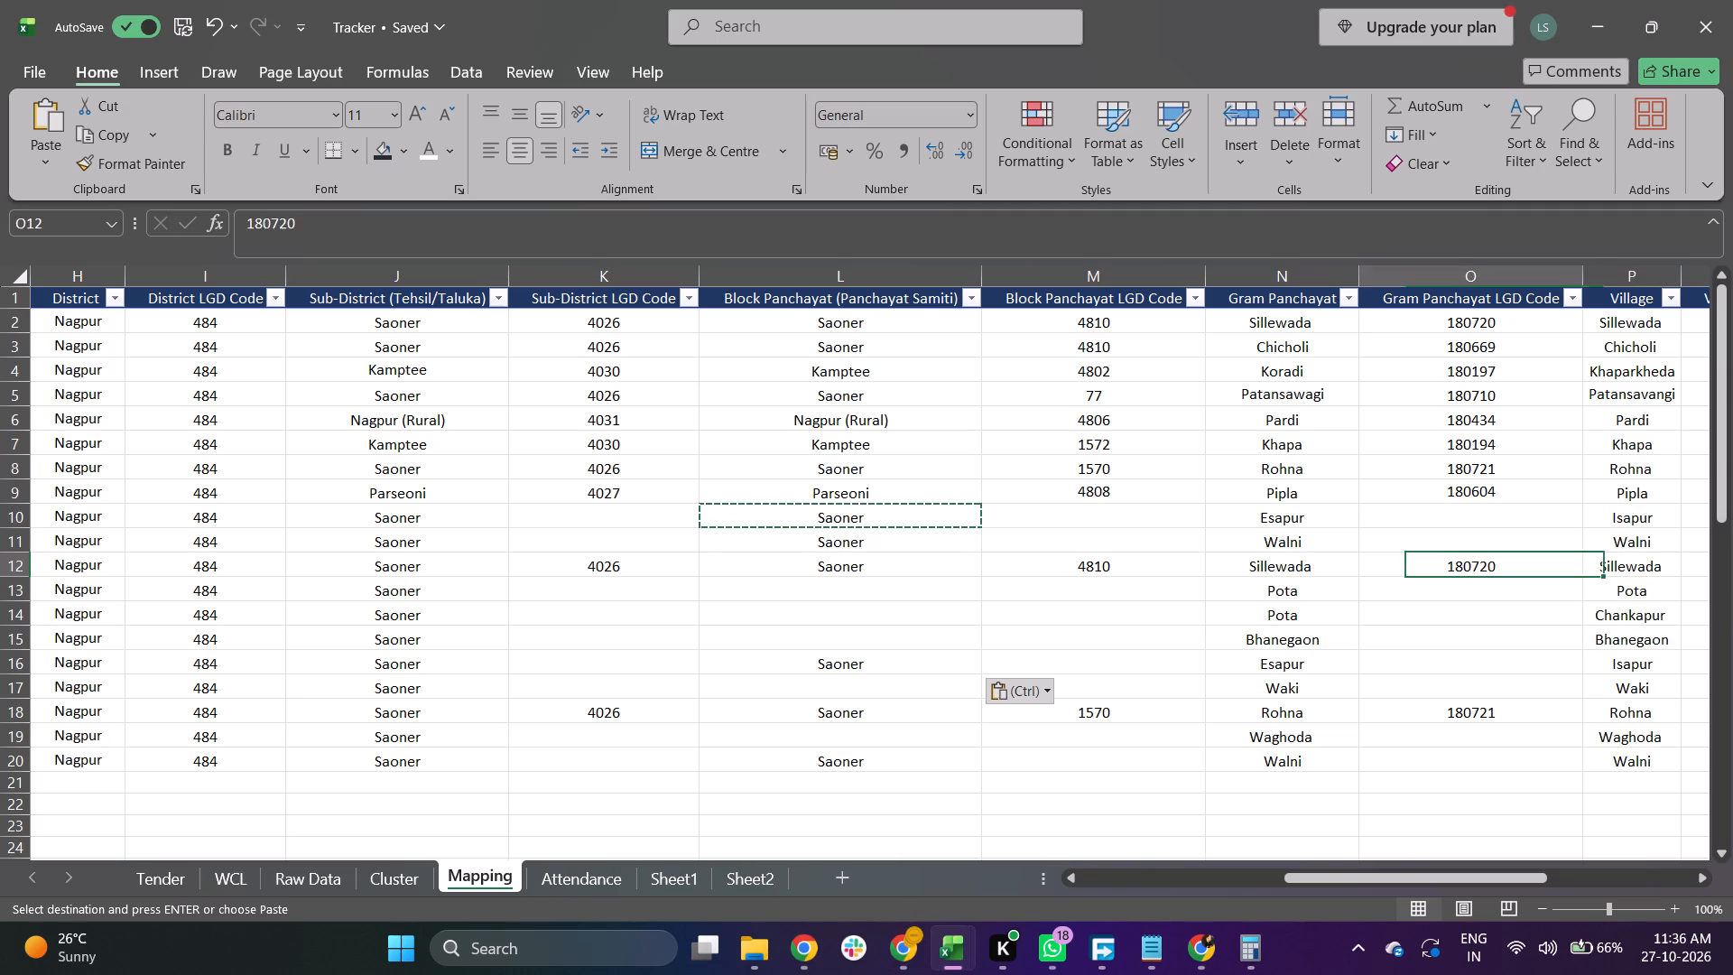
key(Left)
key(Left)
key(Left)
Copy the village name Pota from row 13 and search Google for its sub district, block panchayat and gram panchayat in Nagpur district.
key(Down)
key(Right)
key(Right)
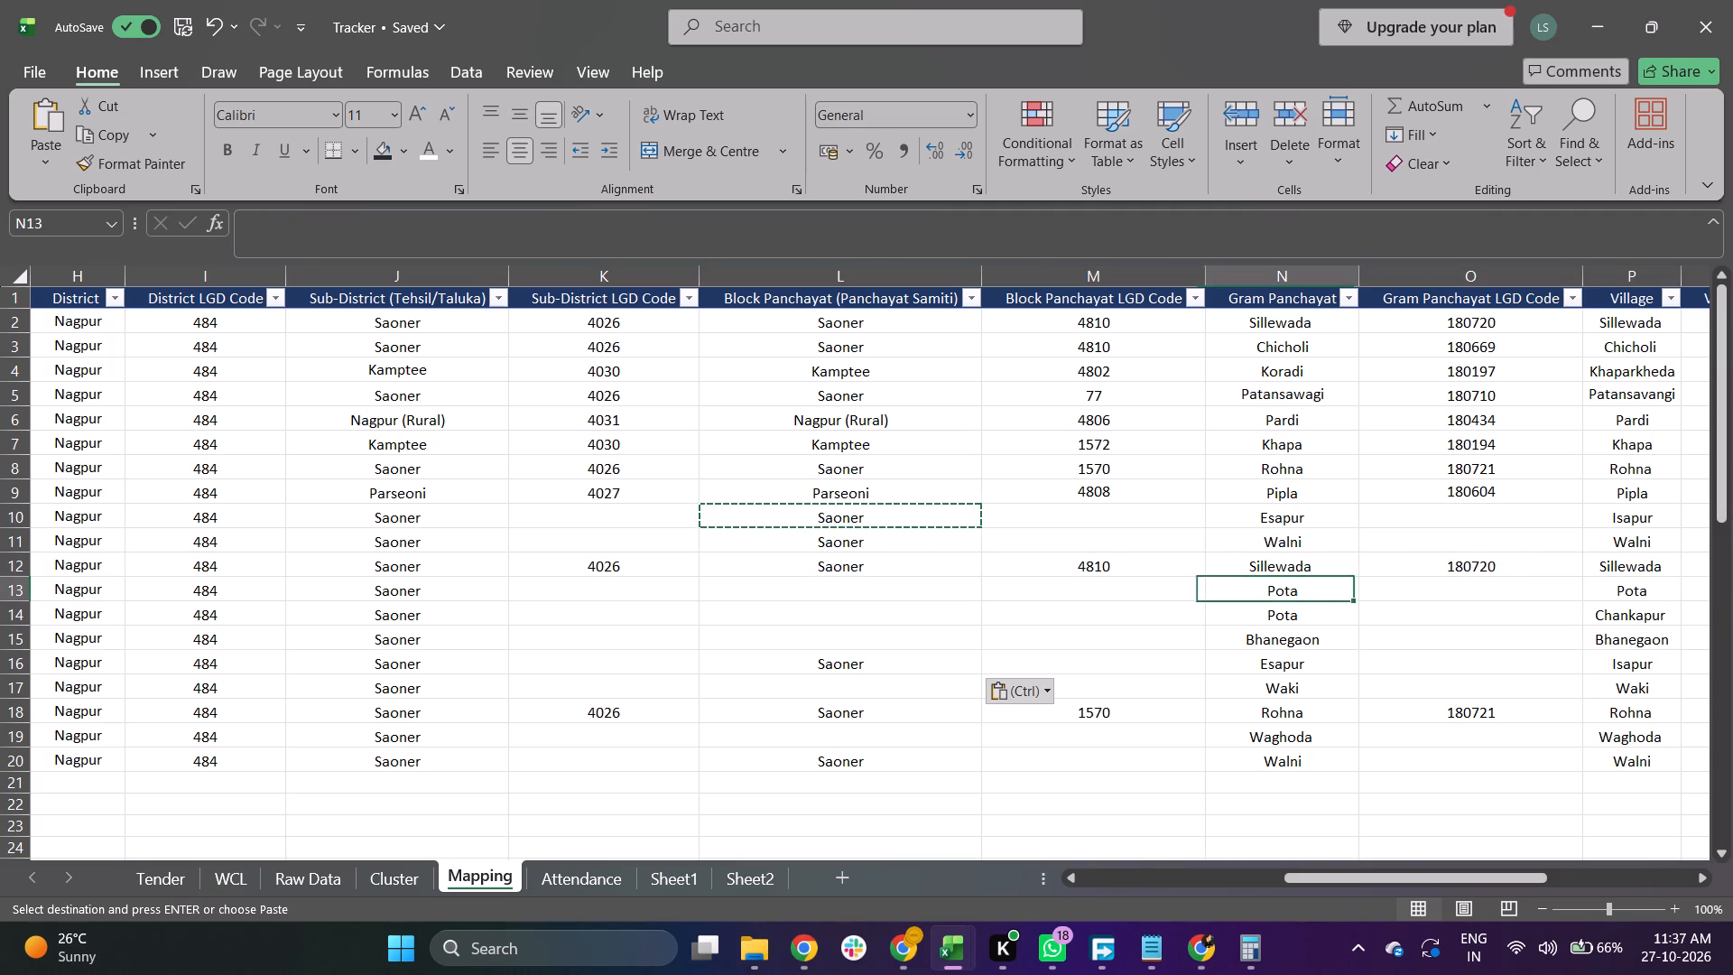
key(Right)
key(Left)
key(Right)
key(Right)
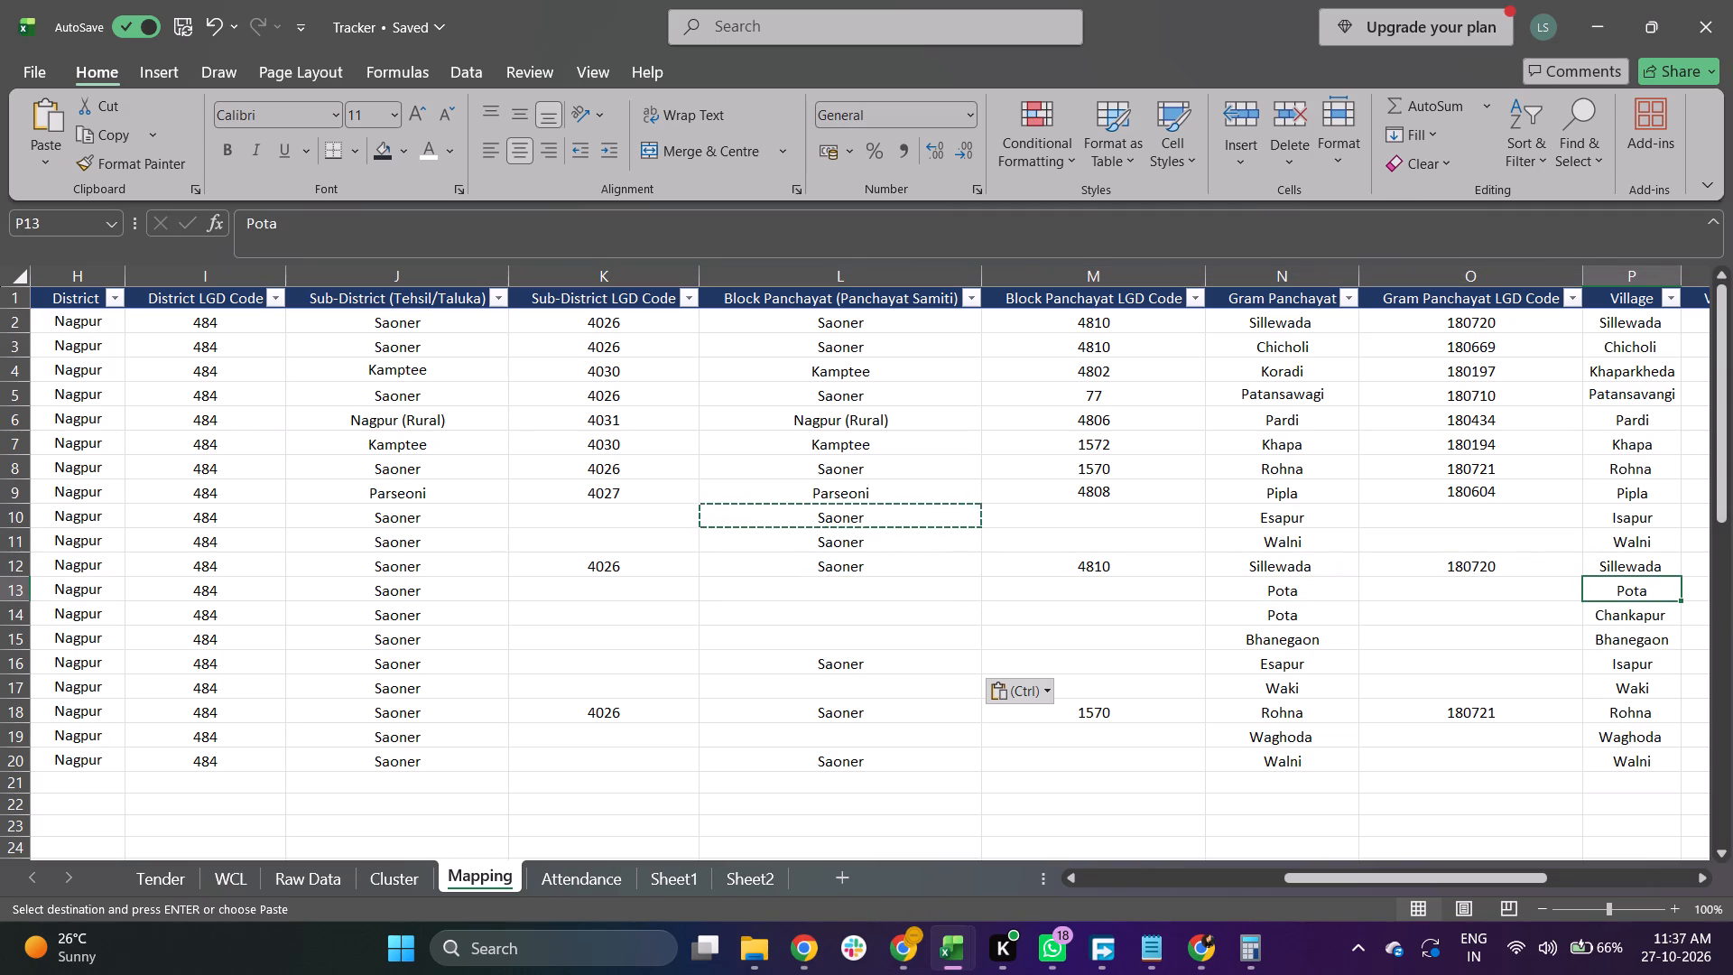
key(ctrl+c)
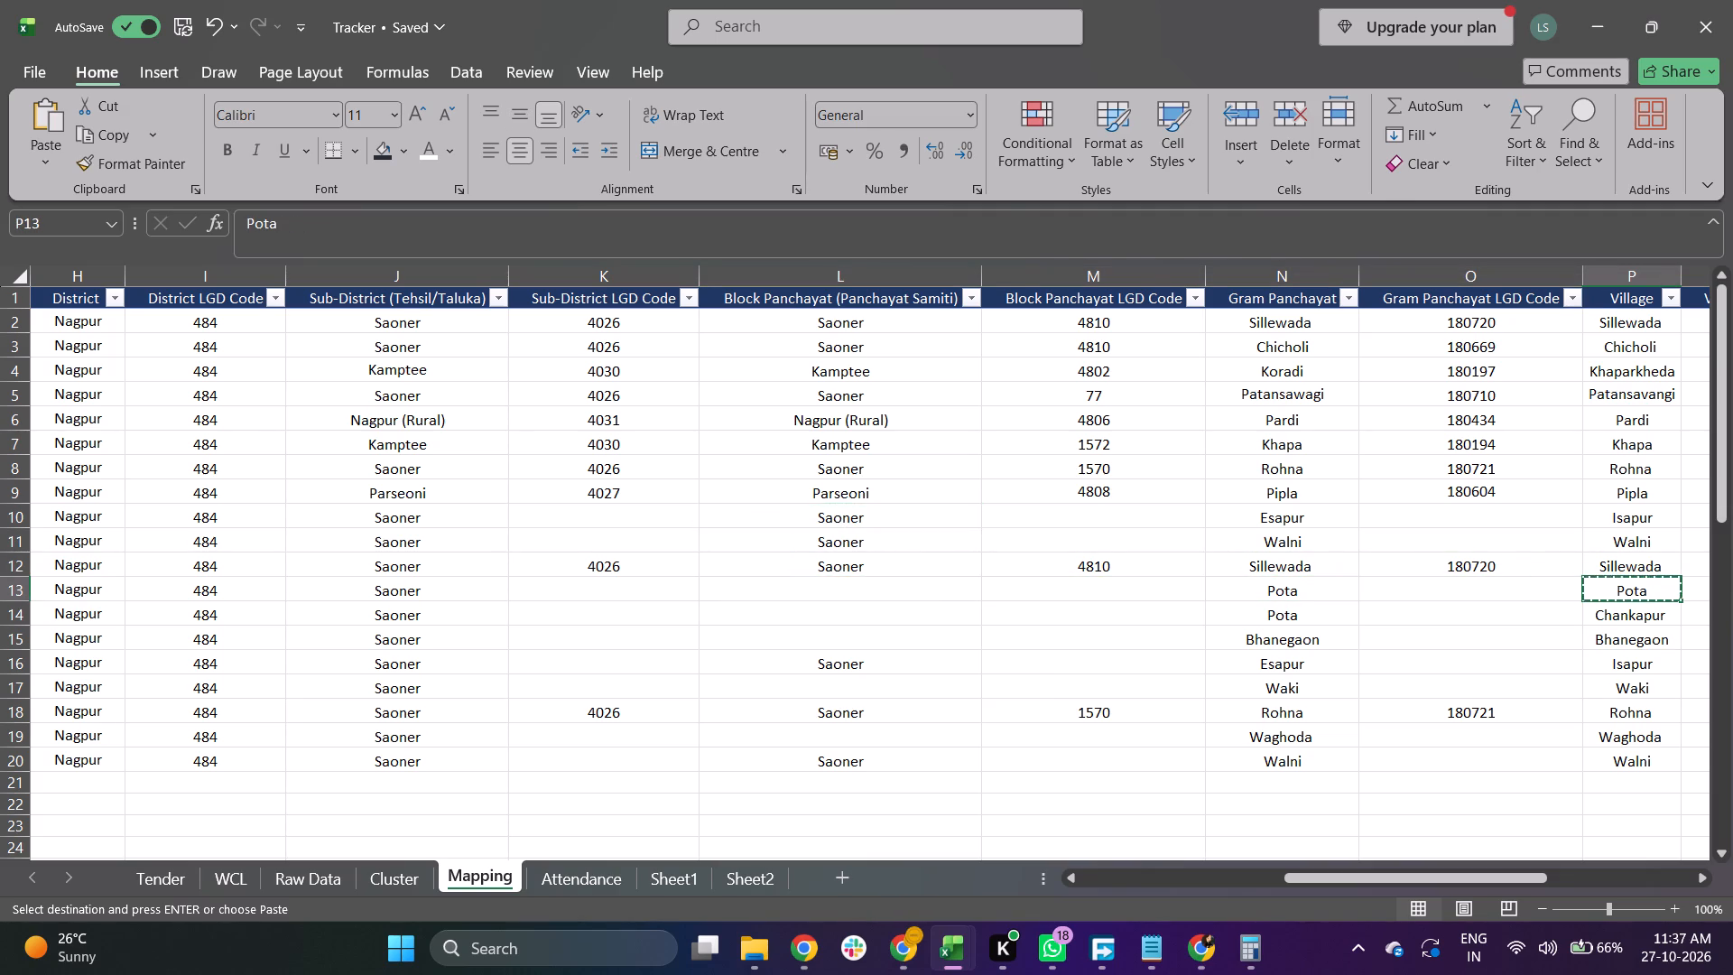
key(alt+Tab)
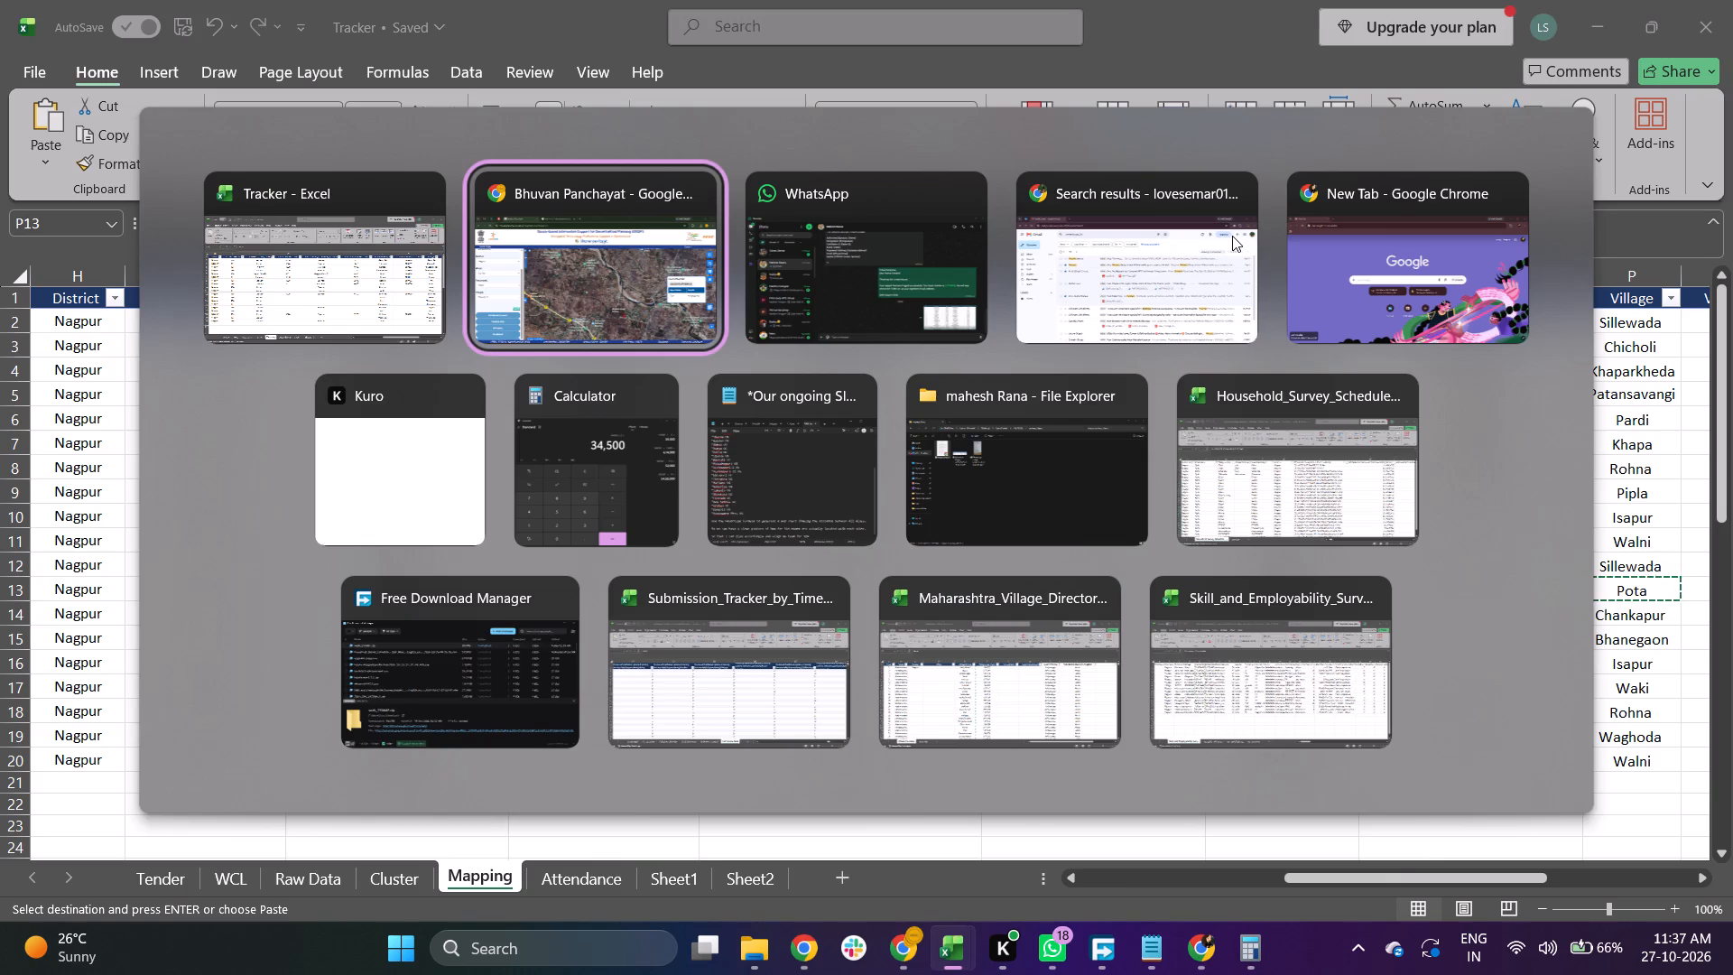
click(587, 0)
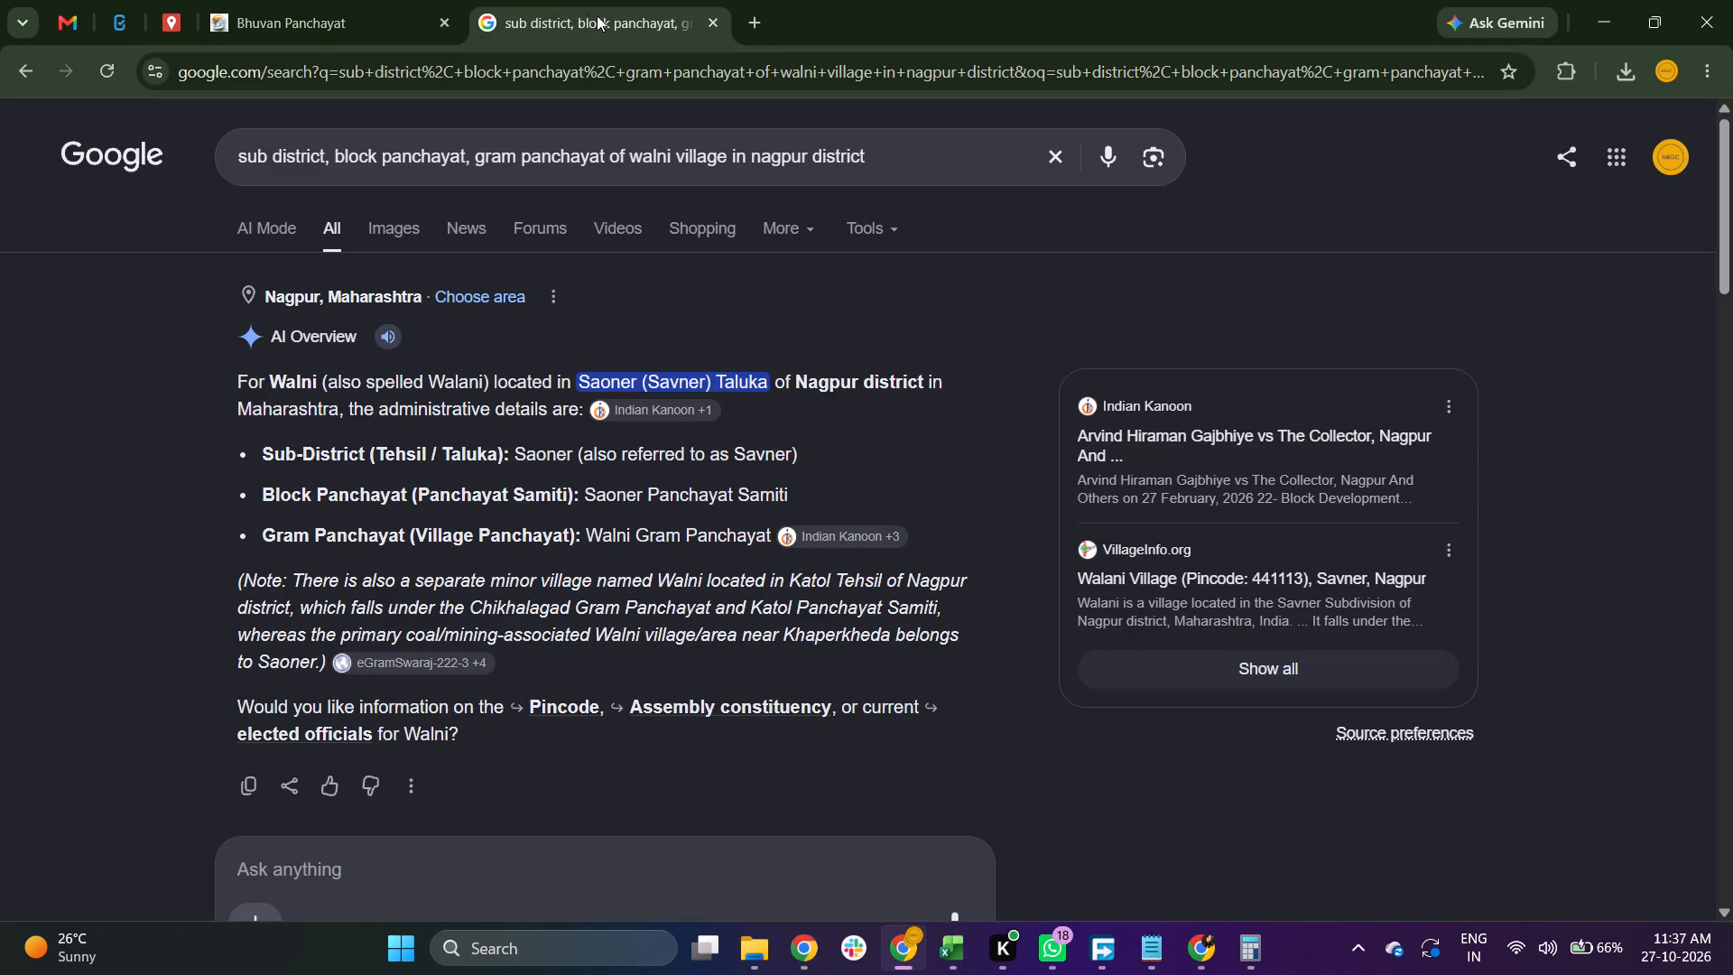
double_click(641, 154)
key(ctrl+v)
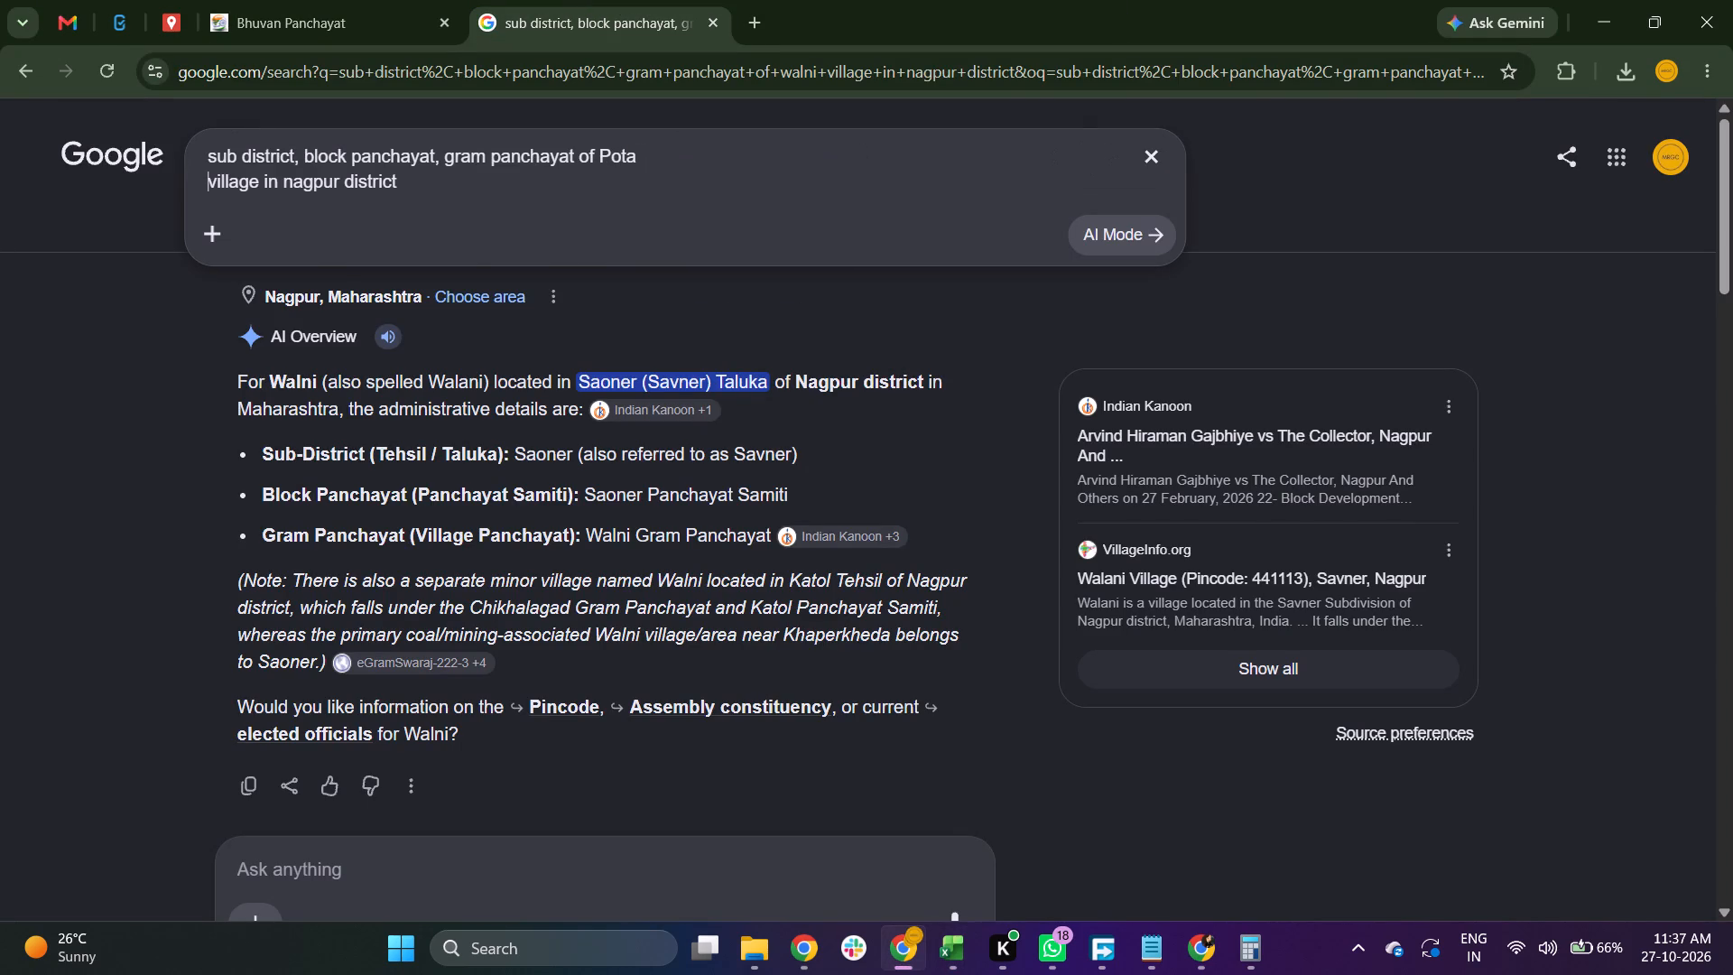
key(Return)
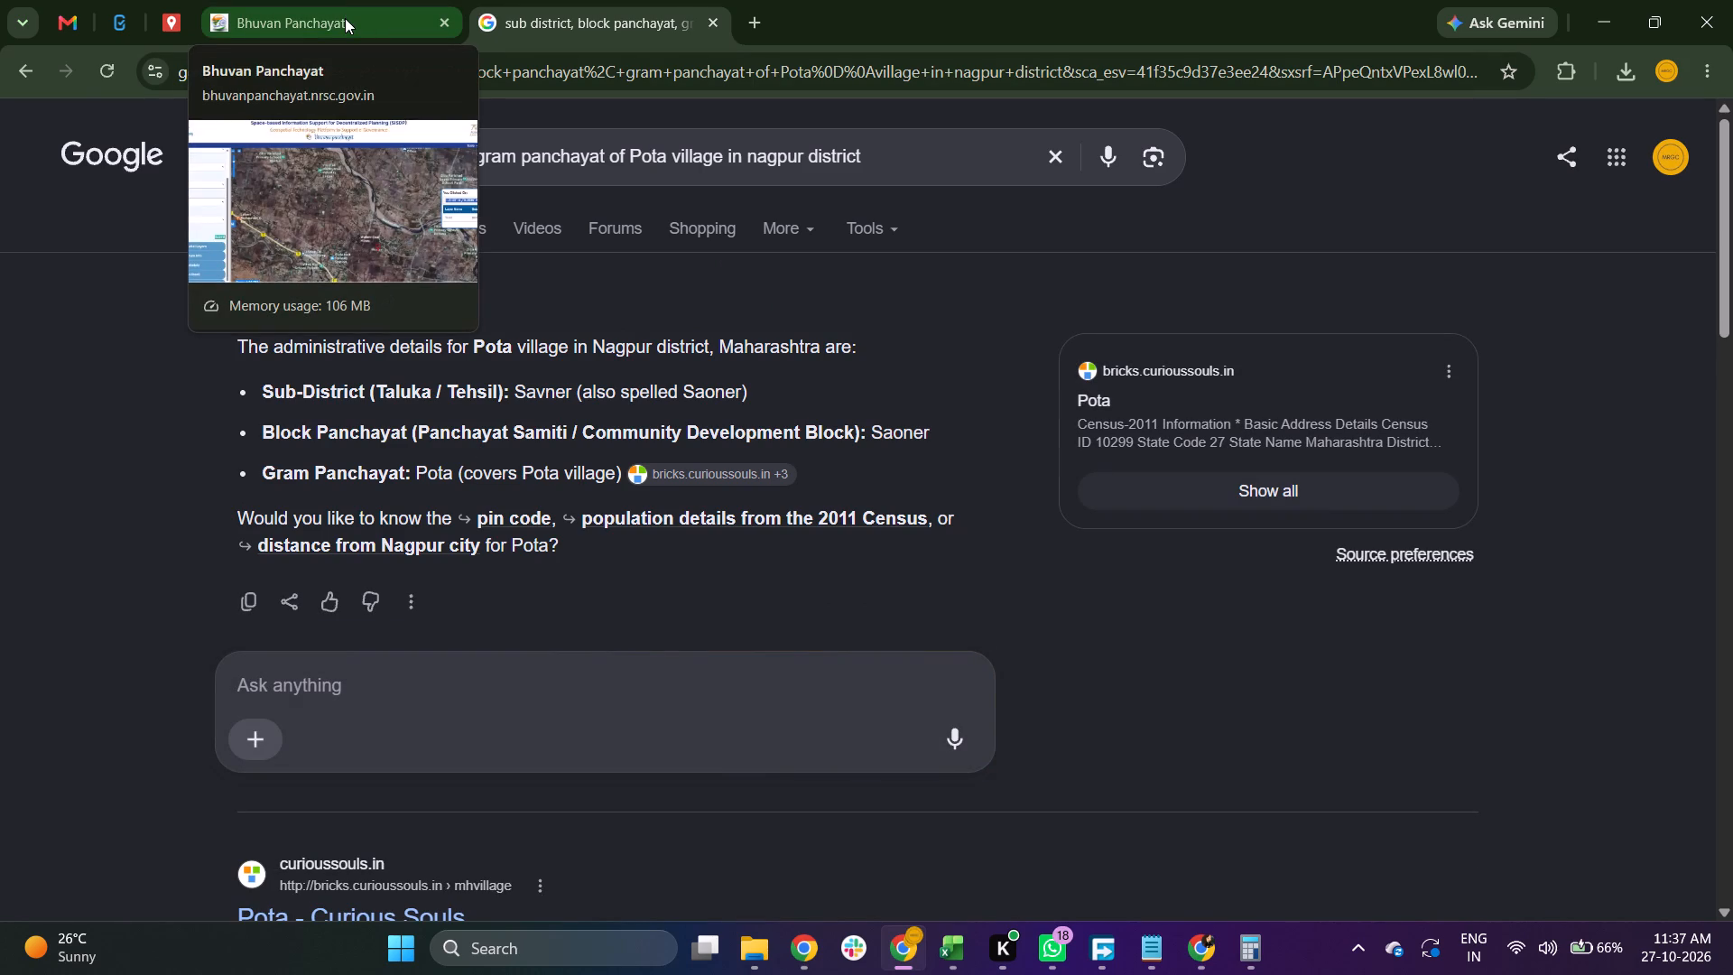
On the Bhuvan Panchayat site, select panchayat Pota and village Pota in Saoner block and load the village on the map.
click(345, 18)
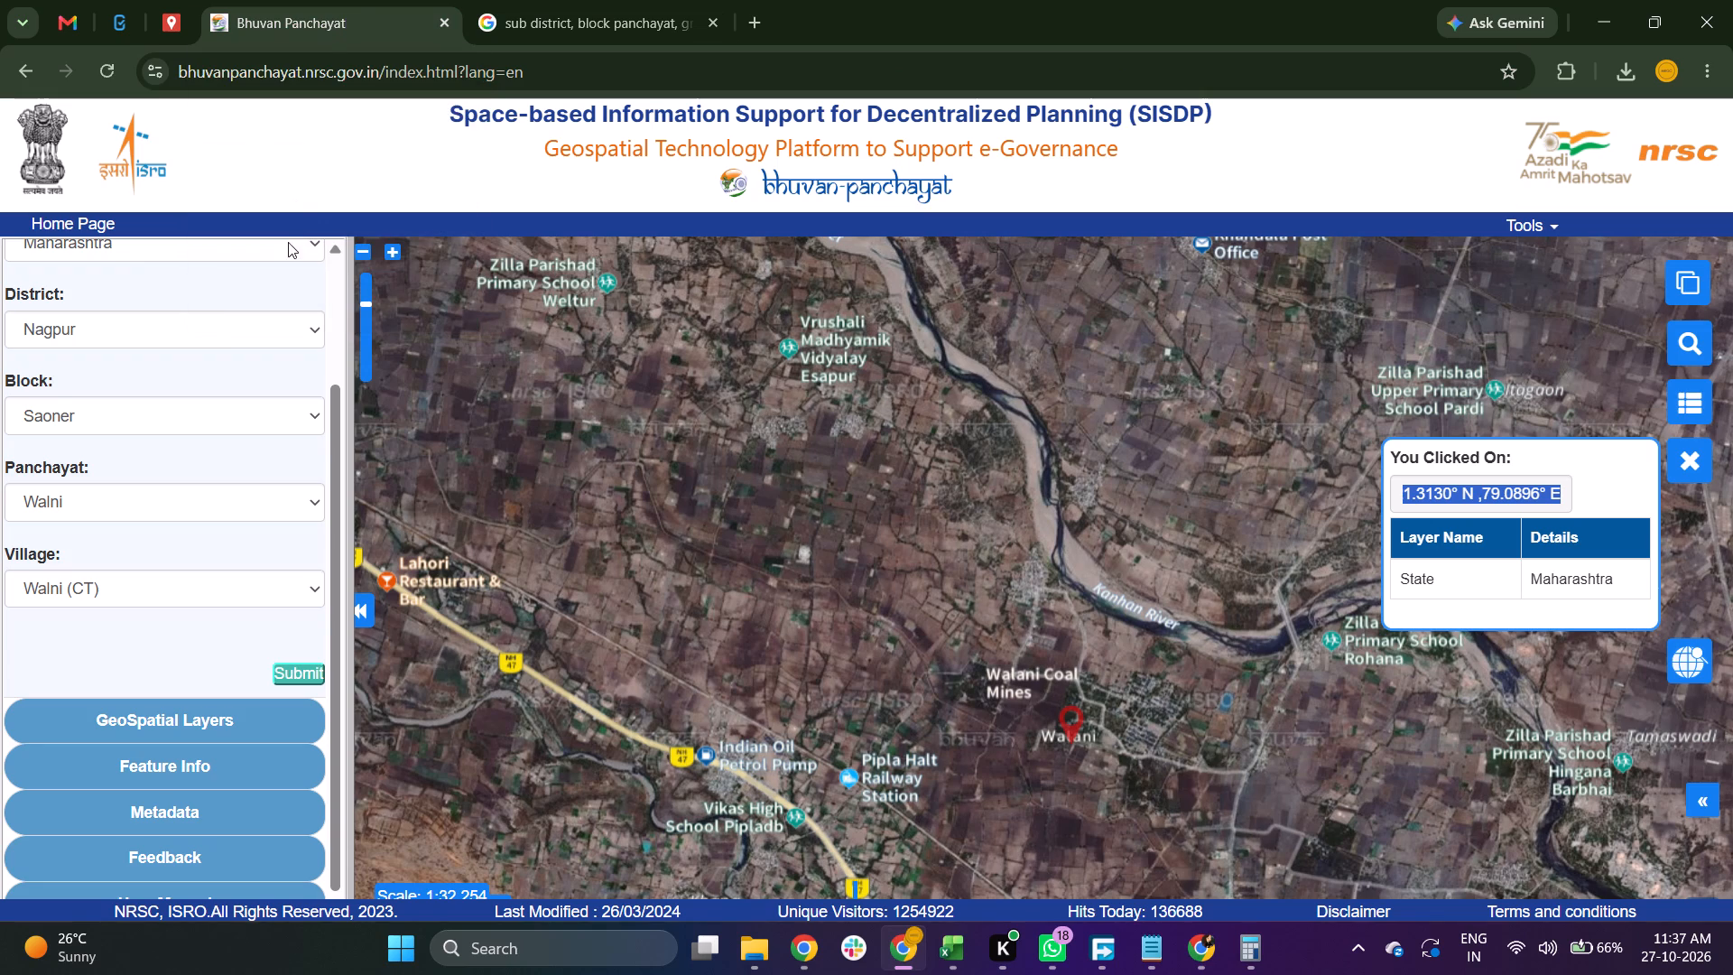
click(250, 506)
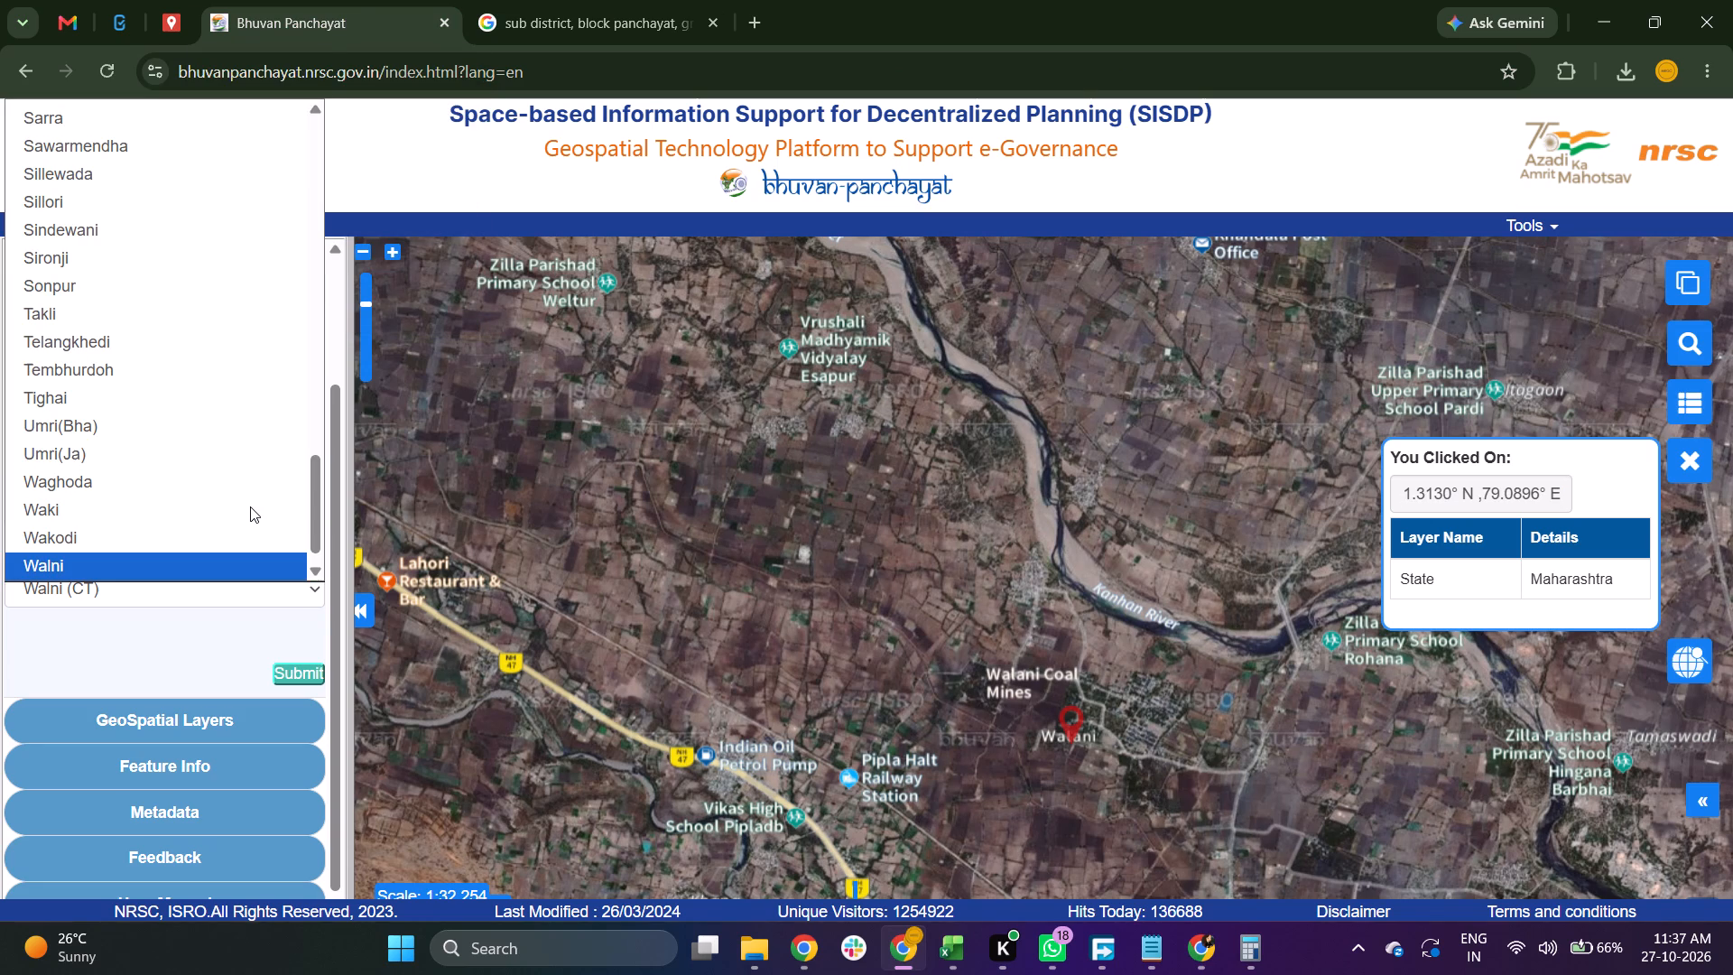
scroll(250, 506, down, 6)
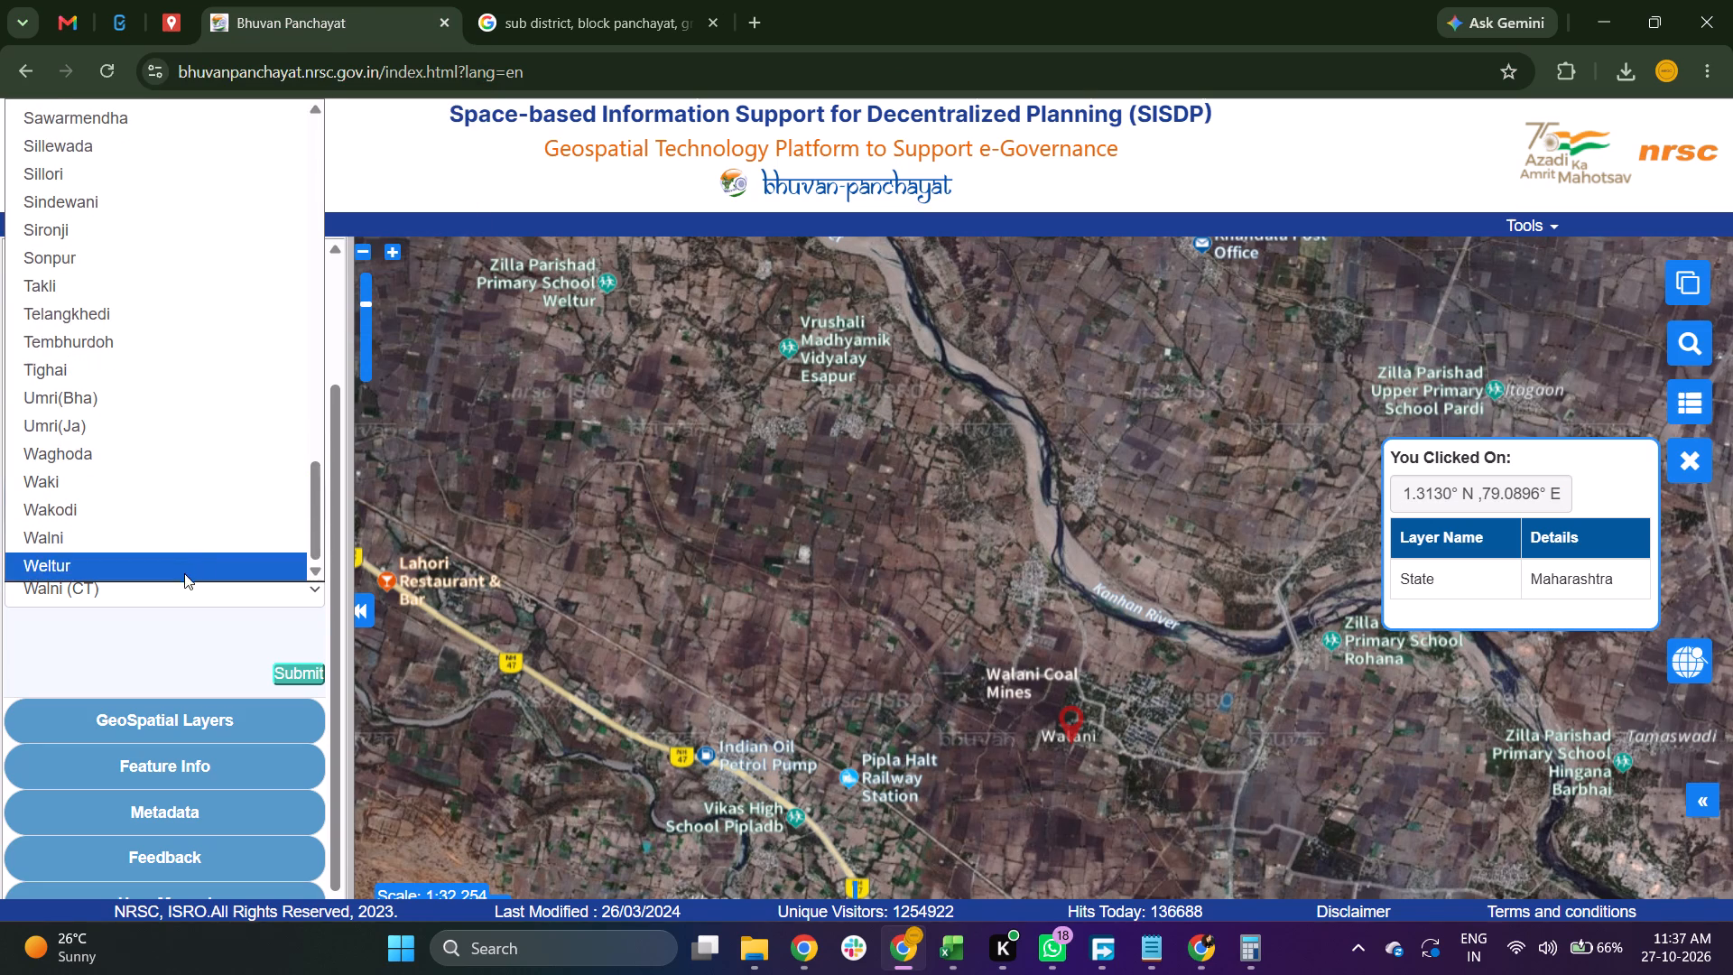
scroll(213, 395, up, 3)
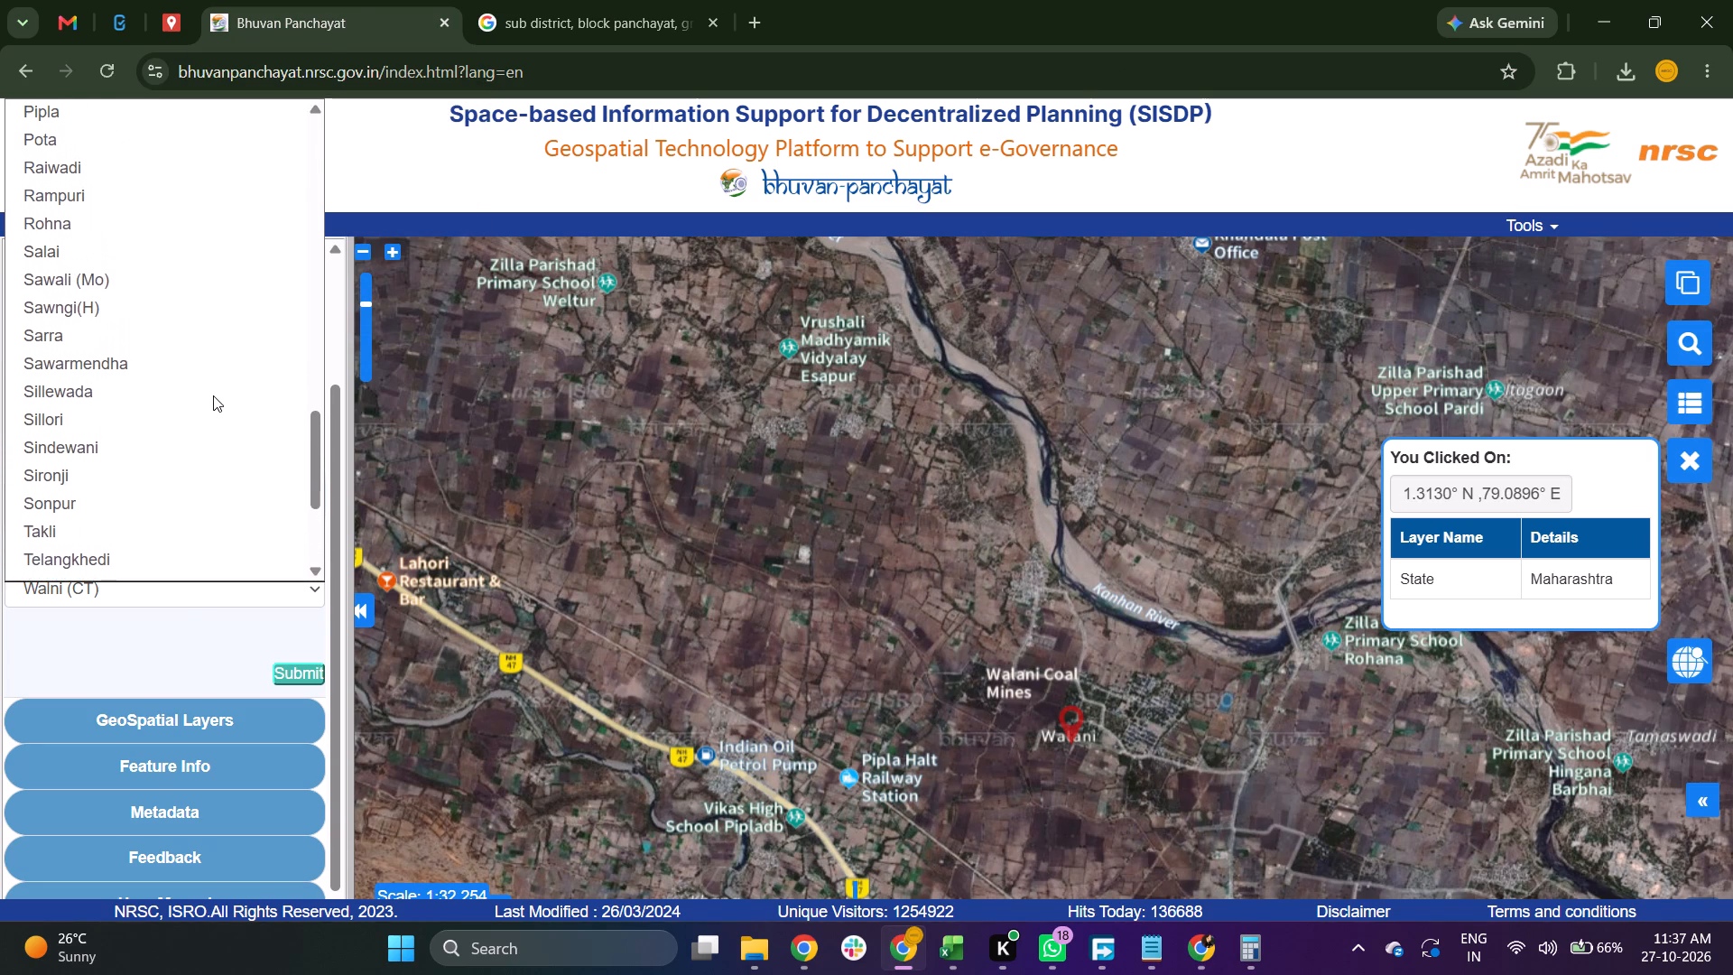
scroll(213, 395, up, 2)
click(96, 179)
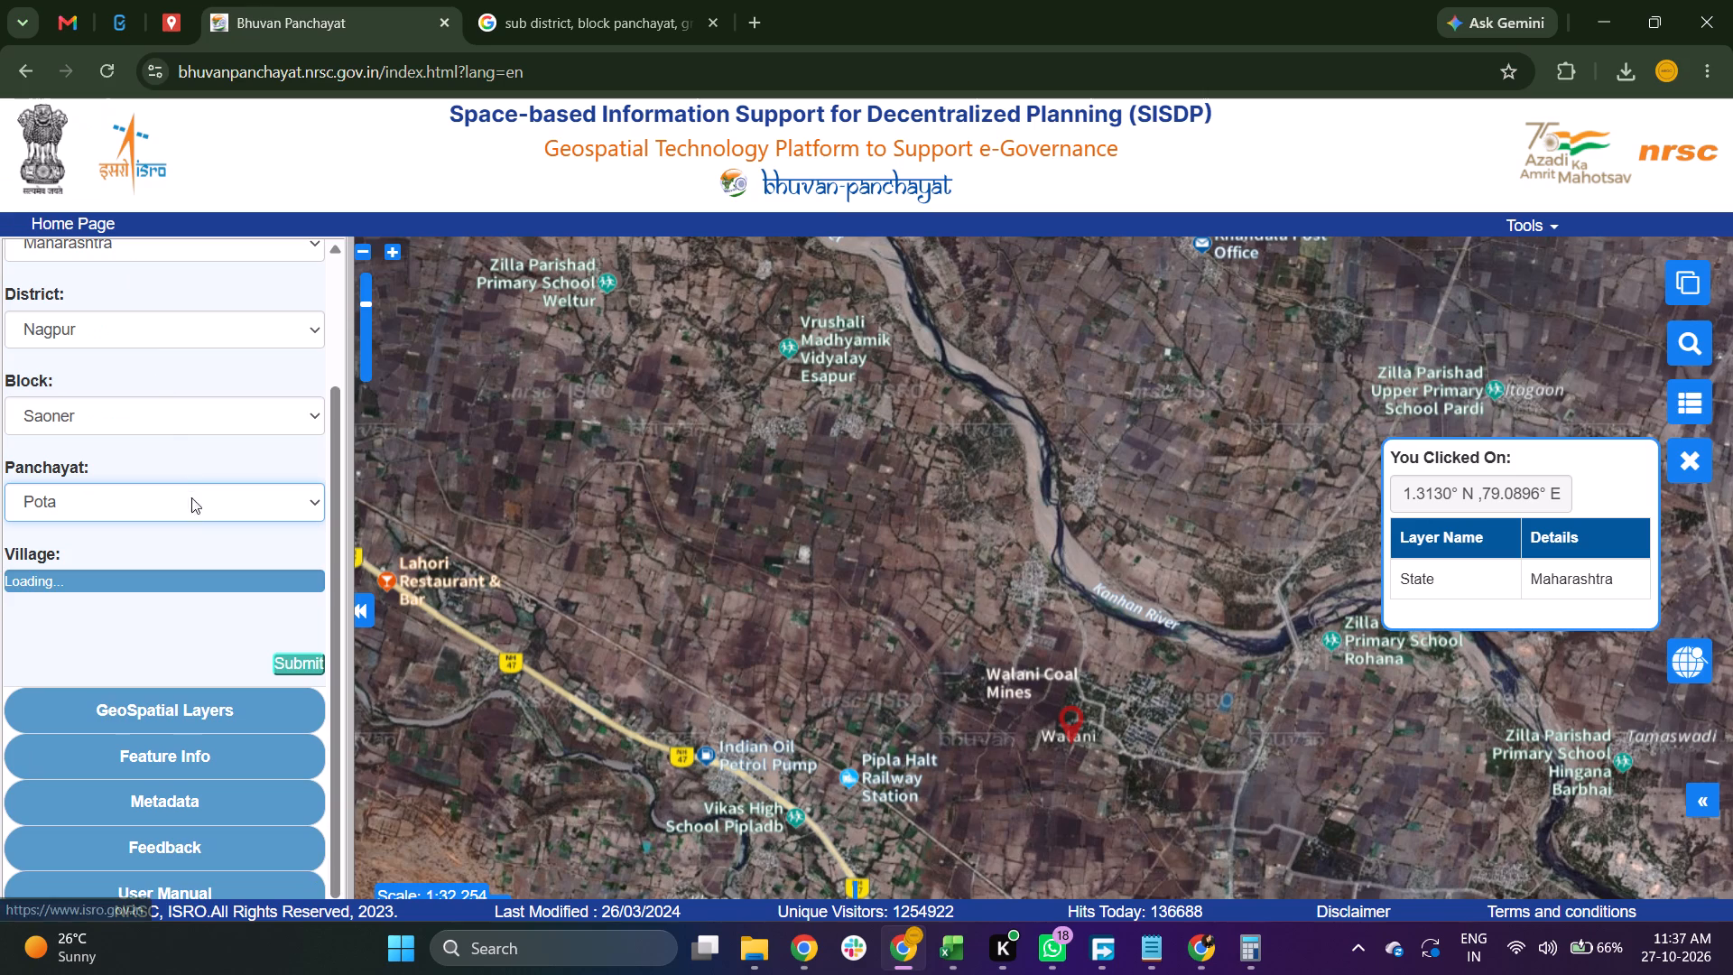
click(195, 598)
click(177, 673)
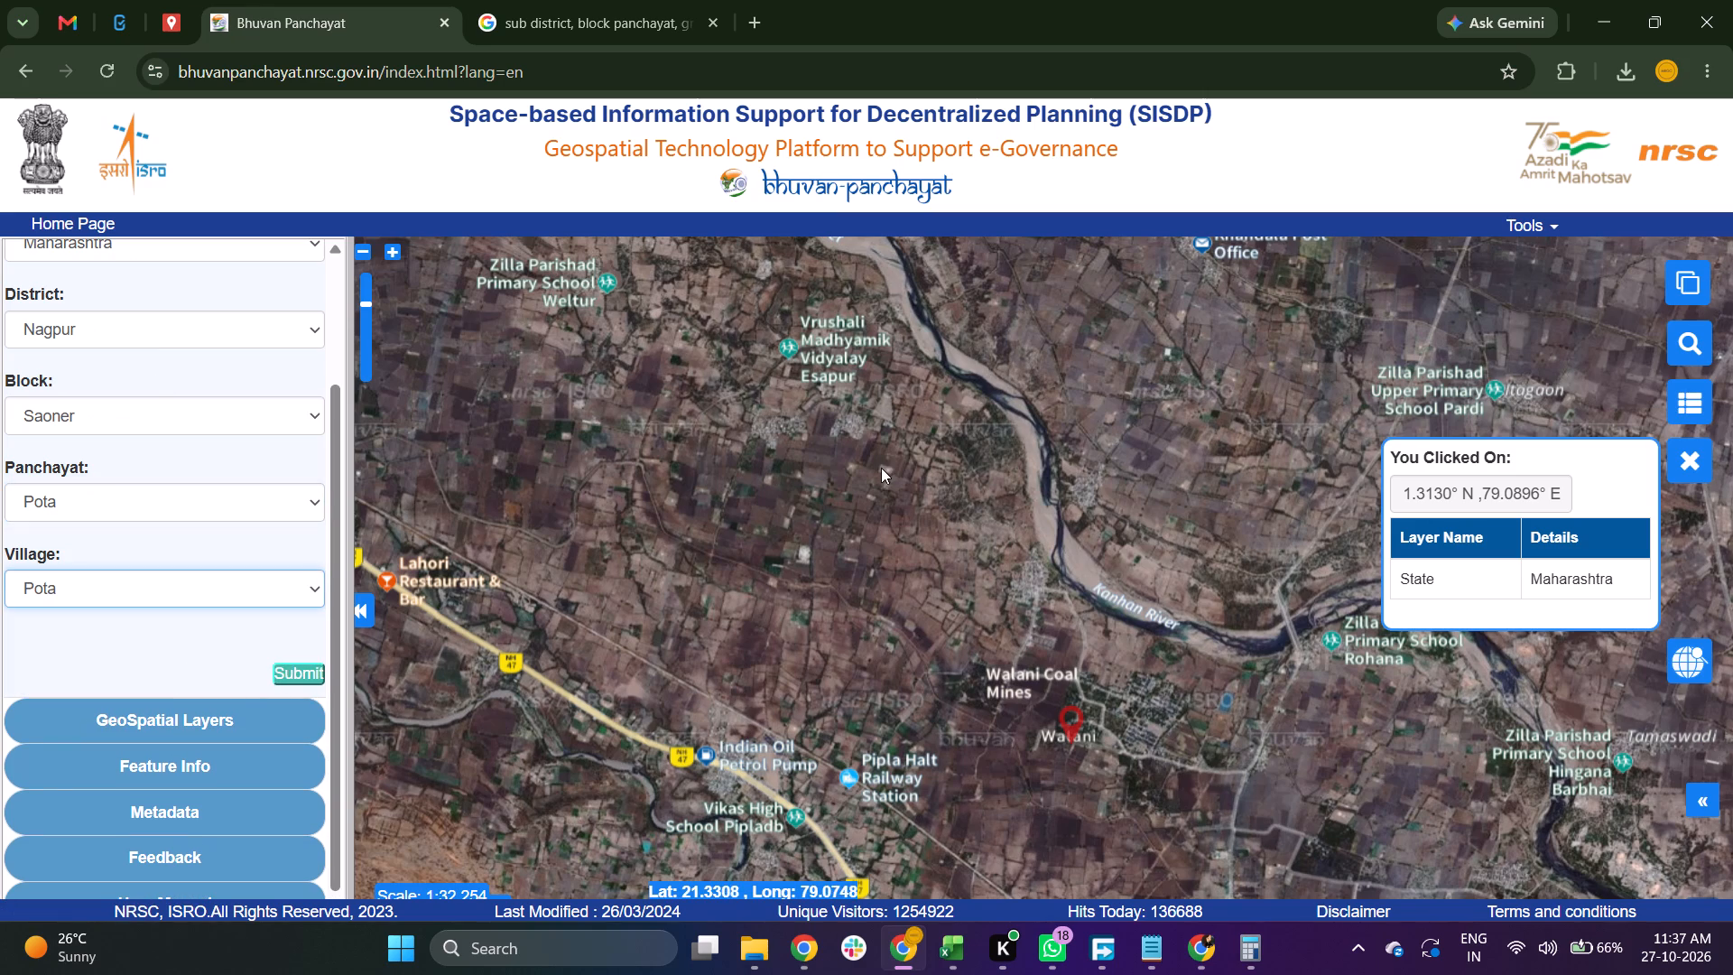
click(1694, 452)
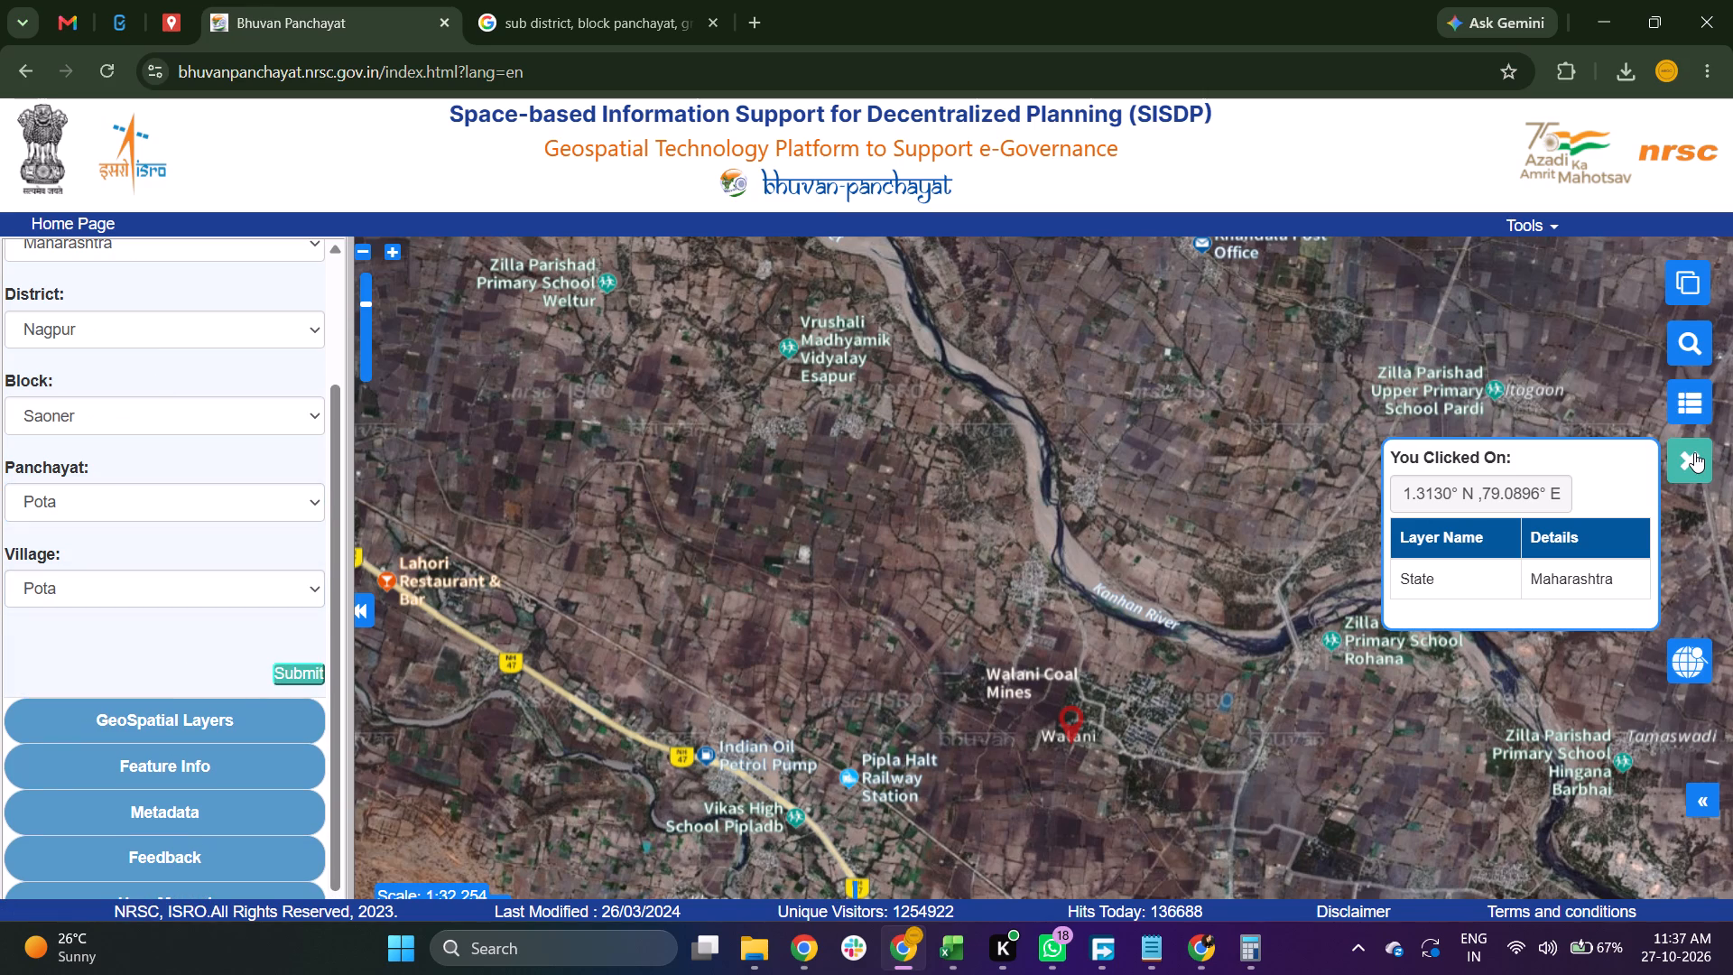
click(307, 673)
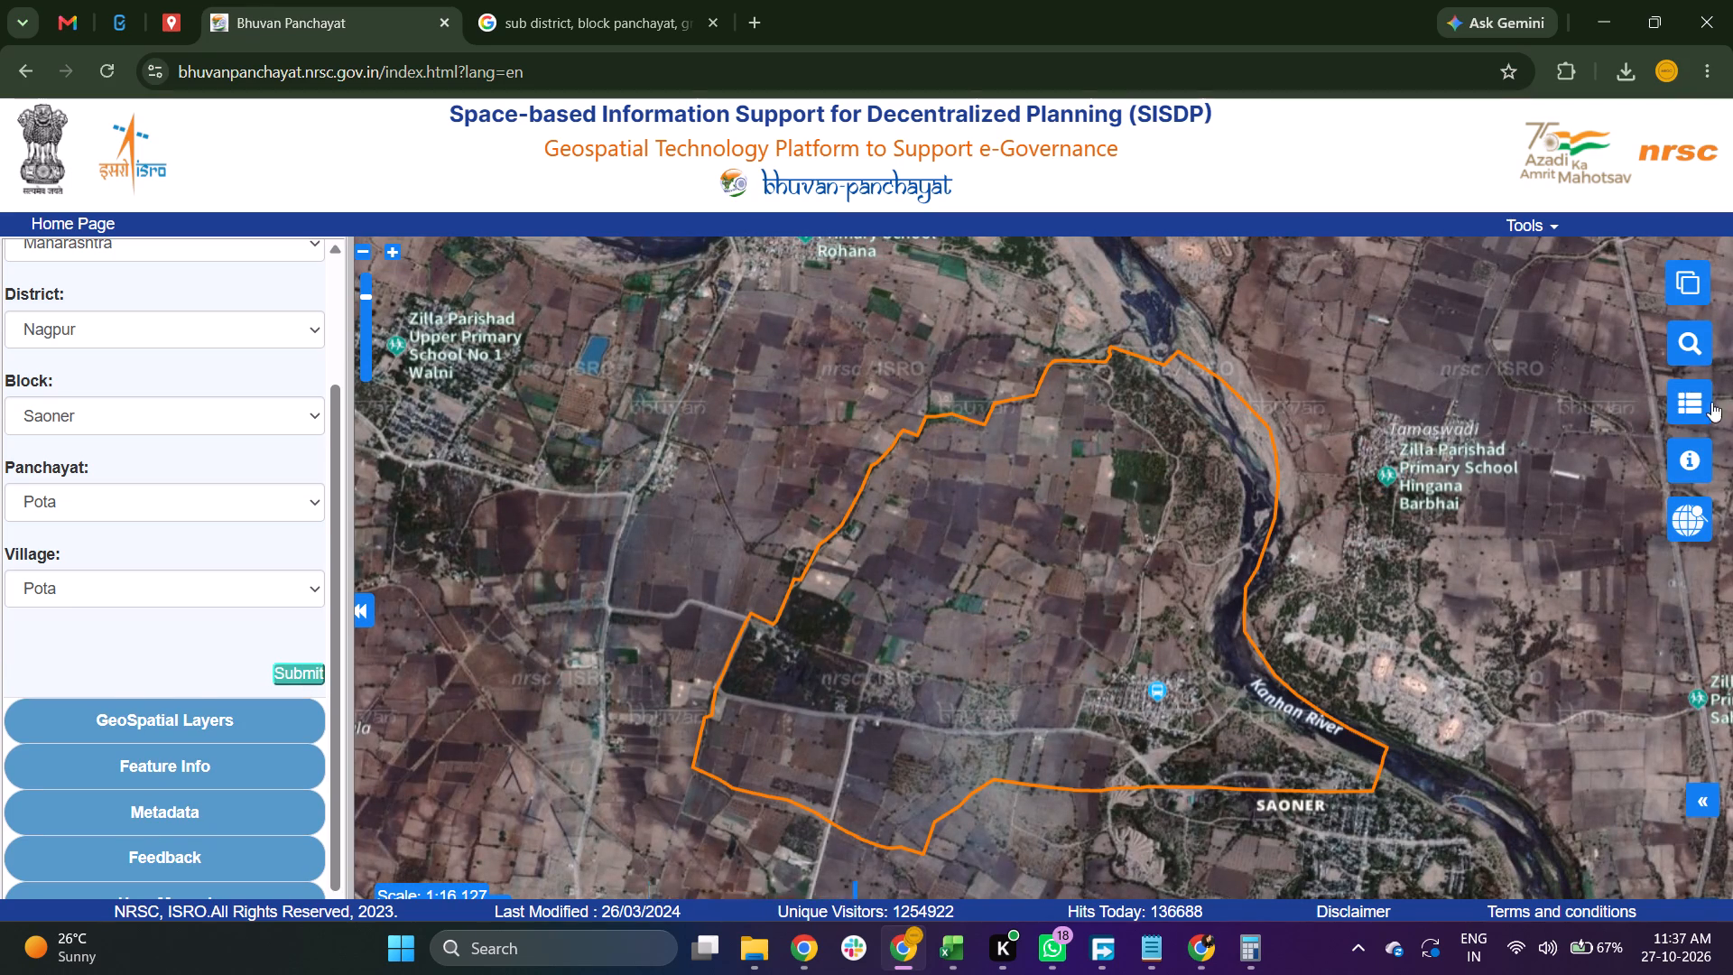
Pick a point inside the Pota boundary and copy its coordinates, 21.3046° N ,79.1171° E, into row 13's Village GPS Coordinates in Excel.
click(1684, 466)
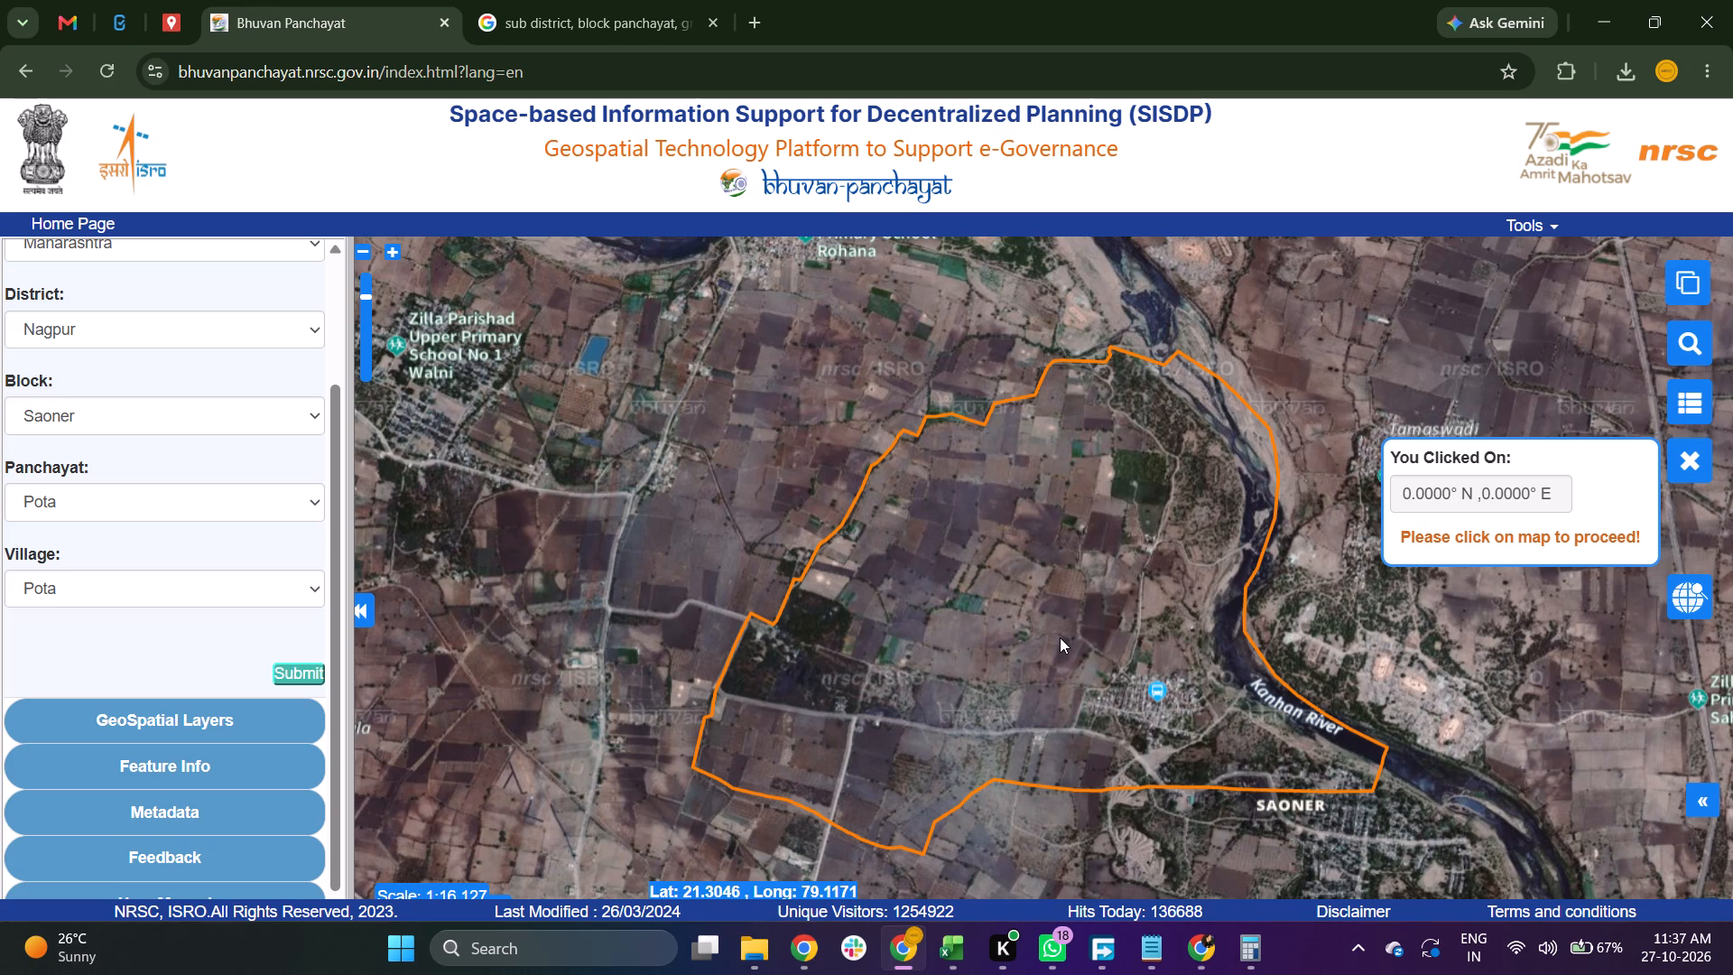
click(1060, 637)
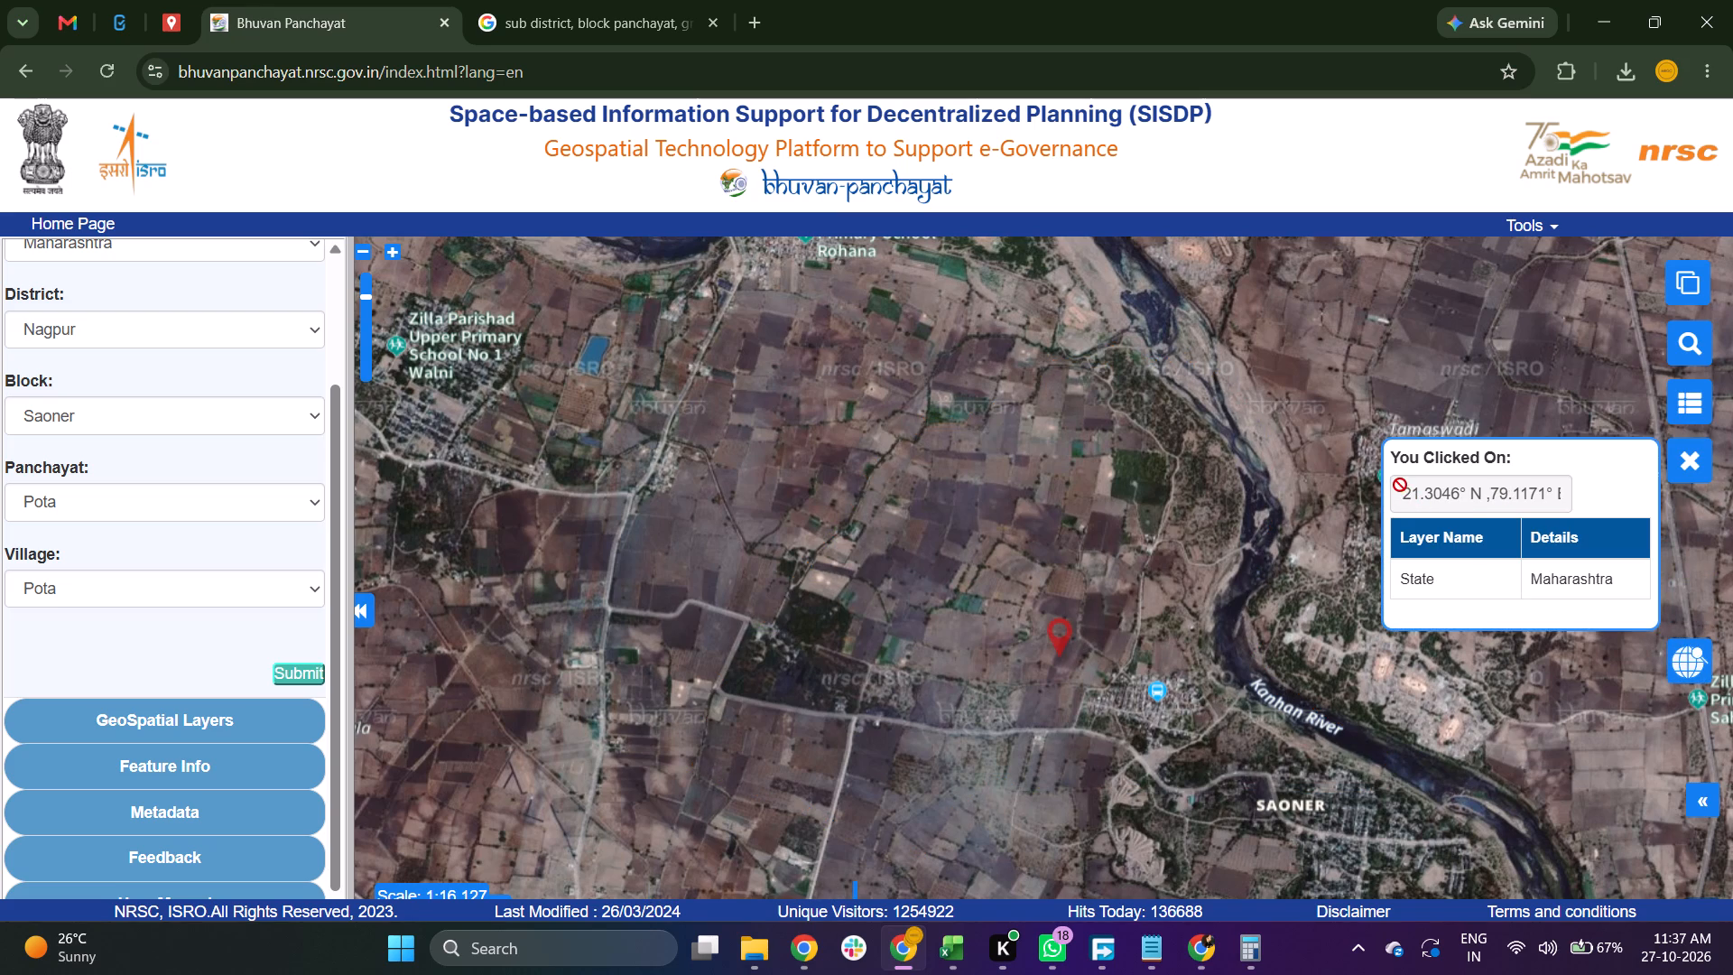
drag(1404, 497, 1578, 491)
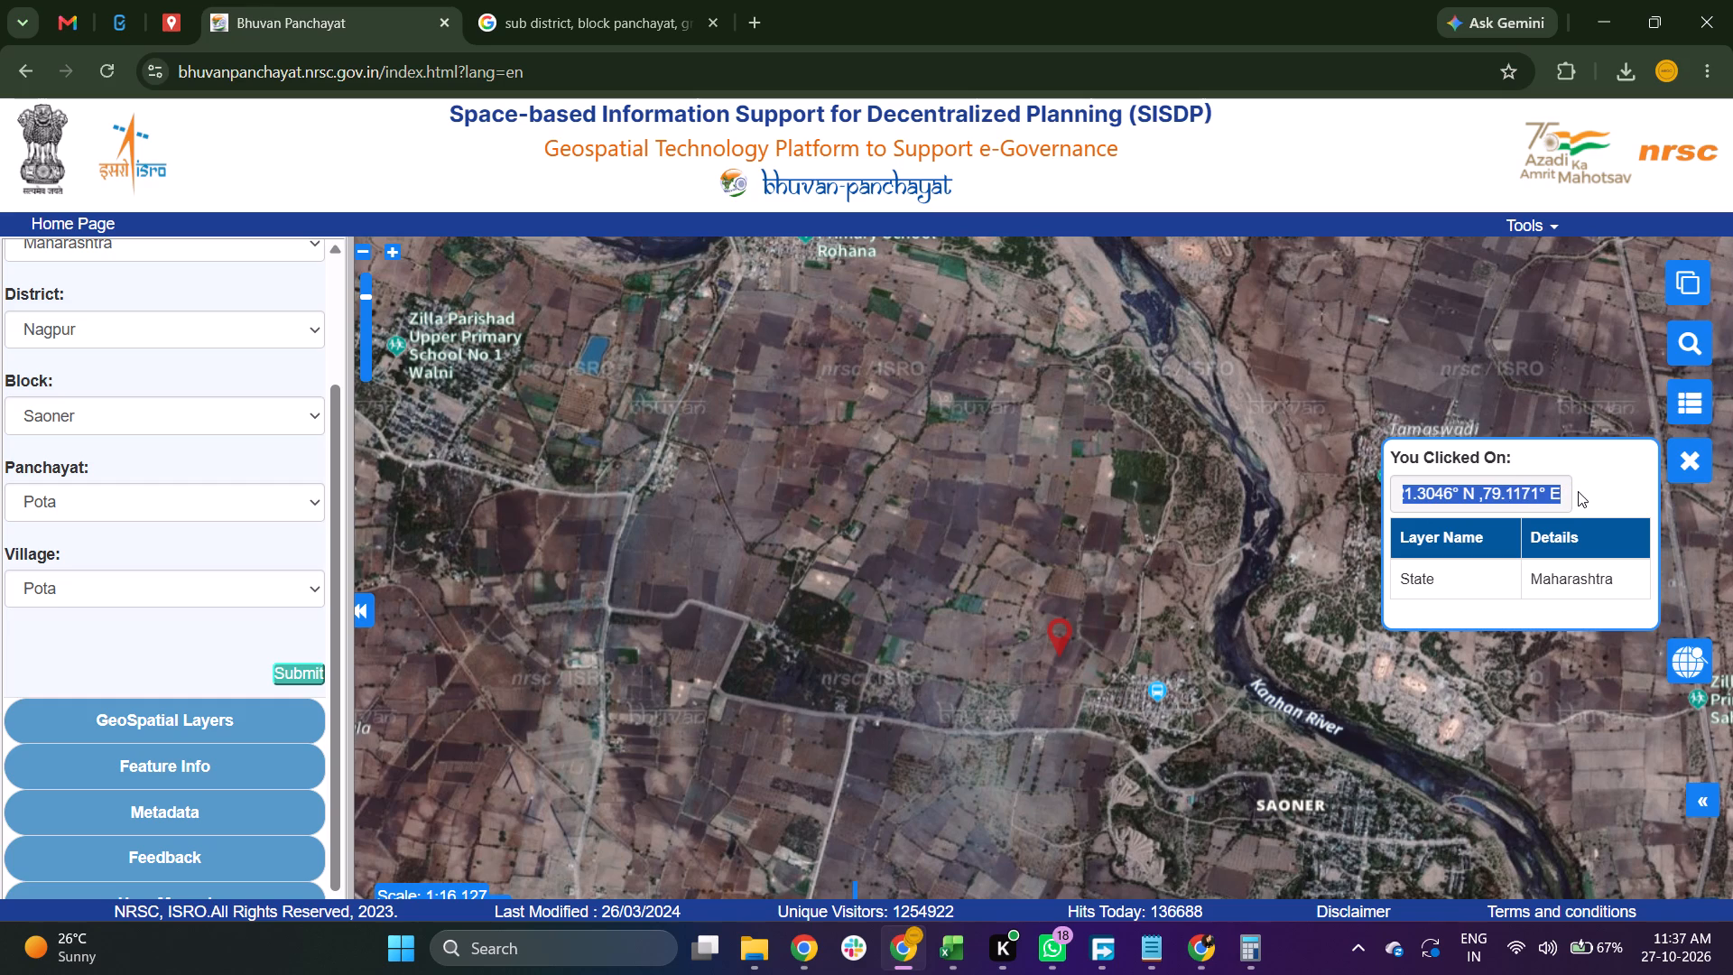
key(ctrl+c)
key(ctrl+c)
key(alt+Tab)
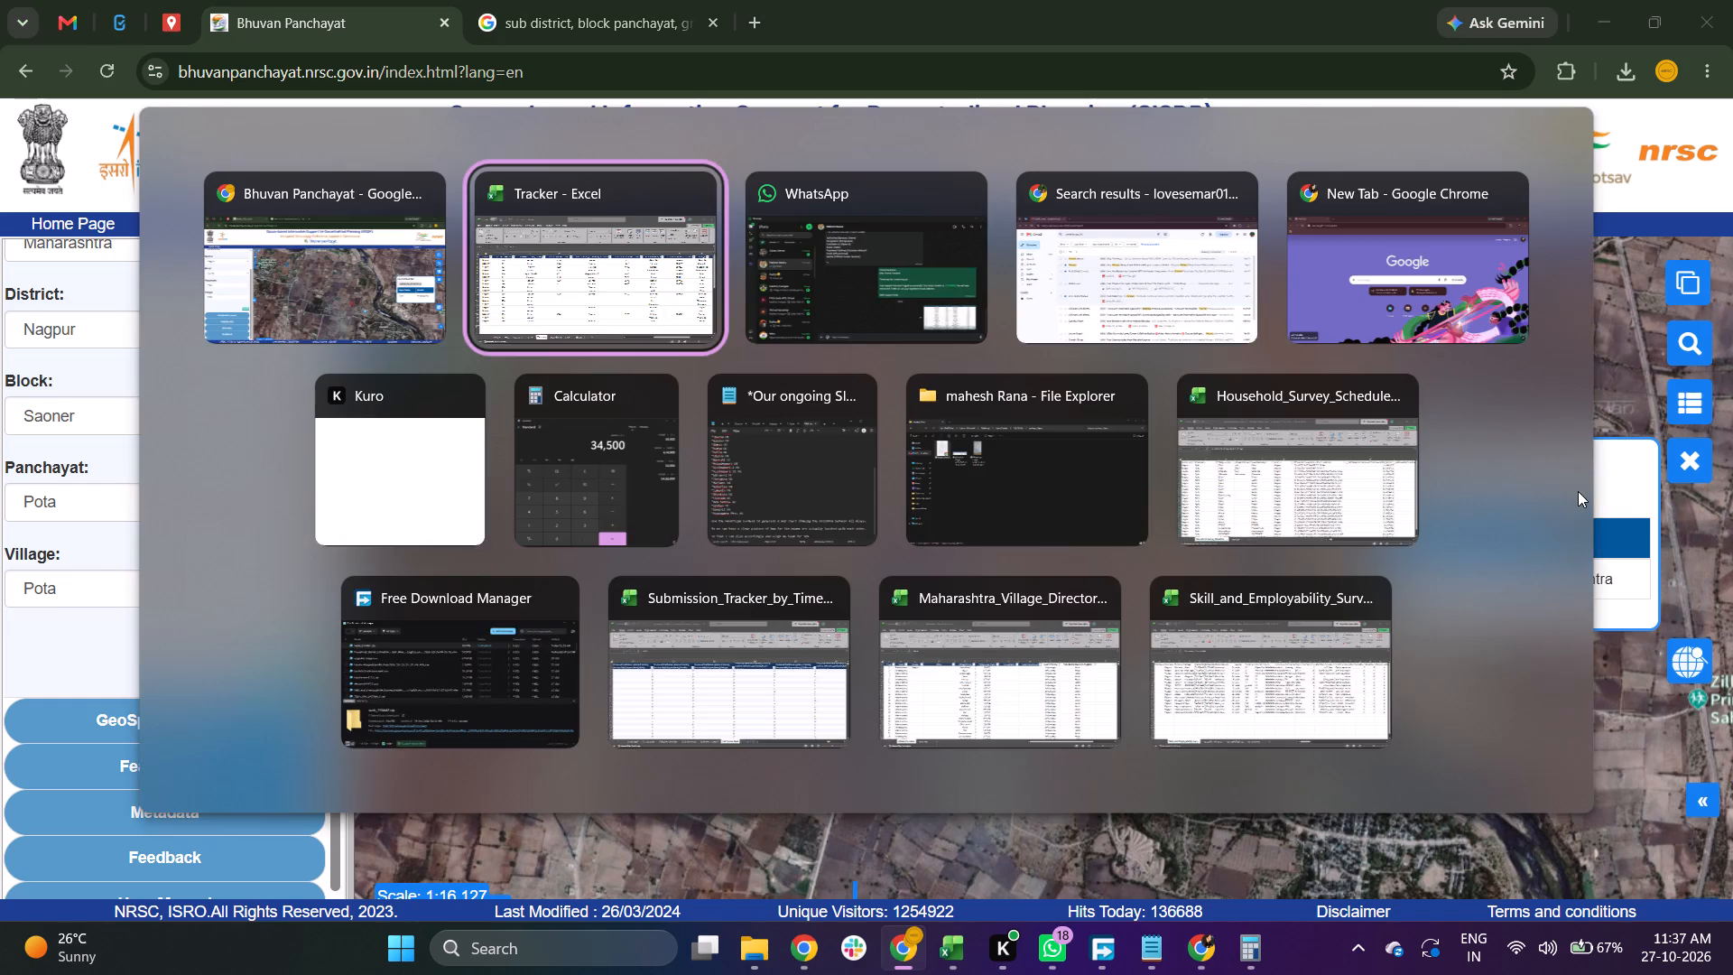
key(Right)
key(Right)
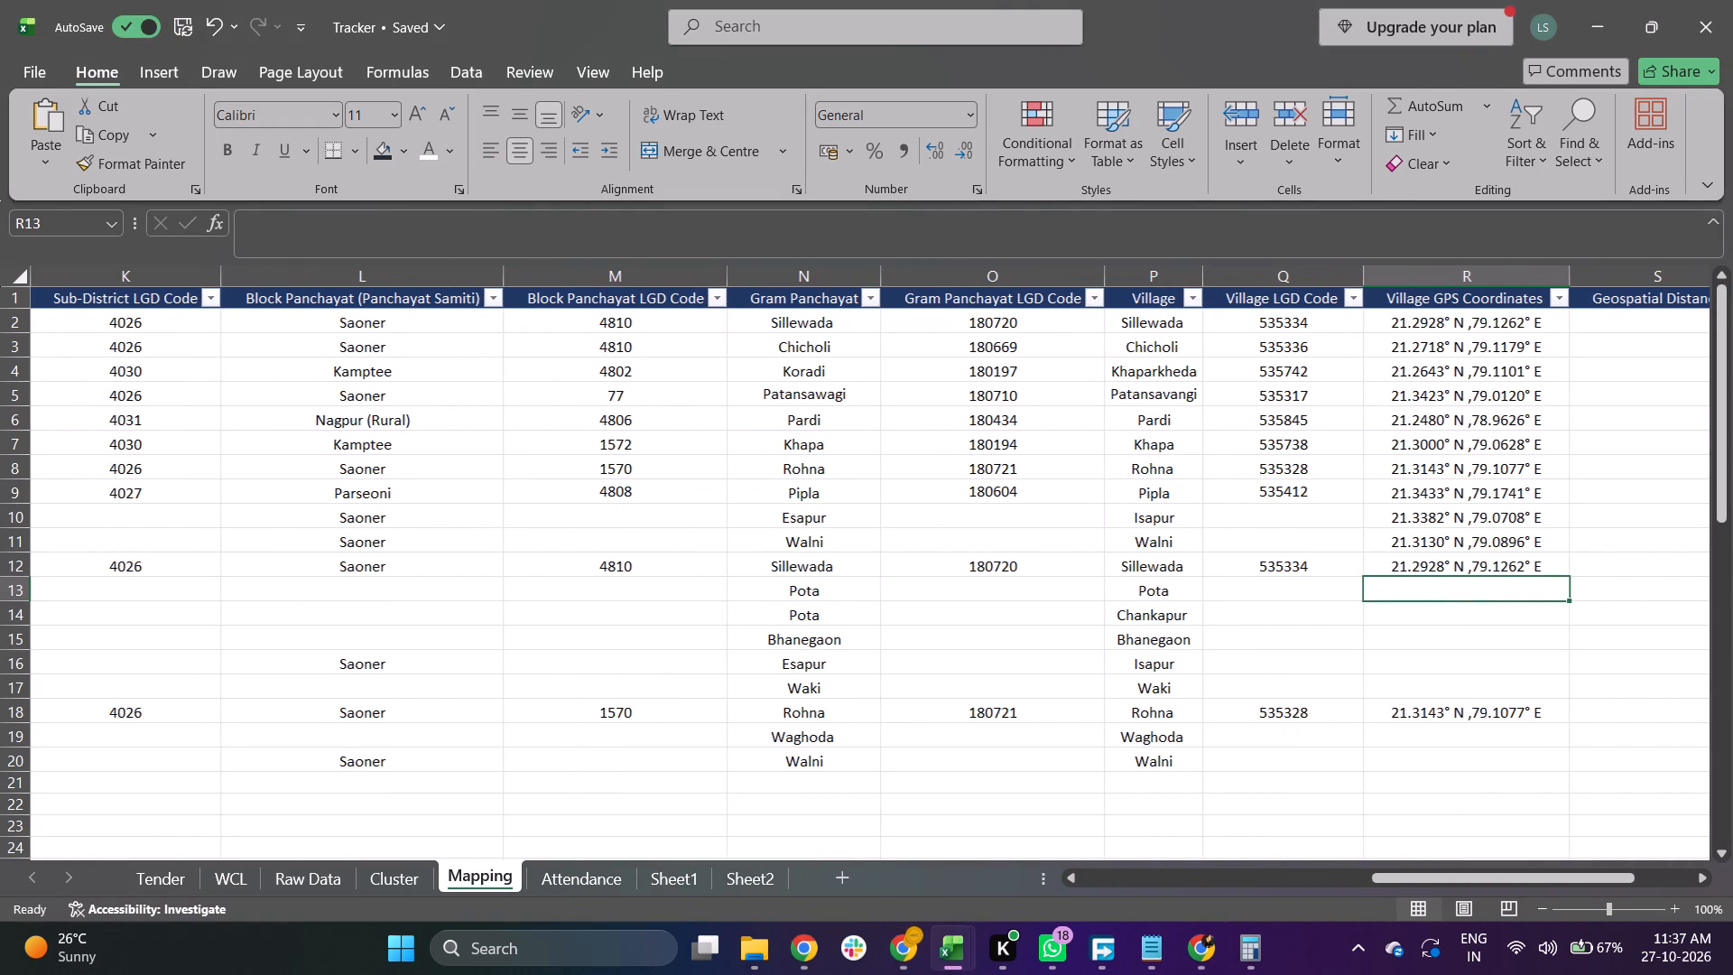
key(ctrl+v)
Fill row 13's Block Panchayat (Panchayat Samiti) with Saoner, copied from the same row's Sub-District cell.
key(Left)
key(Left)
key(Left)
key(Left)
key(Left)
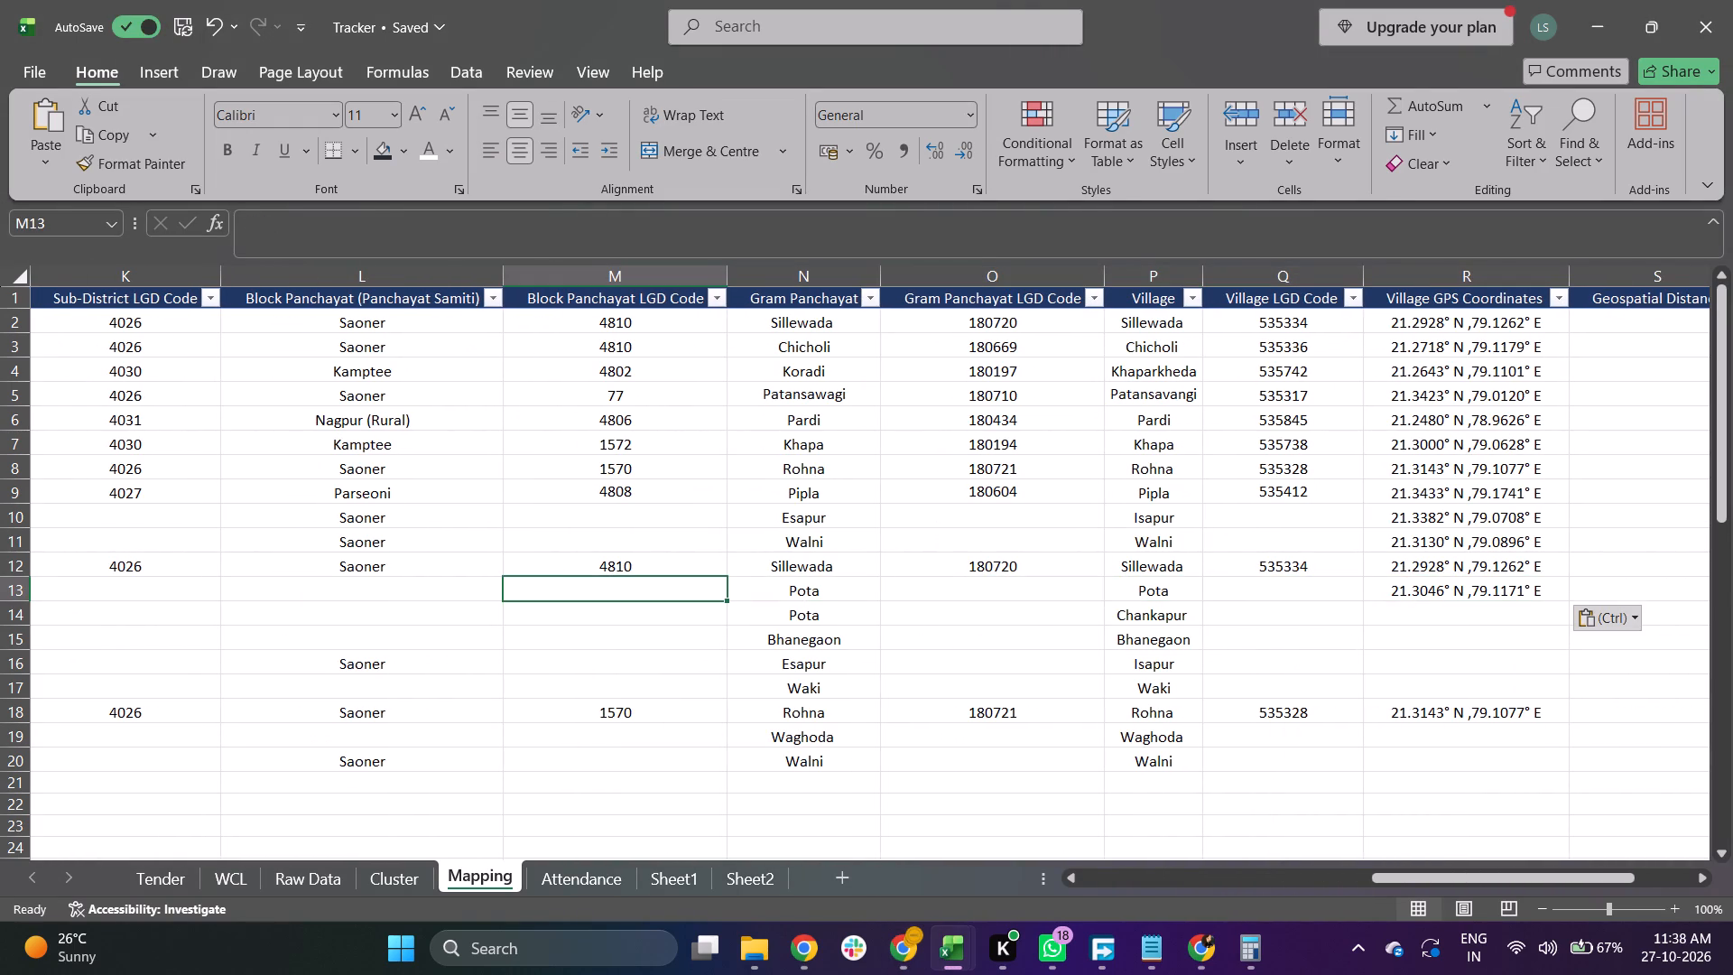
key(Left)
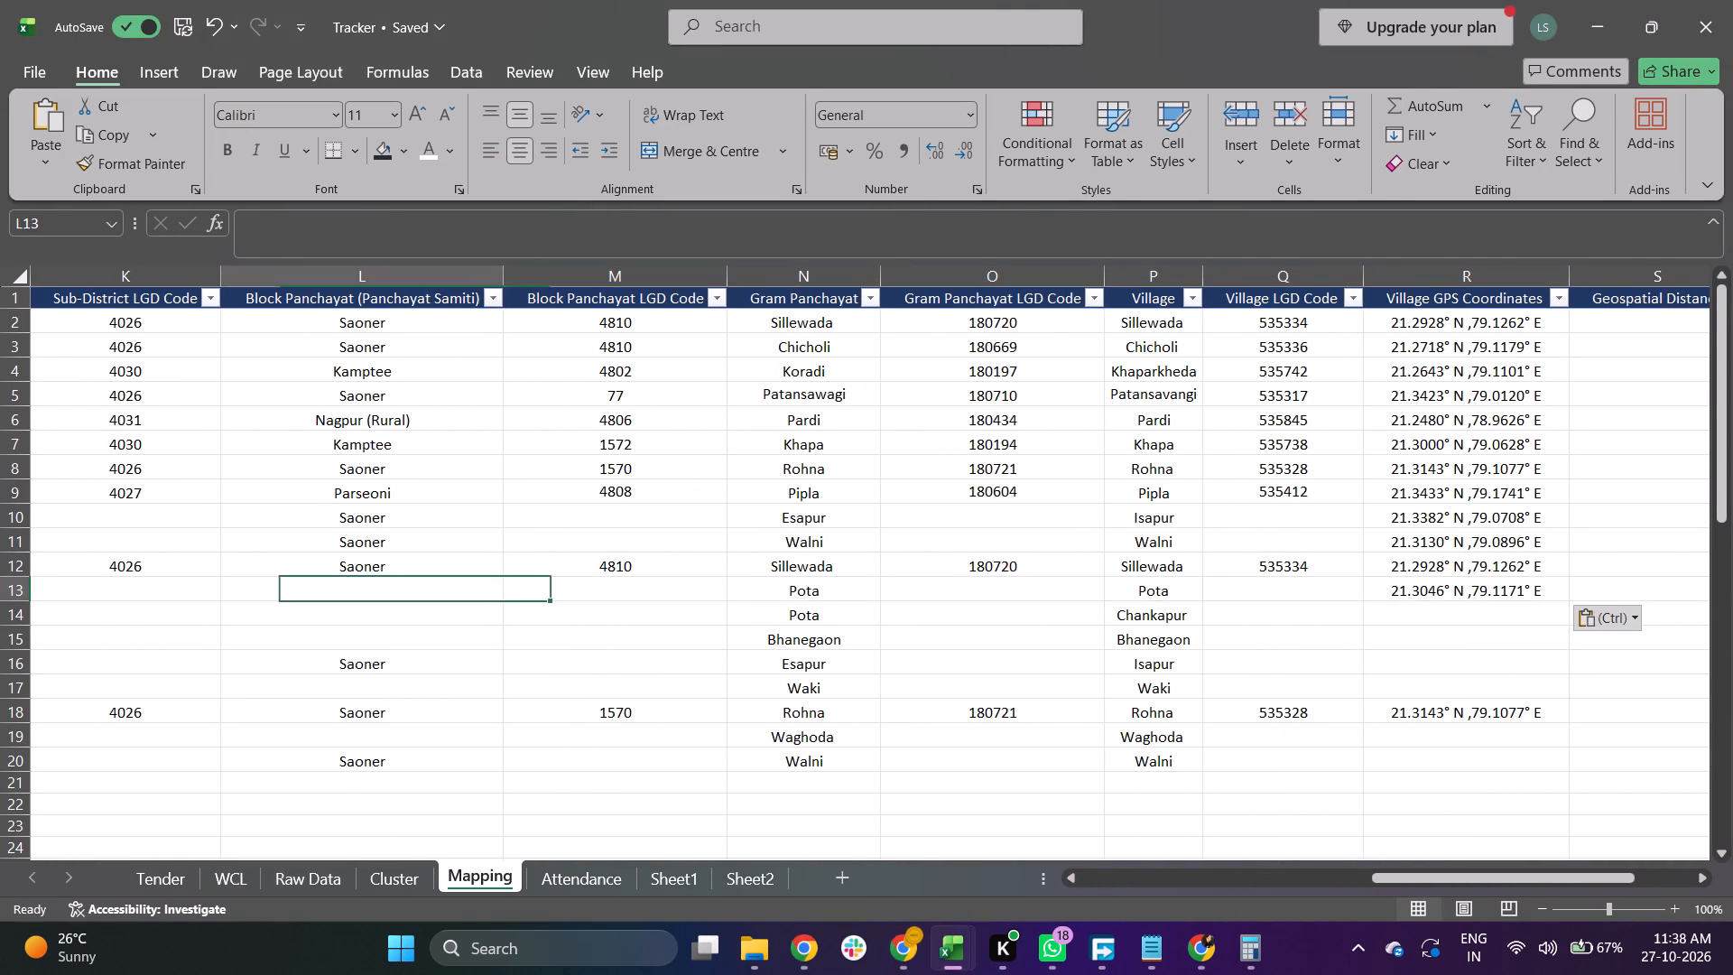
key(Left)
key(Left)
key(Left)
key(Right)
key(ctrl+c)
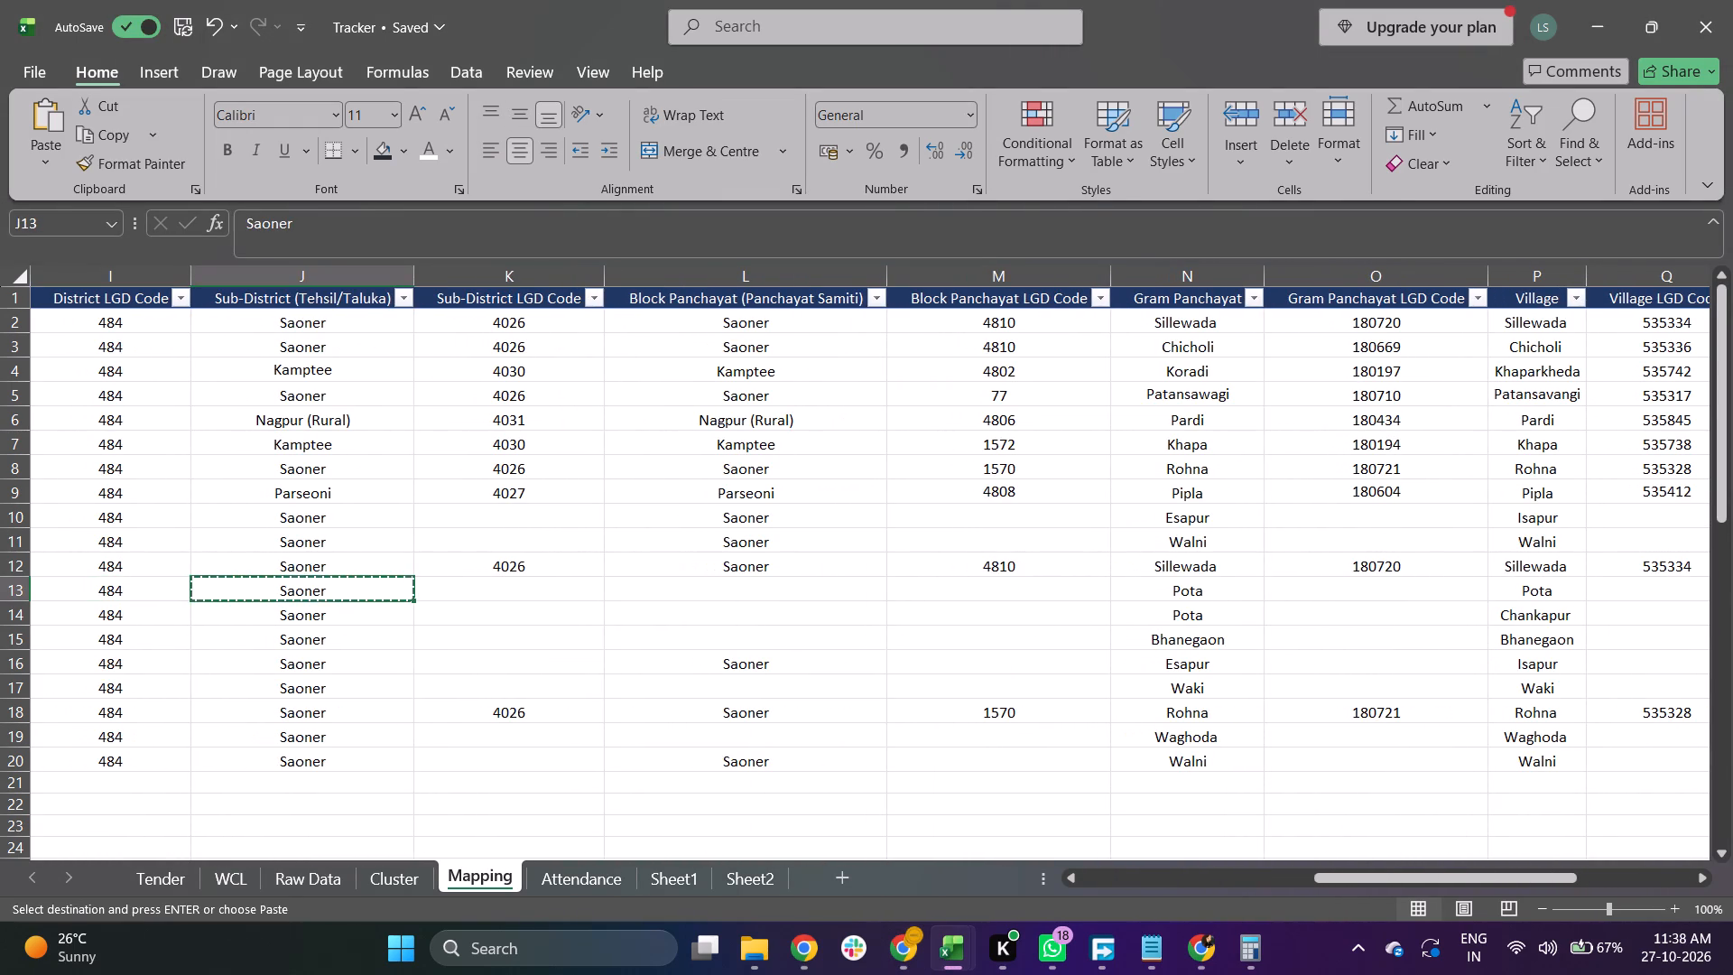
key(Right)
key(Right)
key(ctrl+v)
key(Right)
key(Right)
key(Right)
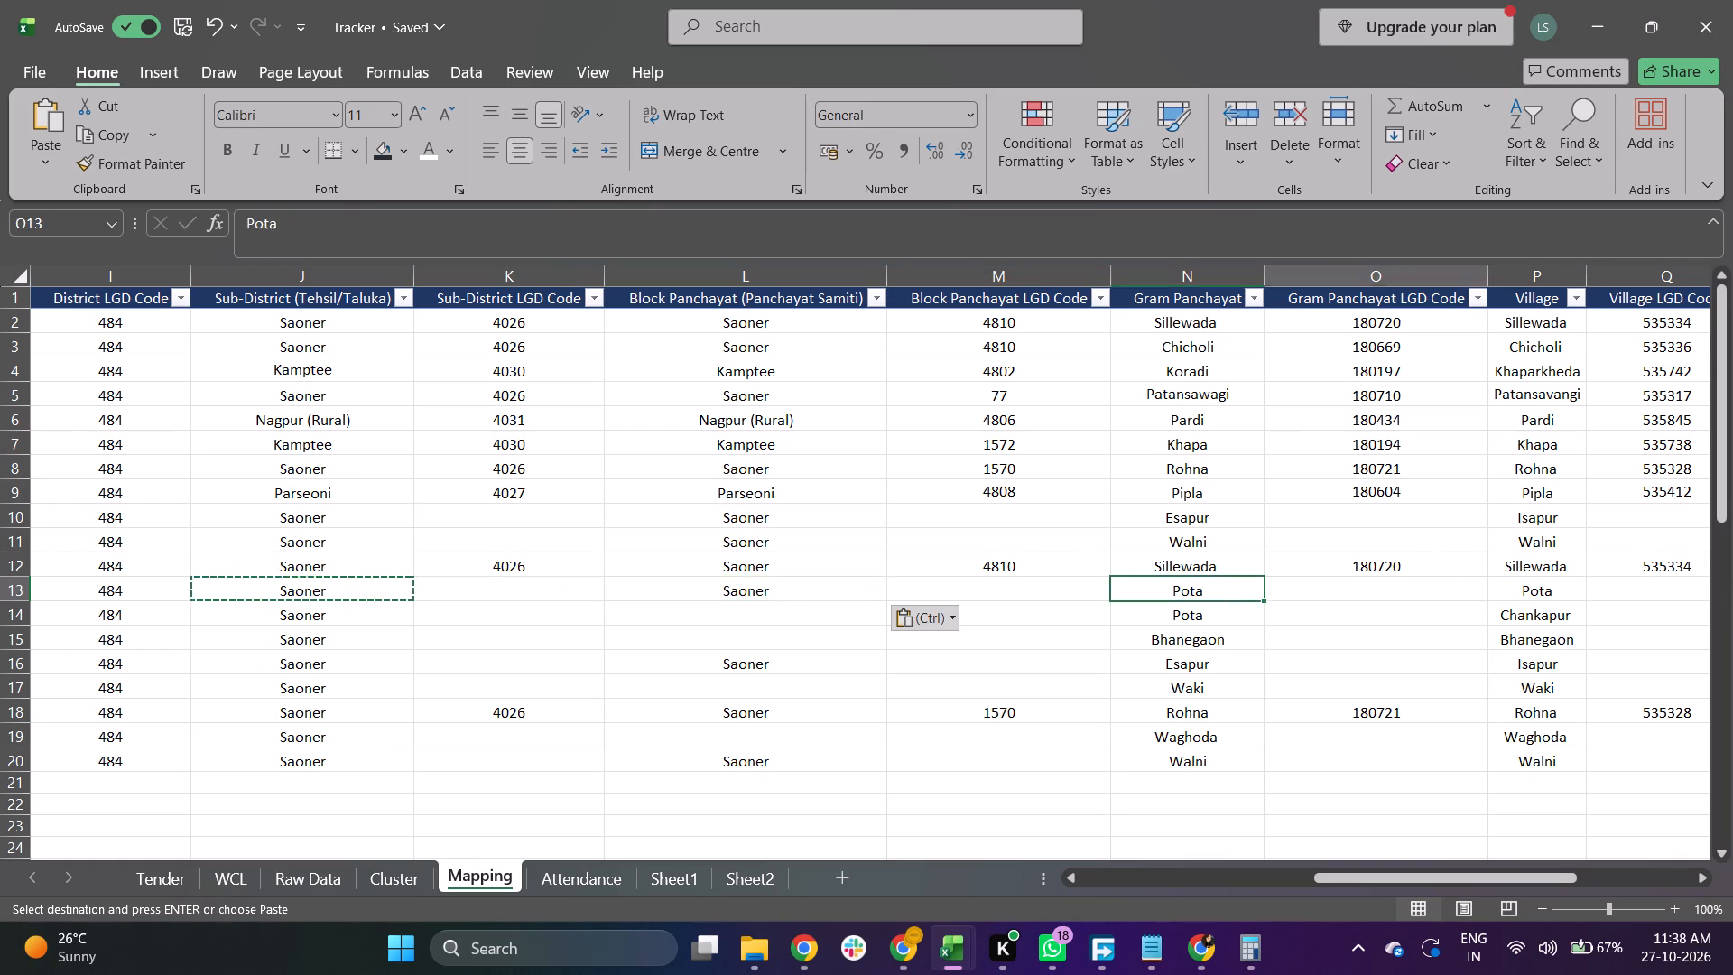
Review row 13's entries for Pota across the Mapping sheet, from S.No. through Village GPS Coordinates and the adjoining columns.
key(Right)
key(Right)
key(Right)
key(Right)
key(Right)
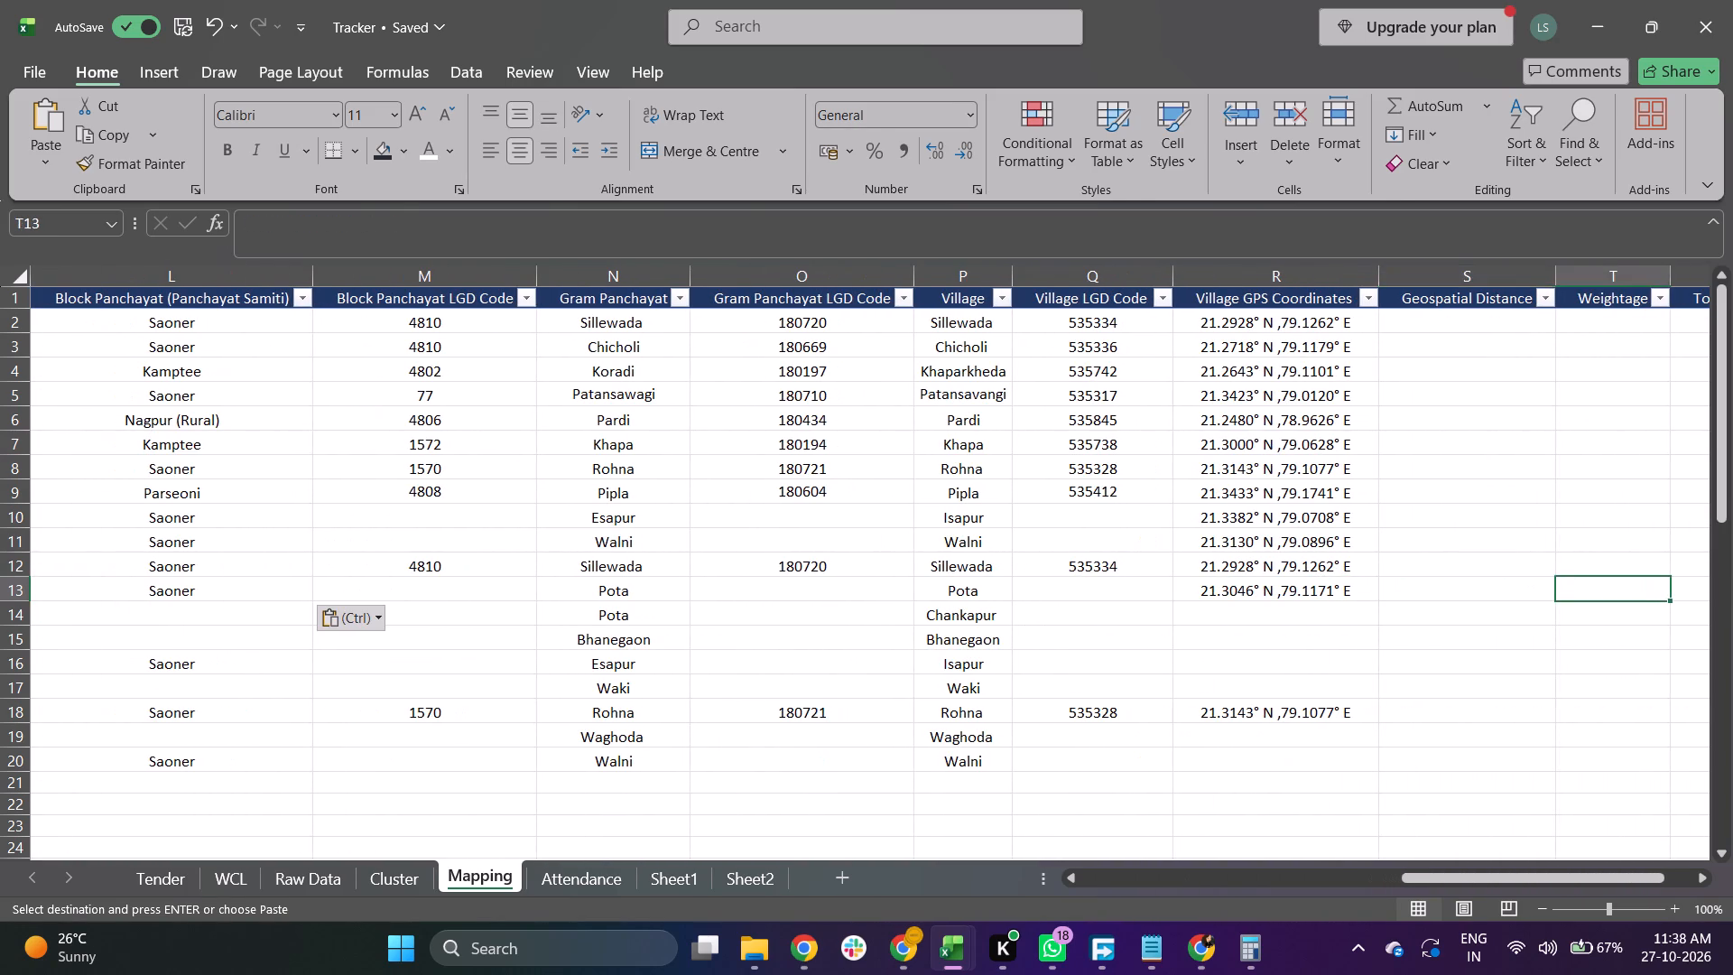
key(Left)
key(Left)
key(Left)
key(Left)
key(Left)
key(Left)
key(Left)
key(Left)
key(Left)
key(Left)
key(Left)
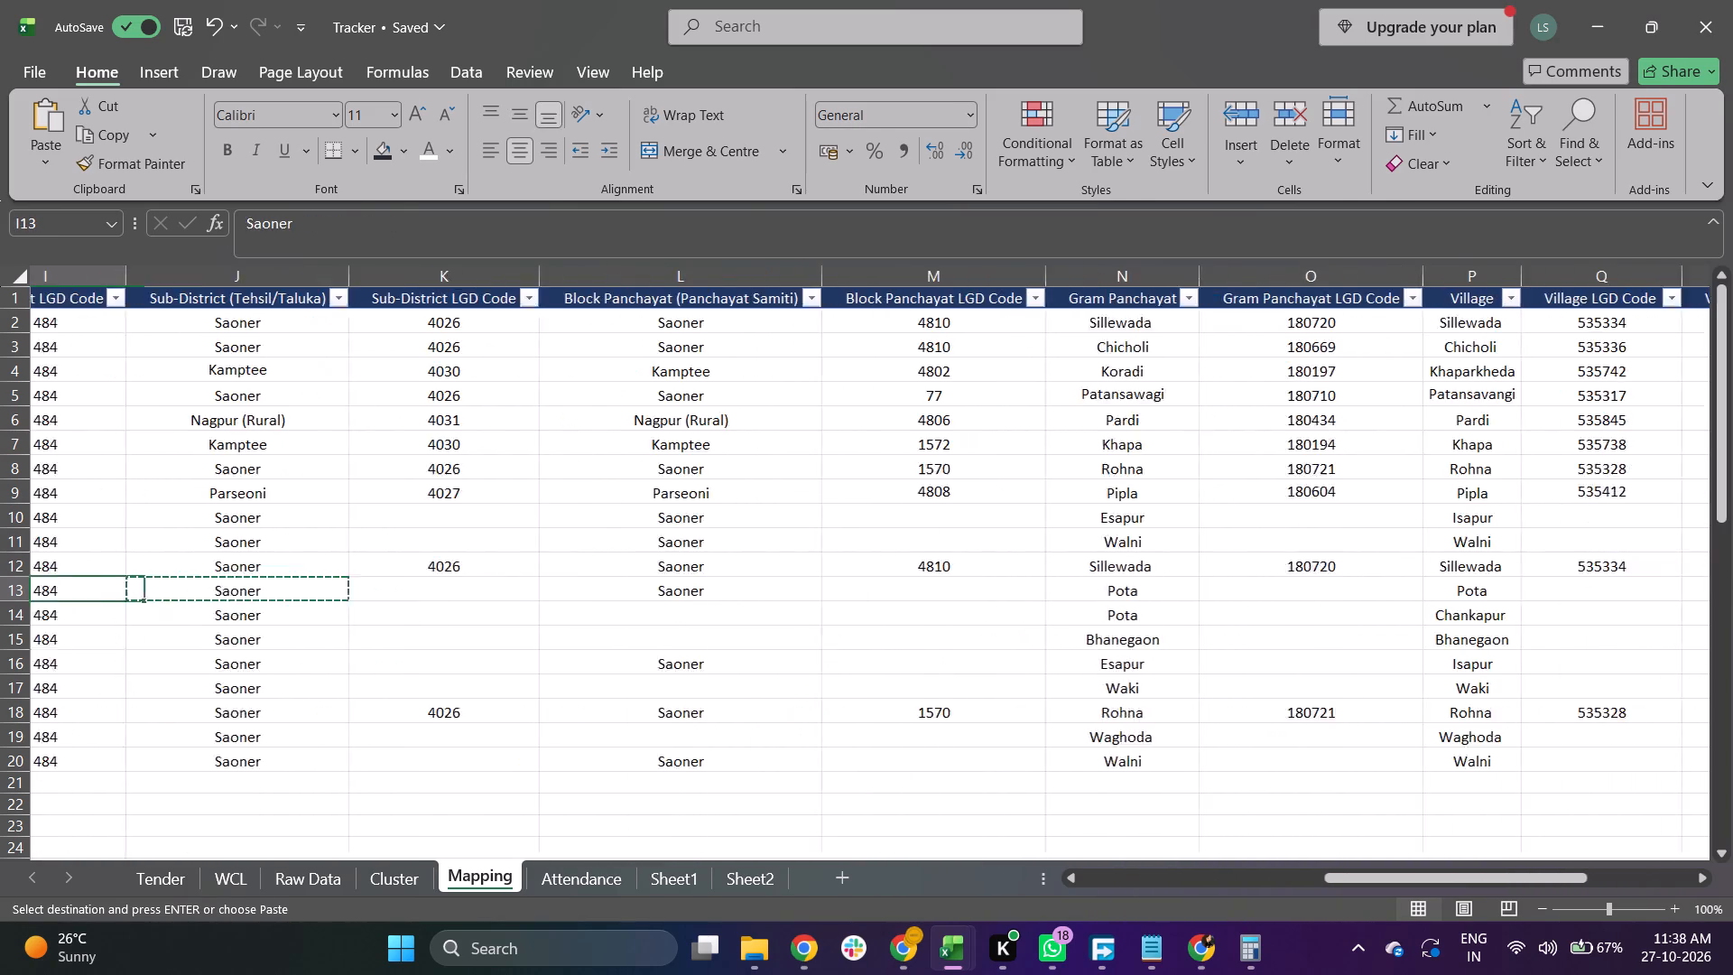
key(Left)
key(Left)
key(Left)
key(Left)
key(Left)
key(Left)
key(Left)
key(Left)
key(Left)
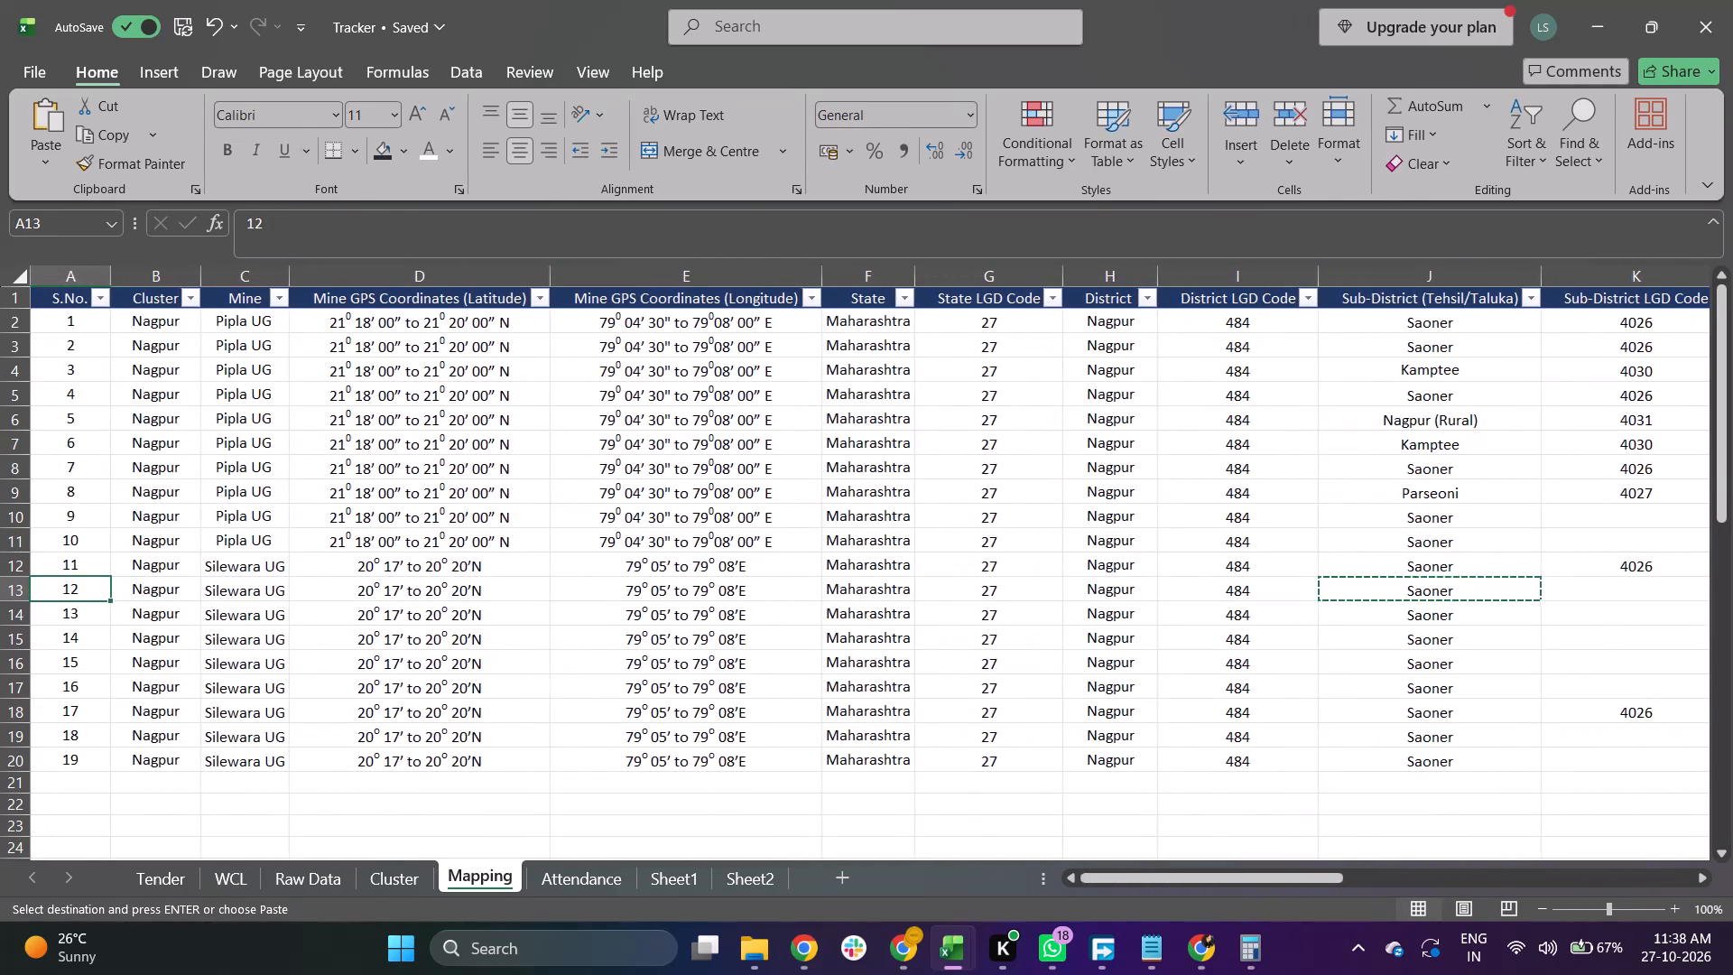
key(Left)
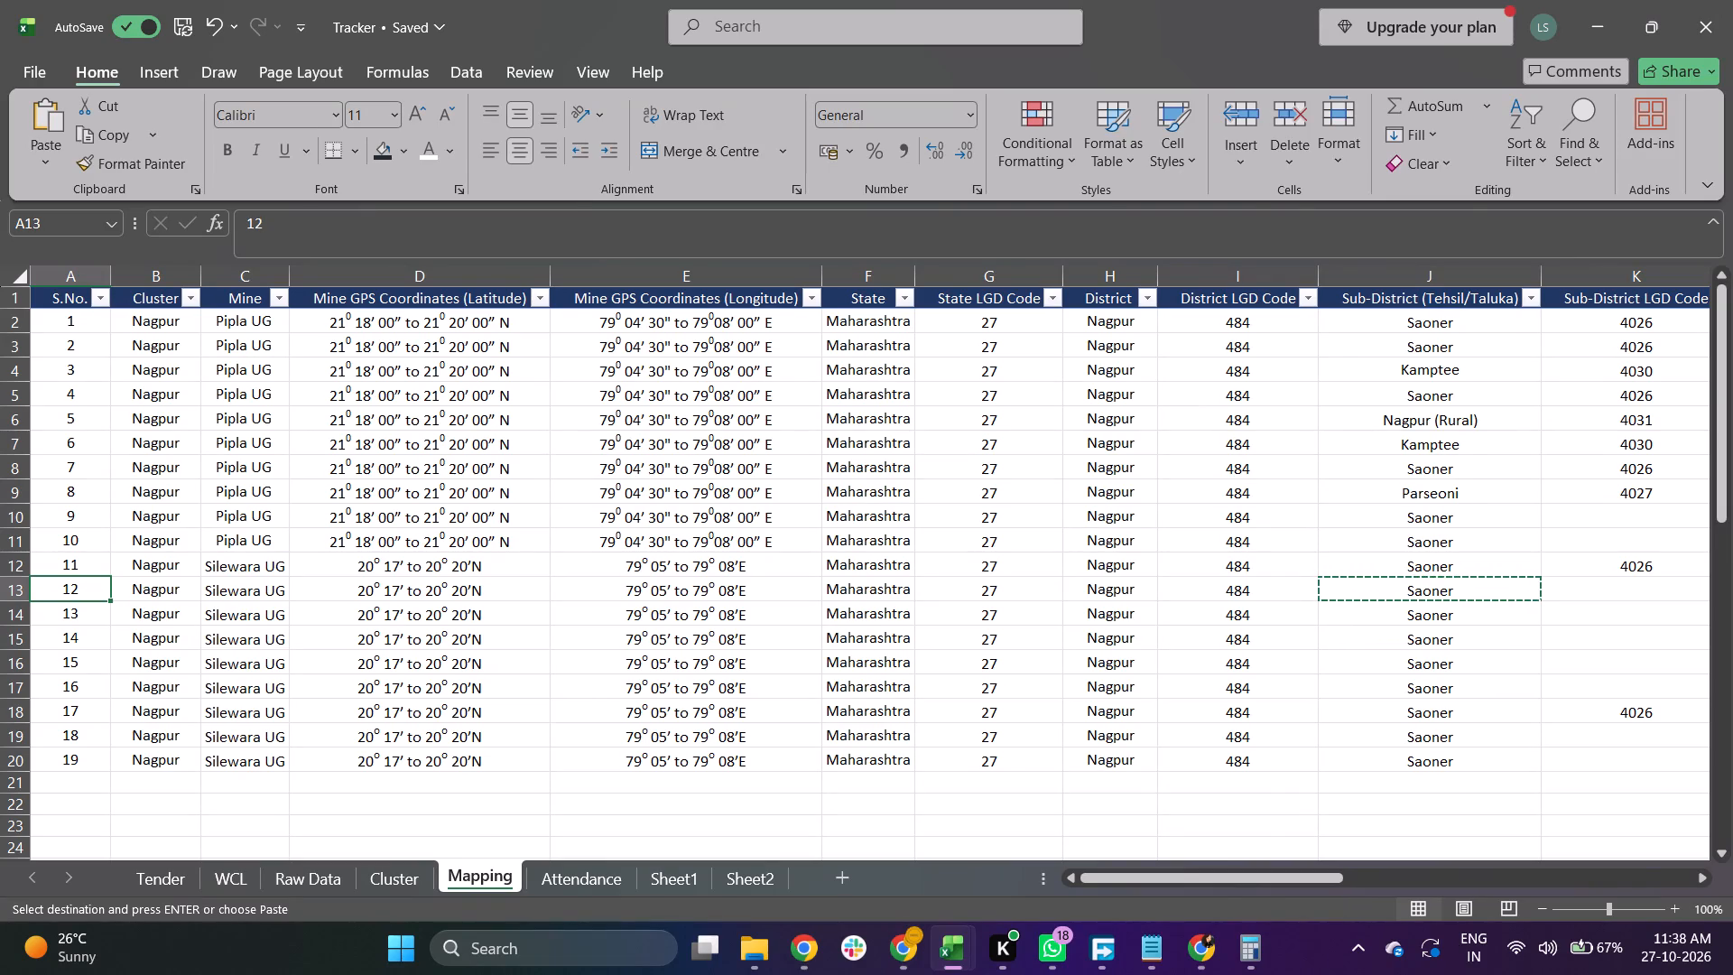
key(Right)
key(Right)
key(Right)
key(Right)
key(Right)
key(Right)
key(Right)
key(Right)
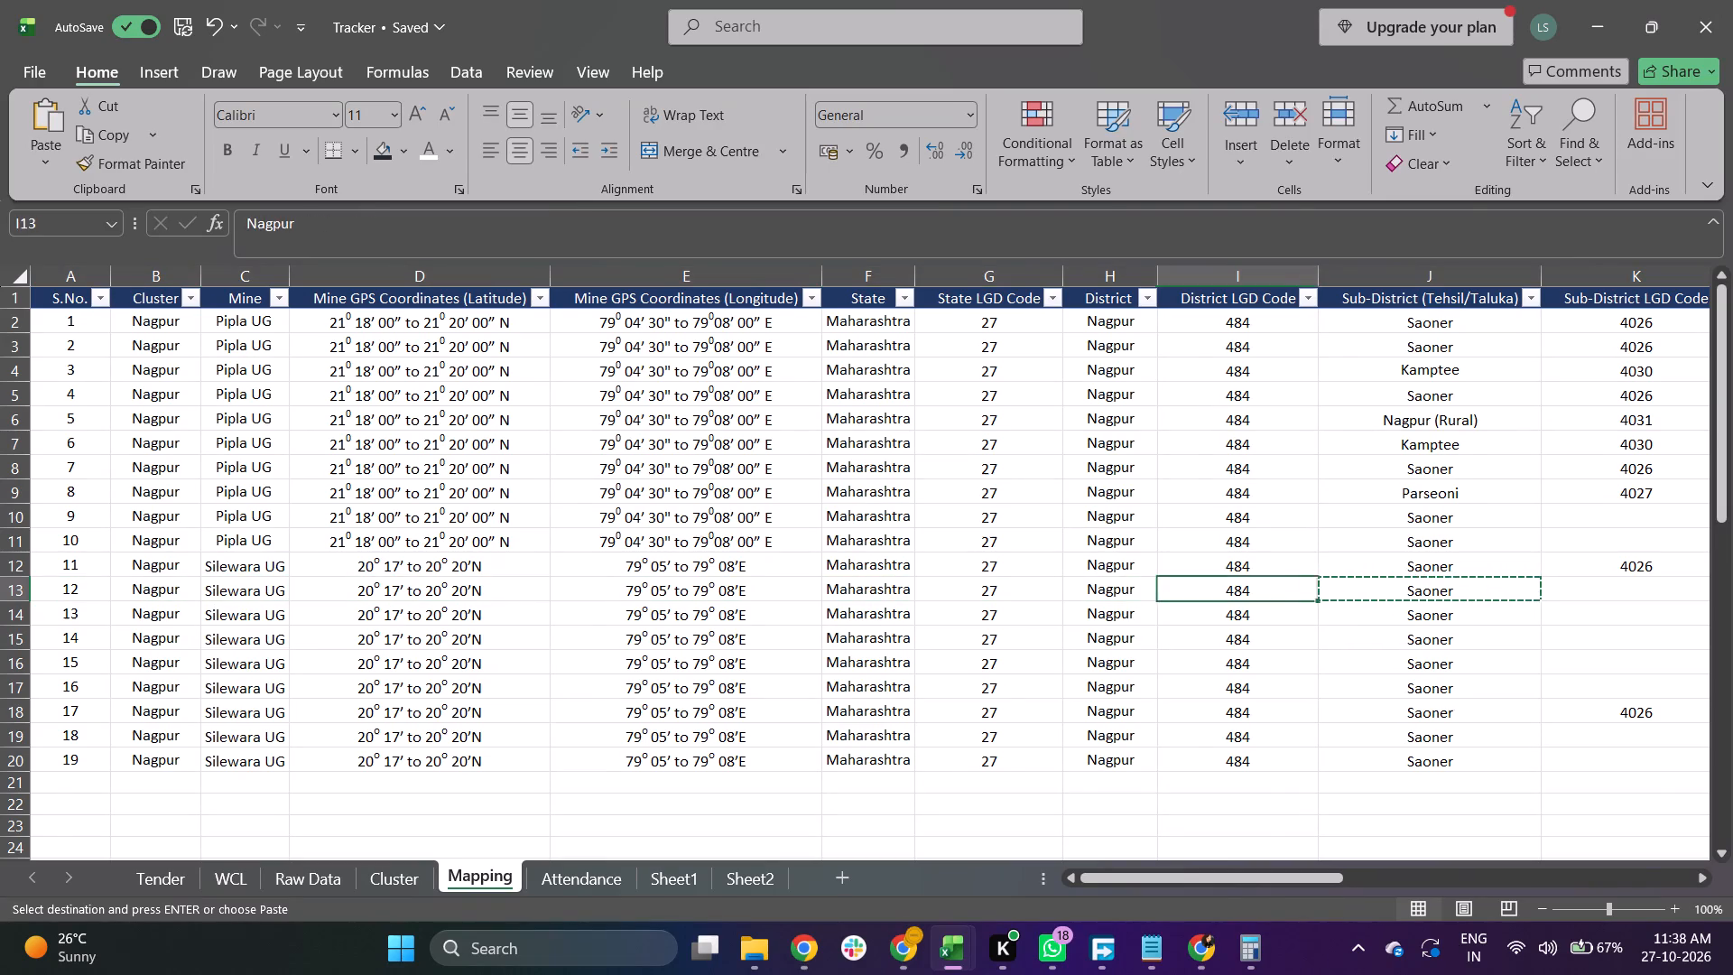
key(Right)
key(Right)
key(Right)
key(Right)
key(Right)
key(Right)
key(Left)
key(Left)
key(Left)
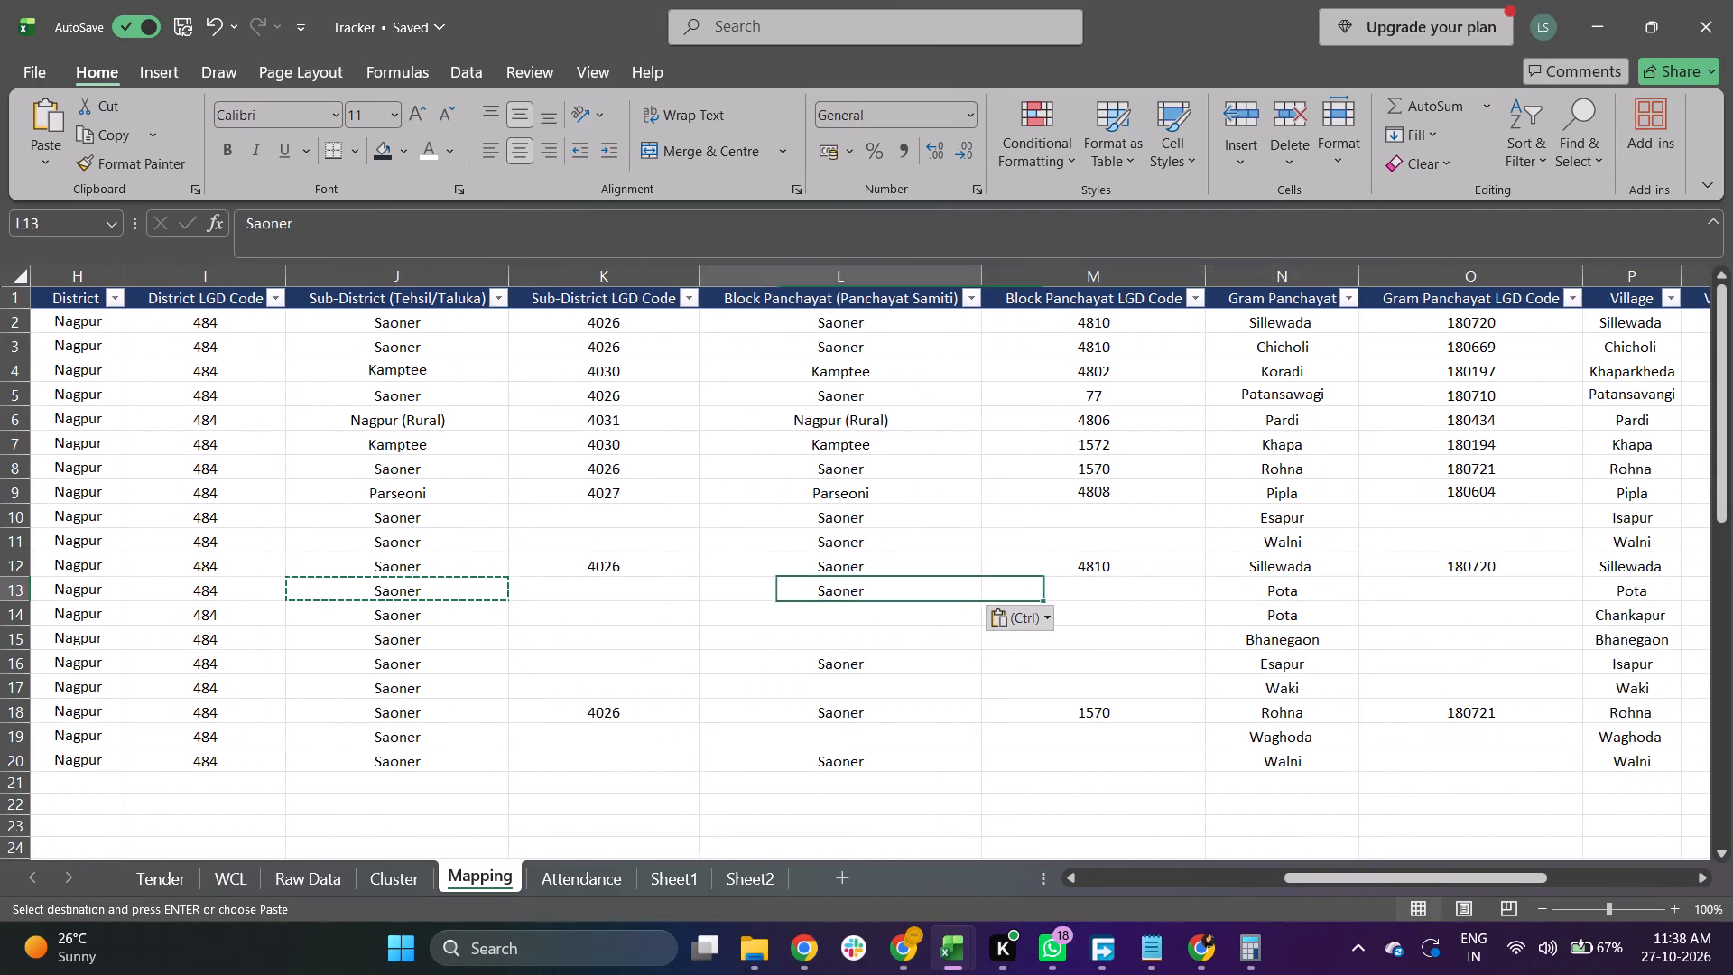
key(Left)
key(Right)
key(Right)
key(Right)
key(Right)
key(Right)
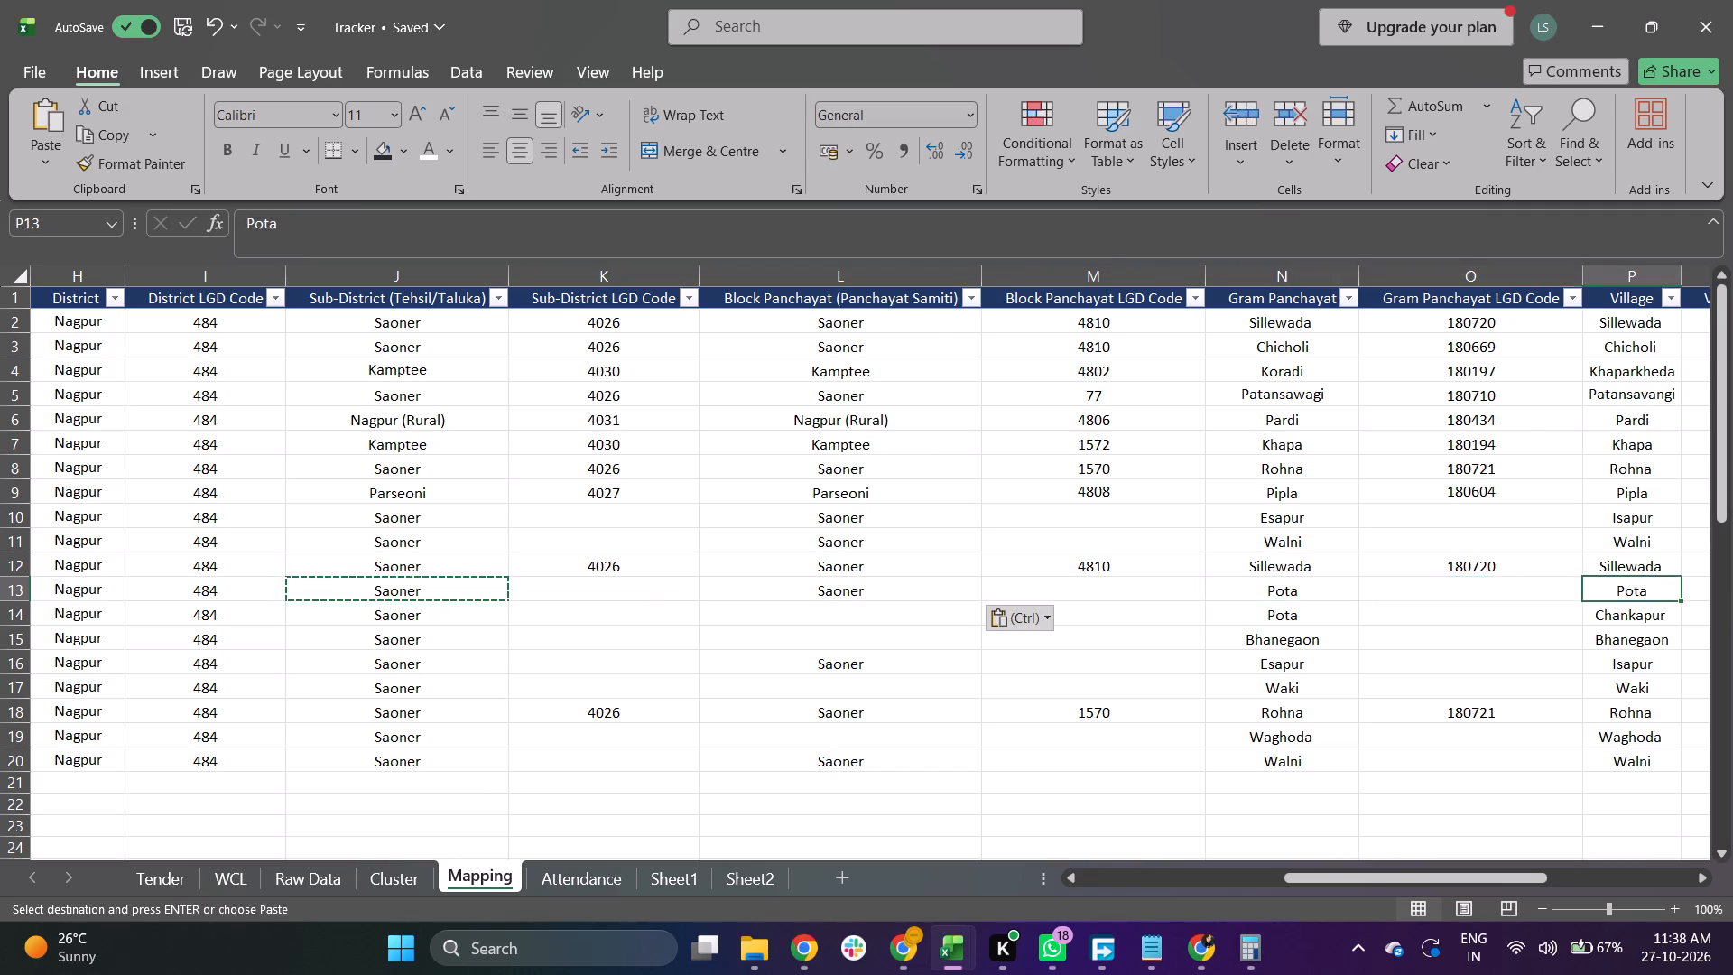
key(Right)
key(Right)
key(Right)
Examine row 11's entries for Walni from the Sub-District column through Village GPS Coordinates and Geospatial Distance.
key(Up)
key(Up)
key(Left)
key(Left)
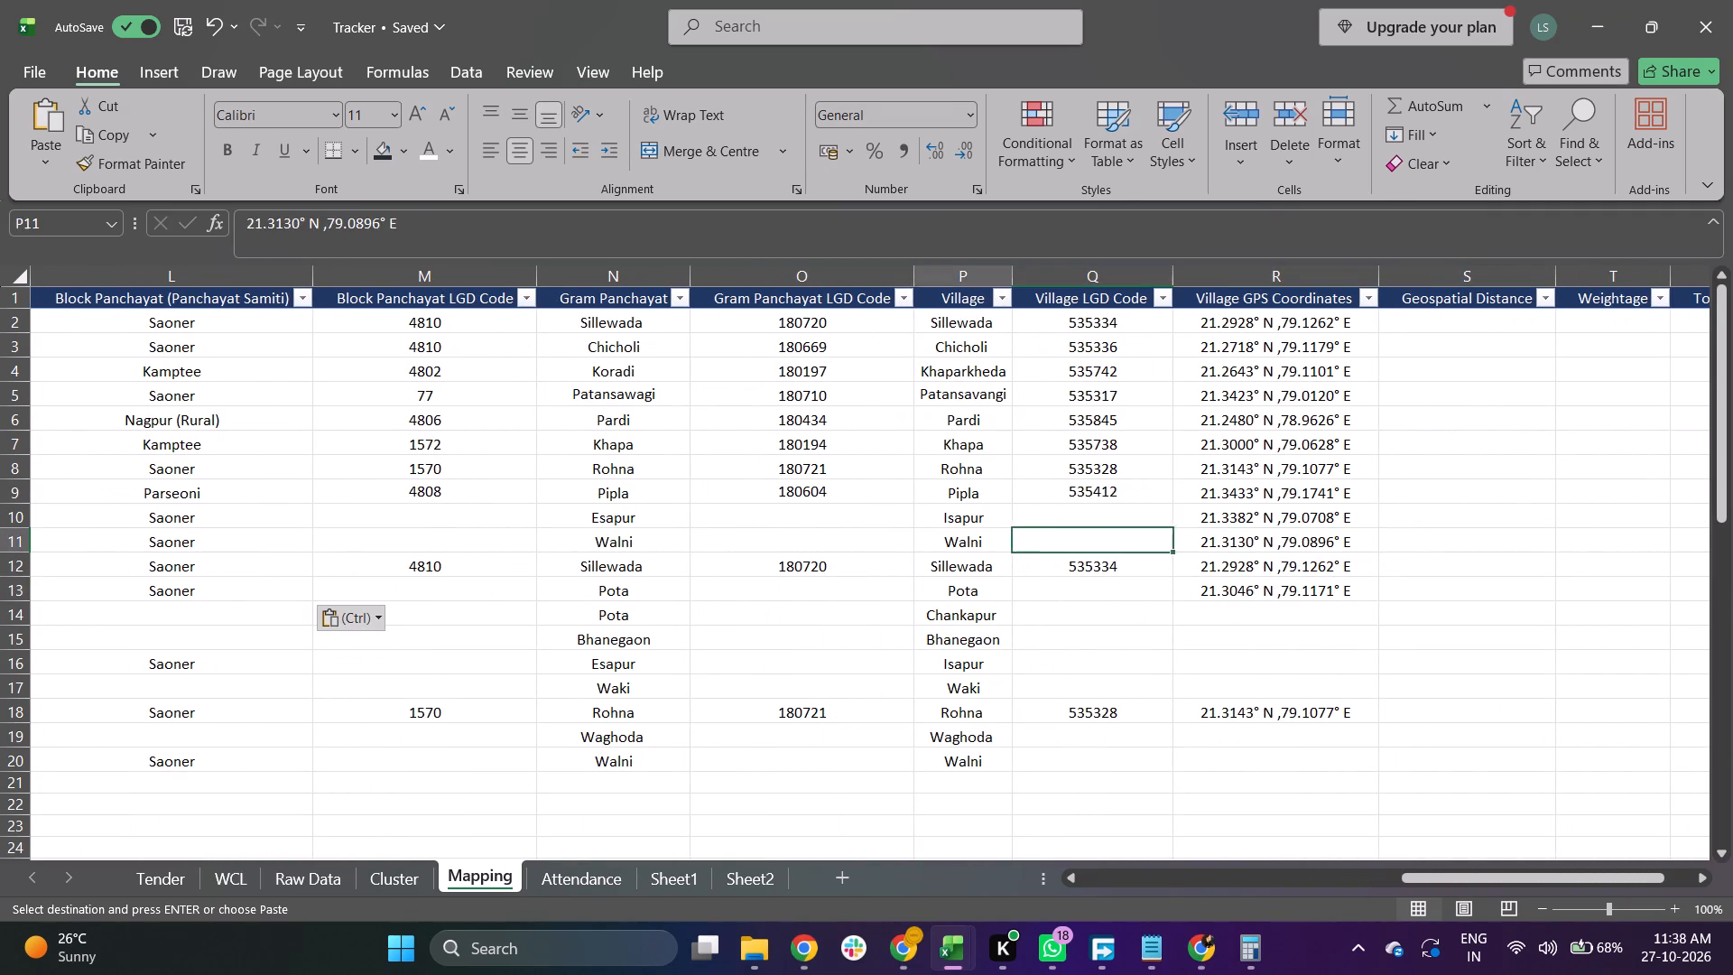
key(Left)
key(Left)
key(Left)
key(Left)
key(Left)
key(Left)
key(Left)
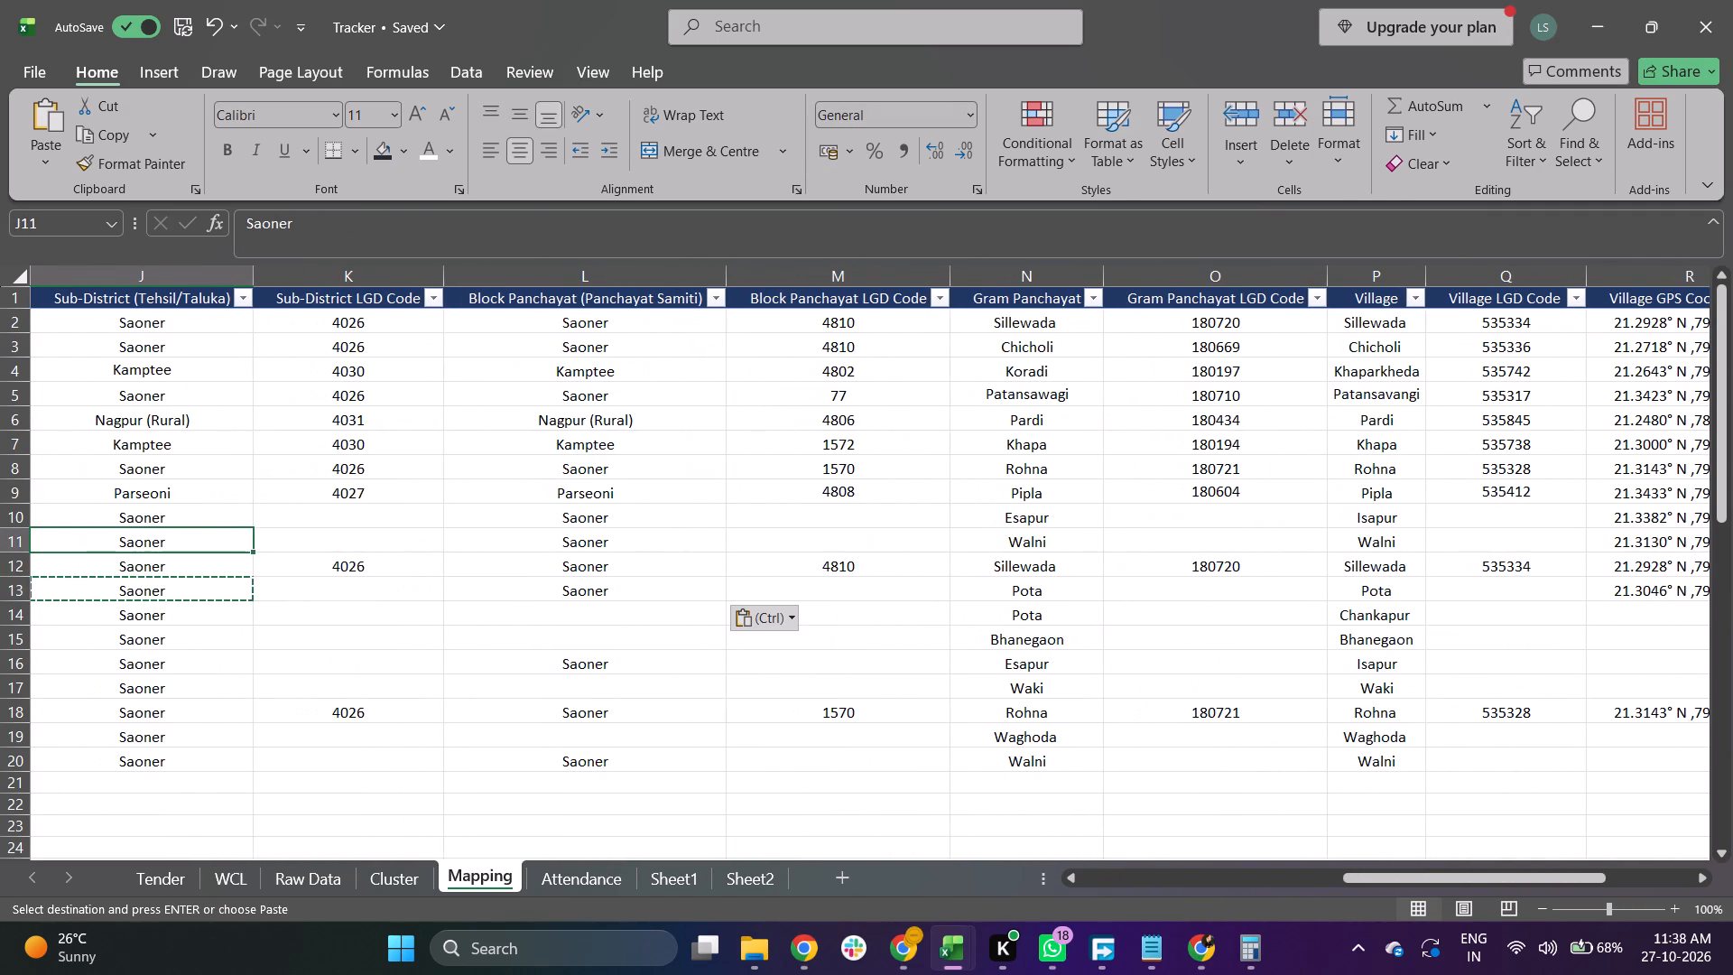
key(Right)
key(Right)
key(Right)
key(Right)
key(Right)
key(Right)
key(Right)
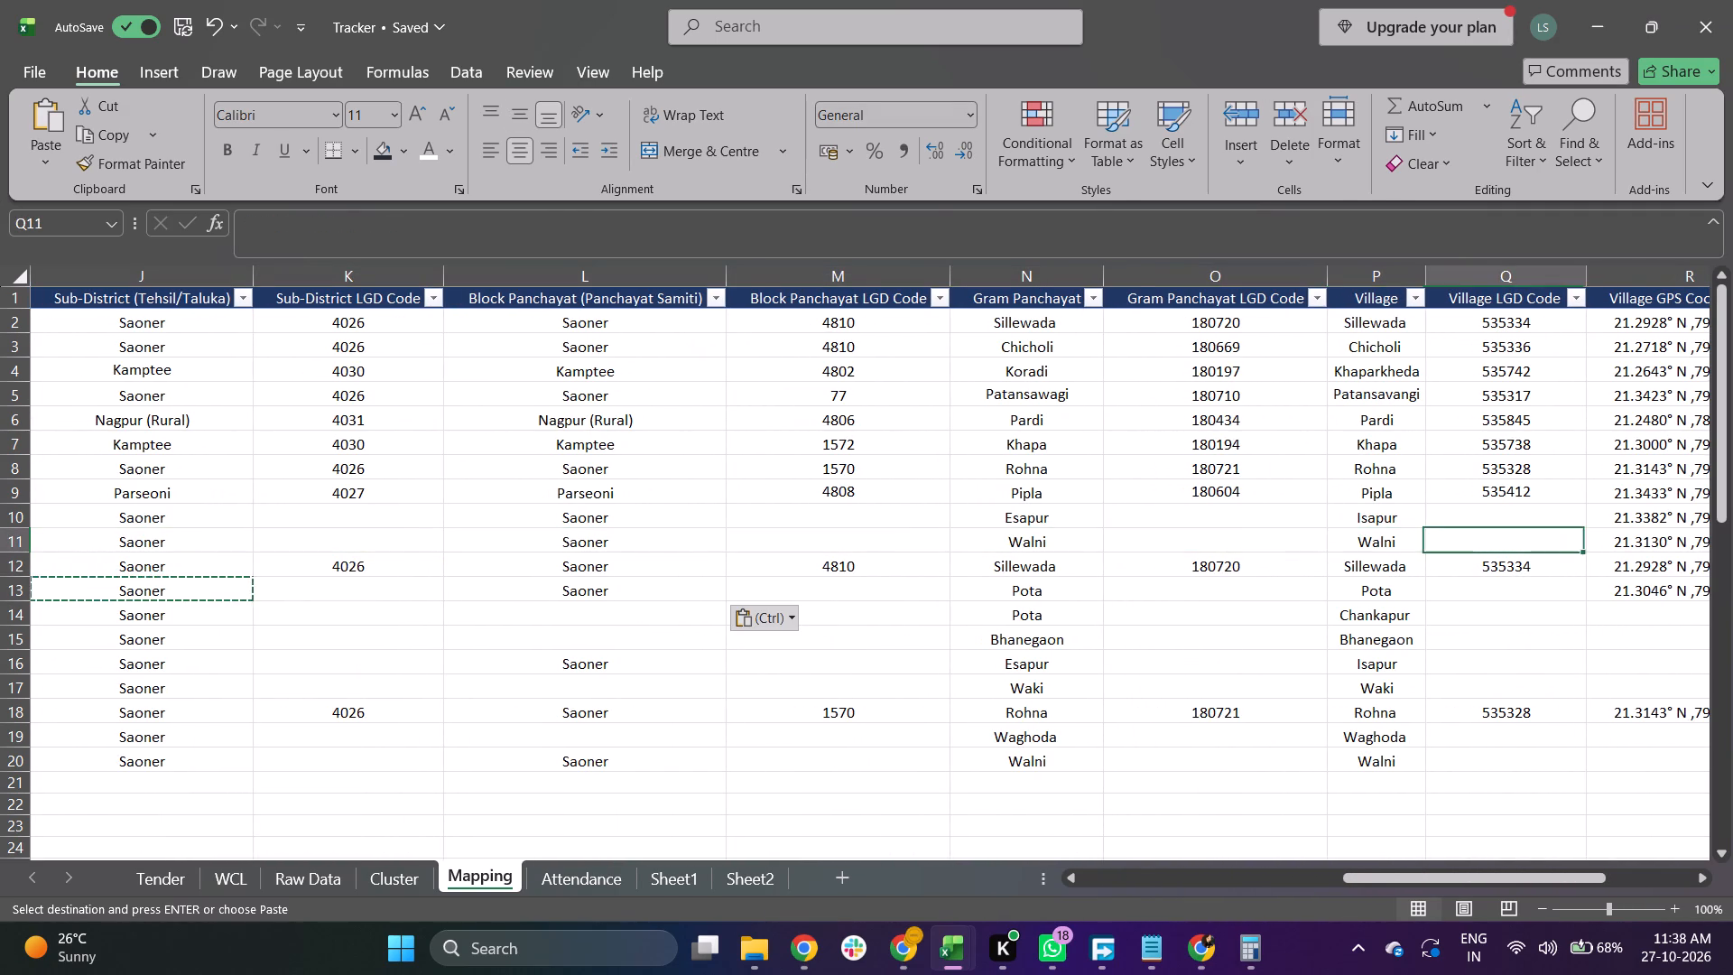
key(Right)
key(Left)
key(Left)
key(Left)
key(Left)
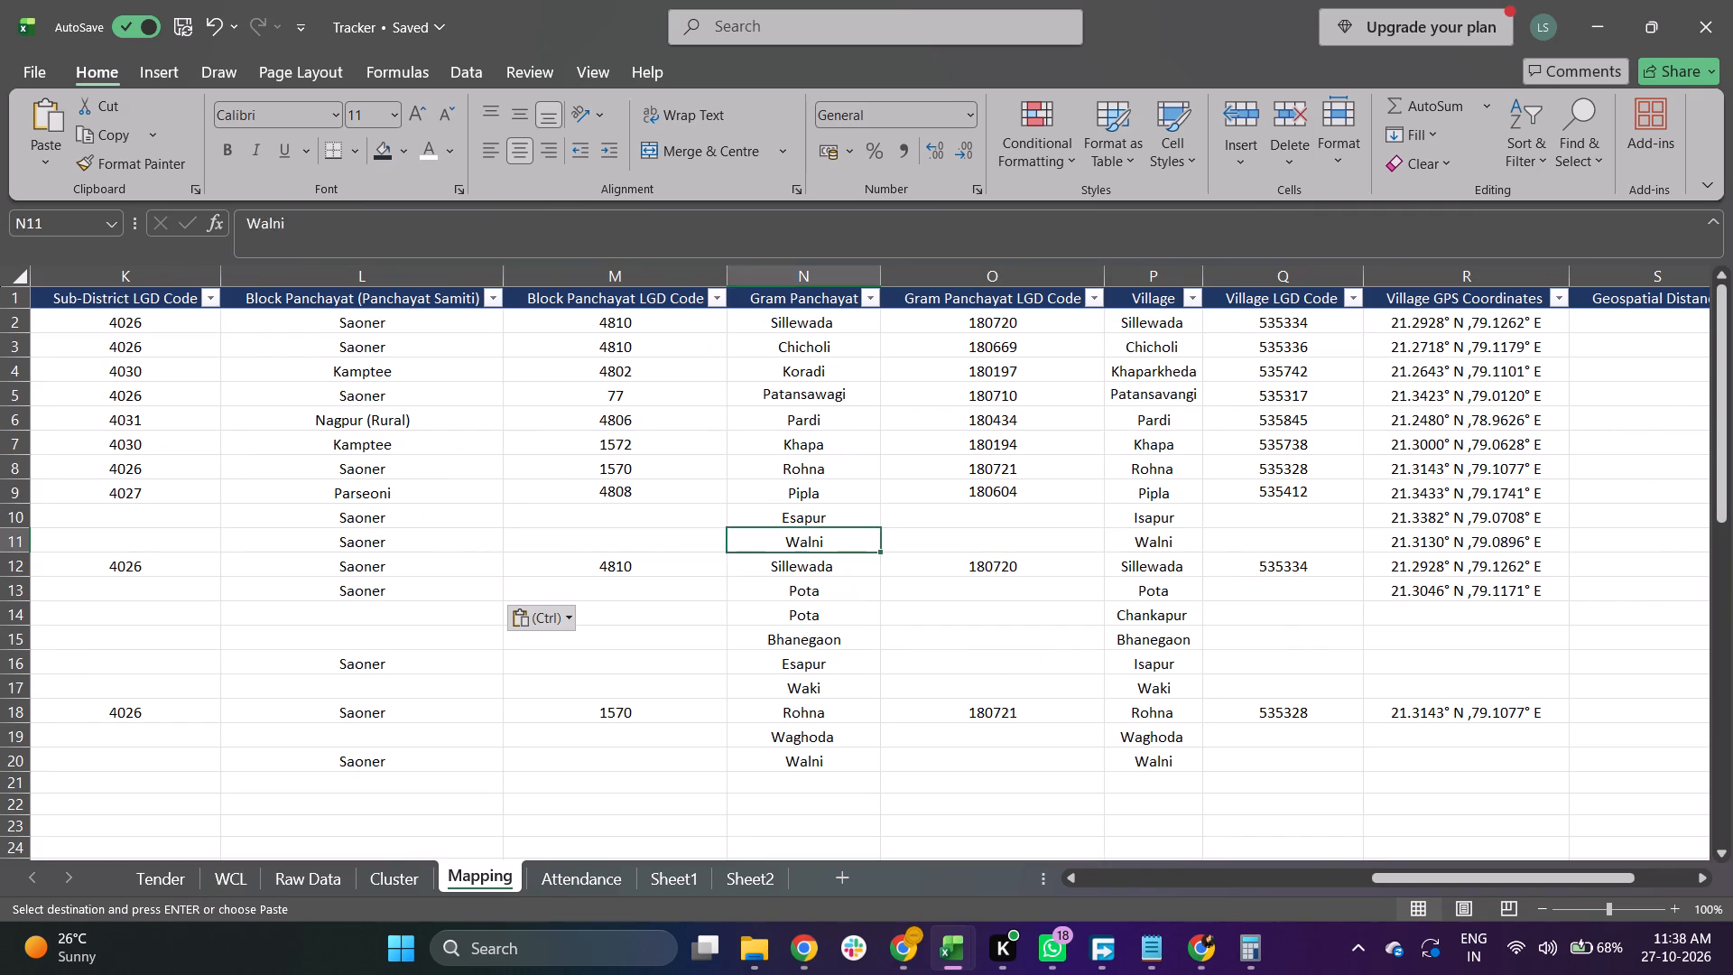
key(Left)
key(Left)
key(Right)
key(Right)
key(Right)
key(Right)
key(Right)
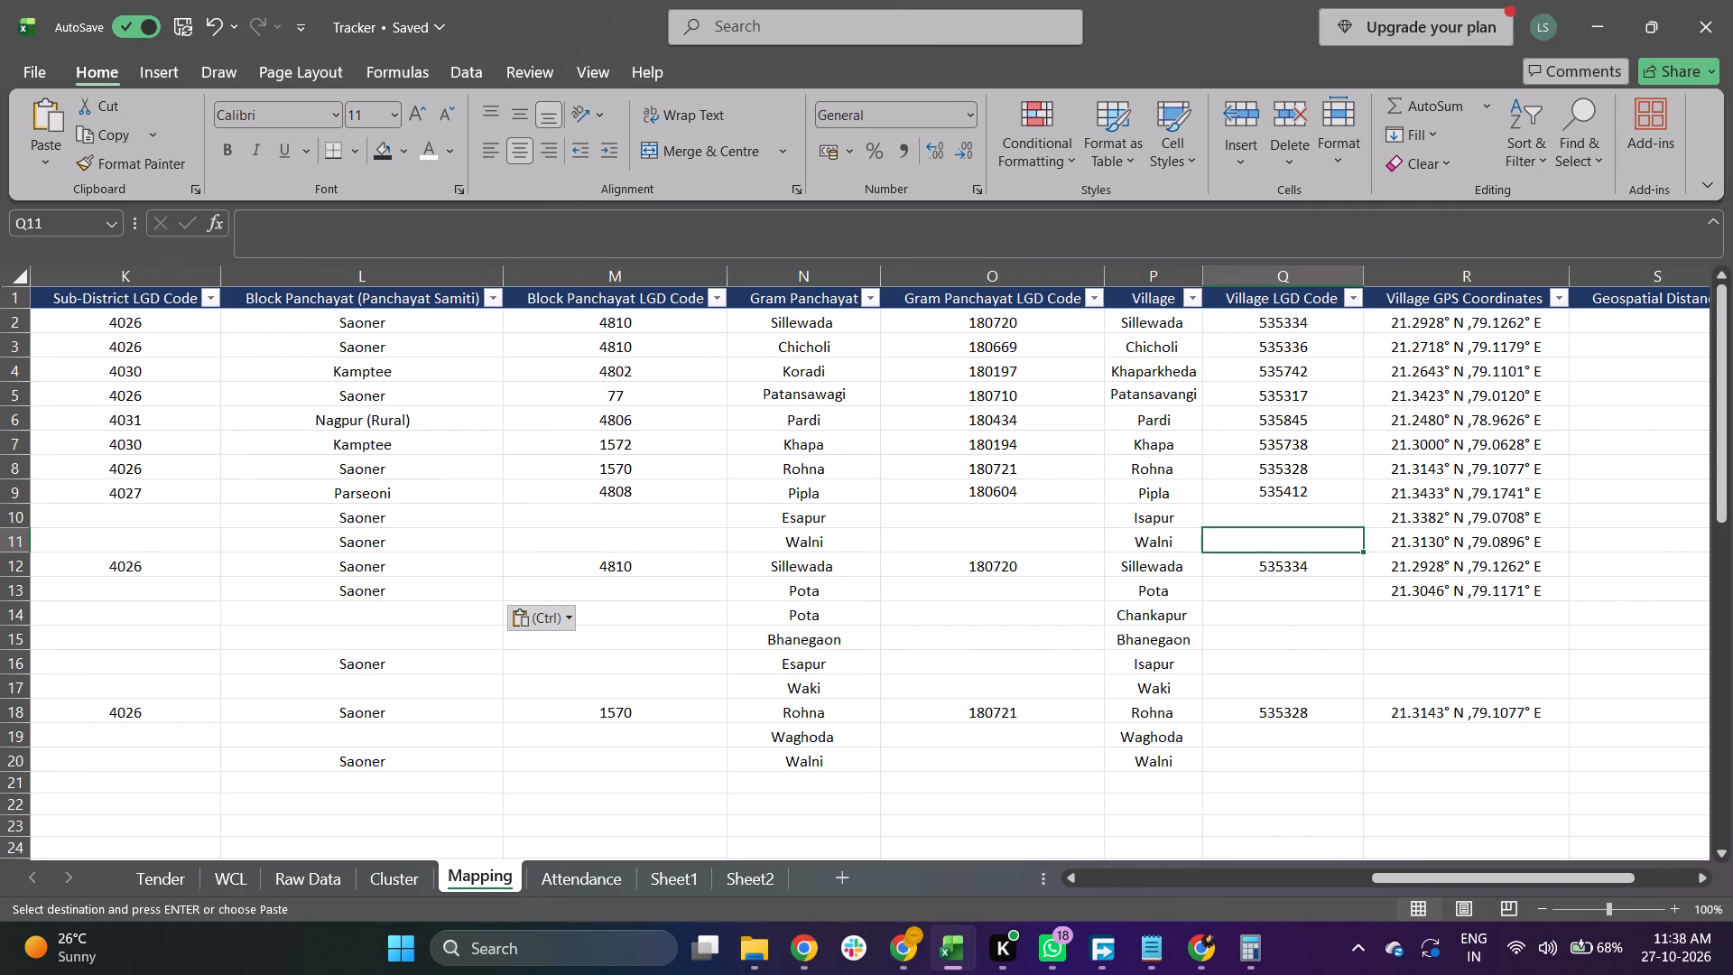
key(Right)
key(Right)
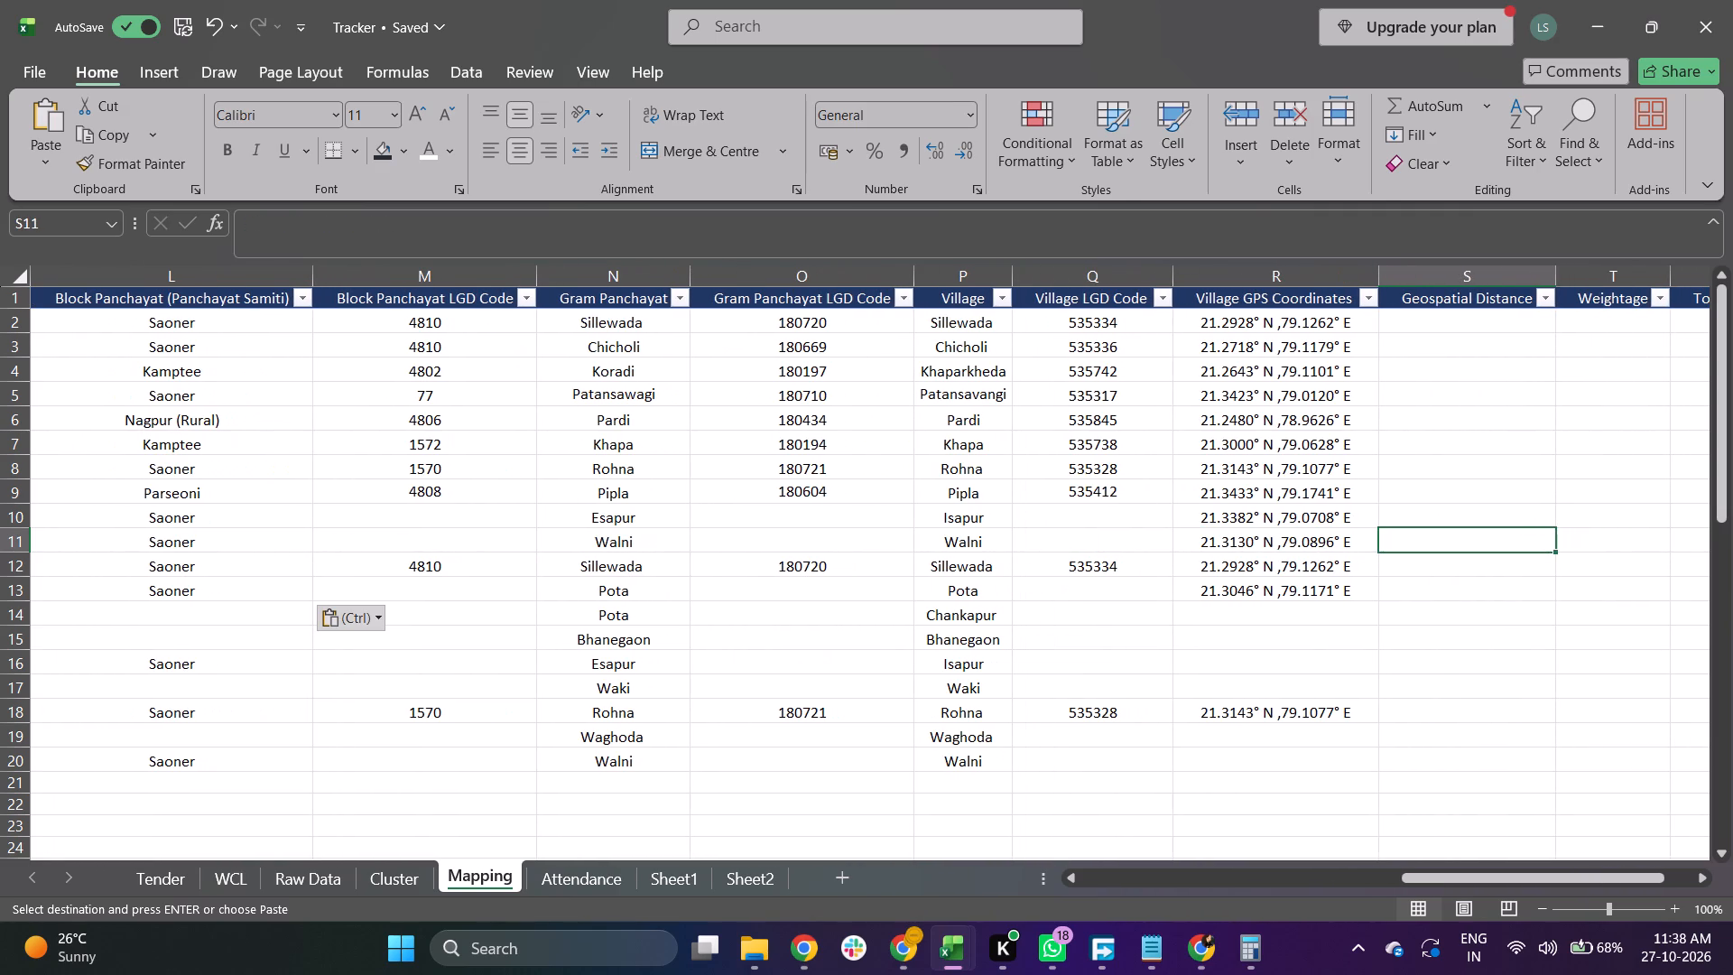
key(Left)
key(Left)
key(Left)
Review row 8's entries for Rohna across the whole Mapping sheet, from S.No. to Total Households.
key(Up)
key(Up)
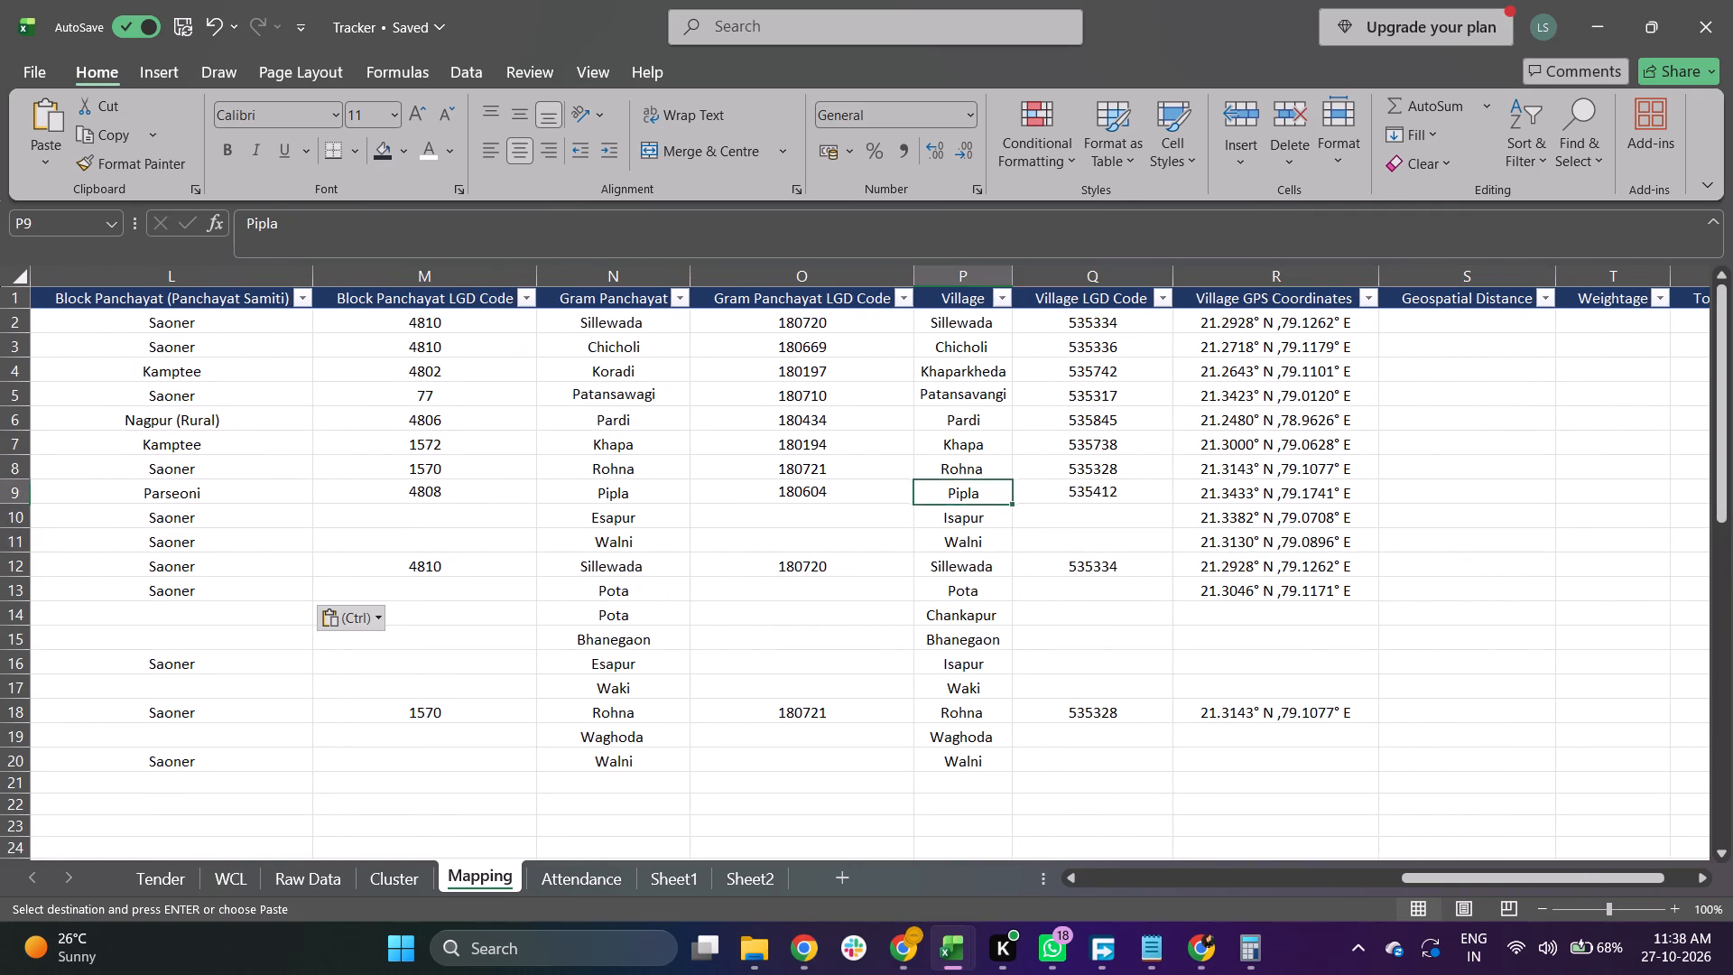
key(Up)
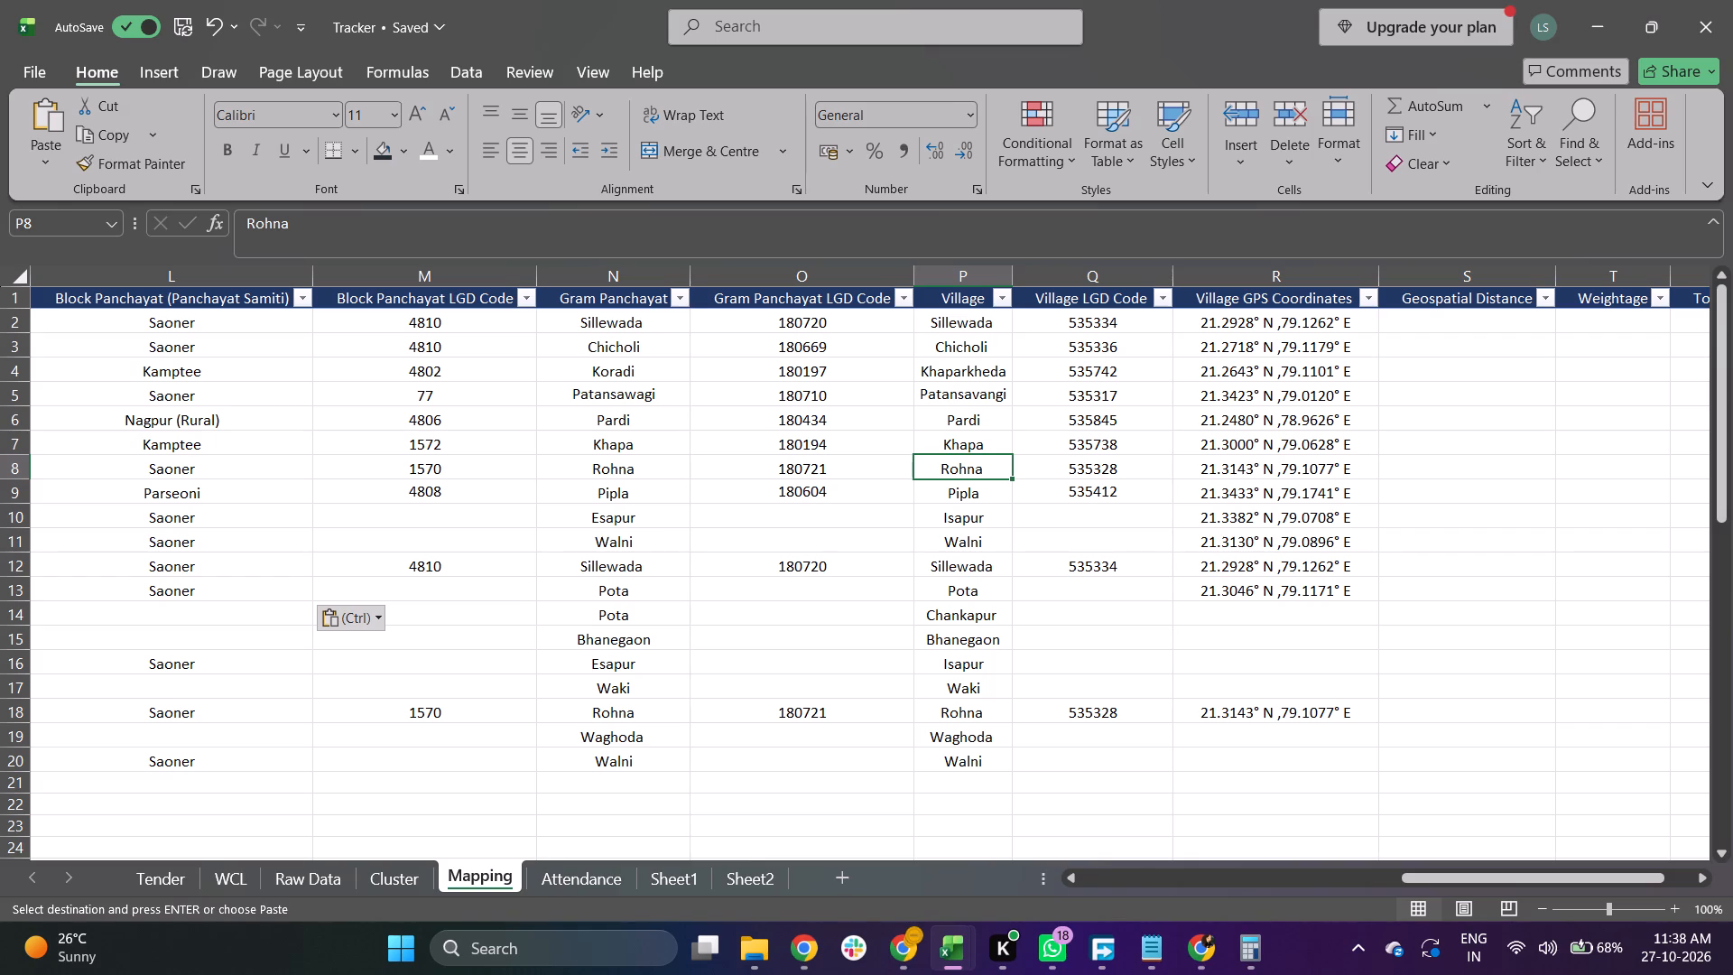
key(Right)
key(Right)
key(Right)
key(Right)
key(Right)
key(Right)
key(Left)
key(Left)
key(Left)
key(Left)
key(Left)
key(Left)
key(Left)
key(Left)
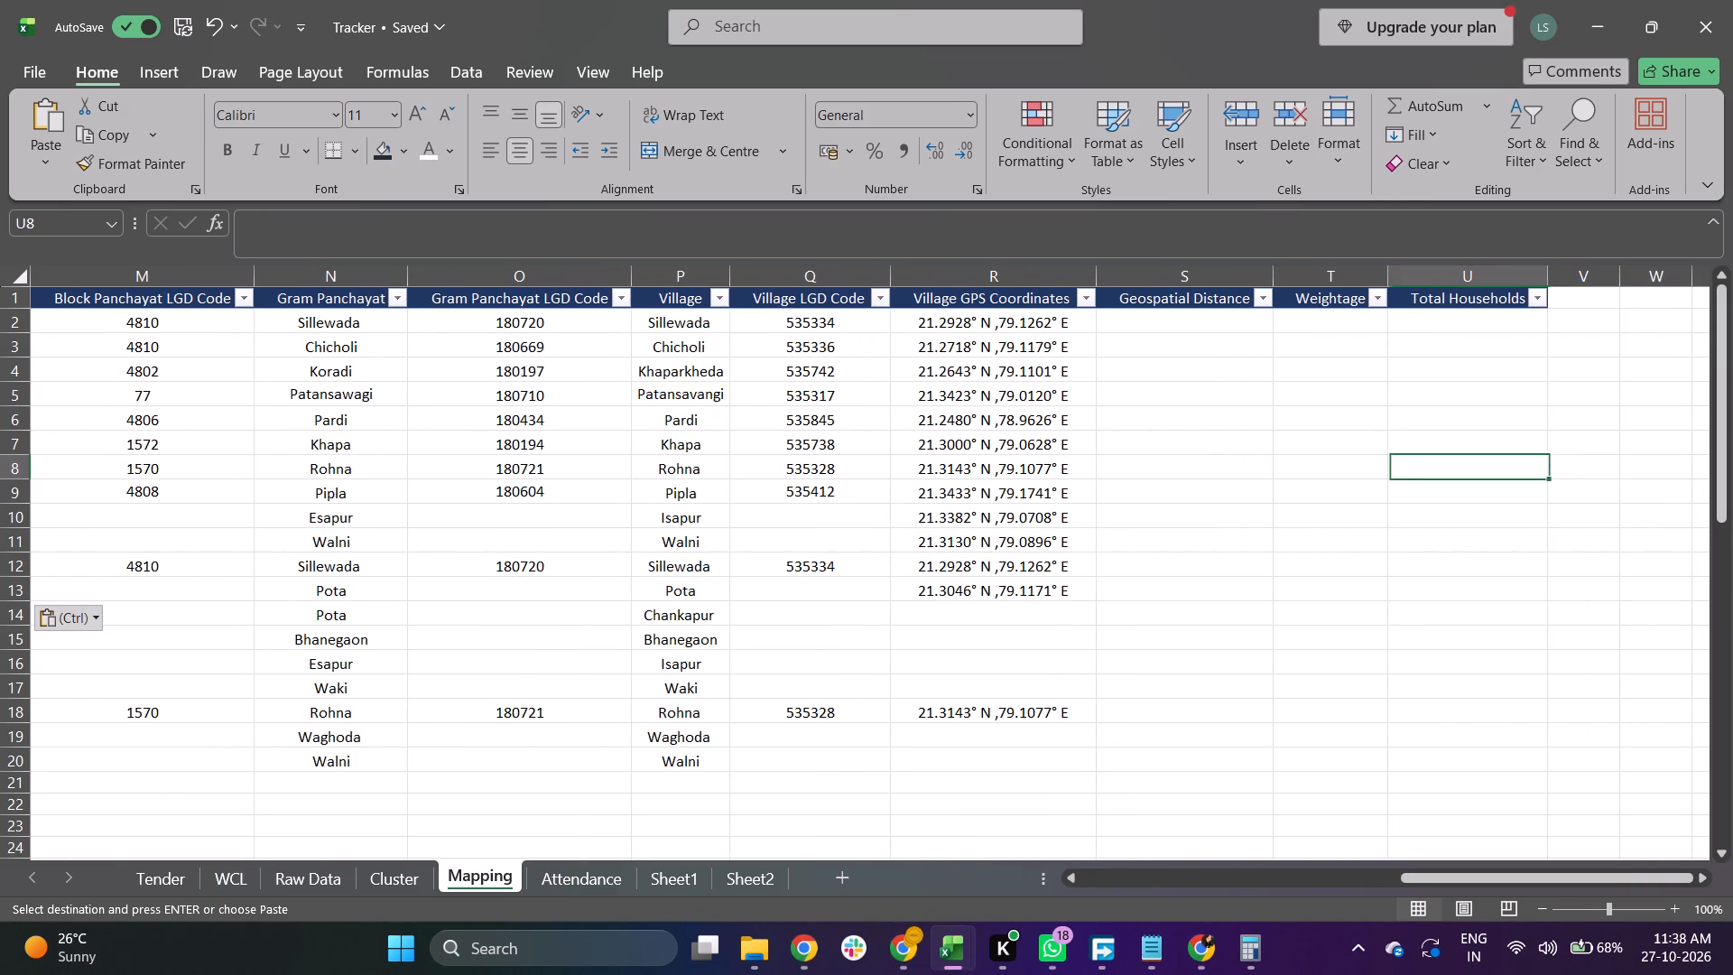
key(Left)
key(Left)
key(Left)
key(Left)
key(Left)
key(Left)
key(Left)
key(Left)
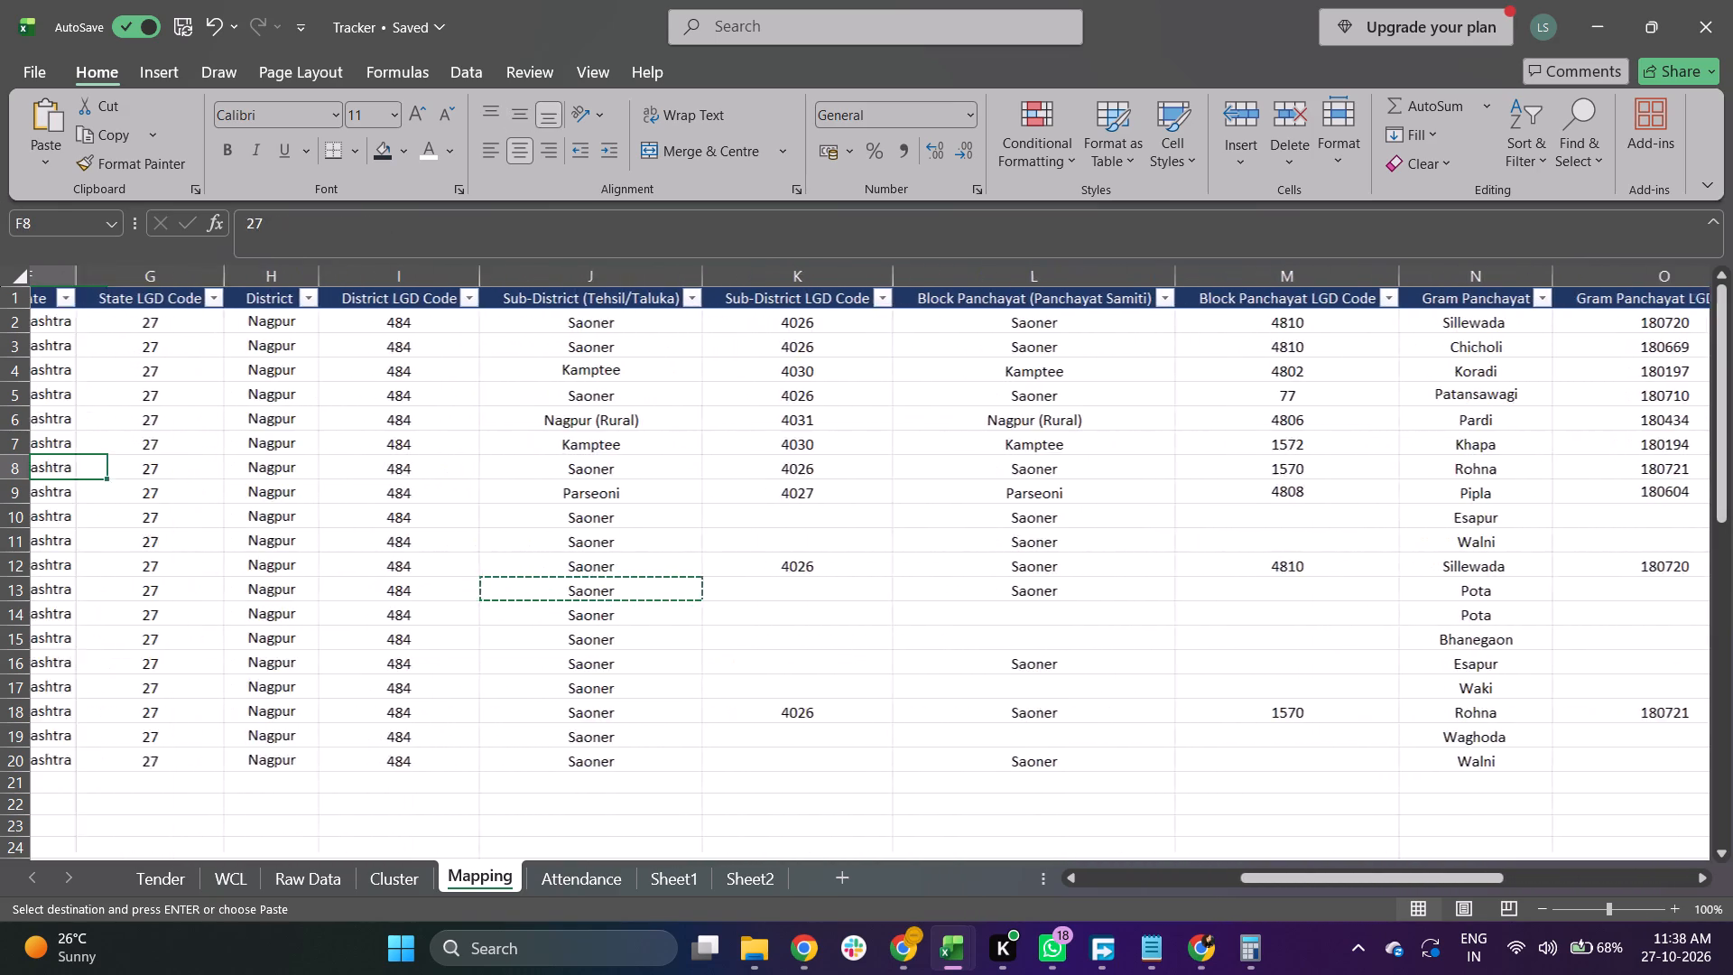
key(Left)
key(Left)
key(Left)
key(Left)
key(Left)
key(Left)
key(Left)
key(Right)
key(Right)
key(Right)
key(Right)
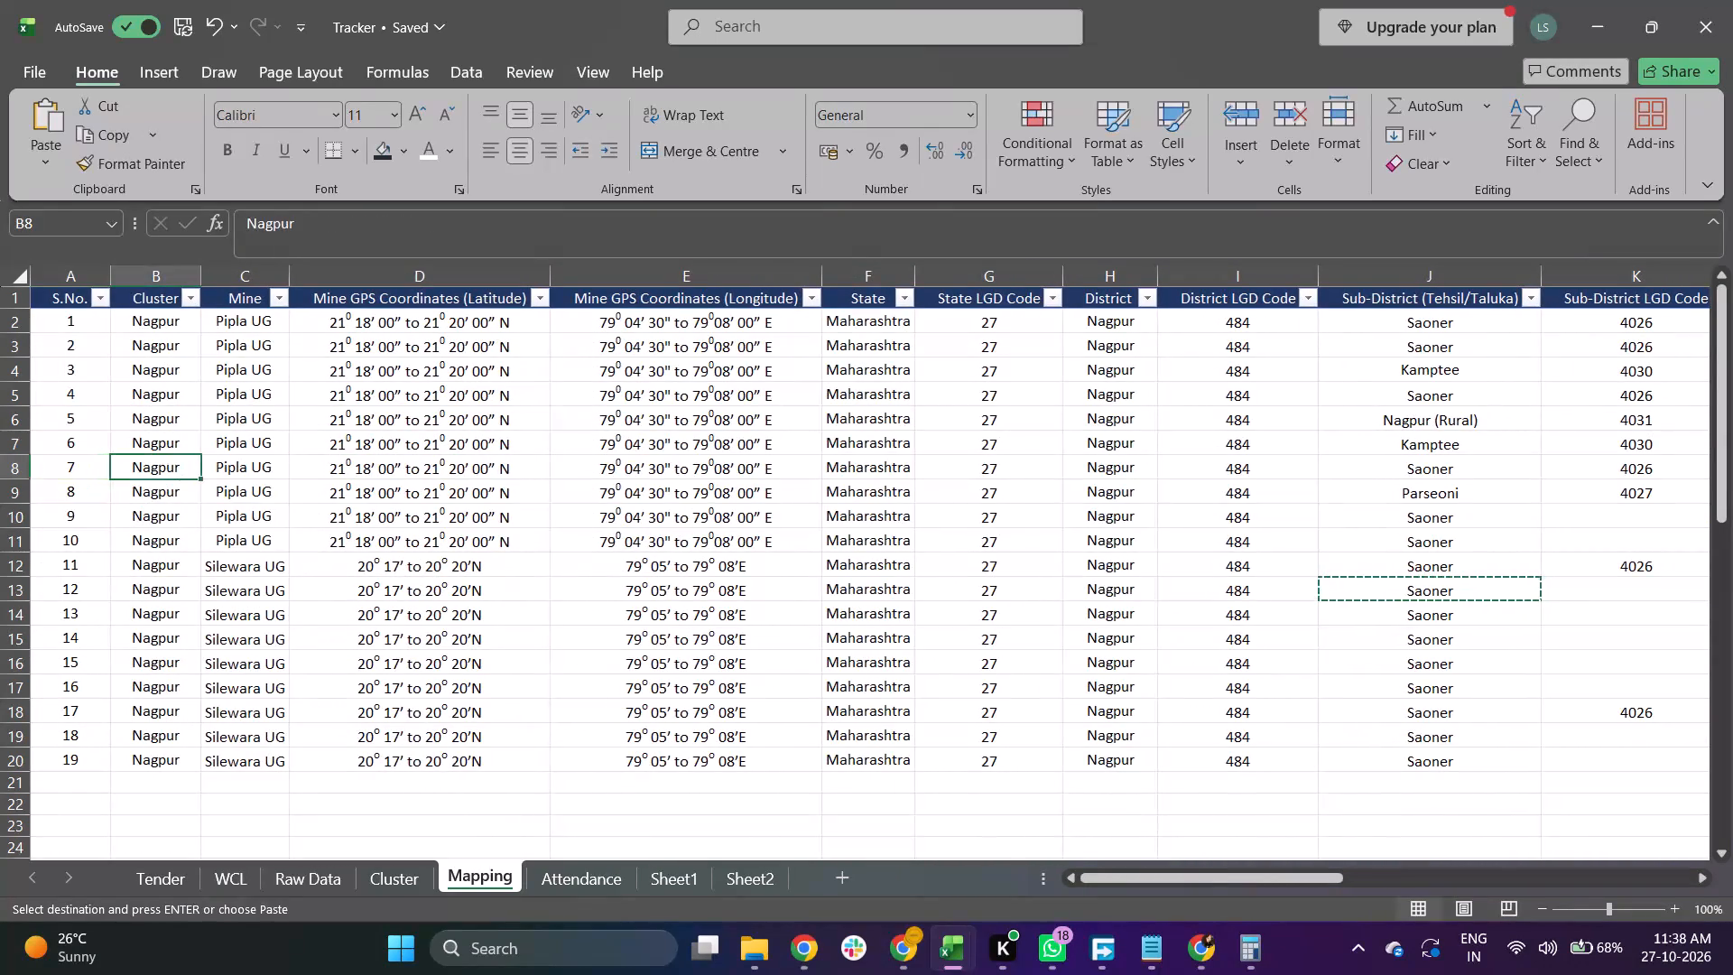
key(Right)
key(Right)
key(Right)
key(Right)
key(Right)
key(Right)
key(Right)
key(Right)
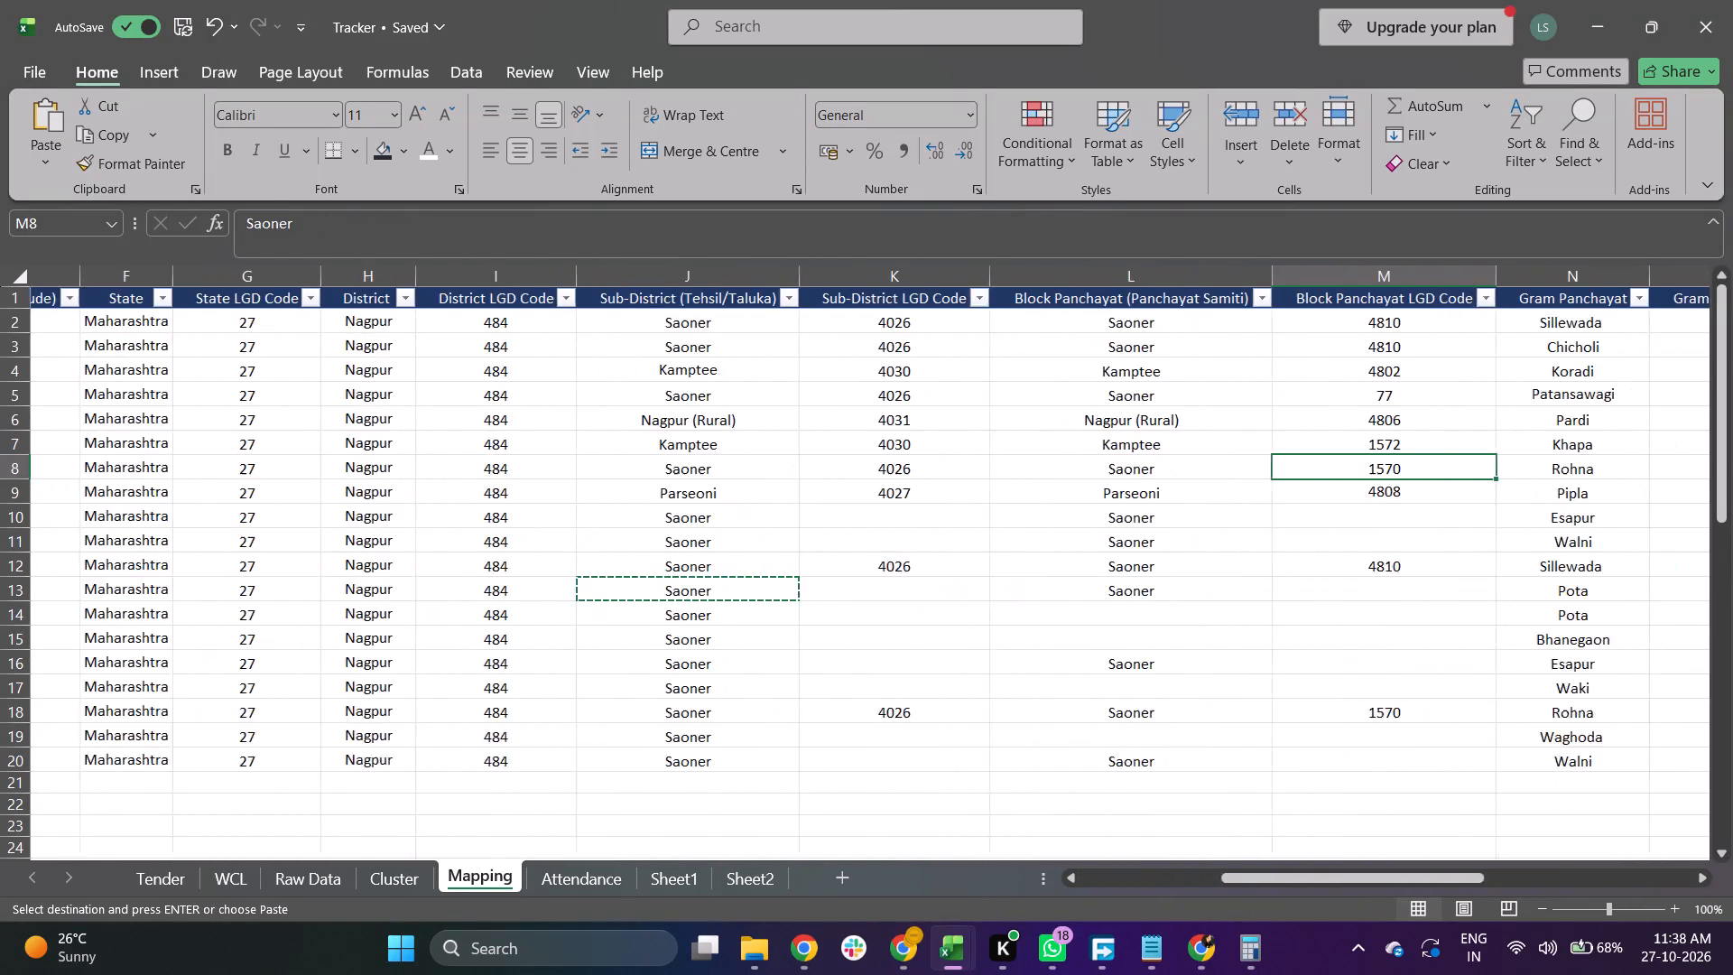
key(Right)
key(Right)
key(Right)
key(Right)
key(Right)
key(Right)
Check the gram panchayat, village and LGD code cells in rows 9 to 13, ending at row 14's village, Chankapur.
key(Down)
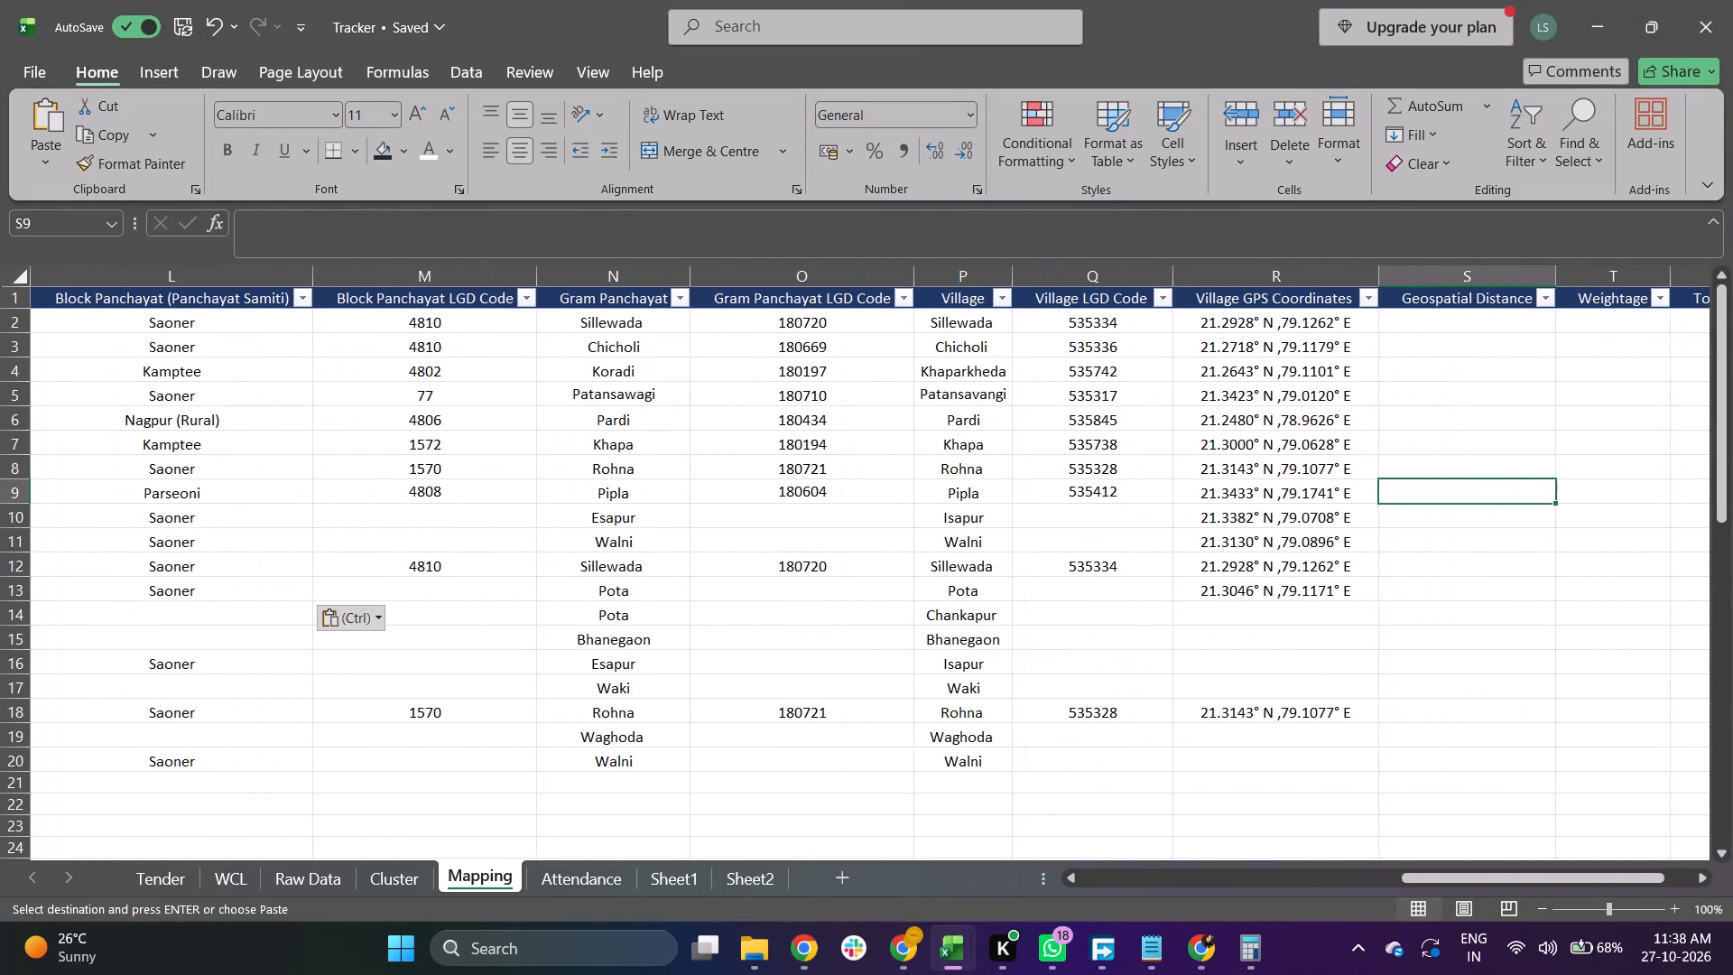
key(Down)
key(Down)
key(Left)
key(Left)
key(Left)
key(Left)
key(Left)
key(Down)
key(Down)
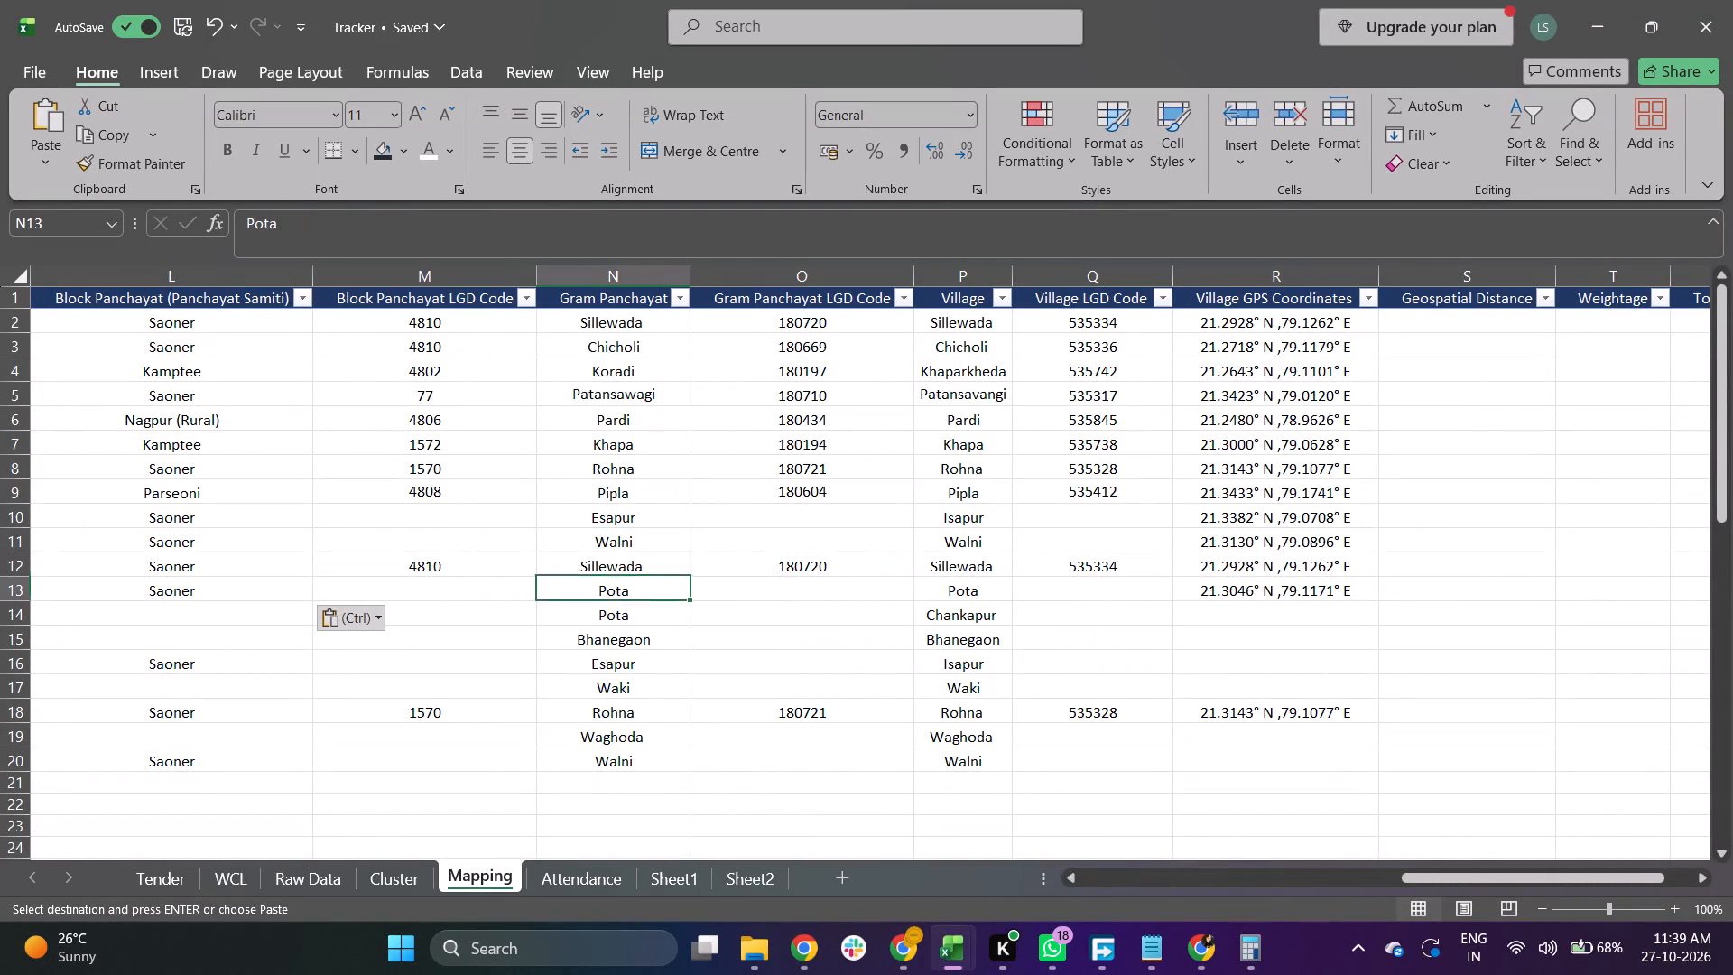
key(Right)
key(Right)
key(Right)
key(Left)
key(Up)
key(Up)
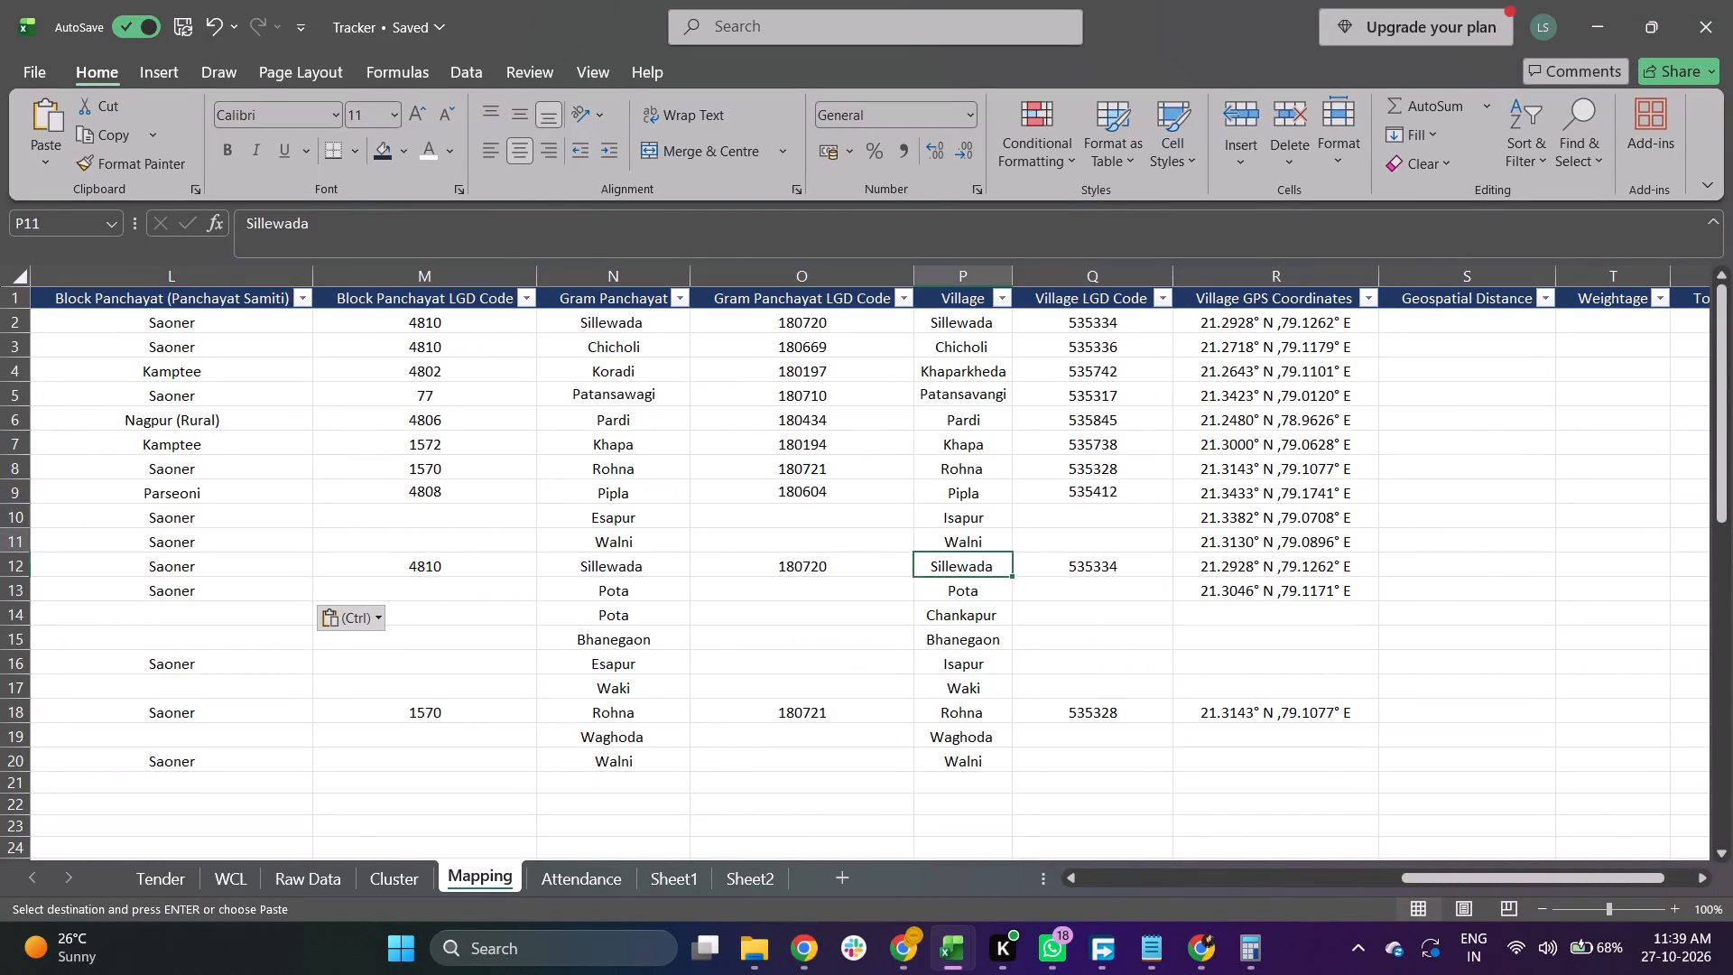
key(Up)
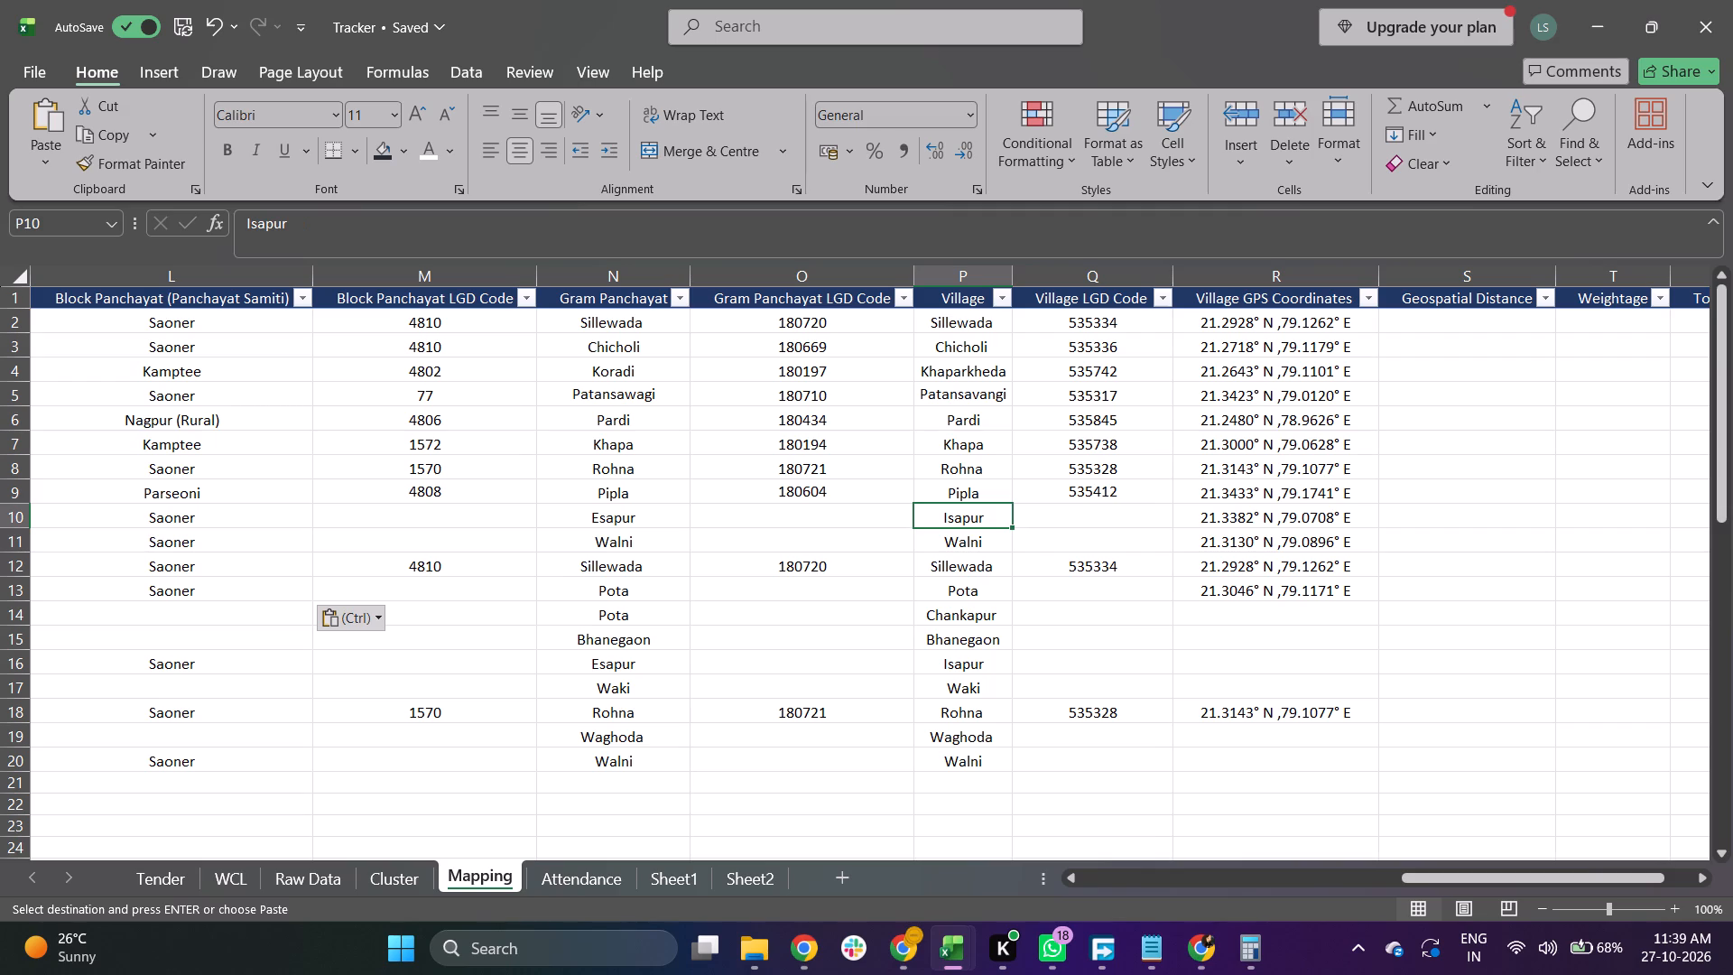
key(Down)
key(Down)
key(Down)
key(Left)
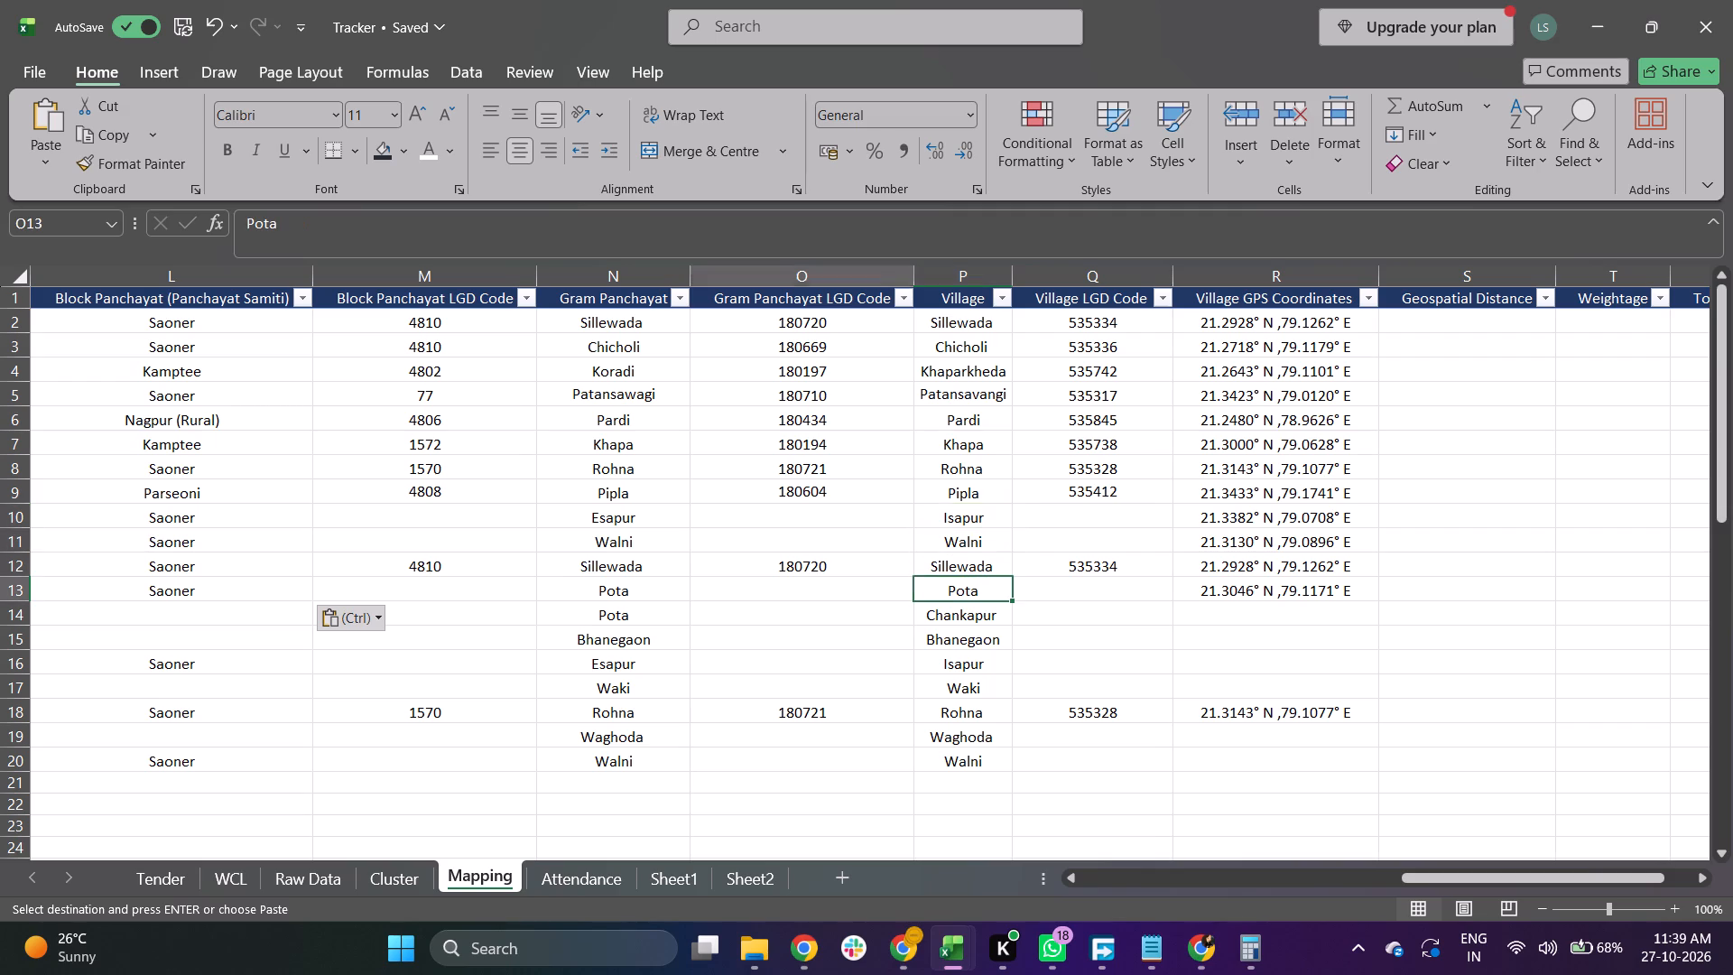
key(Right)
key(Down)
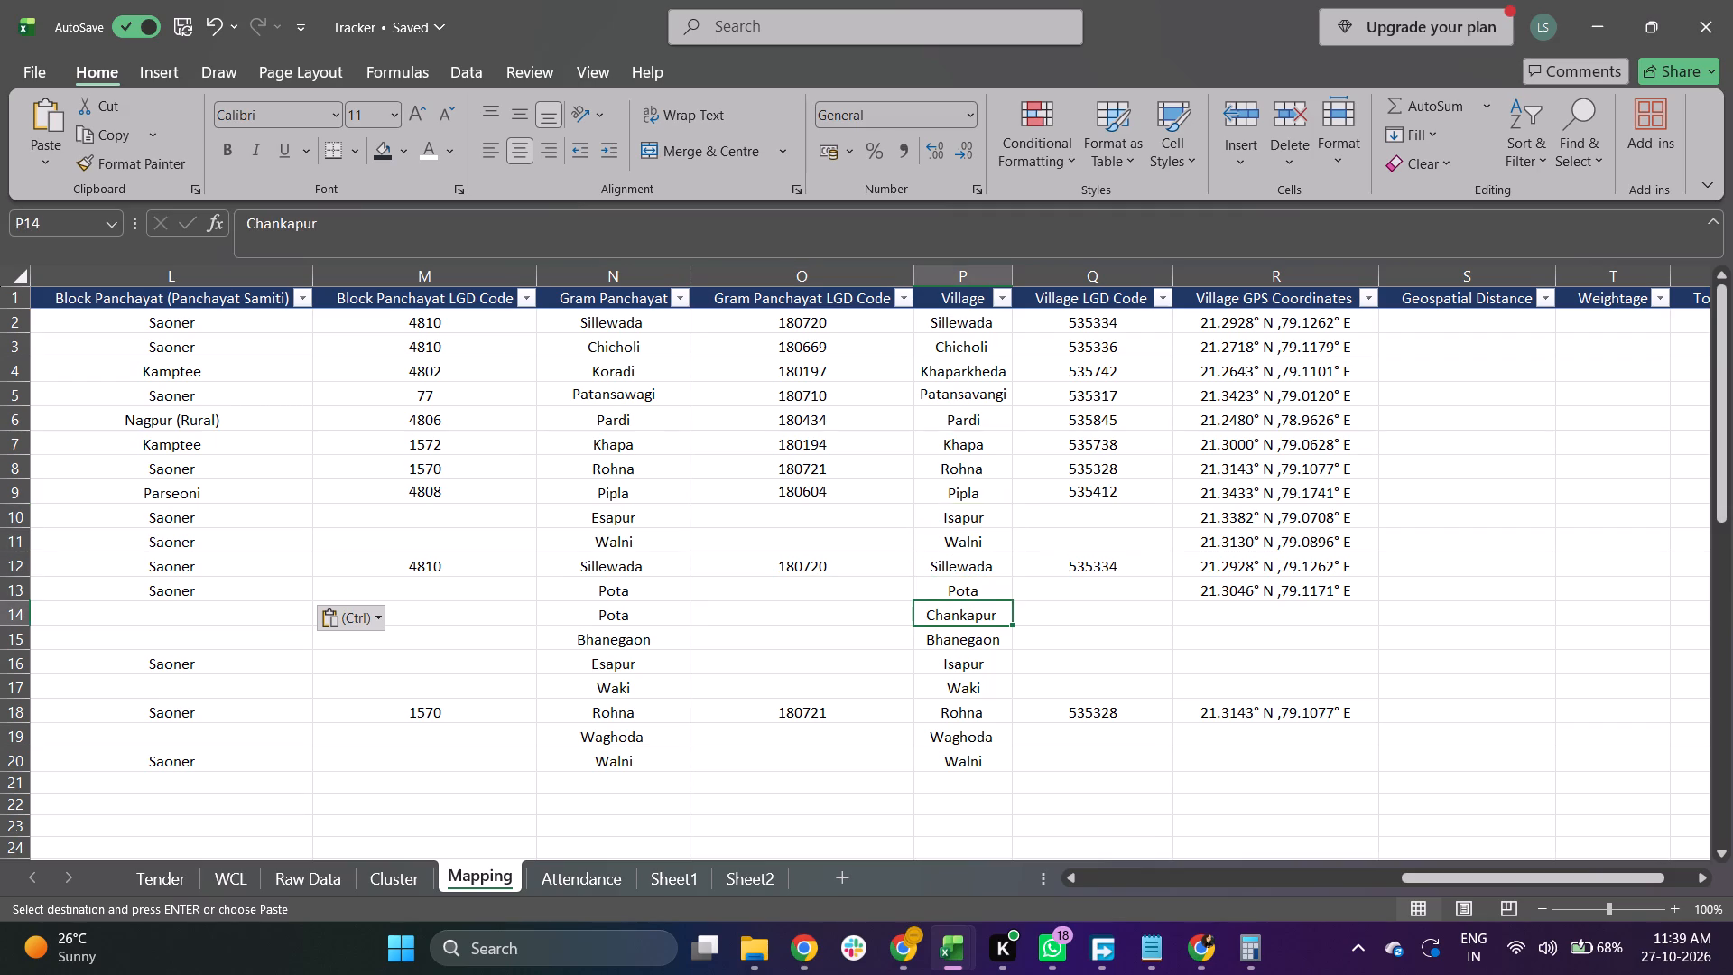
Copy Chankapur from row 14 and search Google for its sub-district, block panchayat and gram panchayat in Nagpur district.
key(ctrl+c)
key(alt+Tab)
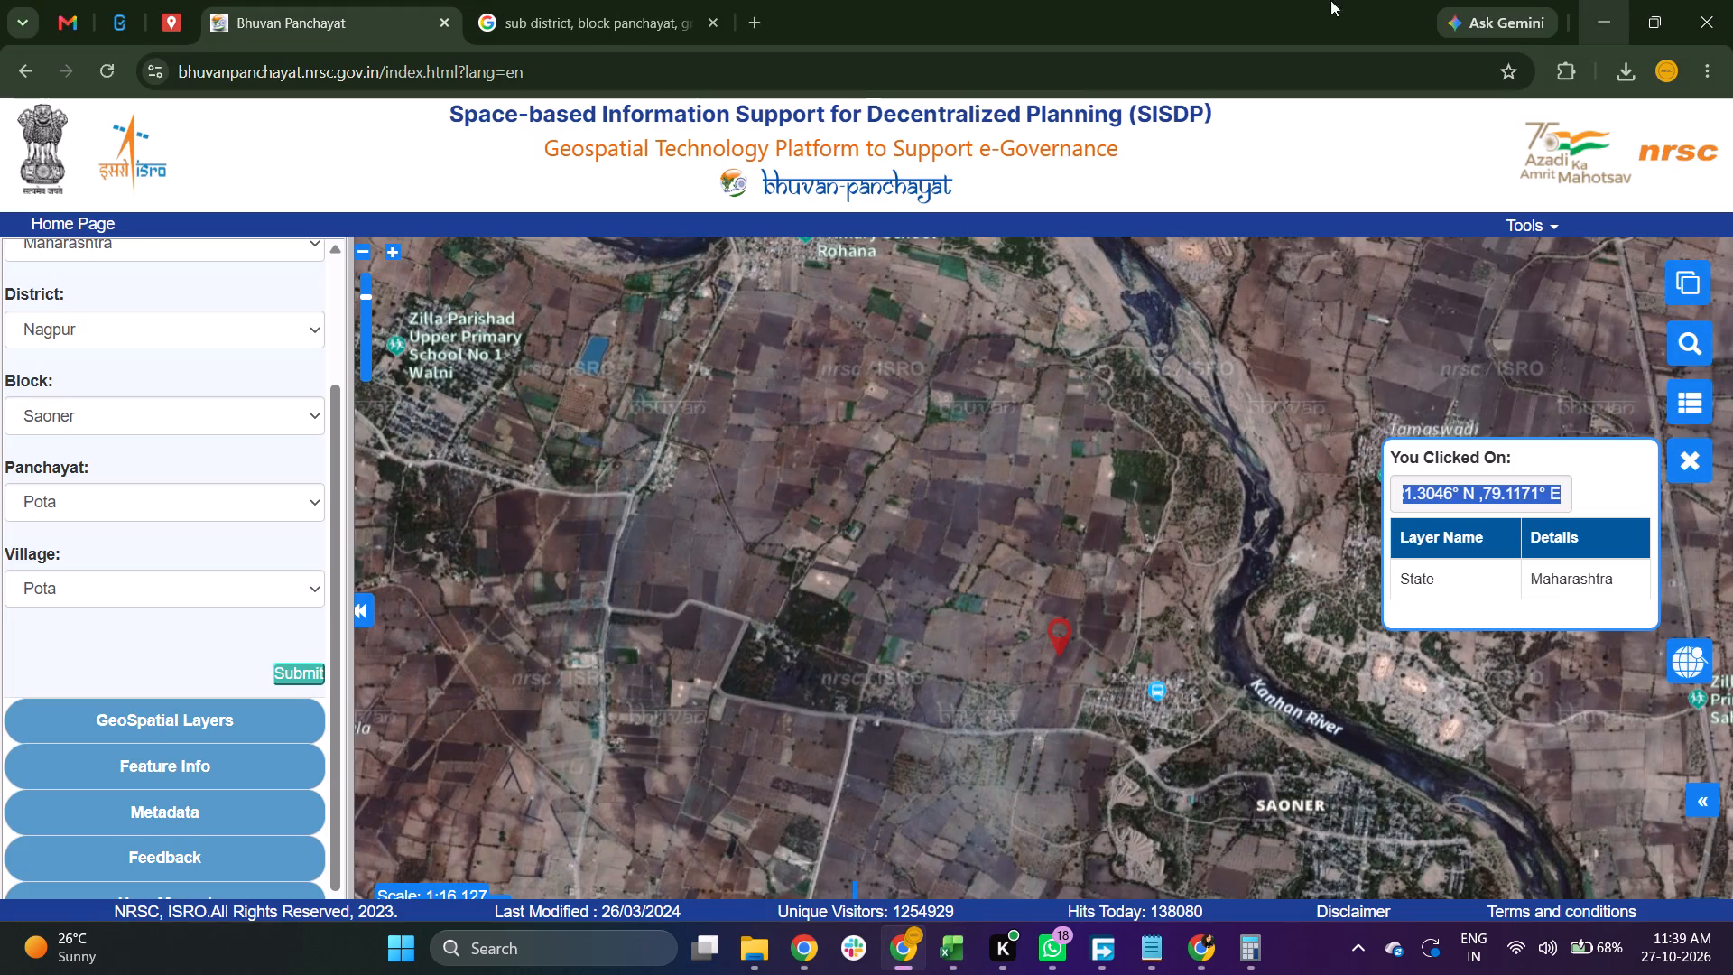
click(668, 0)
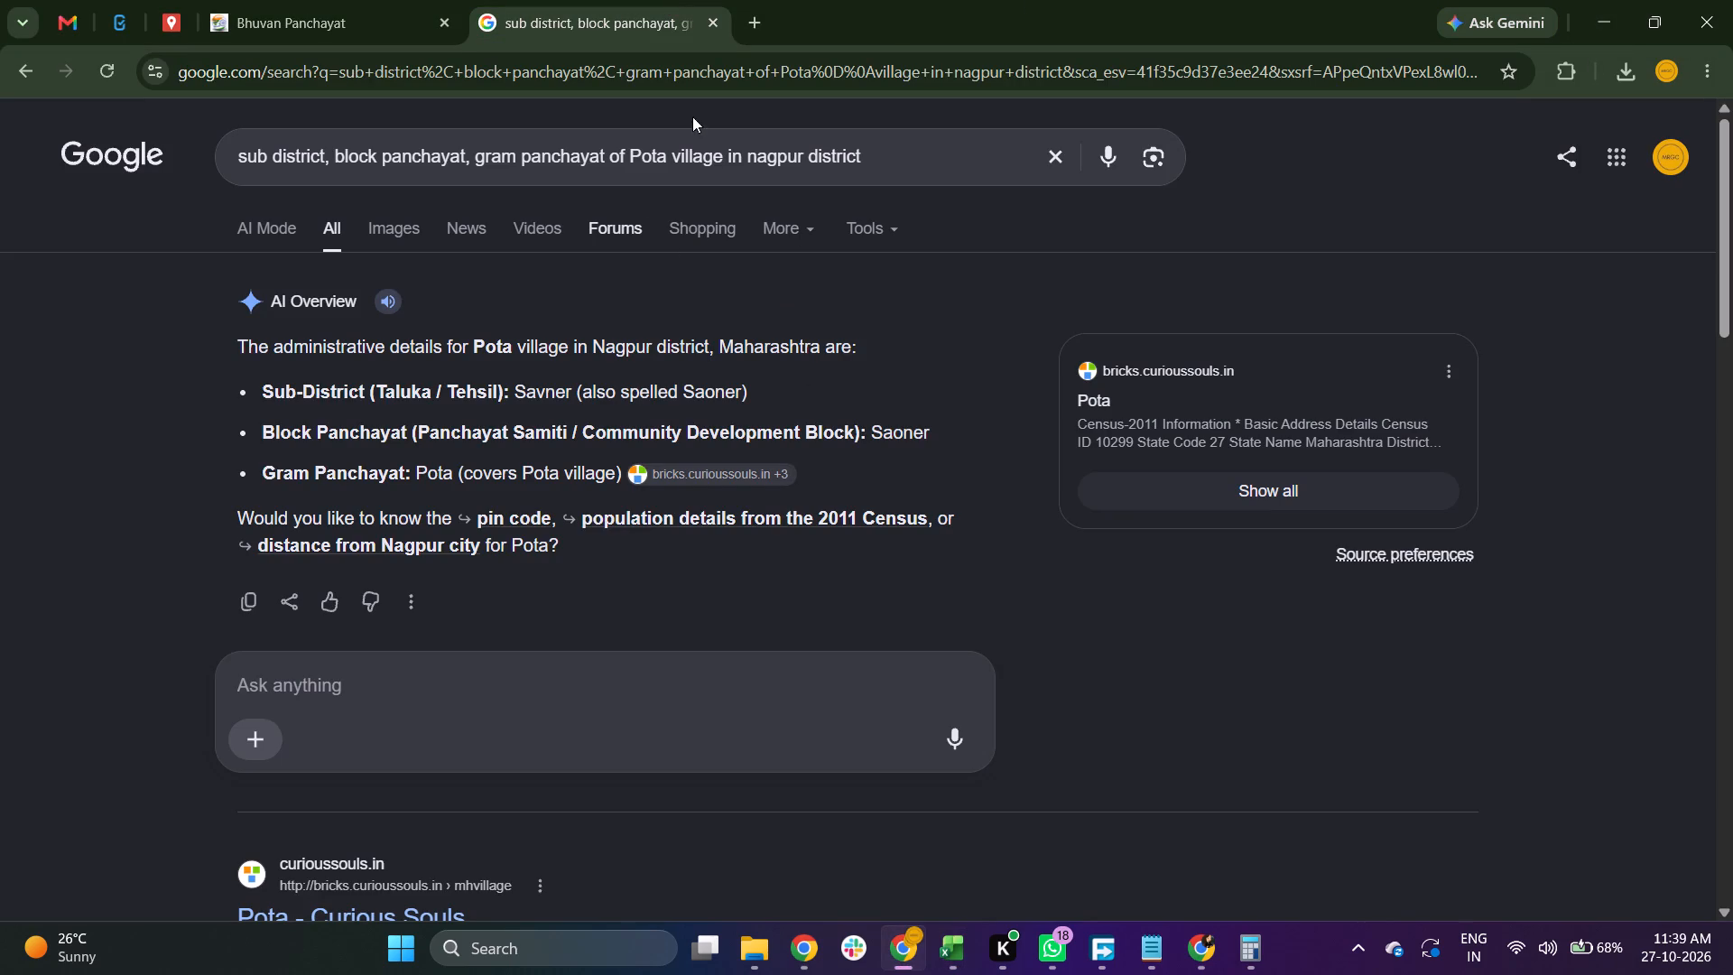
double_click(639, 157)
key(ctrl+v)
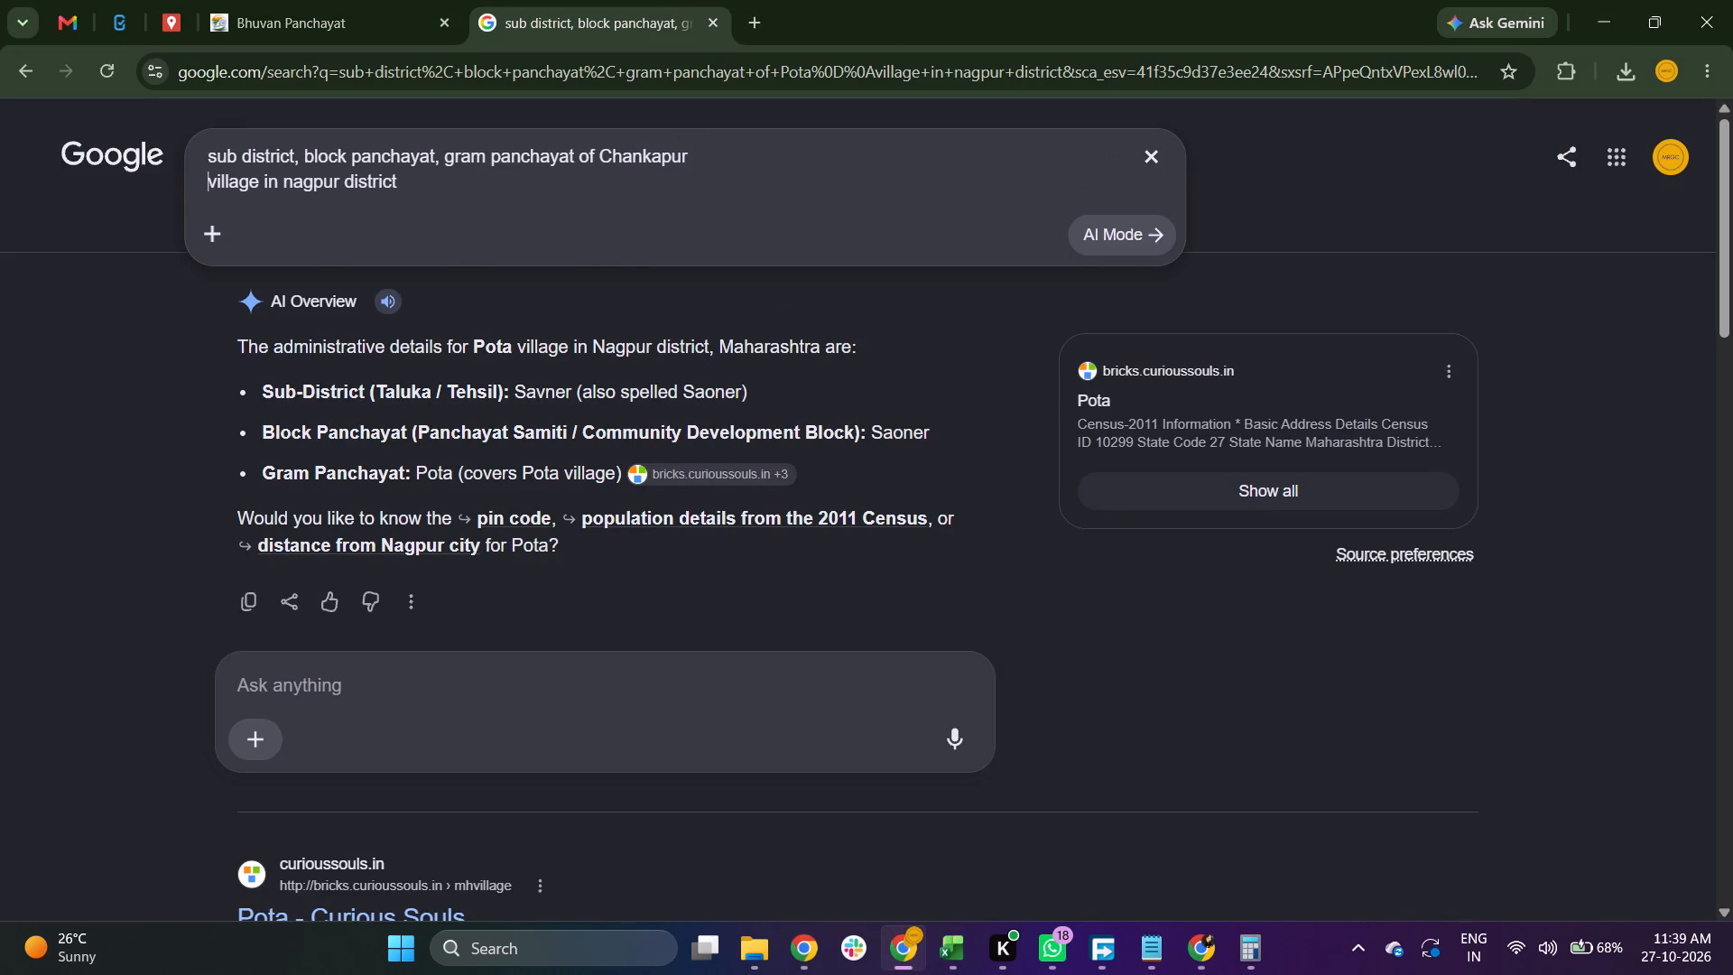
key(Return)
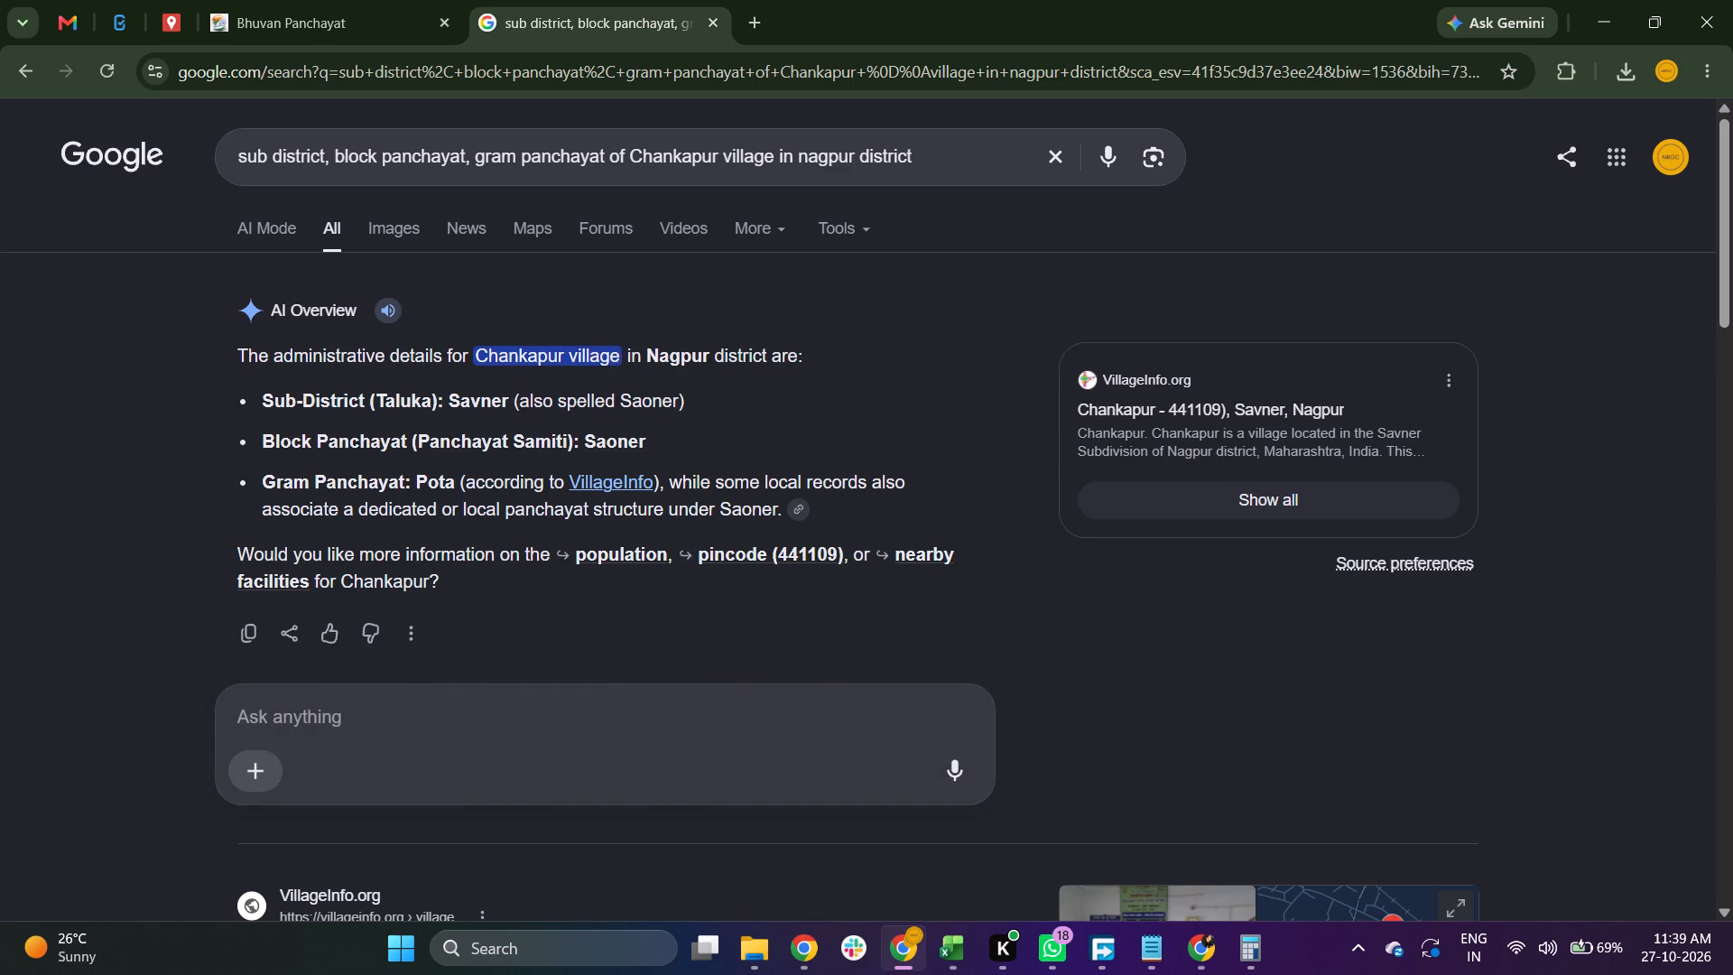
On Bhuvan Panchayat, display the boundary of Chandkapur village under the Pota panchayat.
click(315, 15)
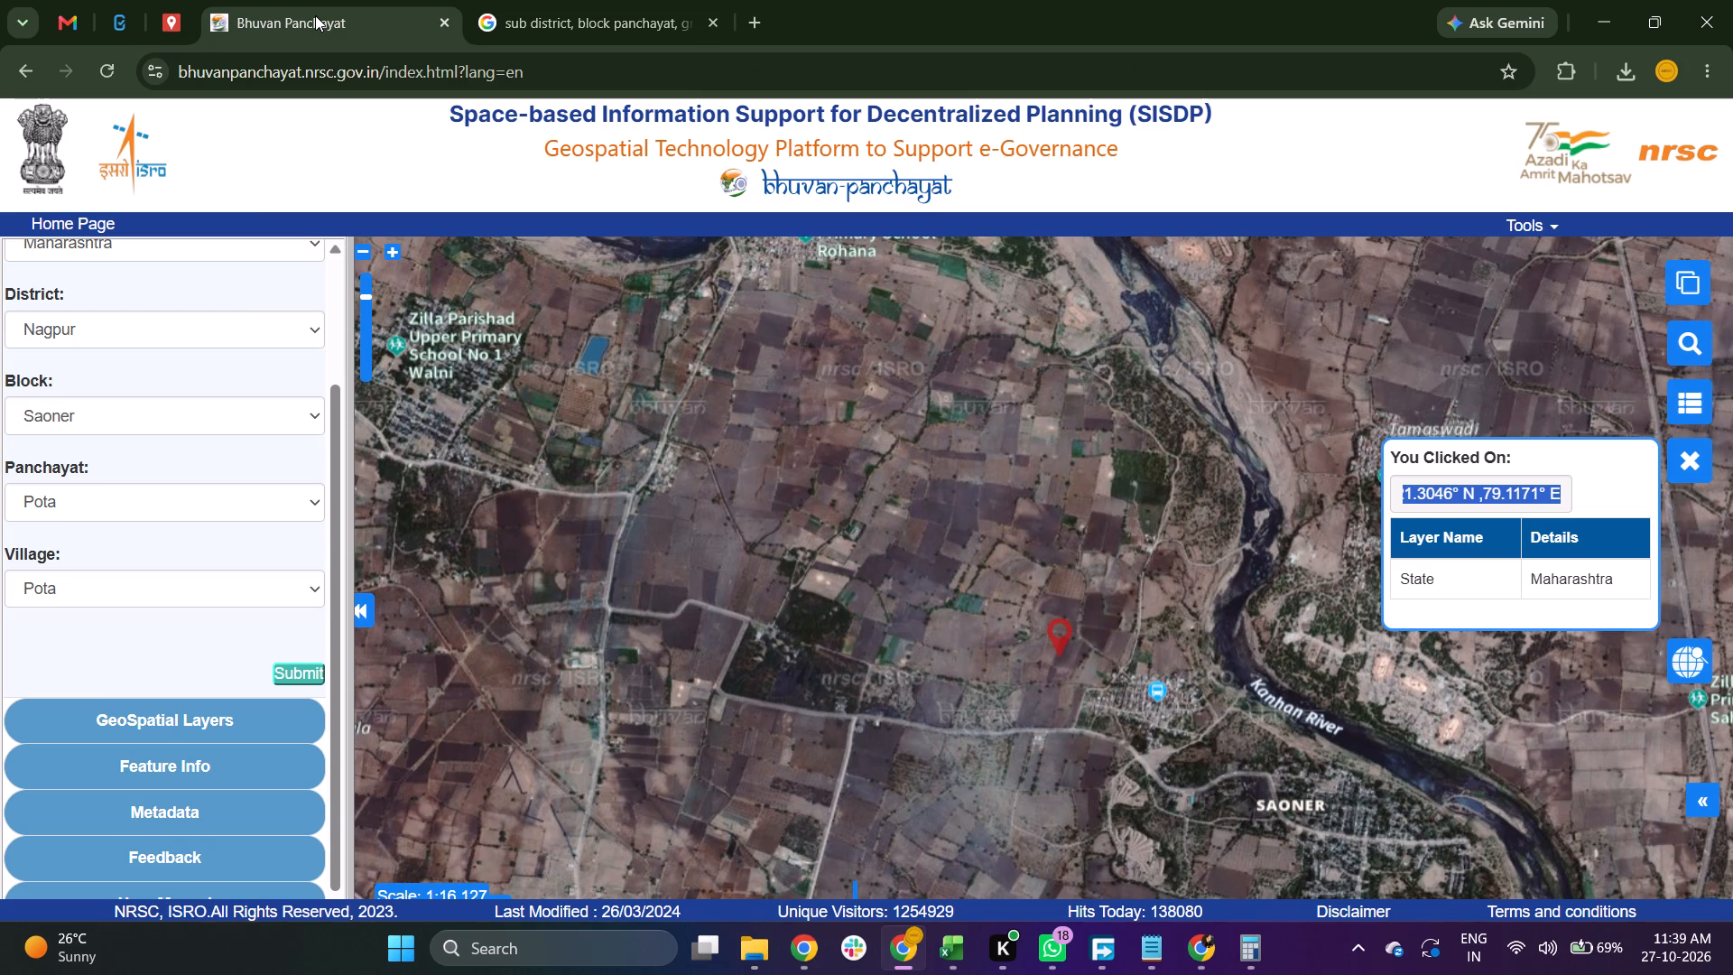
click(227, 581)
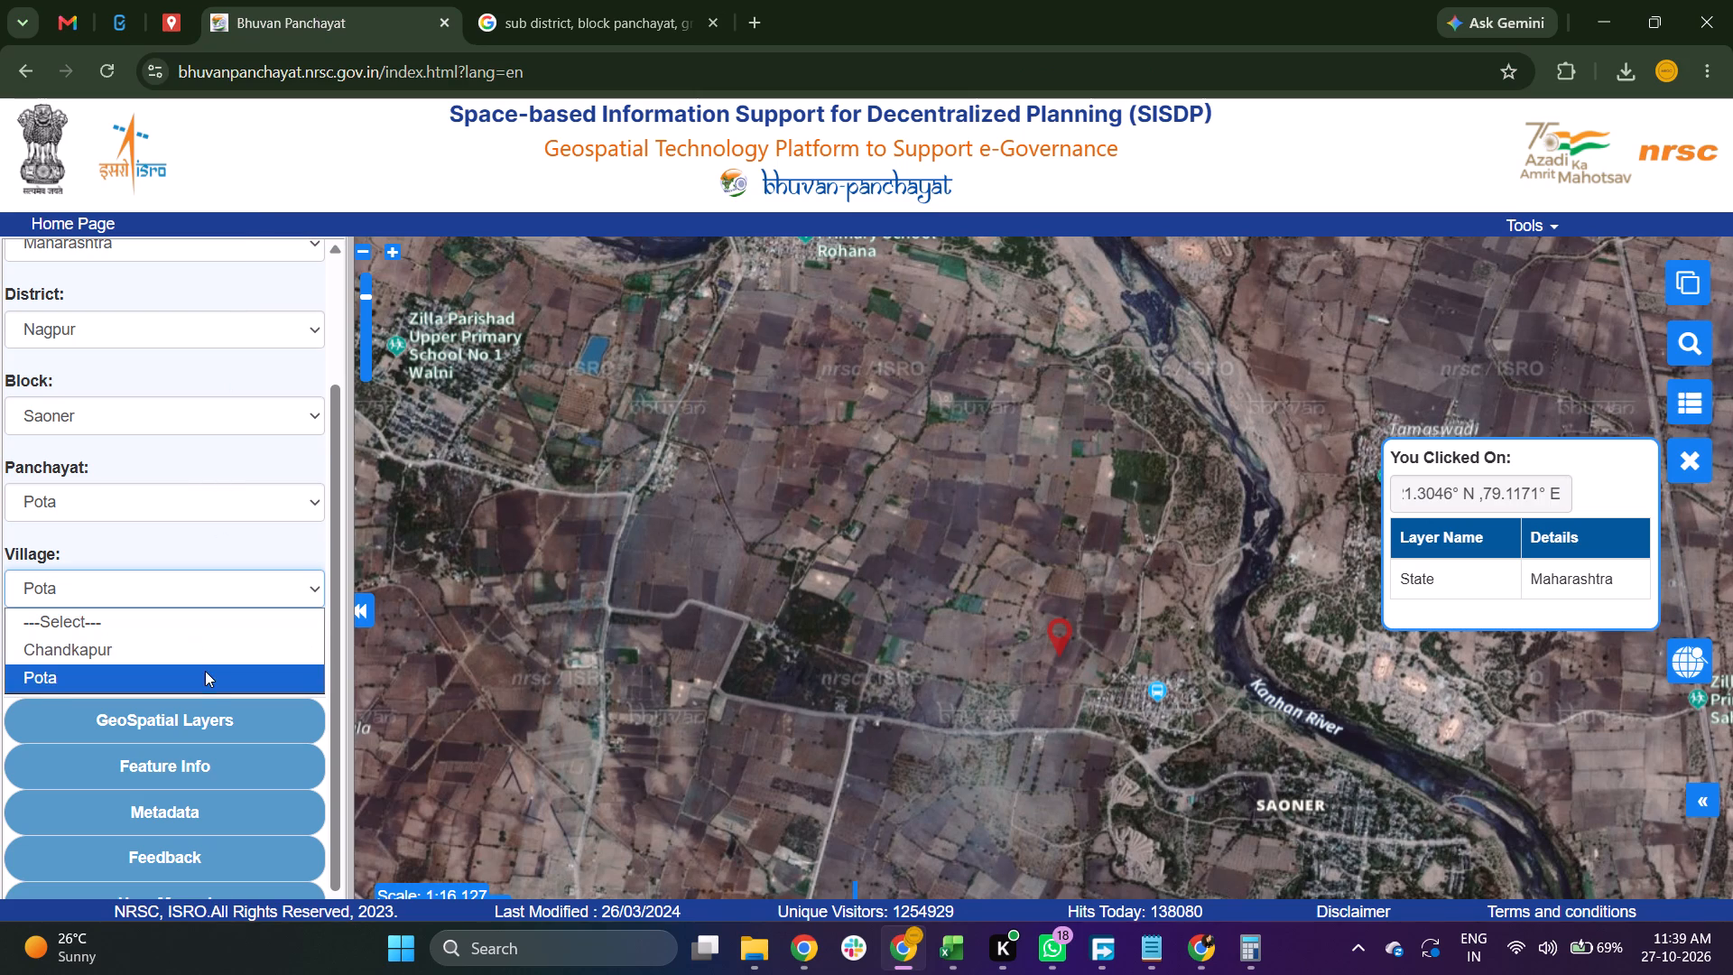
click(196, 645)
click(297, 673)
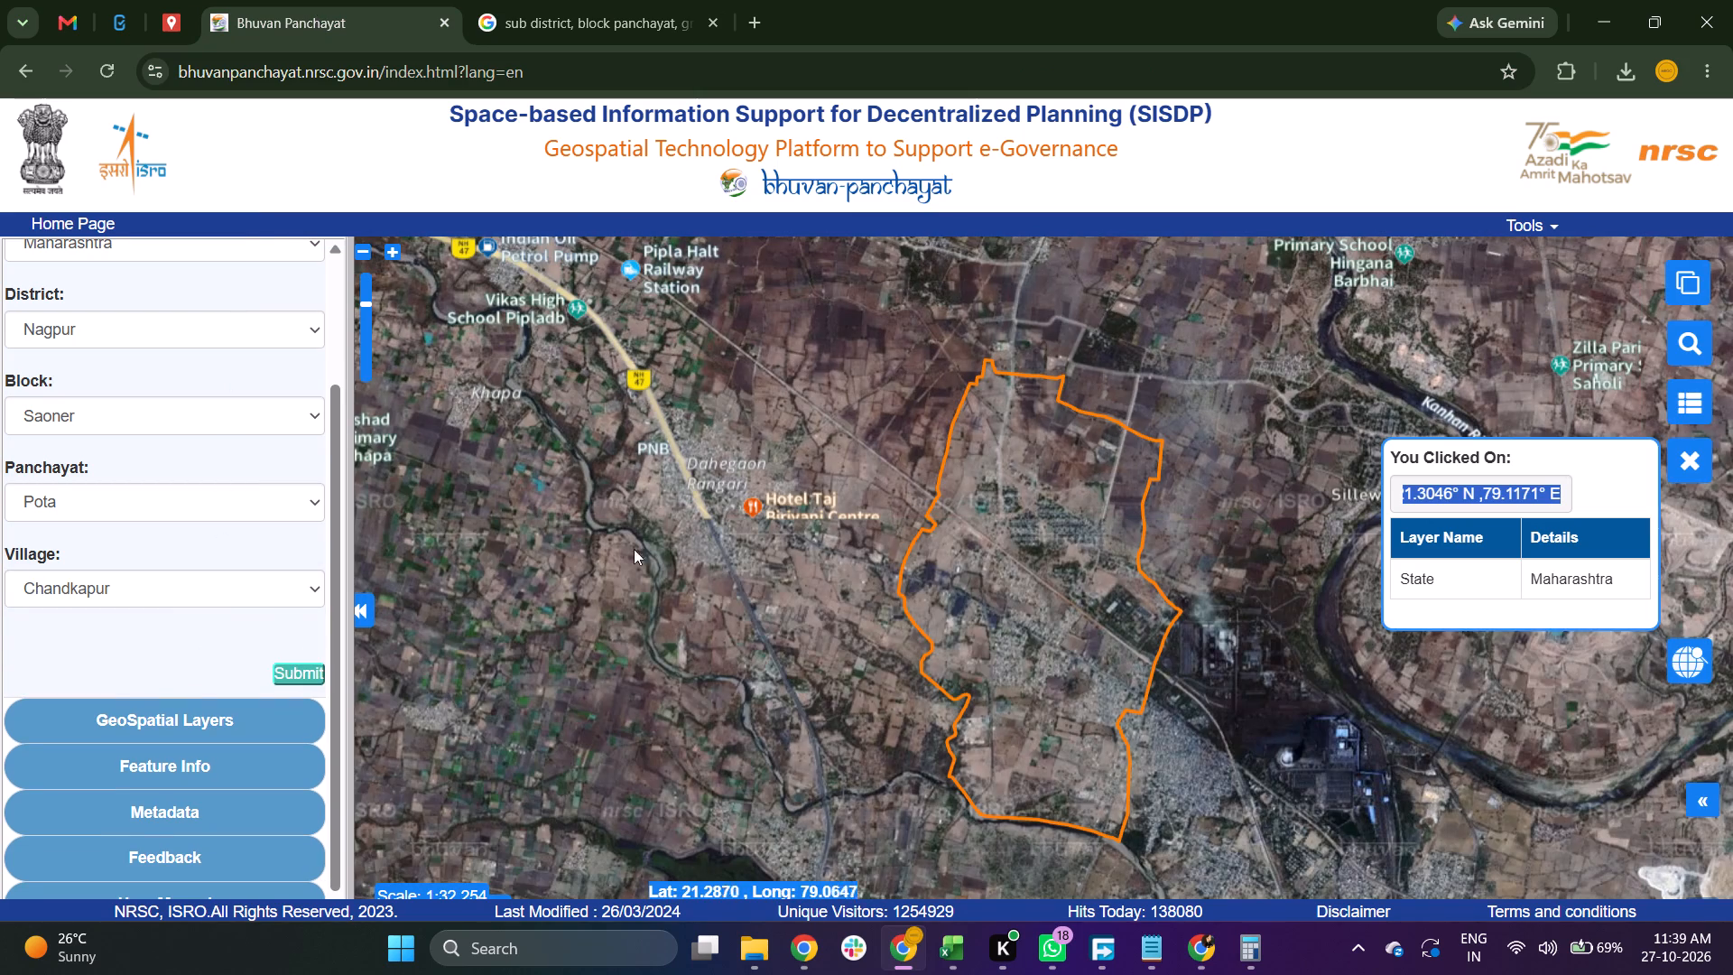
Pick a point near the middle of Chandkapur's boundary with the map's location info tool, at 21.2853° N, 79.1029° E.
click(1043, 608)
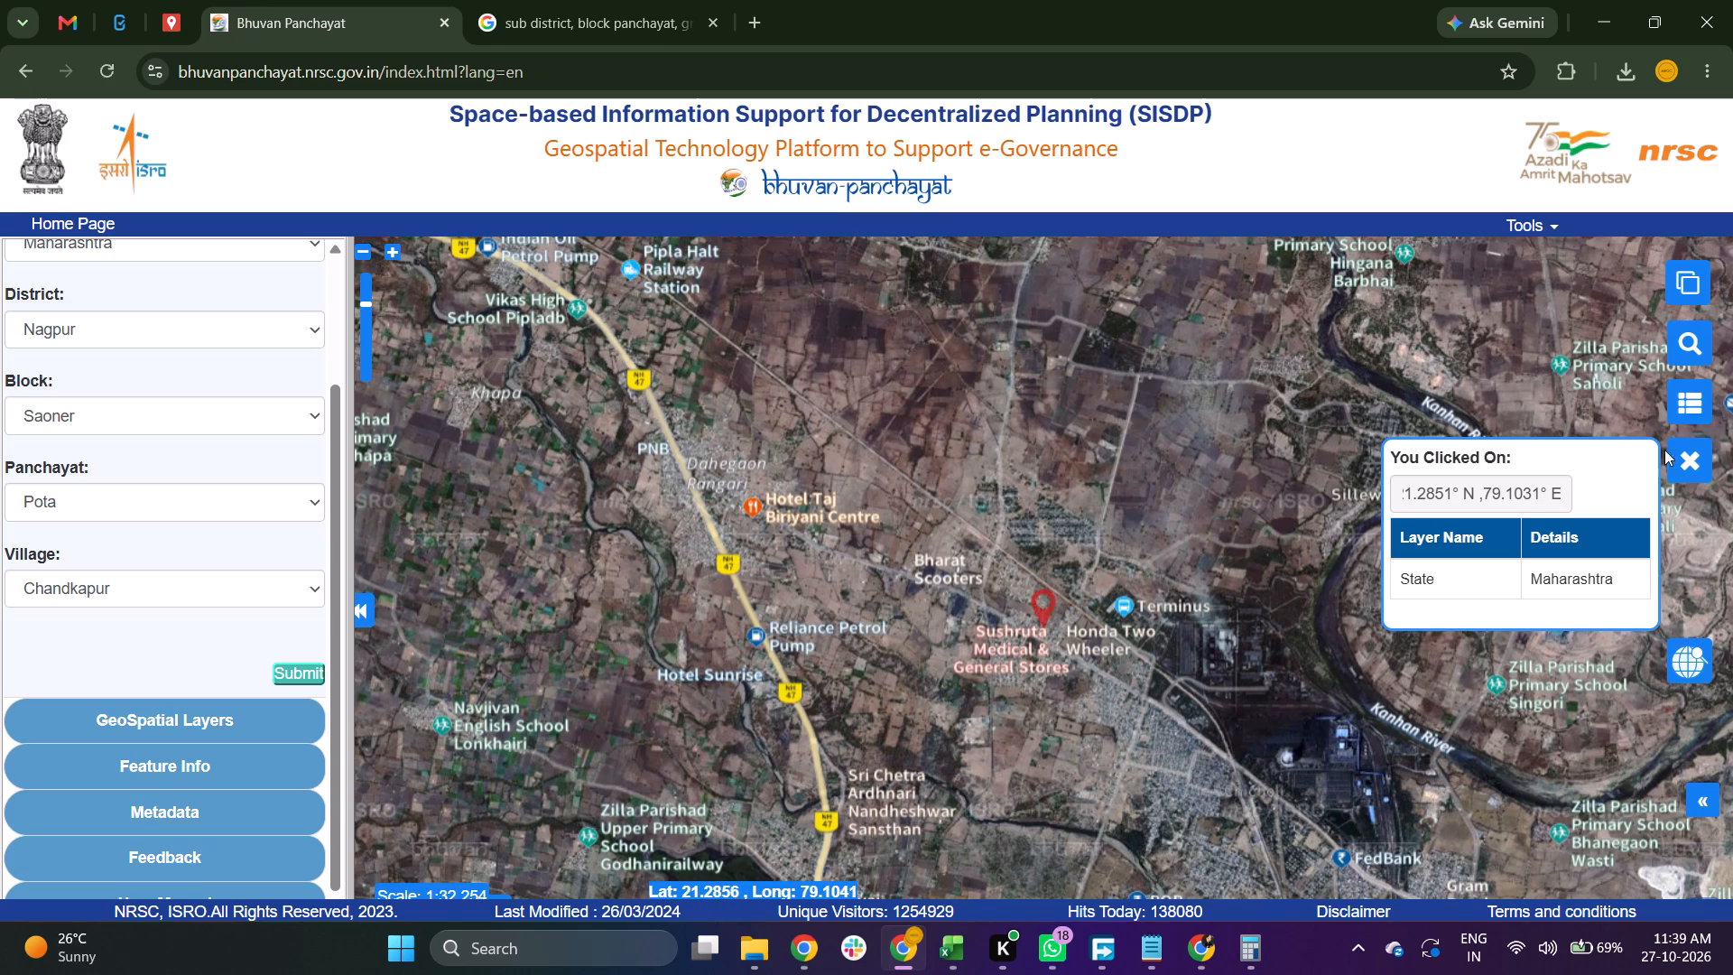
click(1702, 458)
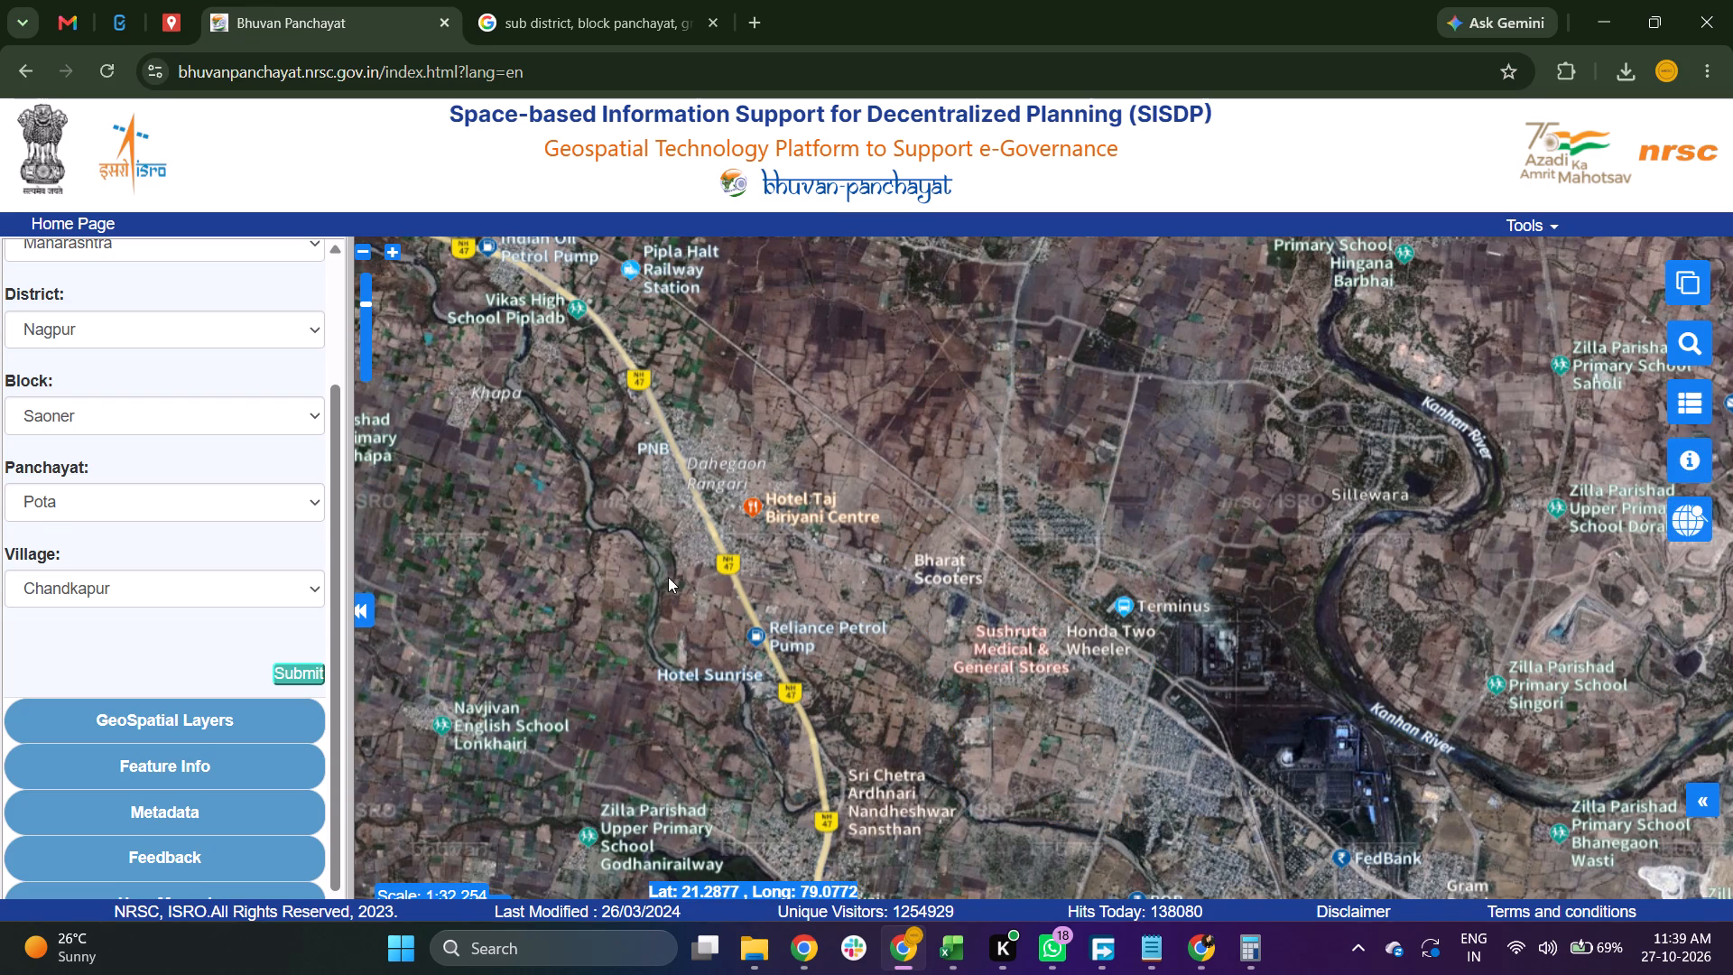
click(306, 670)
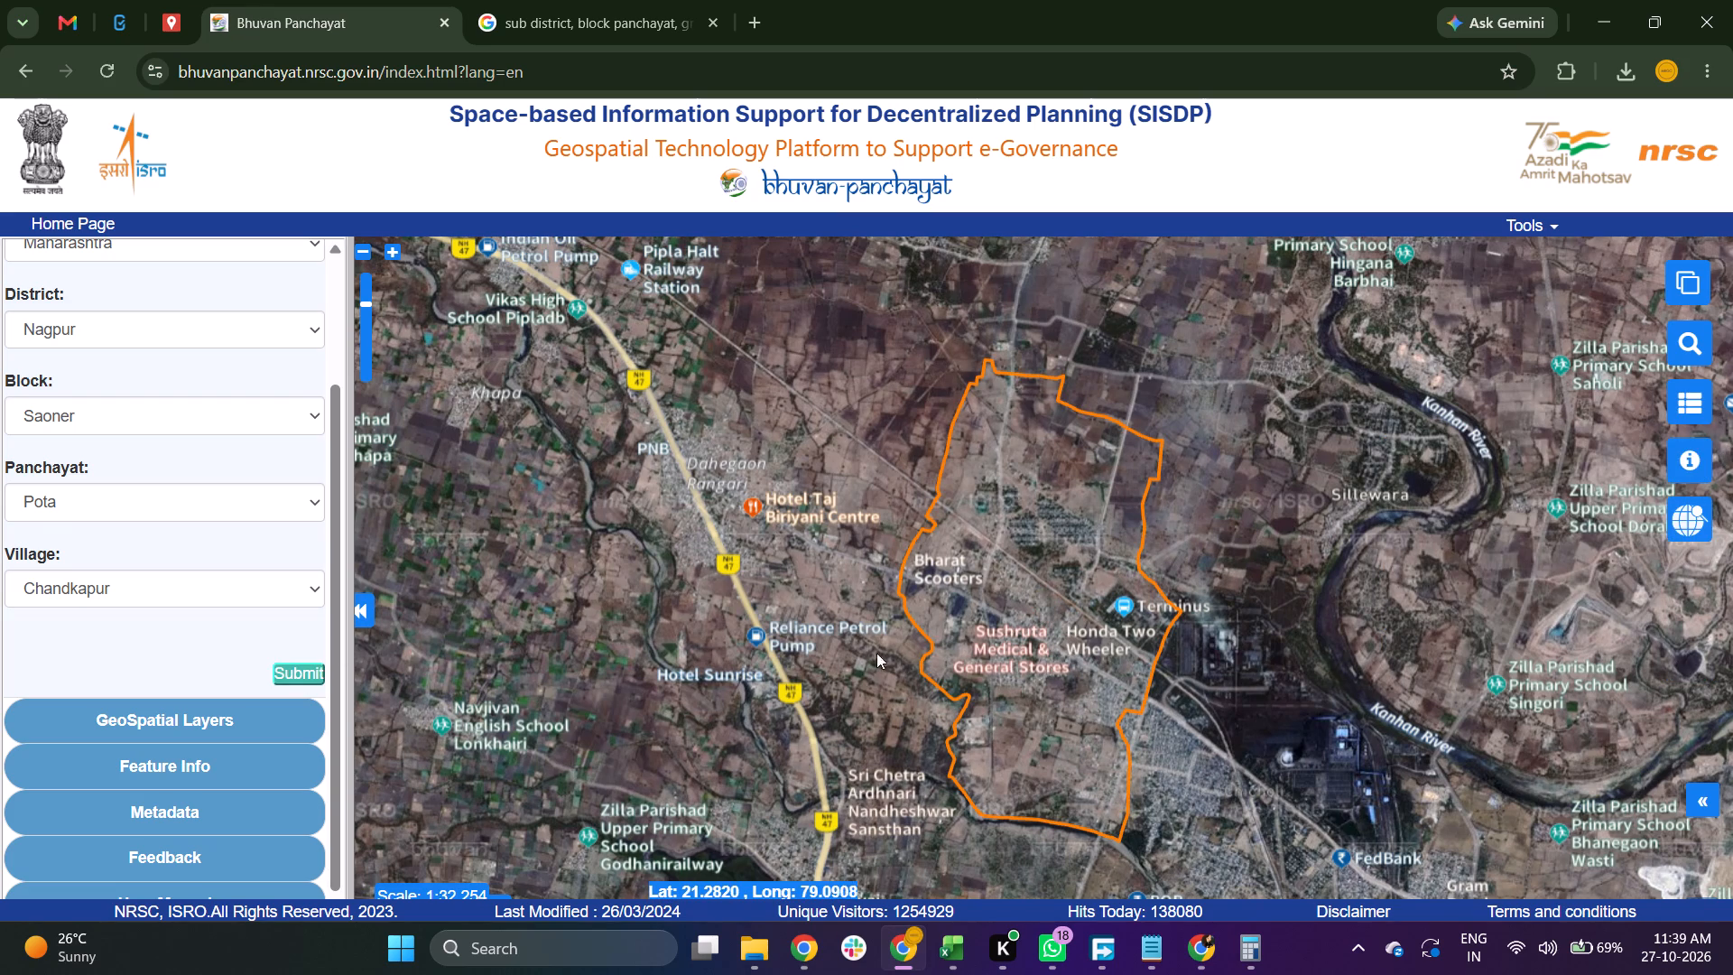
click(1043, 609)
click(1691, 466)
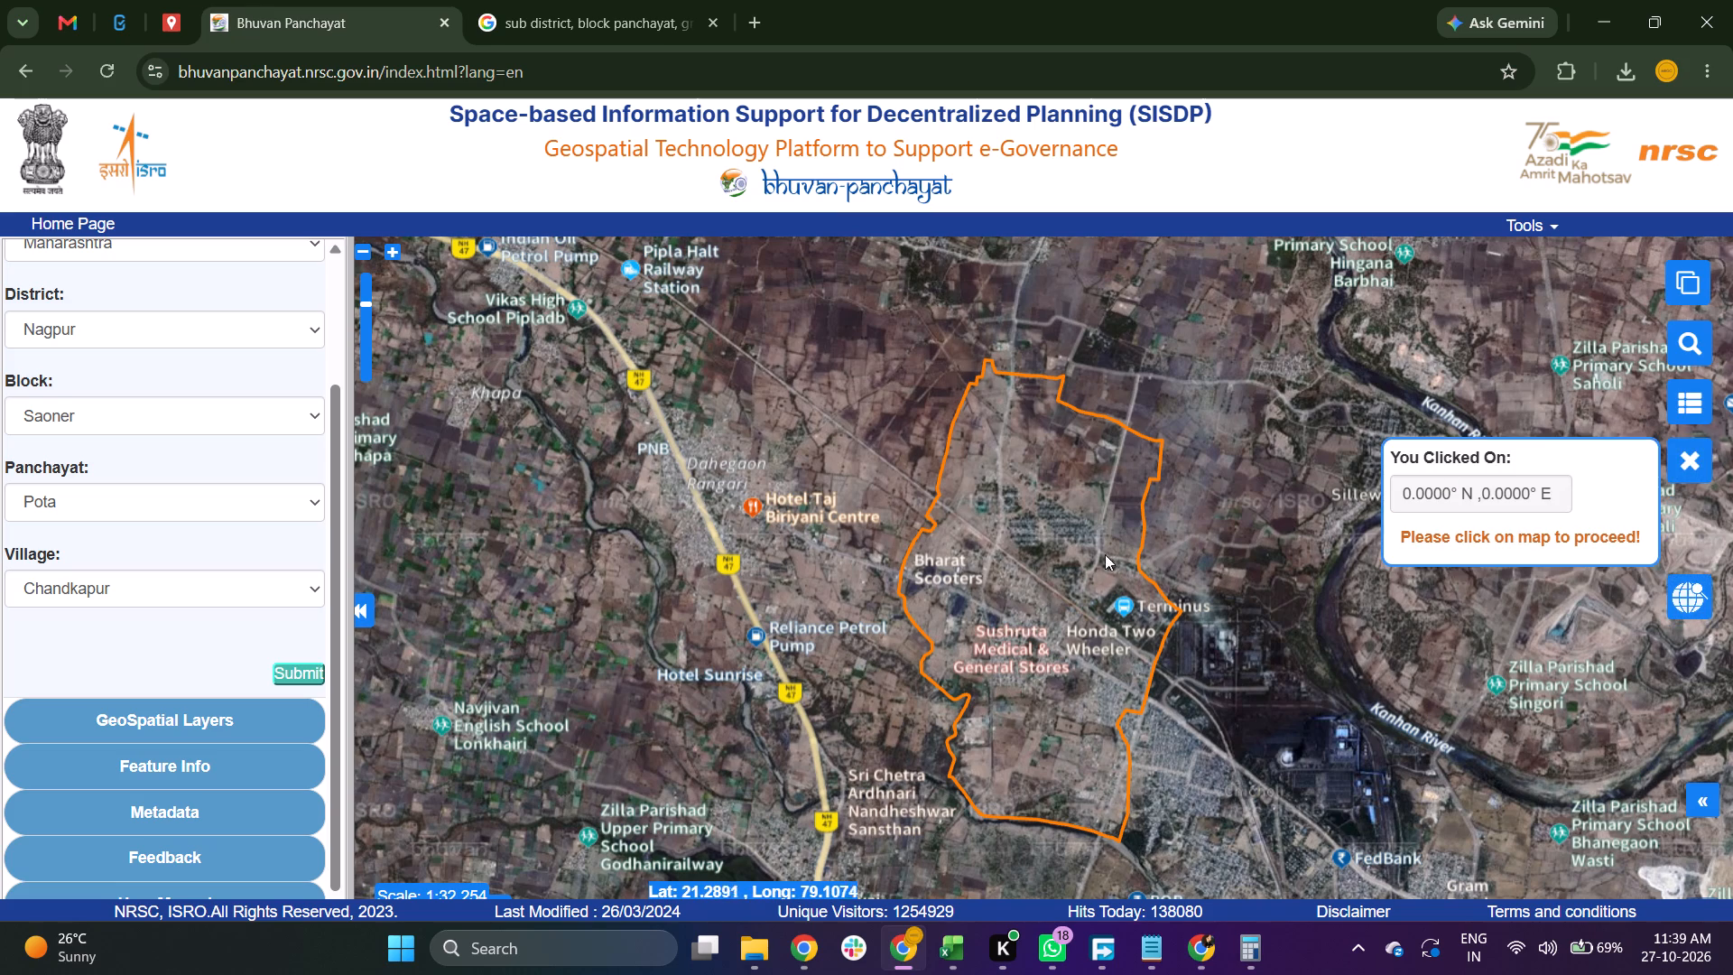
click(1042, 607)
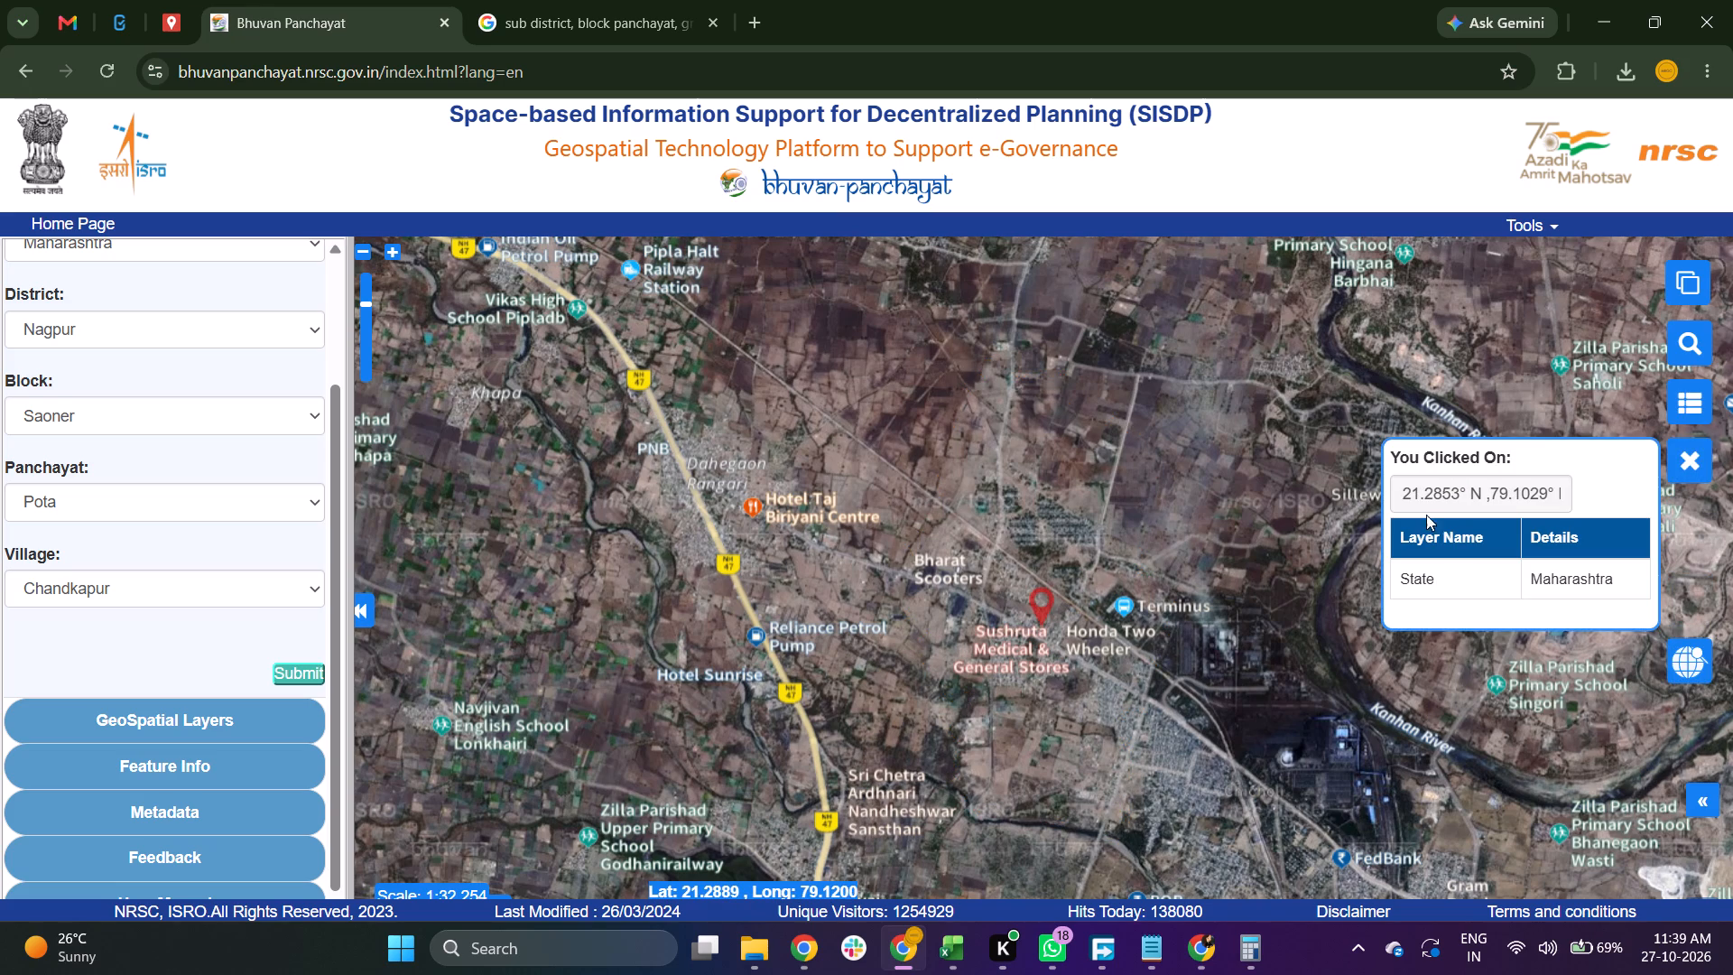
Copy the picked point's coordinates into Village GPS Coordinates for Chankapur in row 14 of the Mapping sheet.
drag(1400, 489, 1614, 483)
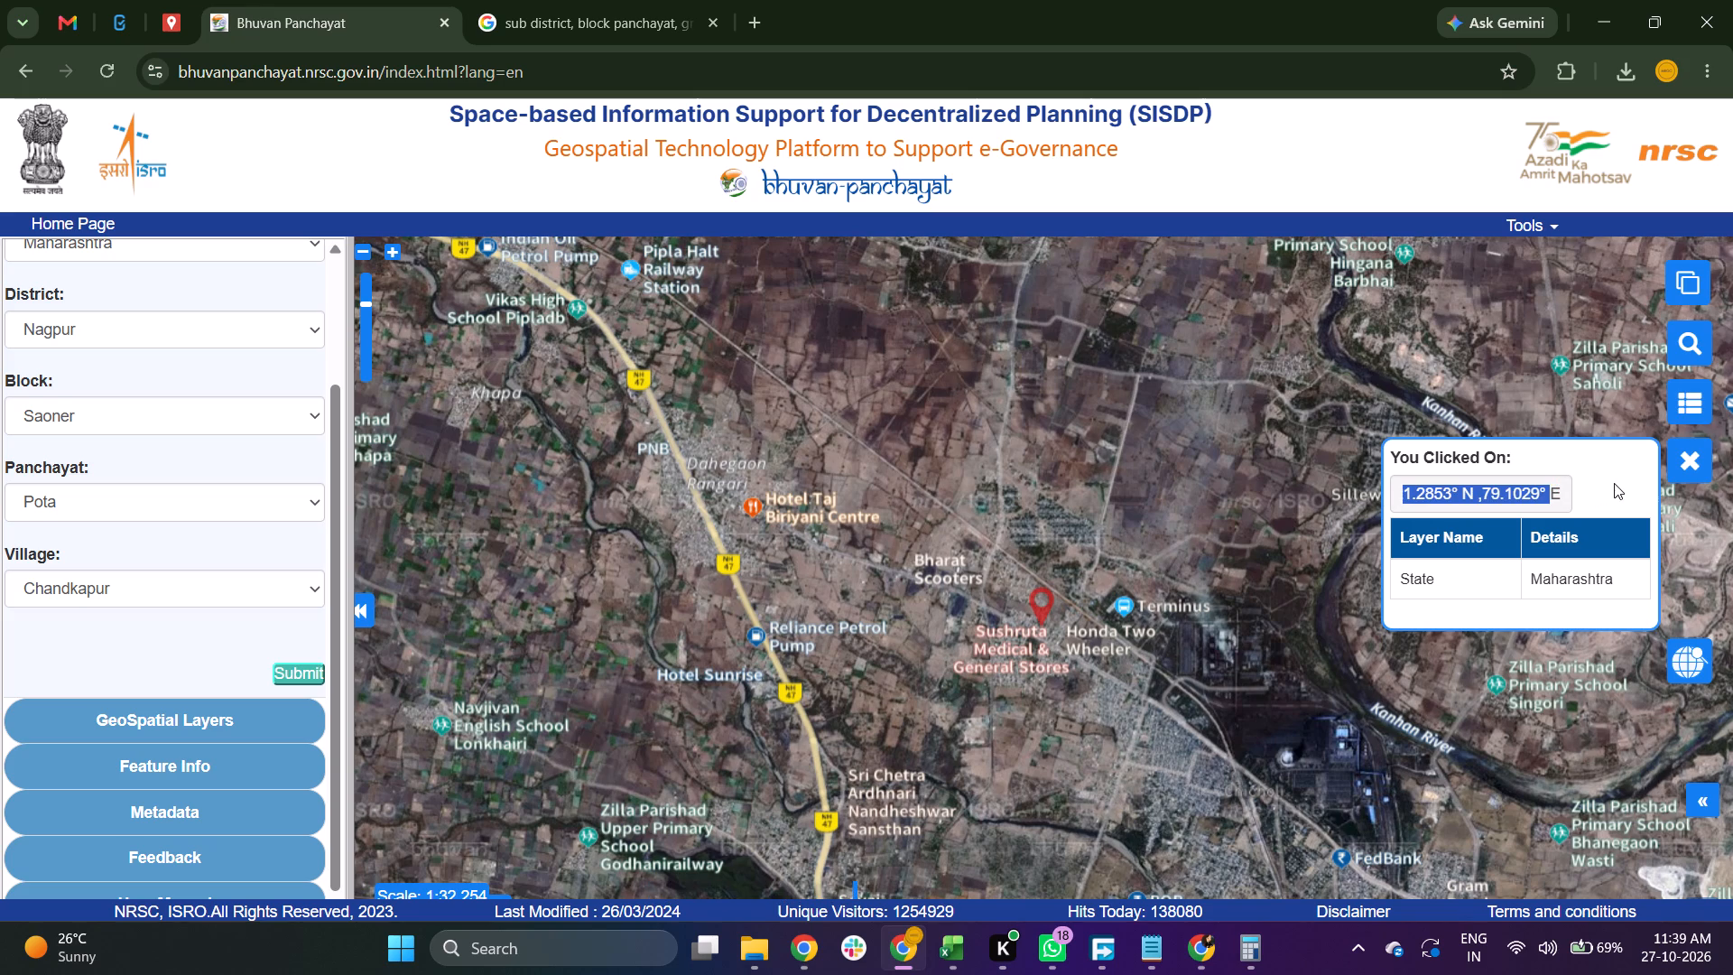
key(ctrl+c)
key(ctrl+c)
key(ctrl+c)
key(ctrl+c)
key(alt+Tab)
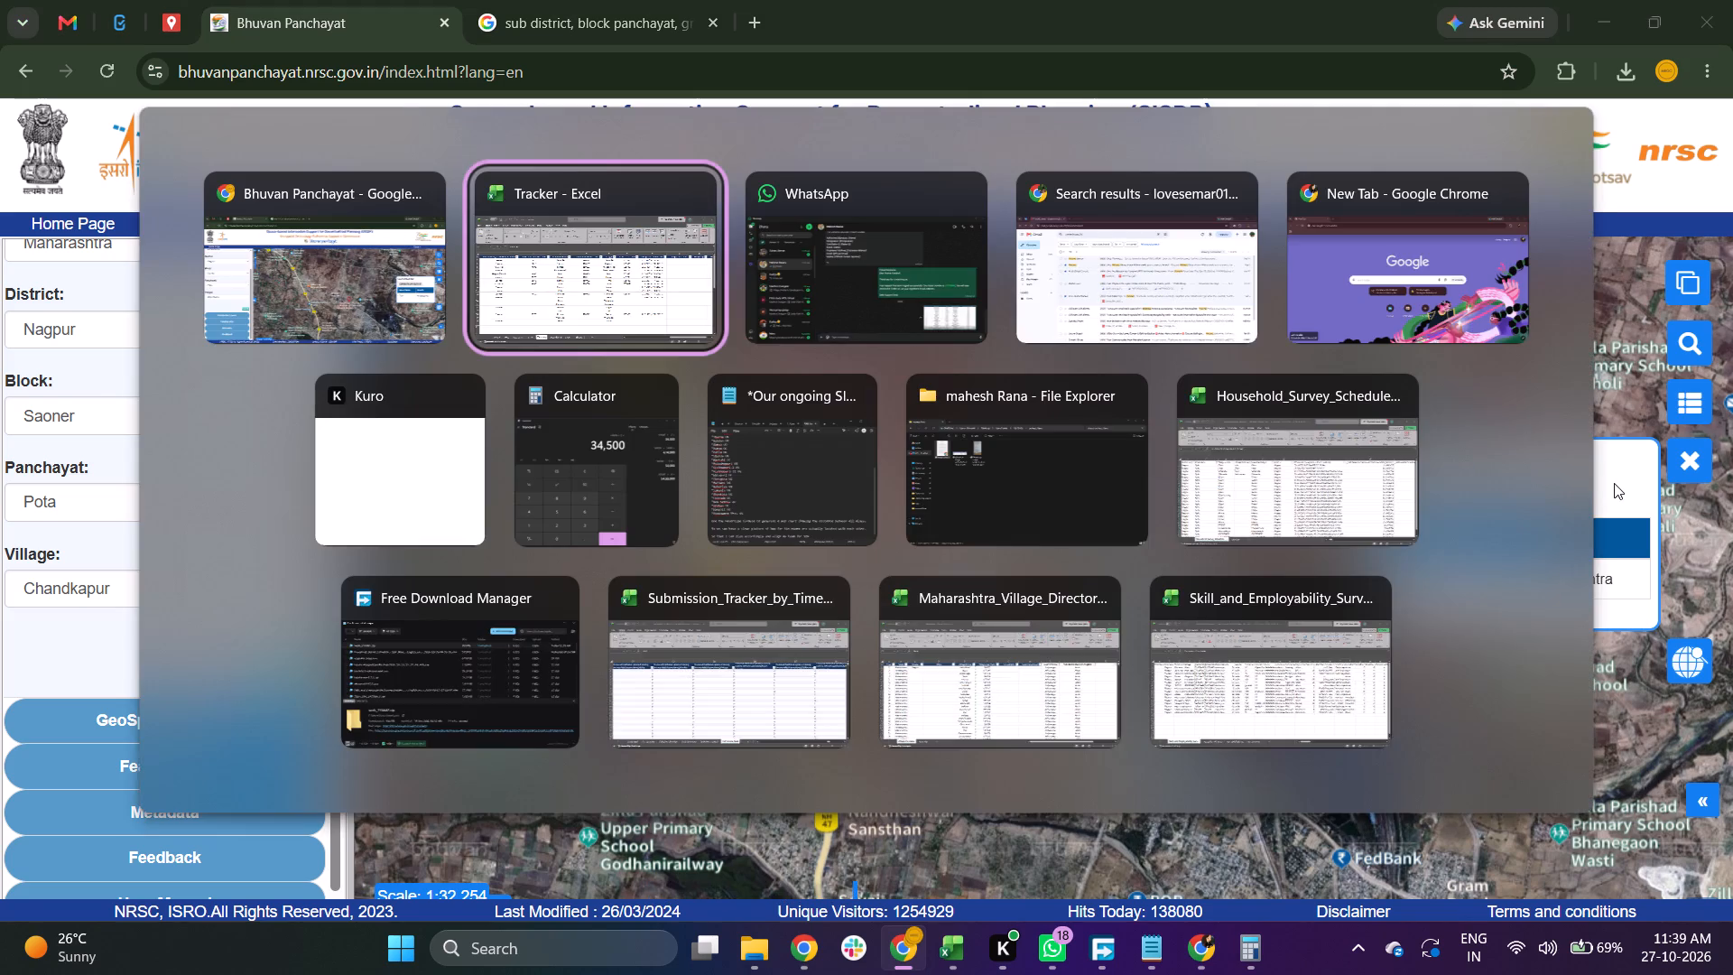
key(Right)
key(Right)
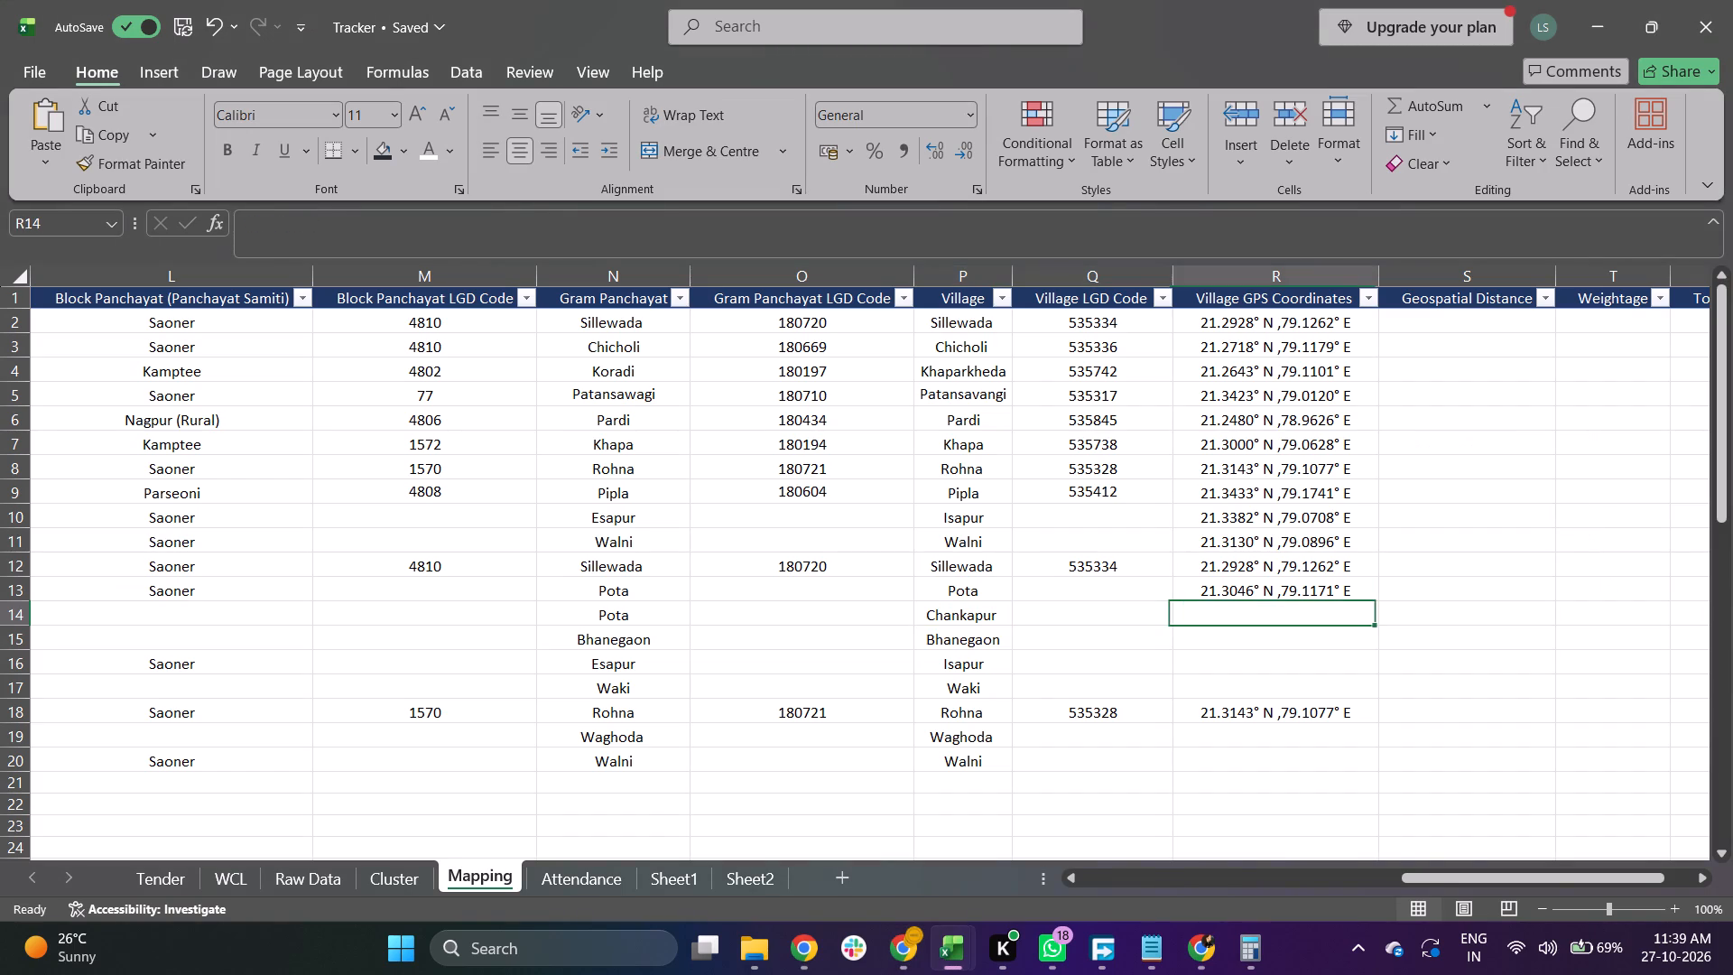
key(ctrl+v)
Check row 15's entries for Bhanegaon between the Sub-District LGD Code and Village columns.
key(Down)
key(Left)
key(Left)
key(Left)
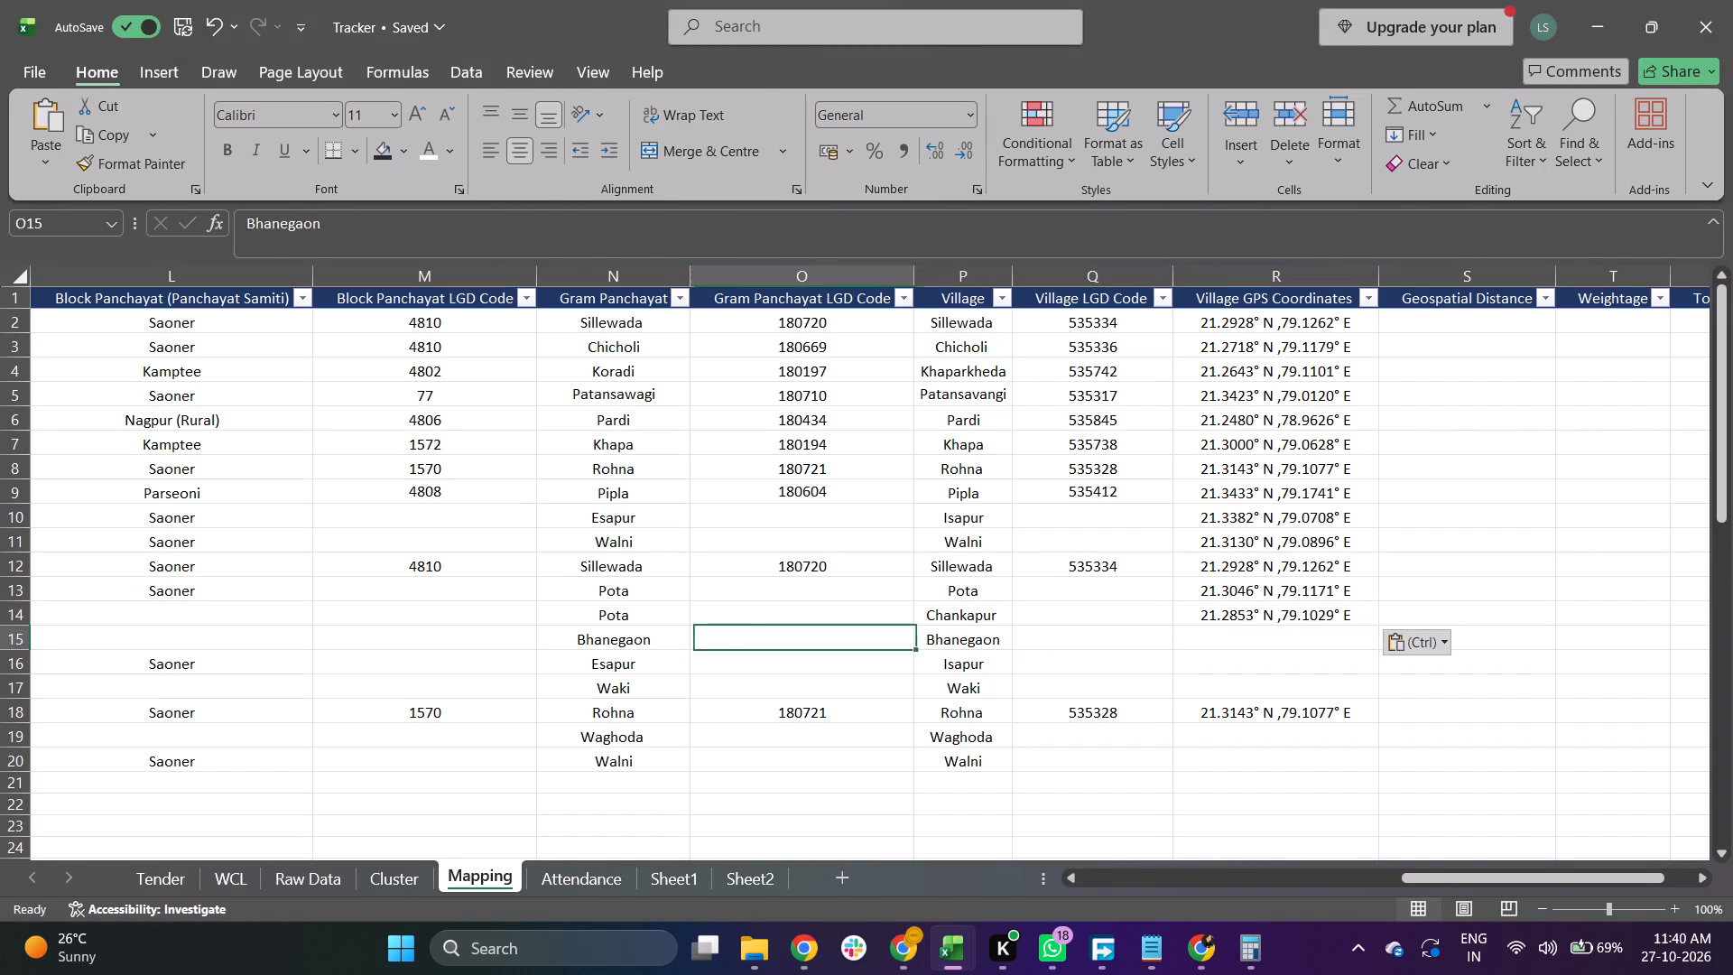
key(Left)
key(Left)
key(Left)
key(Left)
key(Right)
key(Right)
key(Right)
key(Right)
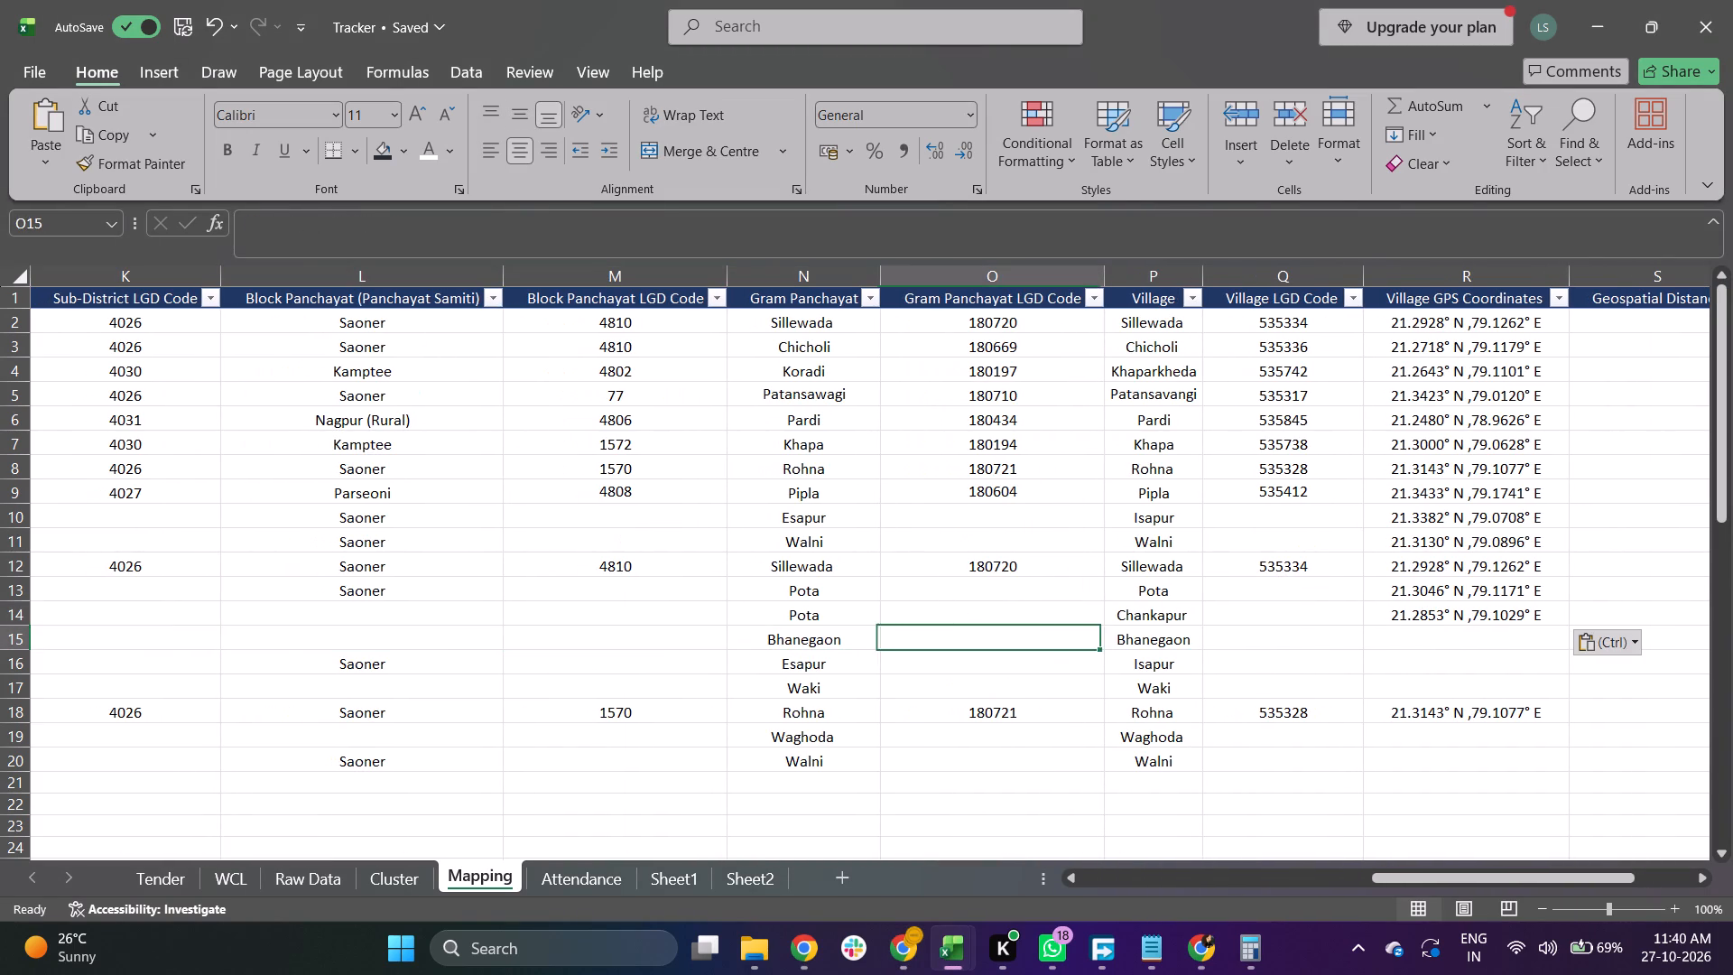
key(Right)
Fill row 14's Block Panchayat (Panchayat Samiti) cell with Saoner from the row above.
key(Up)
key(Left)
key(Left)
key(Left)
key(Left)
key(Left)
key(Left)
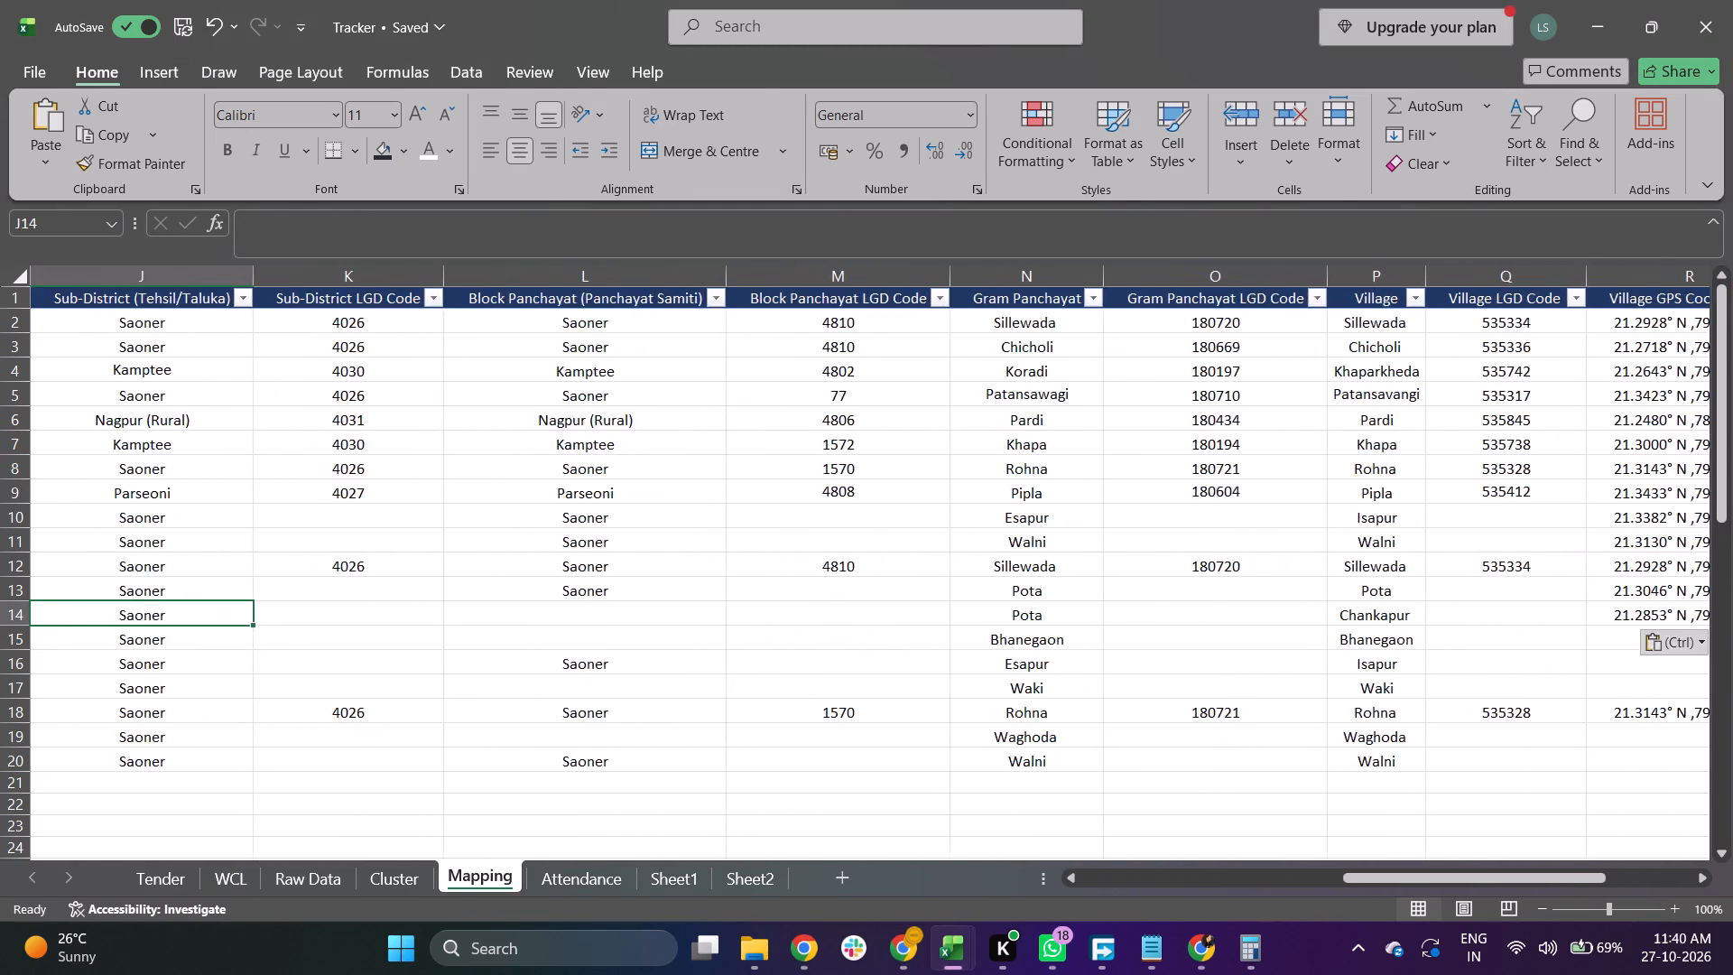
key(Left)
key(Right)
key(Right)
key(Right)
key(ctrl+d)
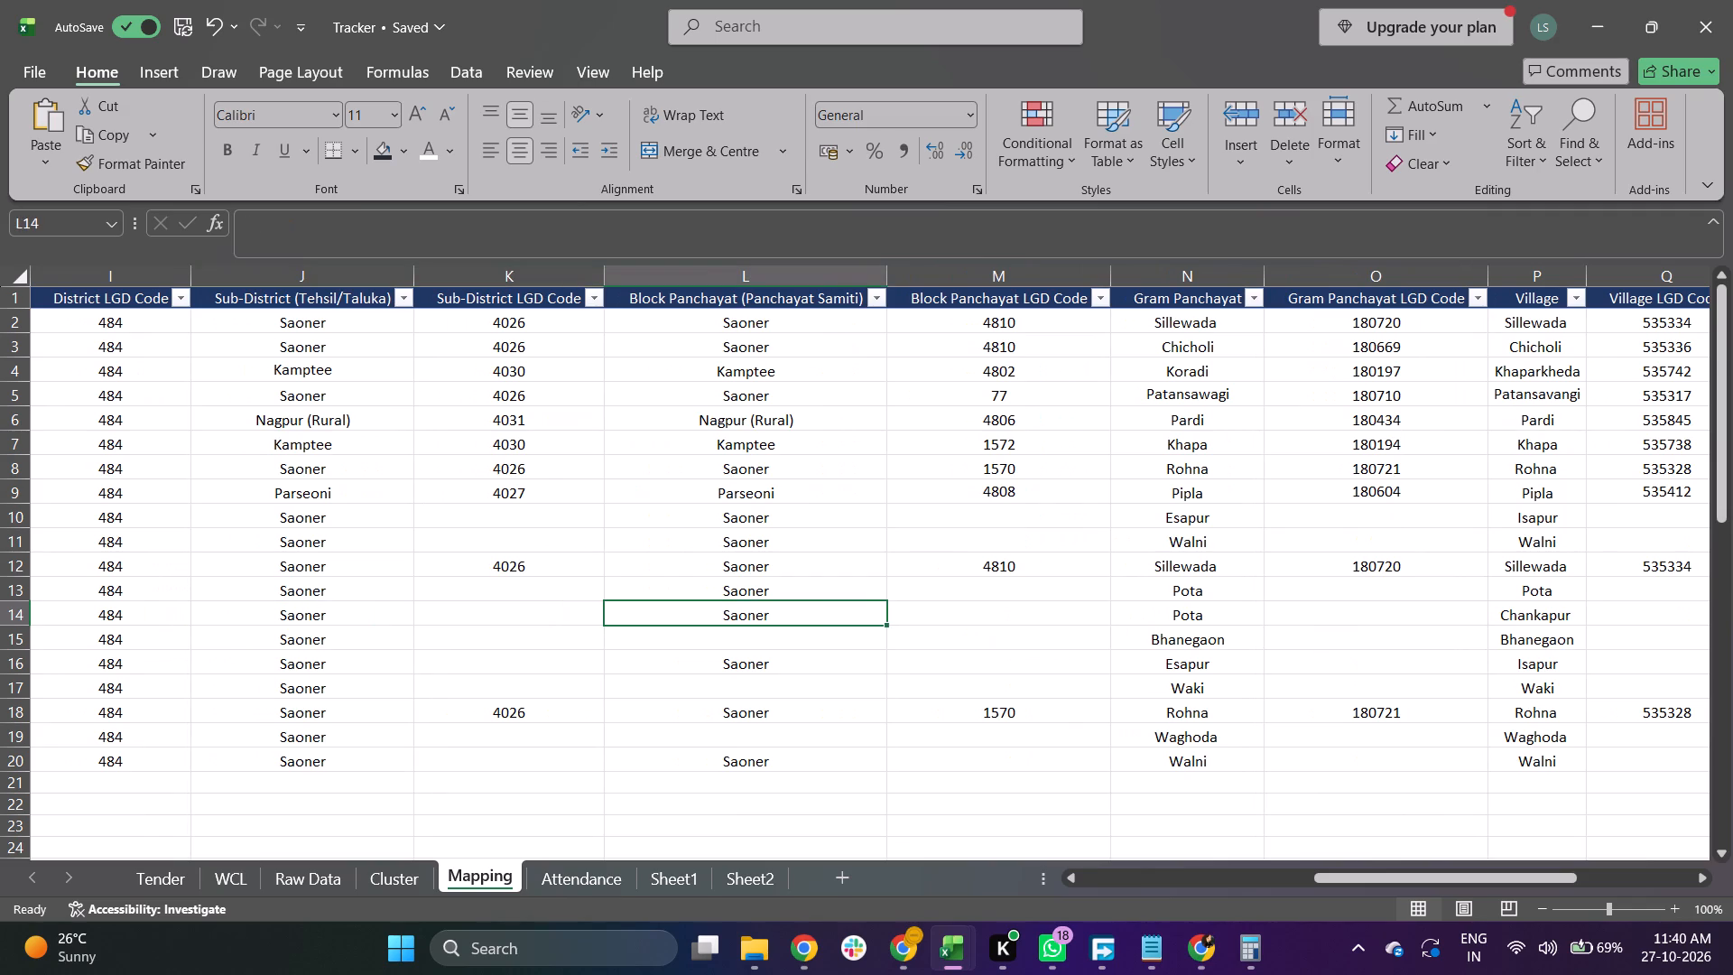
Copy Bhanegaon from row 15's Village cell and search Google for its sub-district, block panchayat and gram panchayat in Nagpur district.
key(Down)
key(Down)
key(Down)
key(Right)
key(Right)
key(Up)
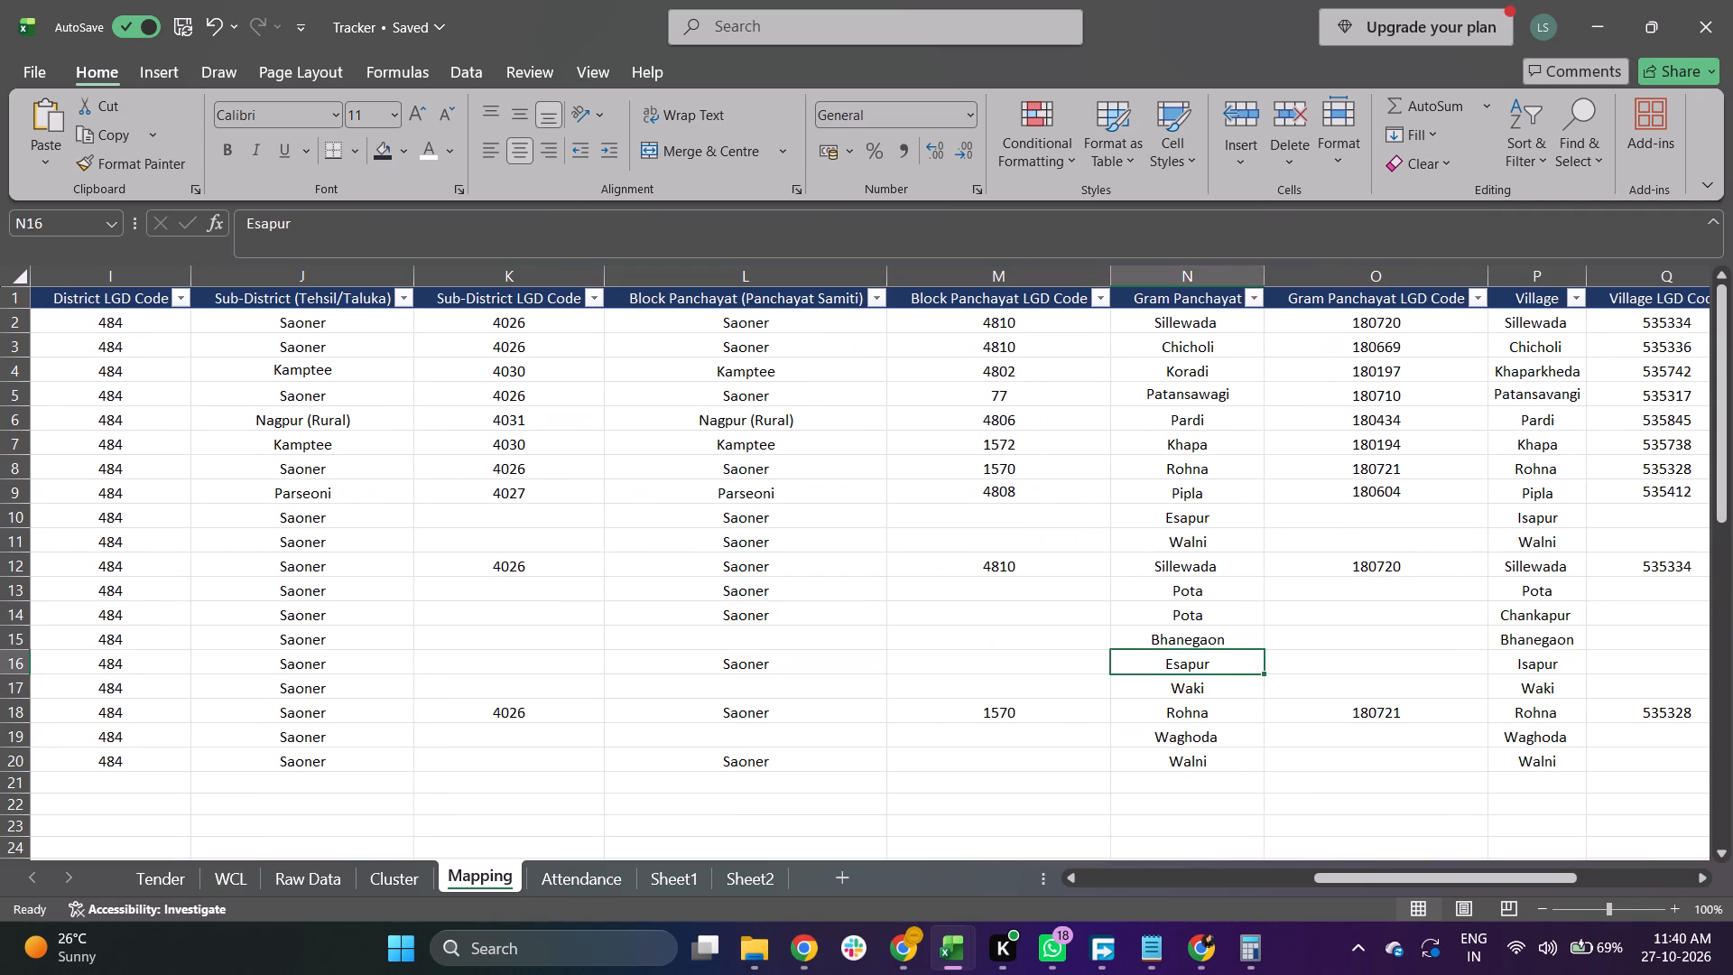
key(Up)
key(Right)
key(Right)
key(Right)
key(Right)
key(Right)
key(Left)
key(Left)
key(Left)
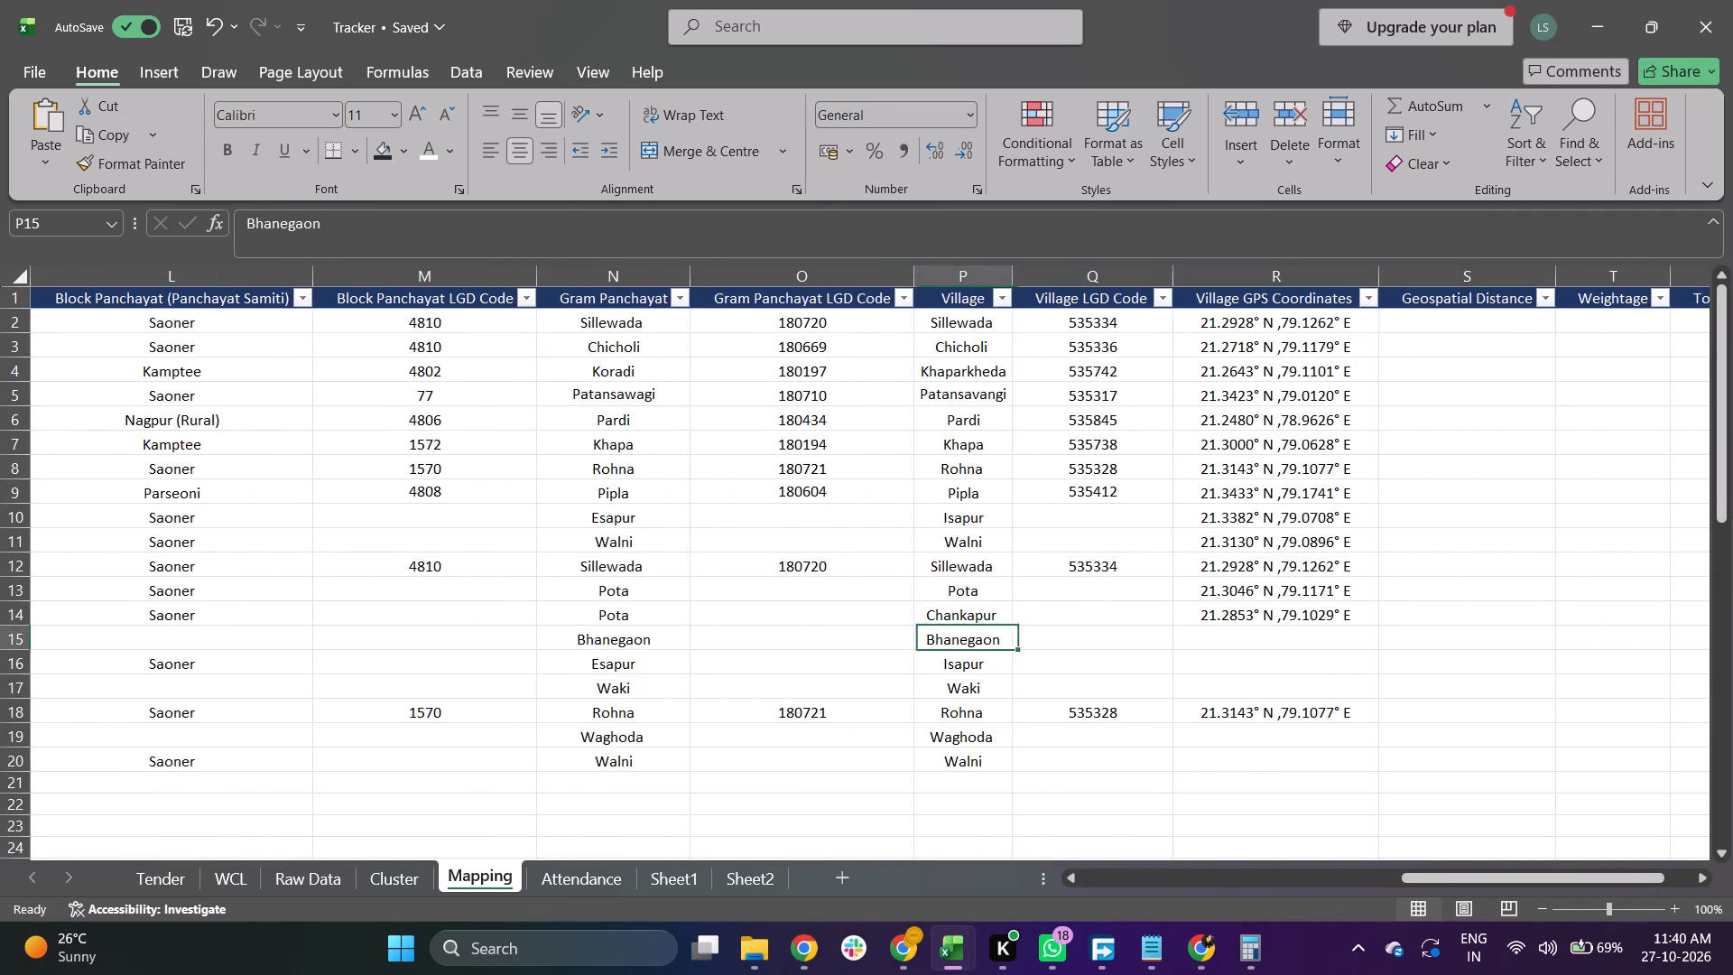
key(ctrl+c)
key(alt+Tab)
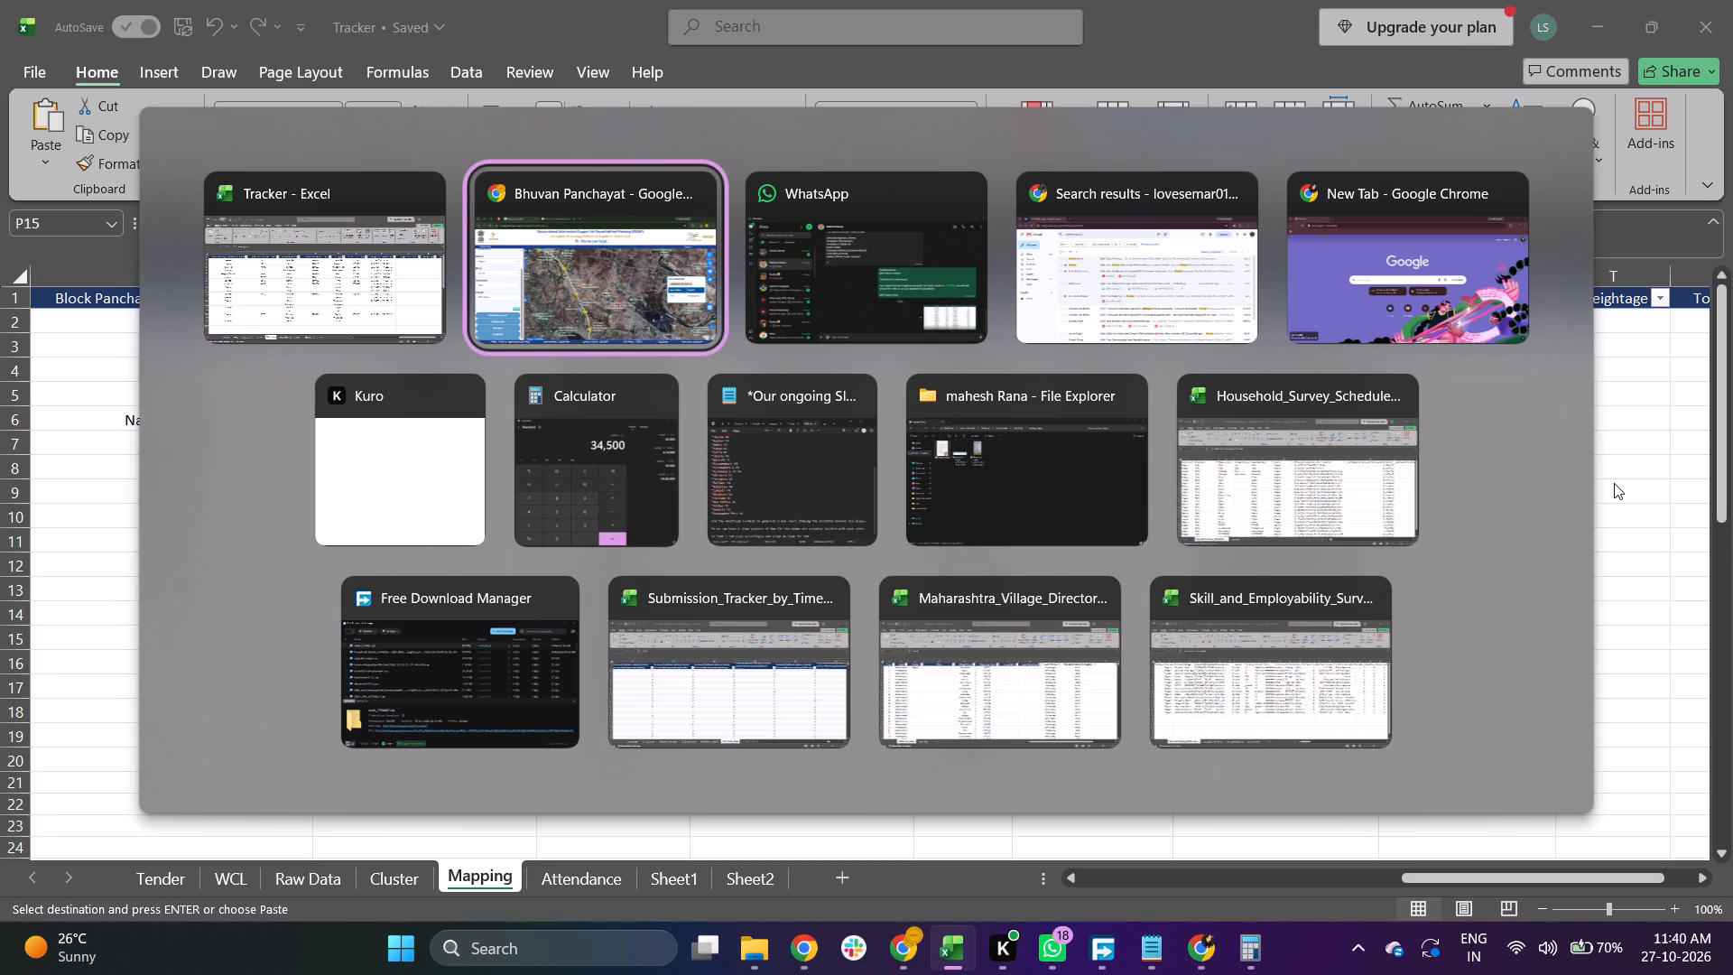
key(alt+Left)
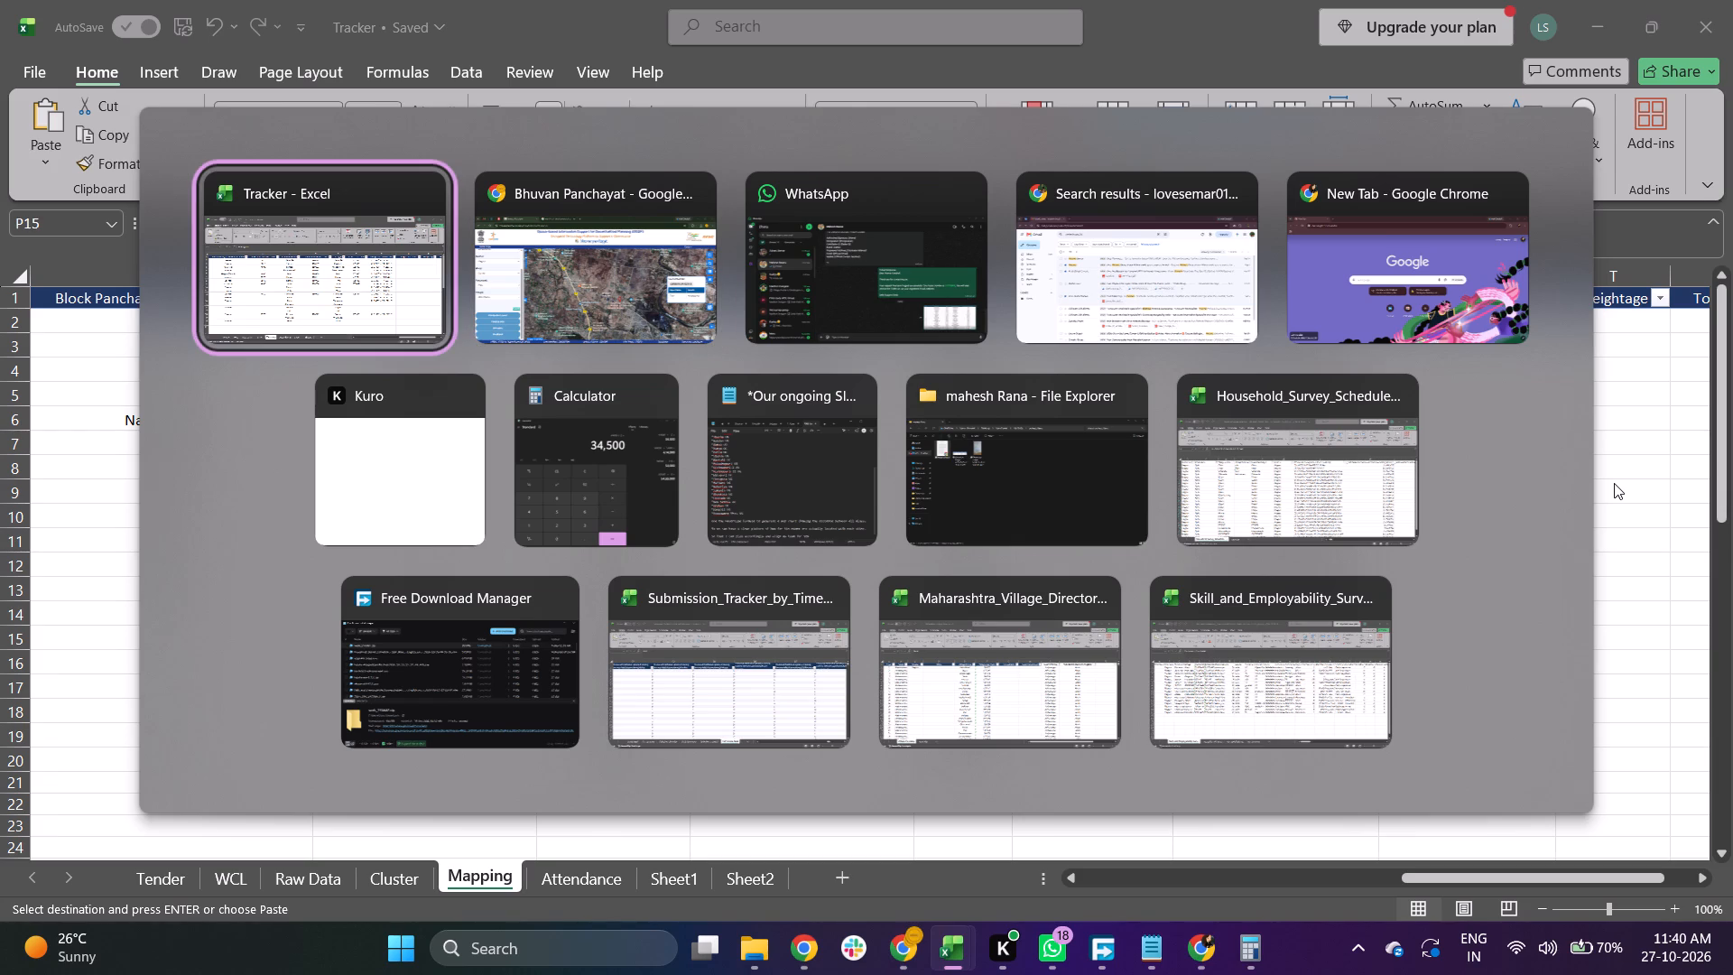
key(alt+Tab)
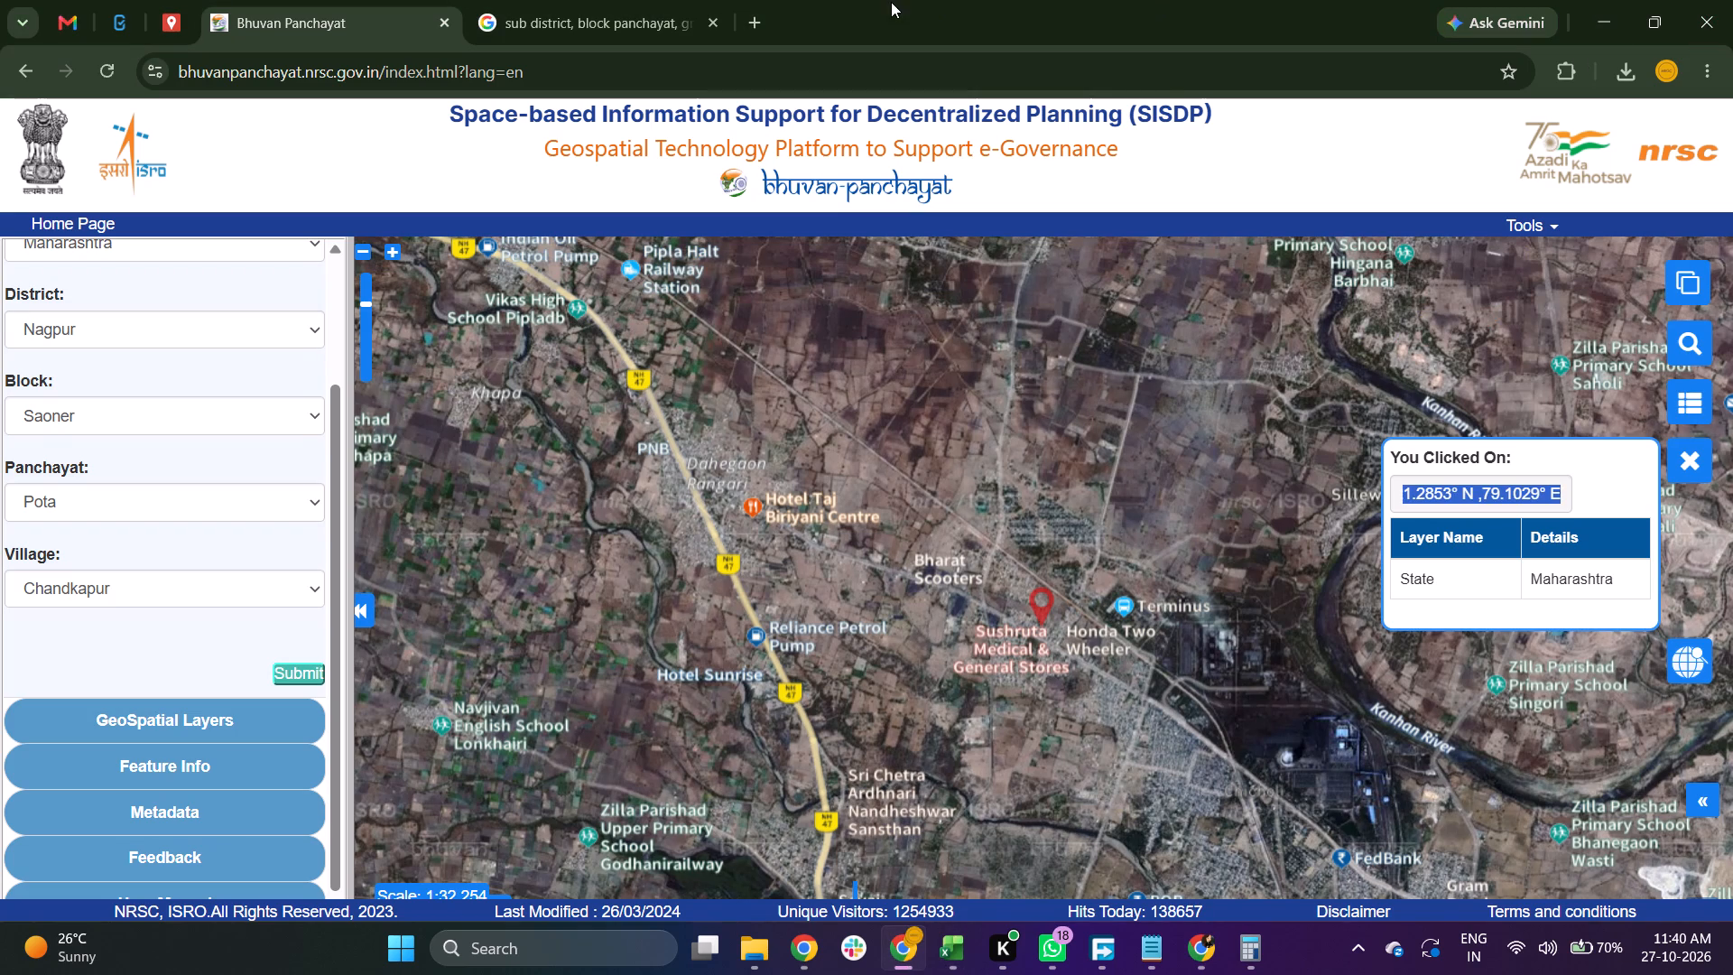
click(629, 14)
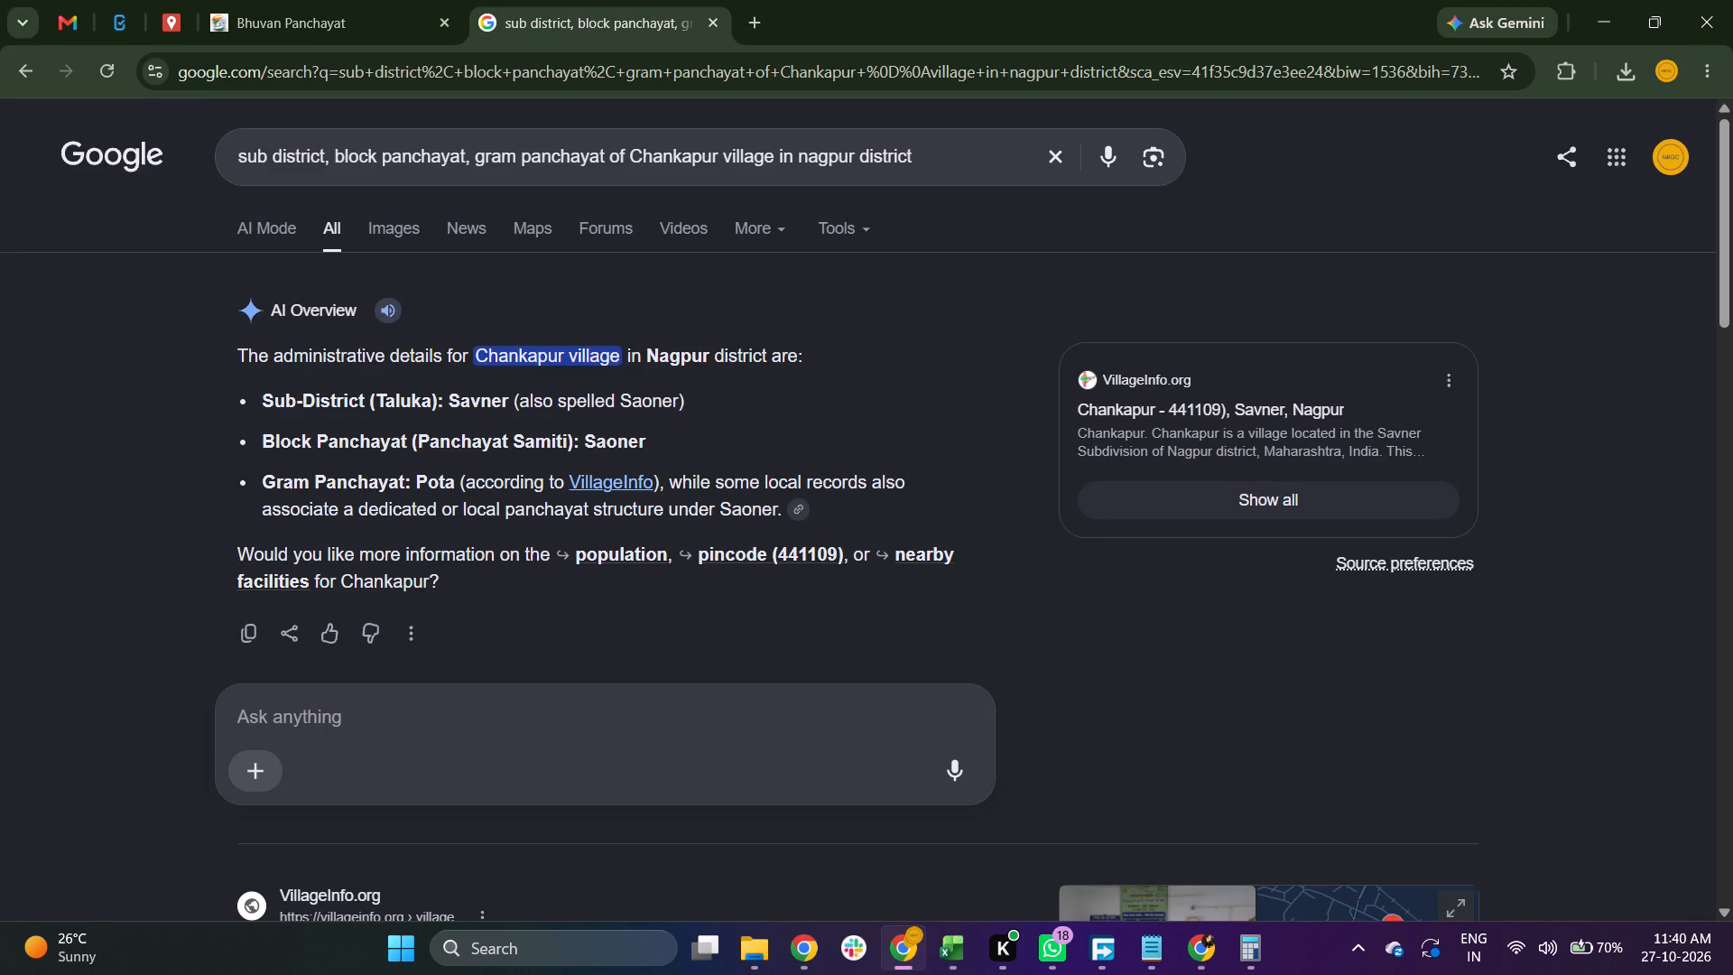
double_click(704, 152)
key(ctrl+v)
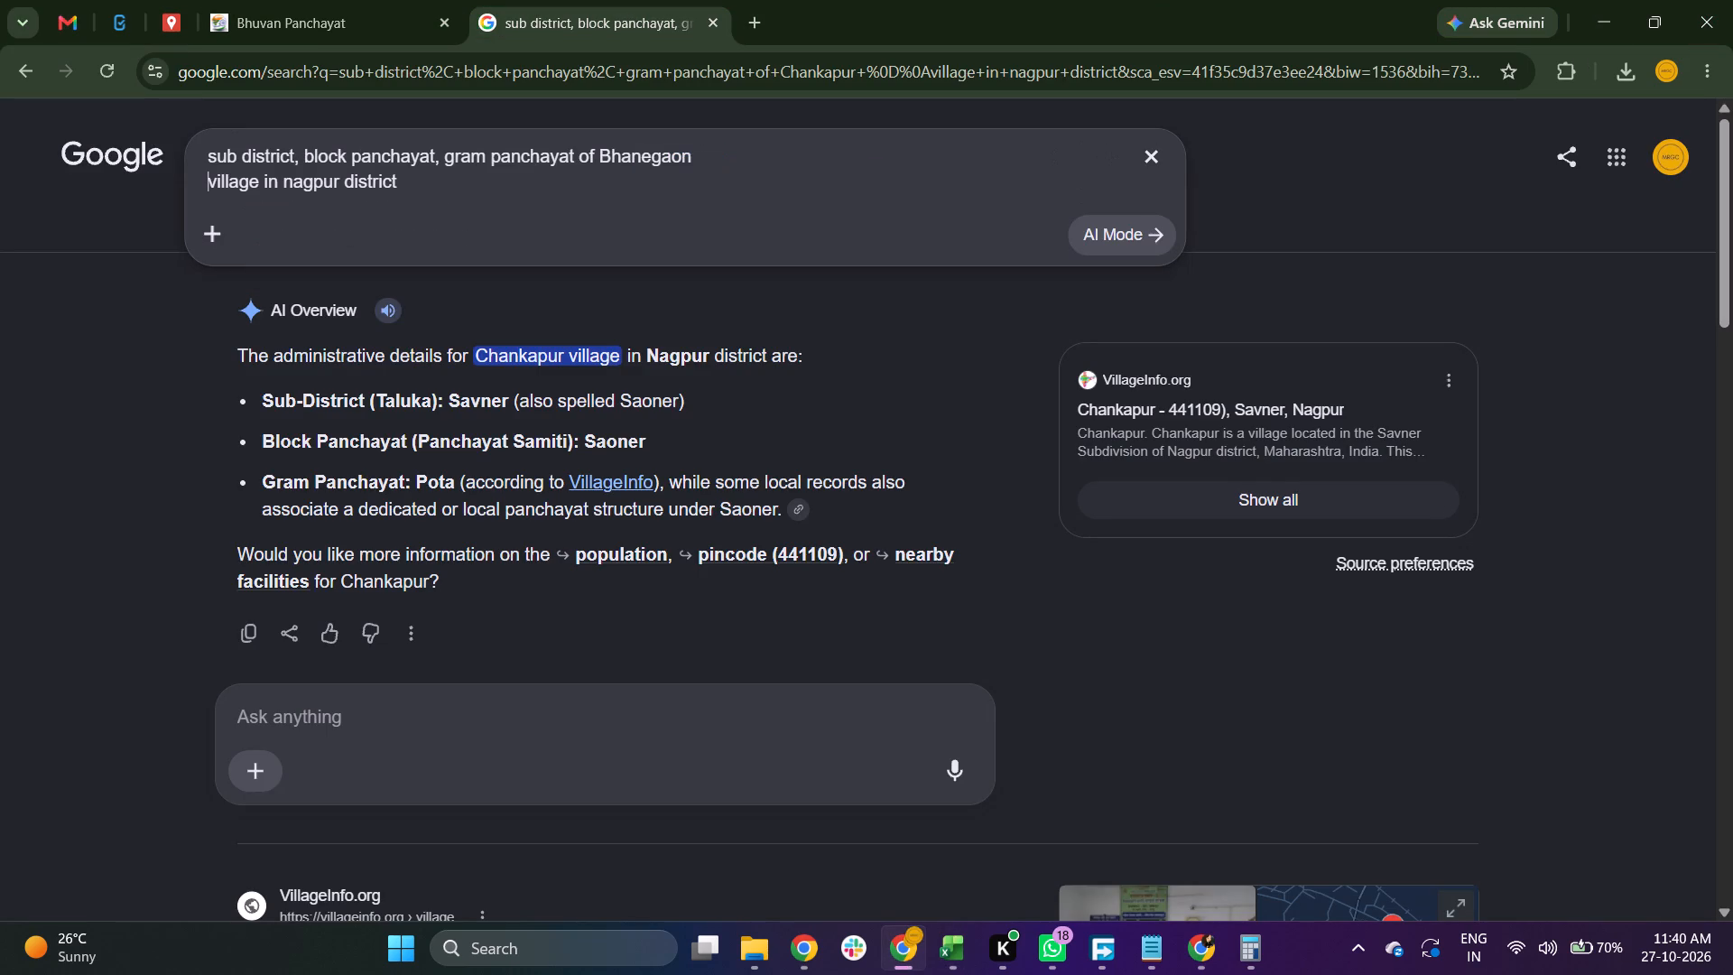
key(Return)
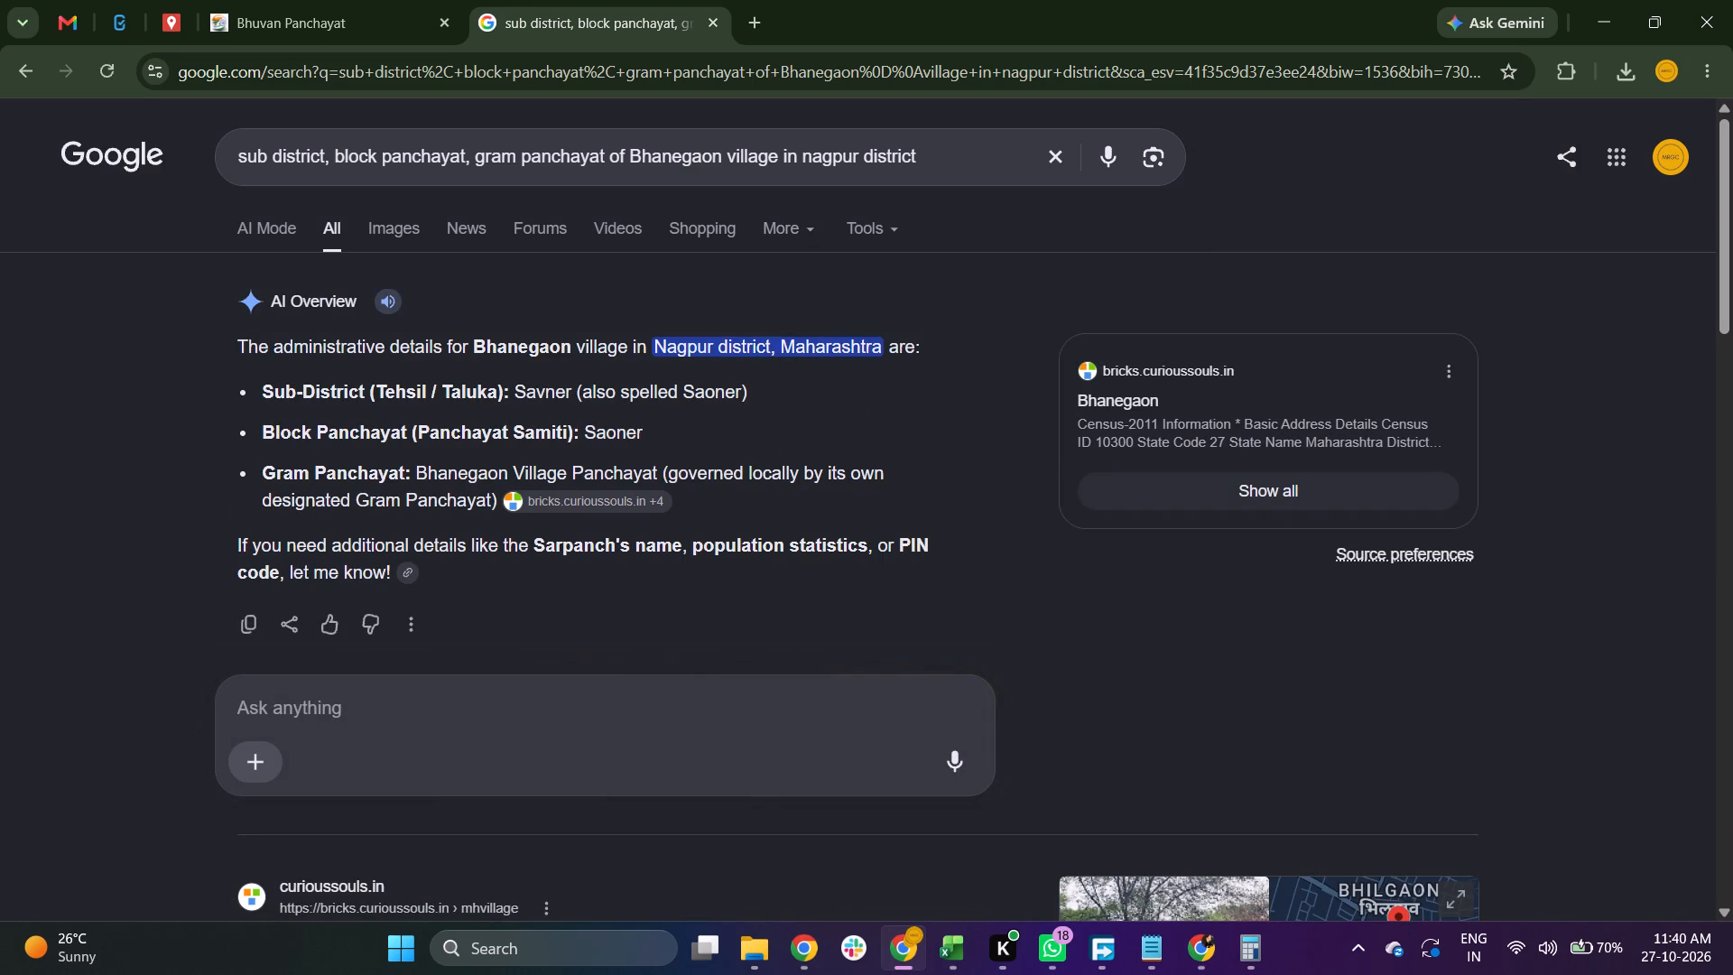
Switch to Bhuvan Panchayat and display the boundary of Bhanegaon village in Bhanegaon panchayat, Saoner block.
key(alt+Tab)
key(alt+Left)
click(261, 0)
click(198, 590)
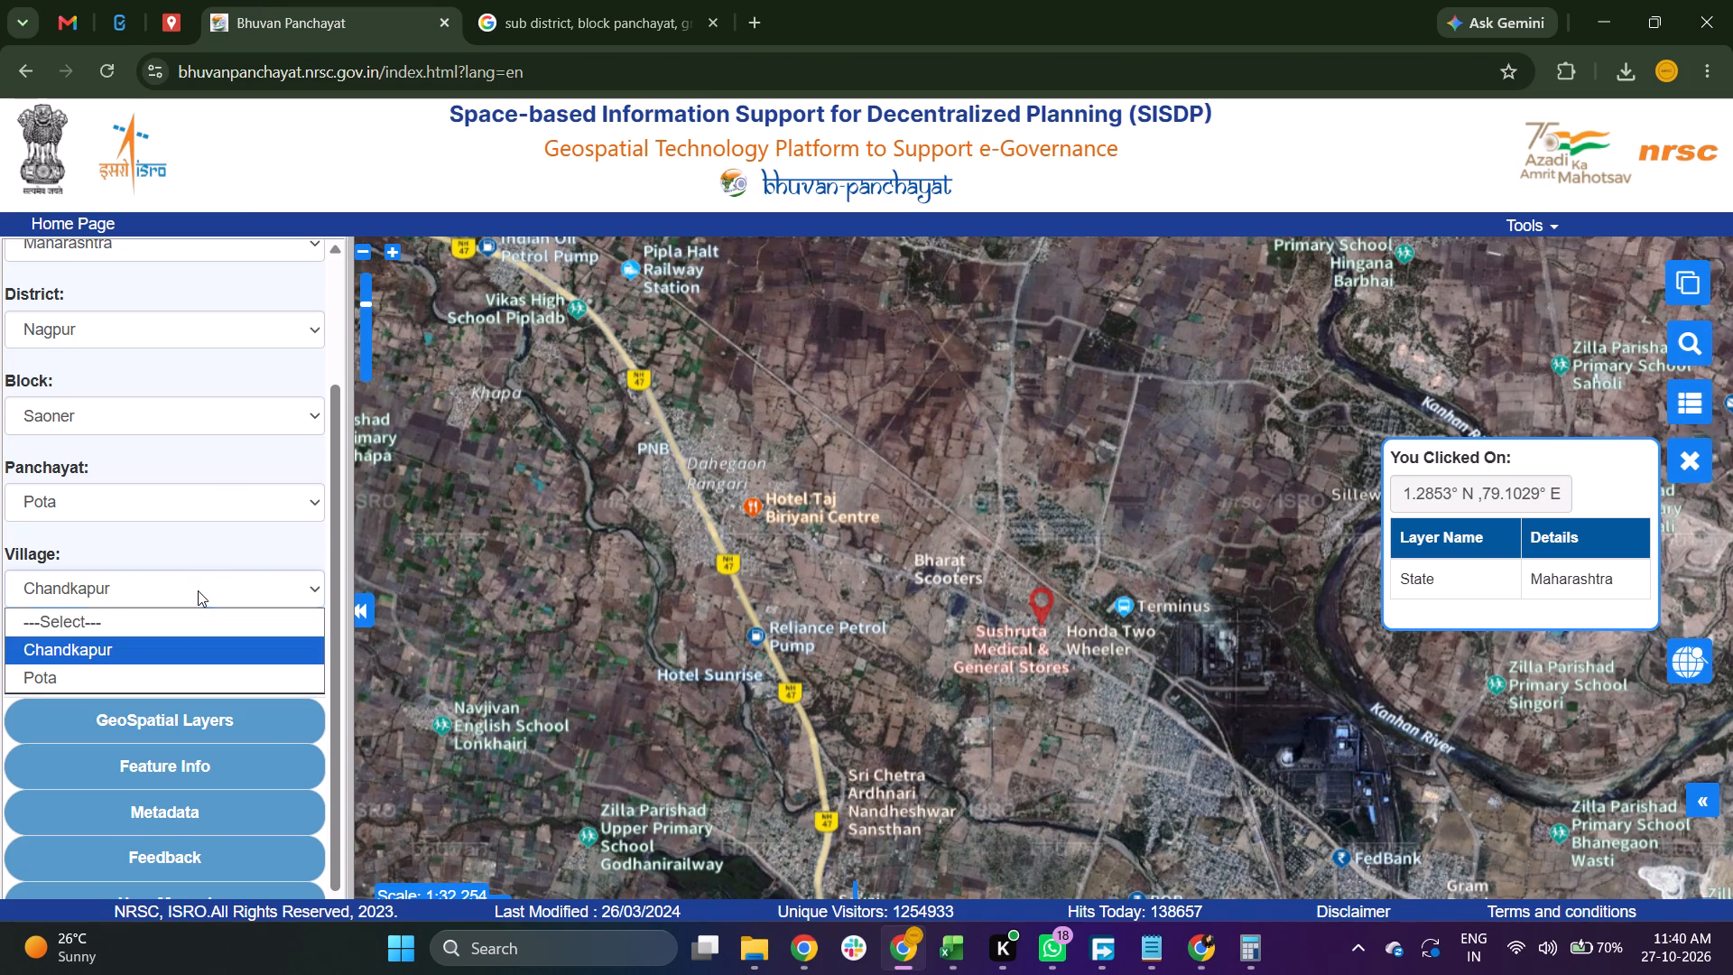
click(194, 597)
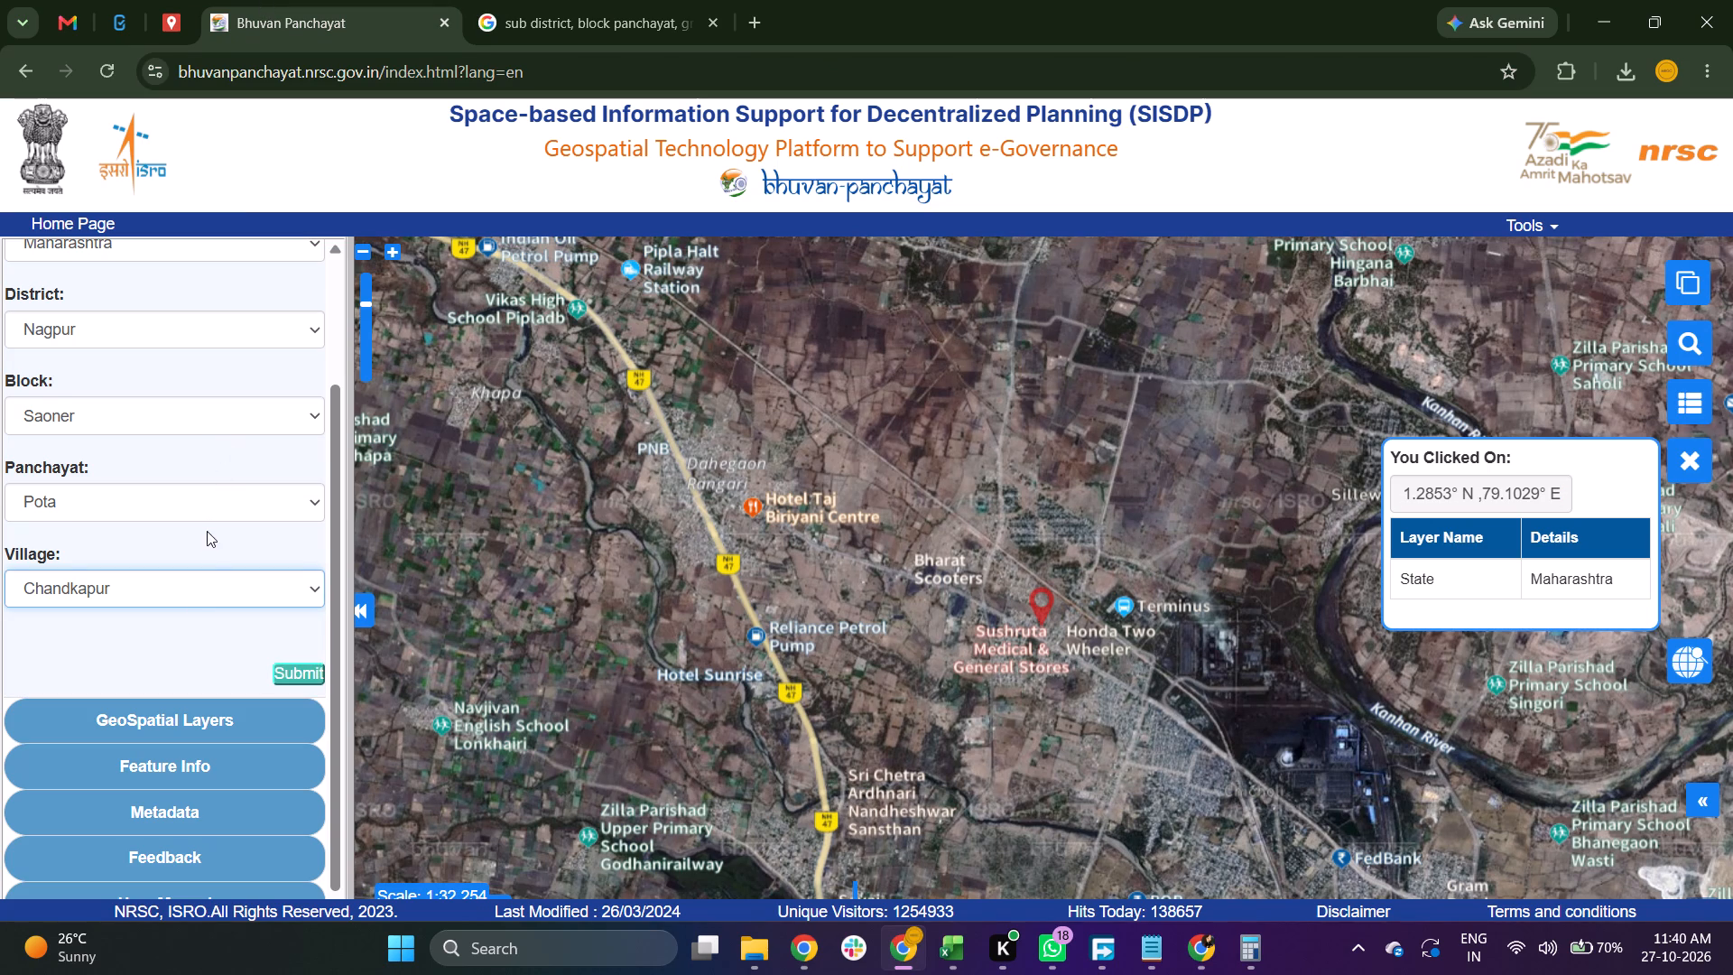
click(214, 506)
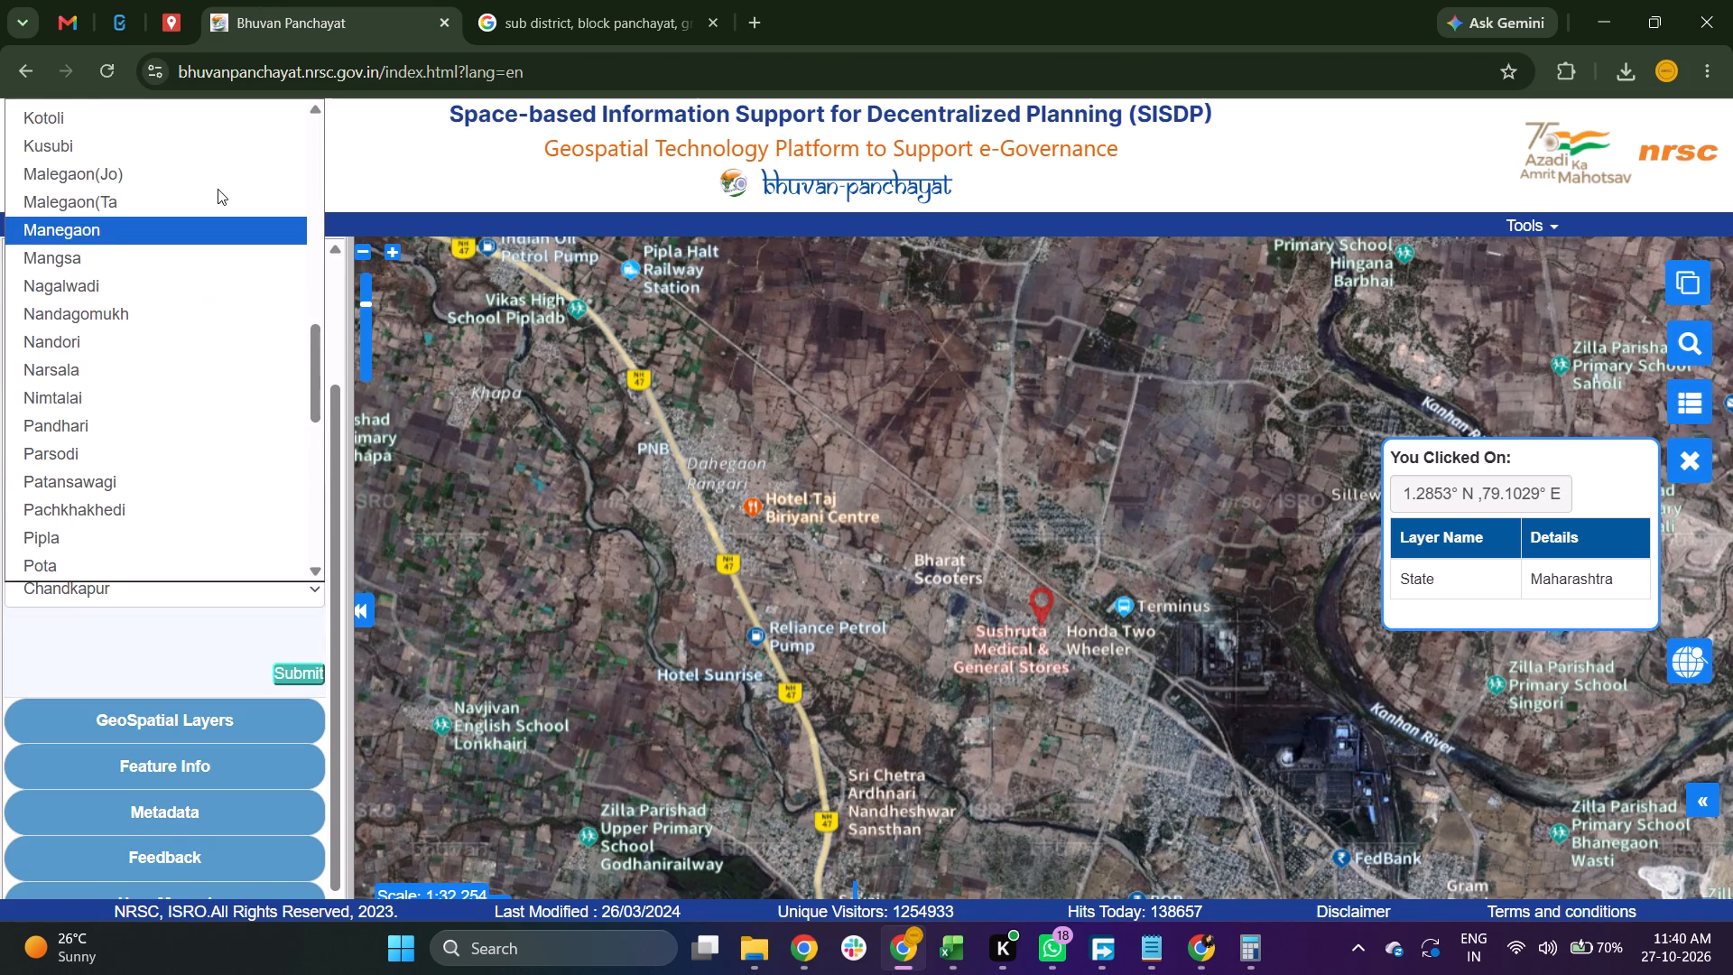
scroll(218, 189, up, 10)
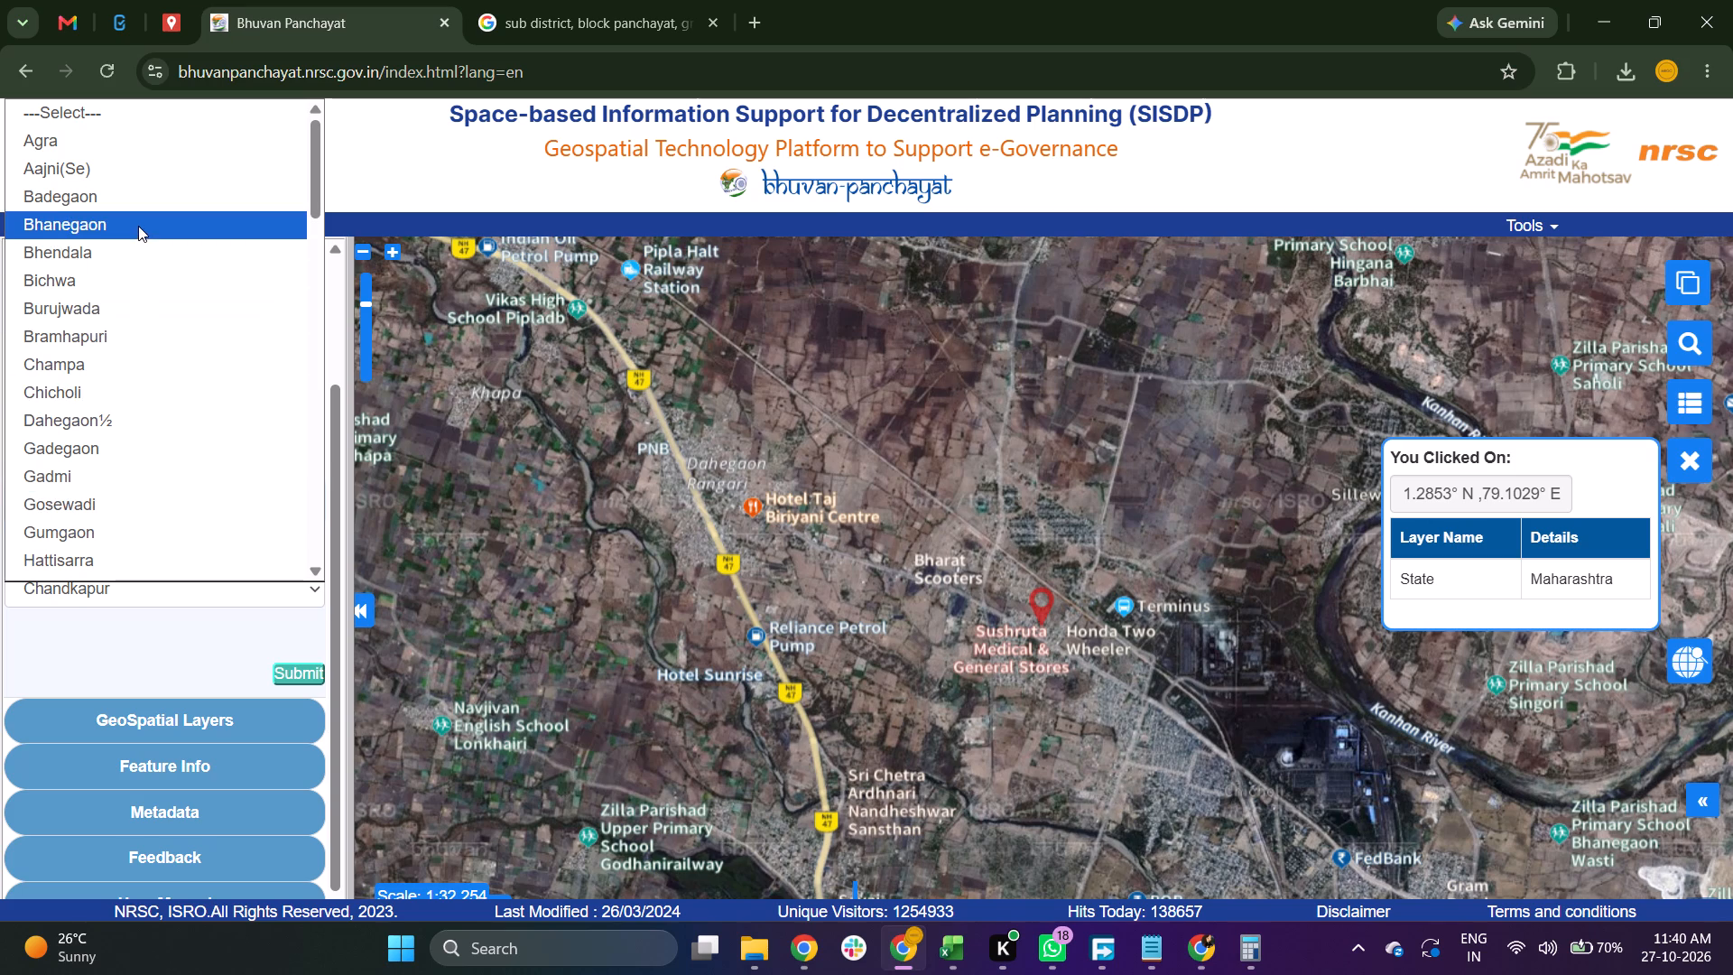
click(138, 226)
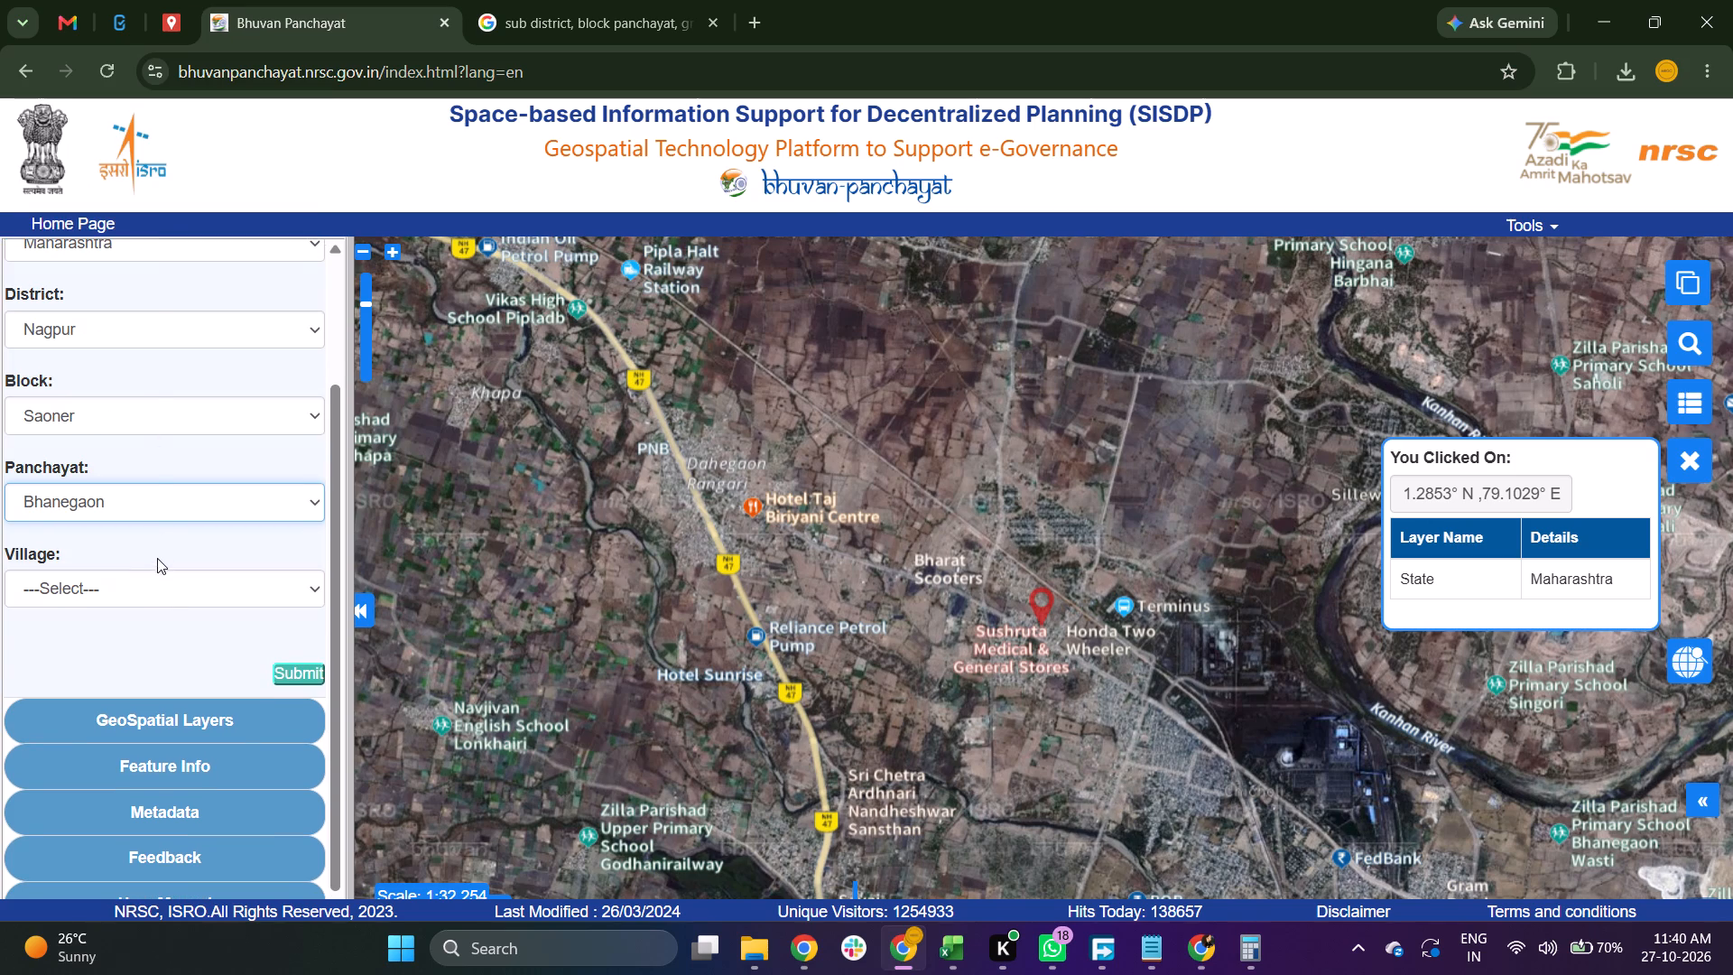
click(153, 598)
click(155, 646)
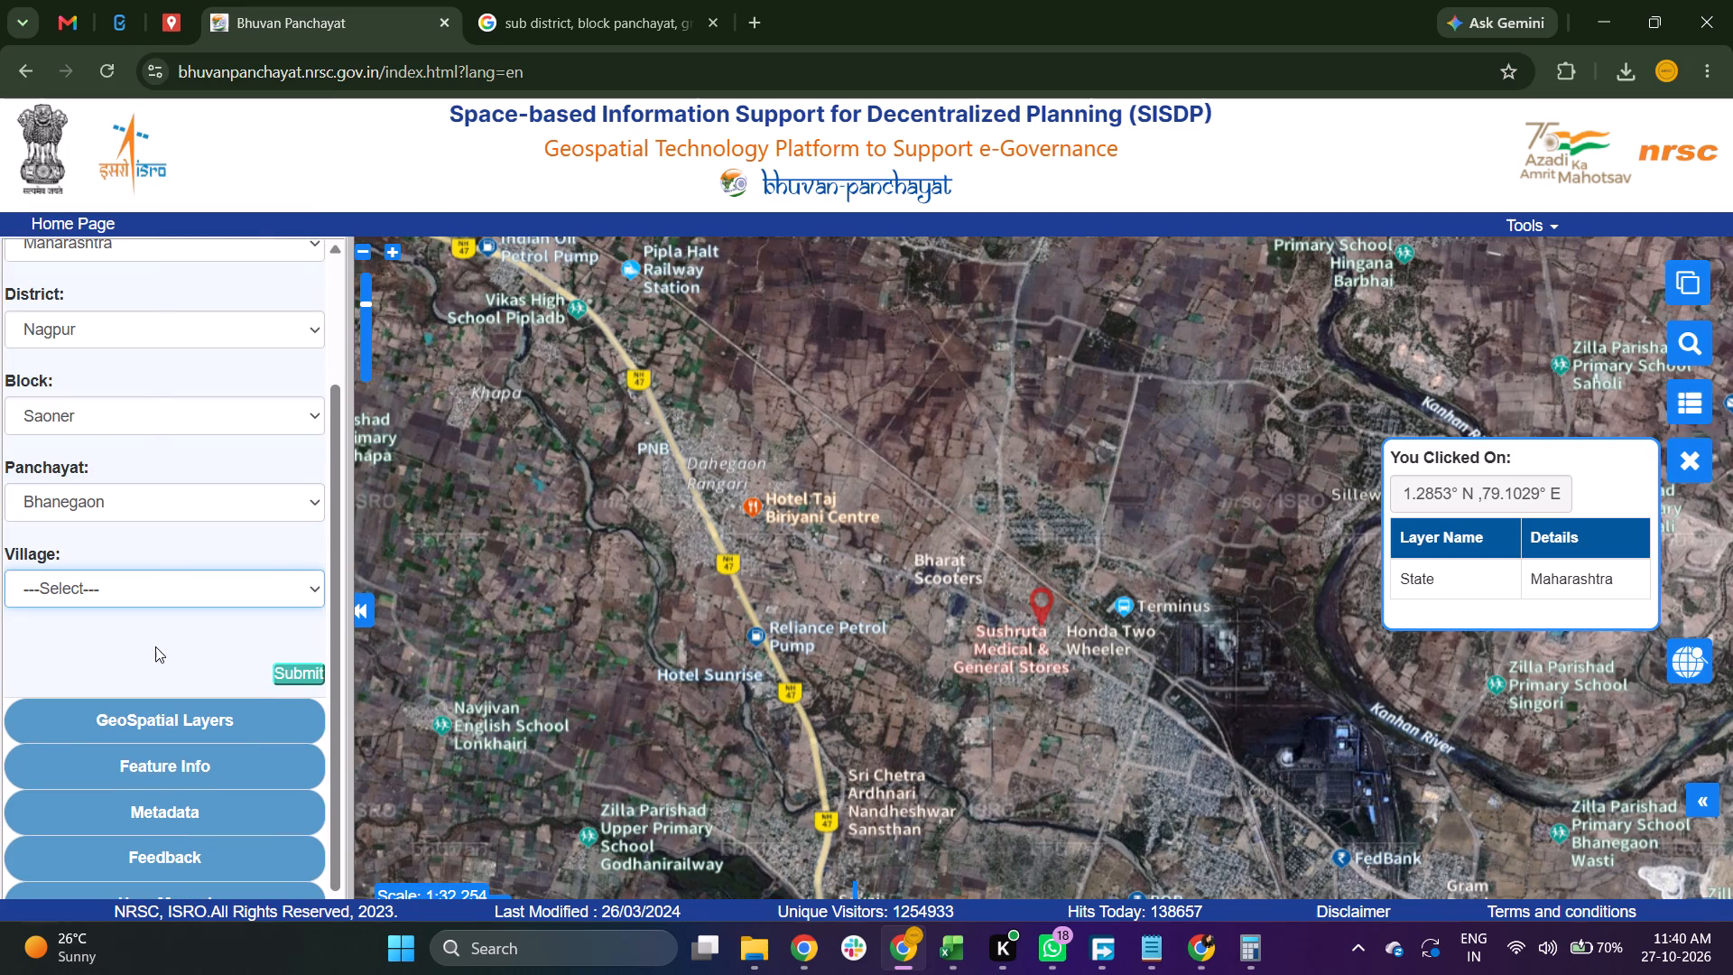
click(1693, 471)
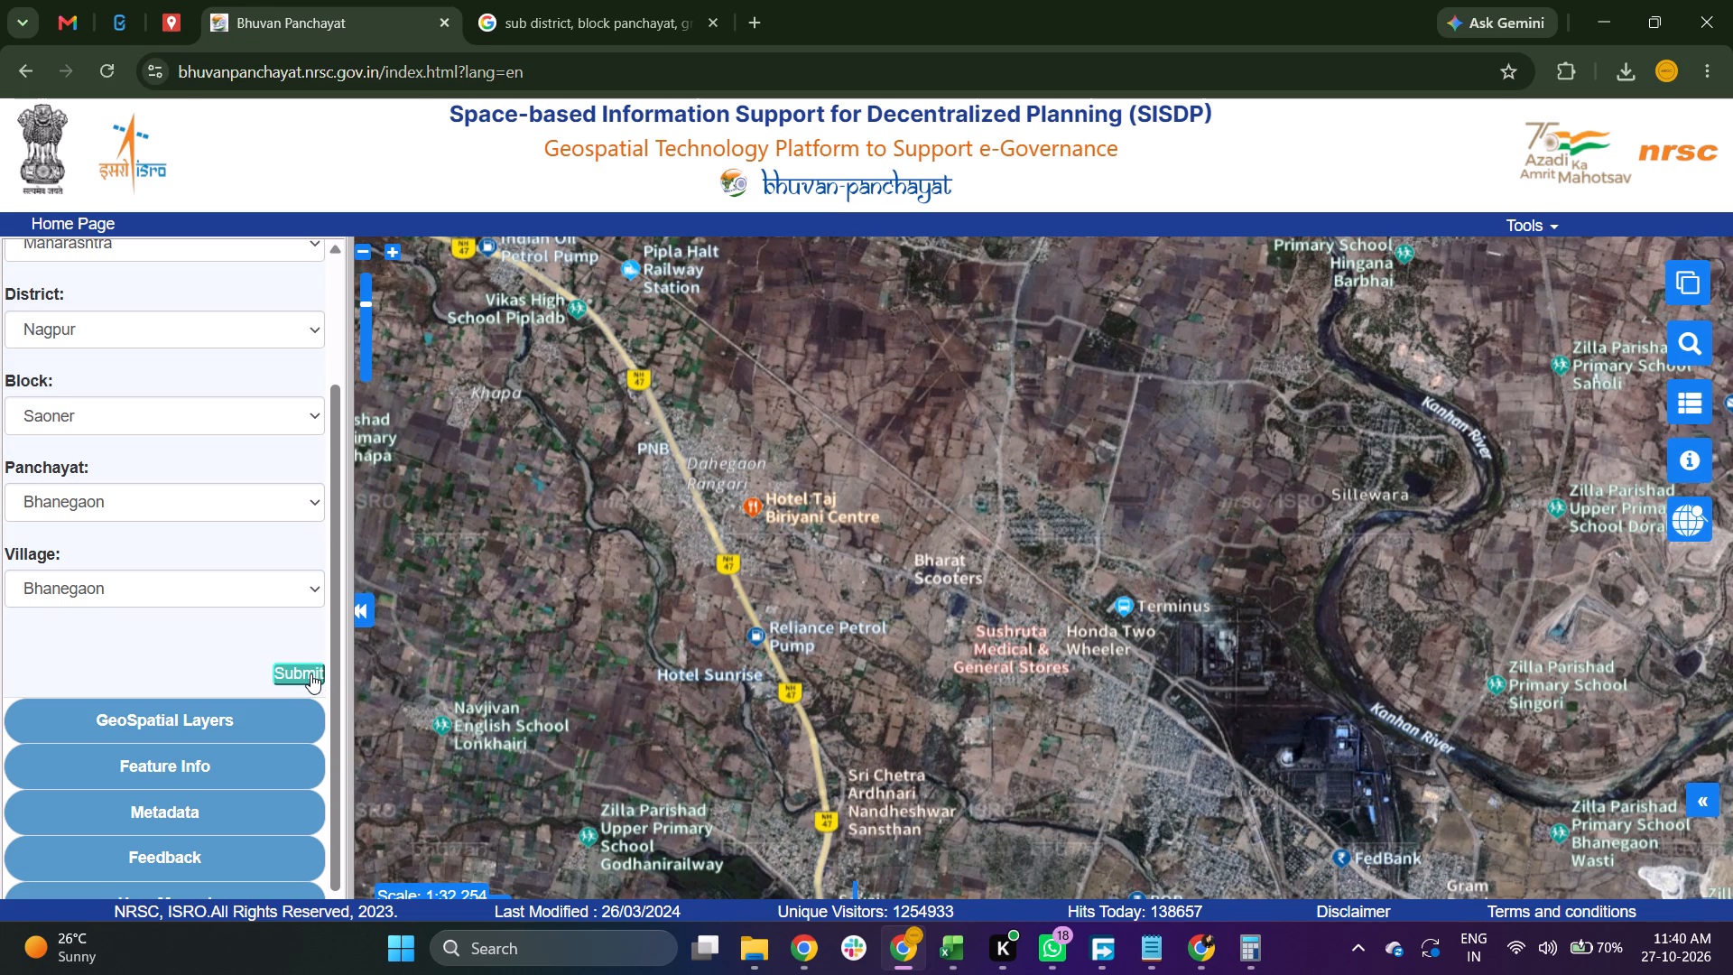
click(310, 673)
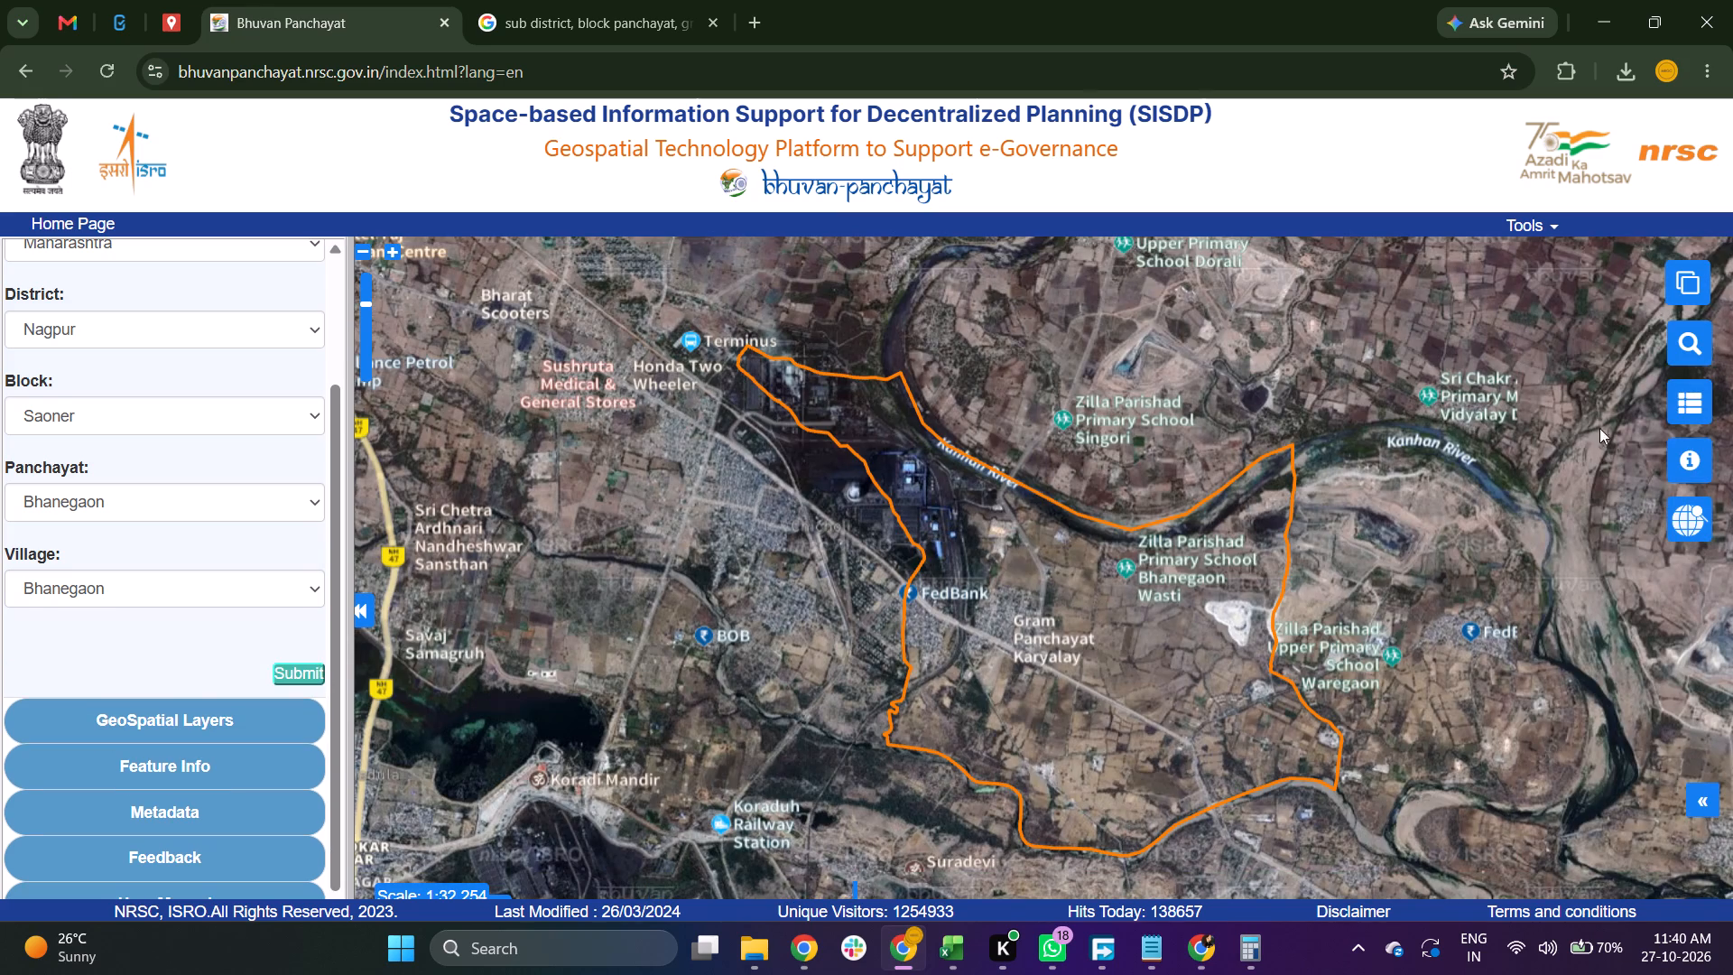
Pick a map point beside Bhanegaon's Gram Panchayat Karyalay and copy its coordinates, 21.2644° N ,79.1375° E, into row 15's Village GPS Coordinates in the Mapping sheet.
click(1676, 464)
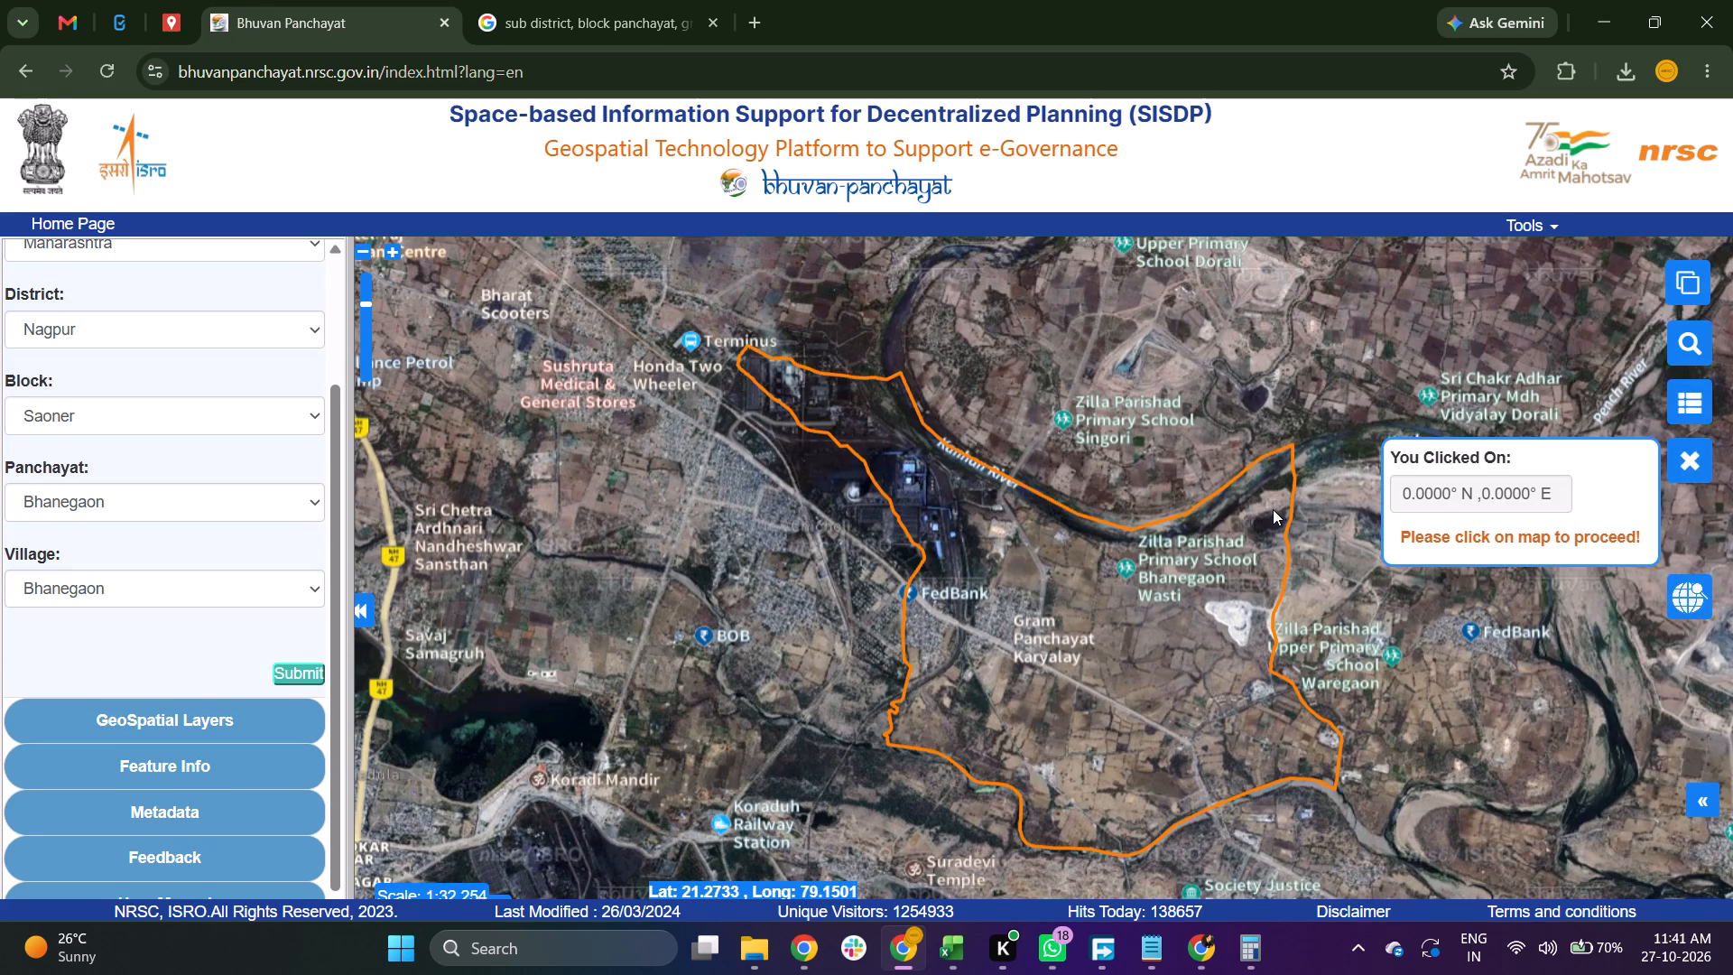
click(1094, 636)
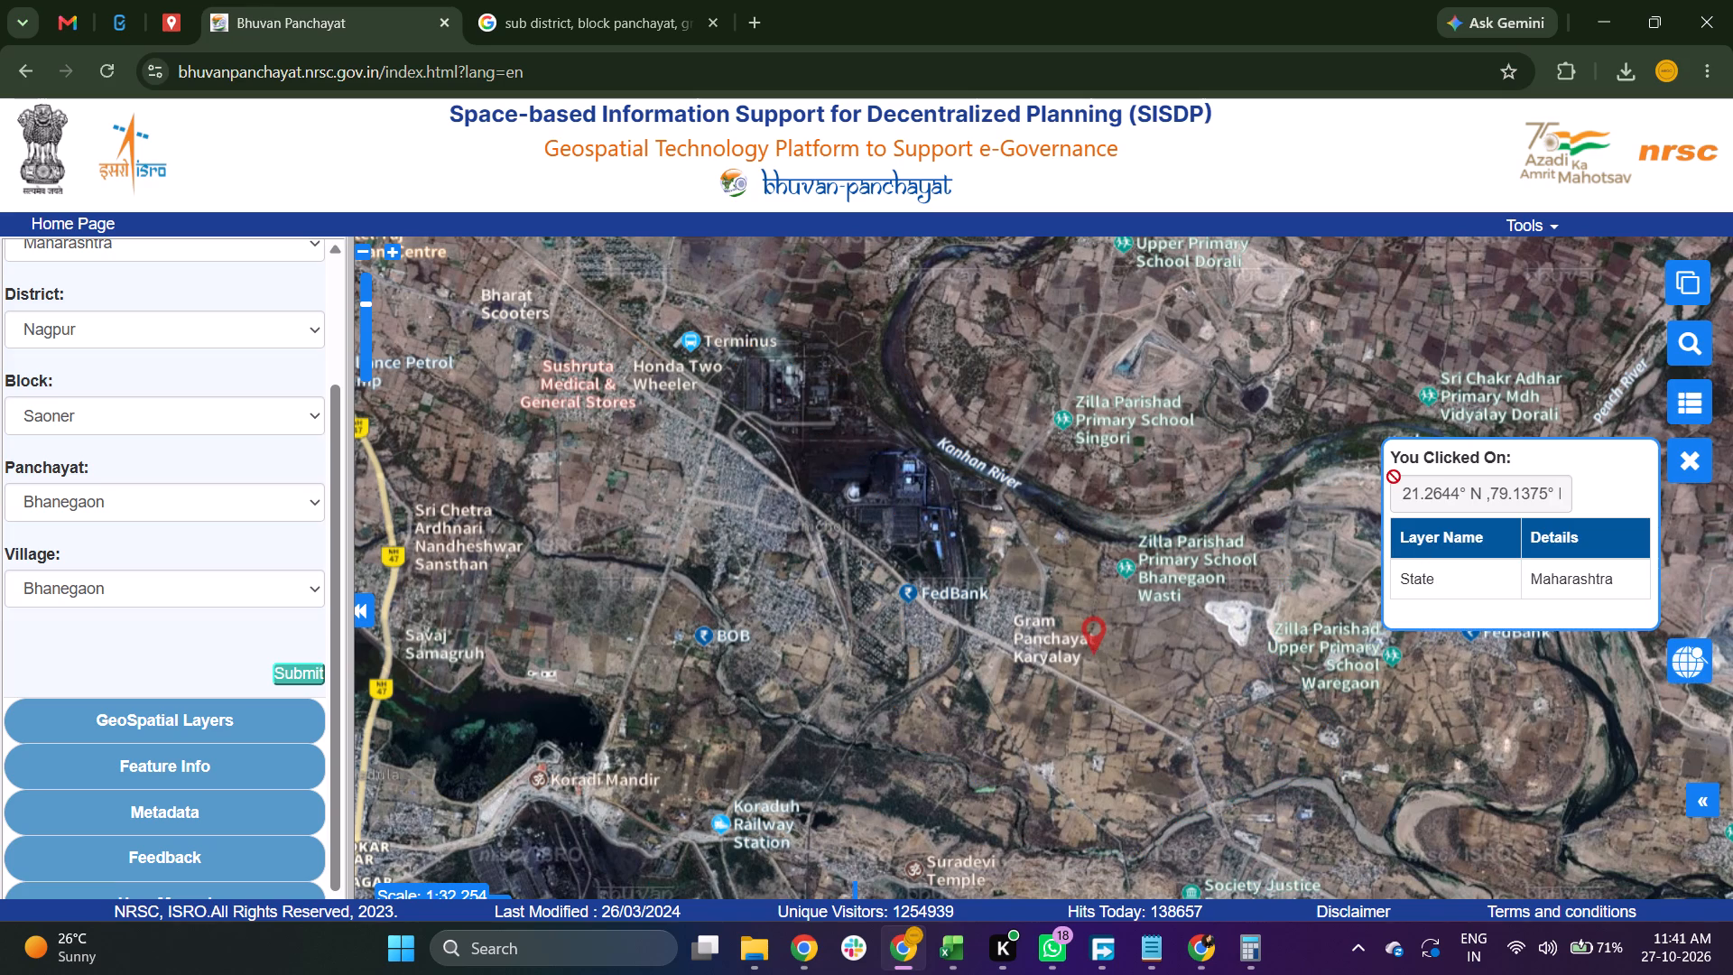
drag(1404, 494, 1602, 492)
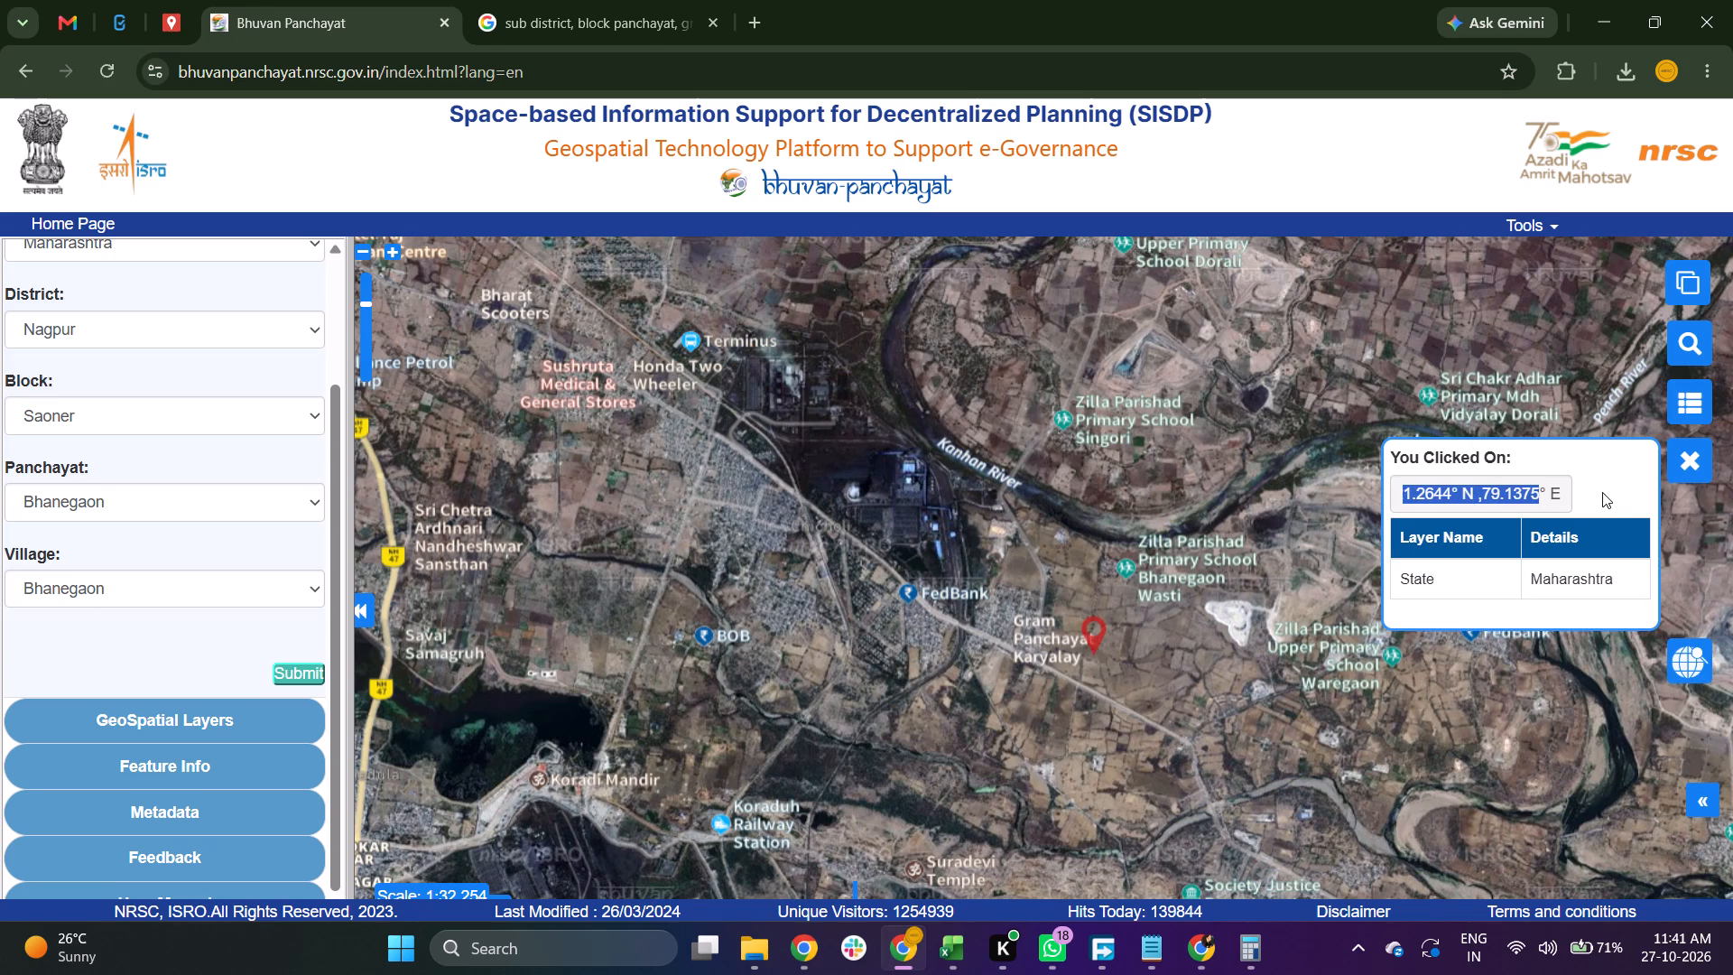
key(ctrl+c)
key(ctrl+c)
key(ctrl+c)
key(alt+Tab)
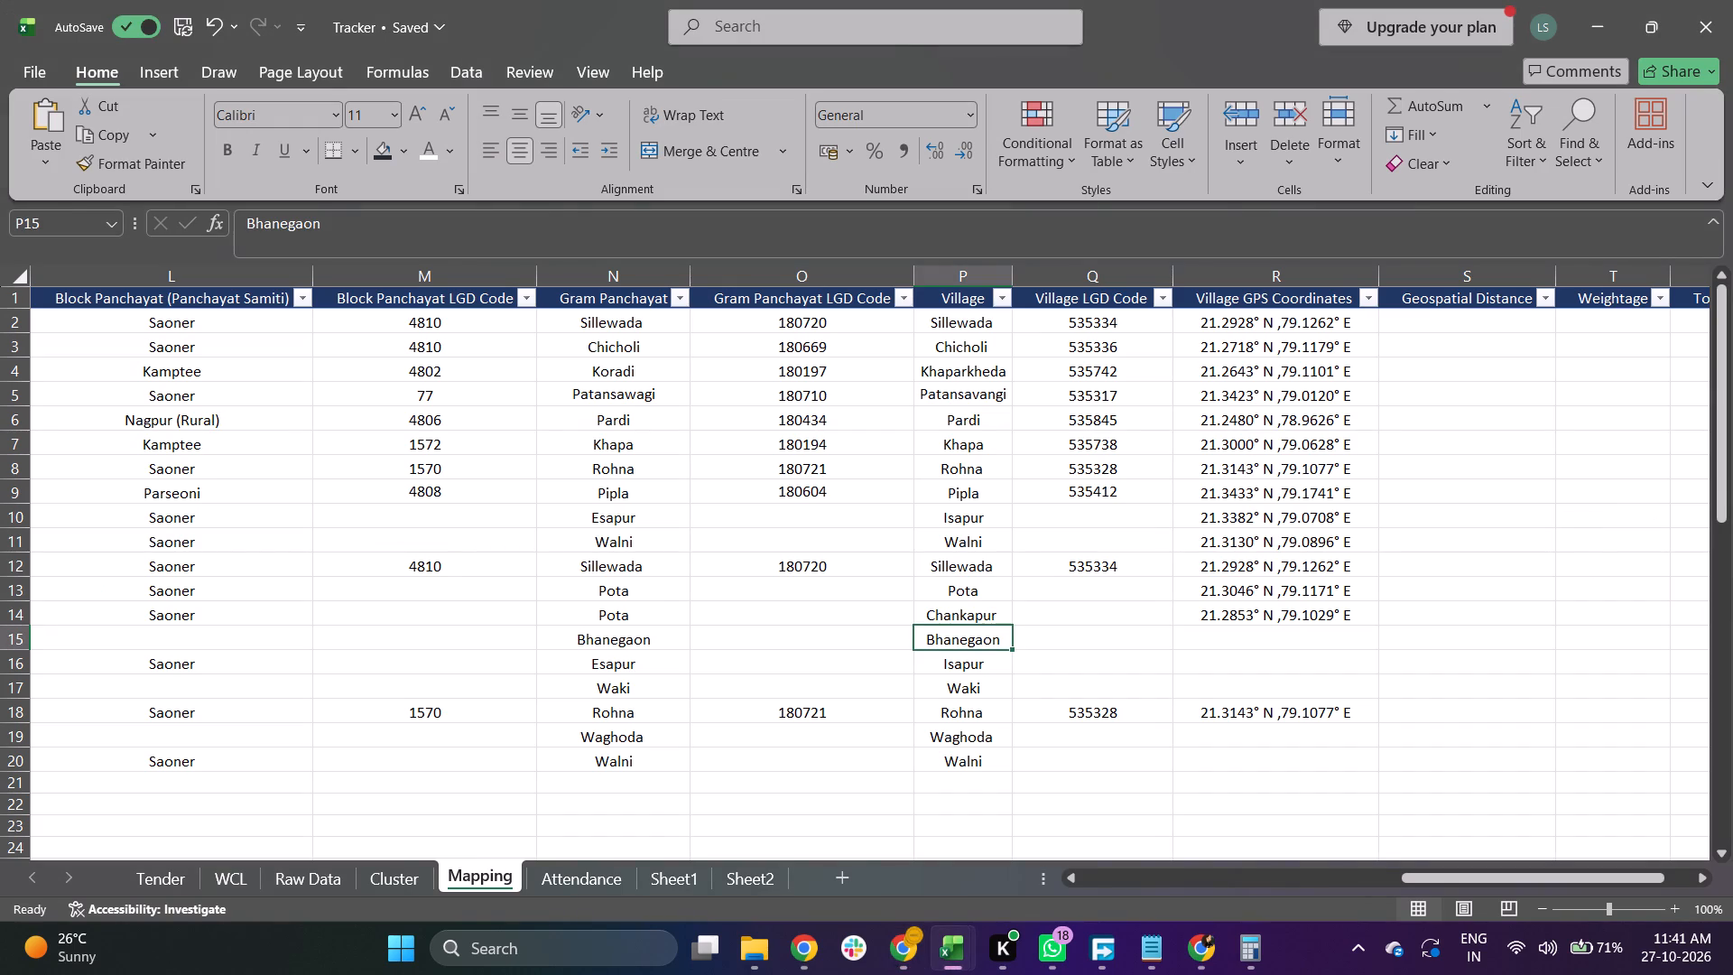
key(Right)
key(Right)
key(ctrl+v)
Fill row 15's Block Panchayat (Panchayat Samiti) cell with Saoner from the row above.
key(Left)
key(Left)
key(Left)
key(Left)
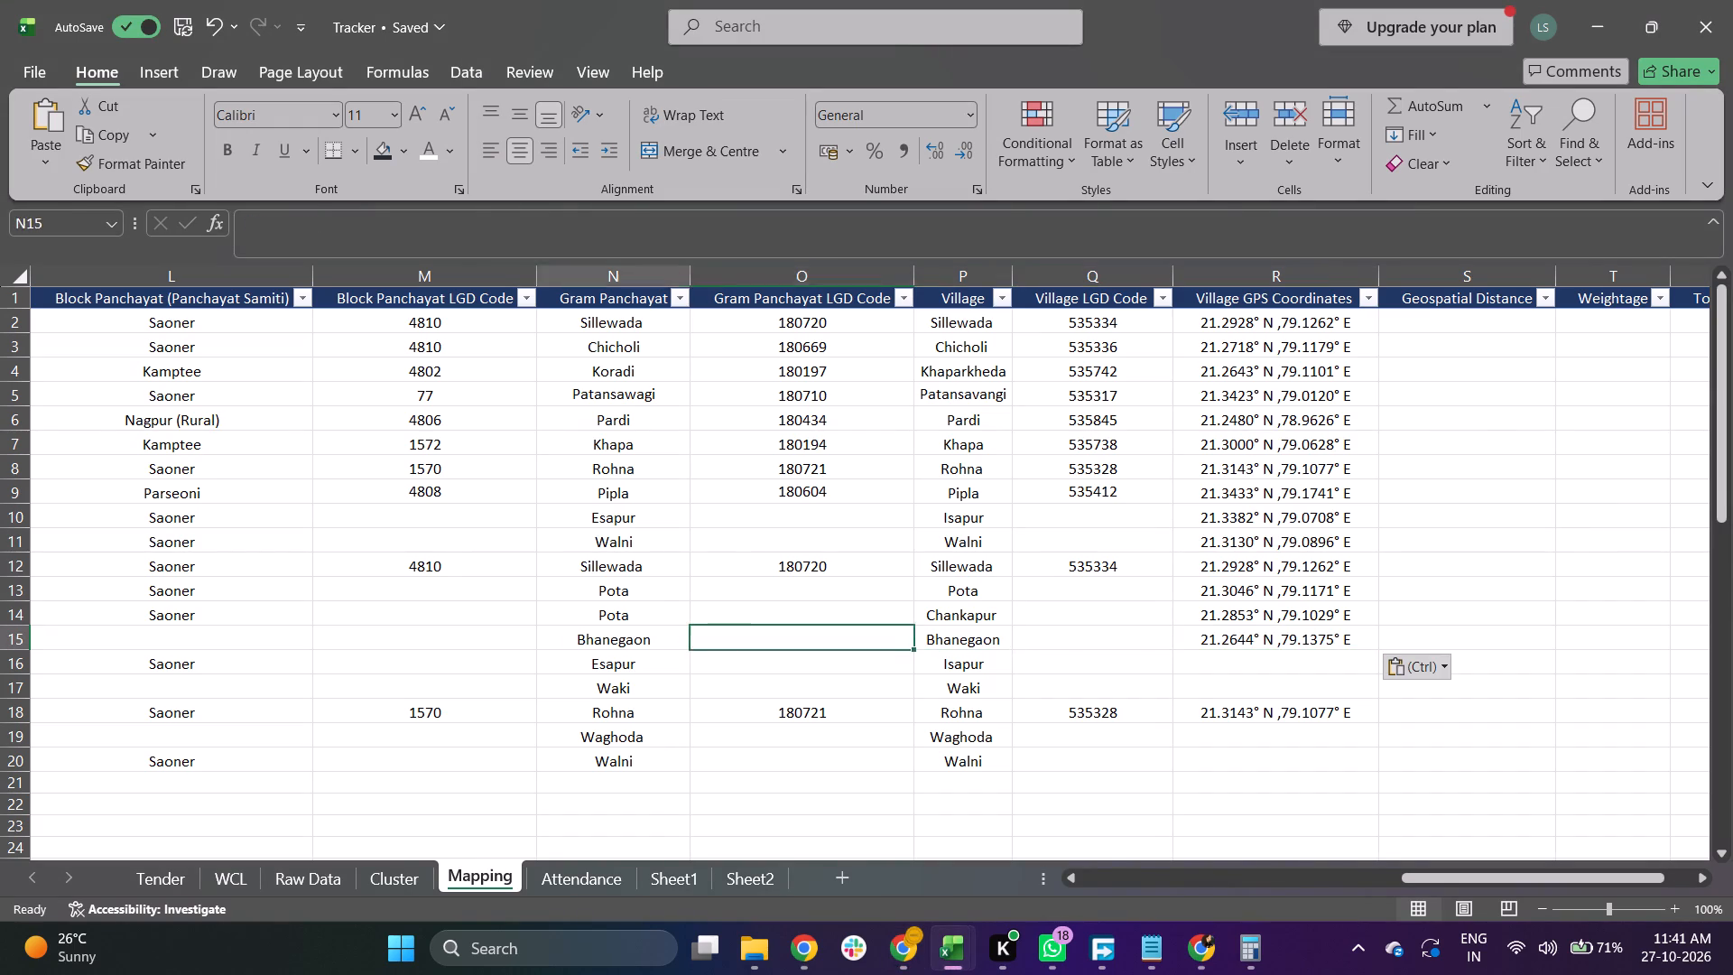
key(Left)
key(Left)
key(Left)
key(Right)
key(ctrl+d)
Copy Waki from row 17's Village cell and search Google for its sub-district, block panchayat and gram panchayat in Nagpur district.
key(Right)
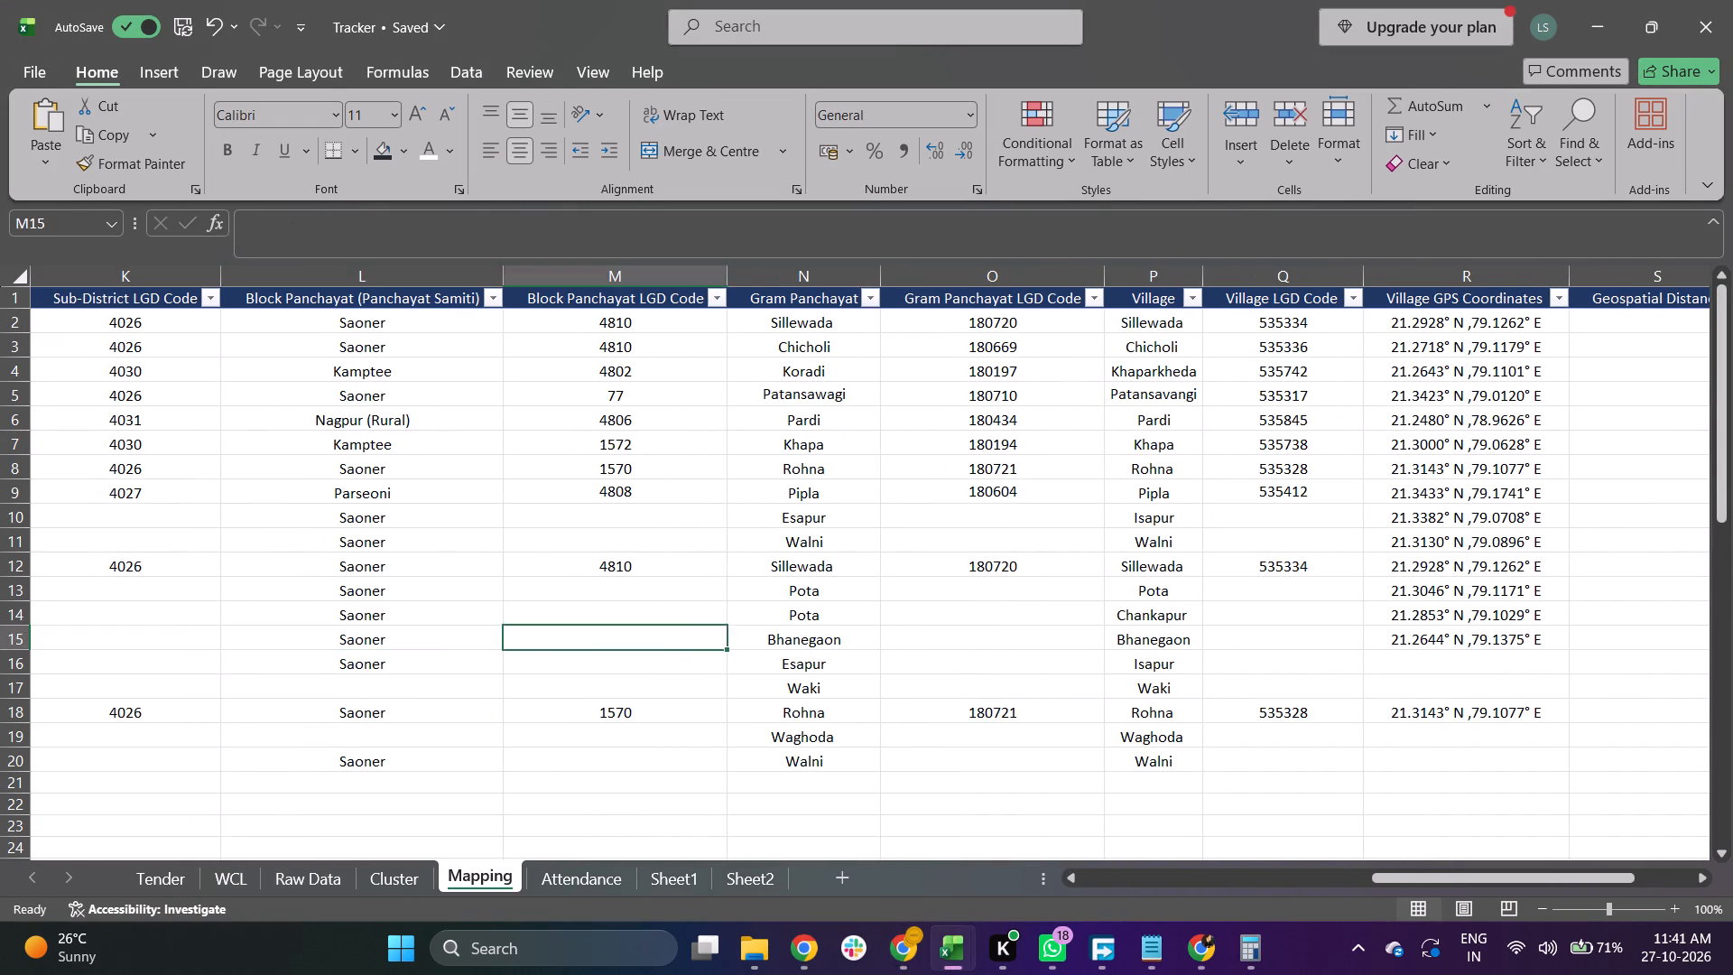
key(Right)
key(Right)
key(Right)
key(Right)
key(Down)
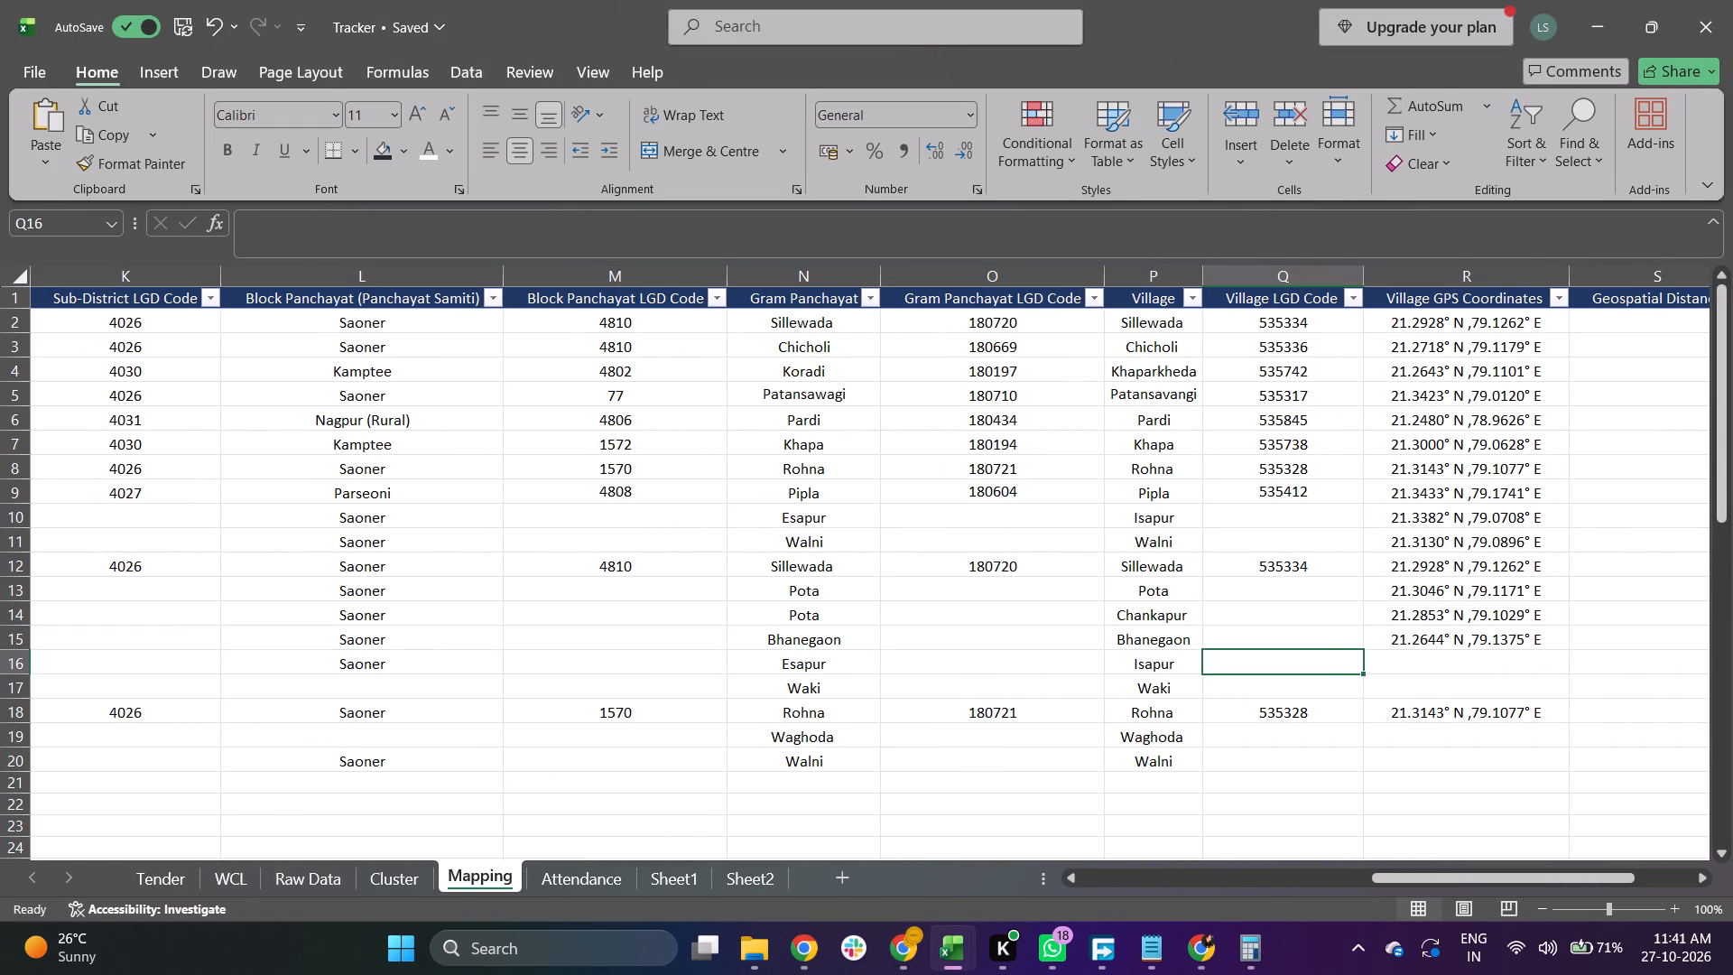
key(Right)
key(Down)
key(Left)
key(Left)
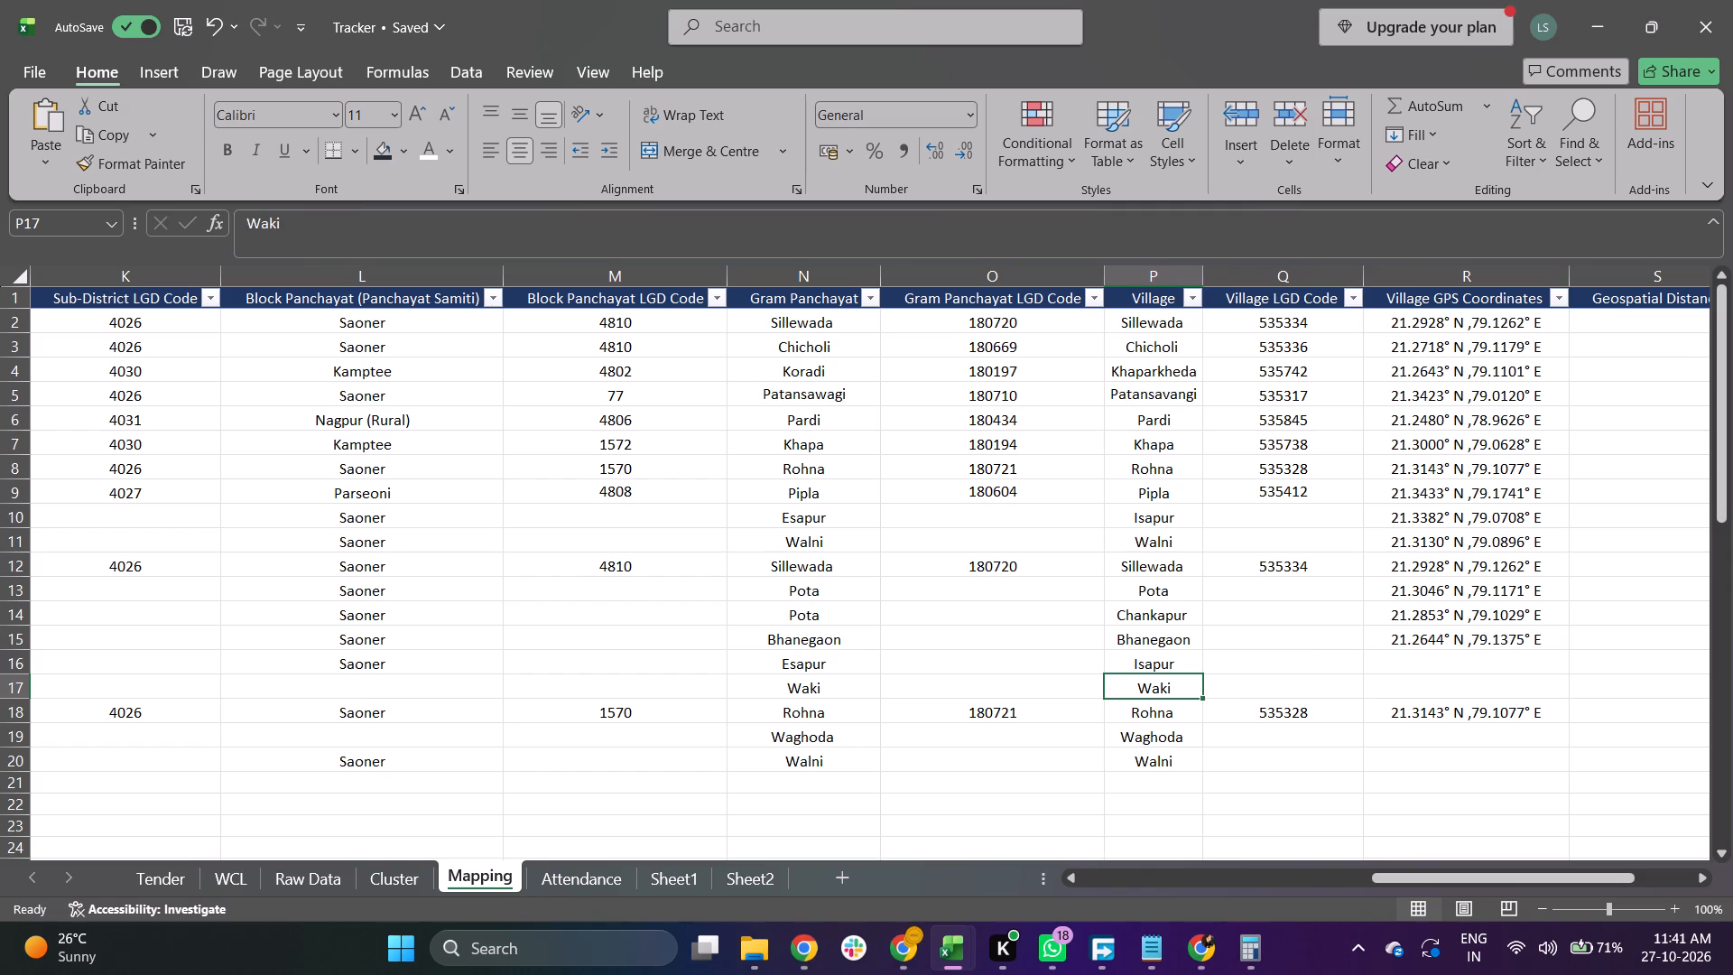
key(ctrl+c)
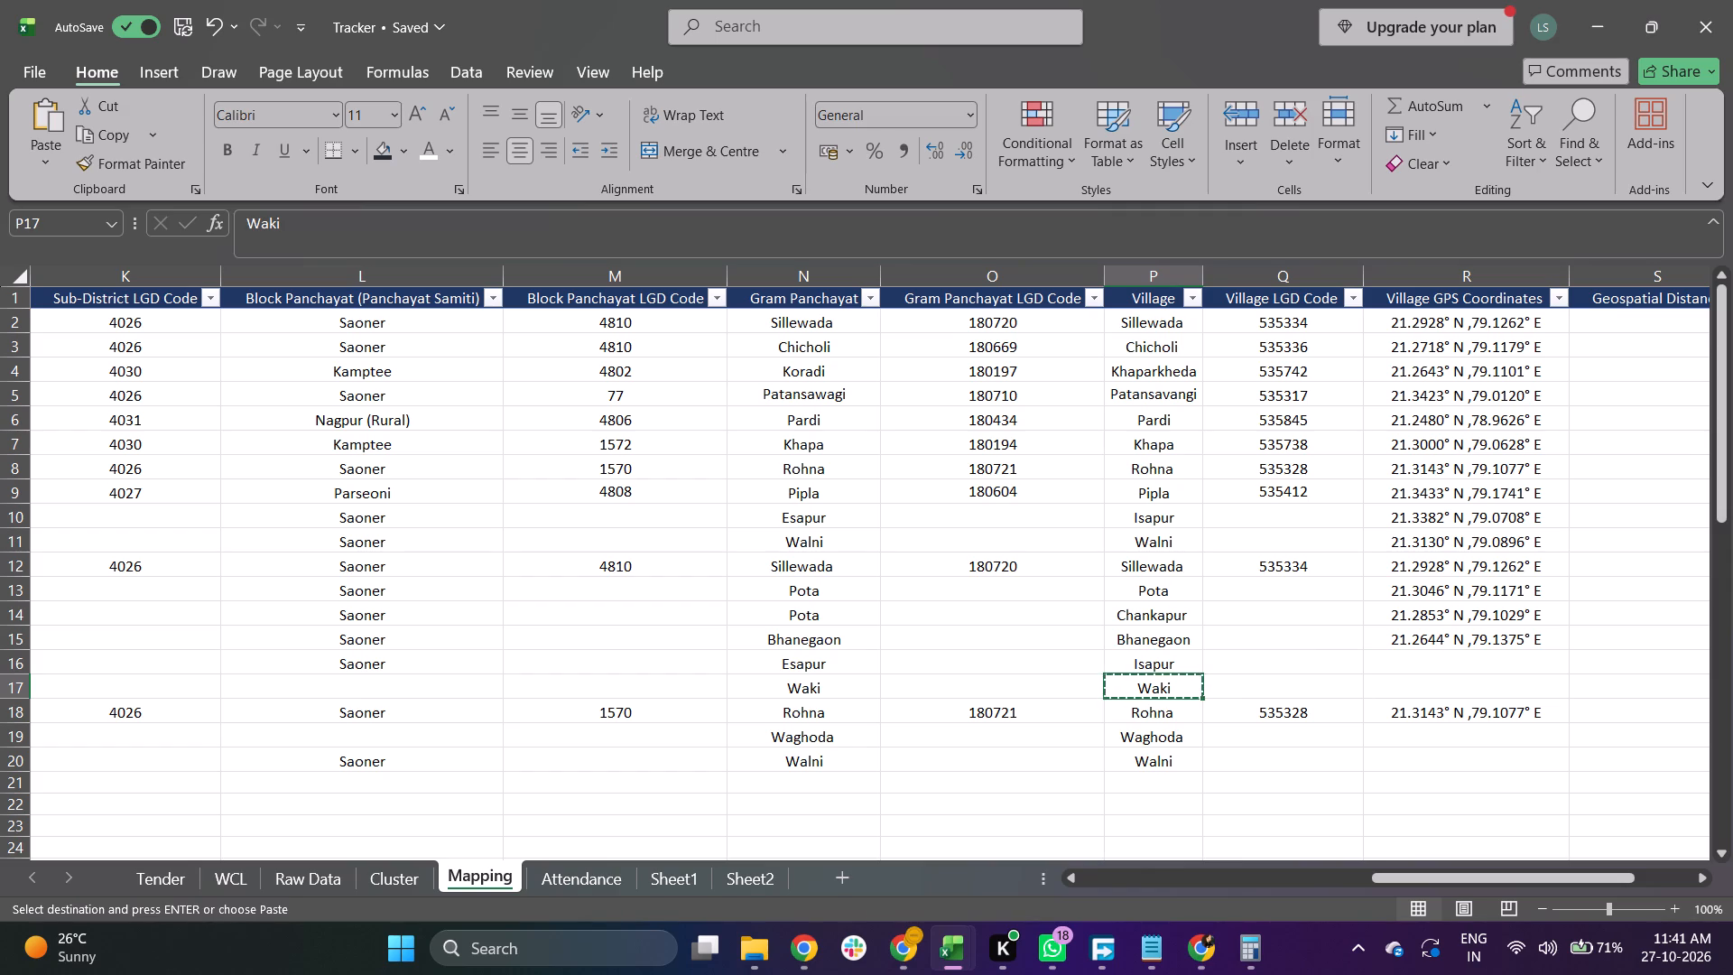
key(alt+Tab)
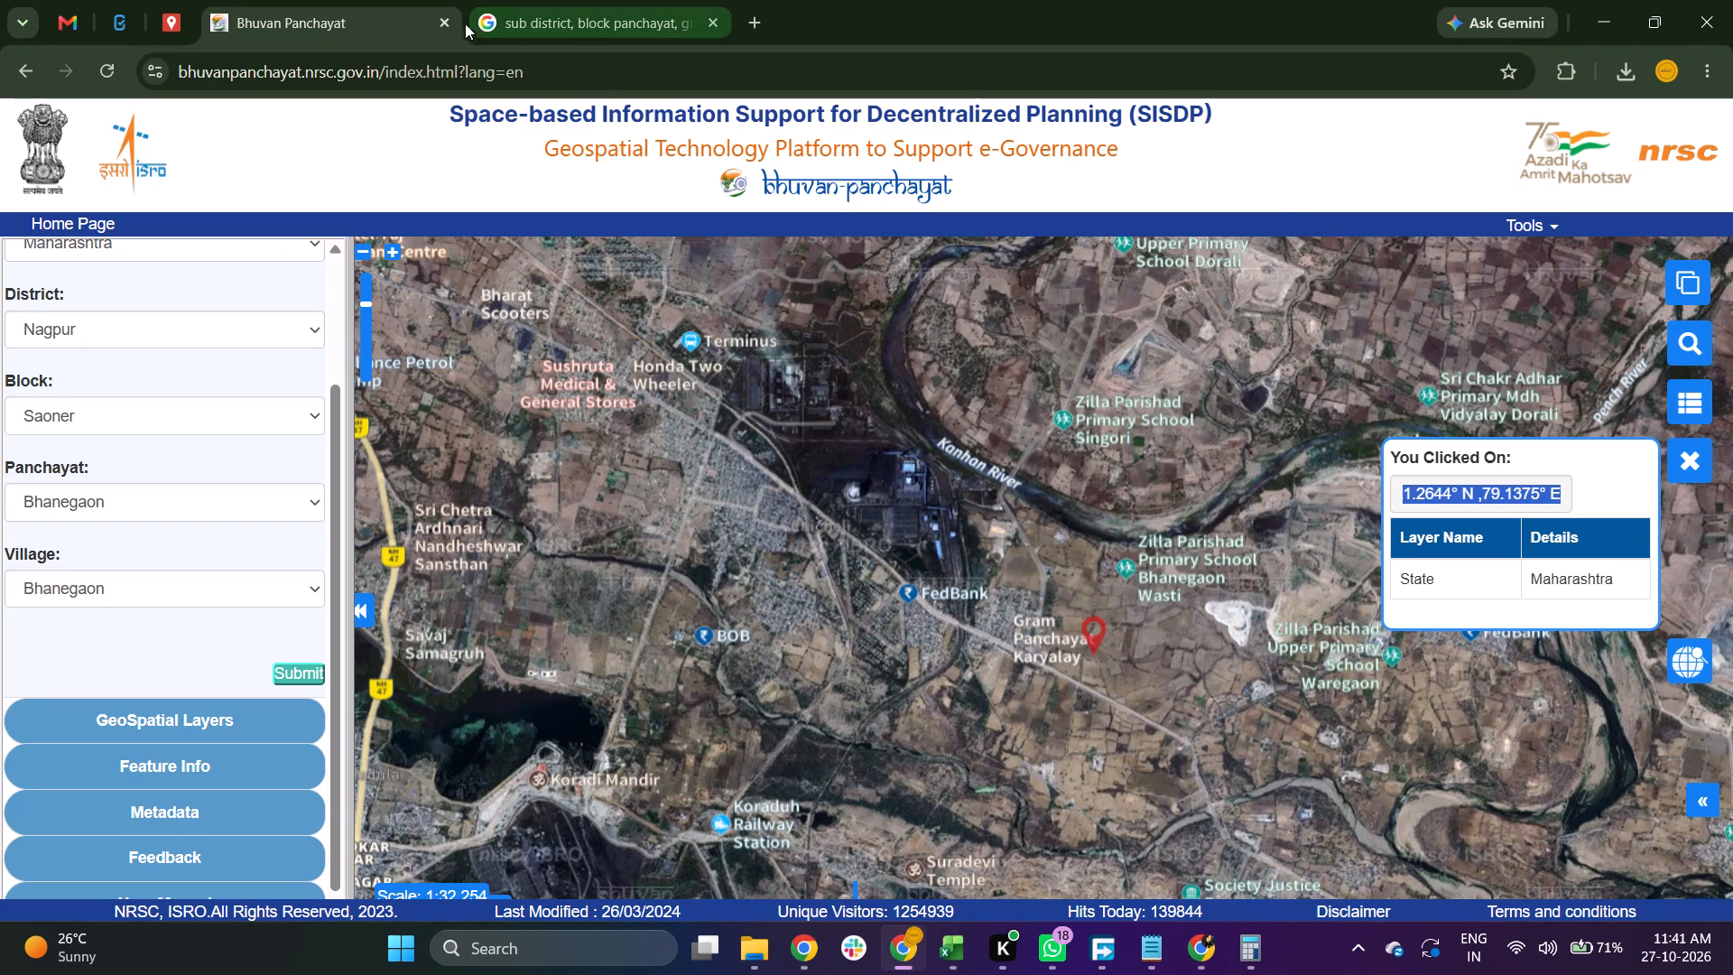
click(518, 0)
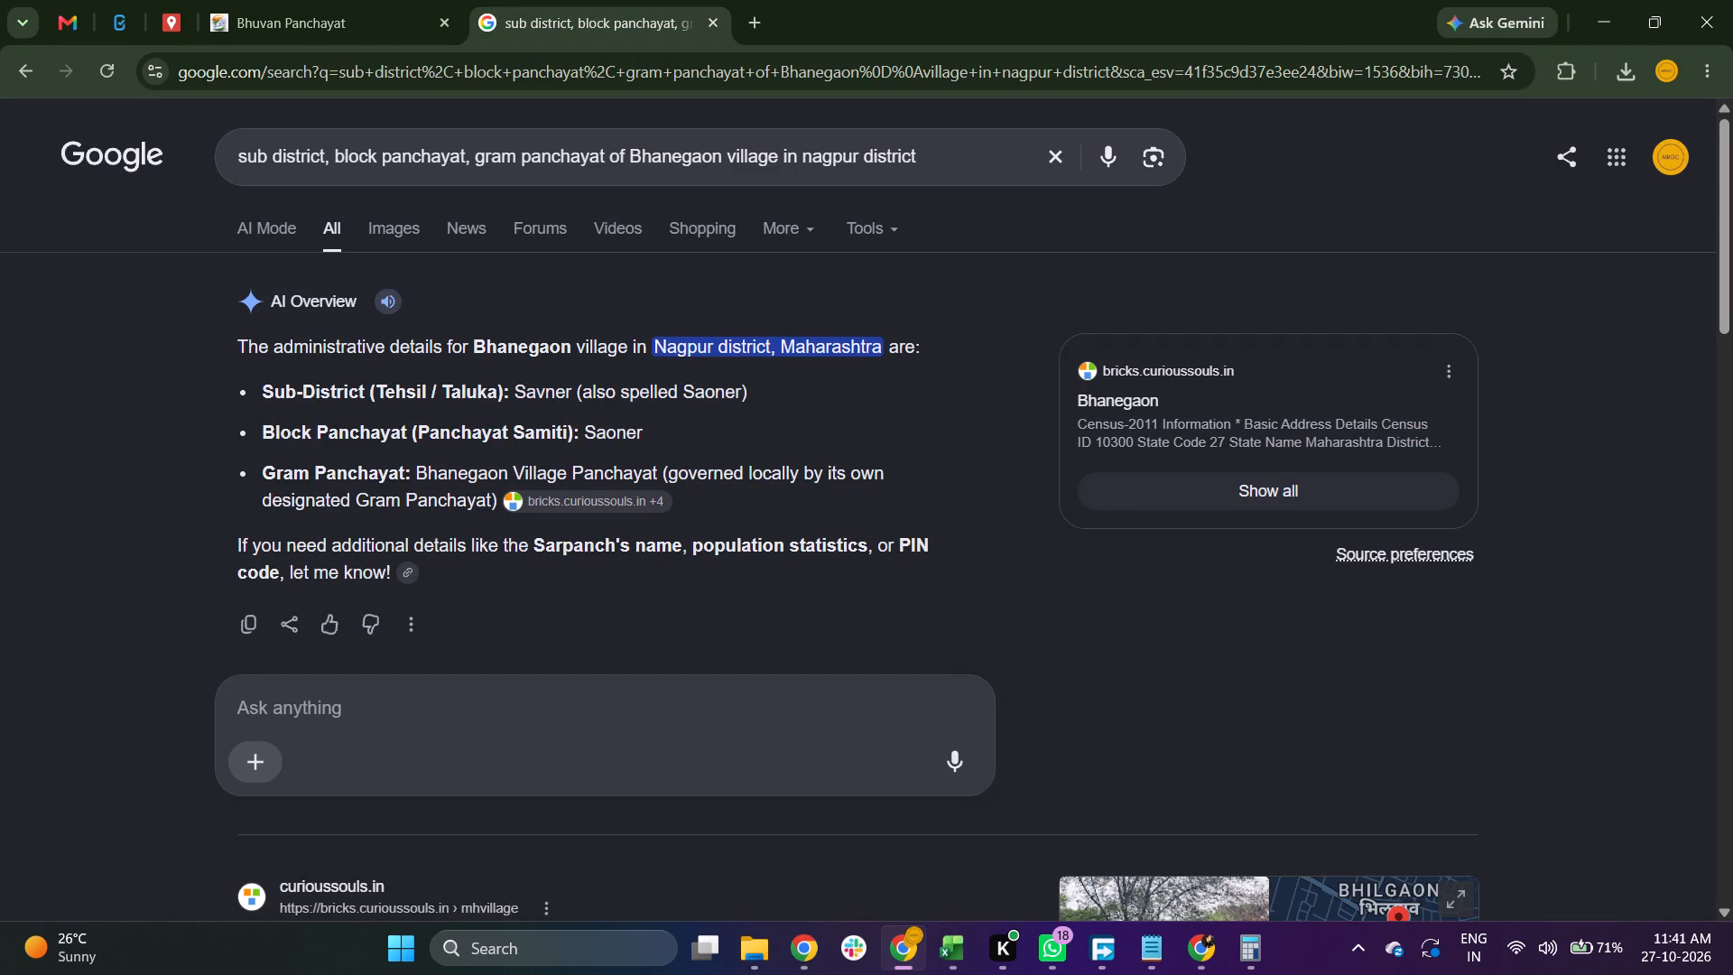
double_click(681, 154)
key(ctrl+v)
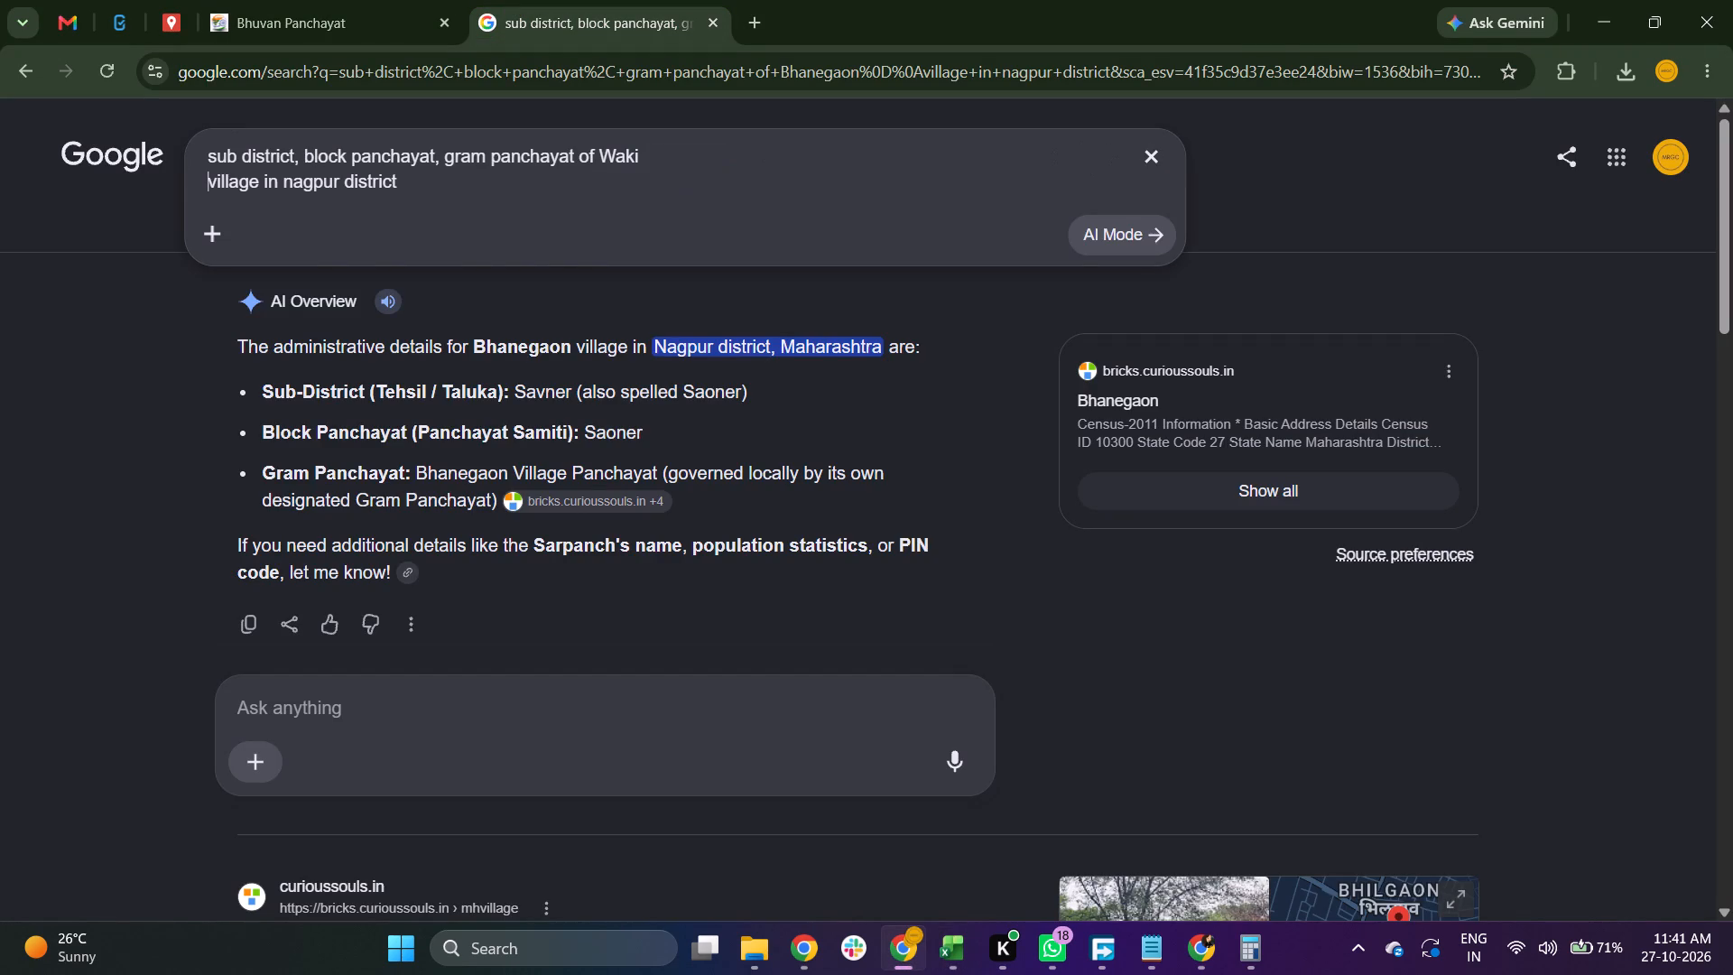
key(Return)
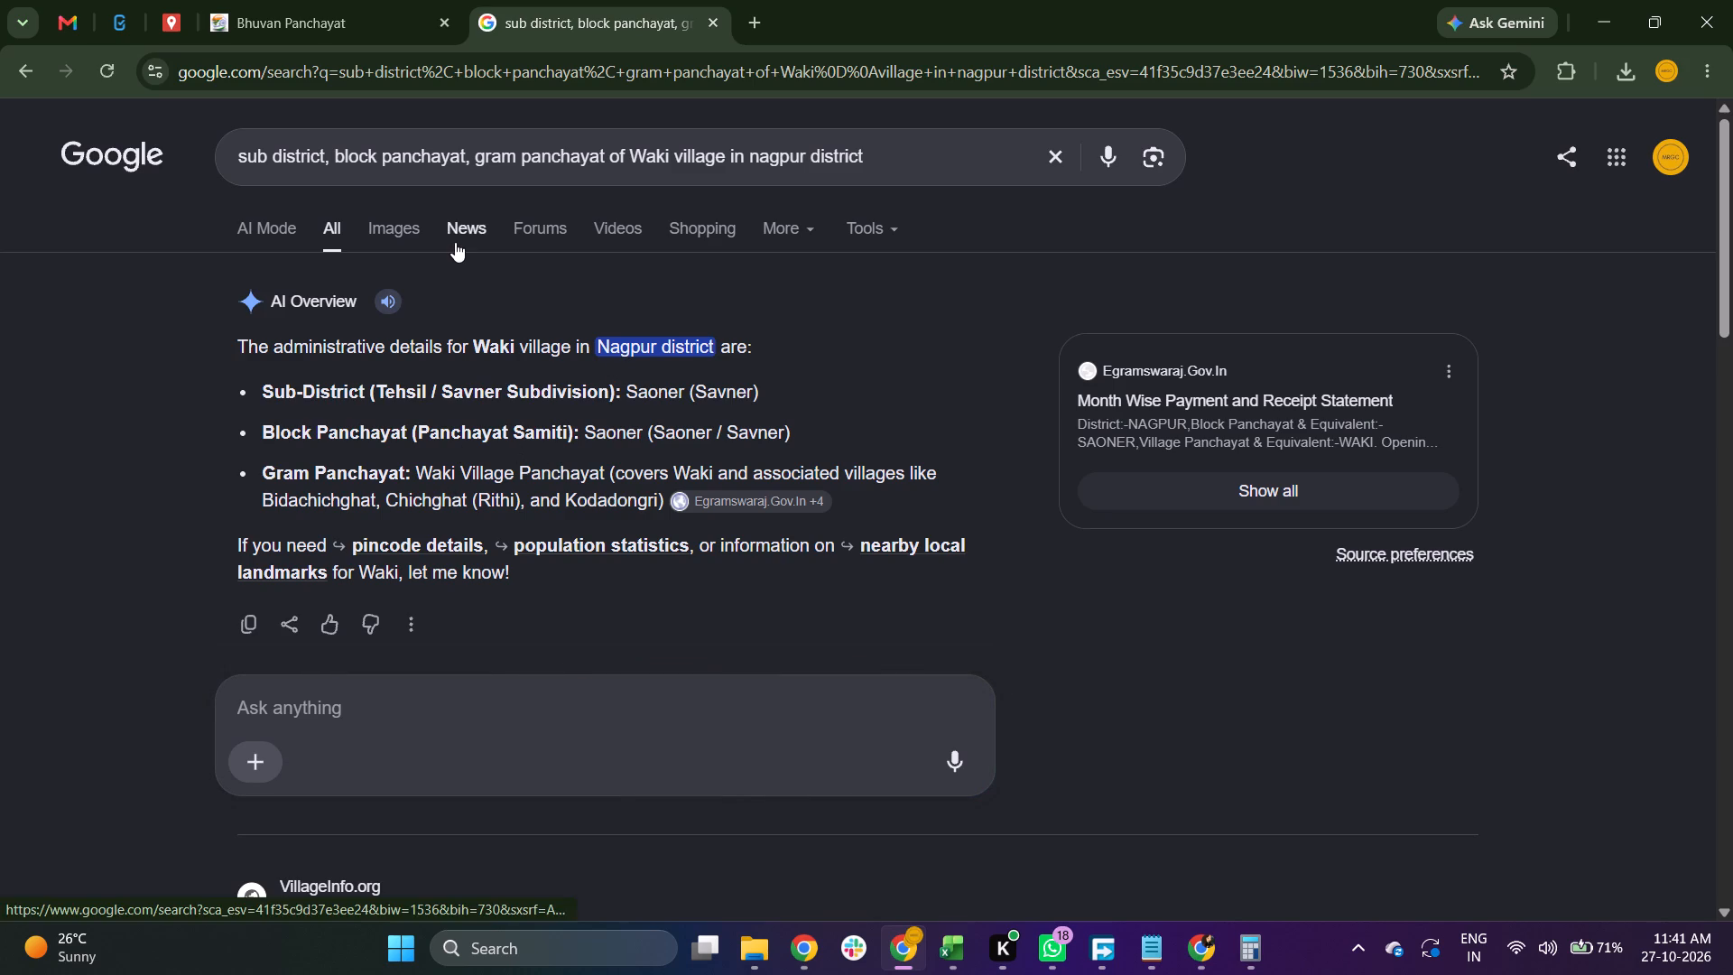
In Bhuvan Panchayat, display the boundary of Waki village in Waki panchayat, Saoner block.
click(337, 3)
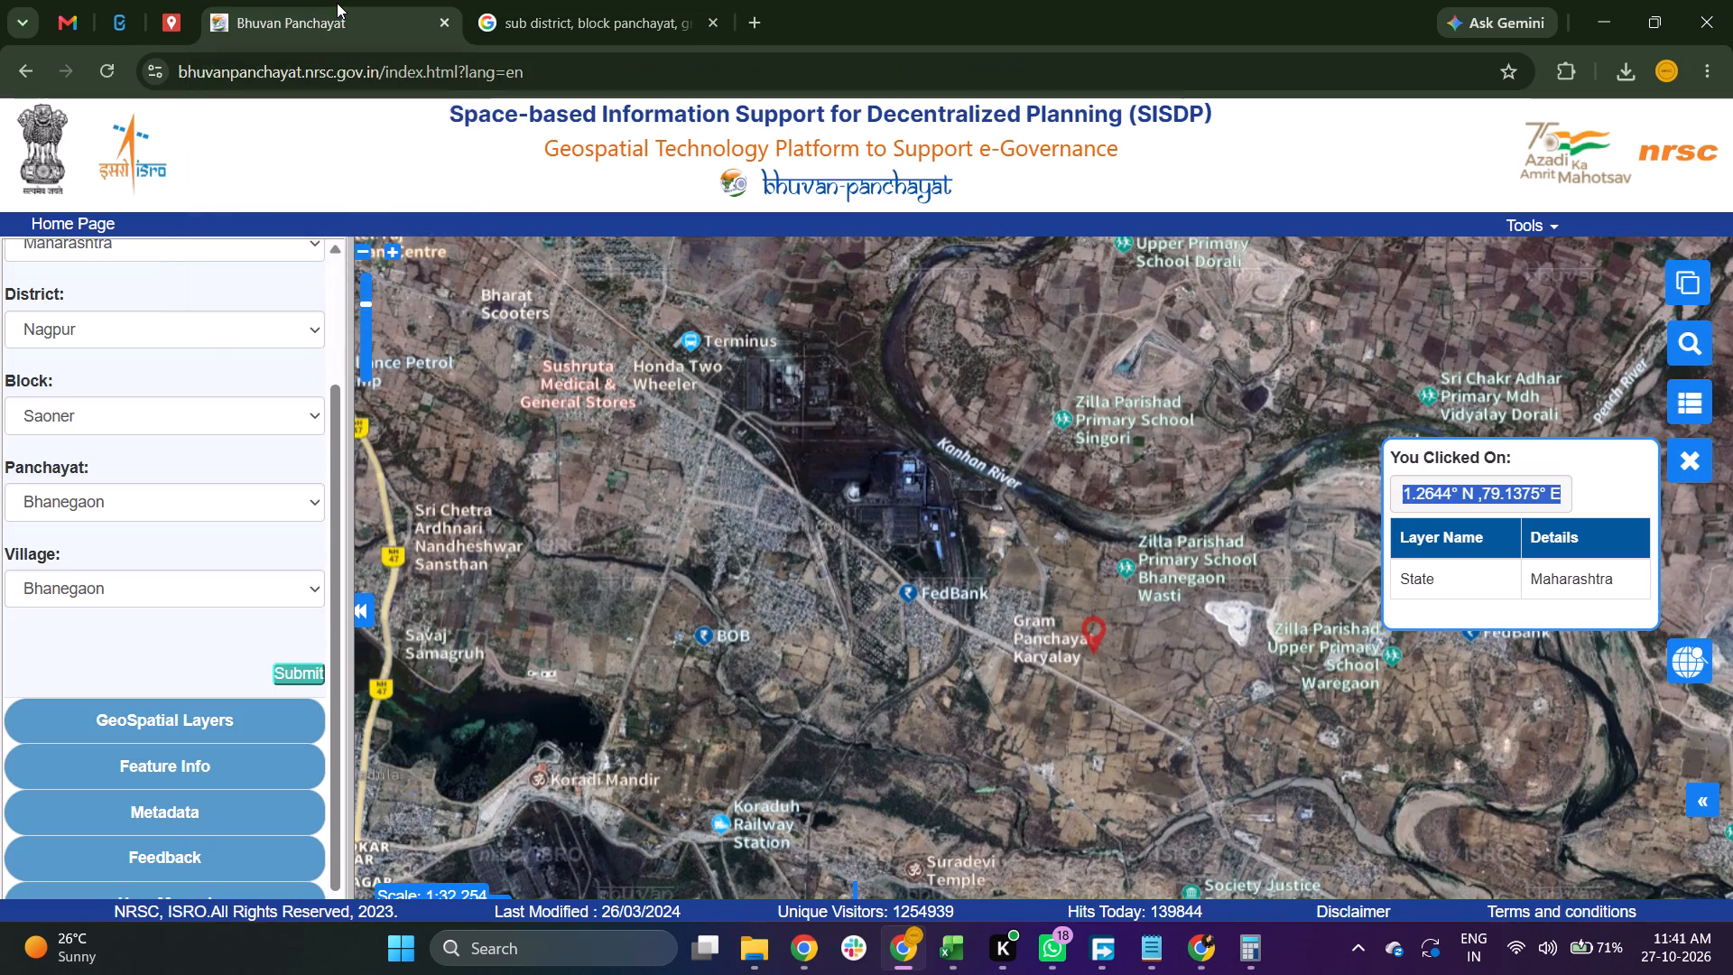
click(206, 495)
scroll(190, 400, down, 6)
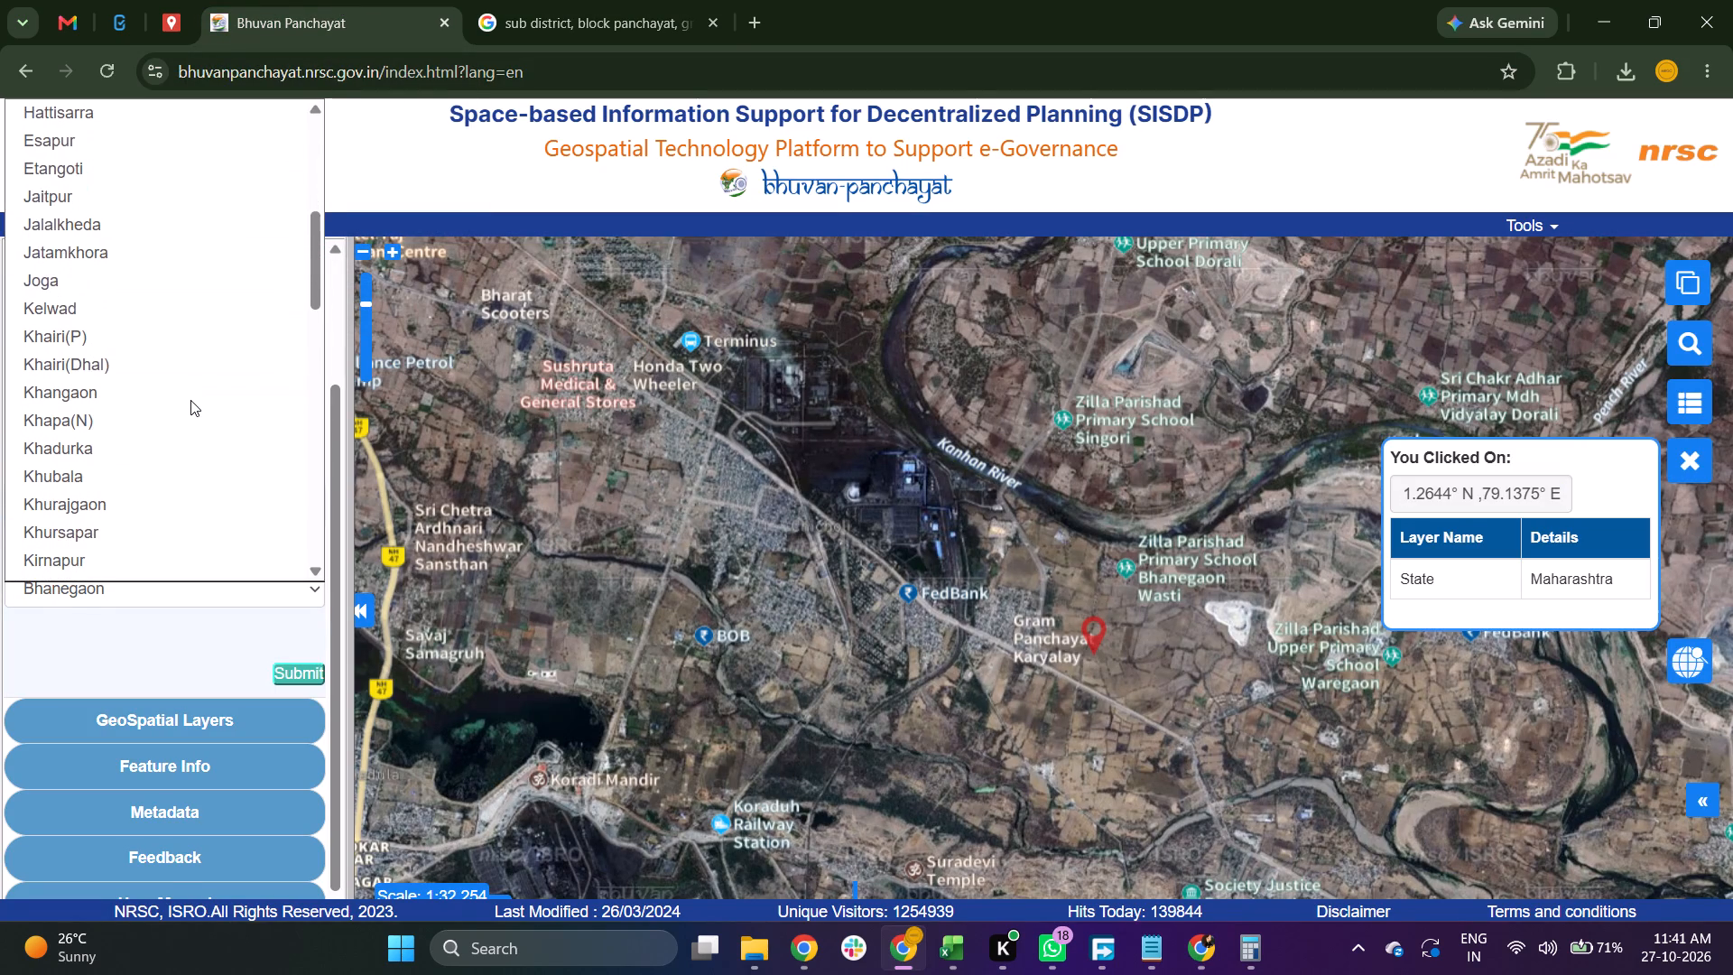
scroll(190, 400, down, 7)
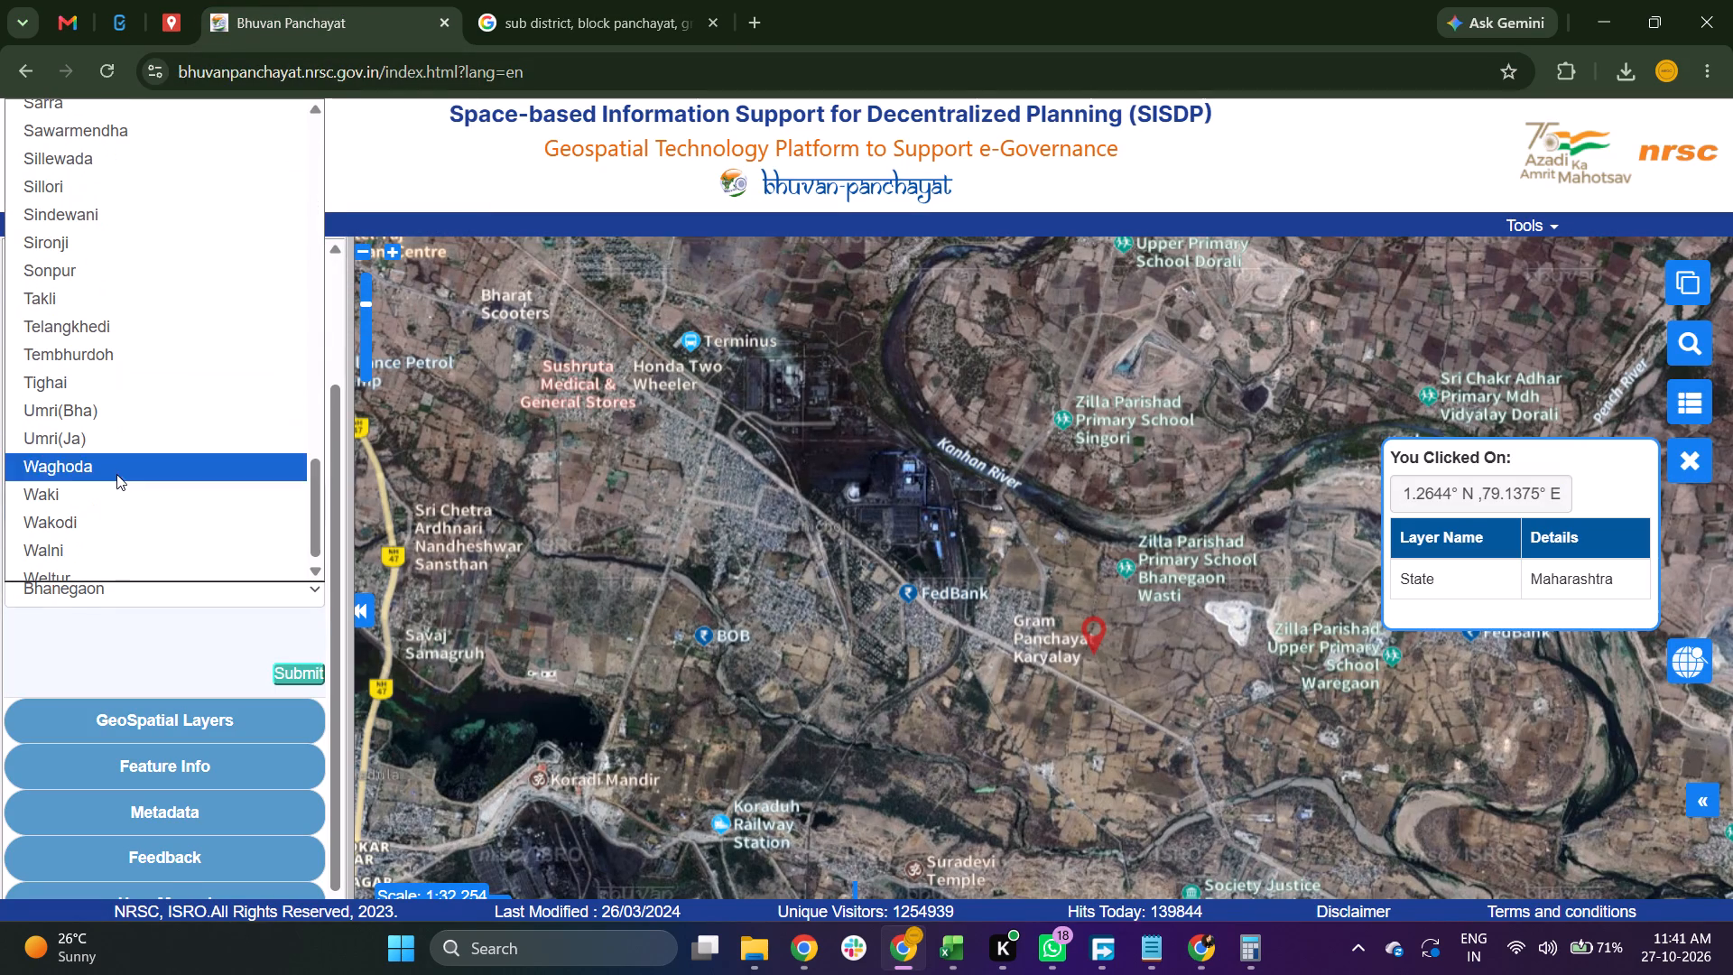
click(98, 494)
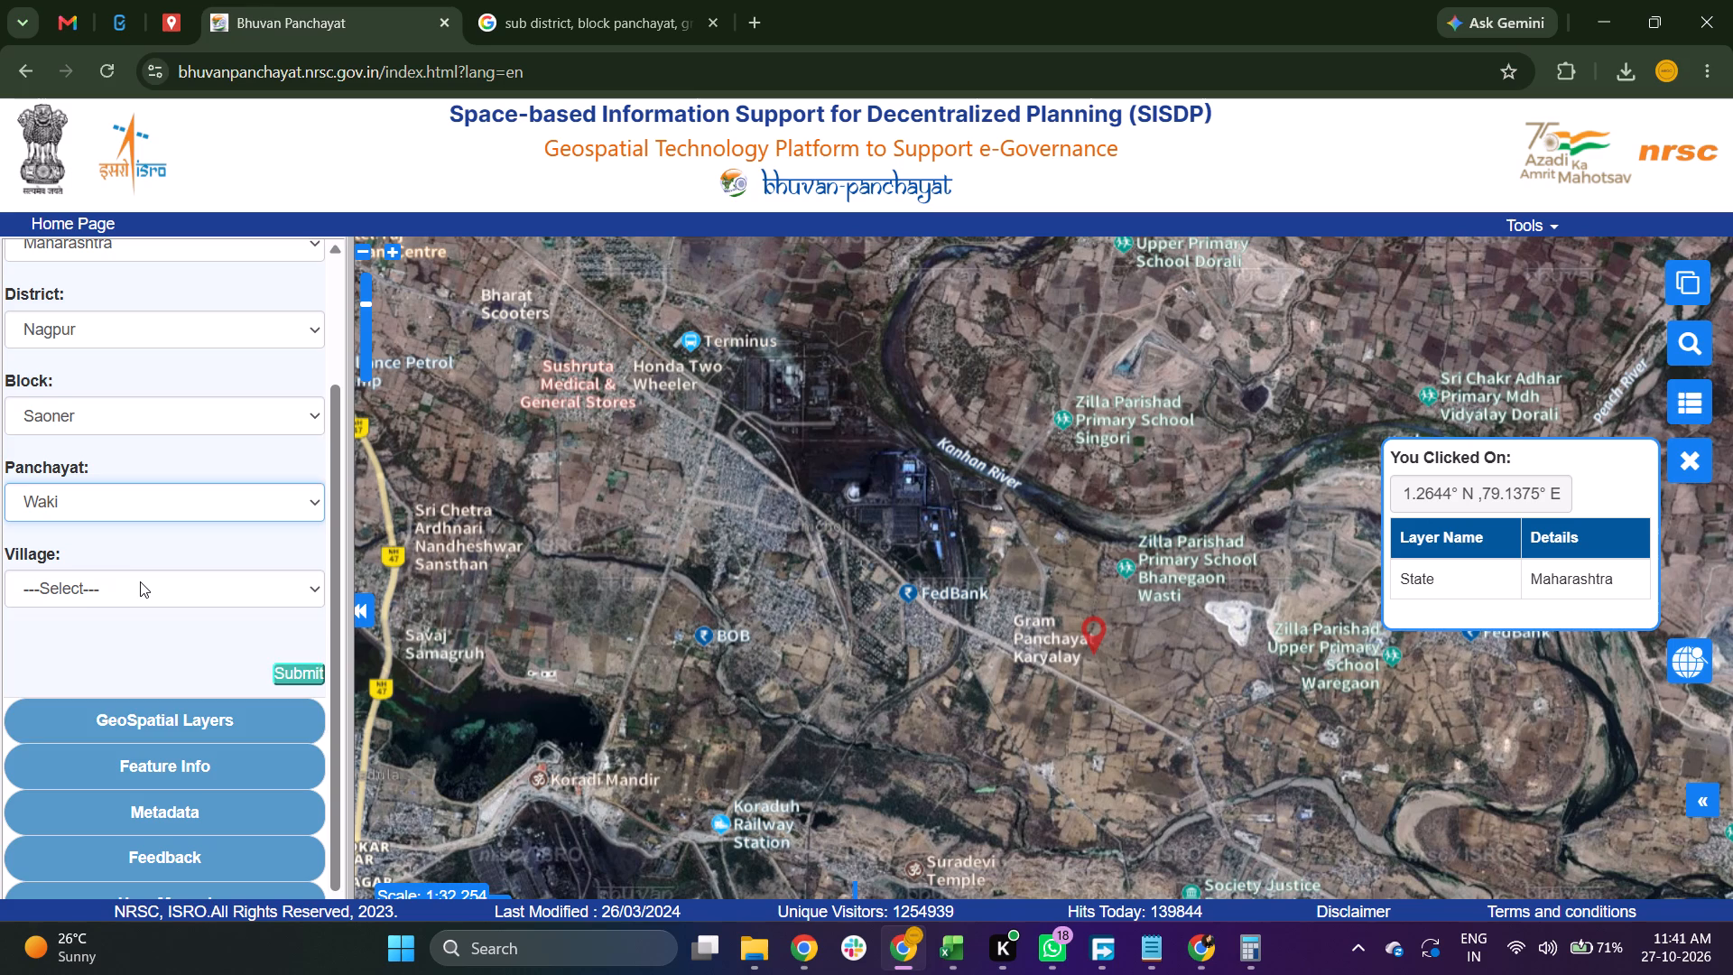
click(140, 581)
click(122, 737)
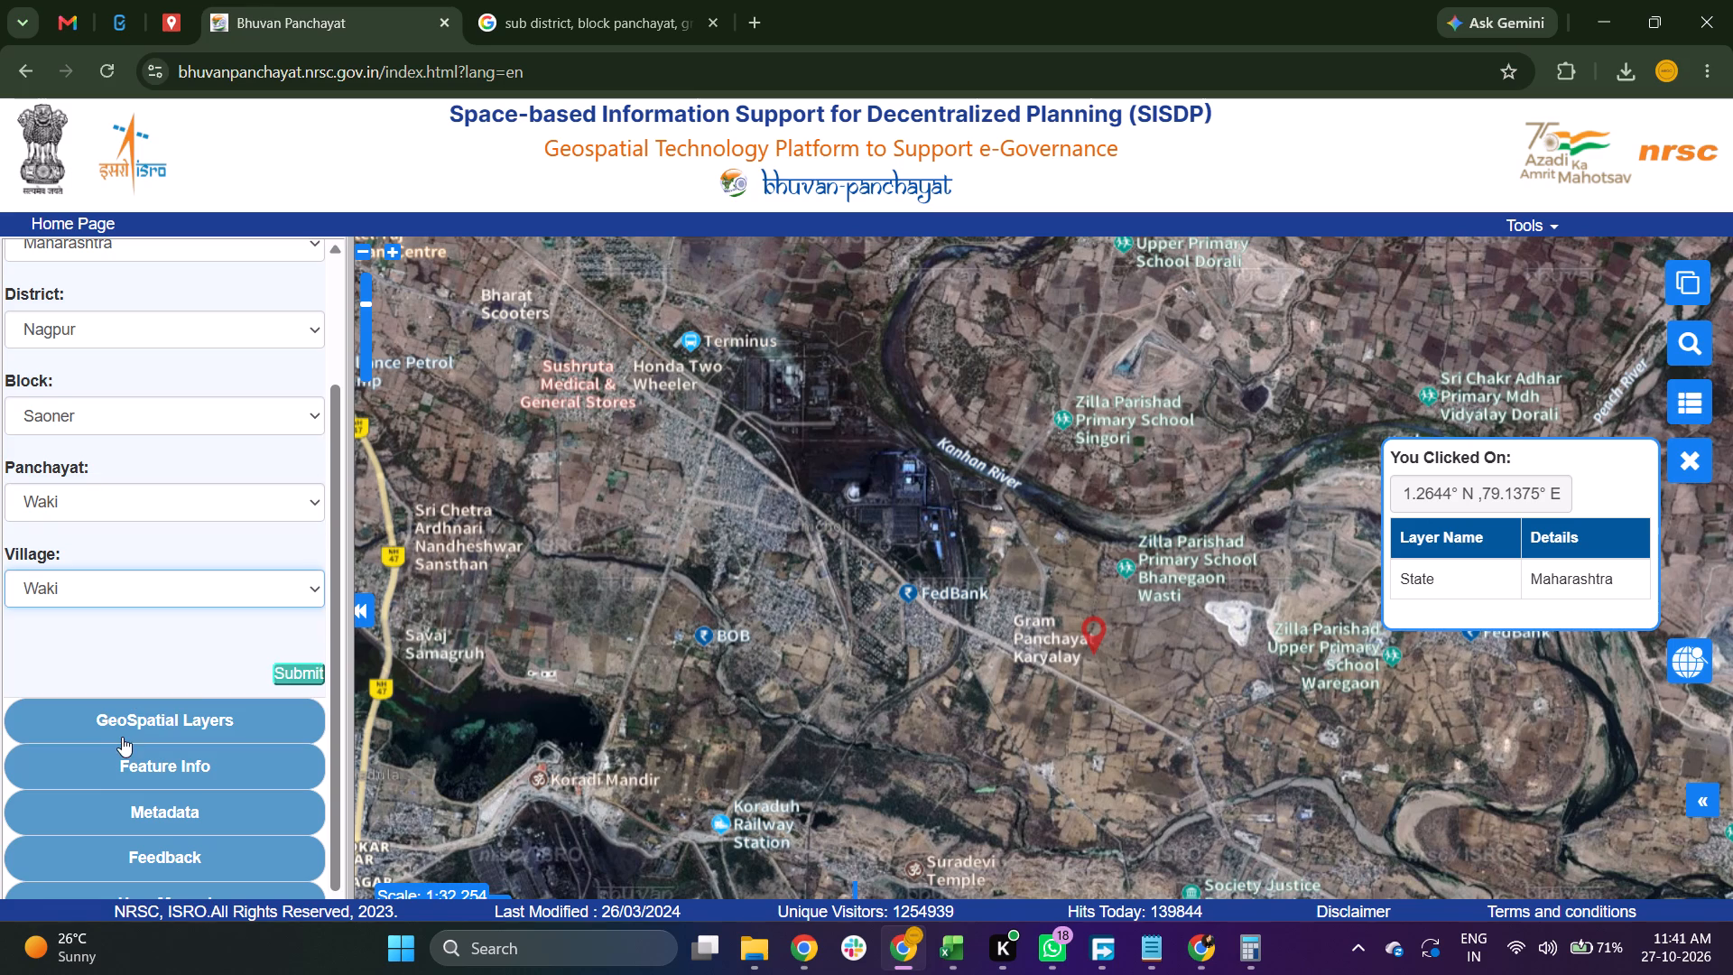
click(1705, 469)
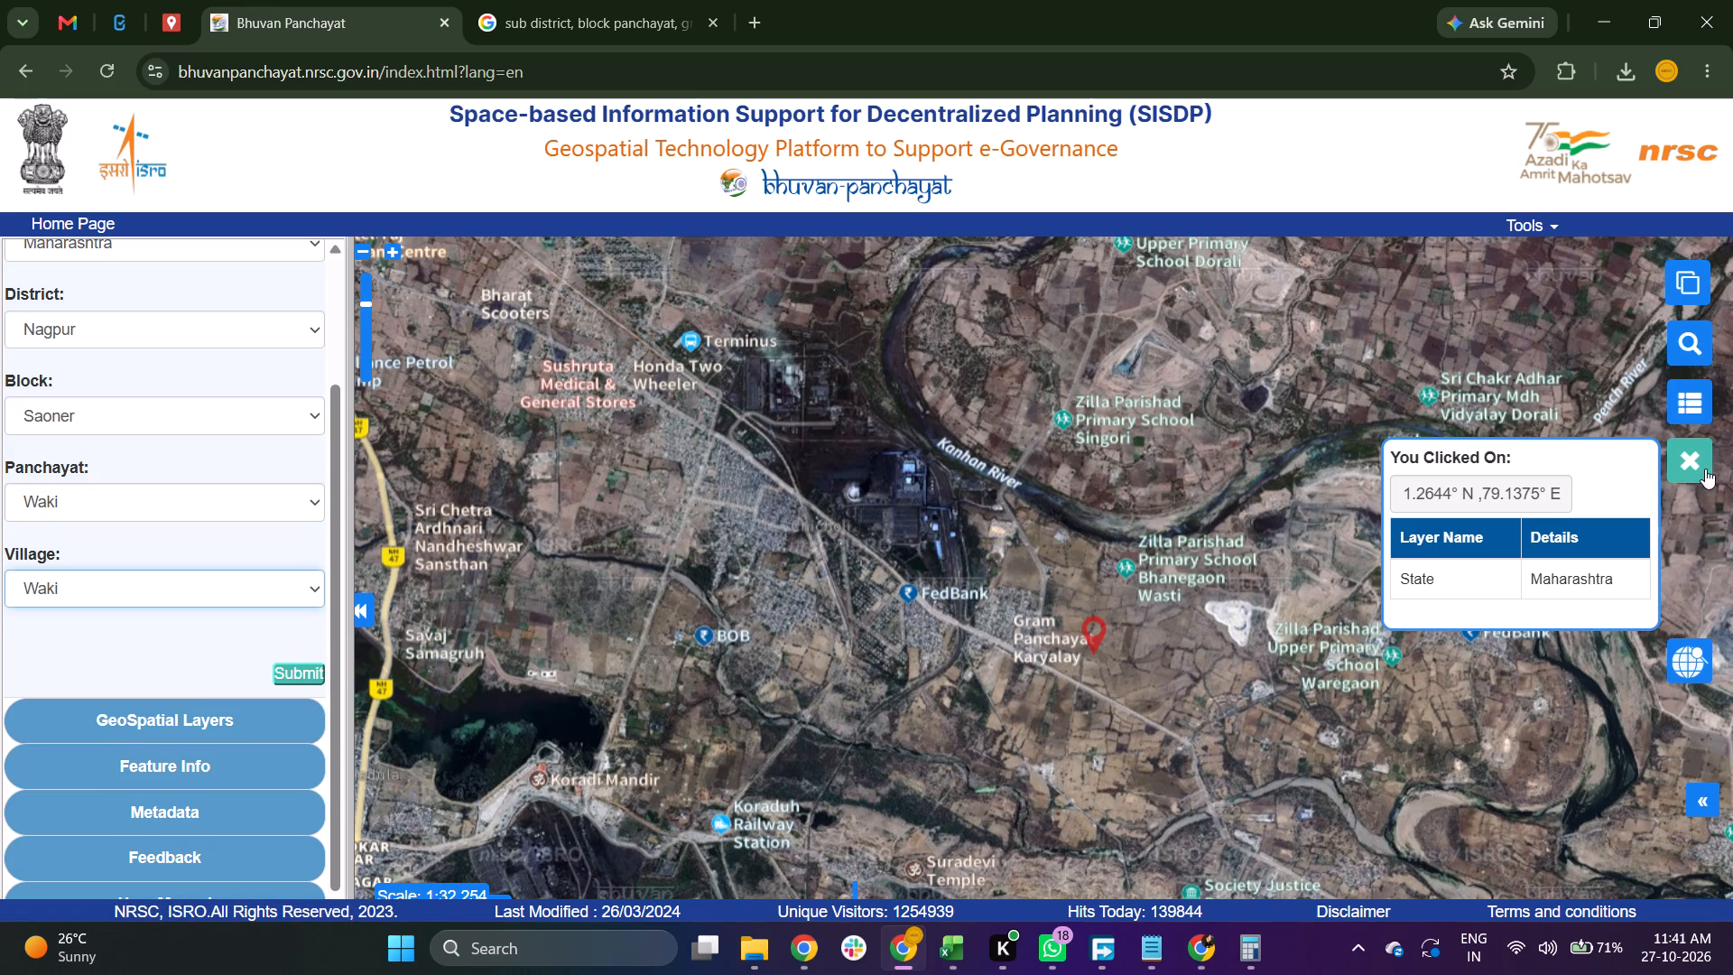
click(310, 667)
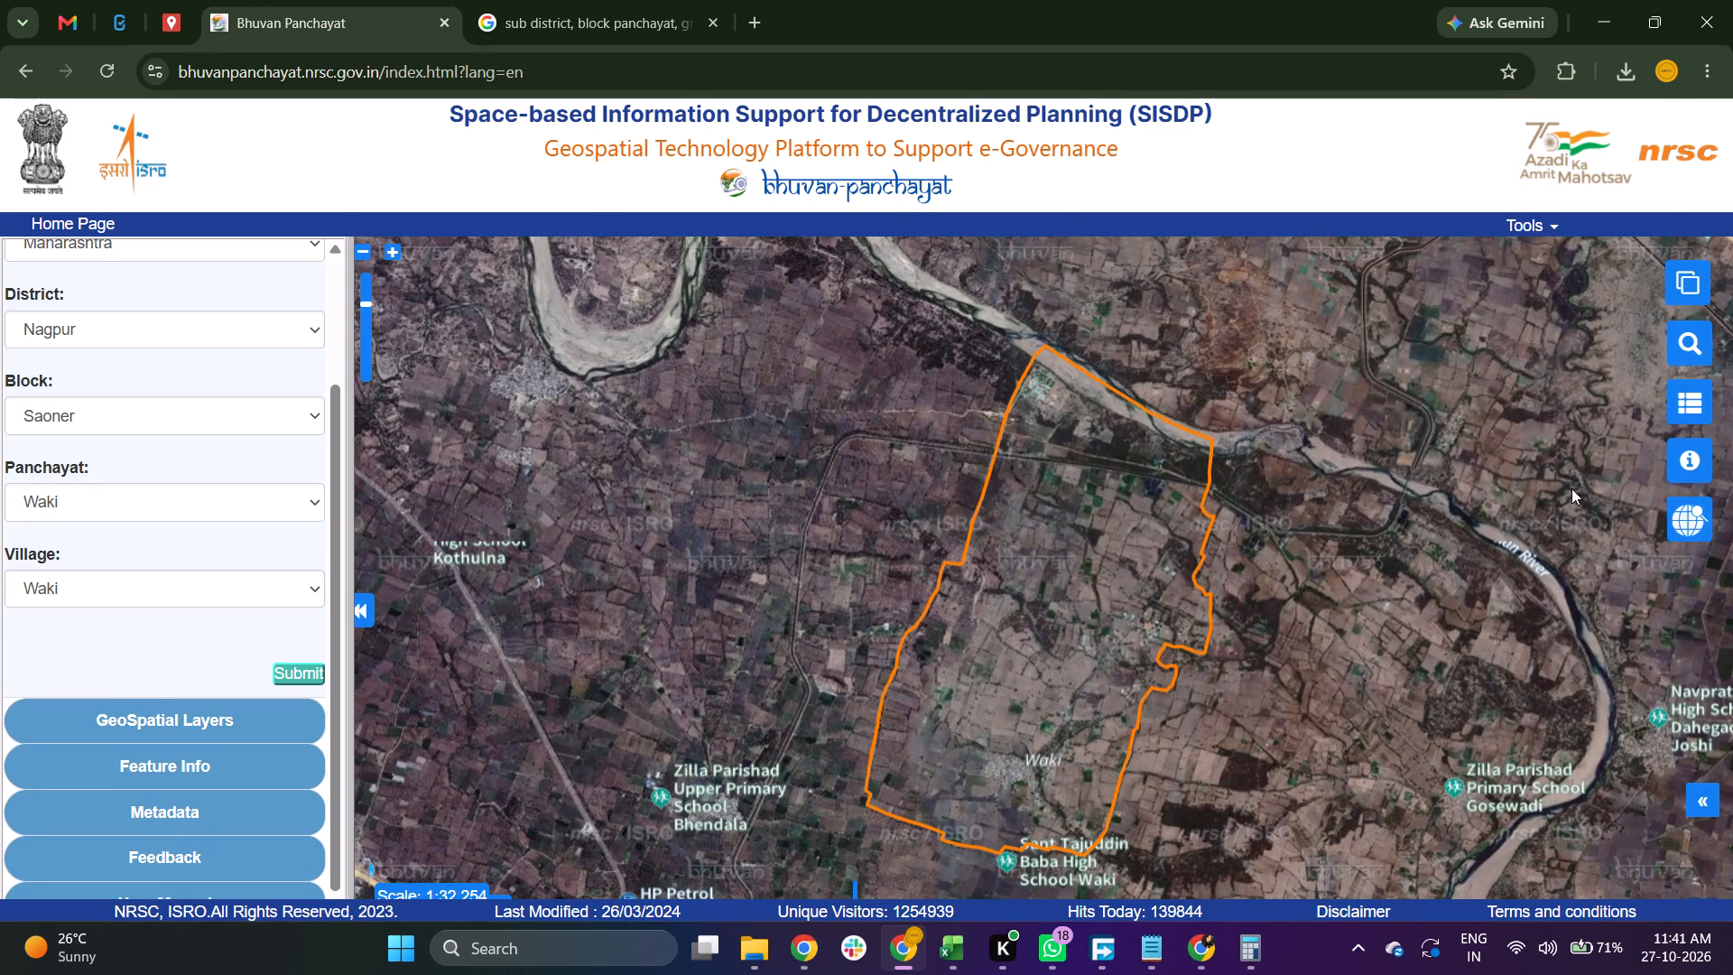
Pick a map point beside the Waki label and copy its coordinates, 21.3635° N ,79.0377° E, into row 17's Village GPS Coordinates in the Mapping sheet.
click(1679, 463)
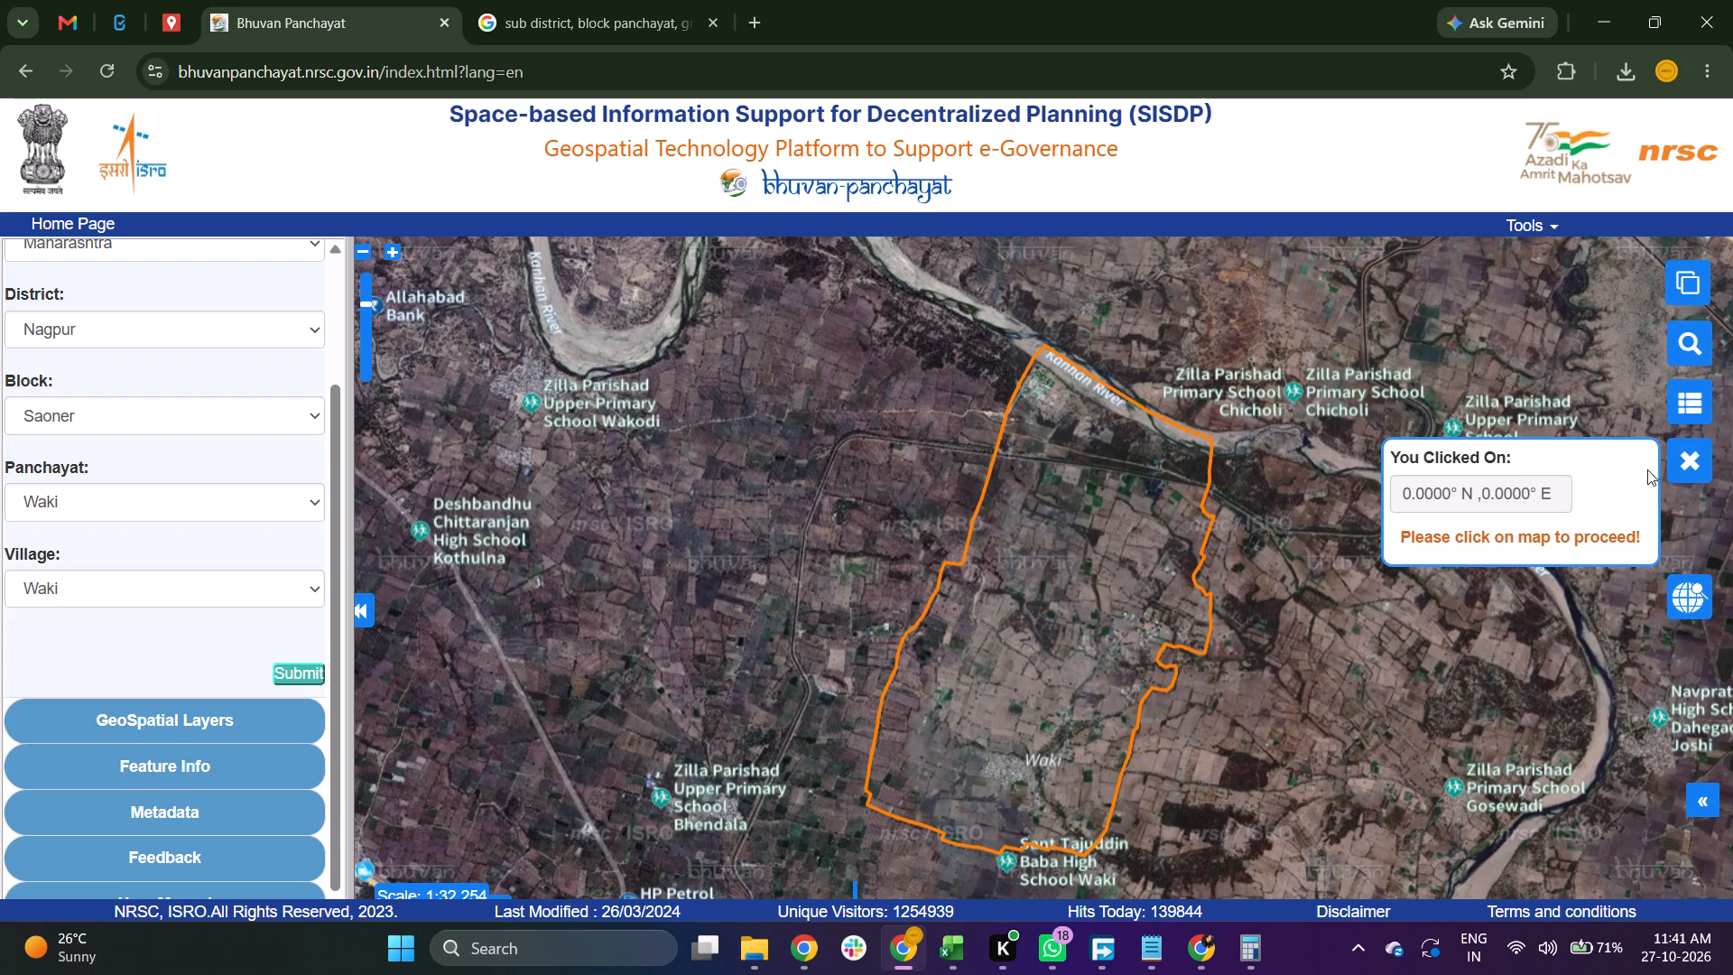
click(1018, 766)
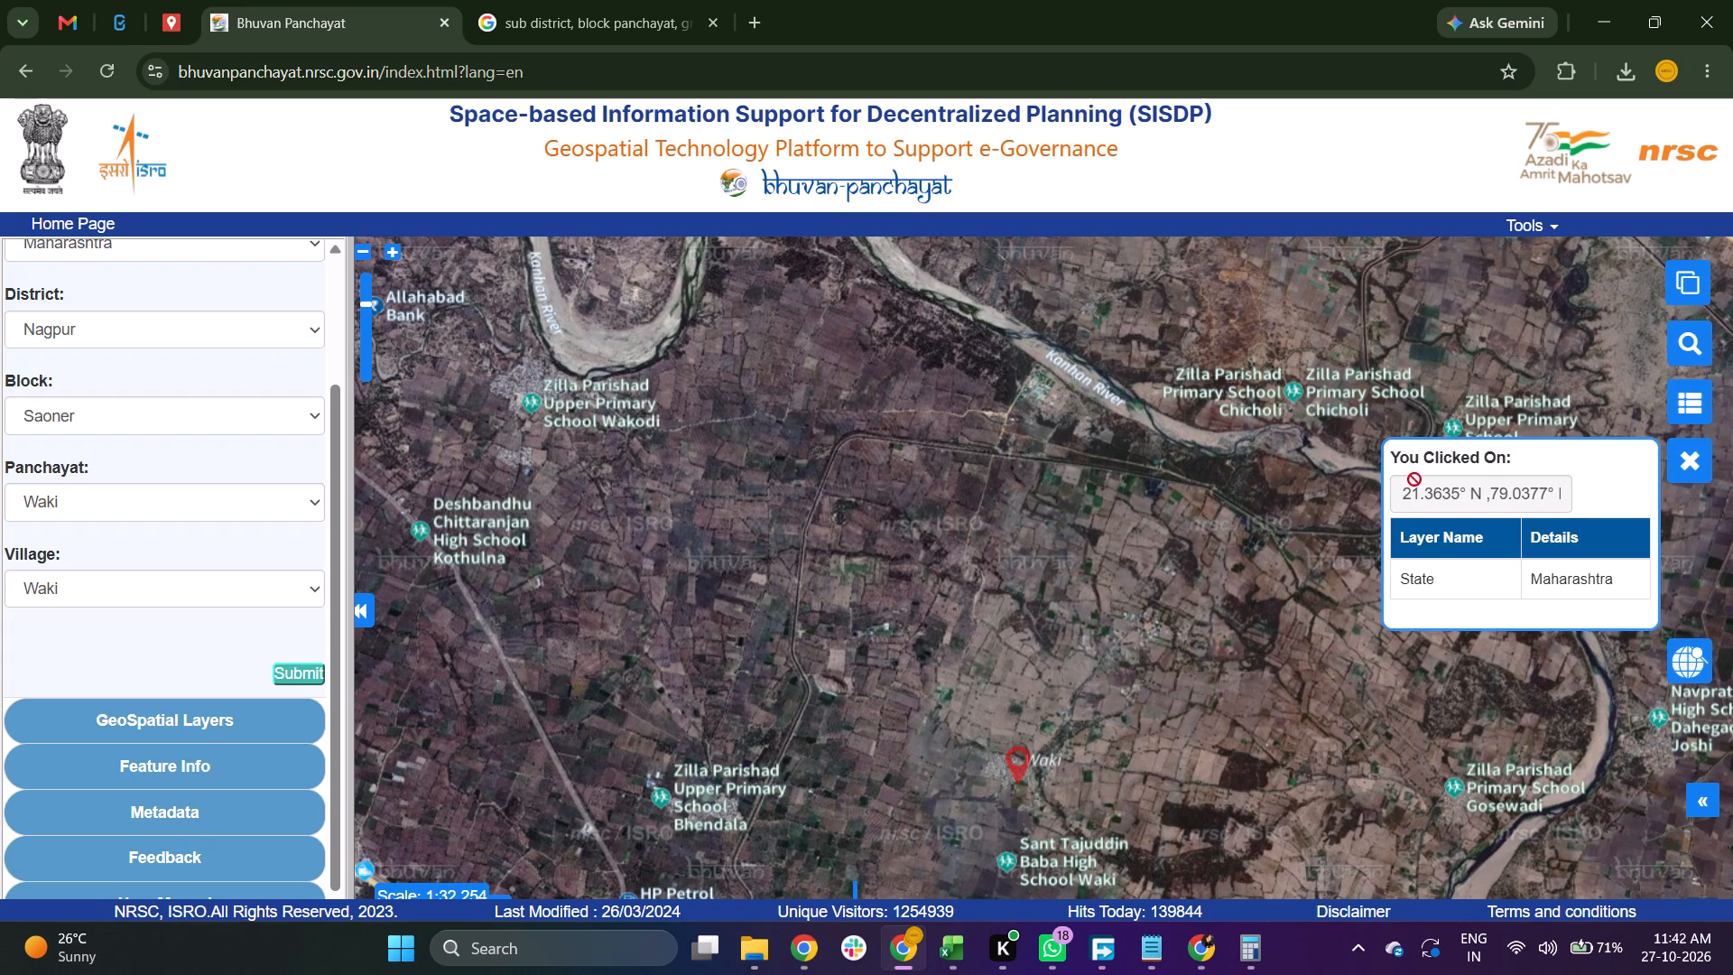
drag(1403, 494, 1631, 479)
key(ctrl+c)
key(ctrl+c)
key(ctrl+c)
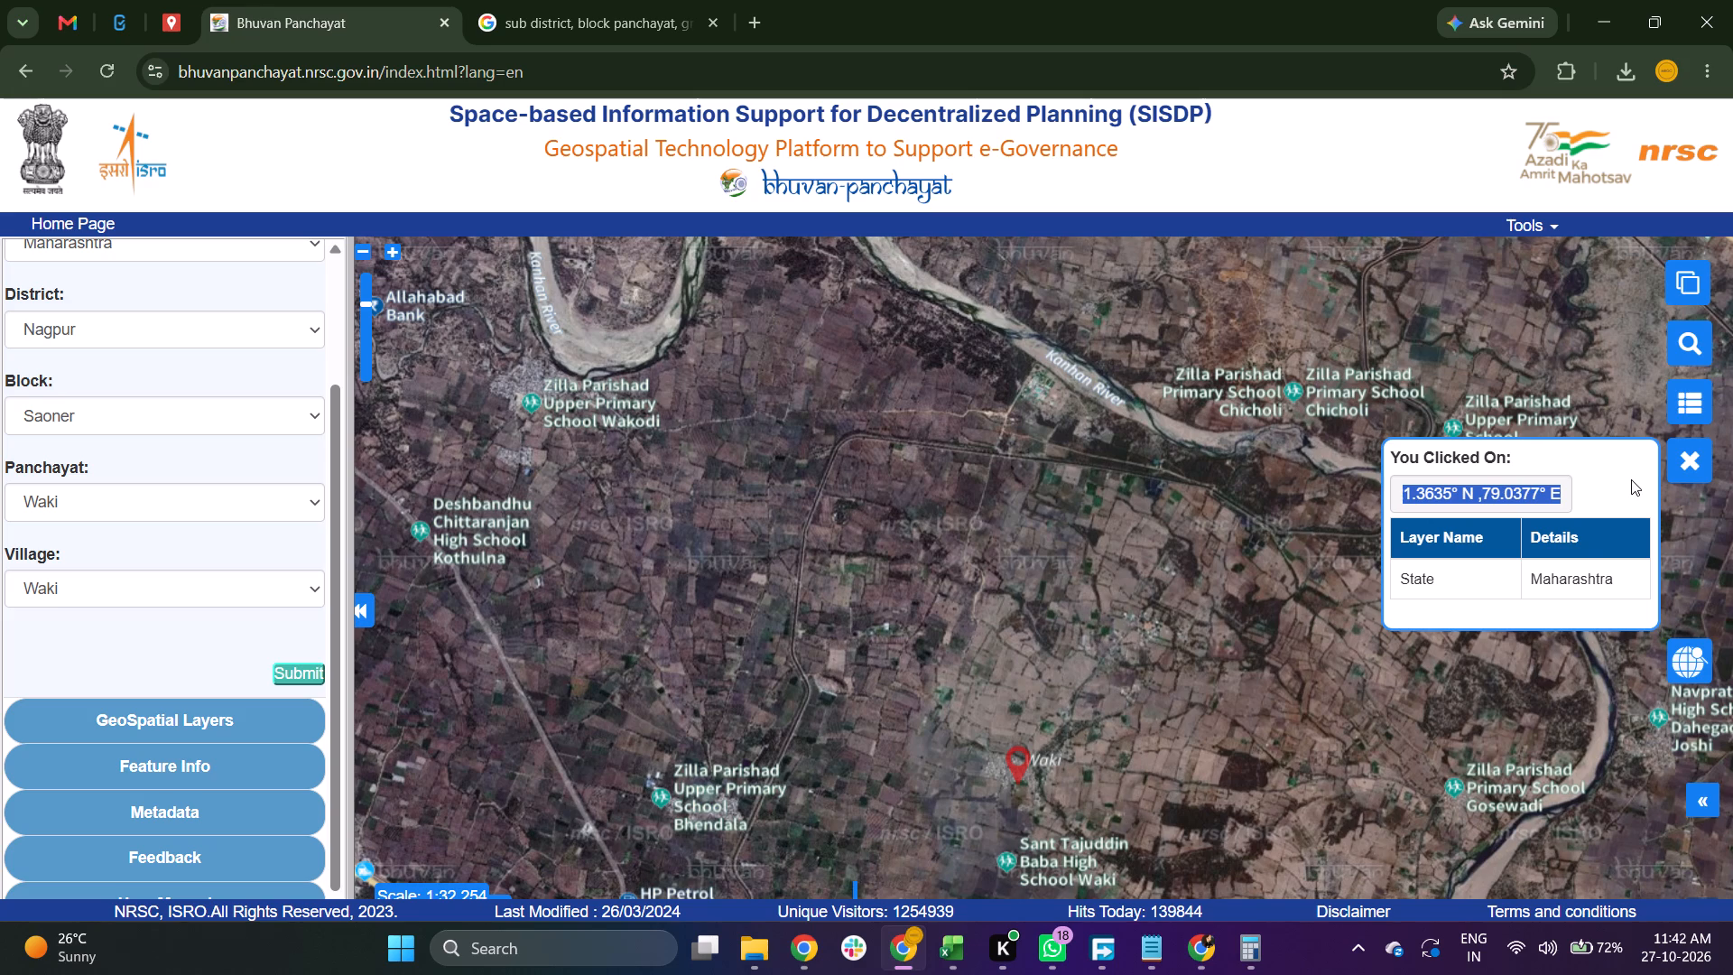
key(alt+Tab)
key(Right)
key(Right)
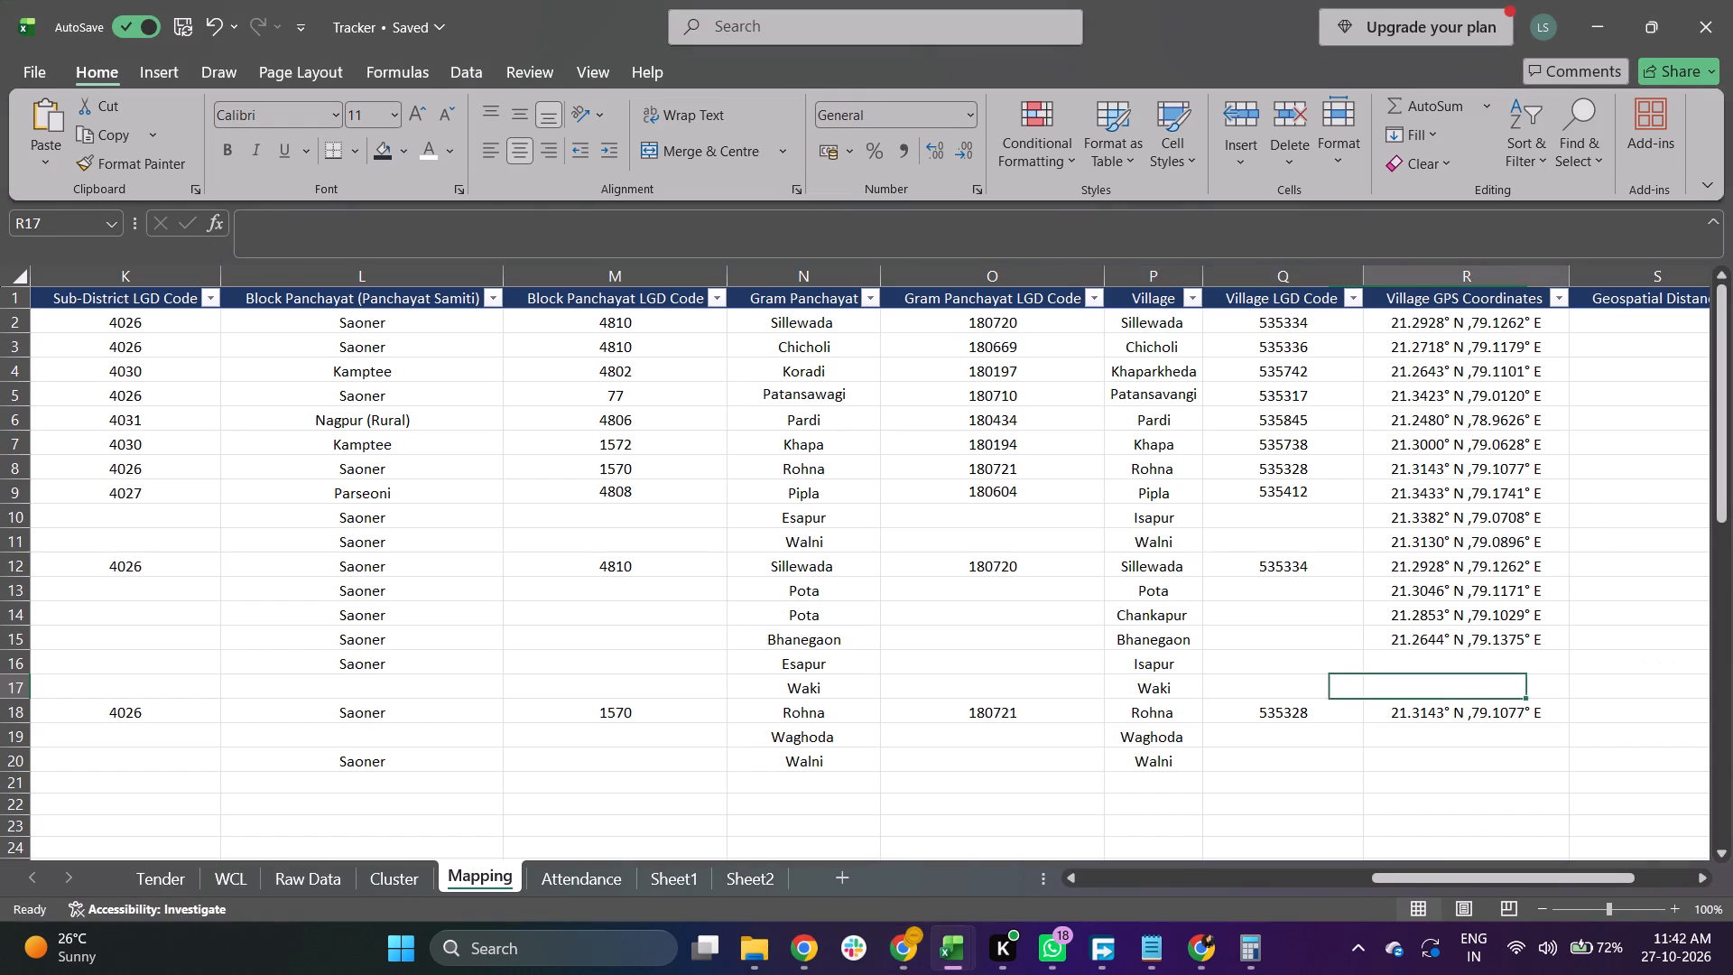
key(ctrl+v)
Fill row 17's Block Panchayat (Panchayat Samiti) cell with Saoner from the row above.
key(Left)
key(Left)
key(Left)
key(Left)
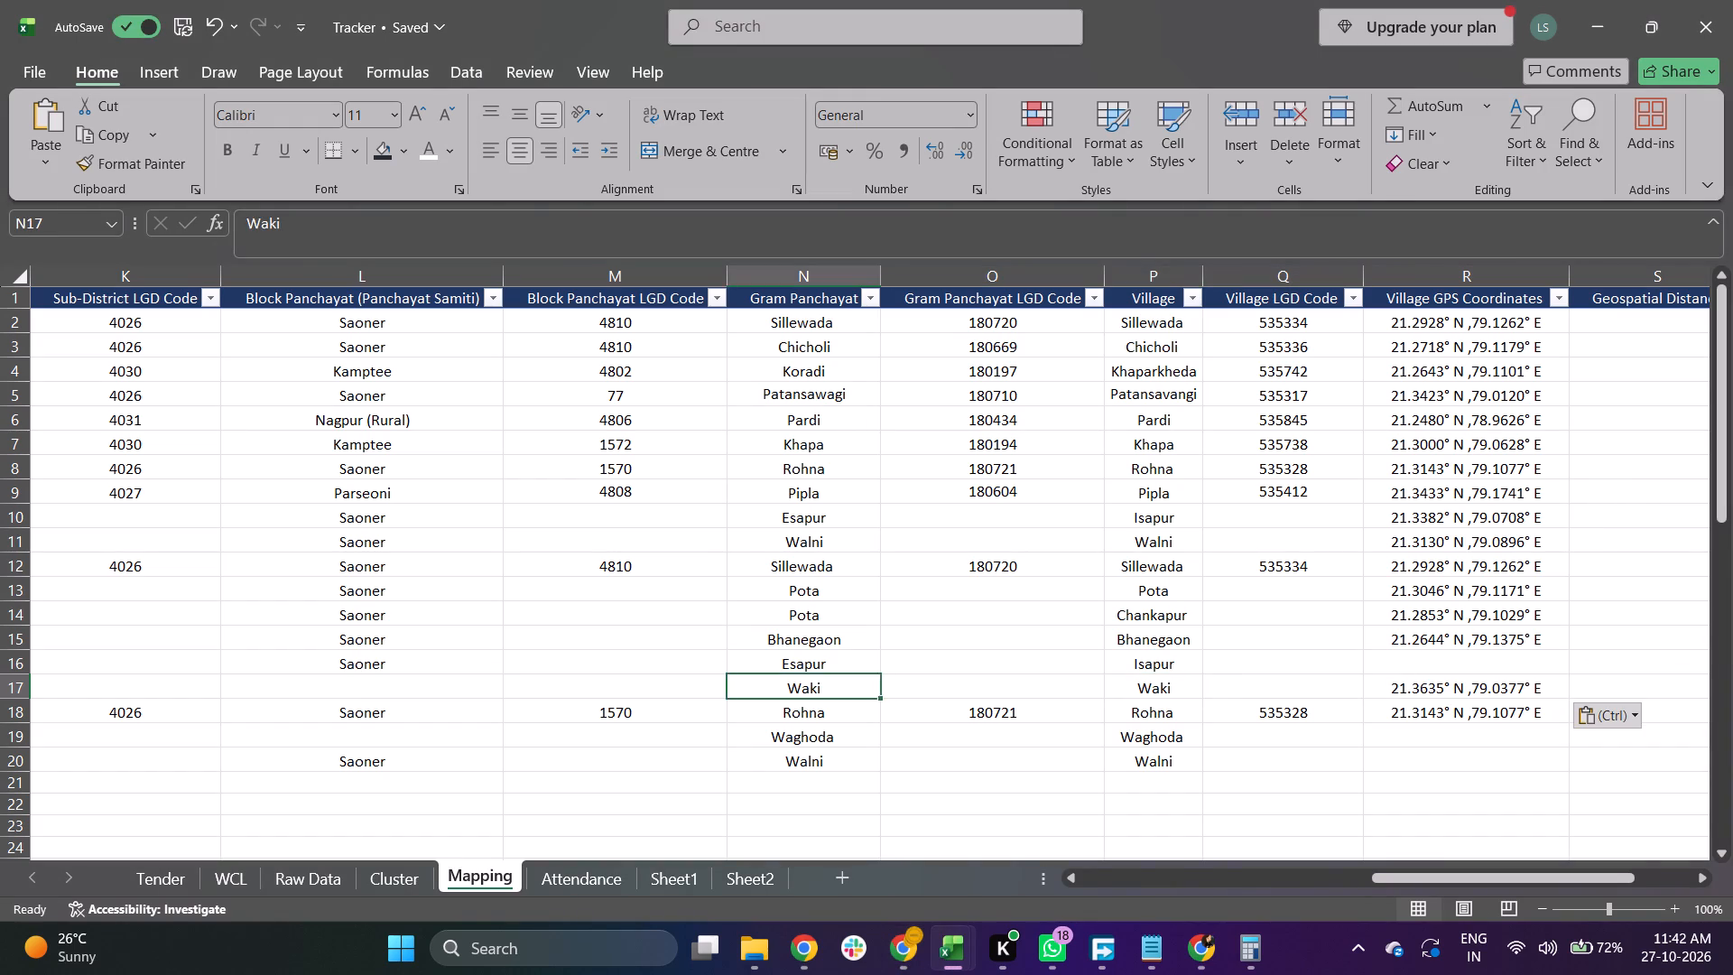
key(Left)
key(Left)
key(Left)
key(Right)
key(ctrl+d)
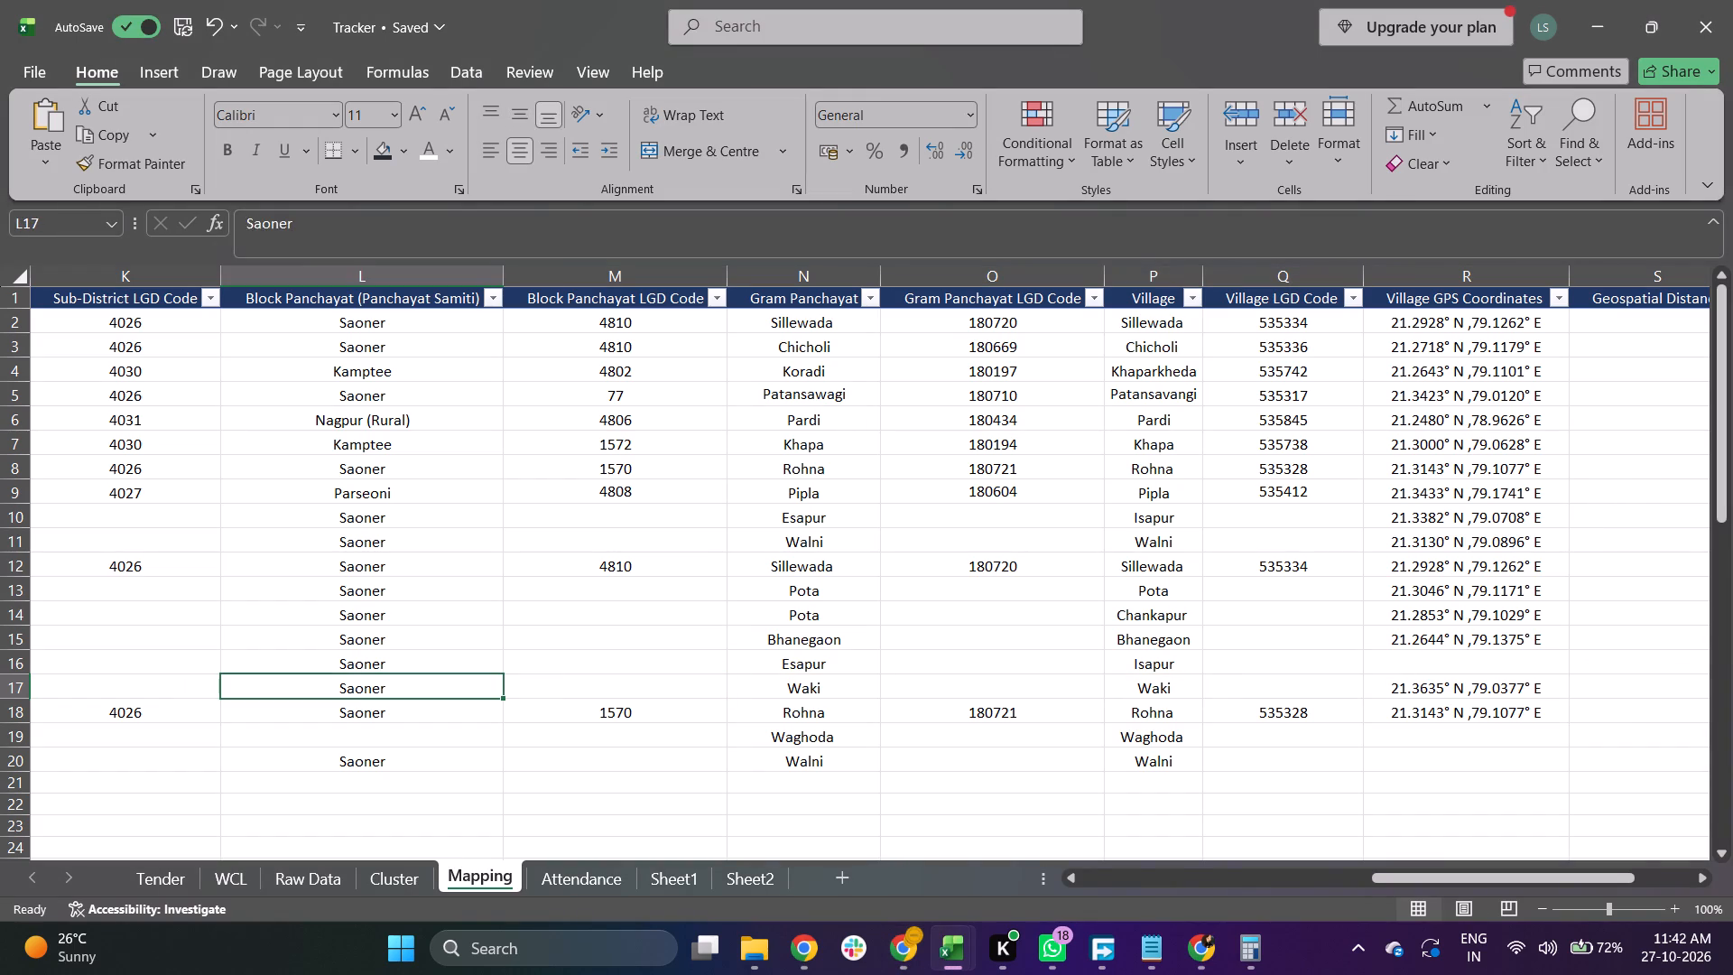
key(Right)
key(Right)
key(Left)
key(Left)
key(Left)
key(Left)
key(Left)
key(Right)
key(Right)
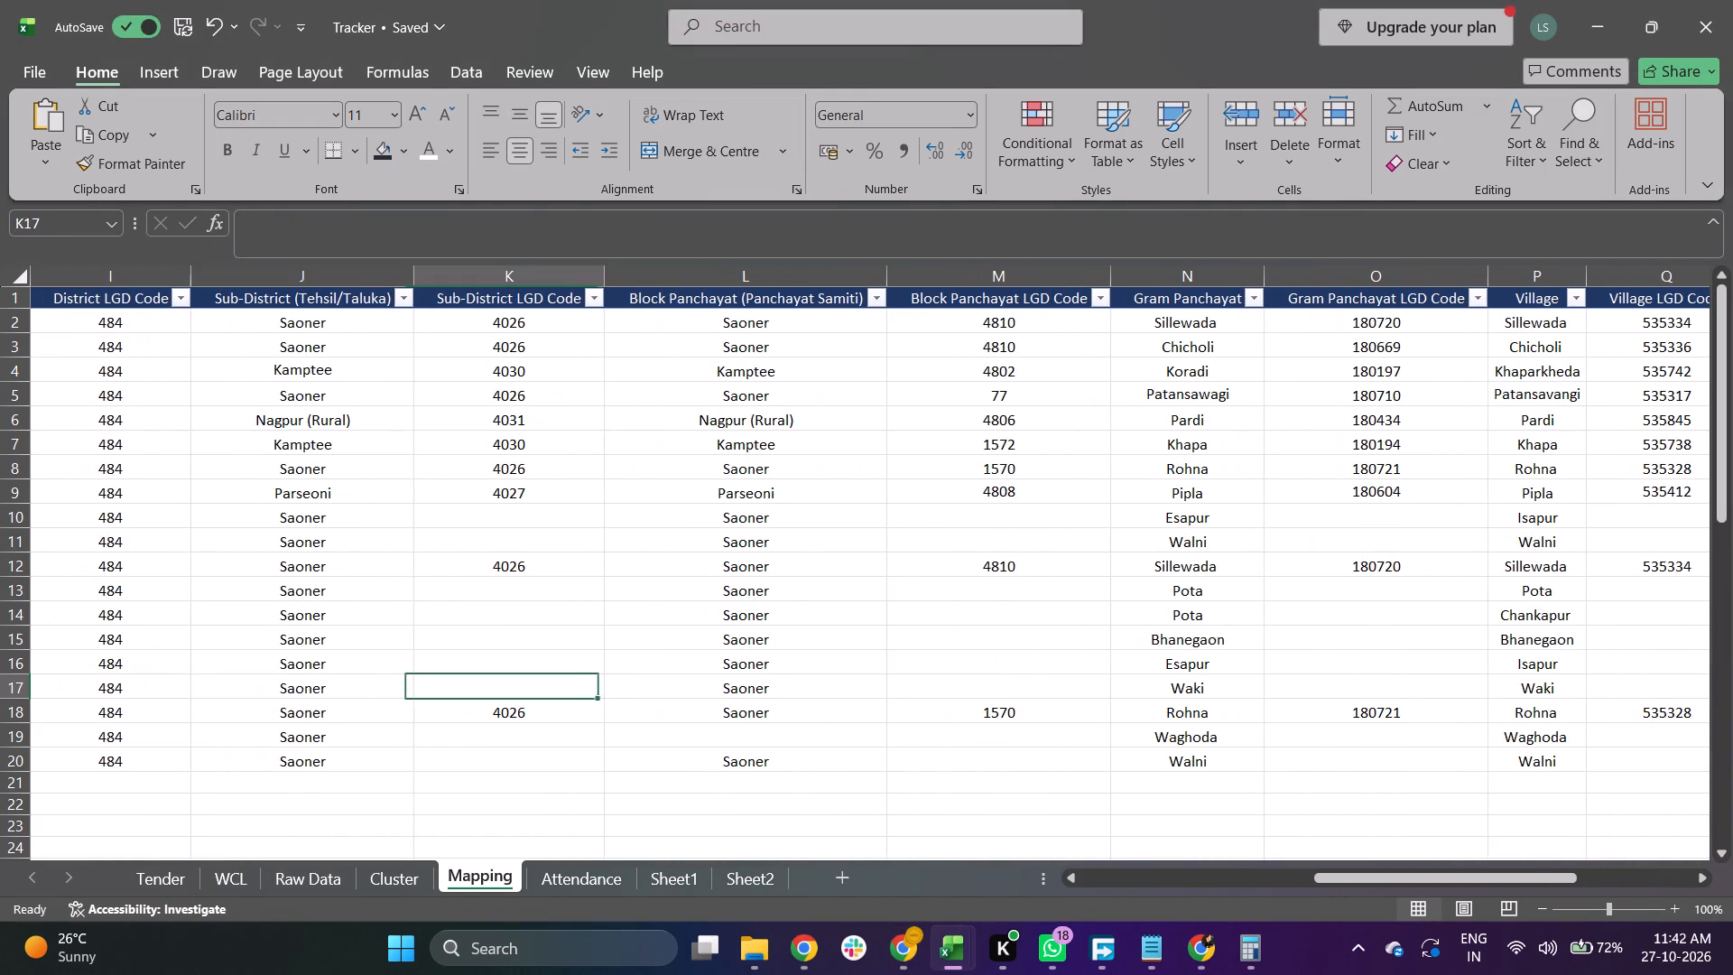
Copy Waghoda from row 19's Village cell and search Google for its sub-district, block panchayat and gram panchayat in Nagpur district.
key(Right)
key(Right)
key(Down)
key(Right)
key(Down)
key(Right)
key(Right)
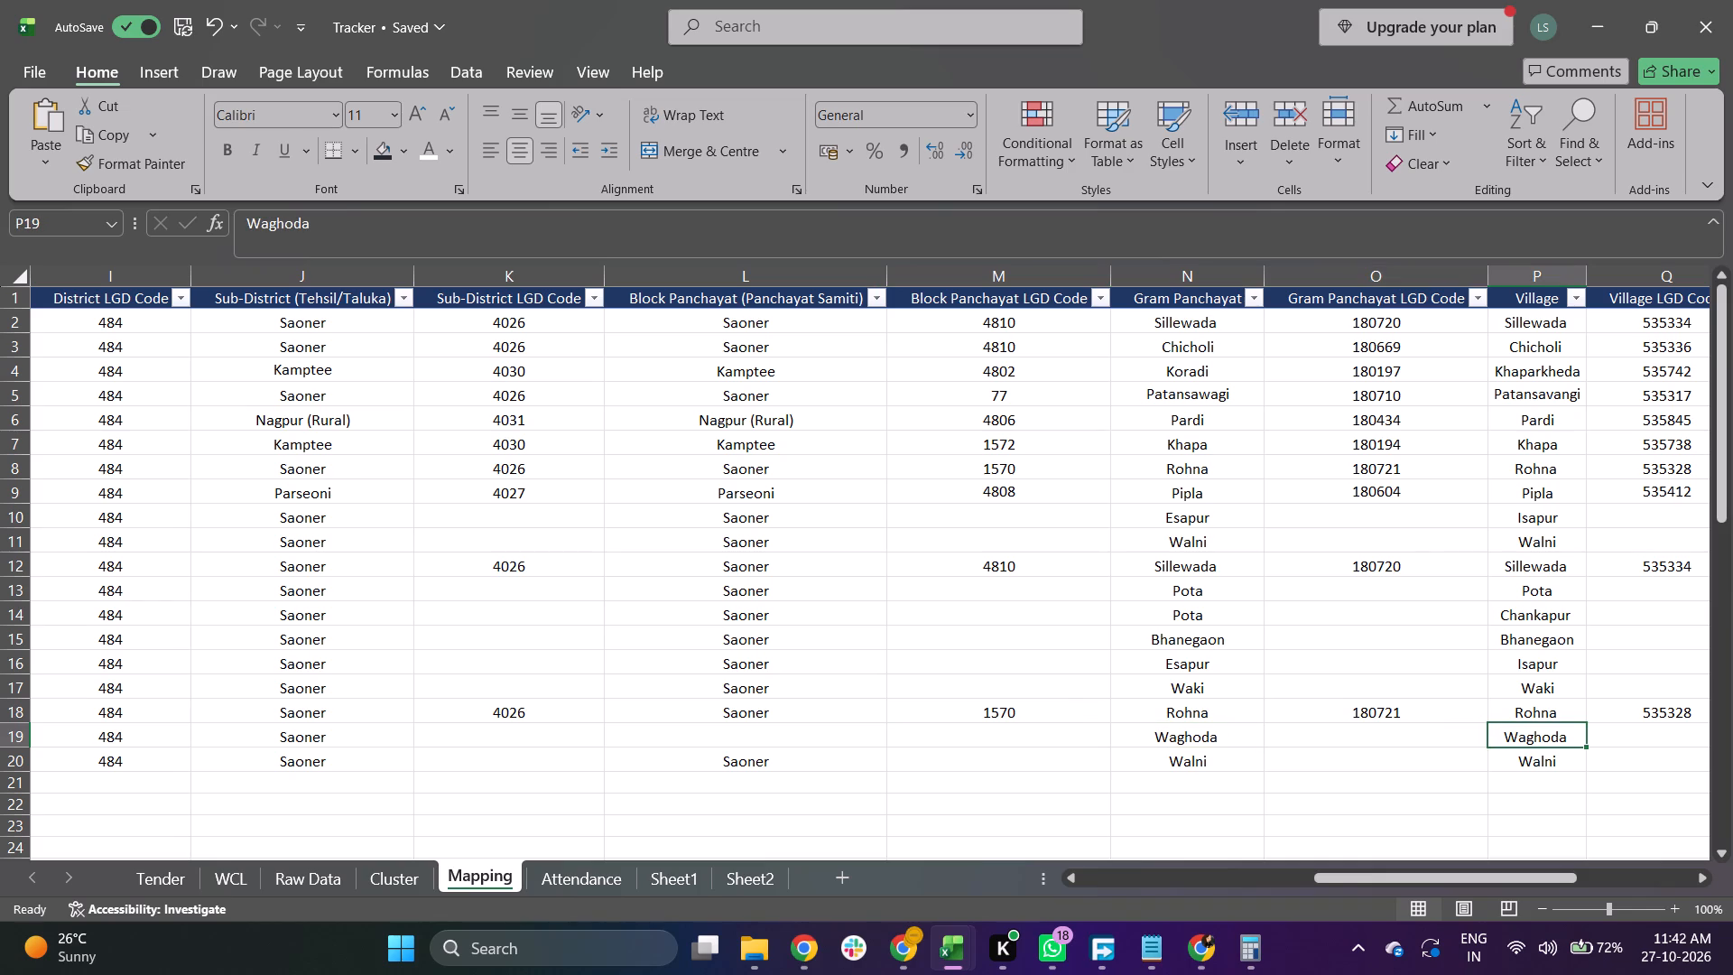
key(ctrl+c)
key(alt+Tab)
key(alt+Left)
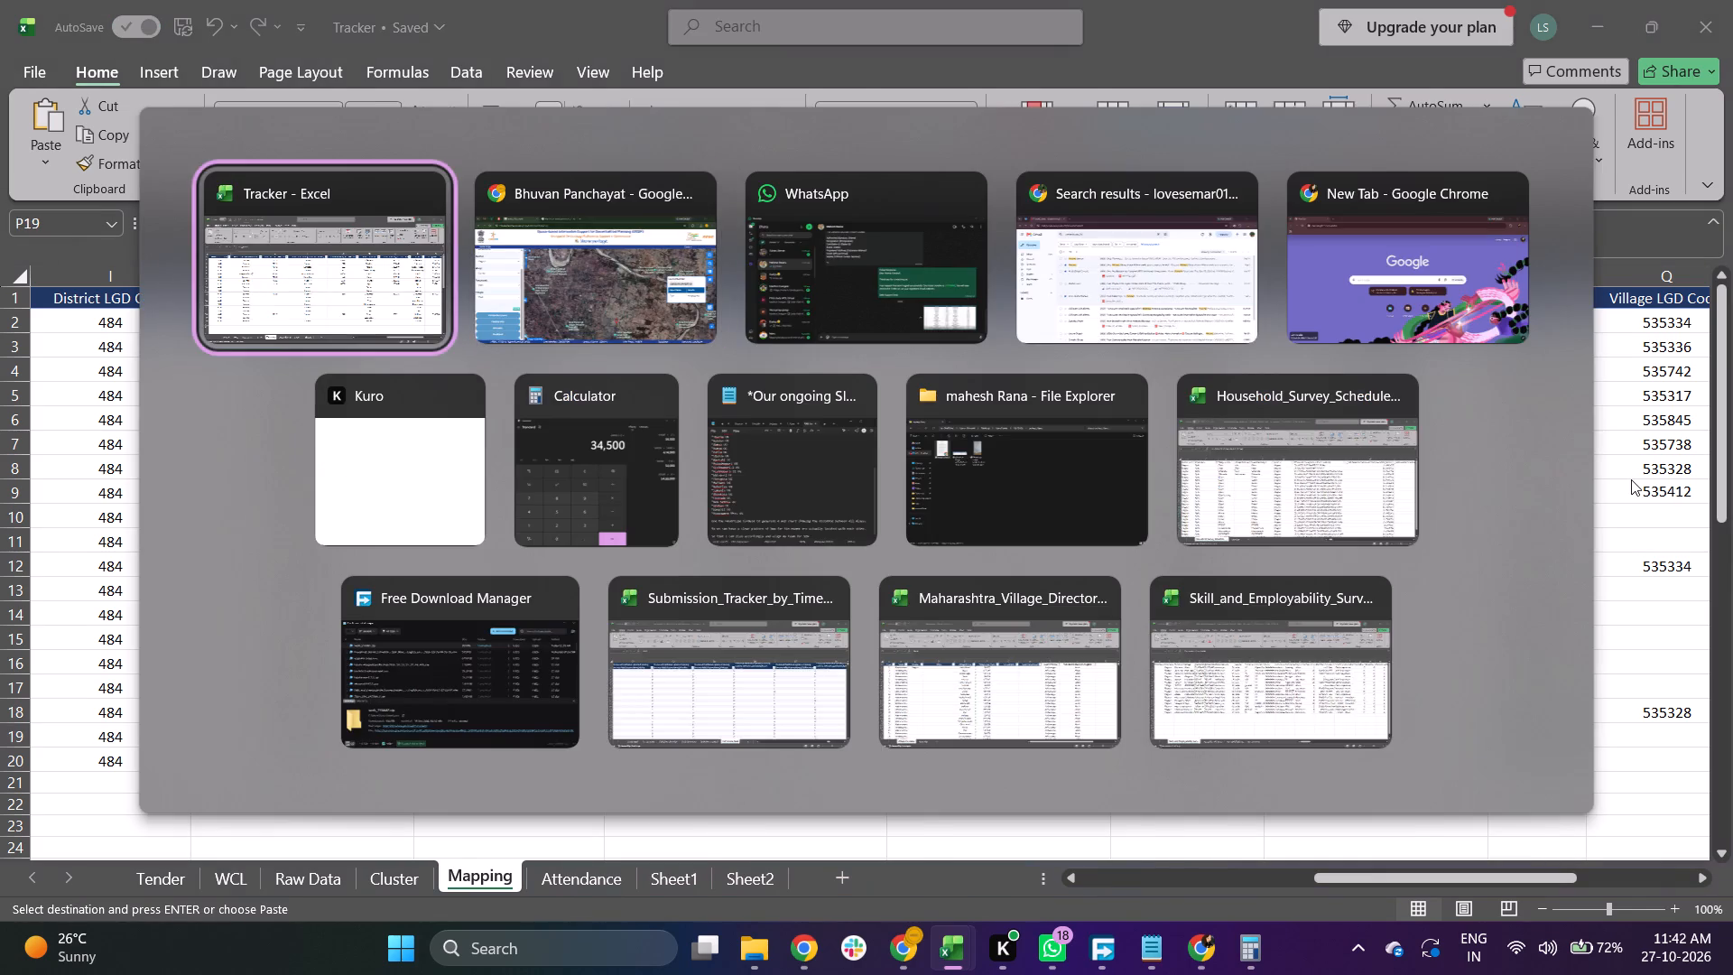
key(alt+Tab)
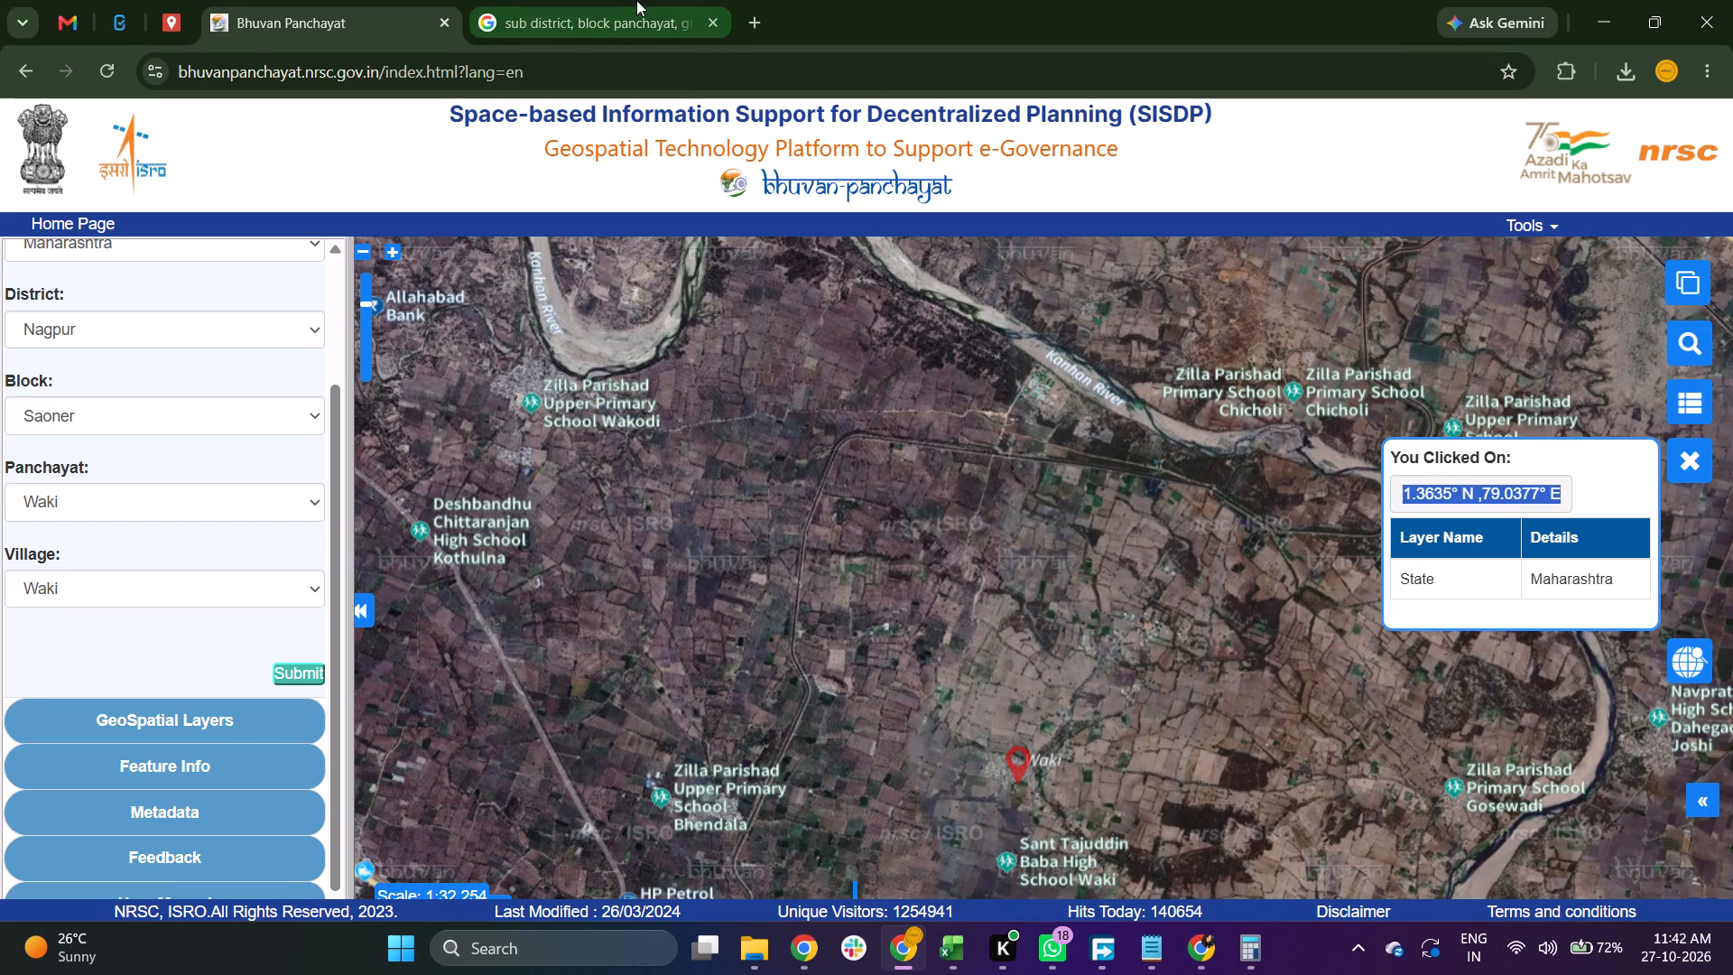
click(636, 0)
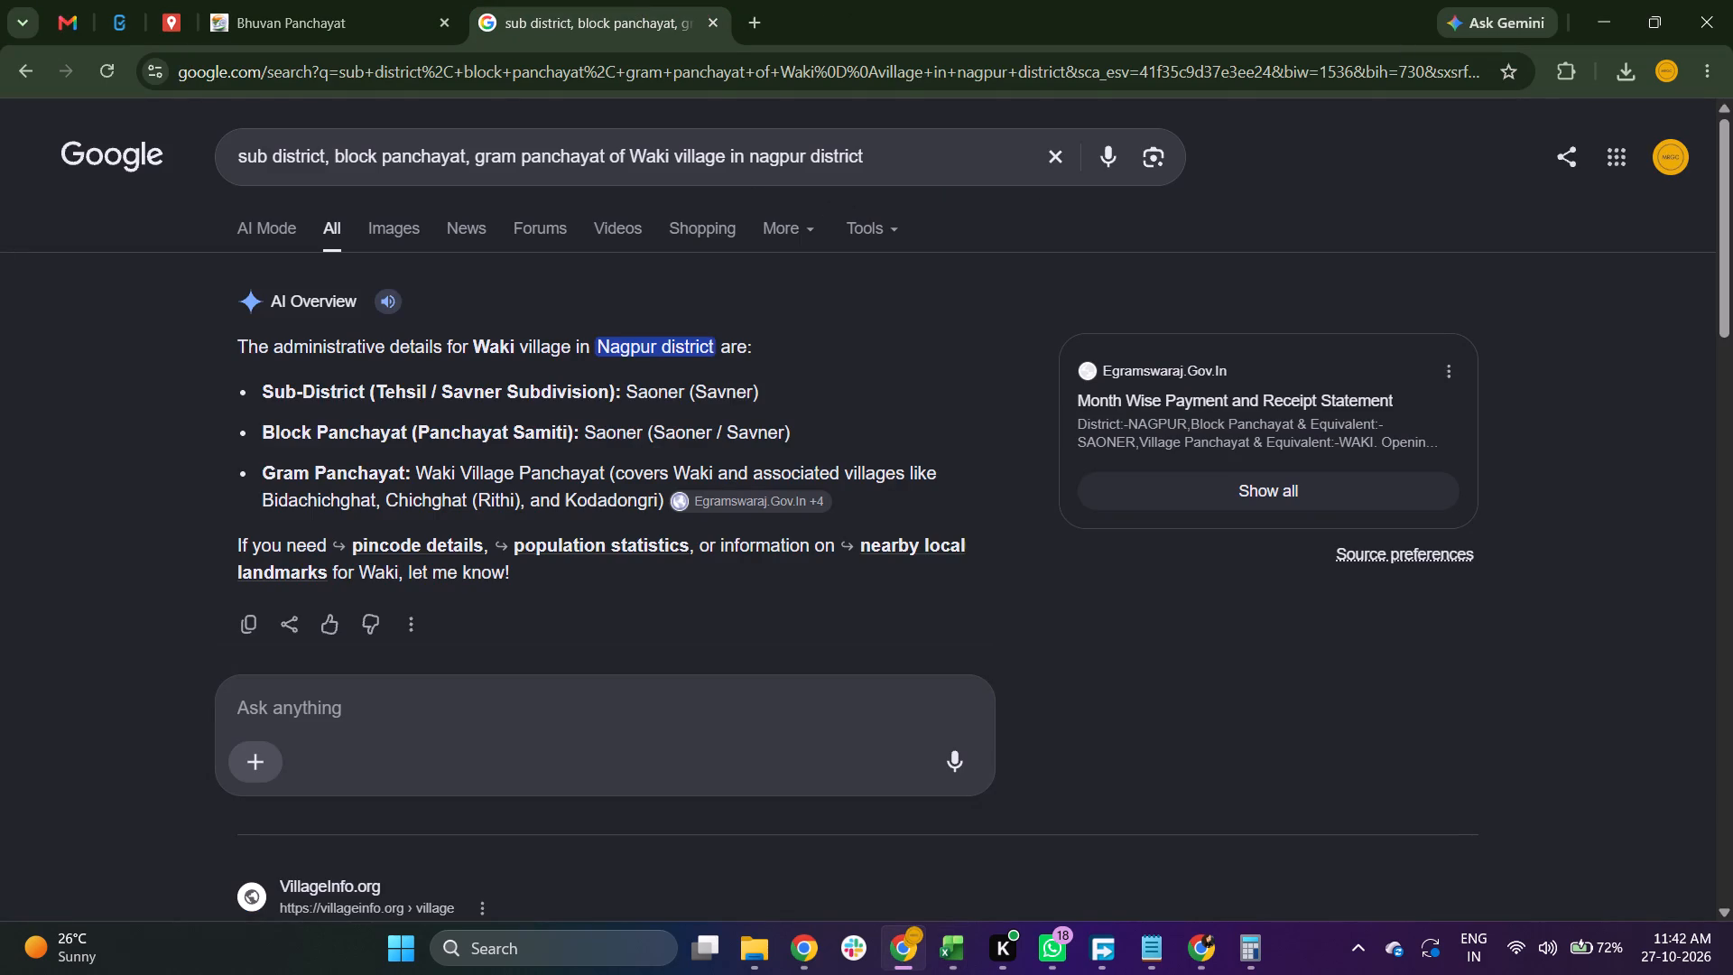
double_click(649, 163)
key(ctrl+v)
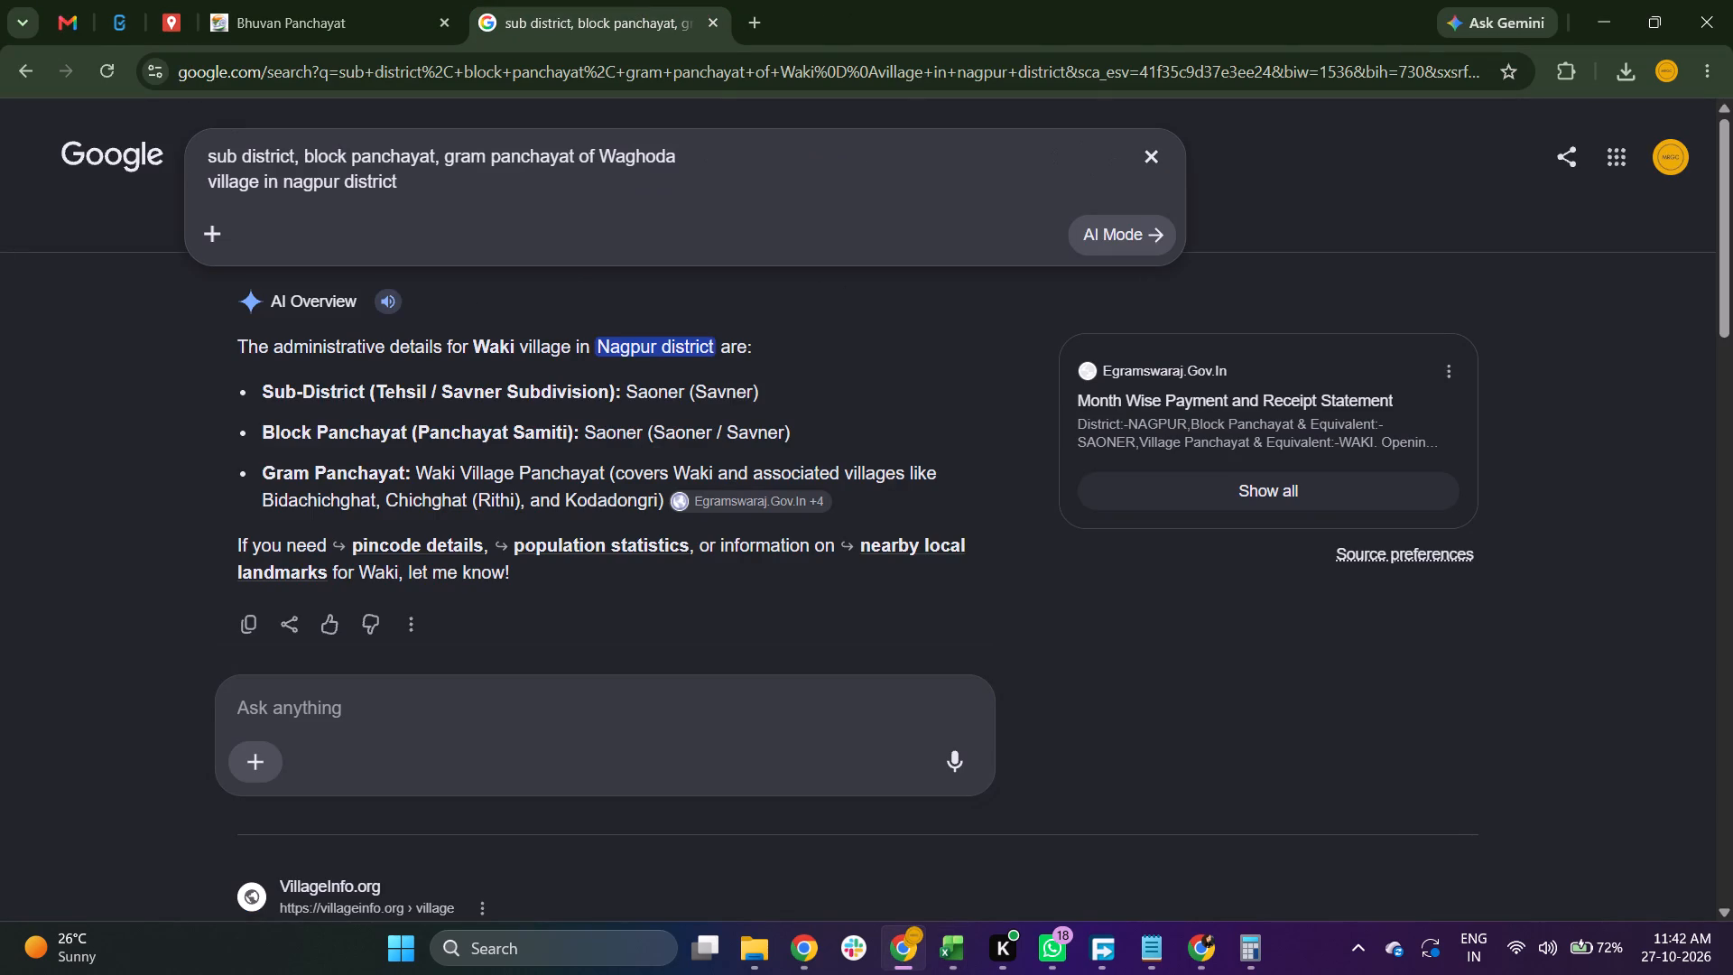
key(Return)
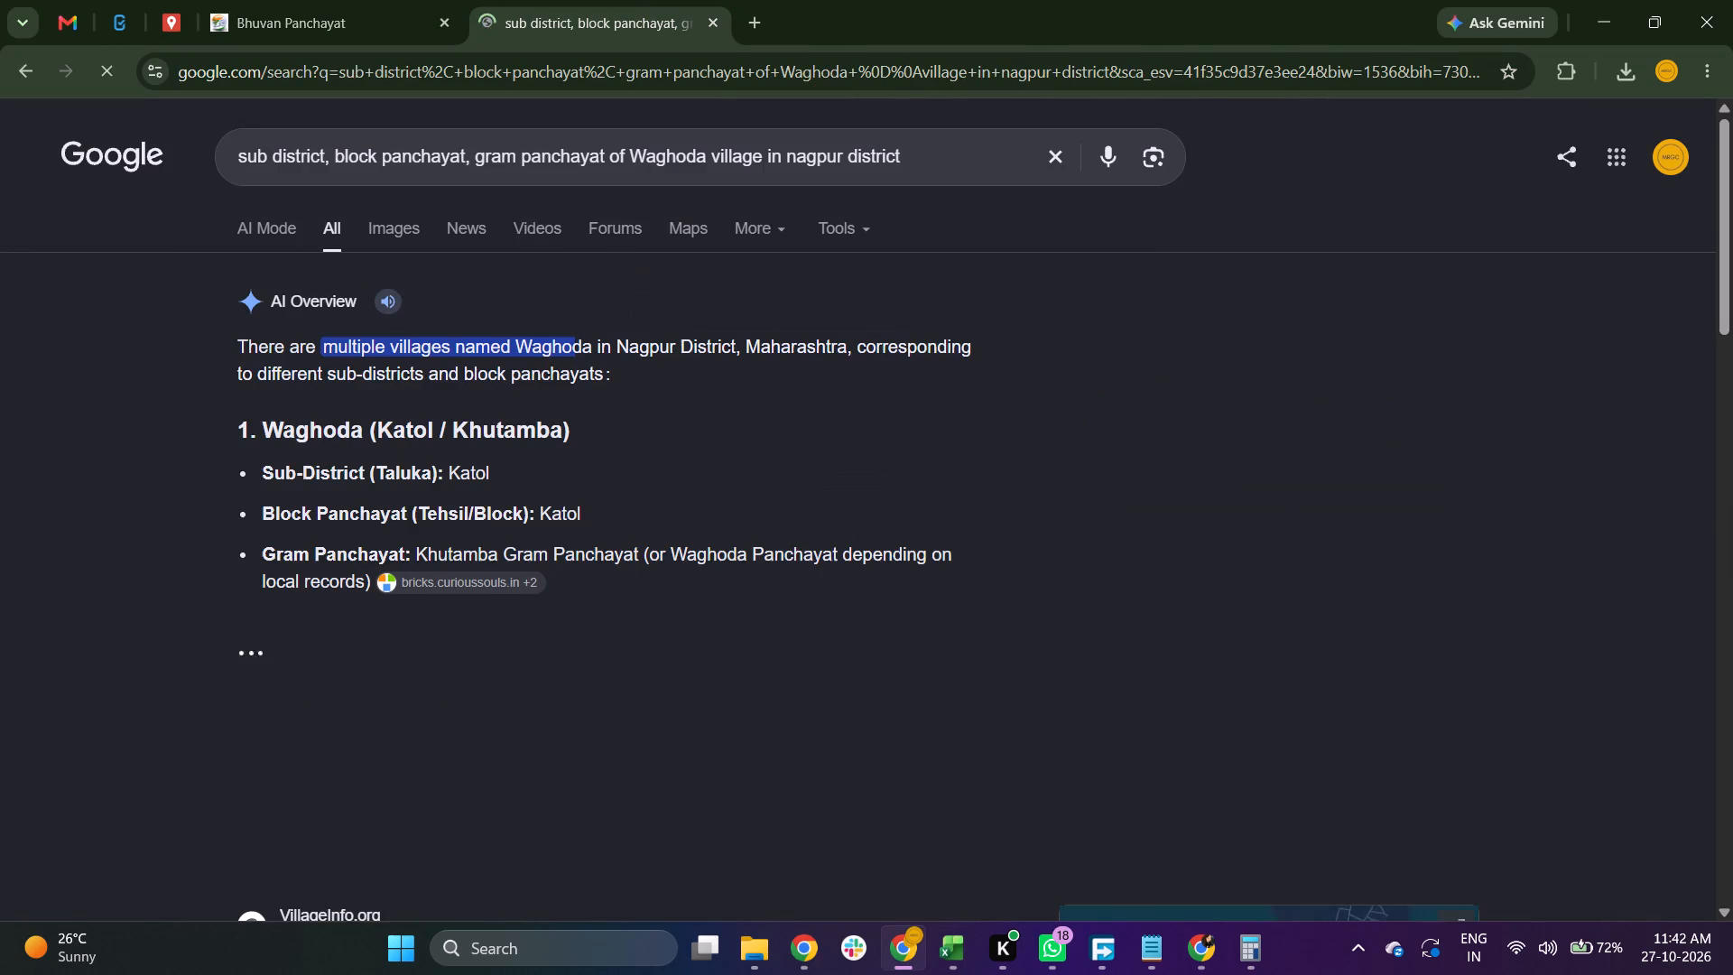
Examine the search overview's sub-district, block panchayat and gram panchayat for each village named Waghoda.
scroll(569, 504, down, 1)
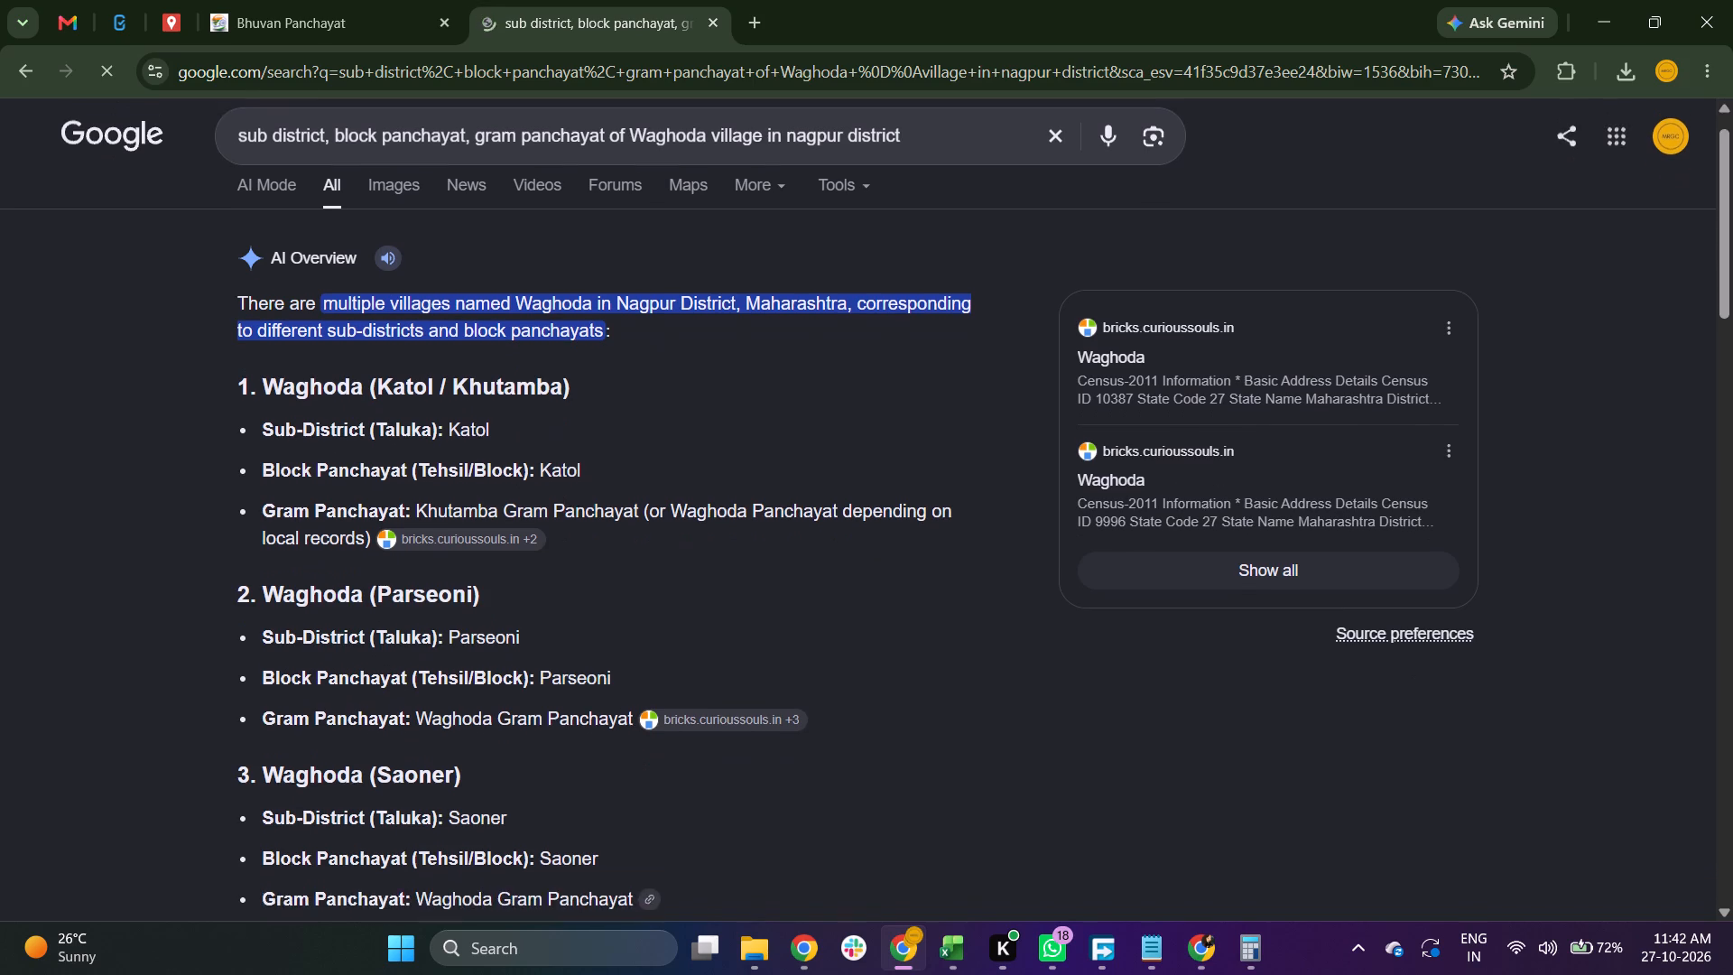
scroll(569, 504, down, 3)
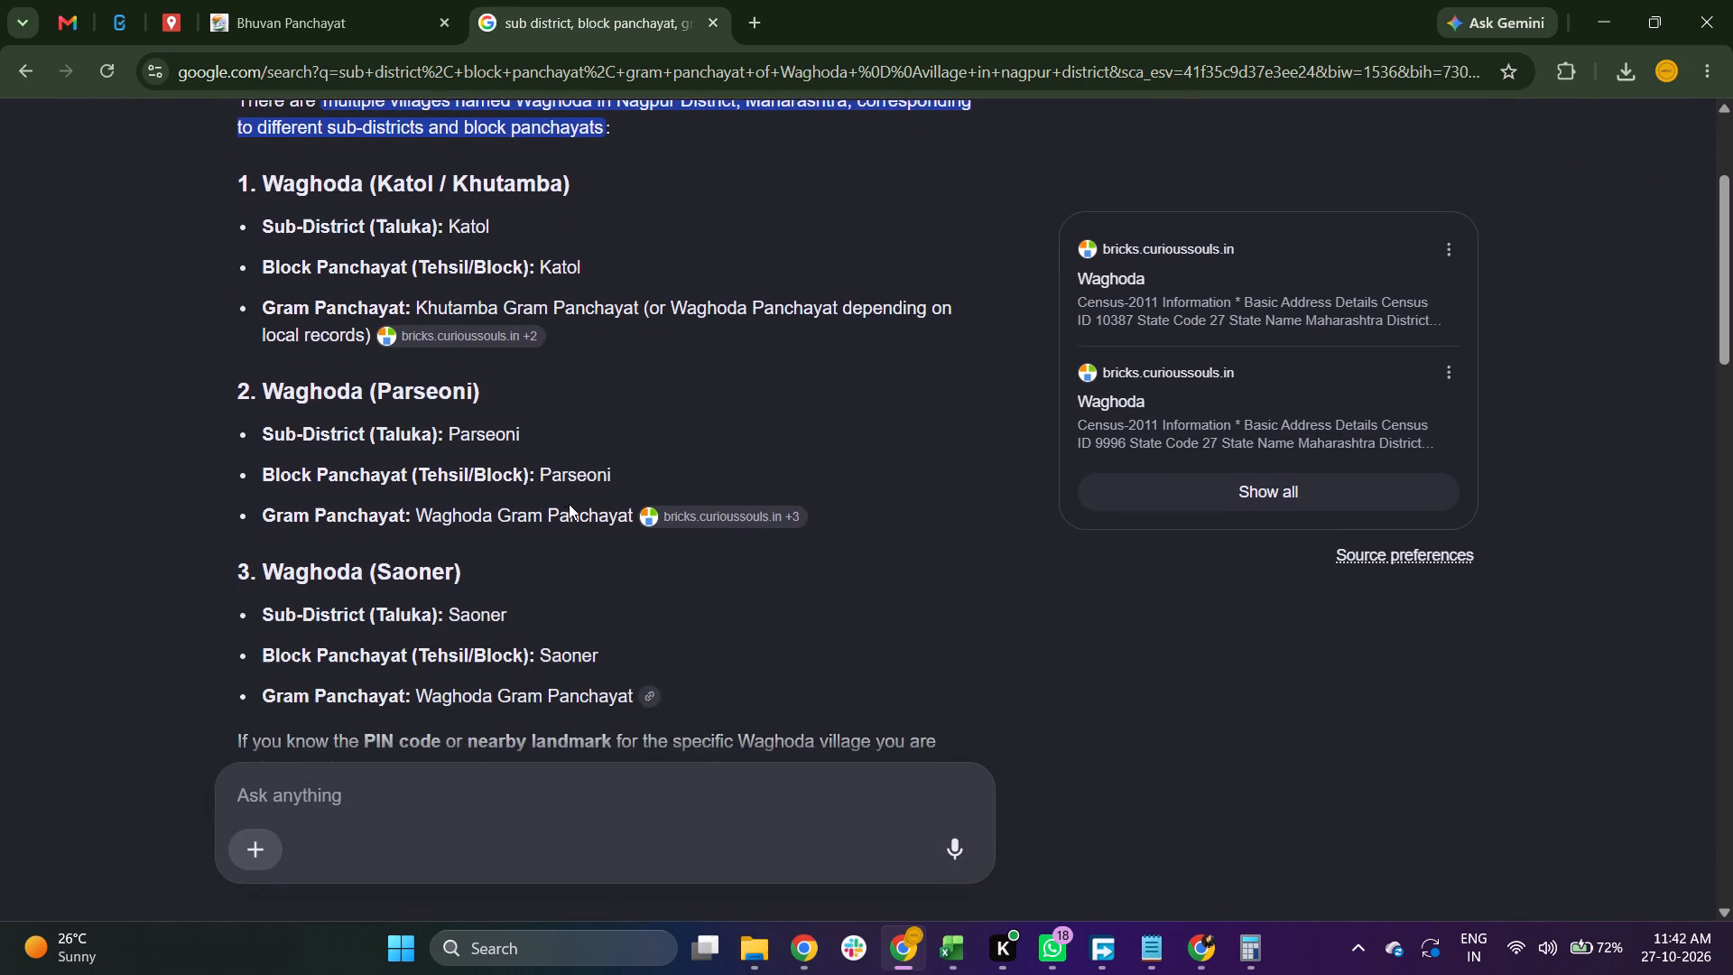
scroll(569, 504, down, 1)
scroll(569, 504, up, 5)
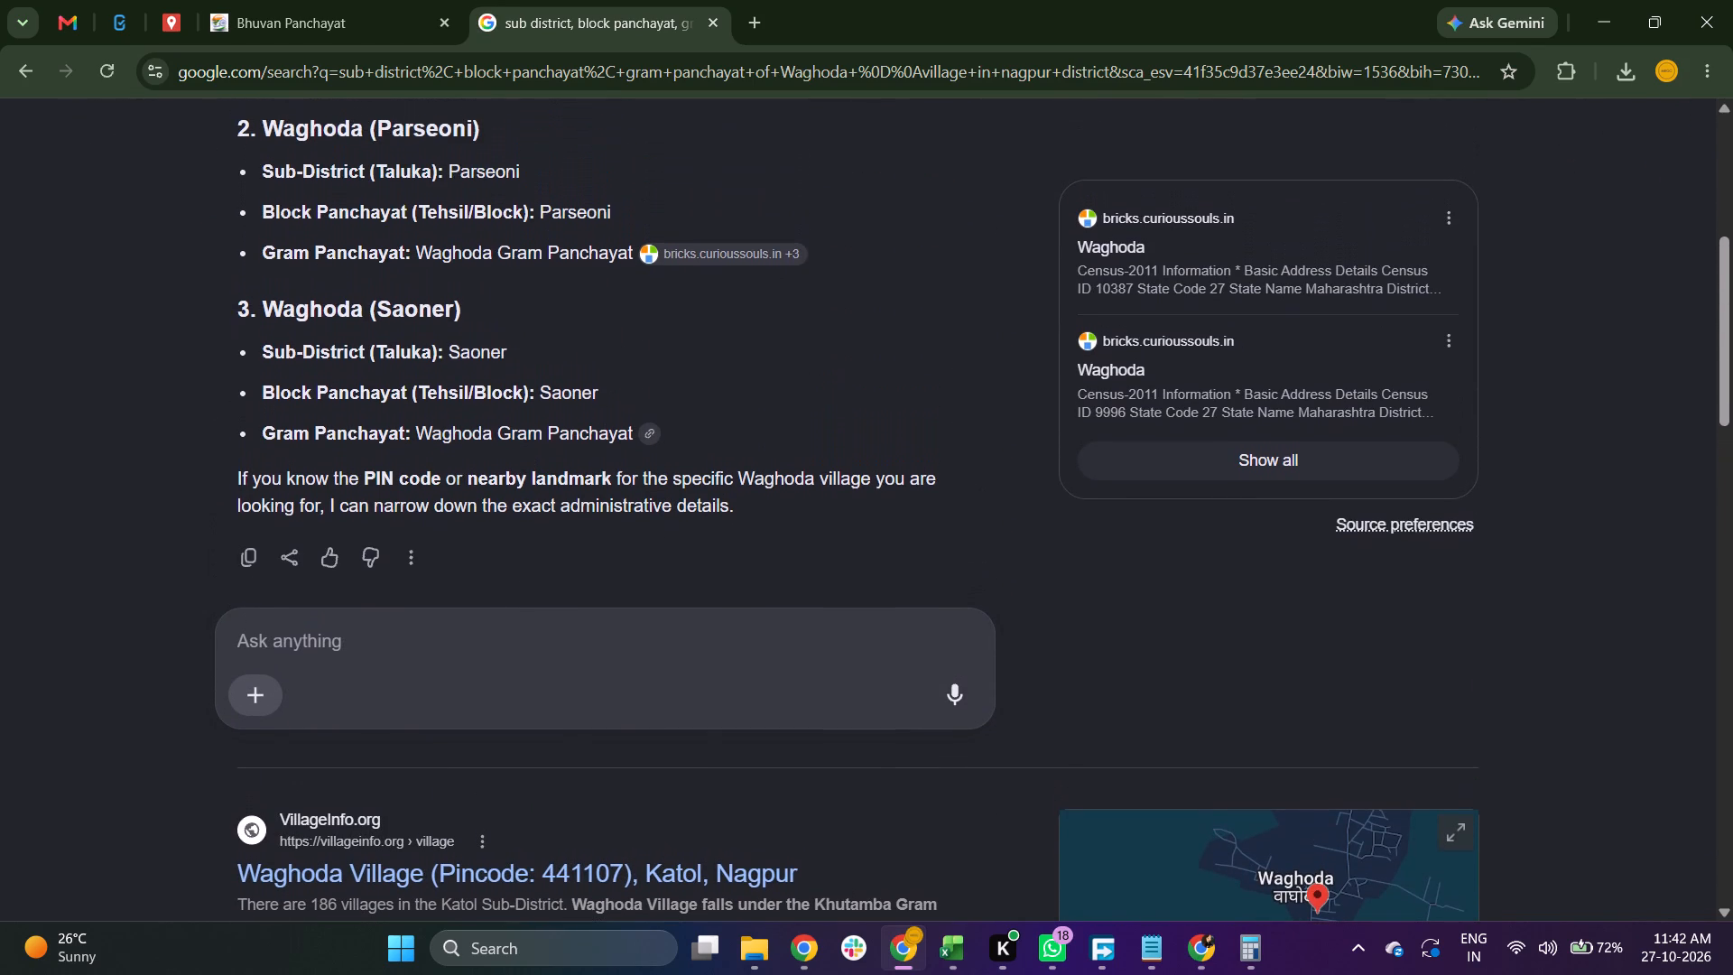
scroll(724, 359, up, 1)
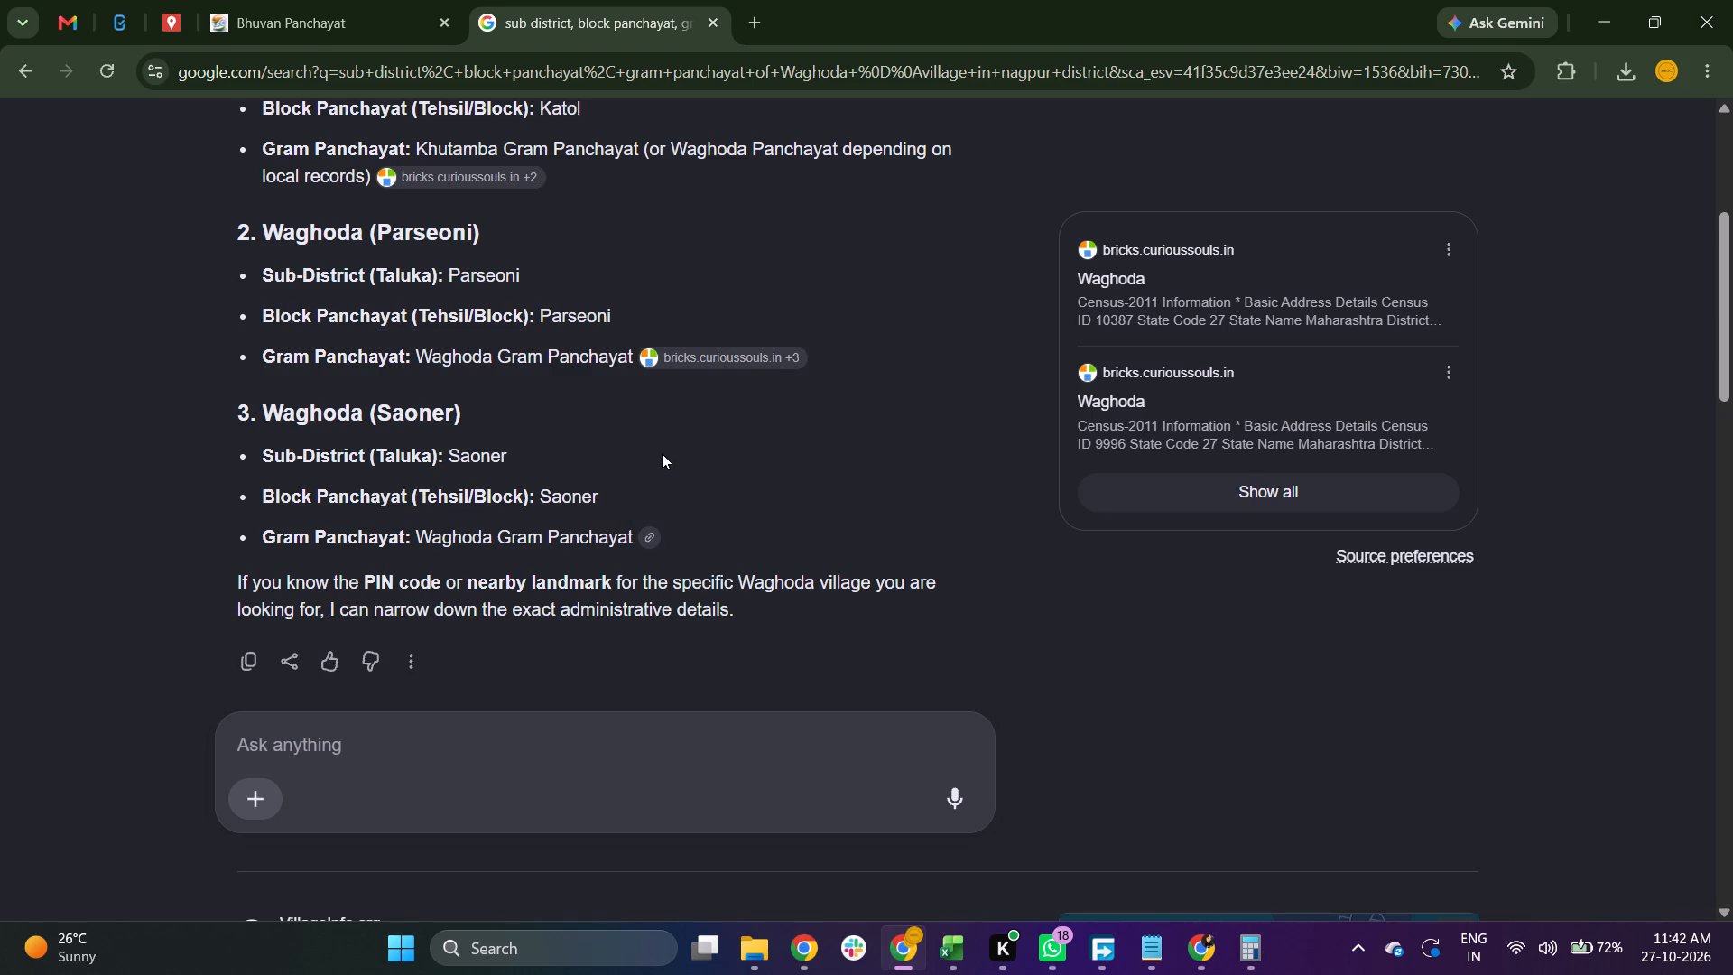
scroll(663, 454, up, 2)
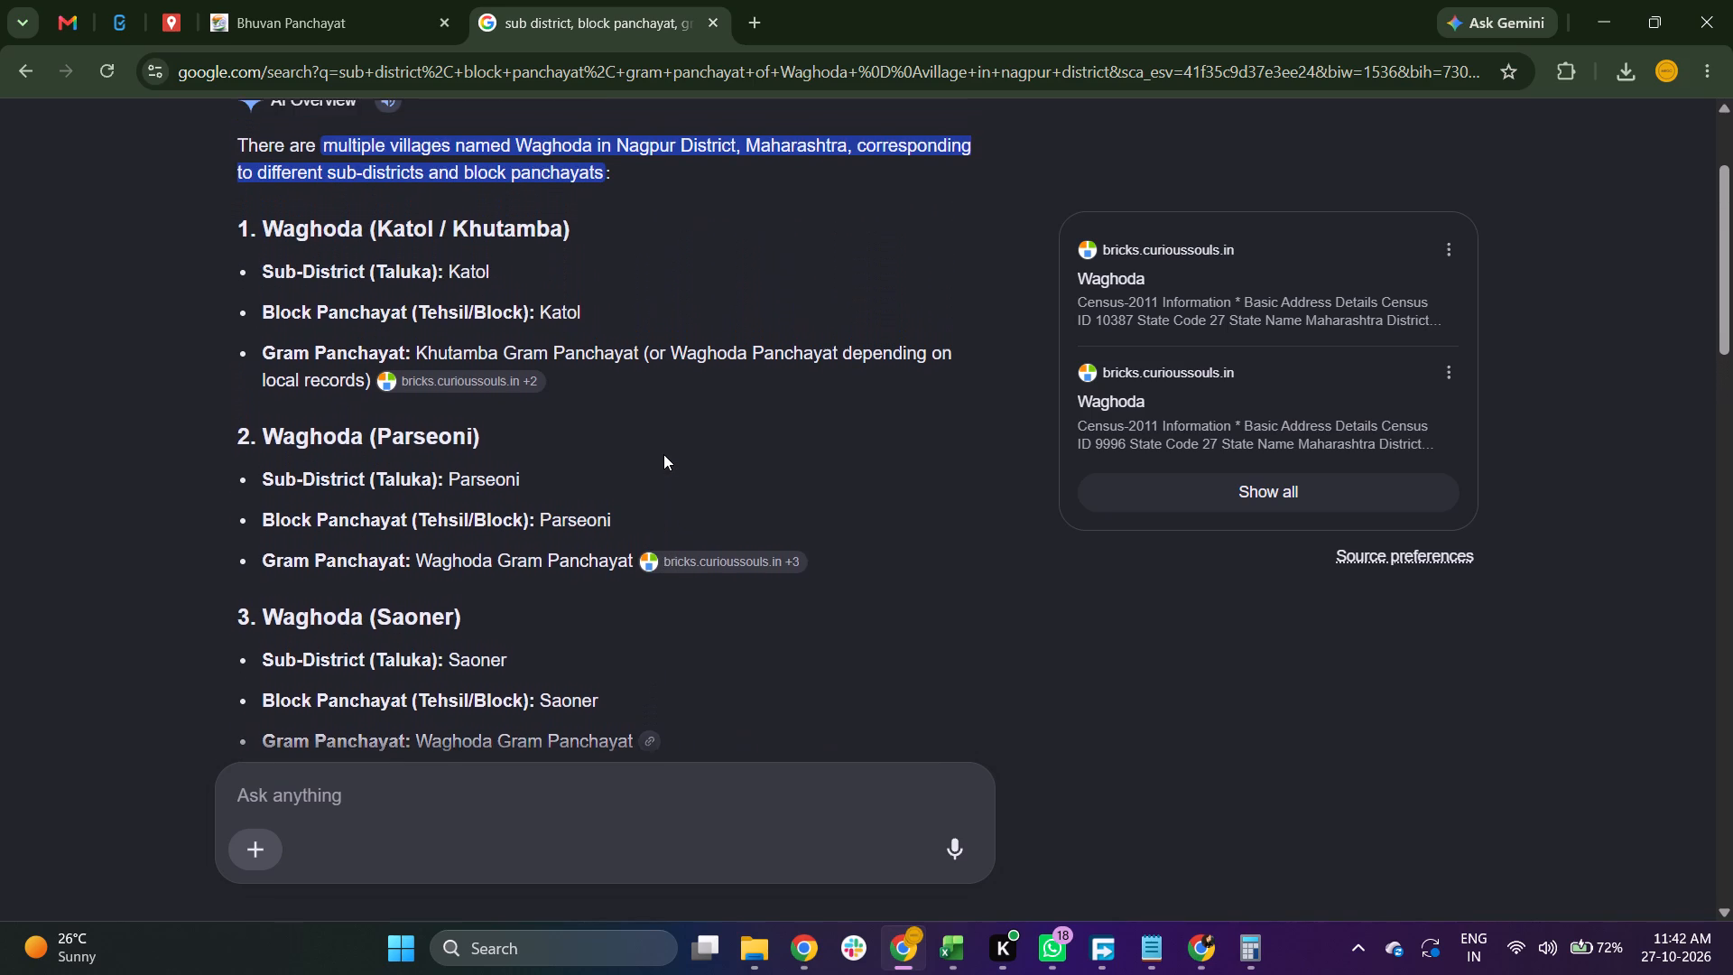
scroll(663, 454, up, 2)
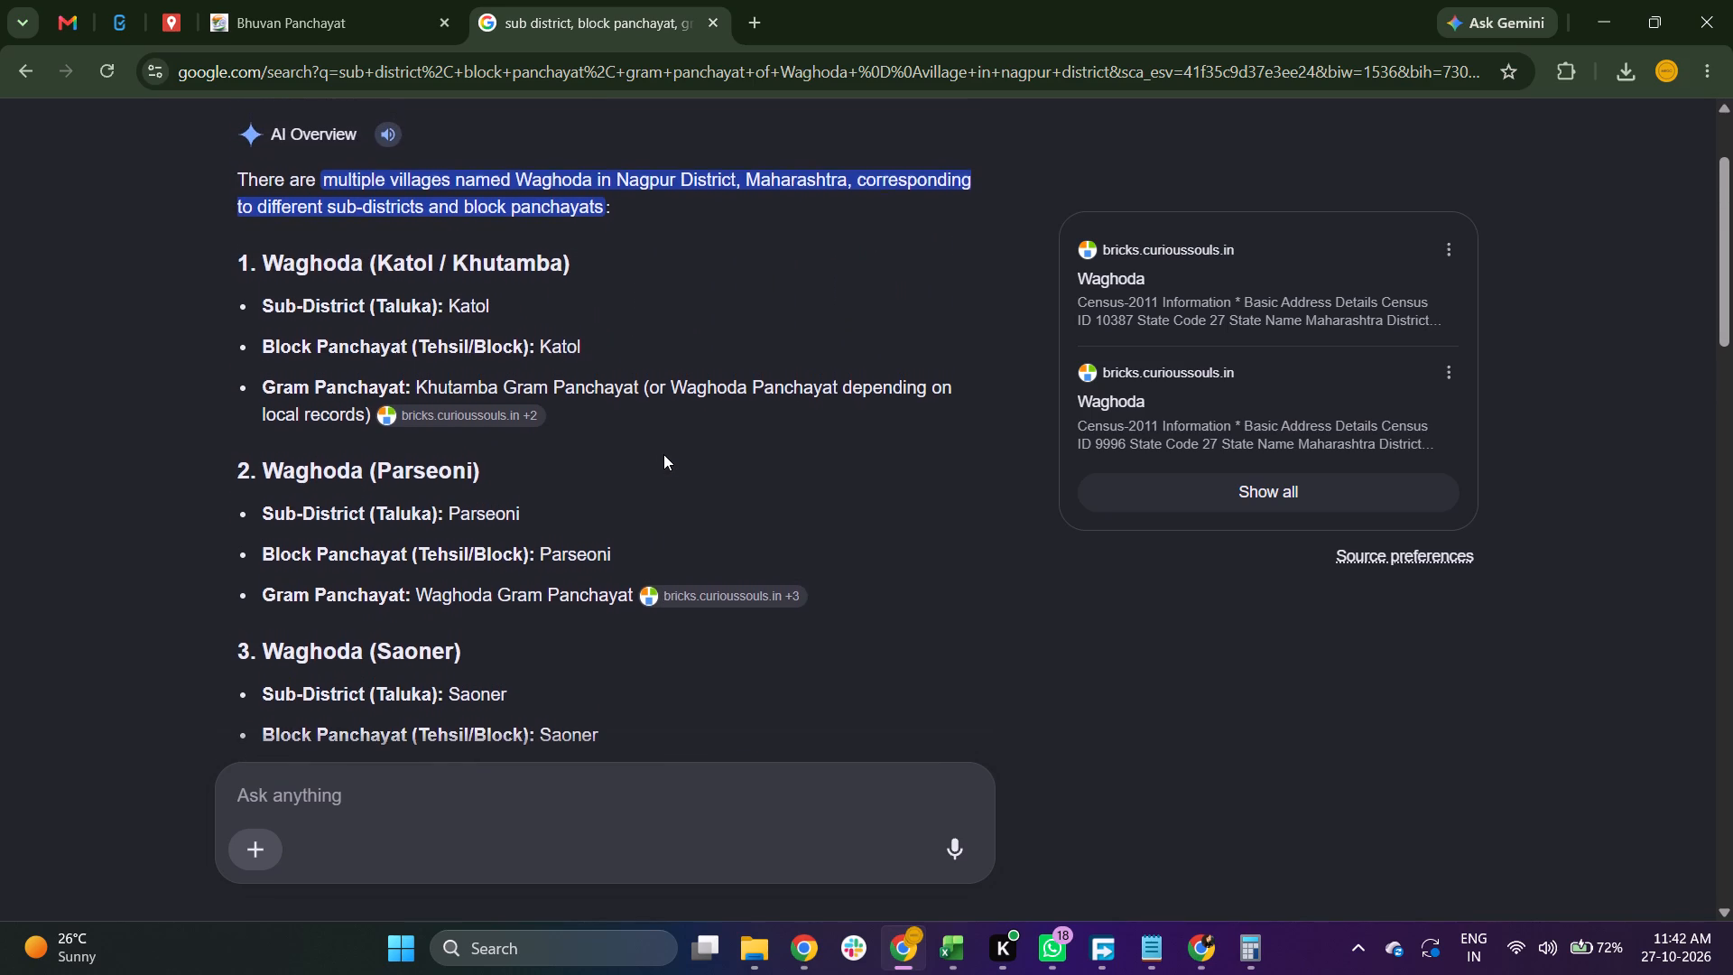
scroll(663, 454, up, 2)
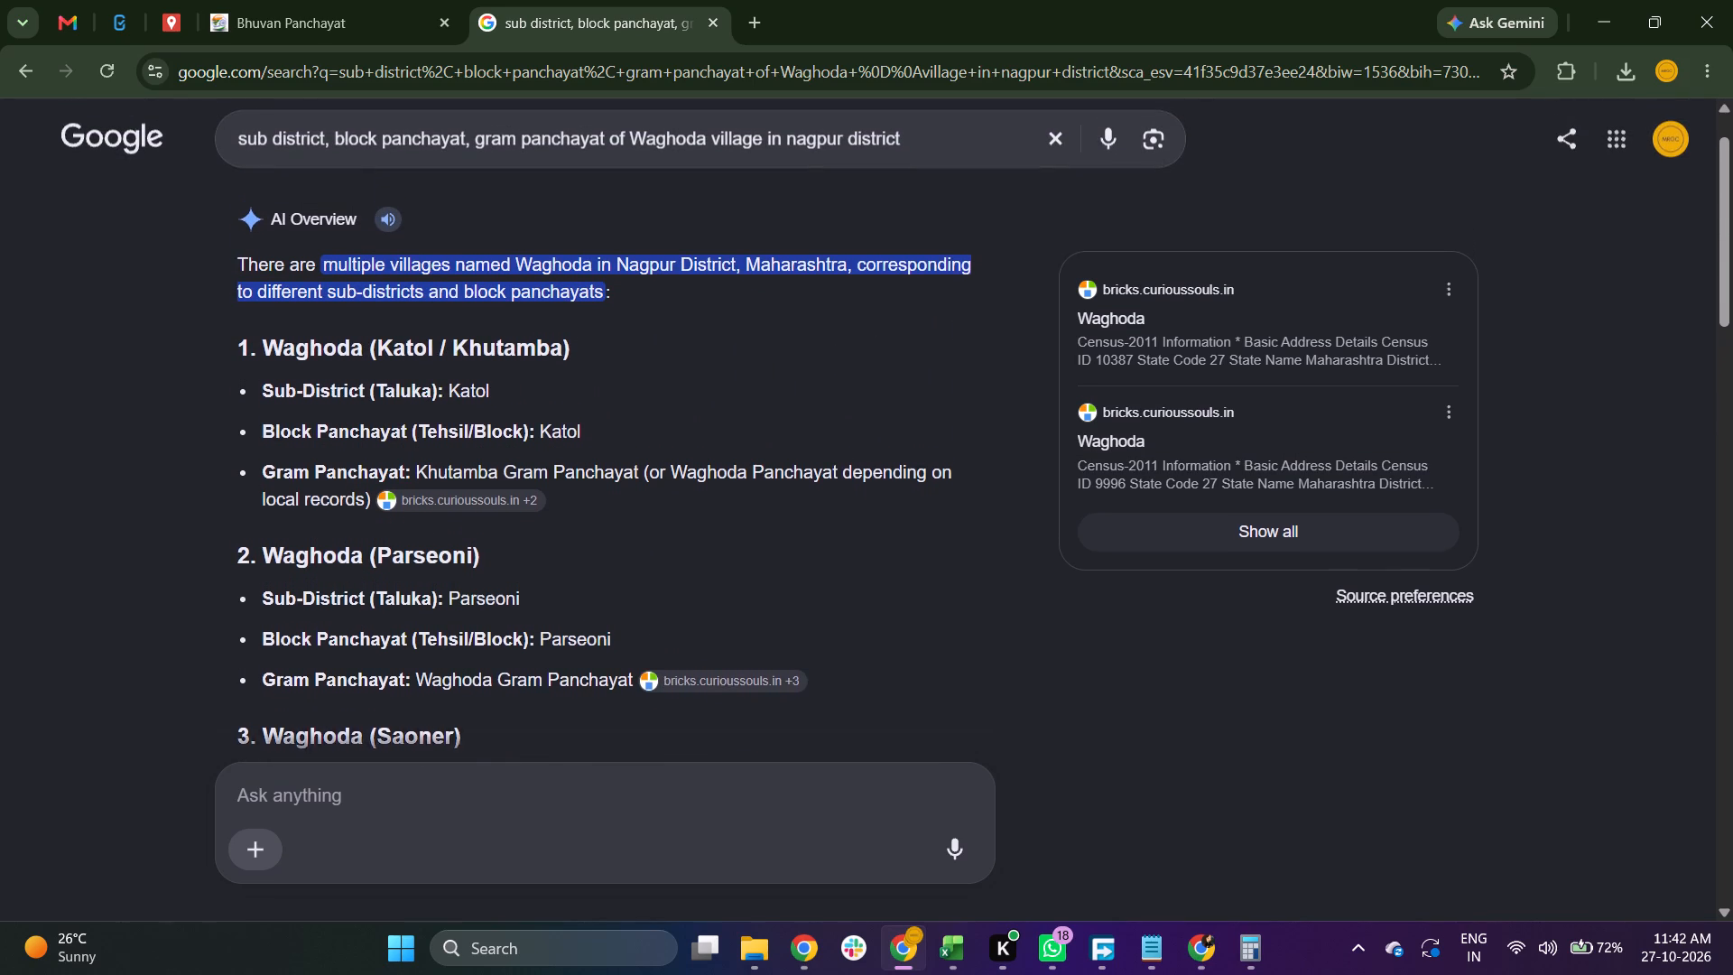
scroll(663, 454, up, 1)
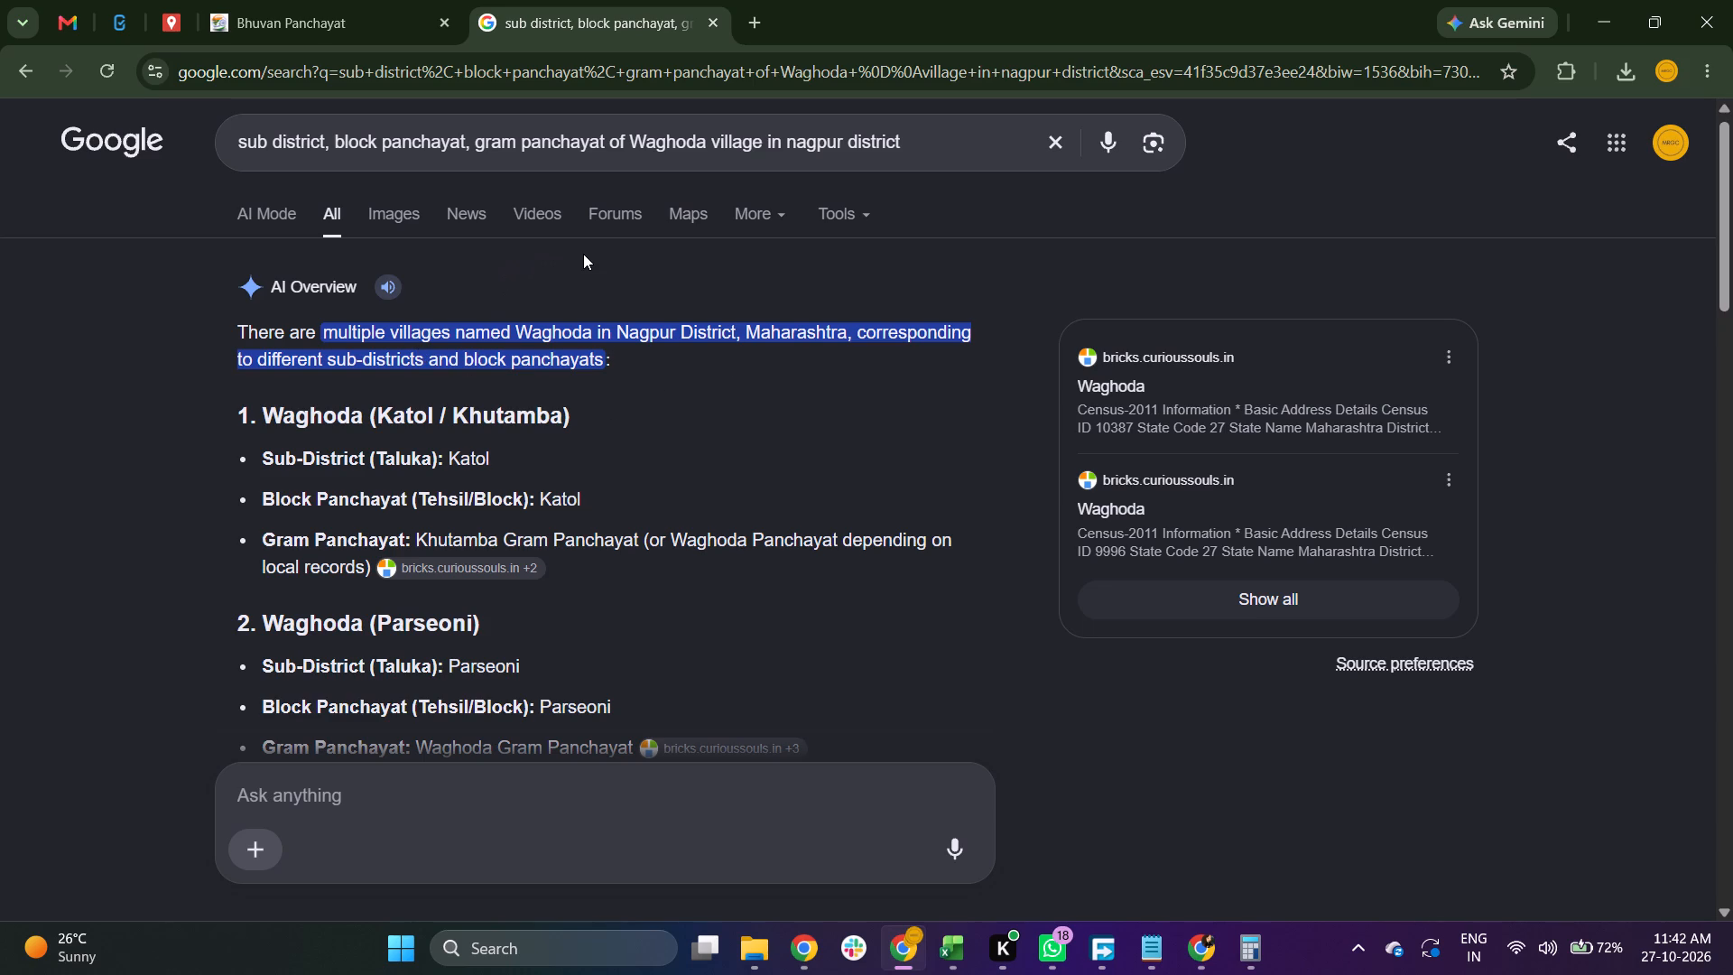
scroll(573, 457, down, 2)
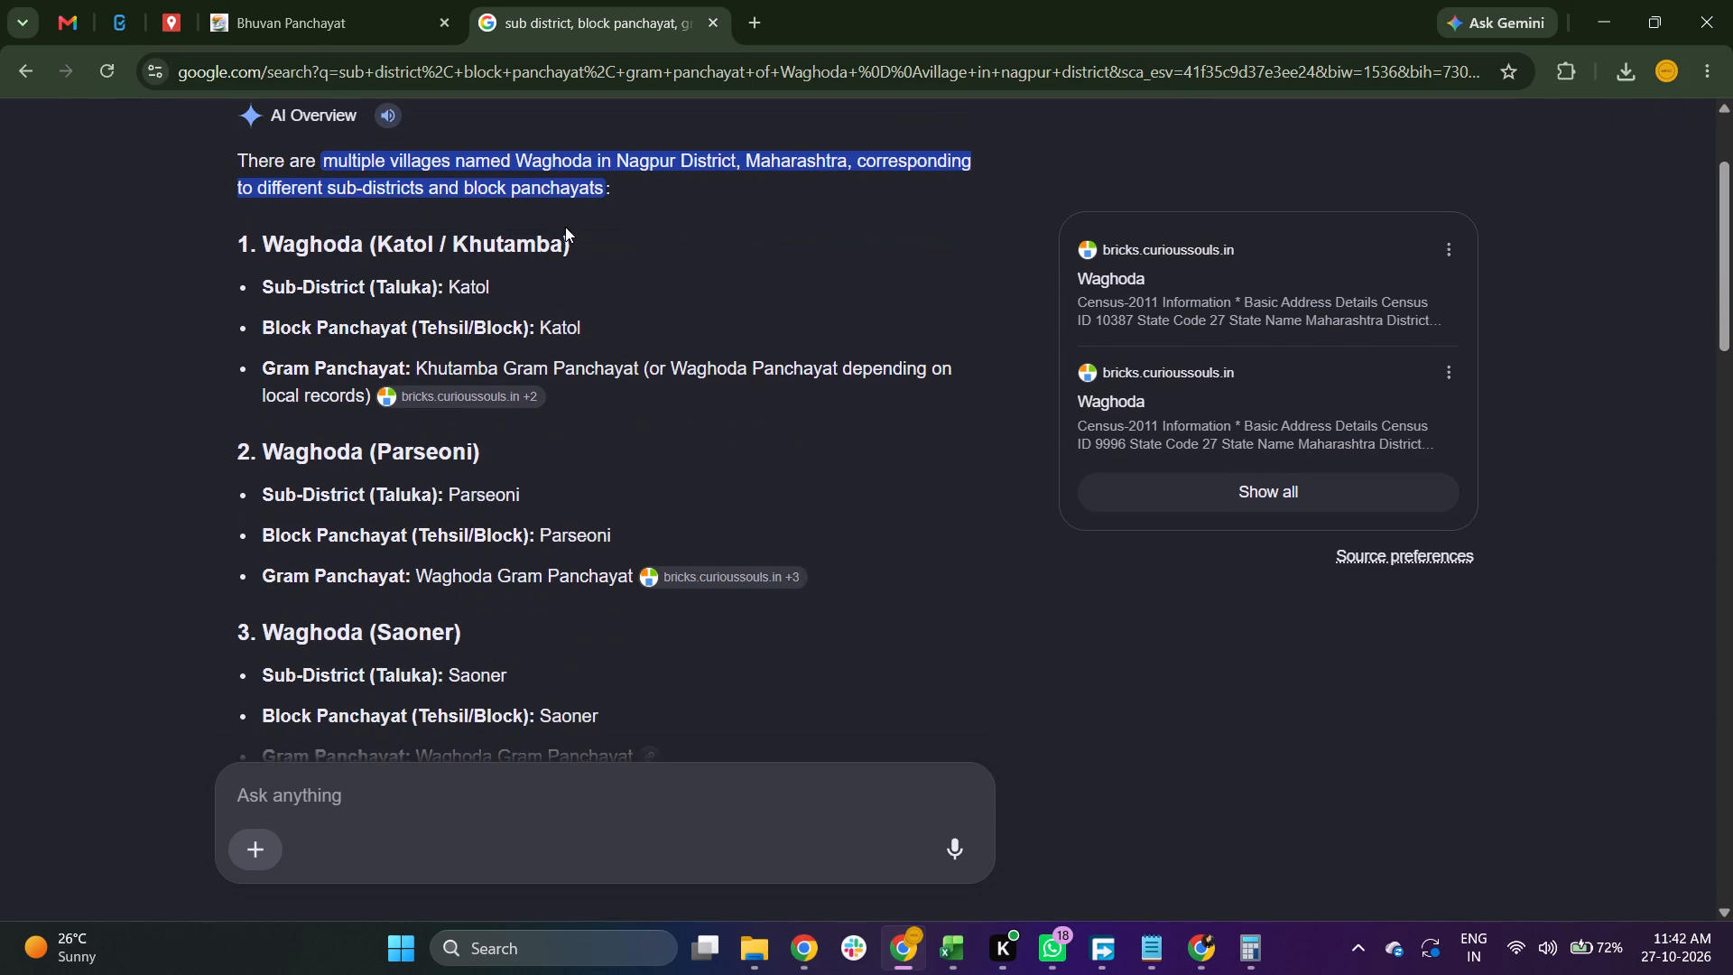
Switch to the Household Survey Schedule workbook and examine the village names, gram panchayats and GPS locations of the Pipla mine rows.
key(alt+Tab)
key(alt+Down)
key(alt+Right)
key(alt+Right)
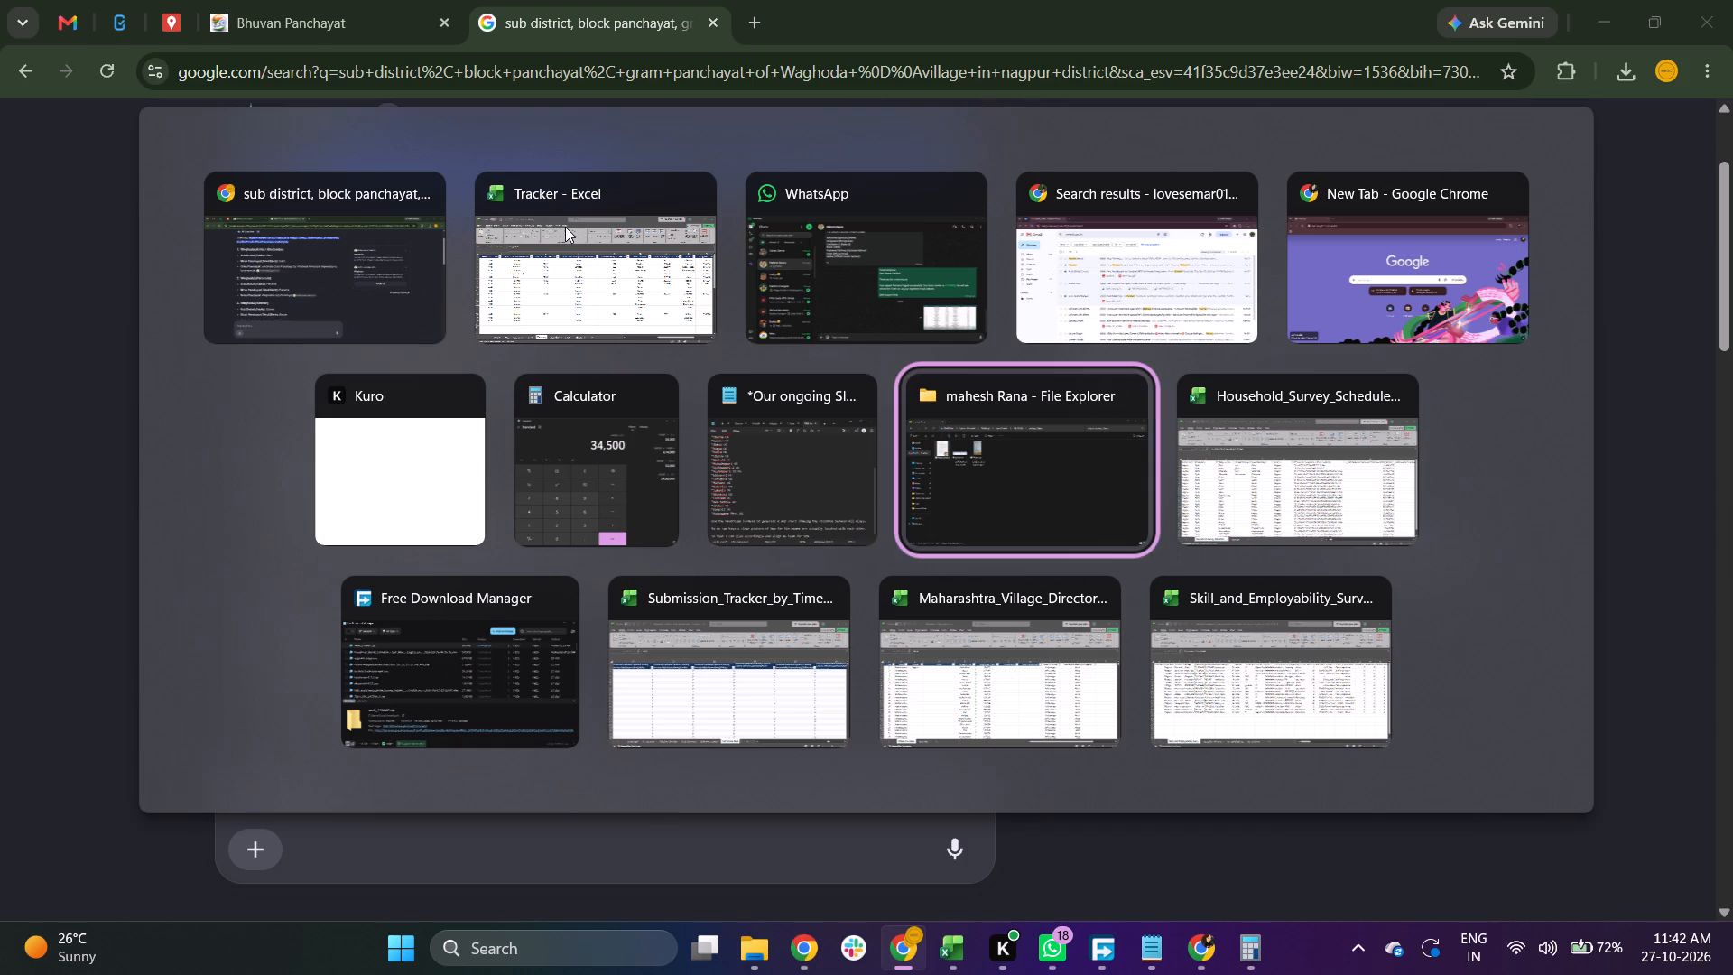
key(alt+Right)
key(Down)
key(Down)
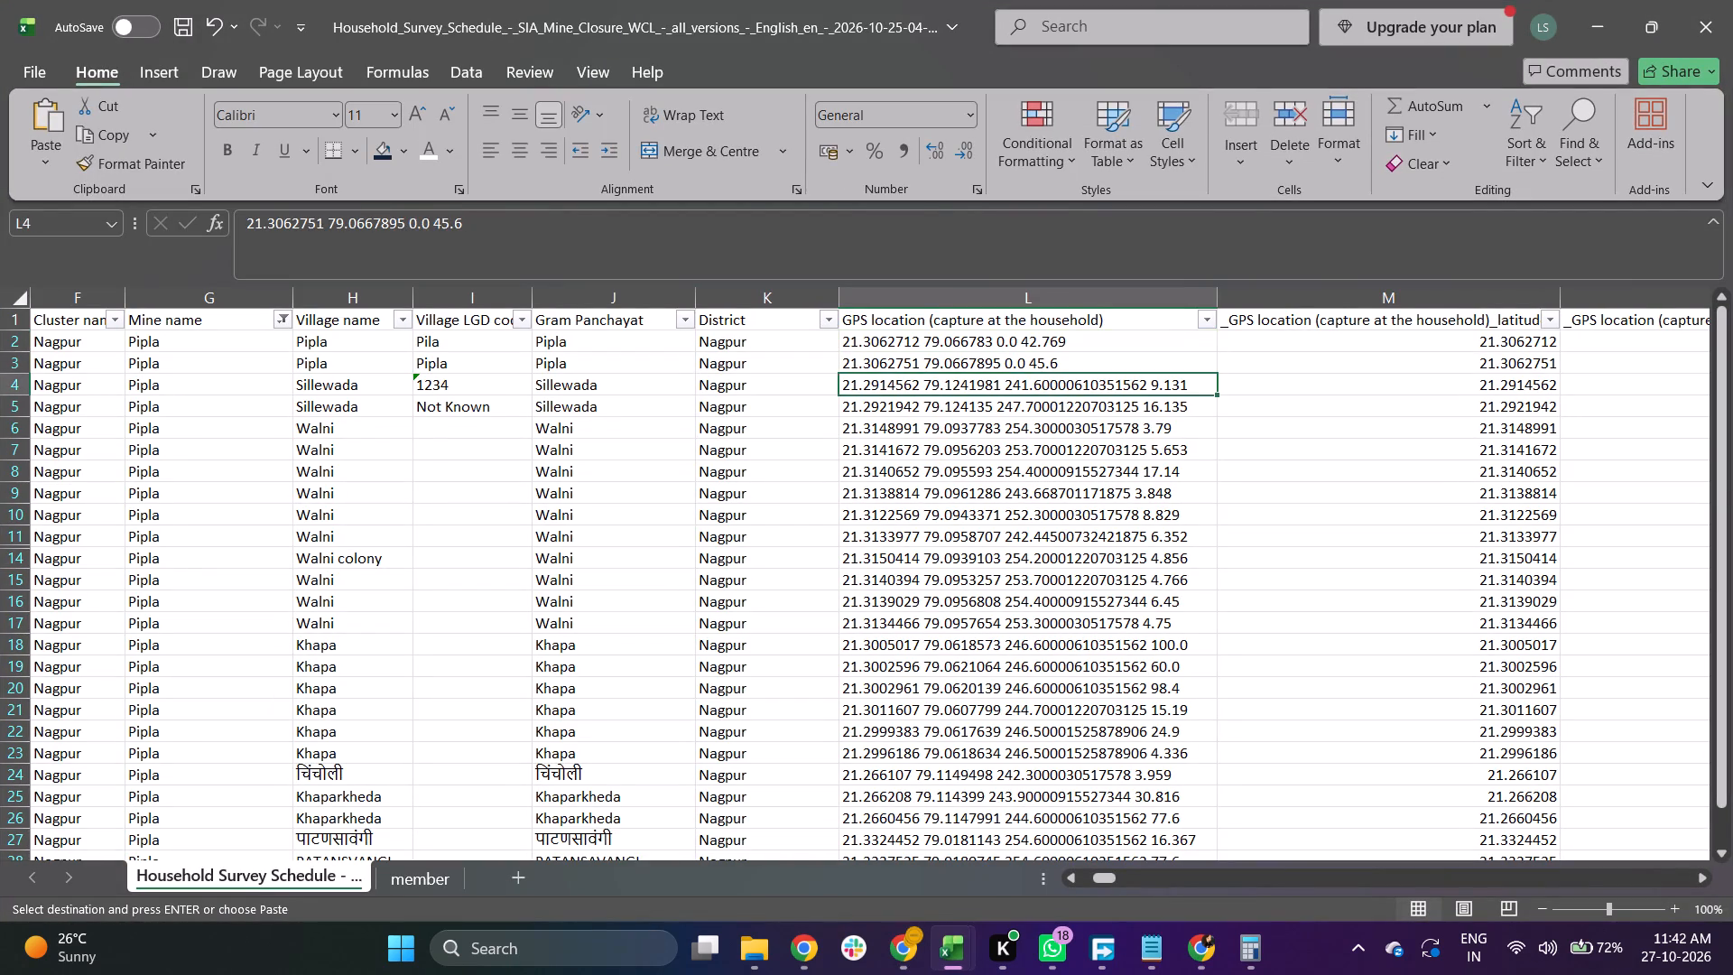
key(Down)
scroll(690, 592, down, 2)
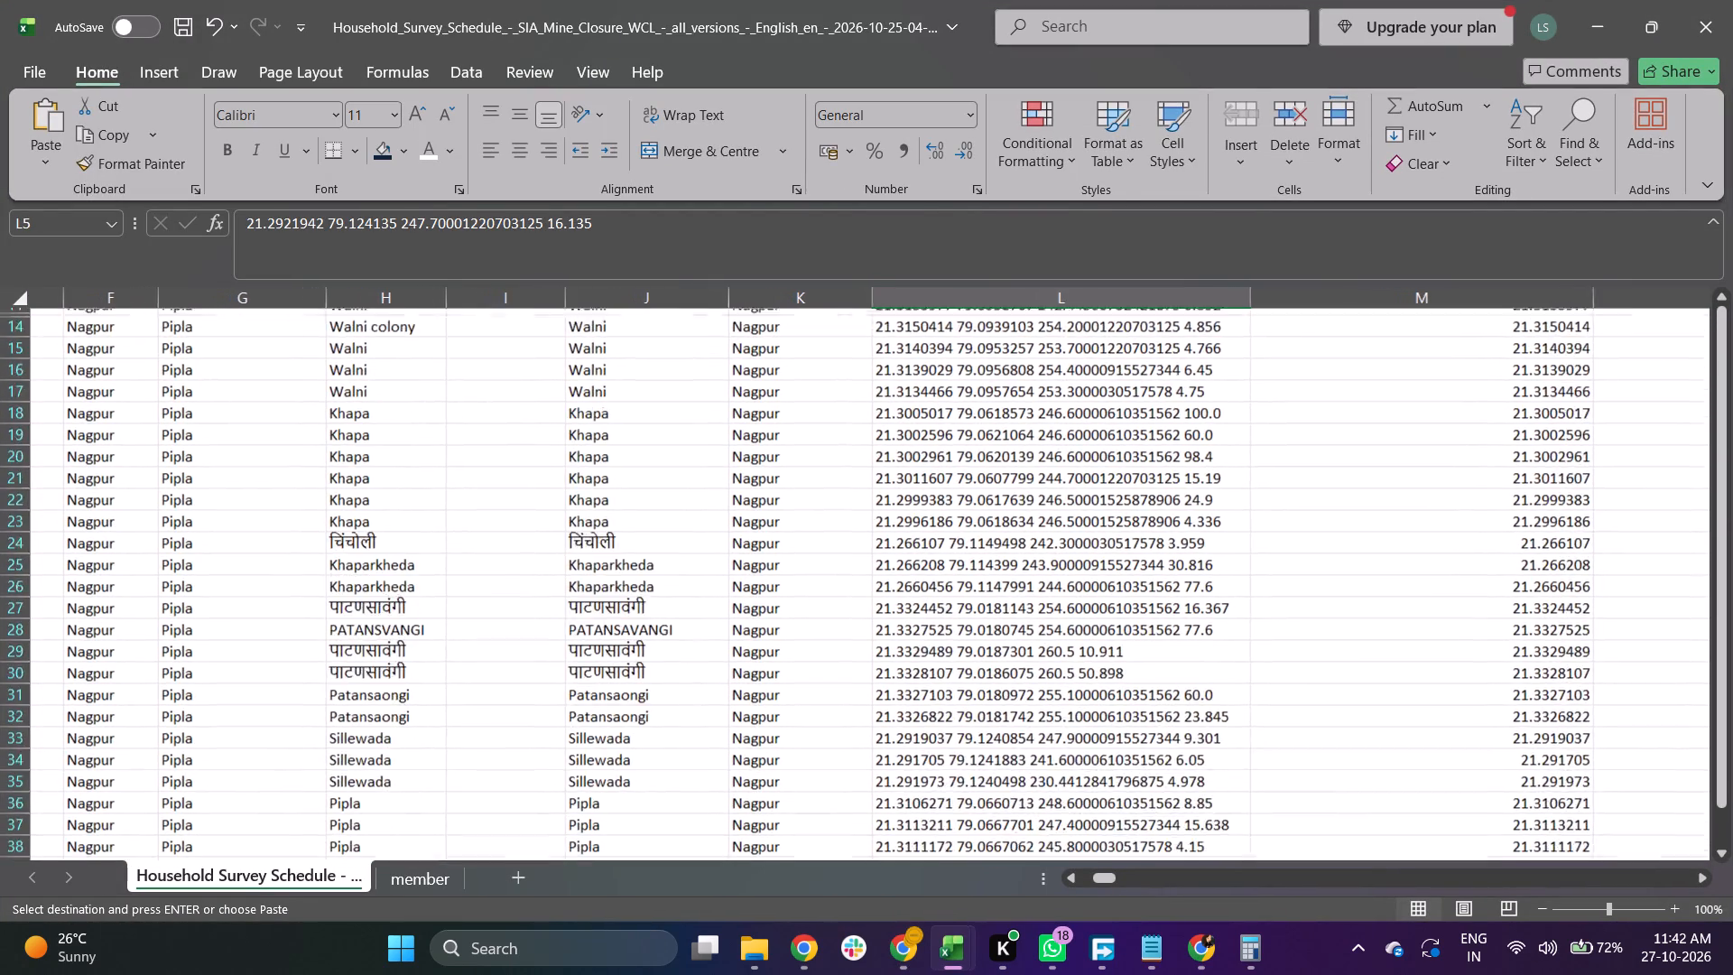
scroll(690, 592, down, 3)
scroll(690, 592, up, 9)
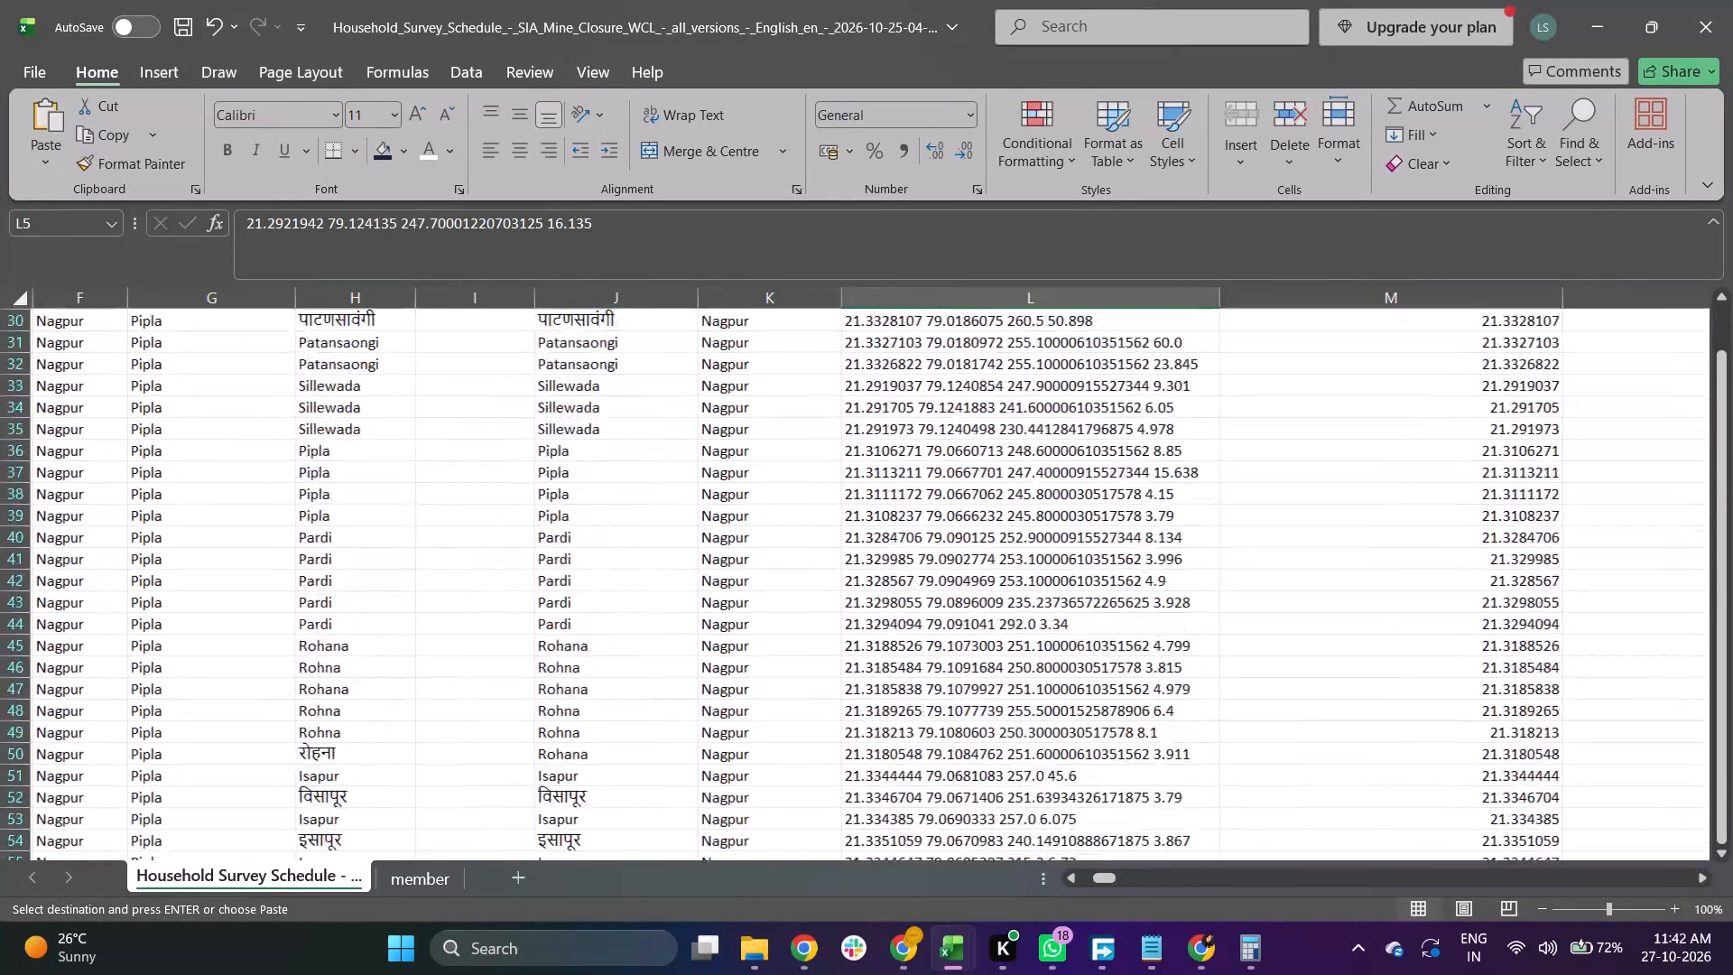
scroll(690, 592, down, 2)
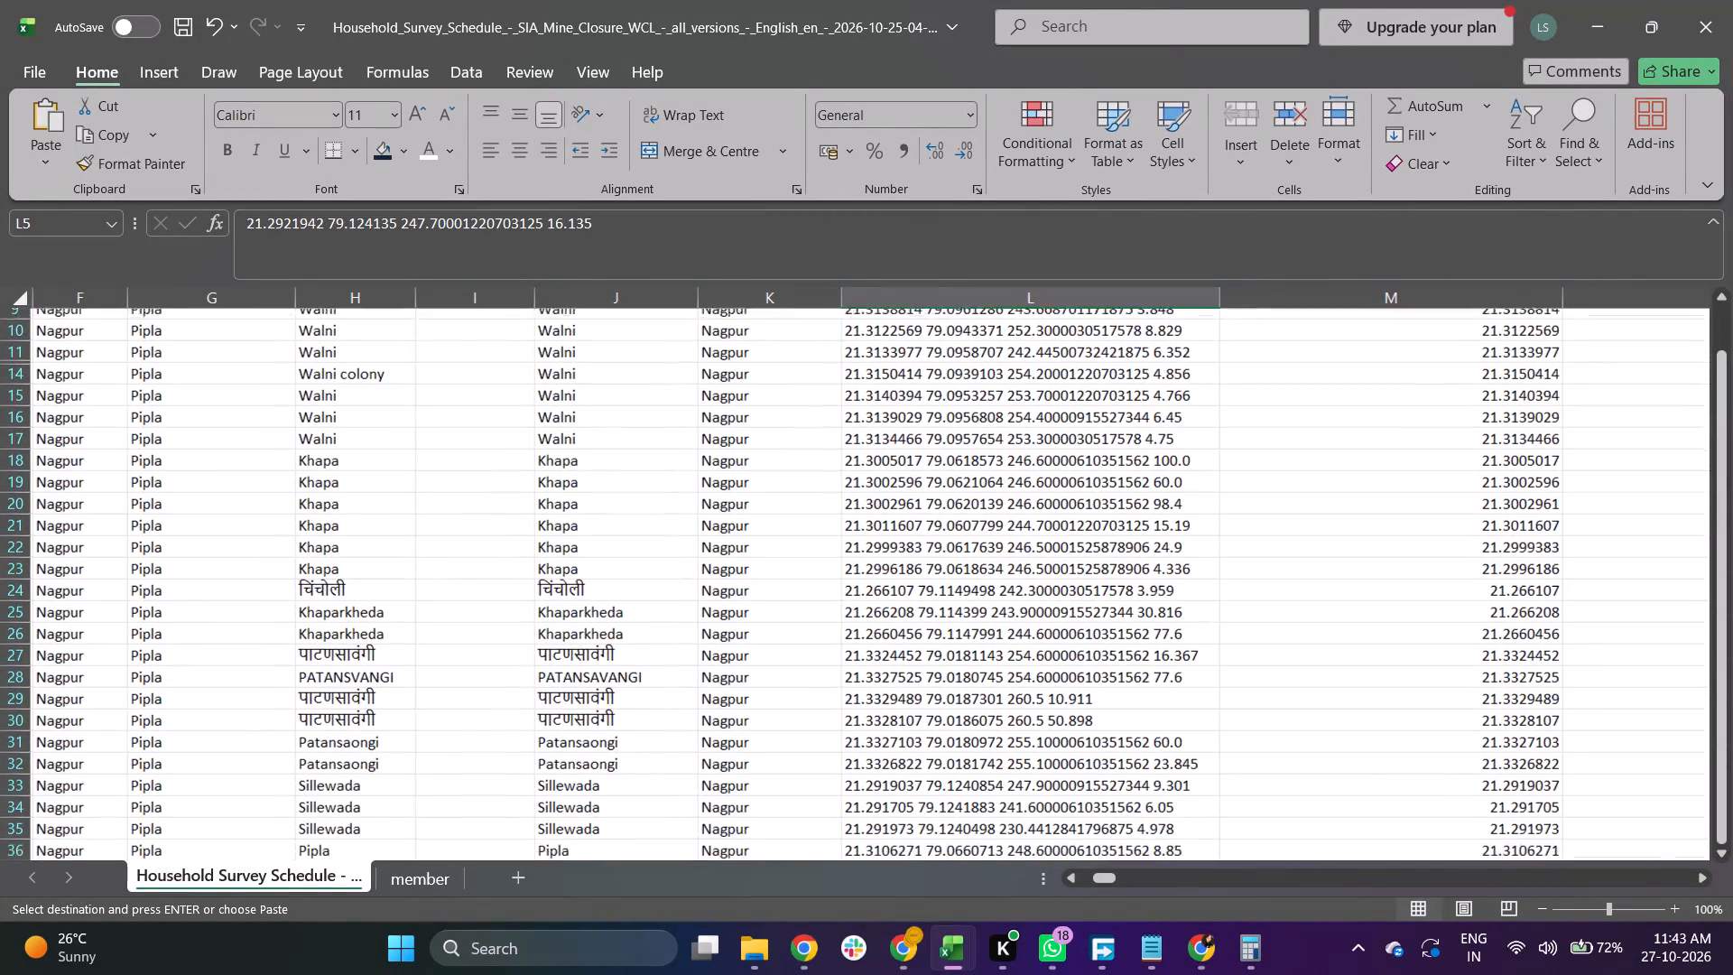
scroll(690, 592, down, 5)
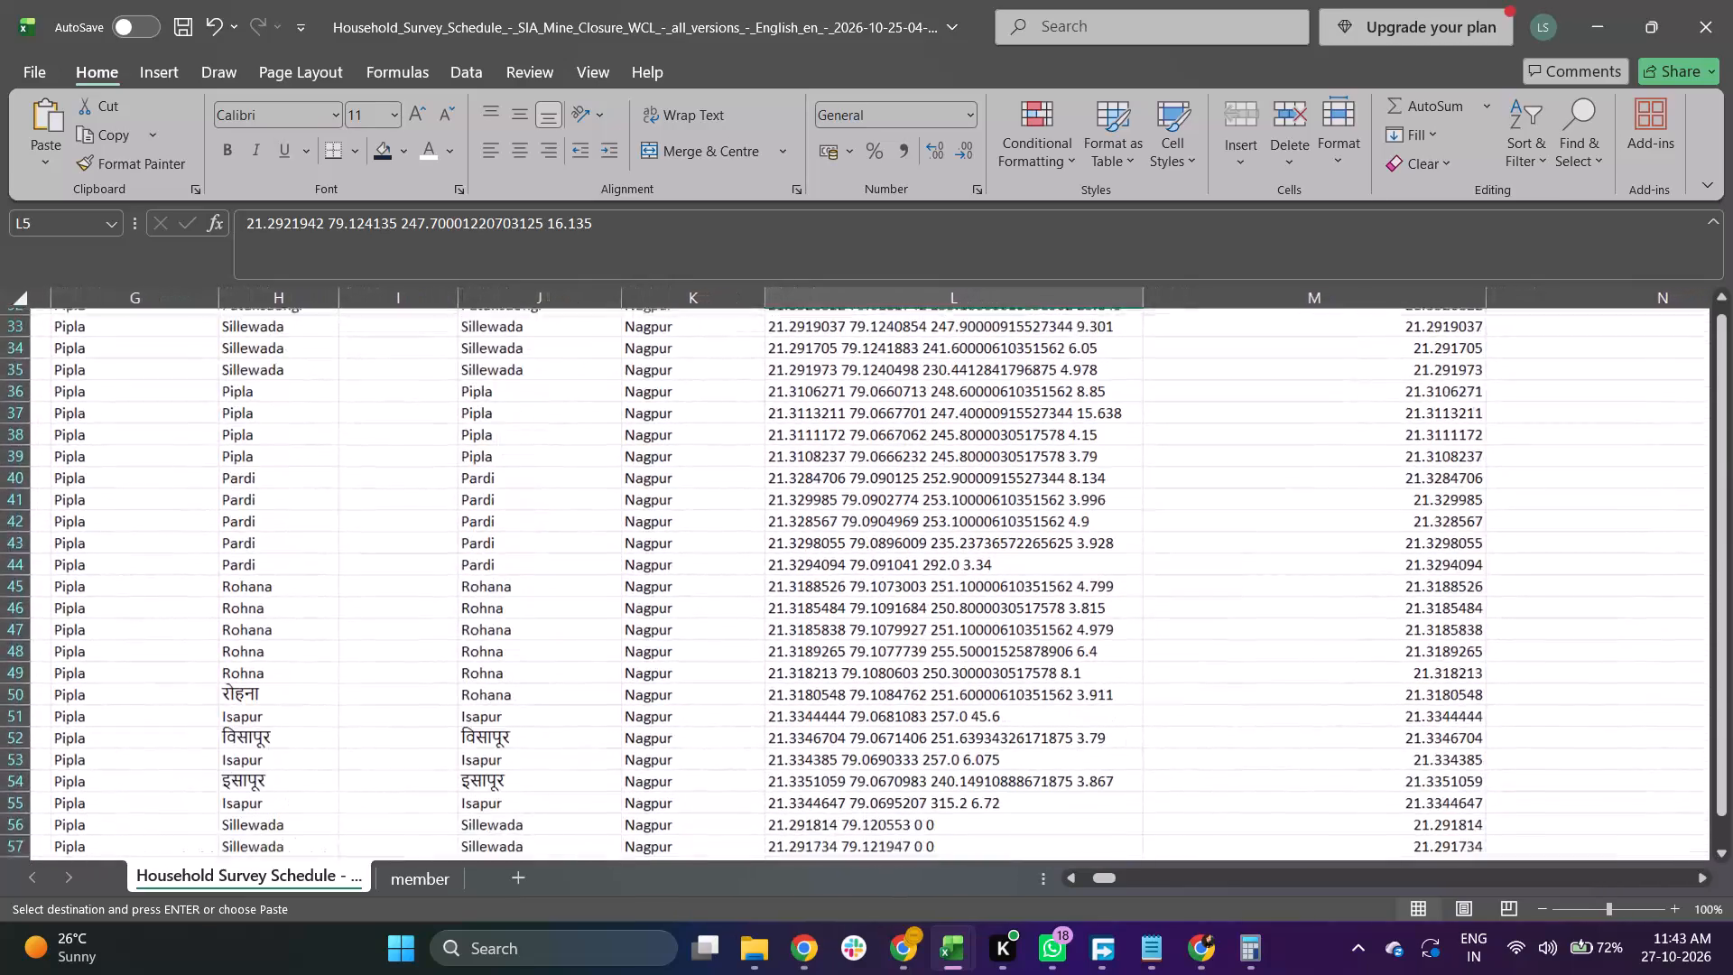
scroll(690, 592, down, 3)
scroll(690, 592, up, 5)
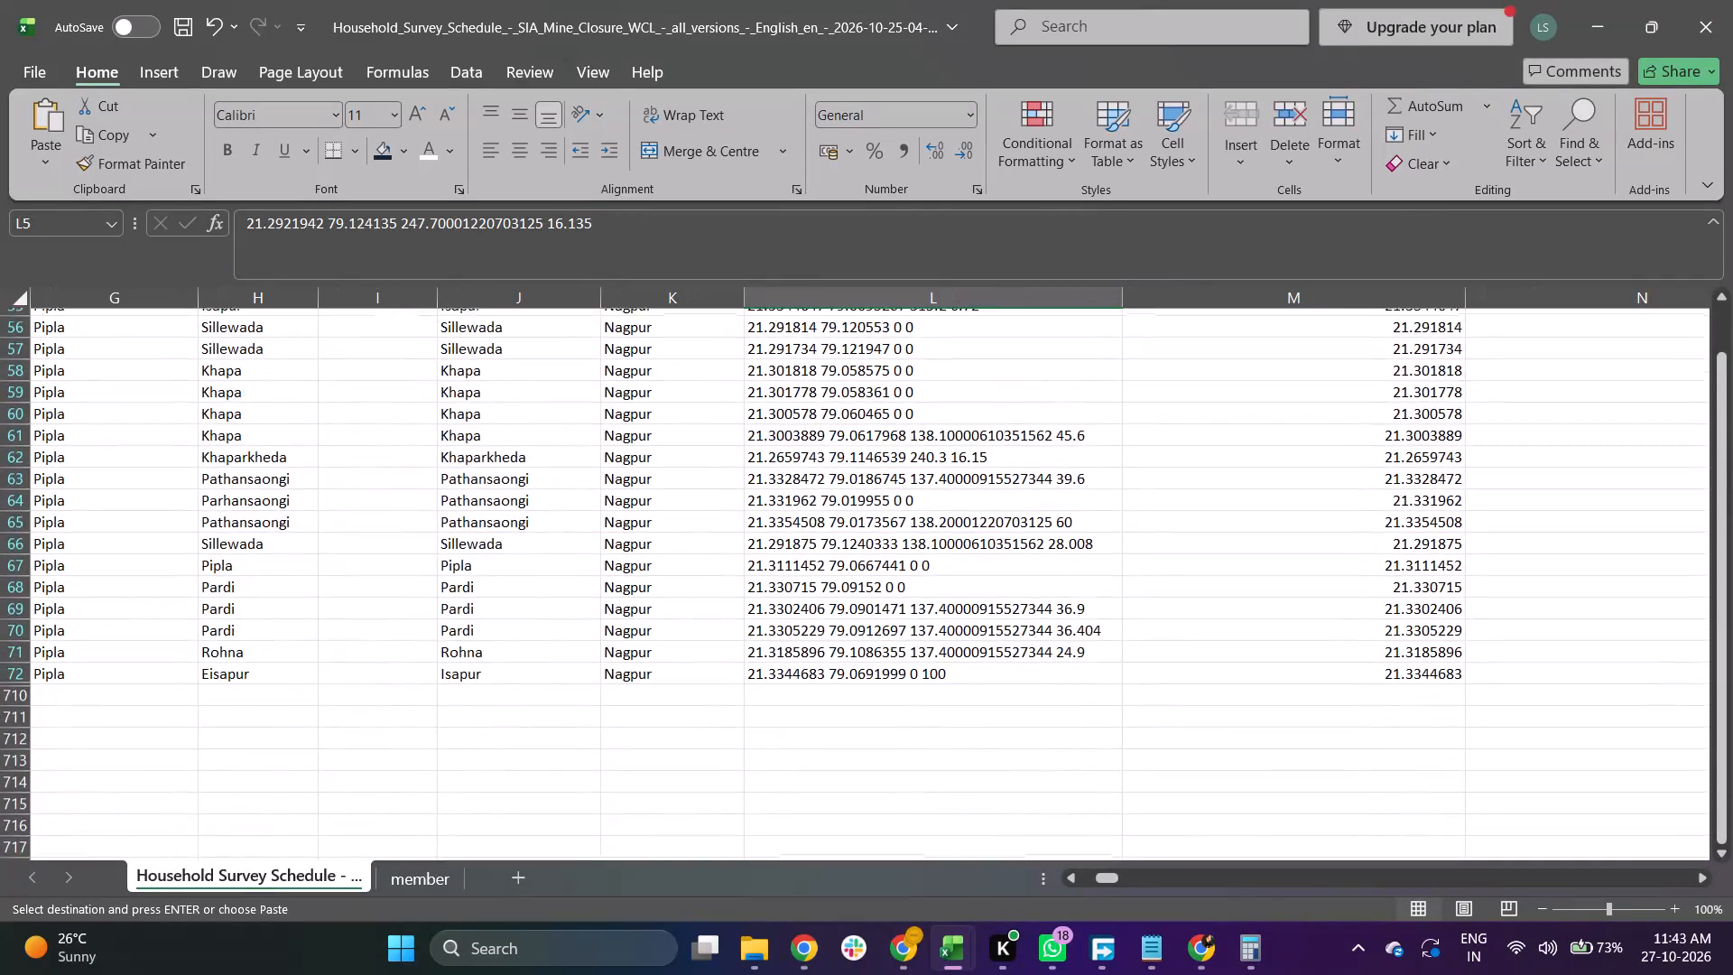
scroll(690, 592, up, 4)
scroll(542, 667, right, 2)
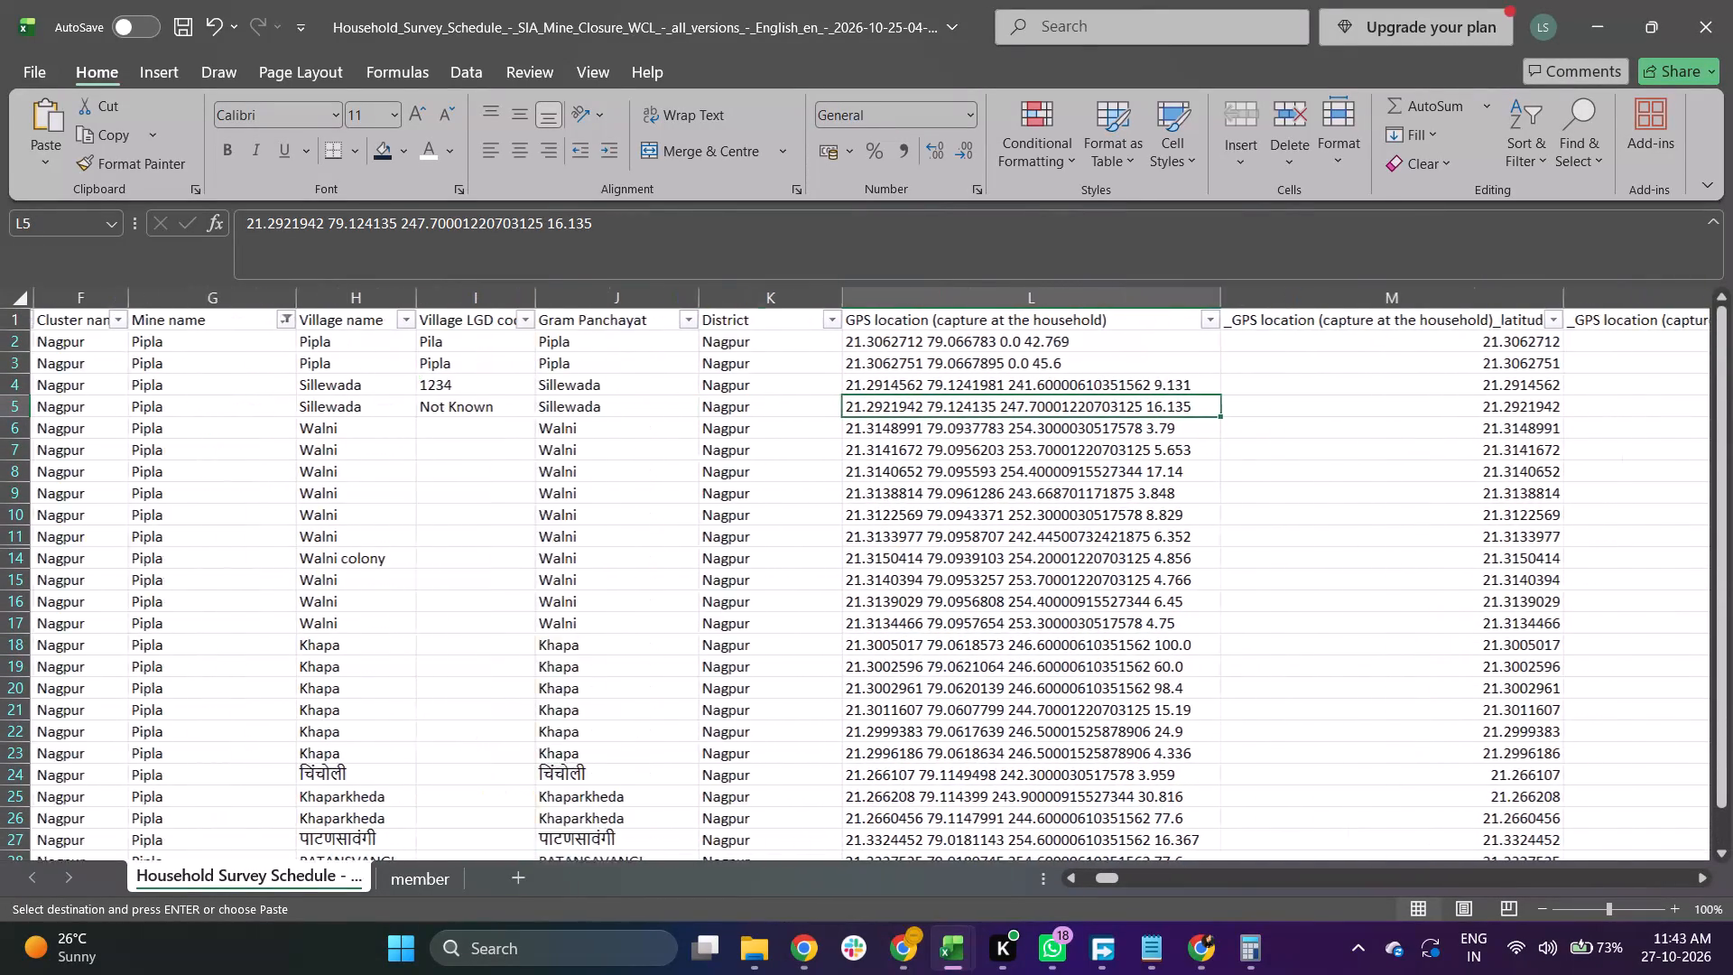
scroll(542, 667, right, 3)
scroll(542, 667, left, 1)
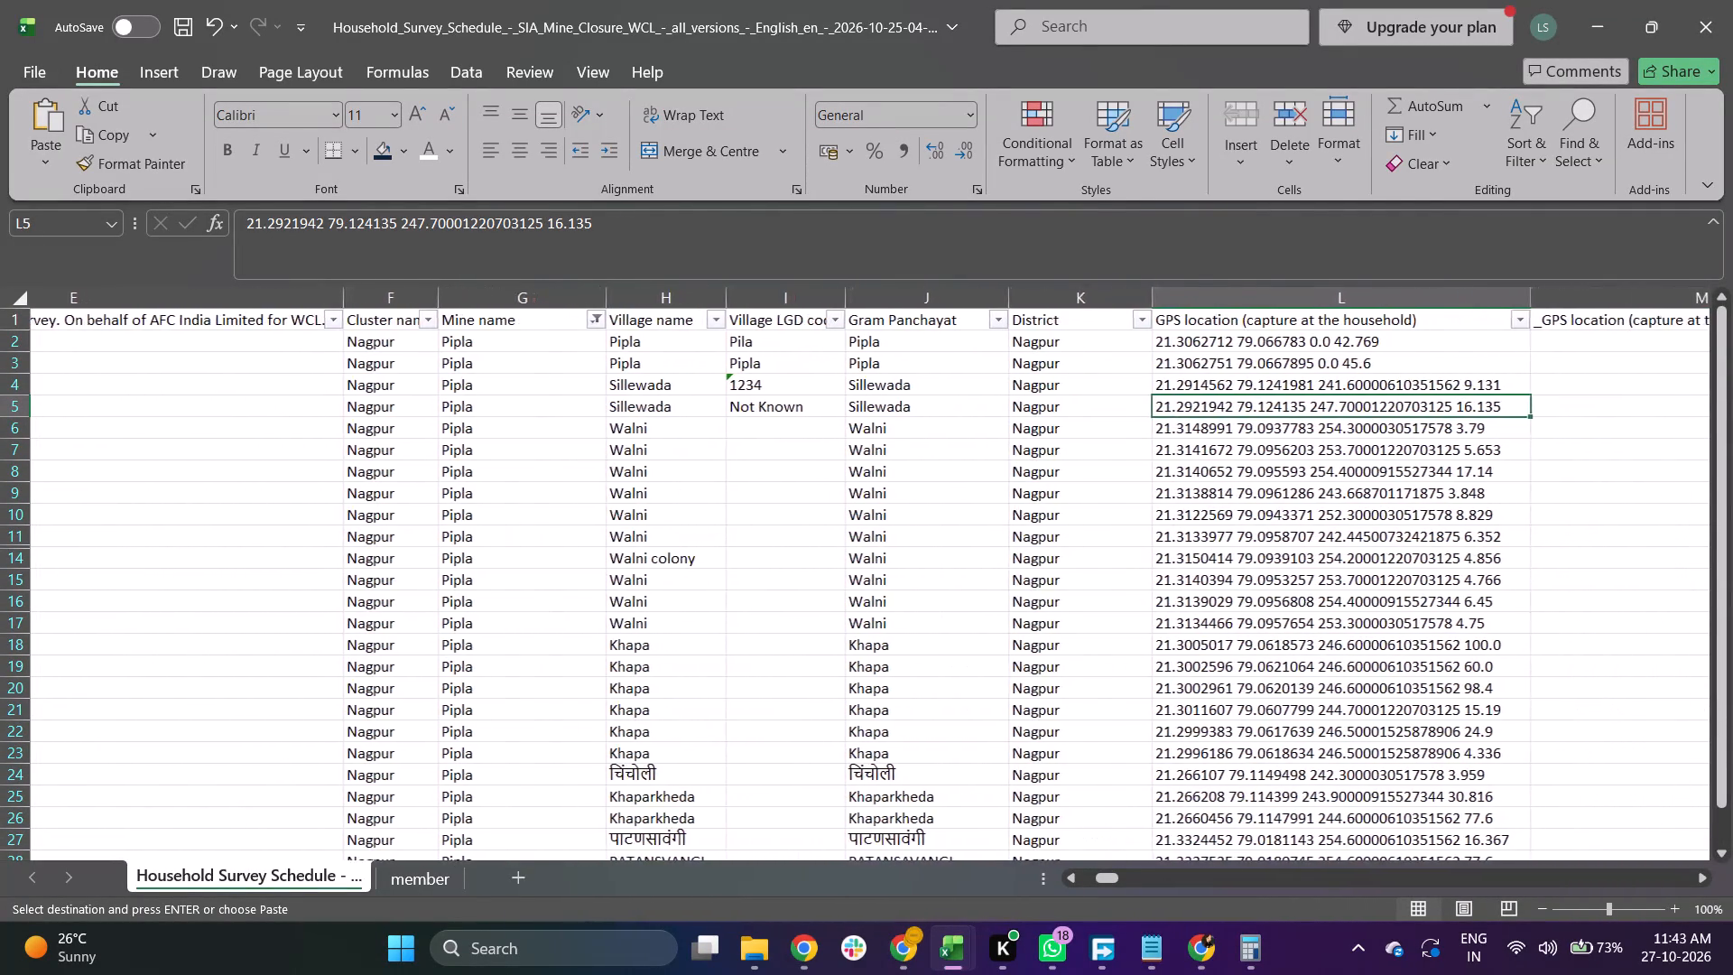
Add Savaner and Savner to the values selected in the Mine name column's filter.
click(819, 318)
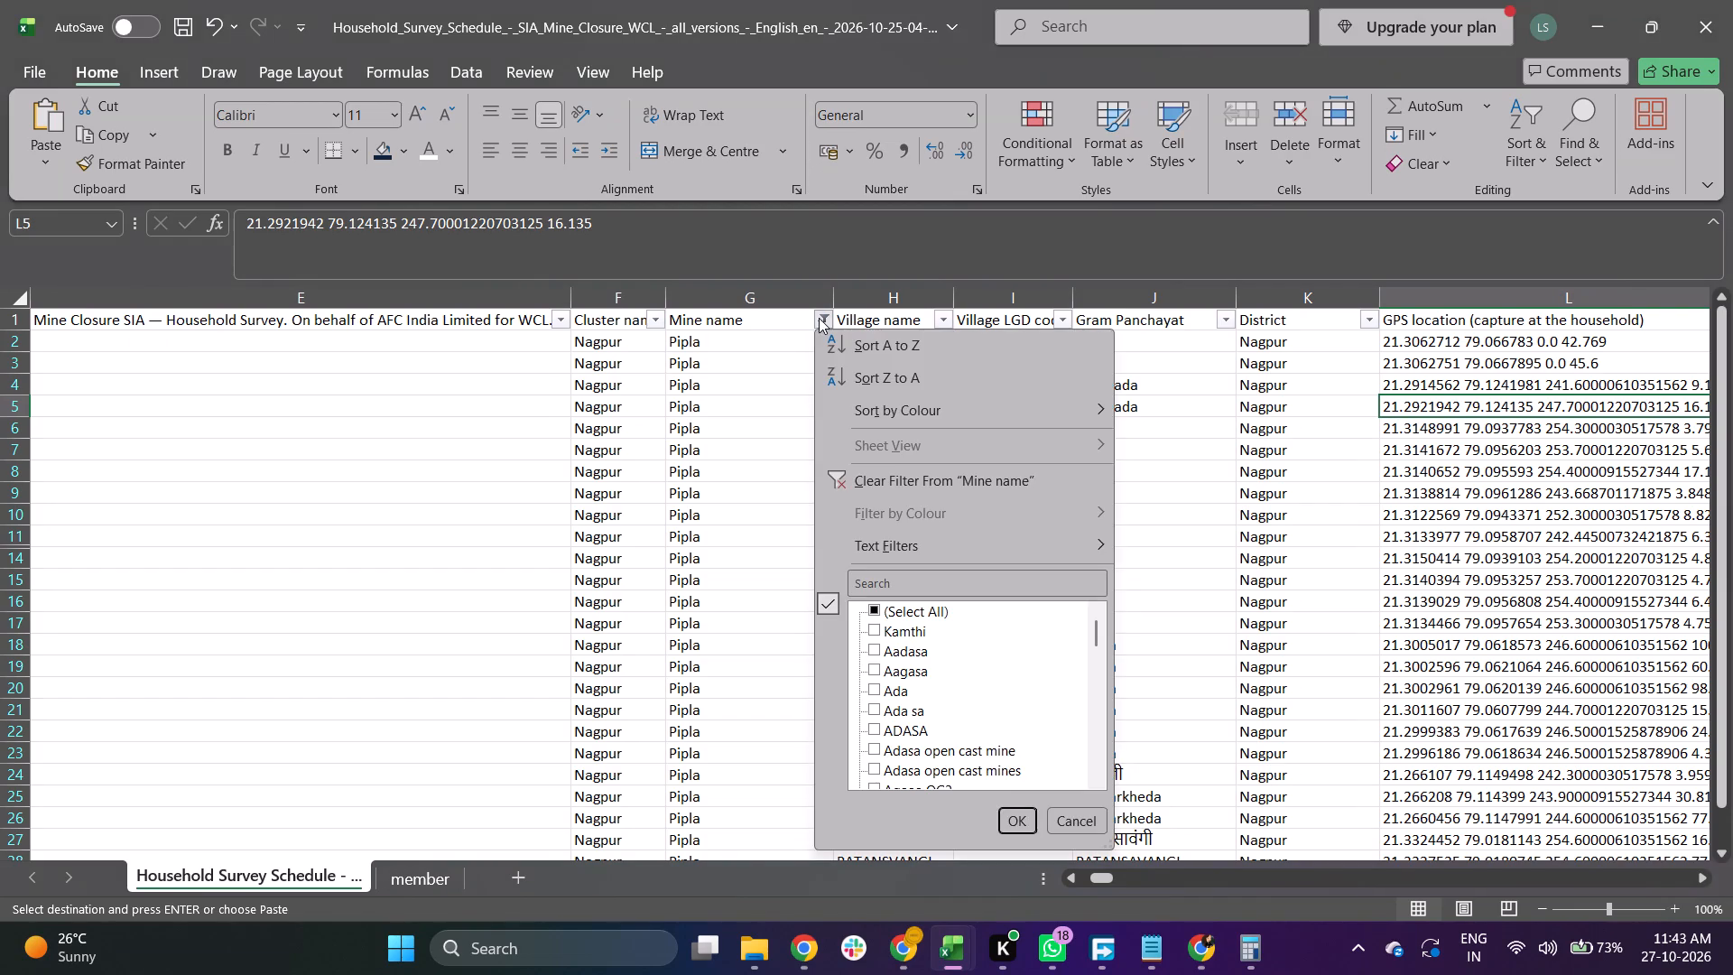
scroll(916, 696, down, 2)
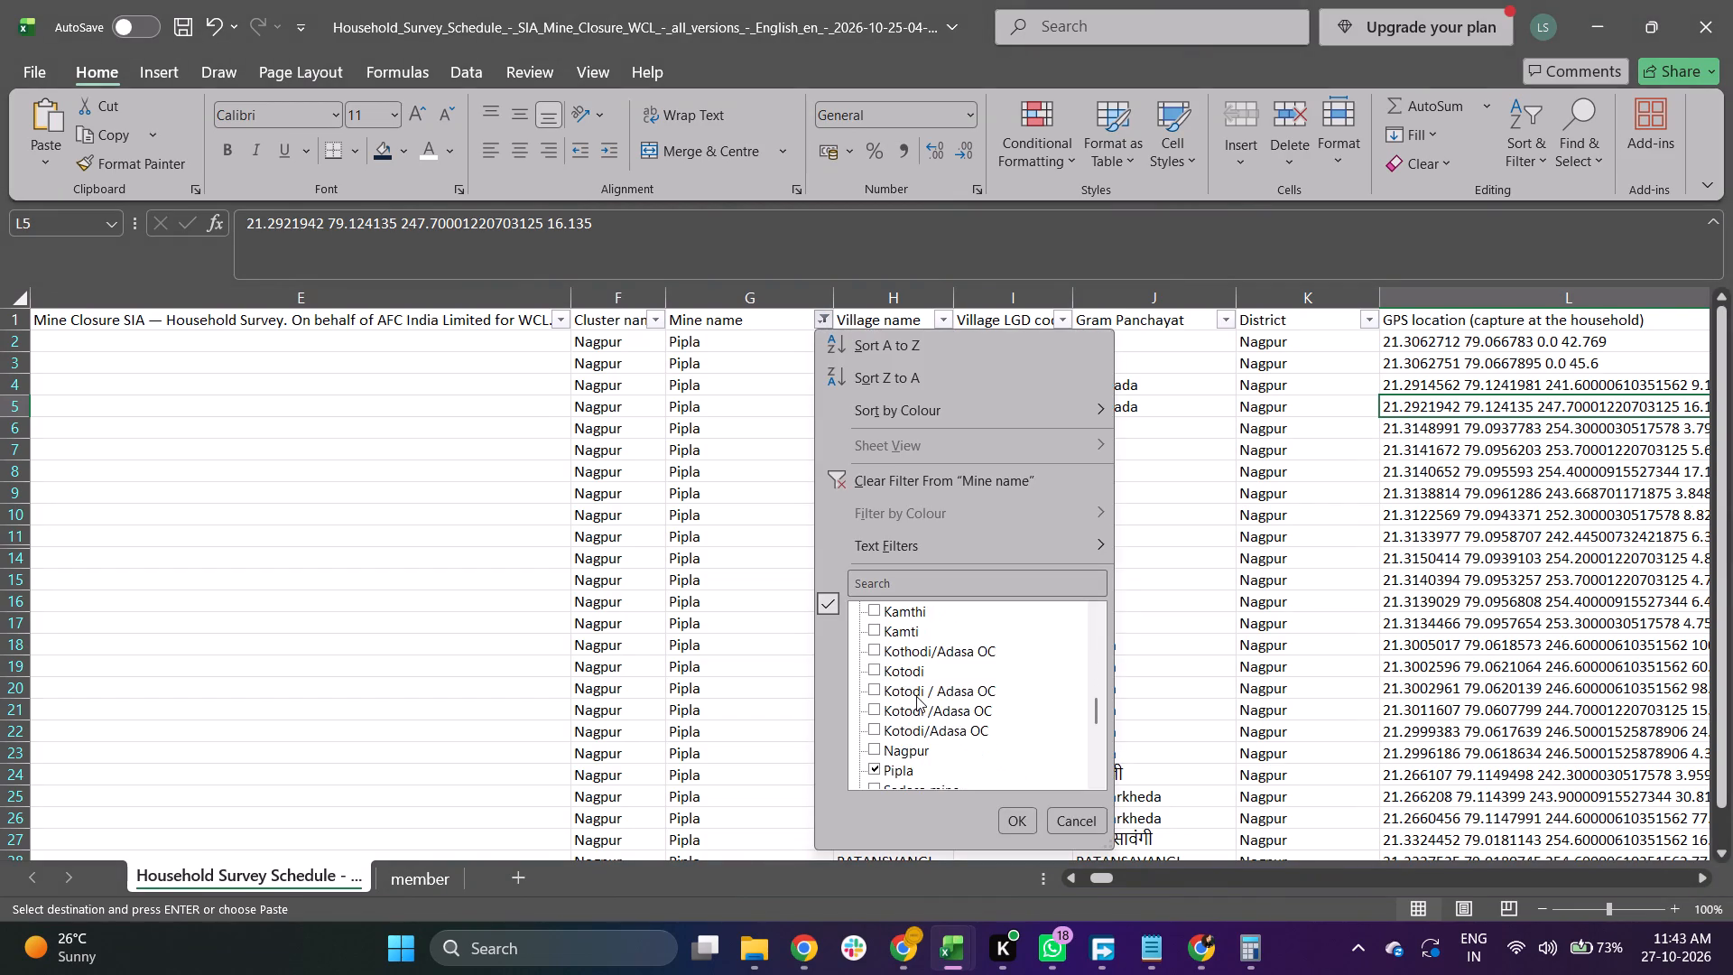
scroll(916, 696, down, 1)
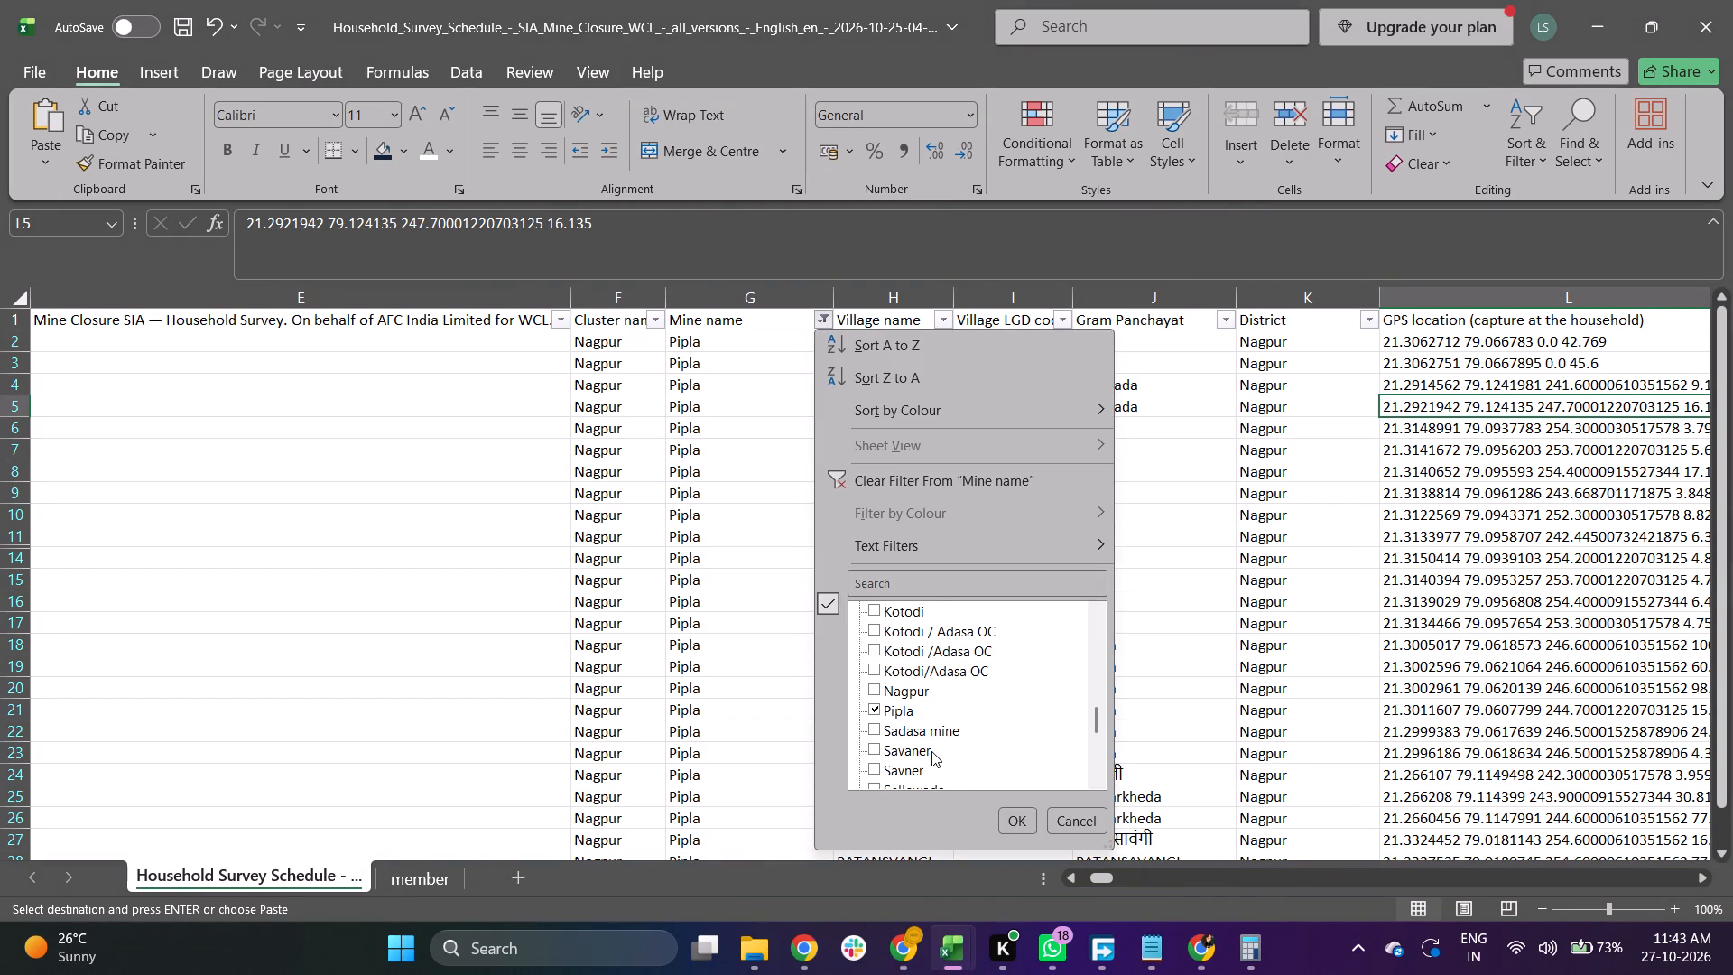
scroll(931, 751, down, 1)
click(868, 692)
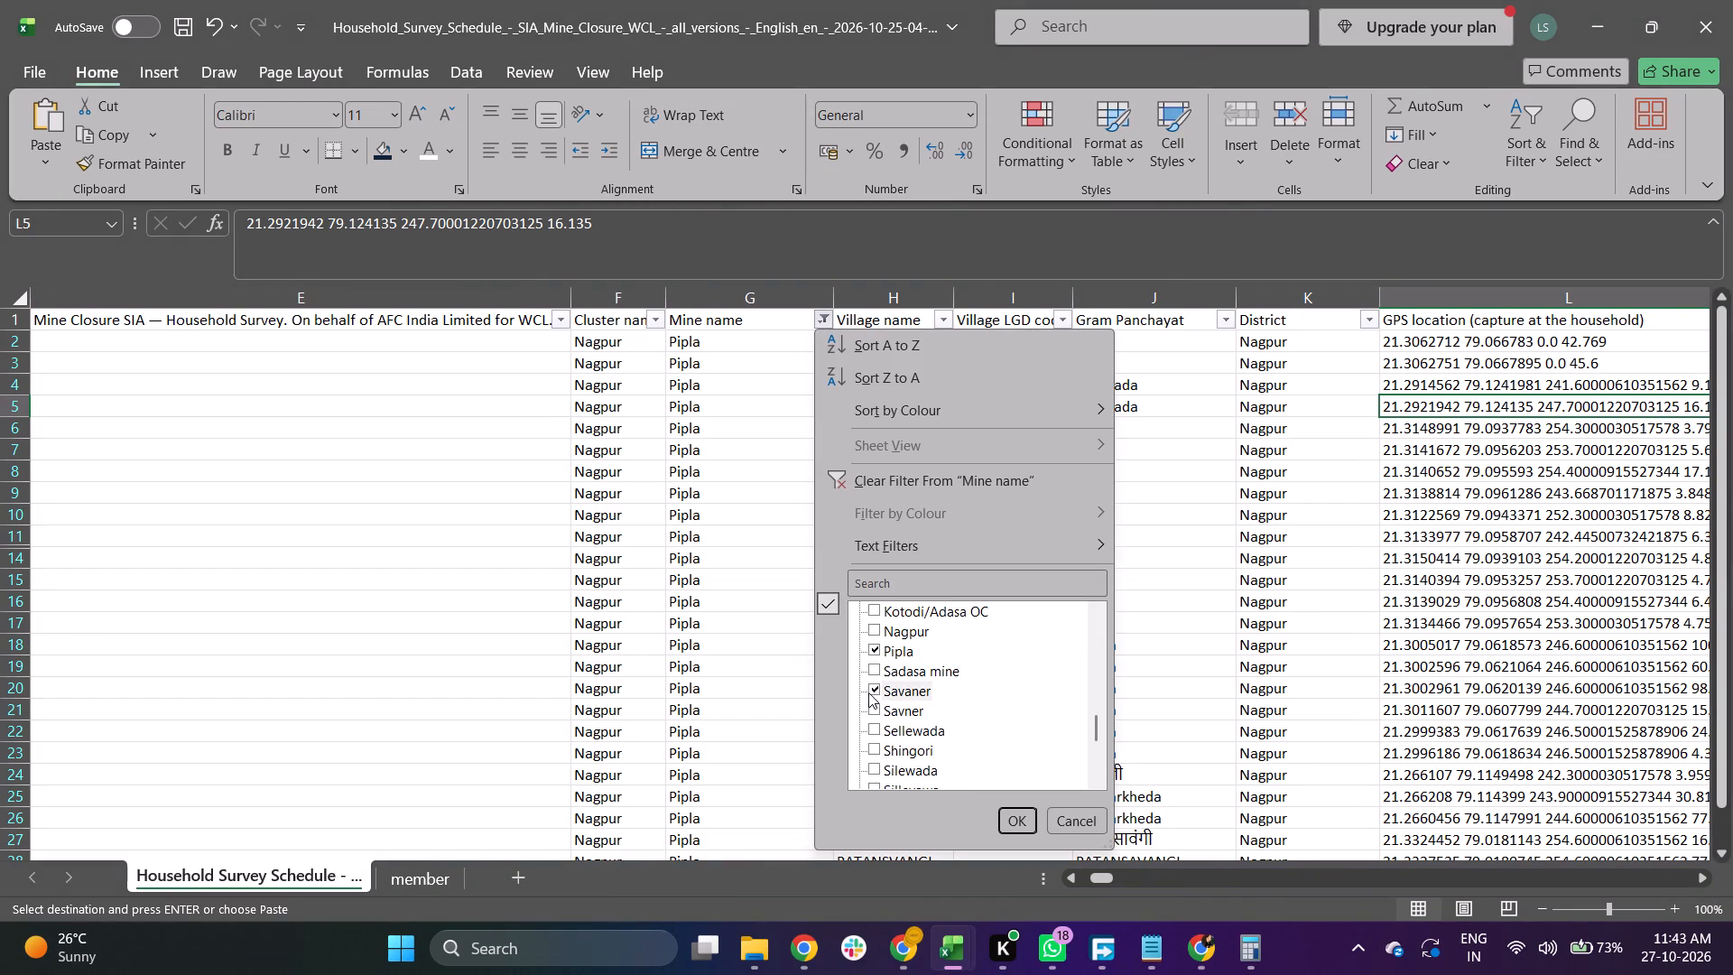
click(869, 705)
Remove Pipla from the Mine name filter and apply it with only Savaner and Savner selected.
scroll(984, 725, down, 1)
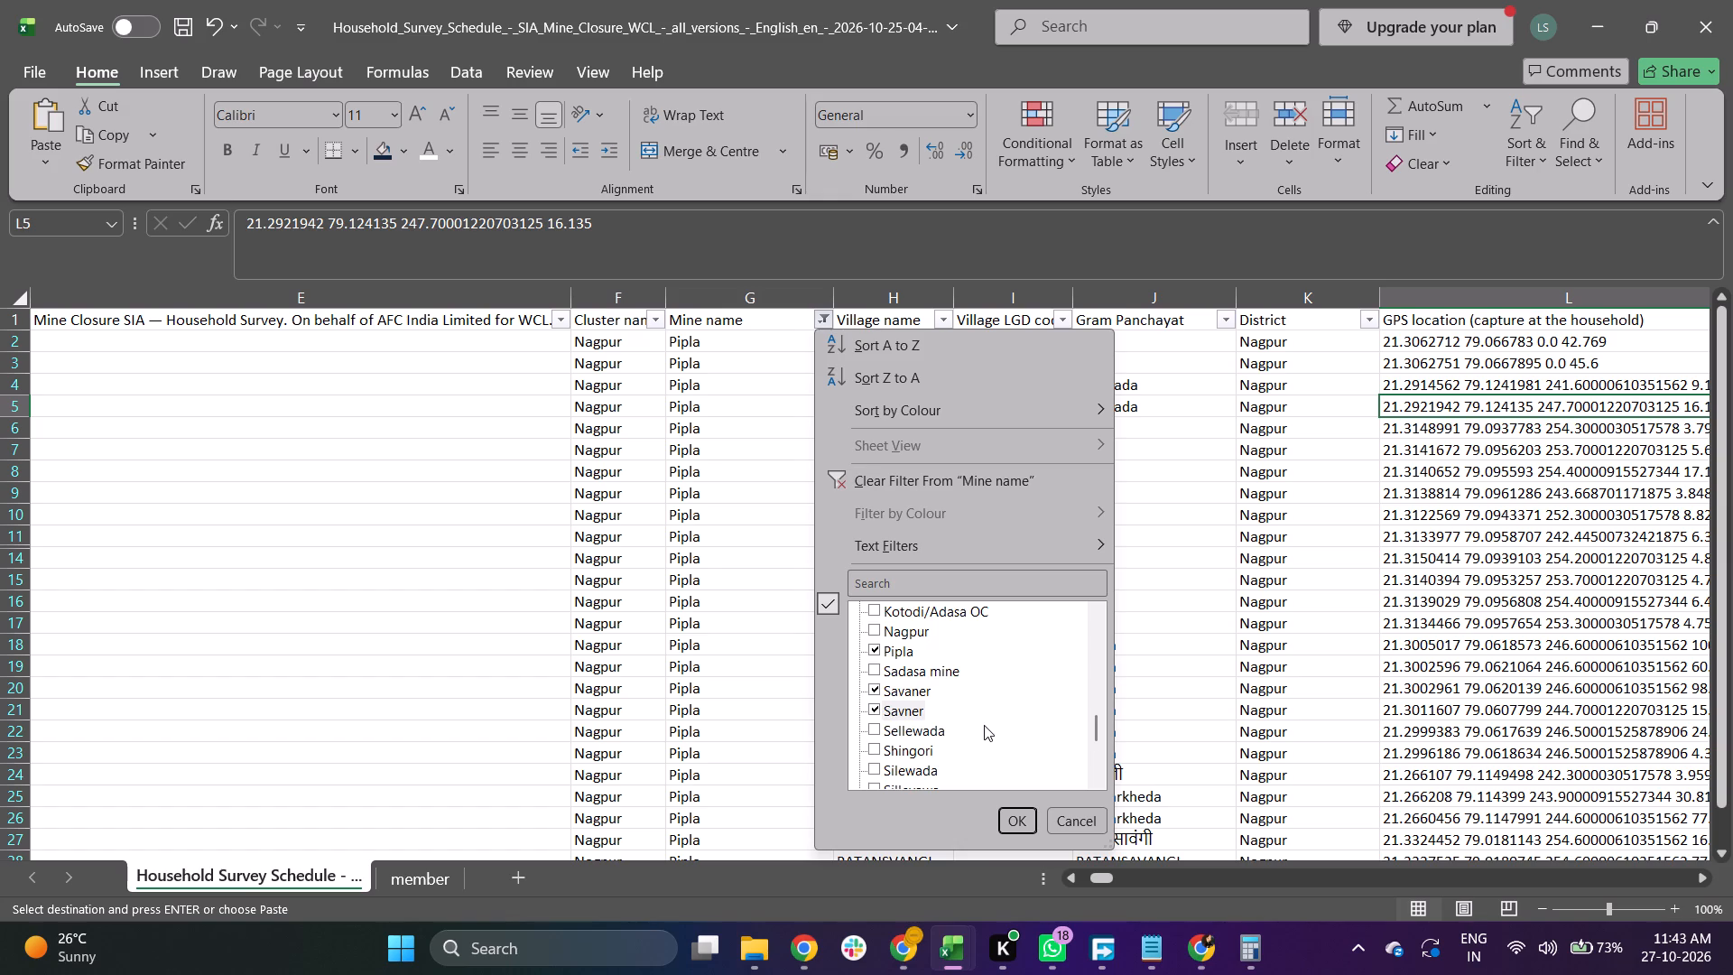
scroll(984, 725, down, 2)
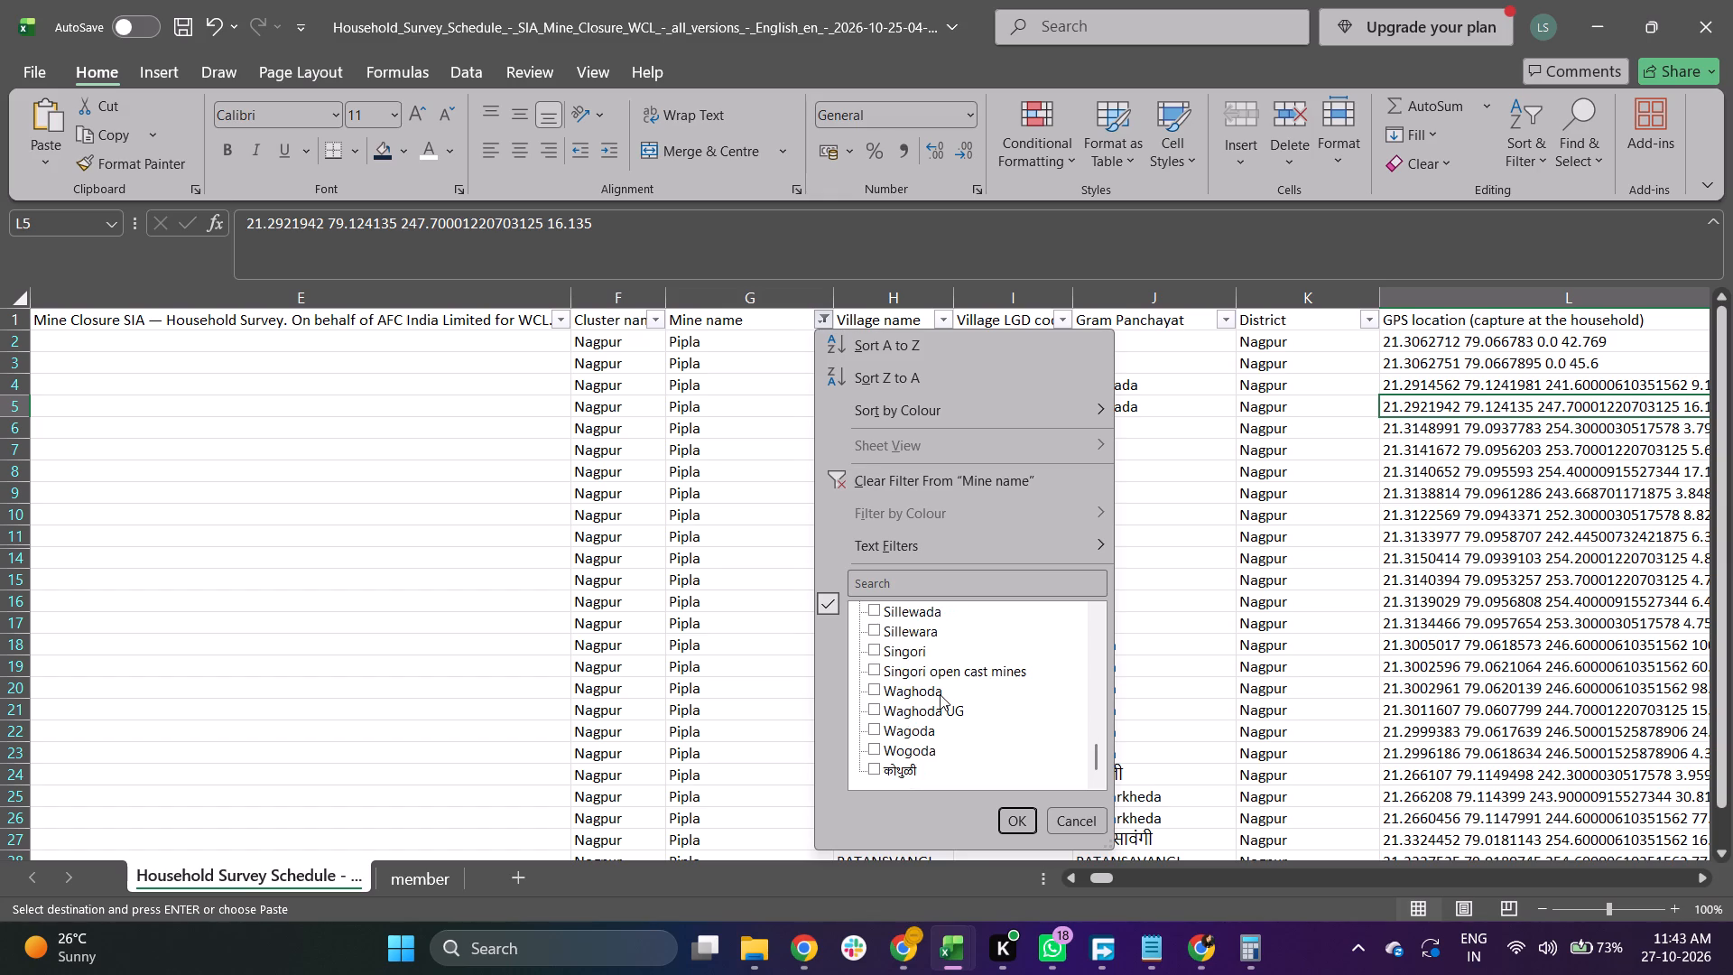
scroll(940, 694, up, 5)
scroll(923, 700, down, 1)
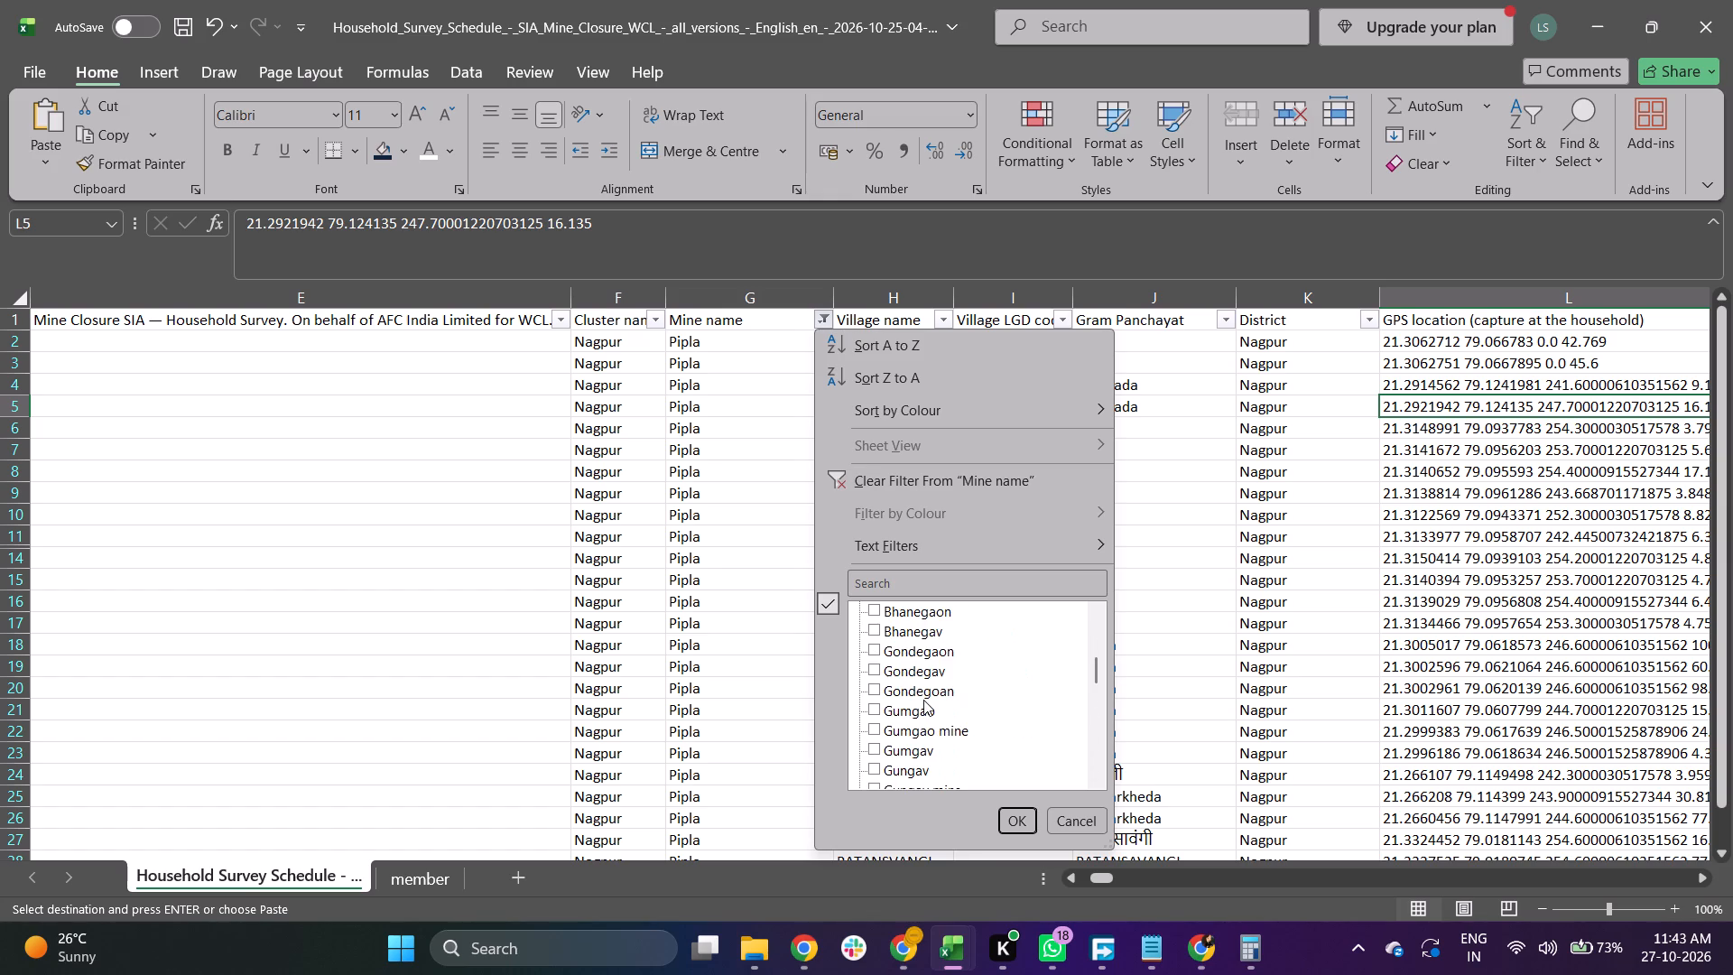
scroll(923, 700, down, 3)
scroll(923, 700, up, 5)
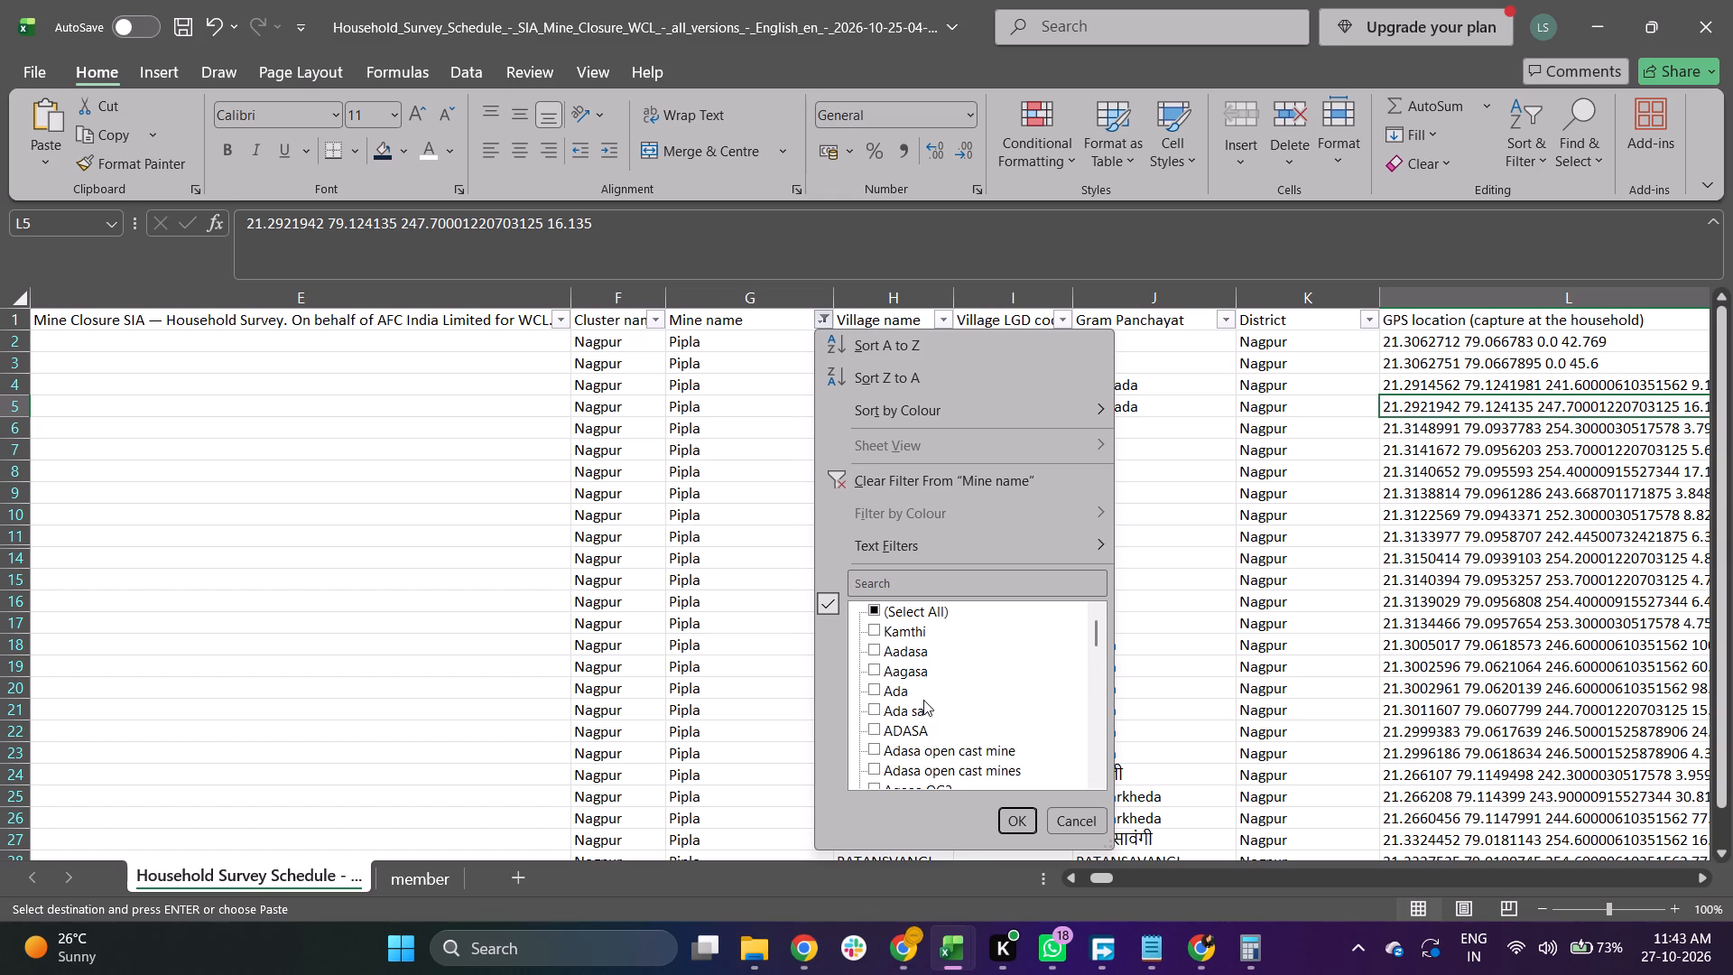
scroll(923, 700, up, 5)
click(946, 574)
key(shift+s)
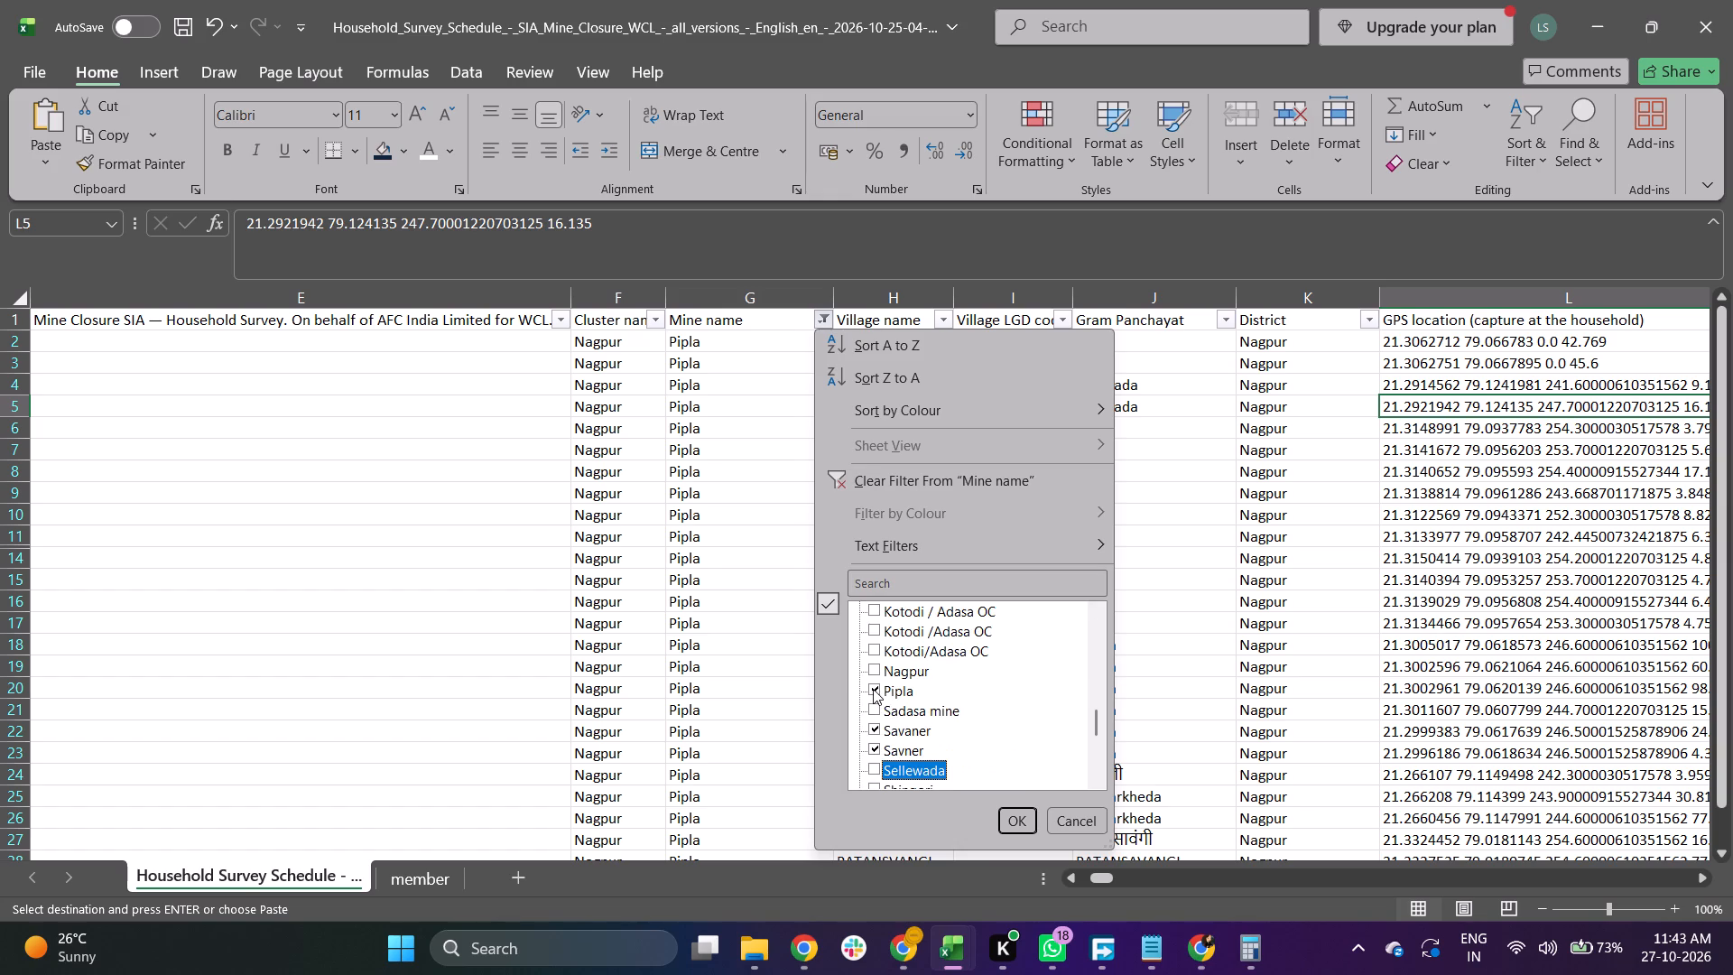
click(873, 689)
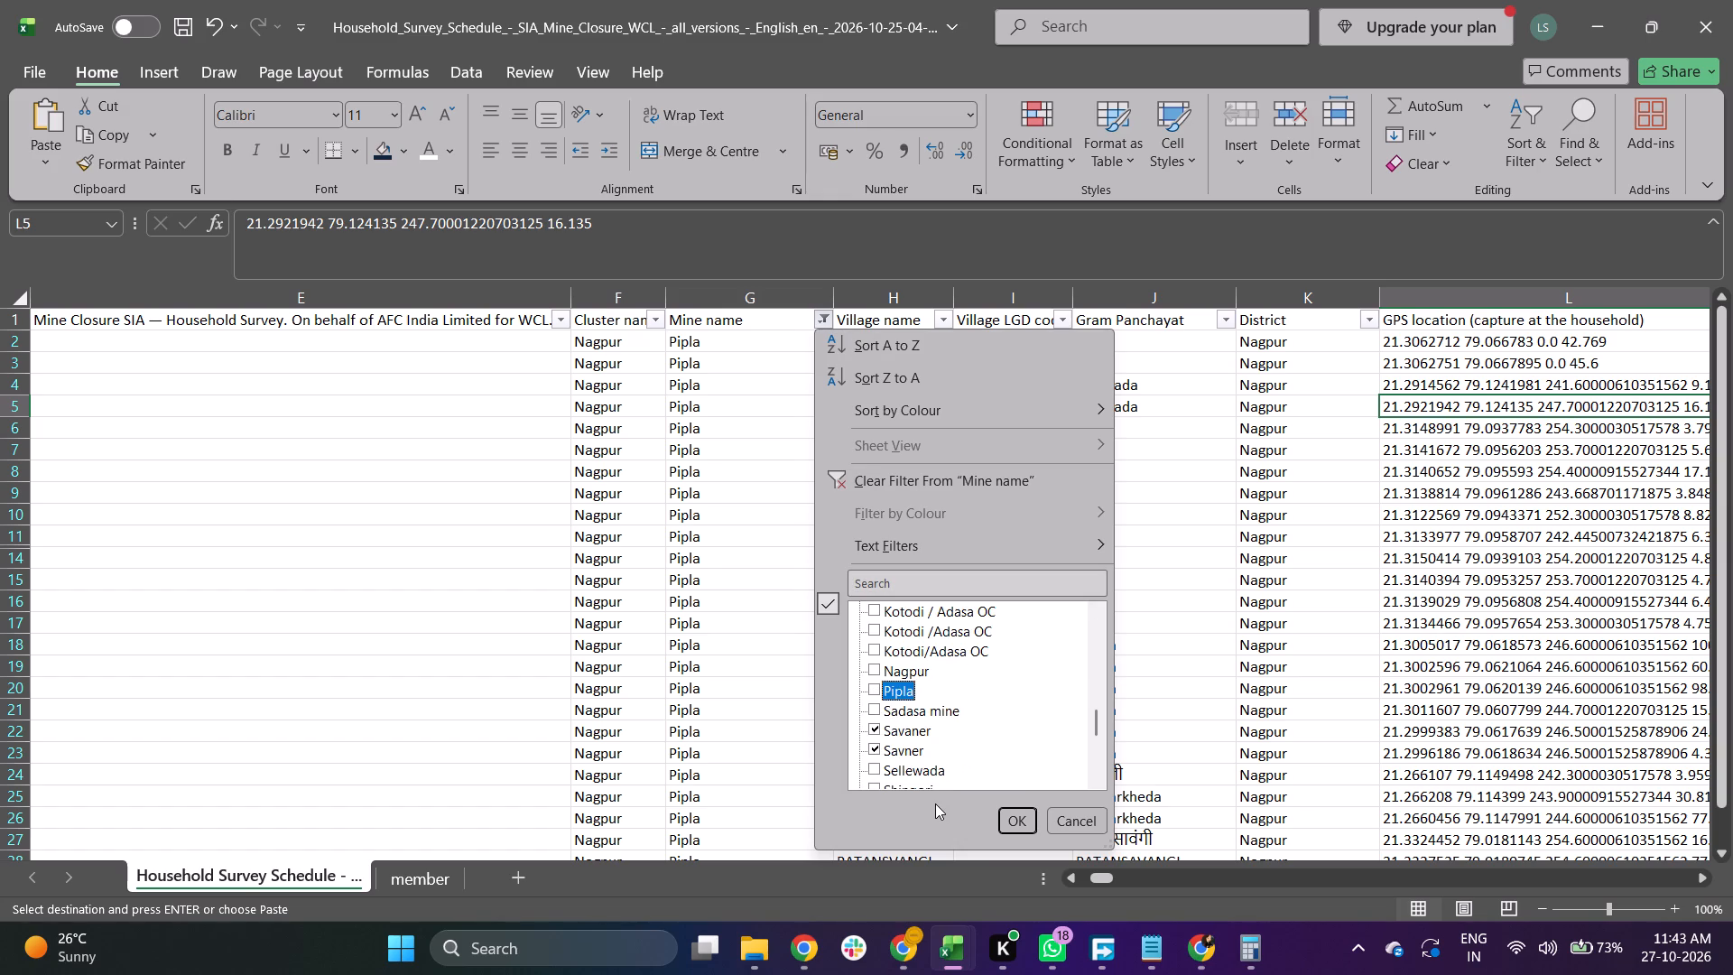
scroll(935, 803, down, 2)
click(1012, 818)
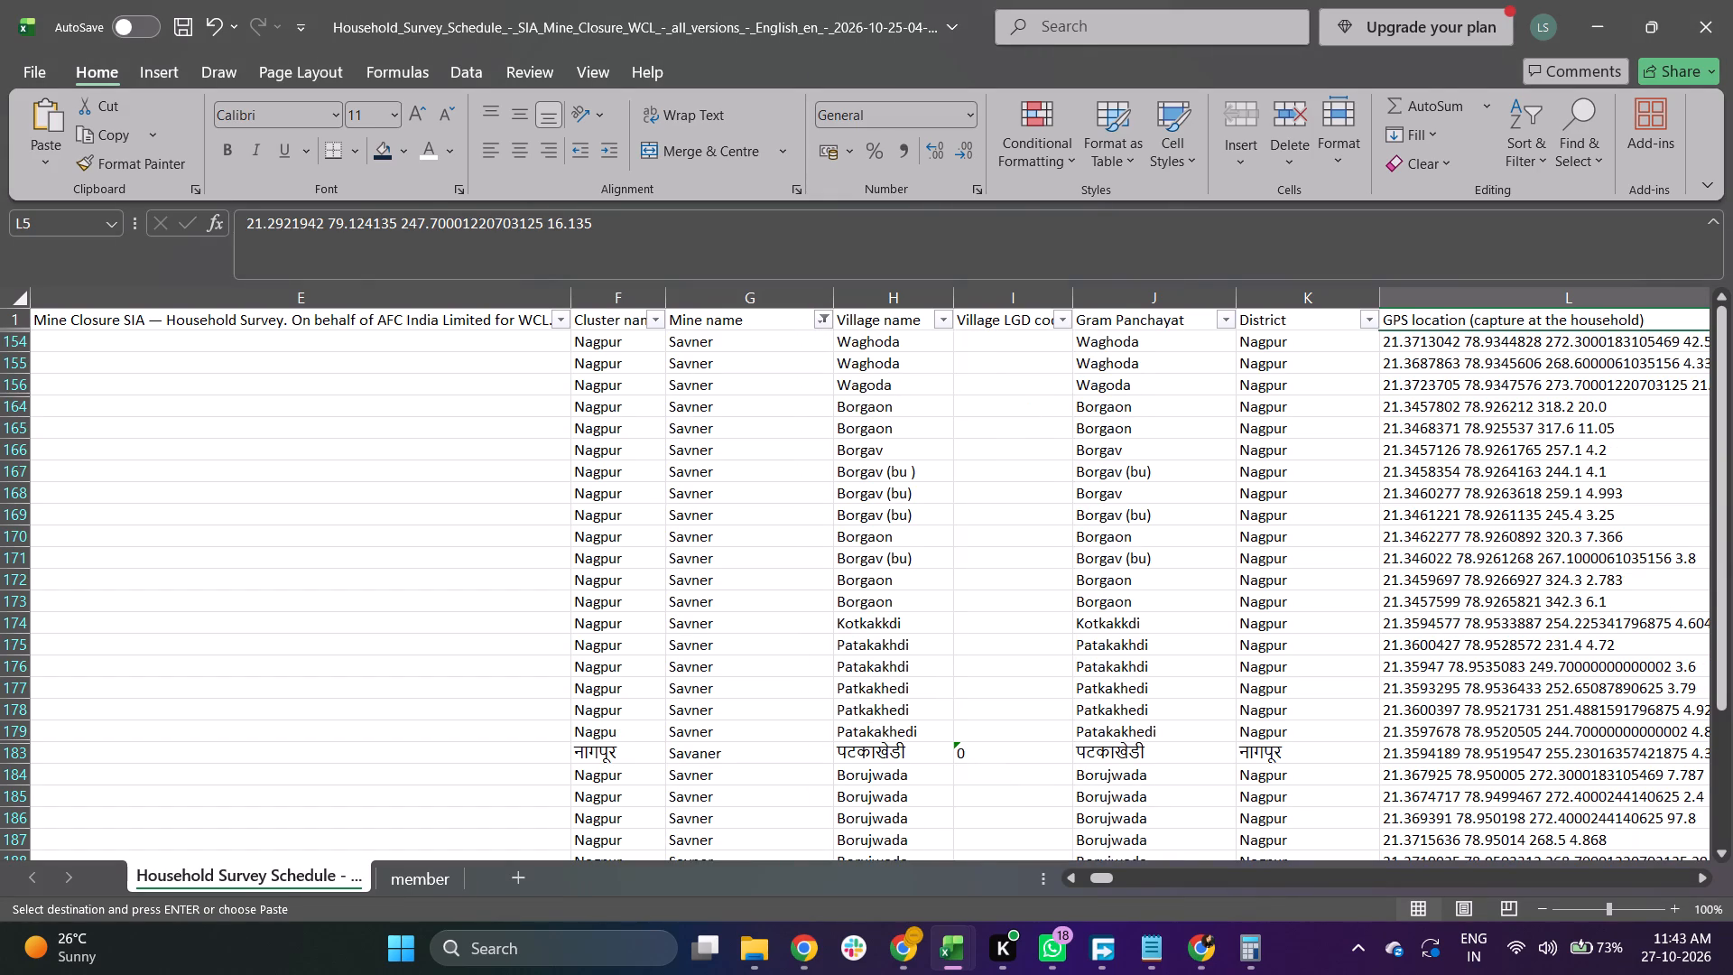
Copy the first Waghoda row's GPS location cell and draft the follow-up "judge with these coordinates:" in the Google Waghoda search, without an image attachment.
click(1508, 342)
key(ctrl+c)
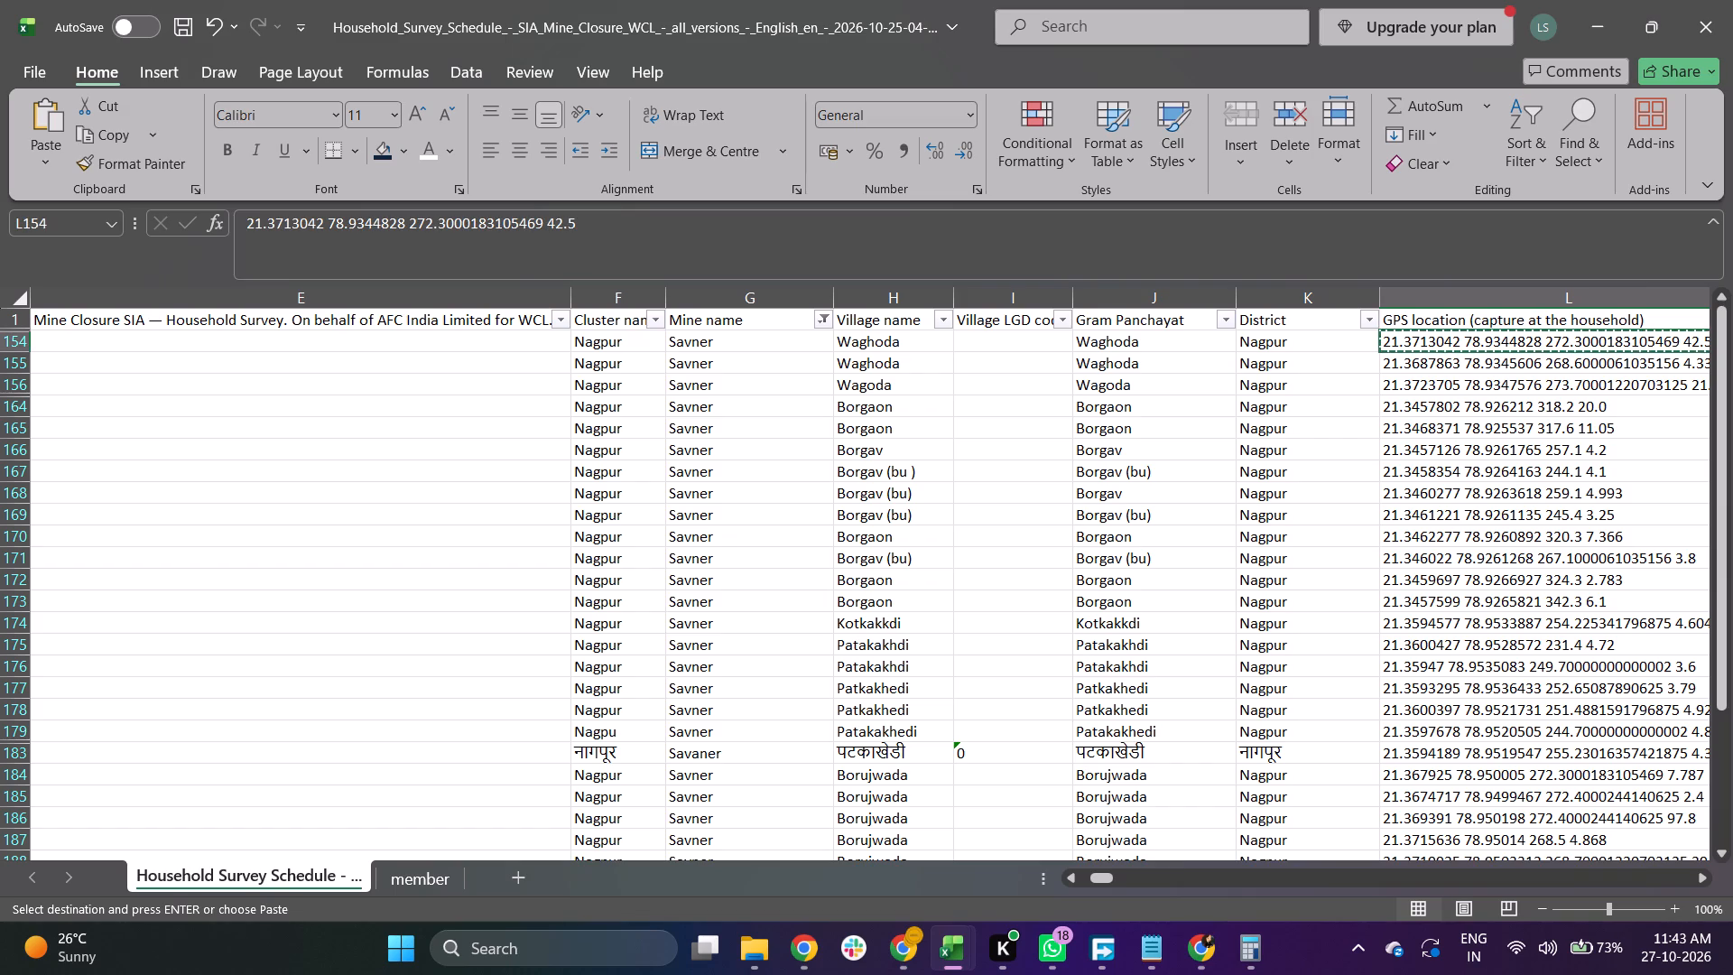
key(alt+Tab)
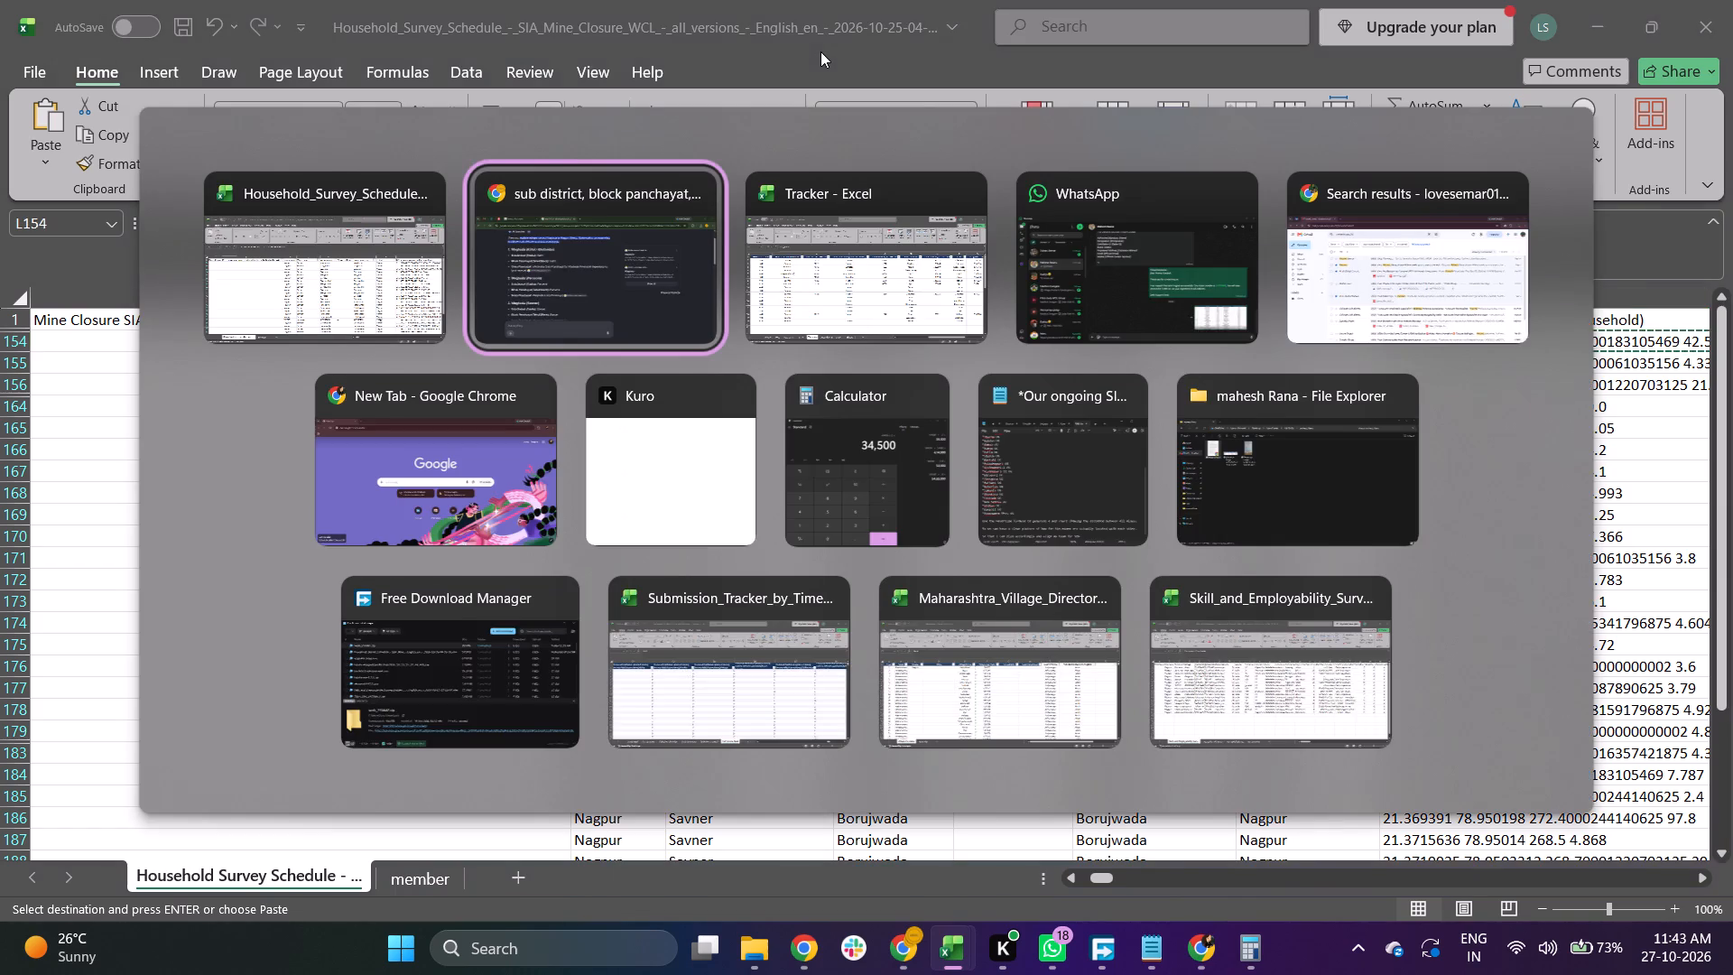
click(514, 783)
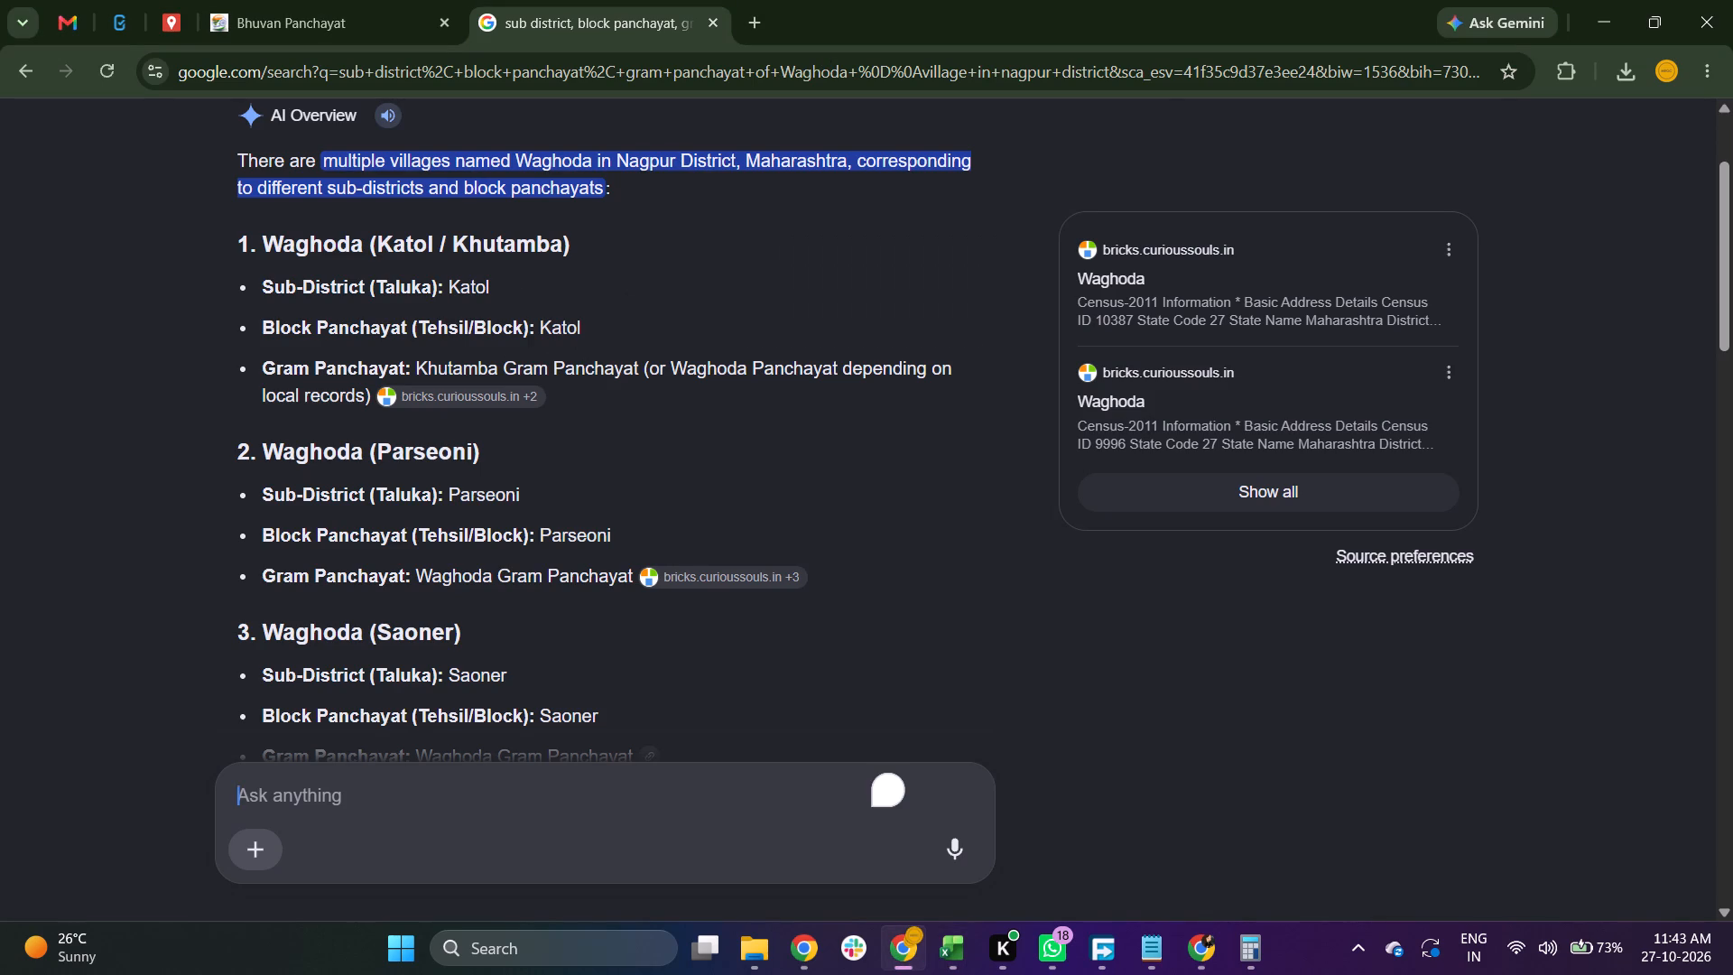
text(jud)
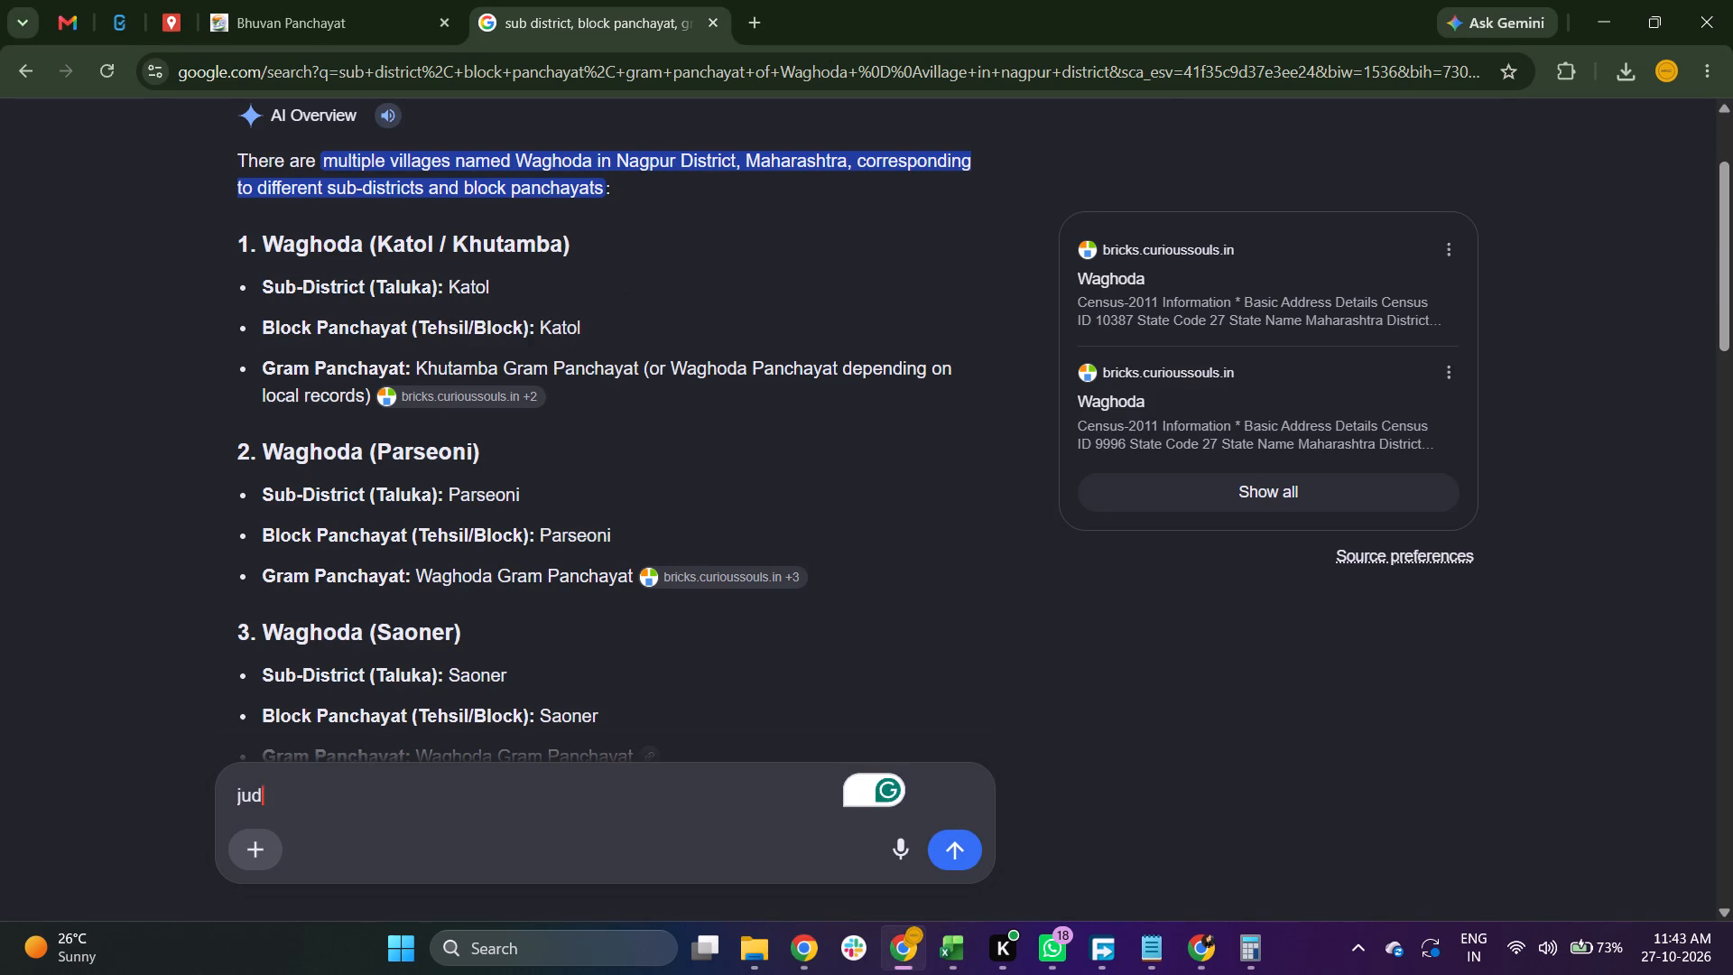
text(ge with these)
key(space)
text(co)
text(ordinates:)
key(ctrl+v)
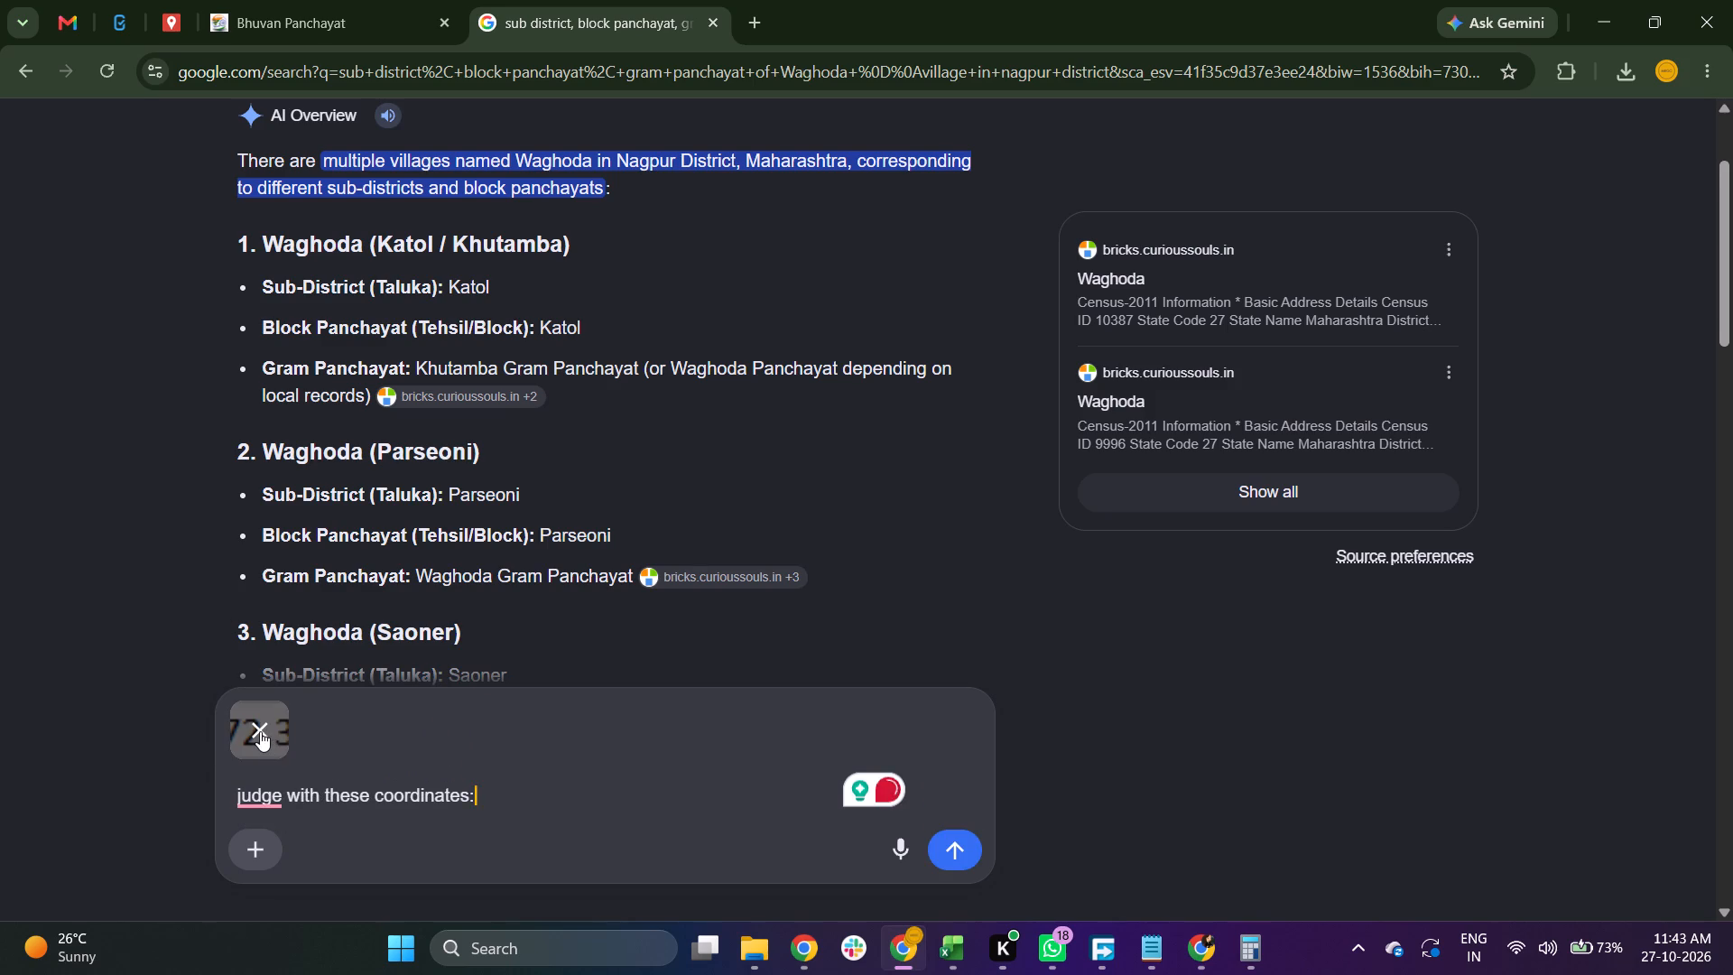
click(260, 731)
Copy the GPS location in L154 as text, add it to the drafted Google follow-up and submit the question.
key(alt+Tab)
click(857, 239)
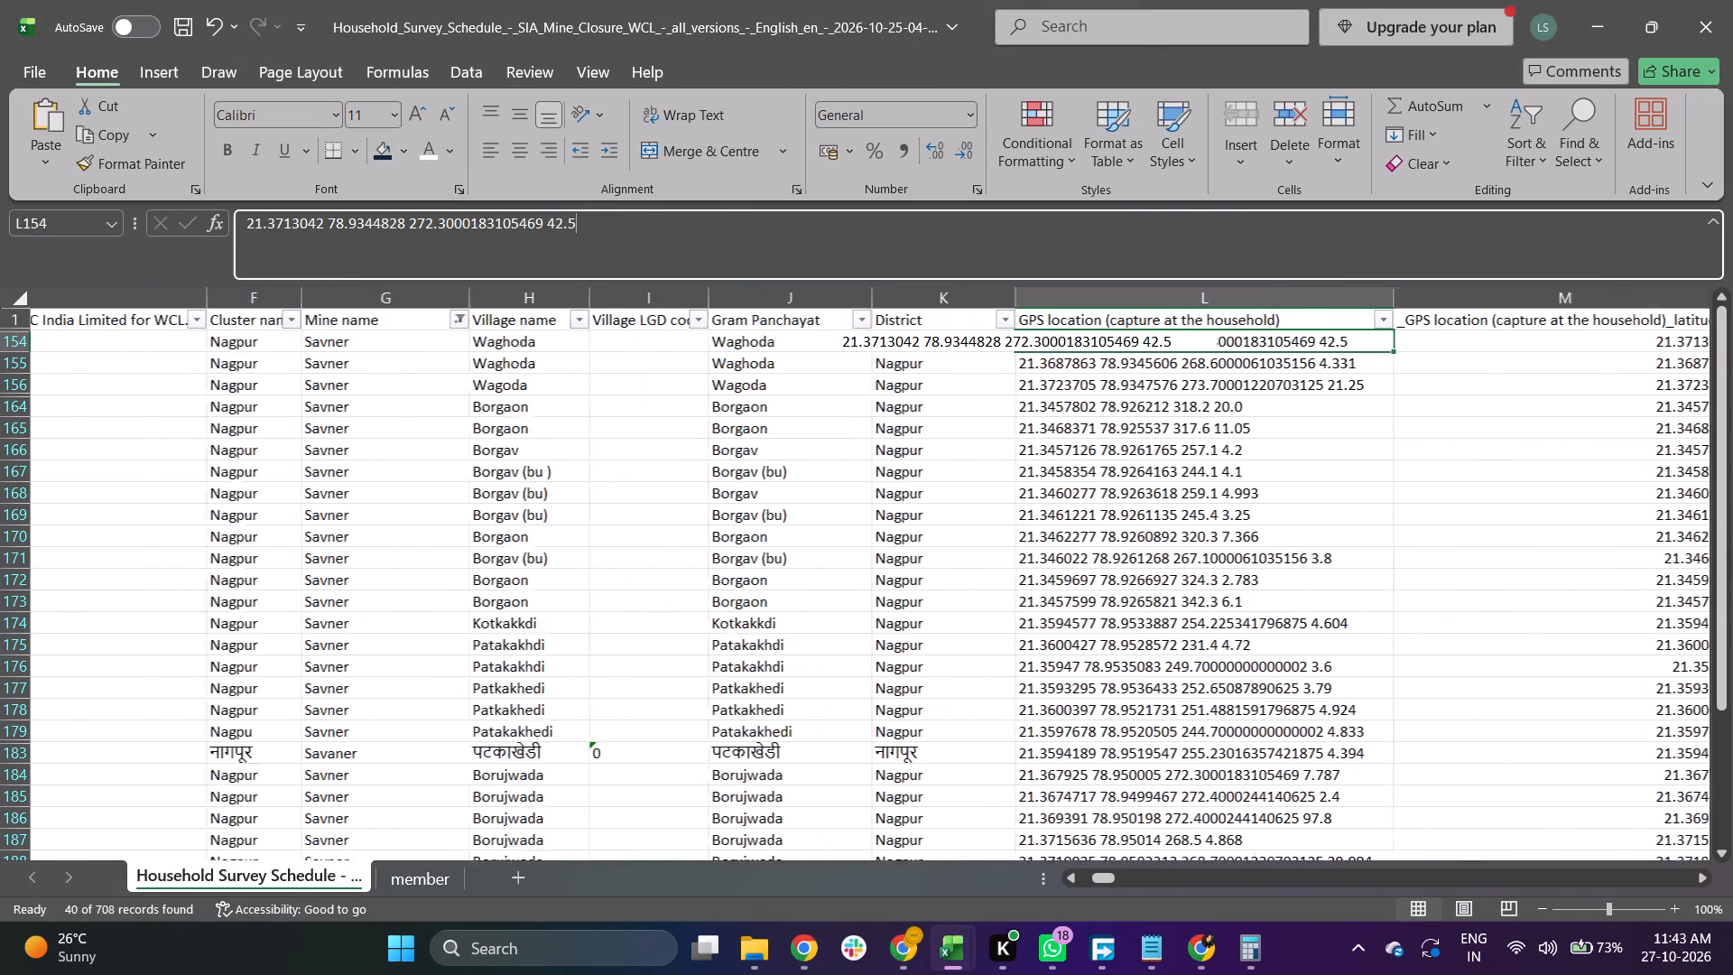
key(ctrl+a)
key(ctrl+c)
key(ctrl+c)
key(alt+Tab)
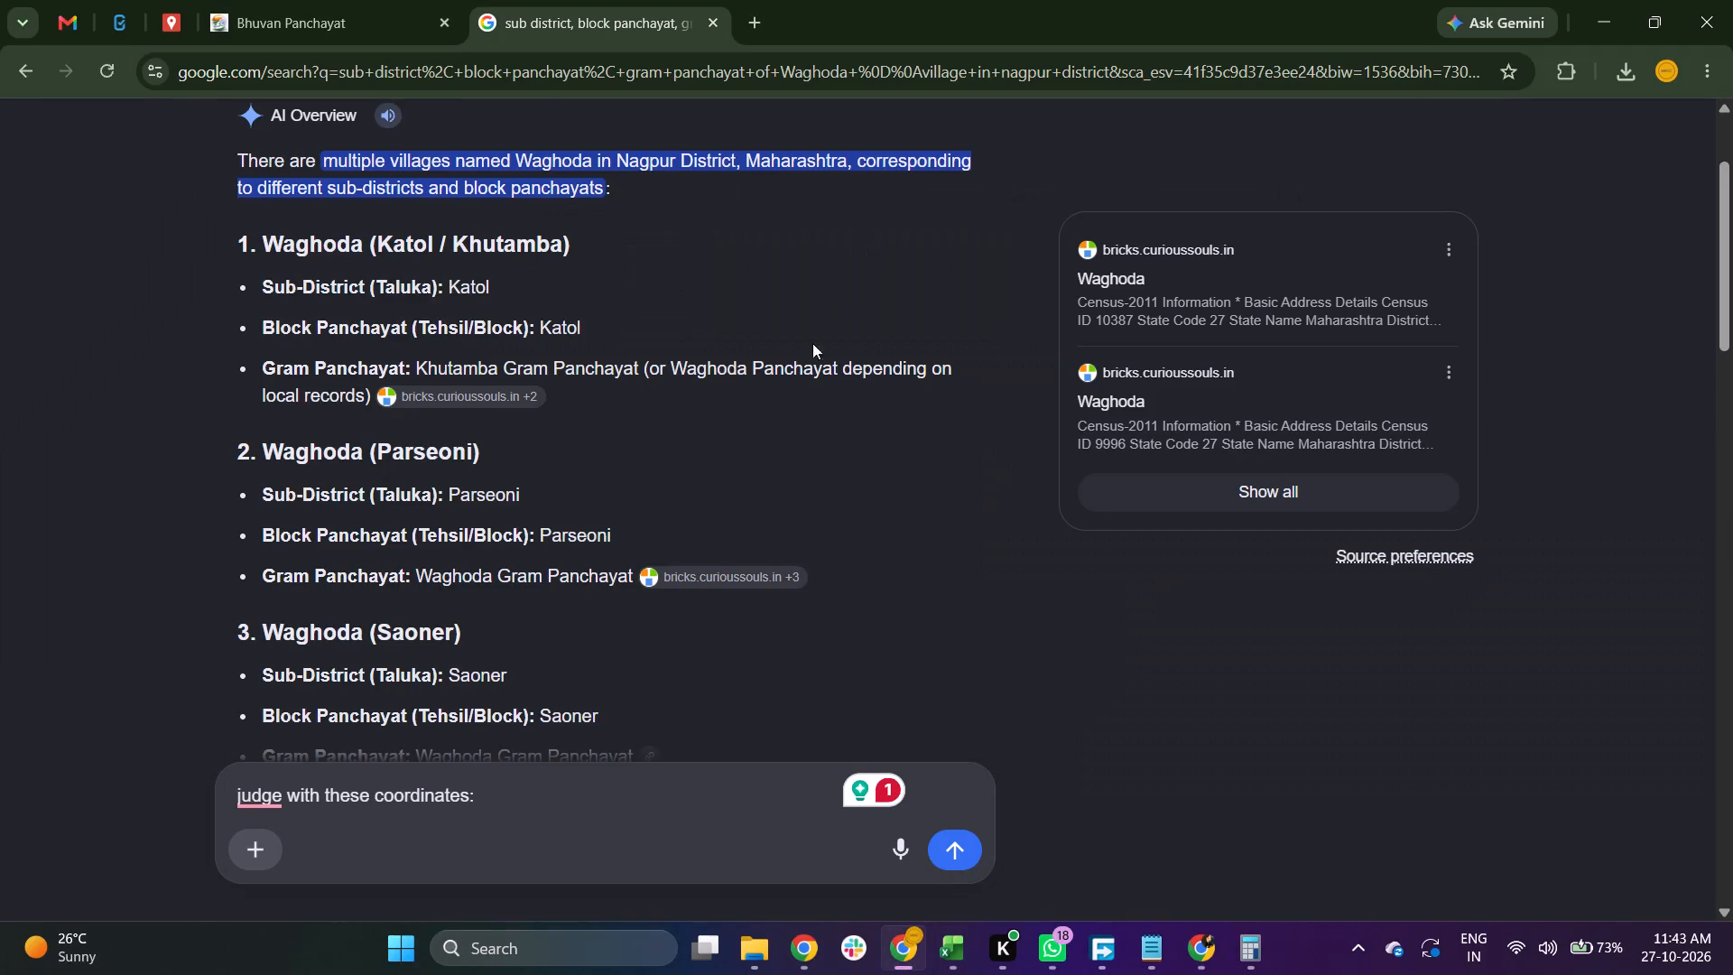
click(597, 785)
key(ctrl+v)
key(Return)
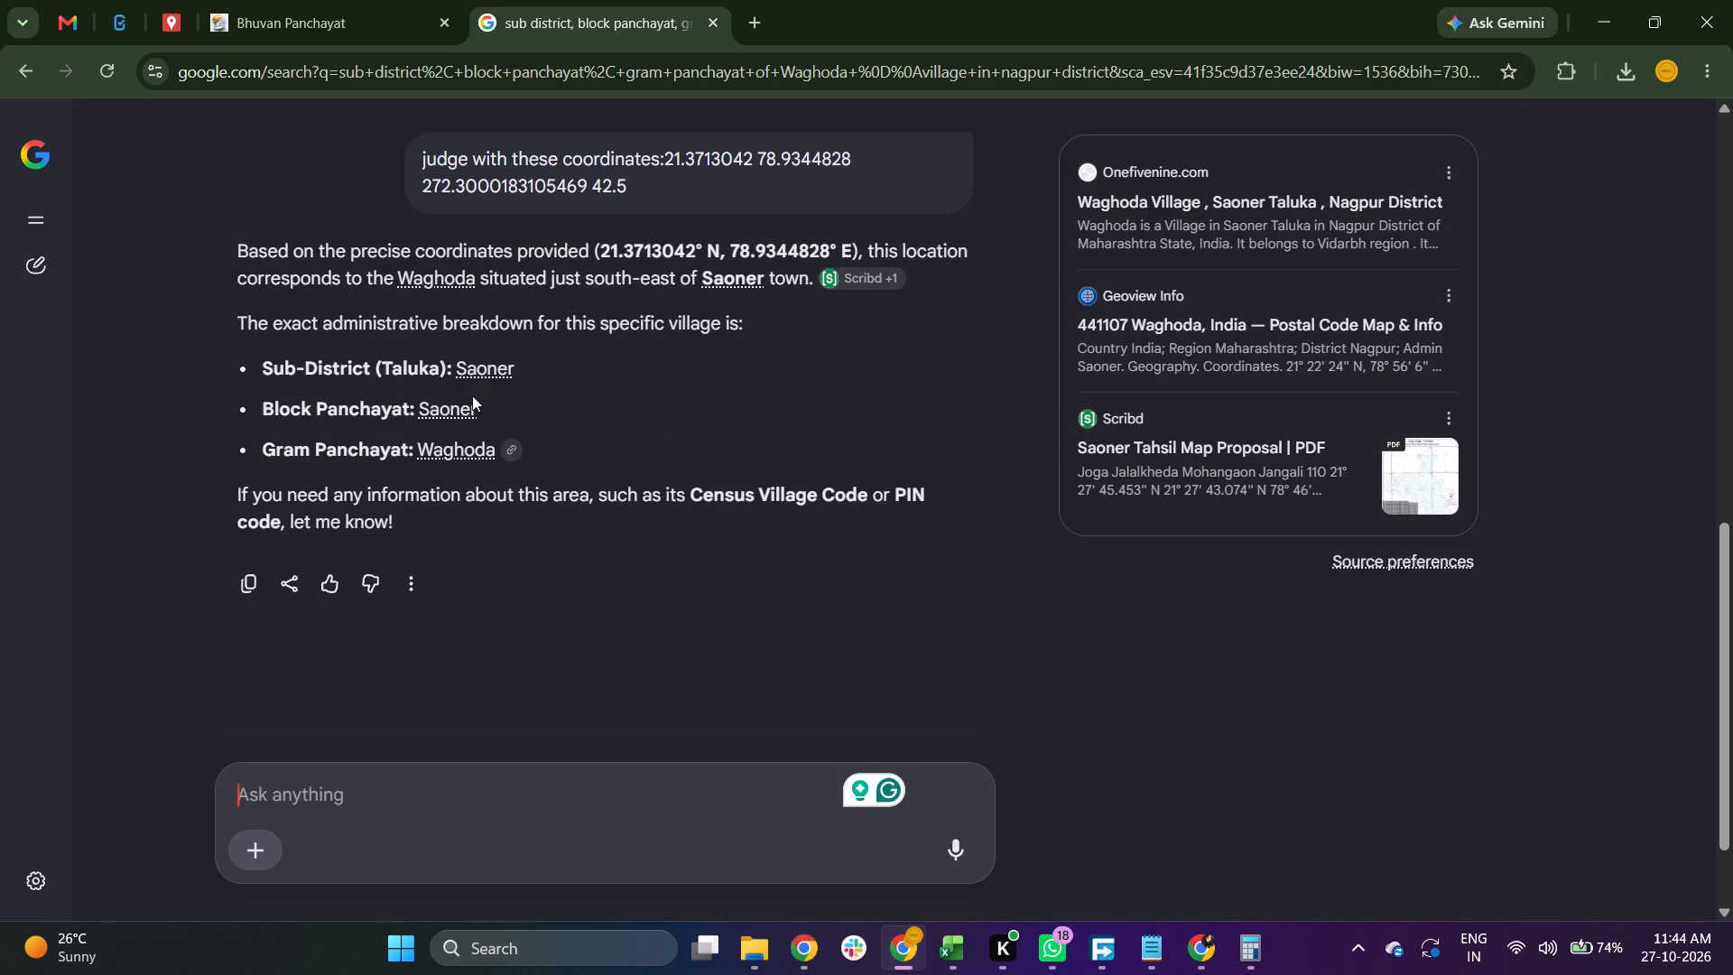
Display Waghoda village on the Bhuvan Panchayat map, using panchayat Waghoda in Saoner block, and close the old coordinate read-out.
key(alt+Tab)
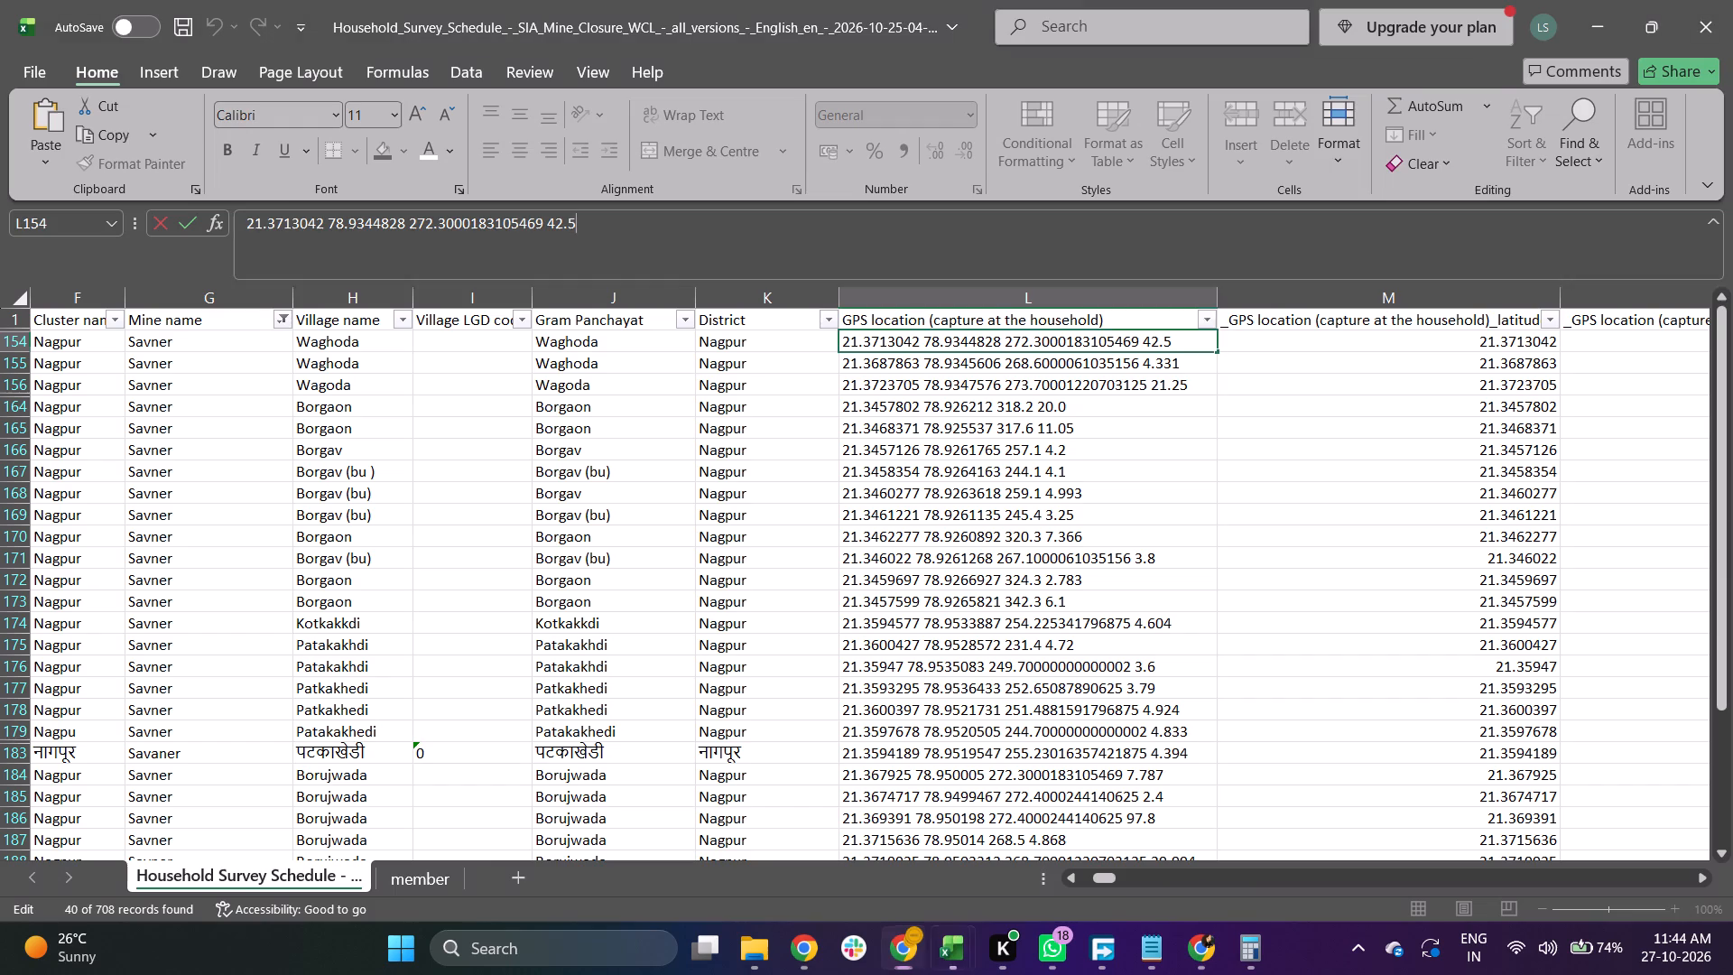
key(alt+Tab)
click(247, 0)
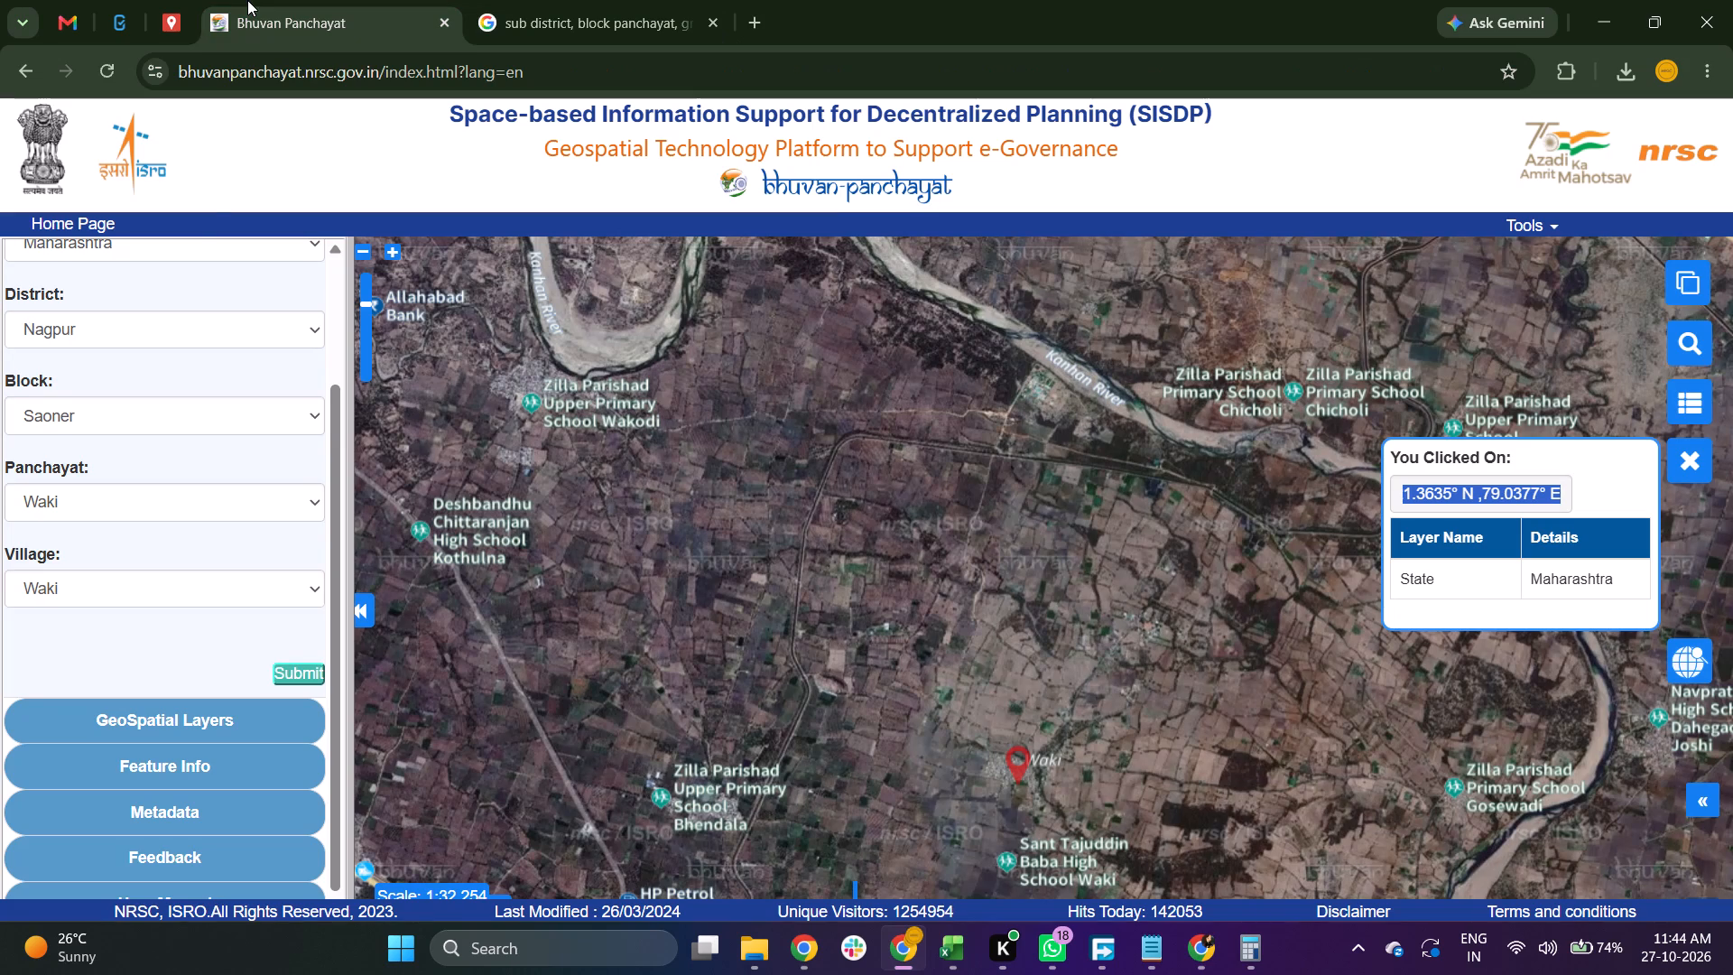
click(155, 511)
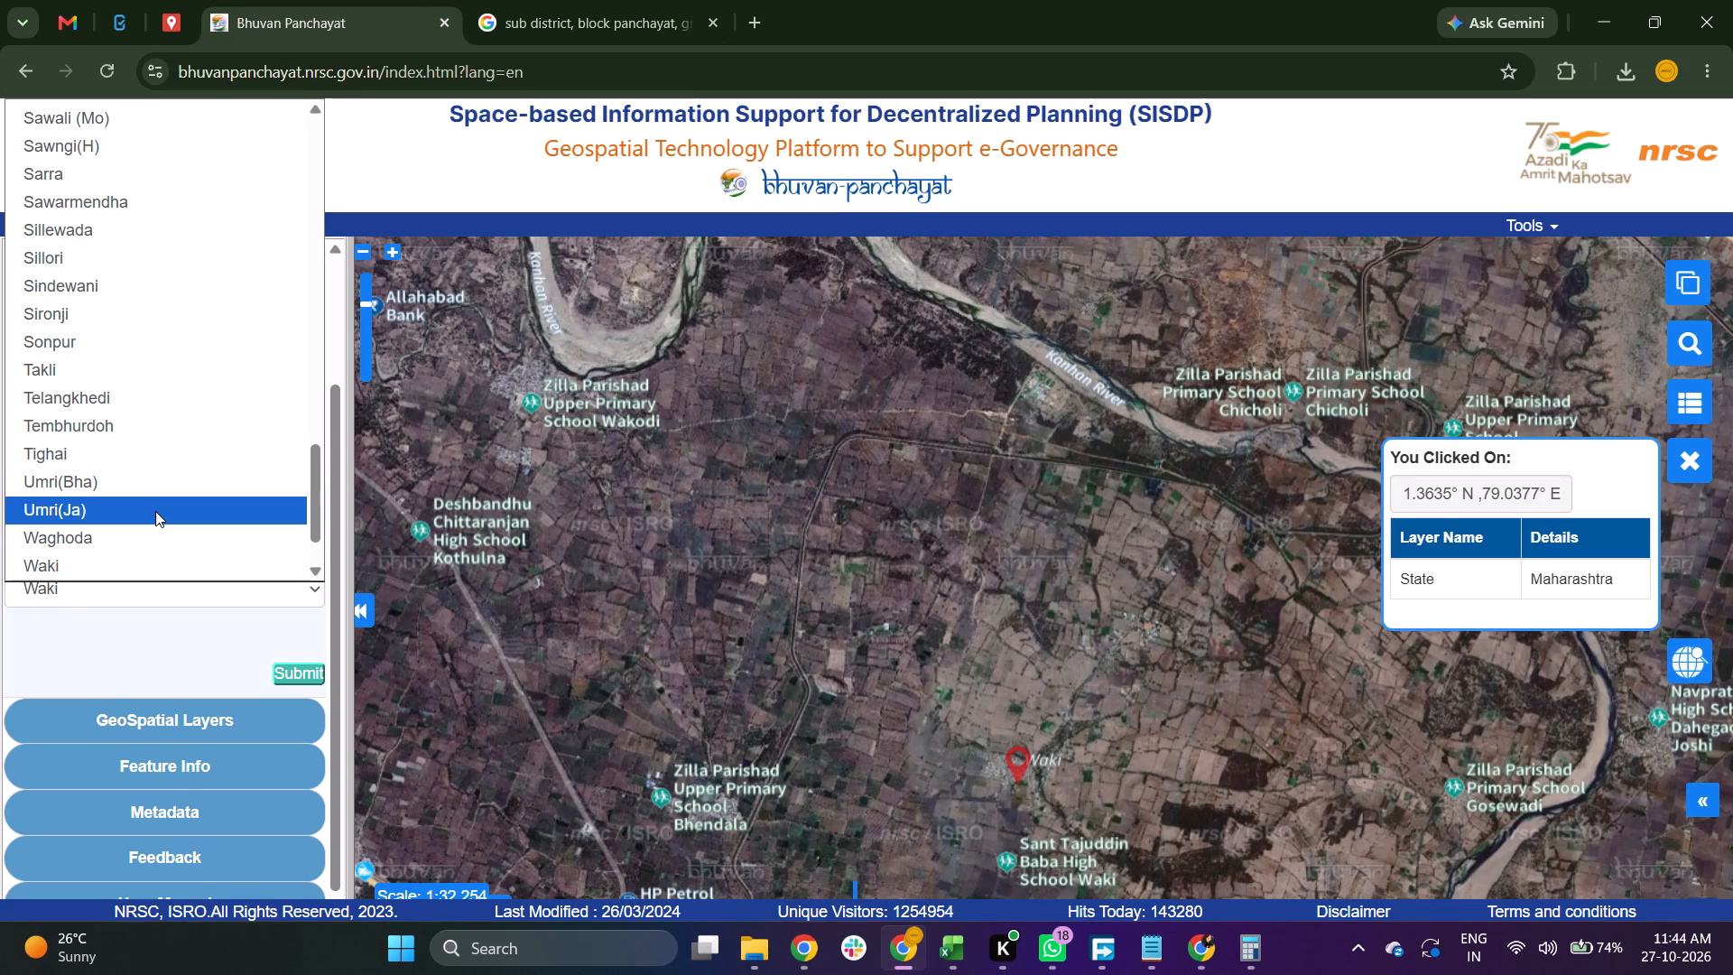
click(156, 543)
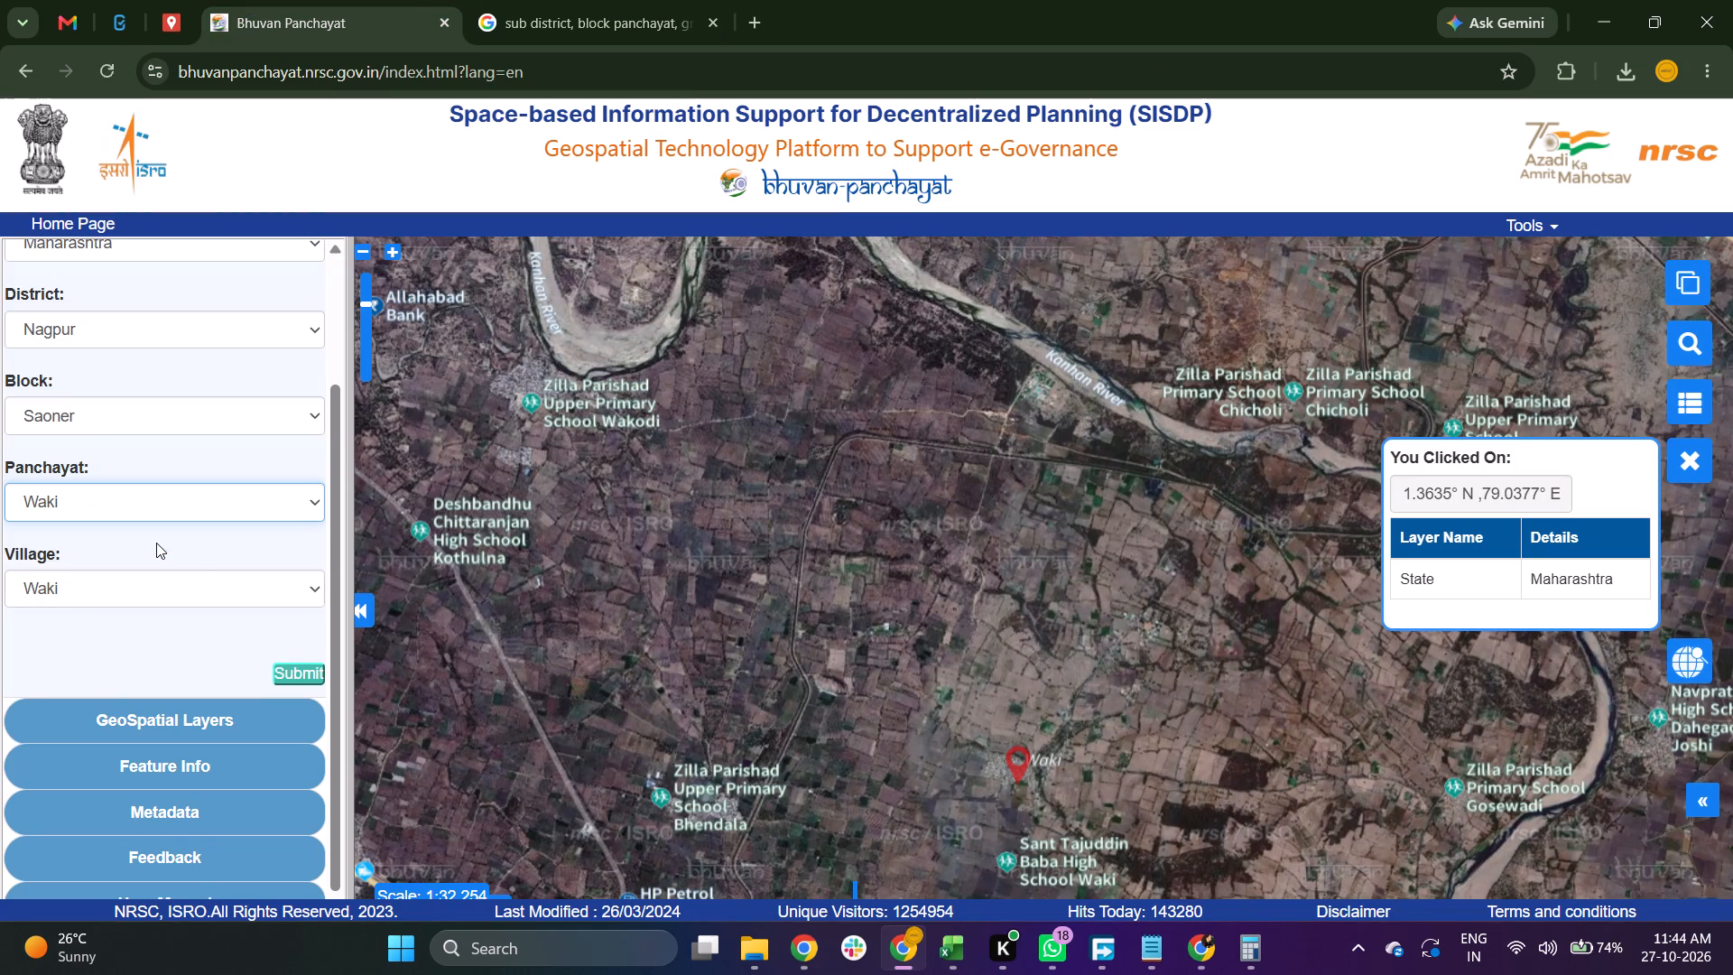
click(191, 585)
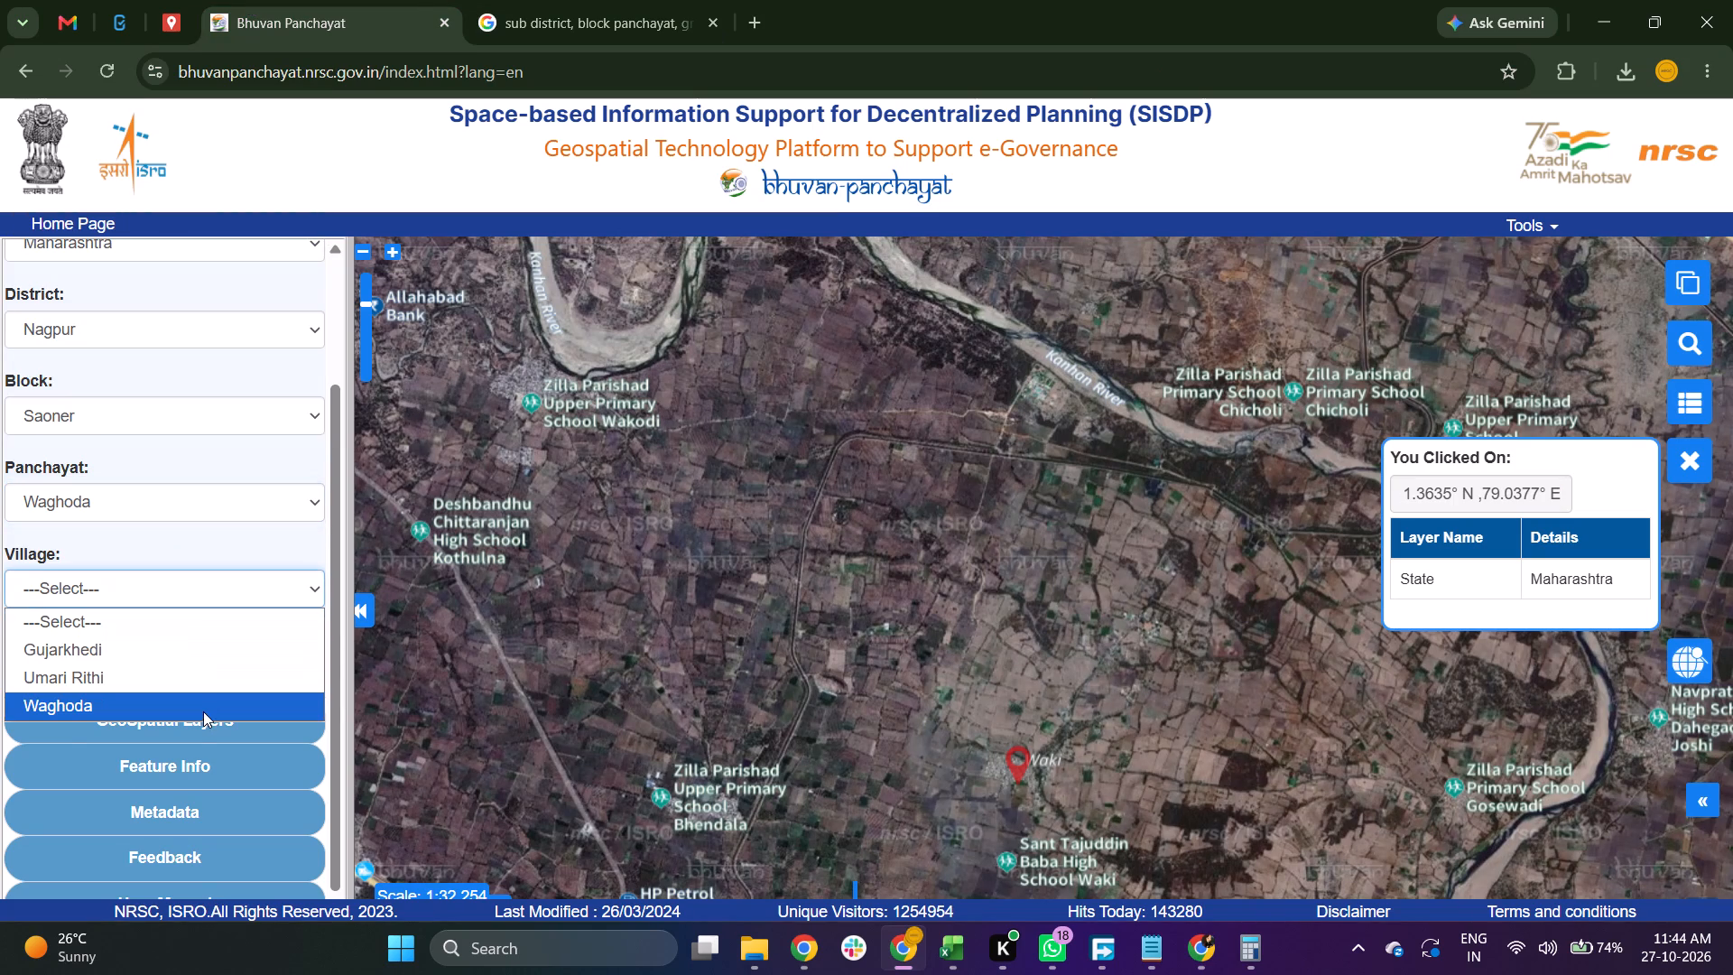
click(203, 711)
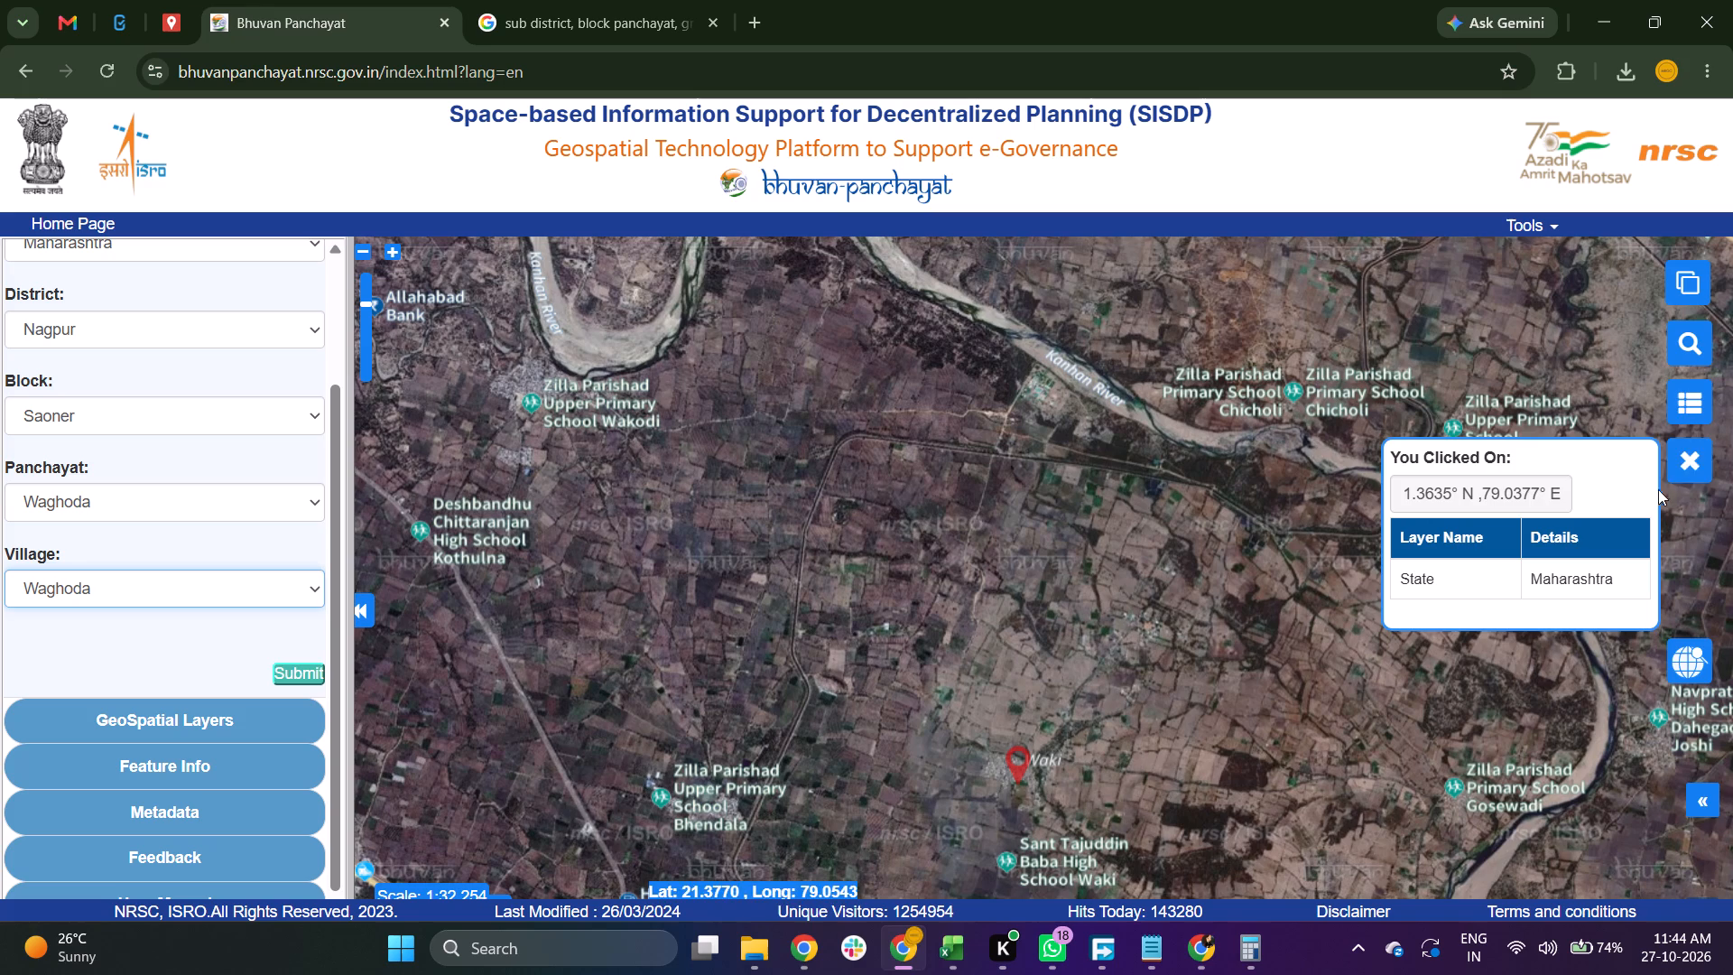
click(1680, 469)
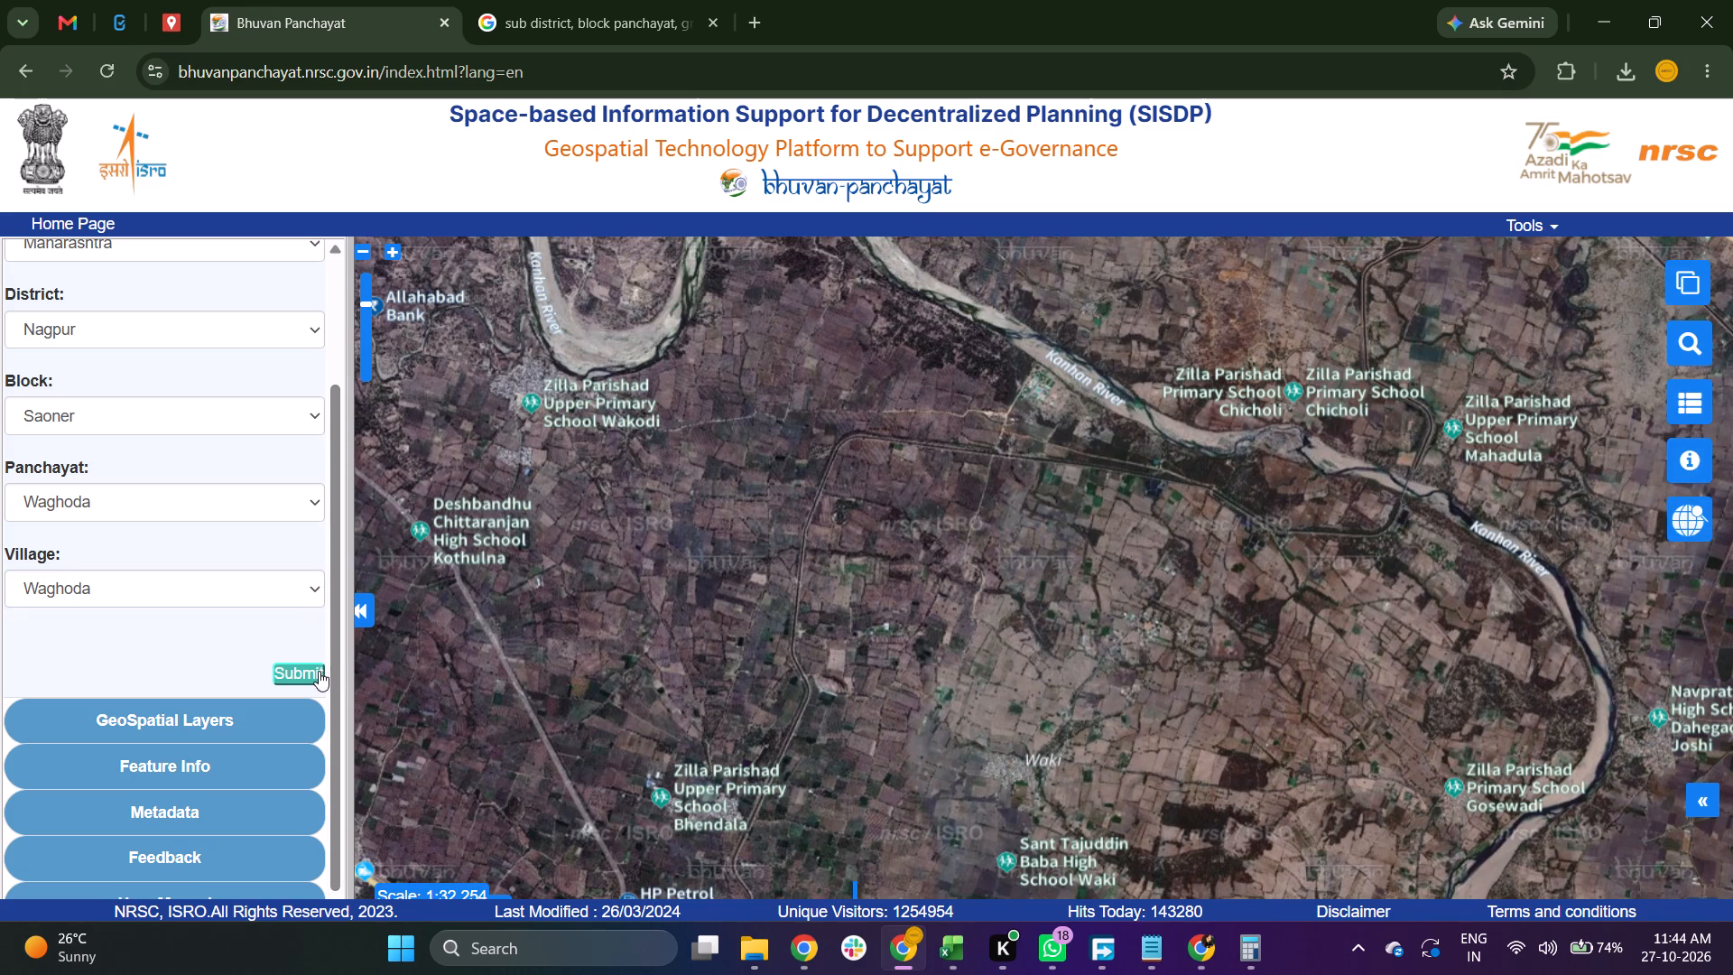
click(319, 672)
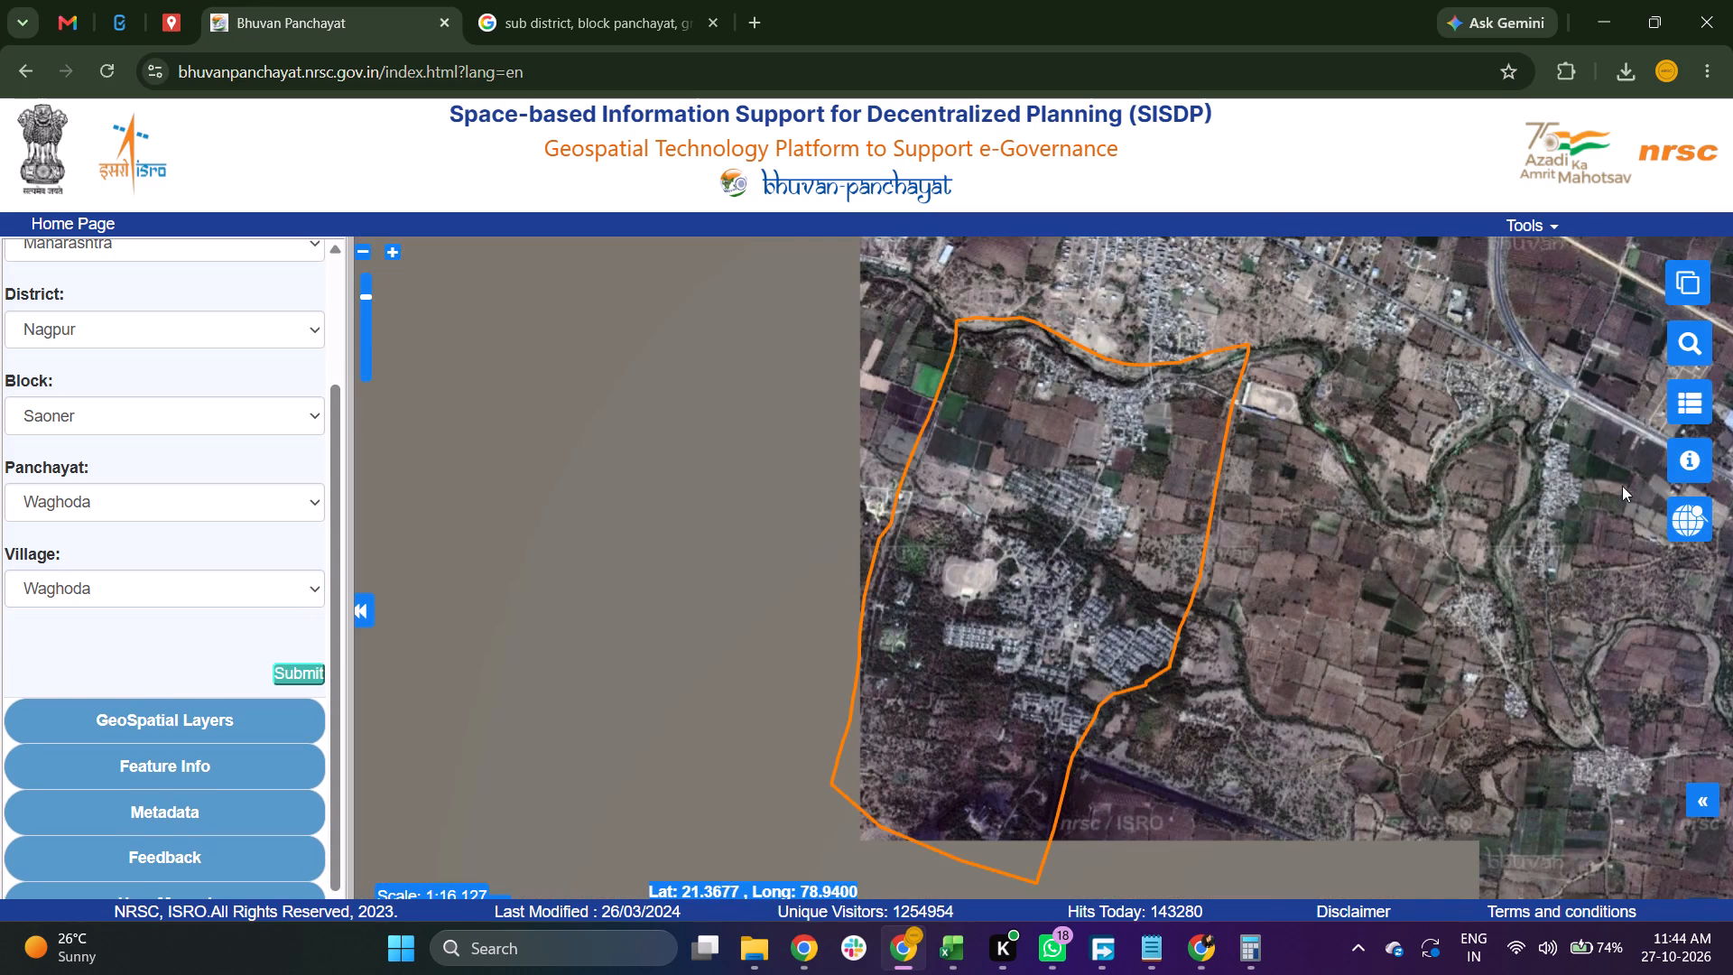
Pick a point at Waghoda on the map and copy 21.3646° N, 78.9316° E into row 19's Village GPS Coordinates cell in Tracker.
click(1705, 454)
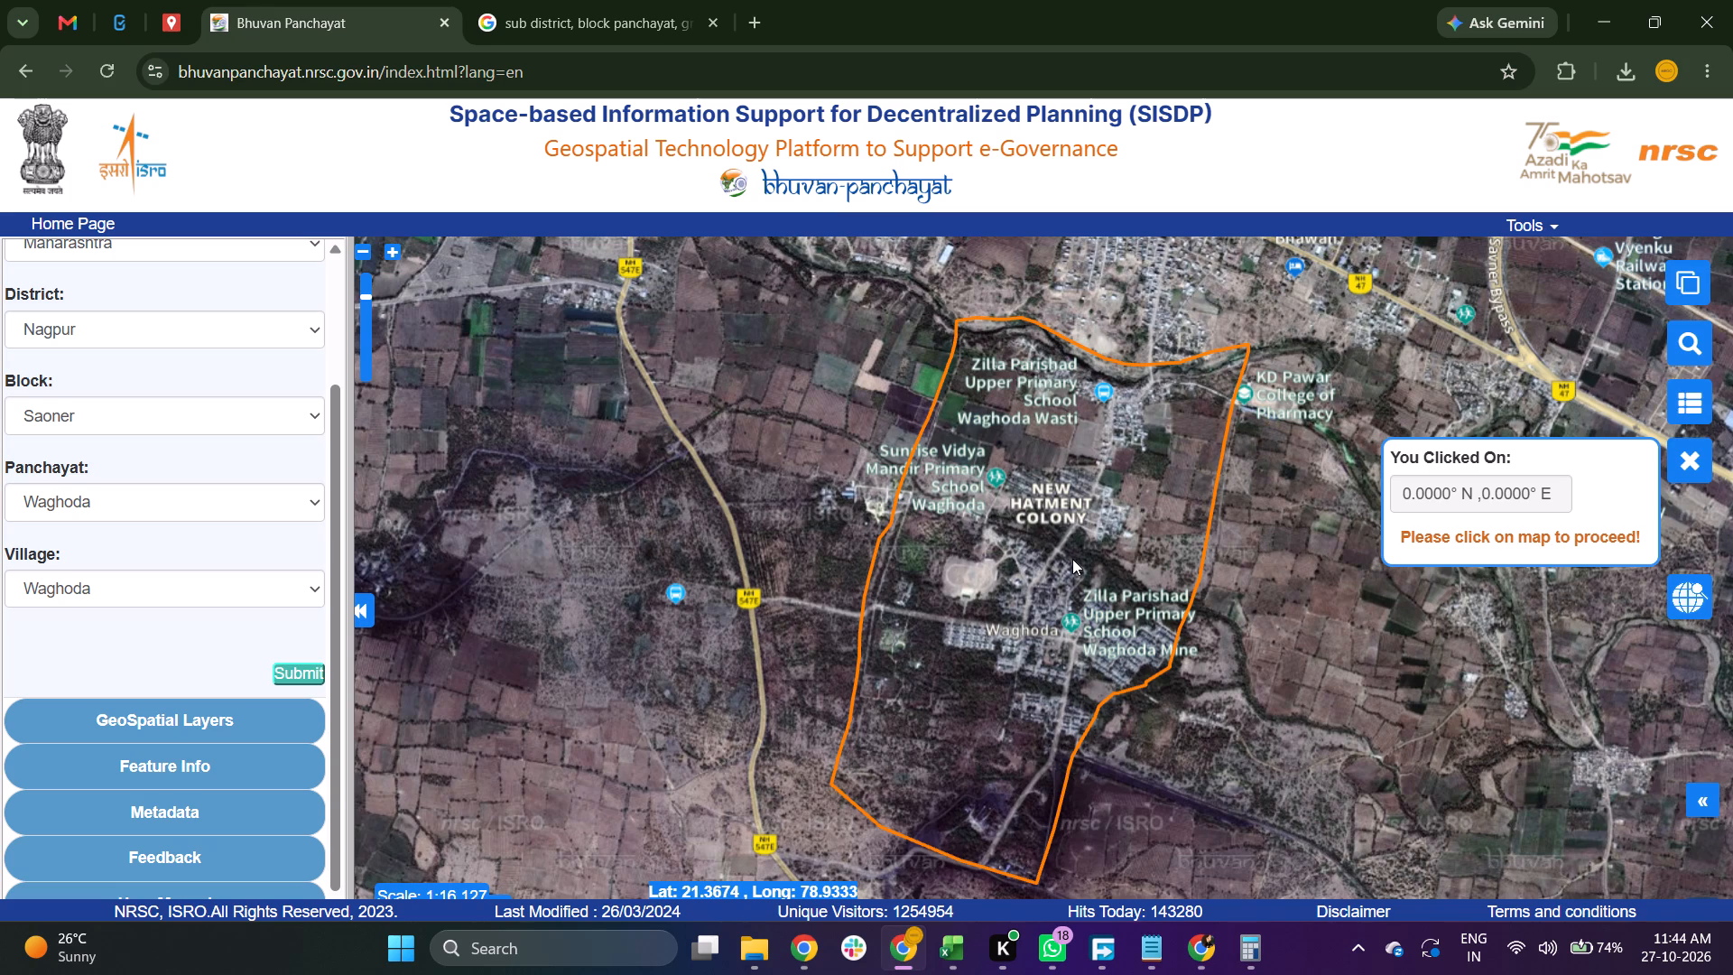
click(1024, 639)
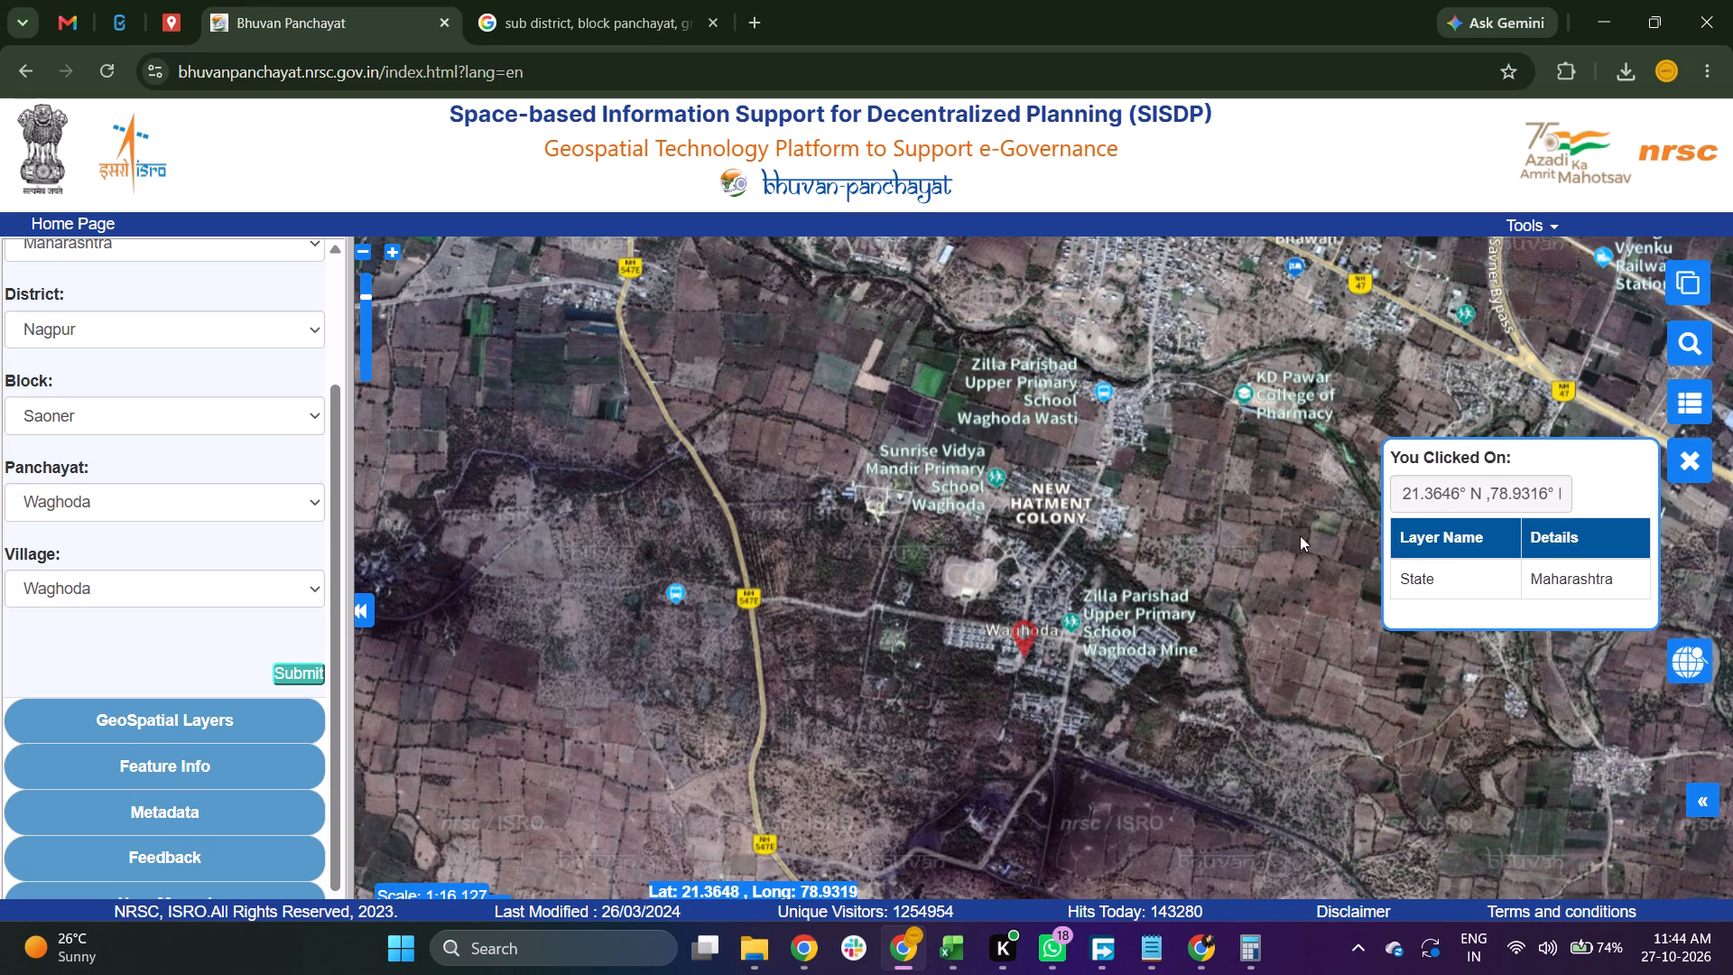
drag(1403, 492, 1597, 478)
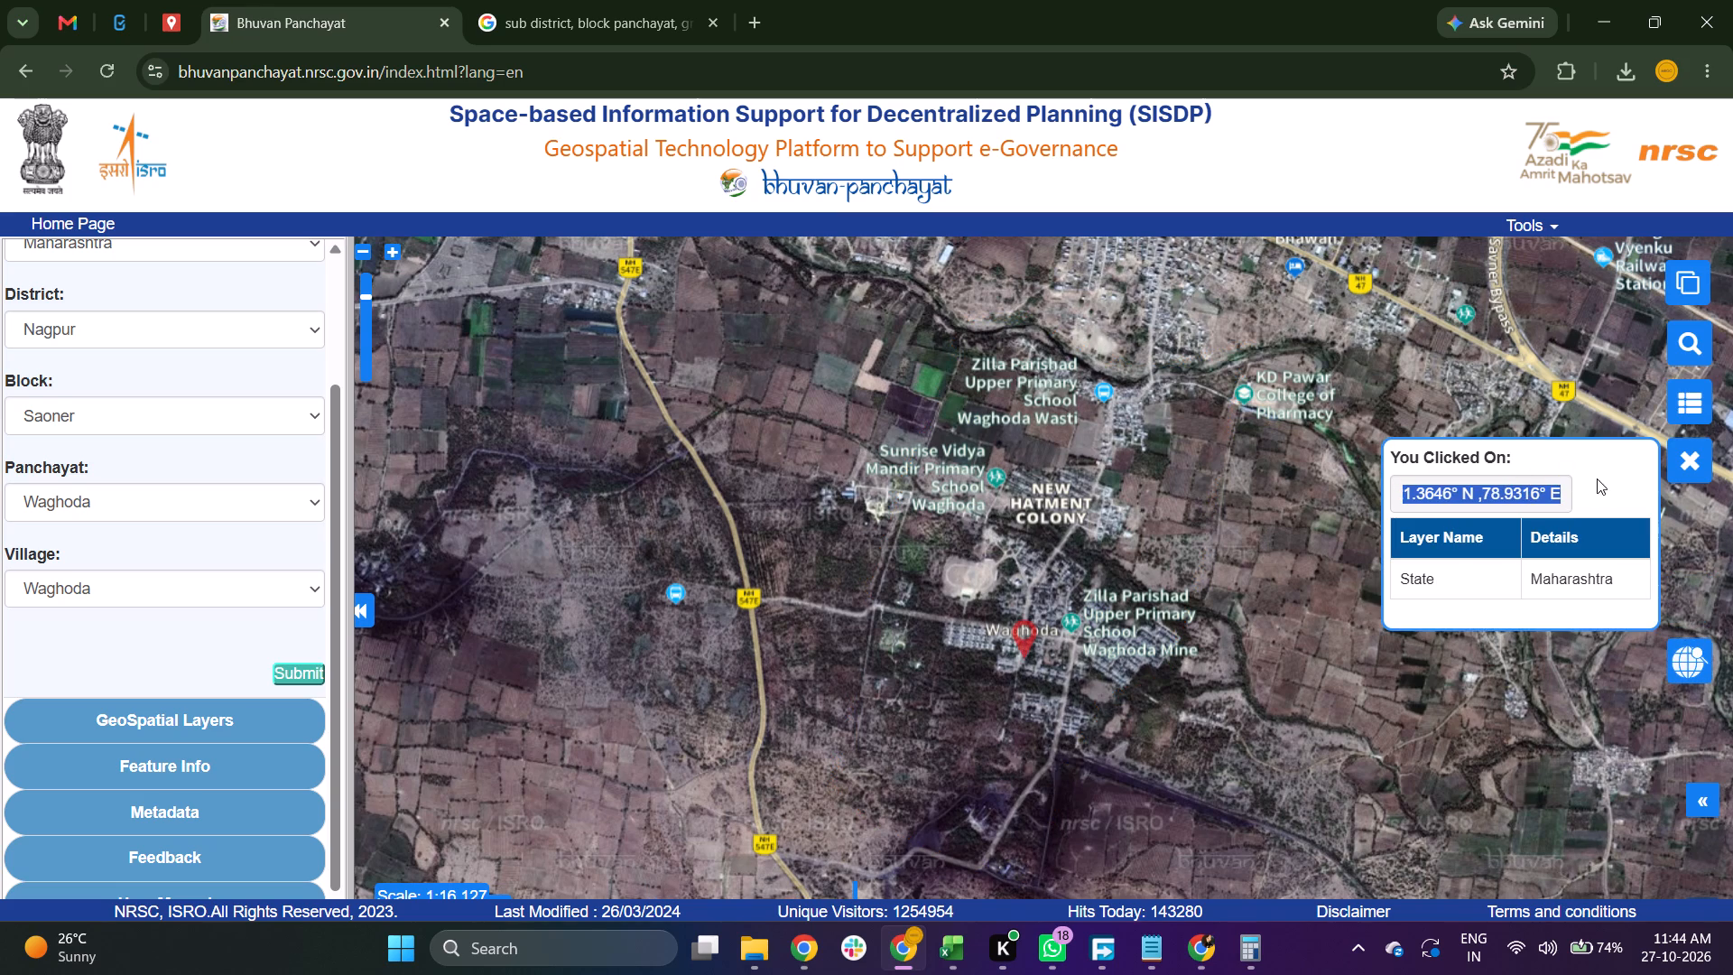
drag(1597, 478, 1617, 477)
key(ctrl+c)
key(ctrl+c)
key(ctrl+c)
key(alt+Tab)
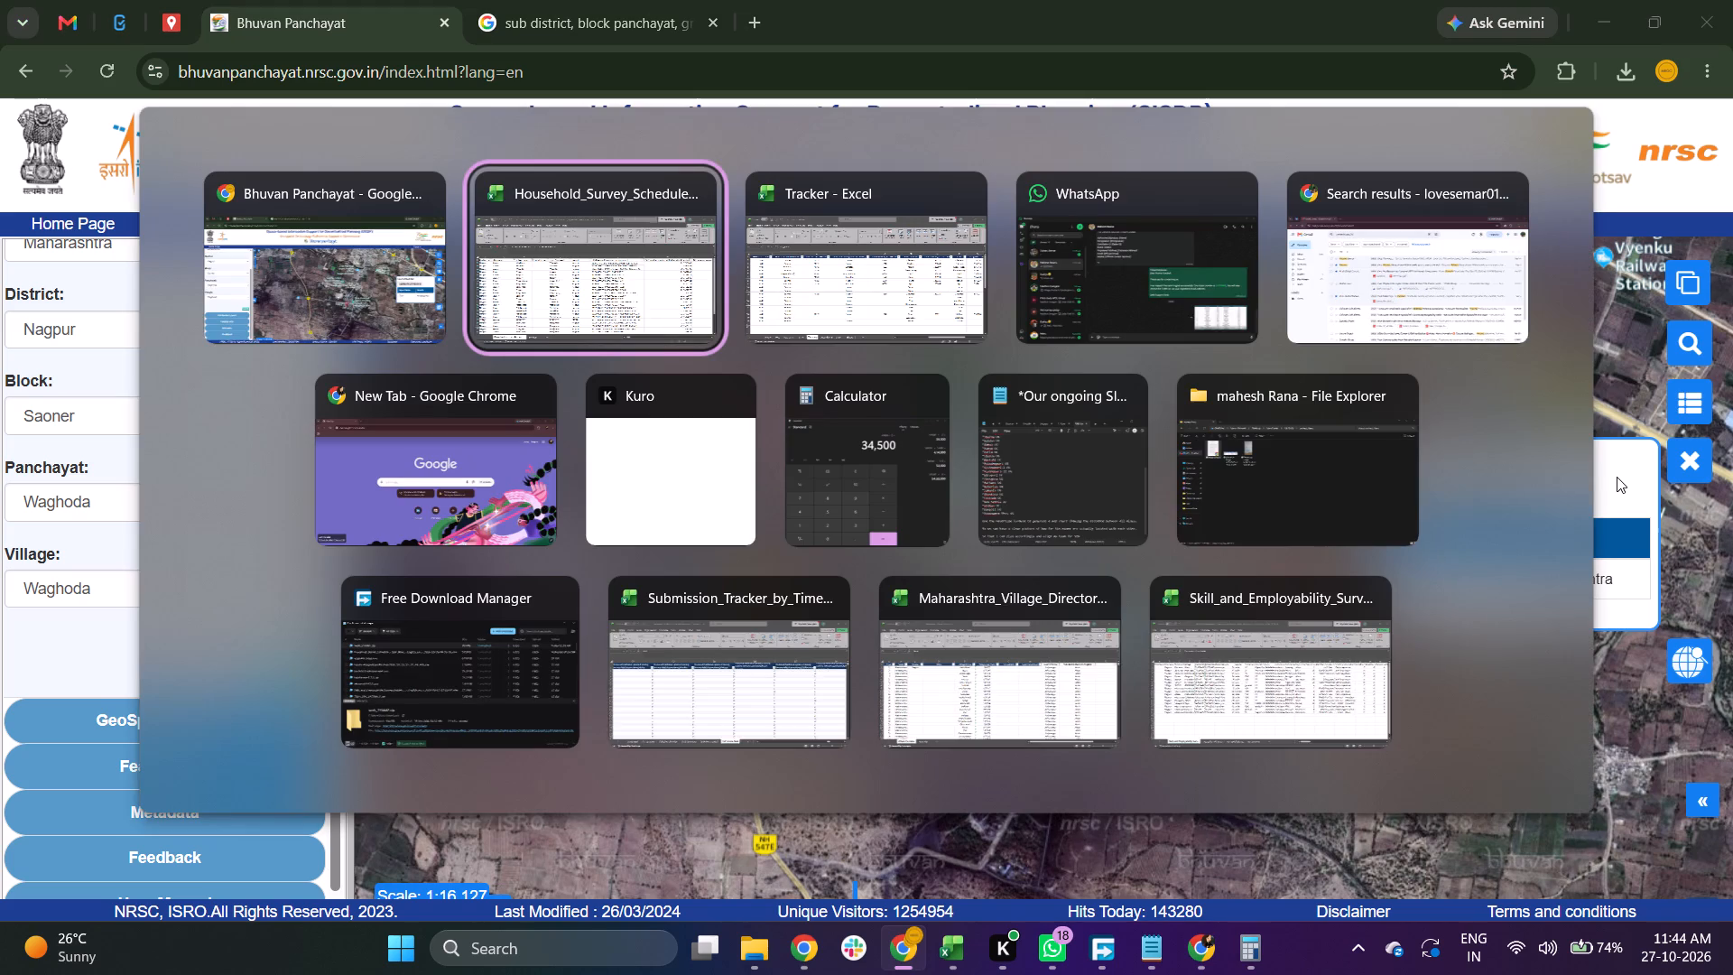
key(alt+Right)
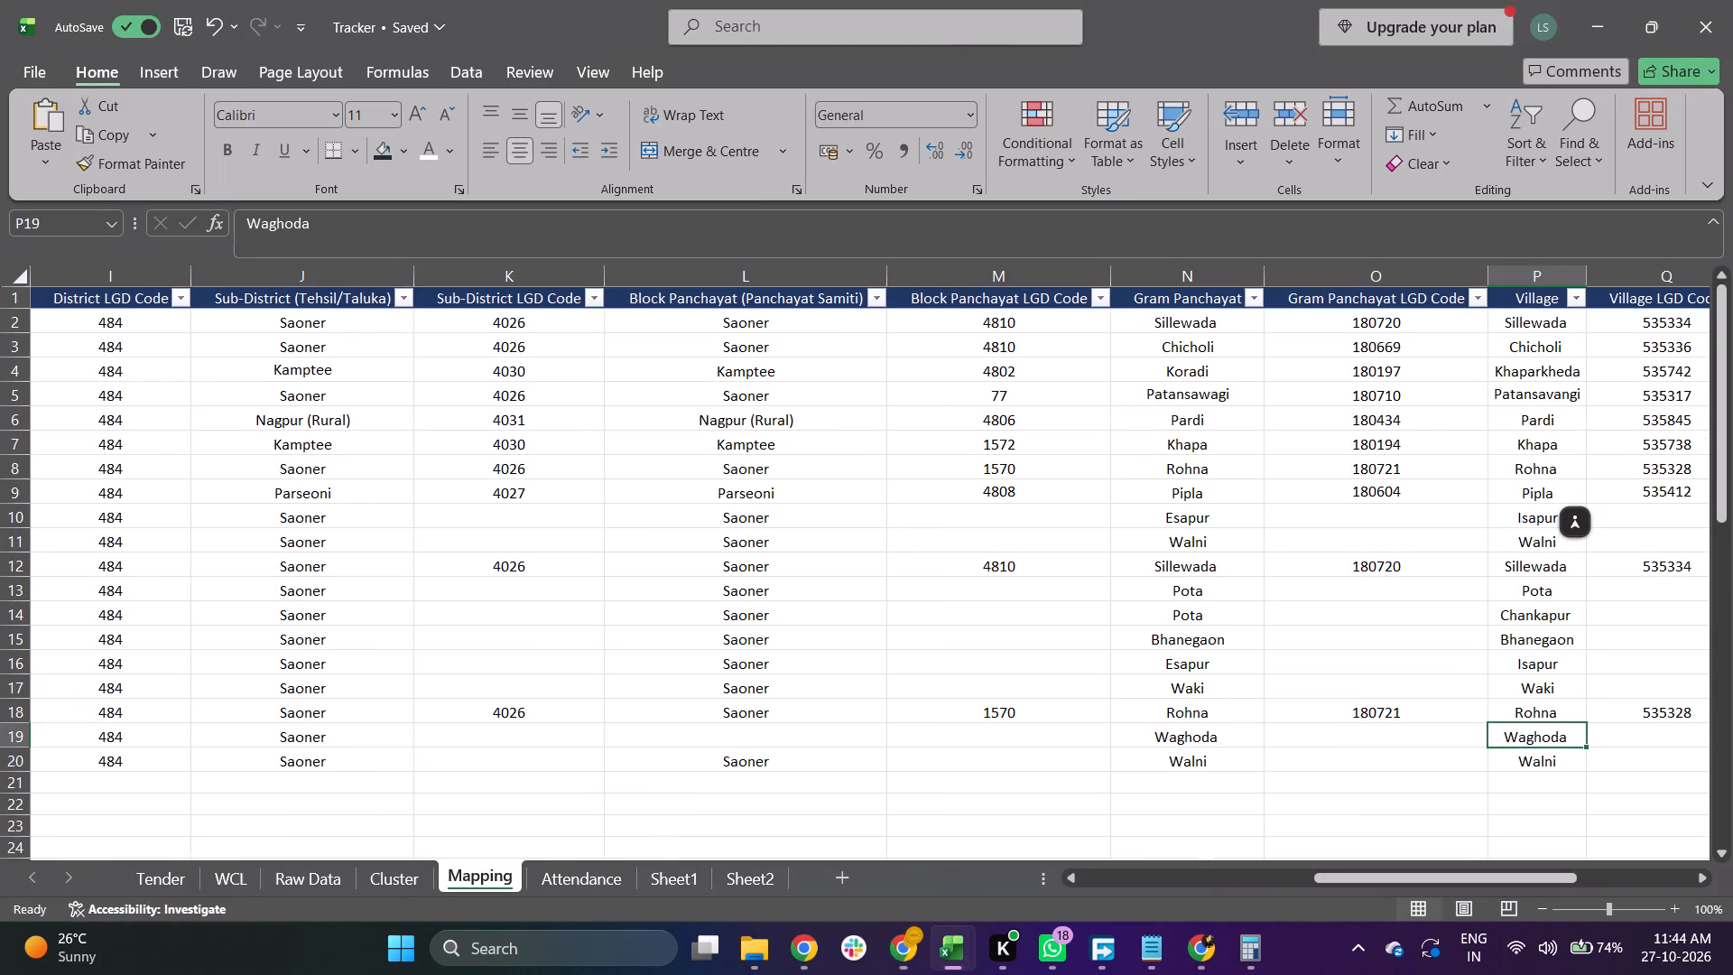
key(Right)
key(Right)
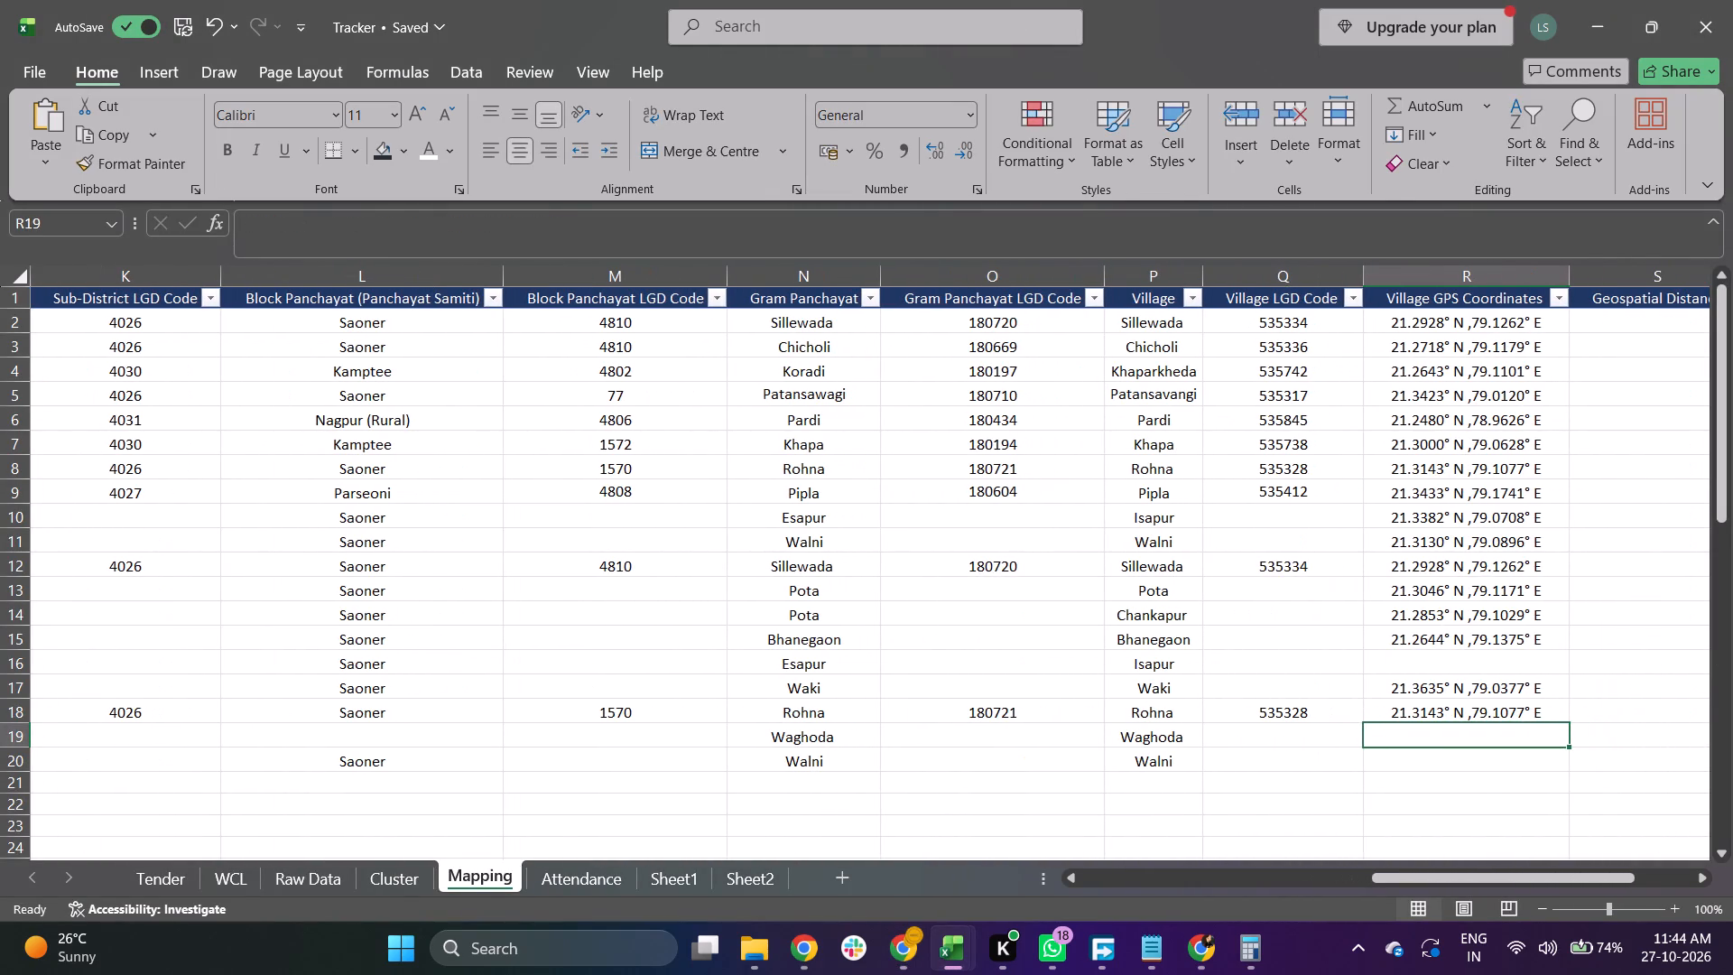
key(ctrl+v)
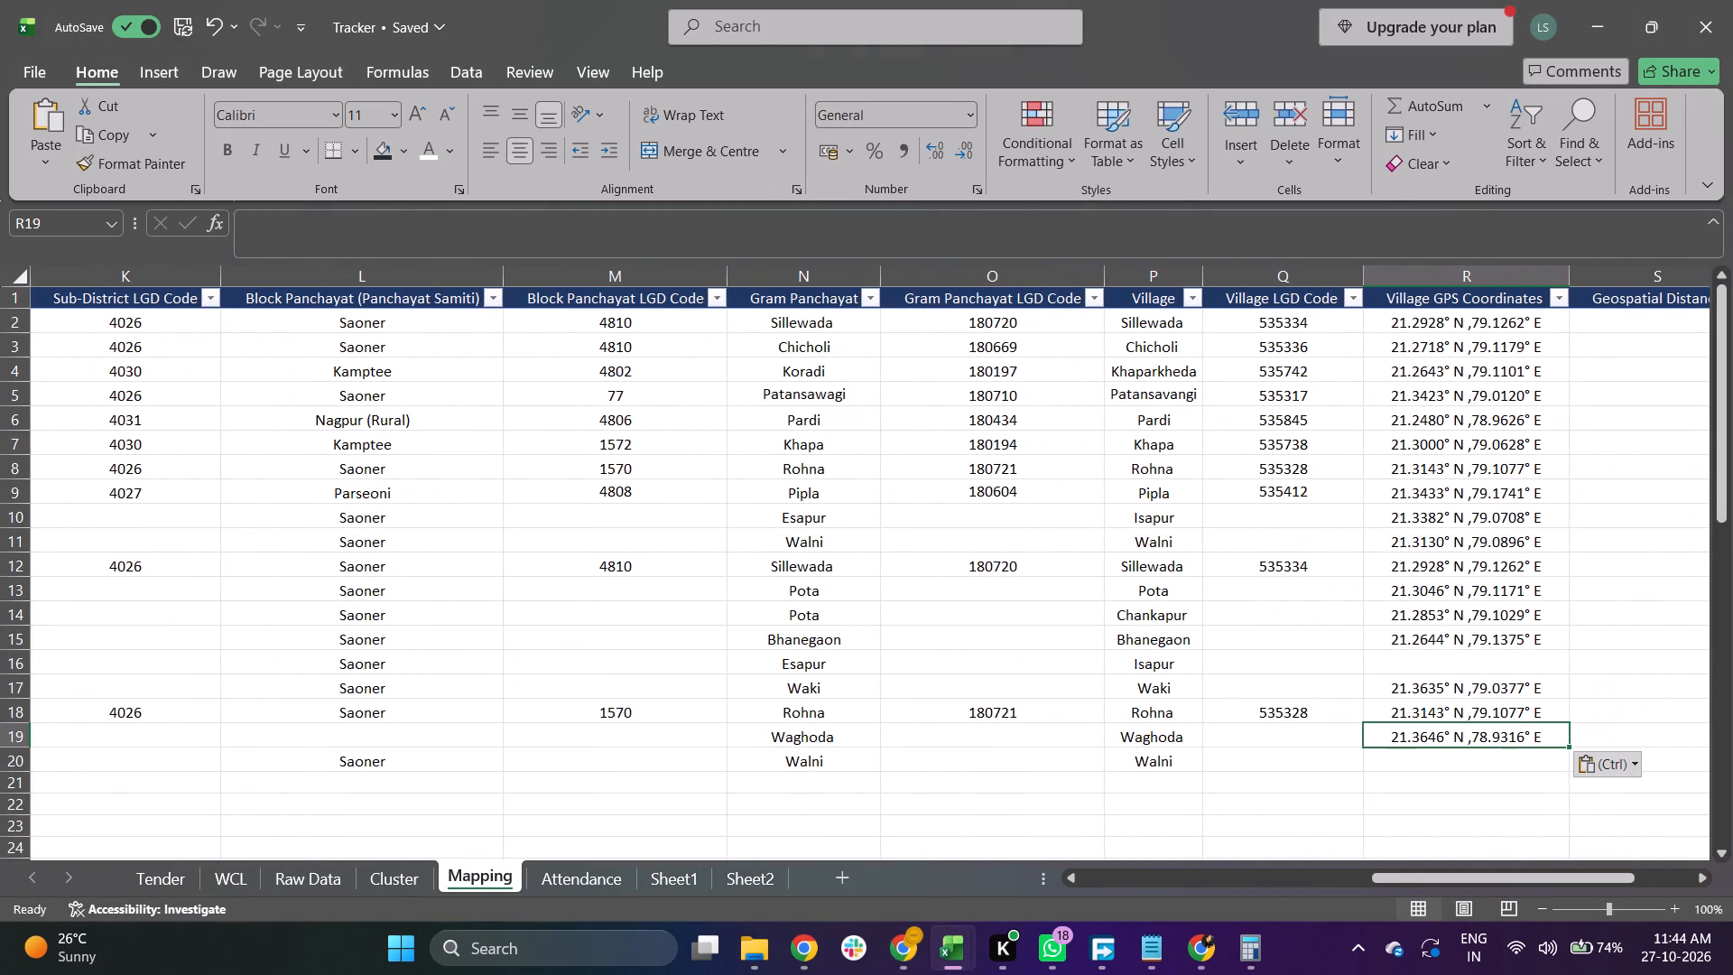
Copy Walni's Village GPS Coordinates, 21.3130° N, 79.0896° E, from row 11 into row 20.
key(Up)
key(Up)
key(Up)
key(Up)
key(Up)
key(Up)
key(Up)
key(Up)
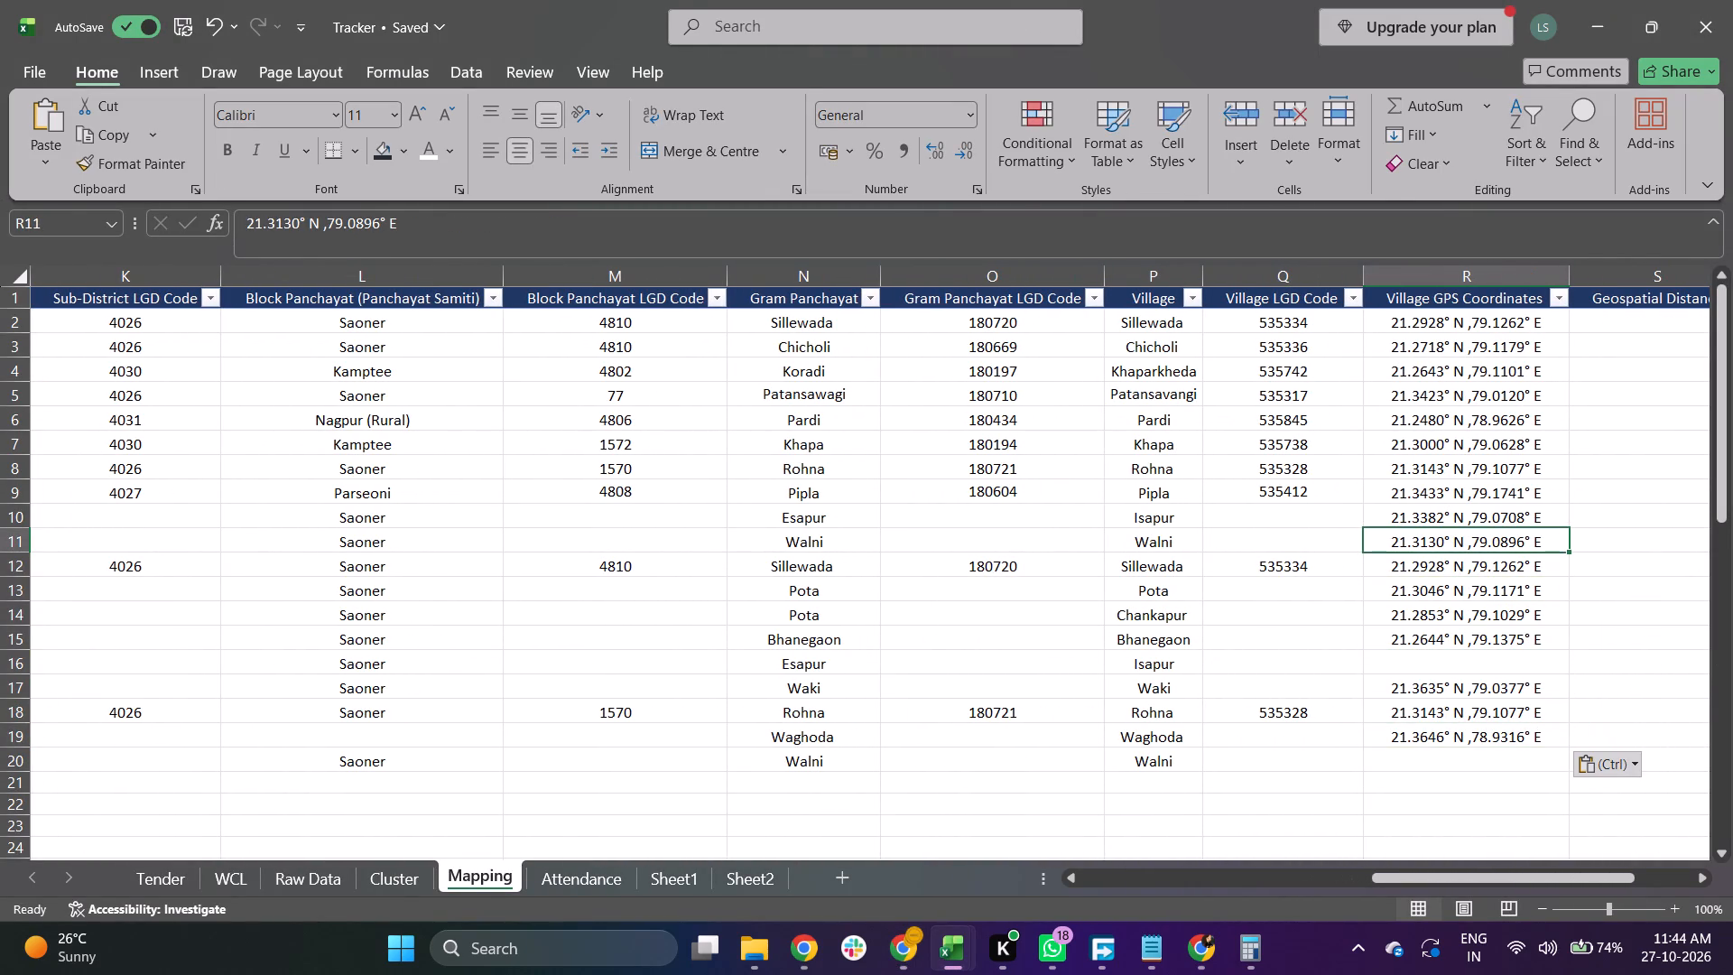
key(ctrl+c)
key(Down)
key(Down)
key(Down)
key(Down)
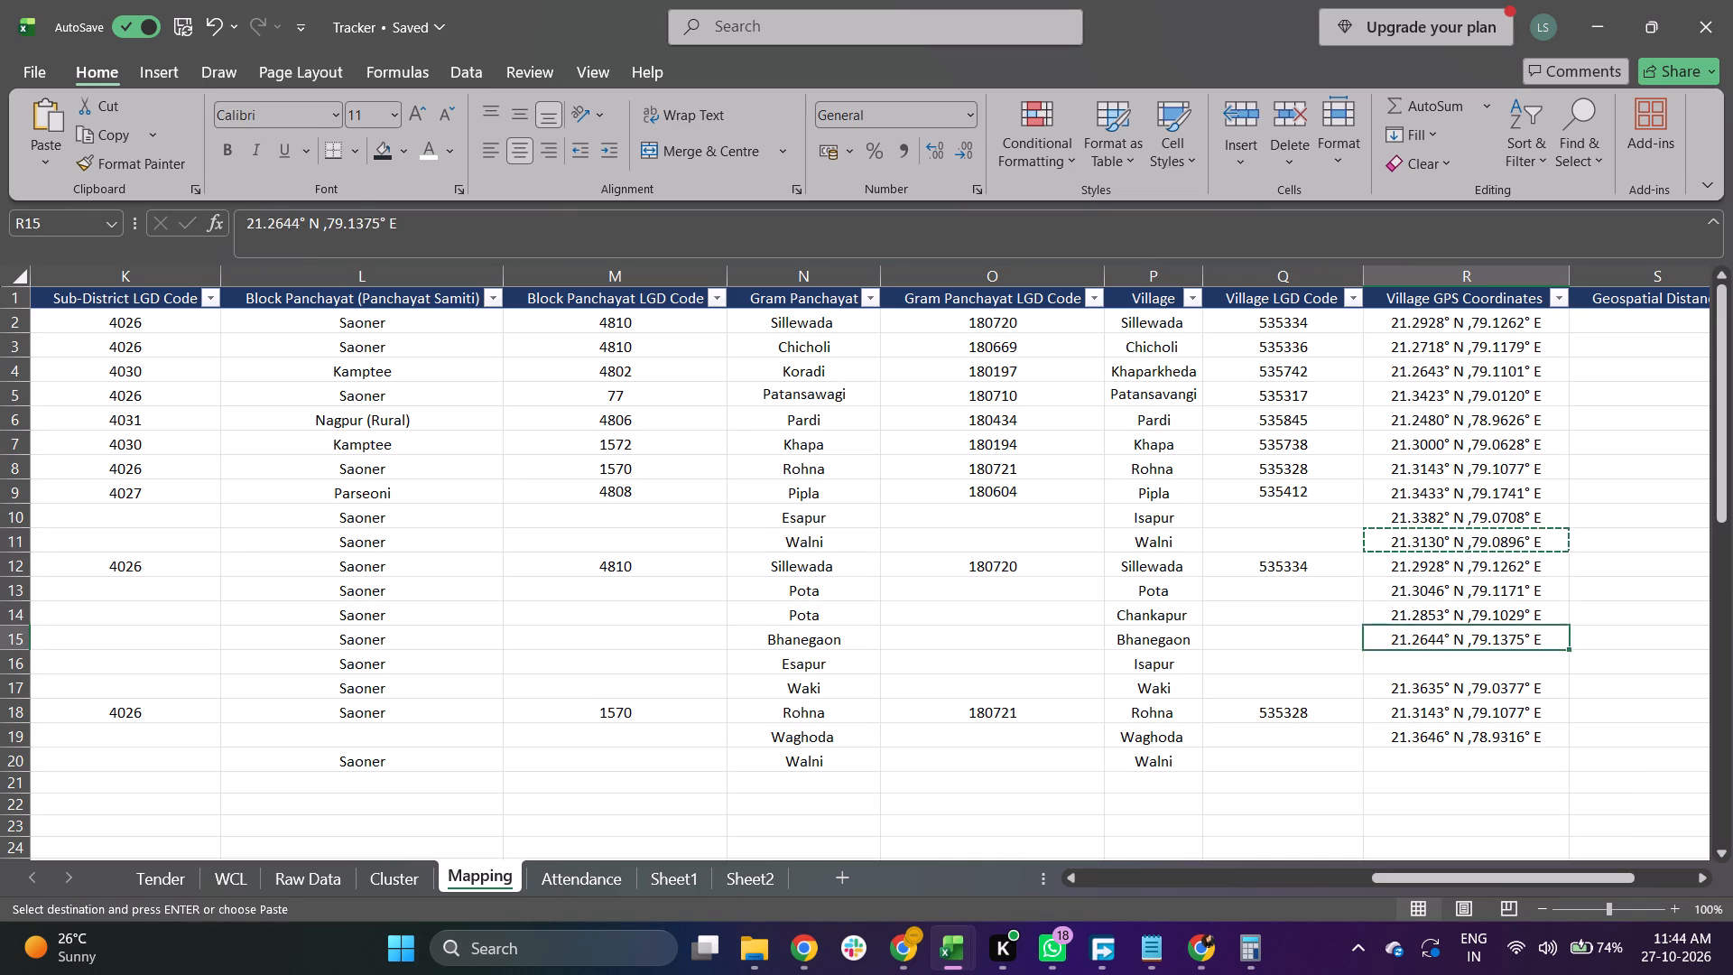
key(Down)
key(Down)
key(Down)
key(Down)
key(Down)
key(ctrl+v)
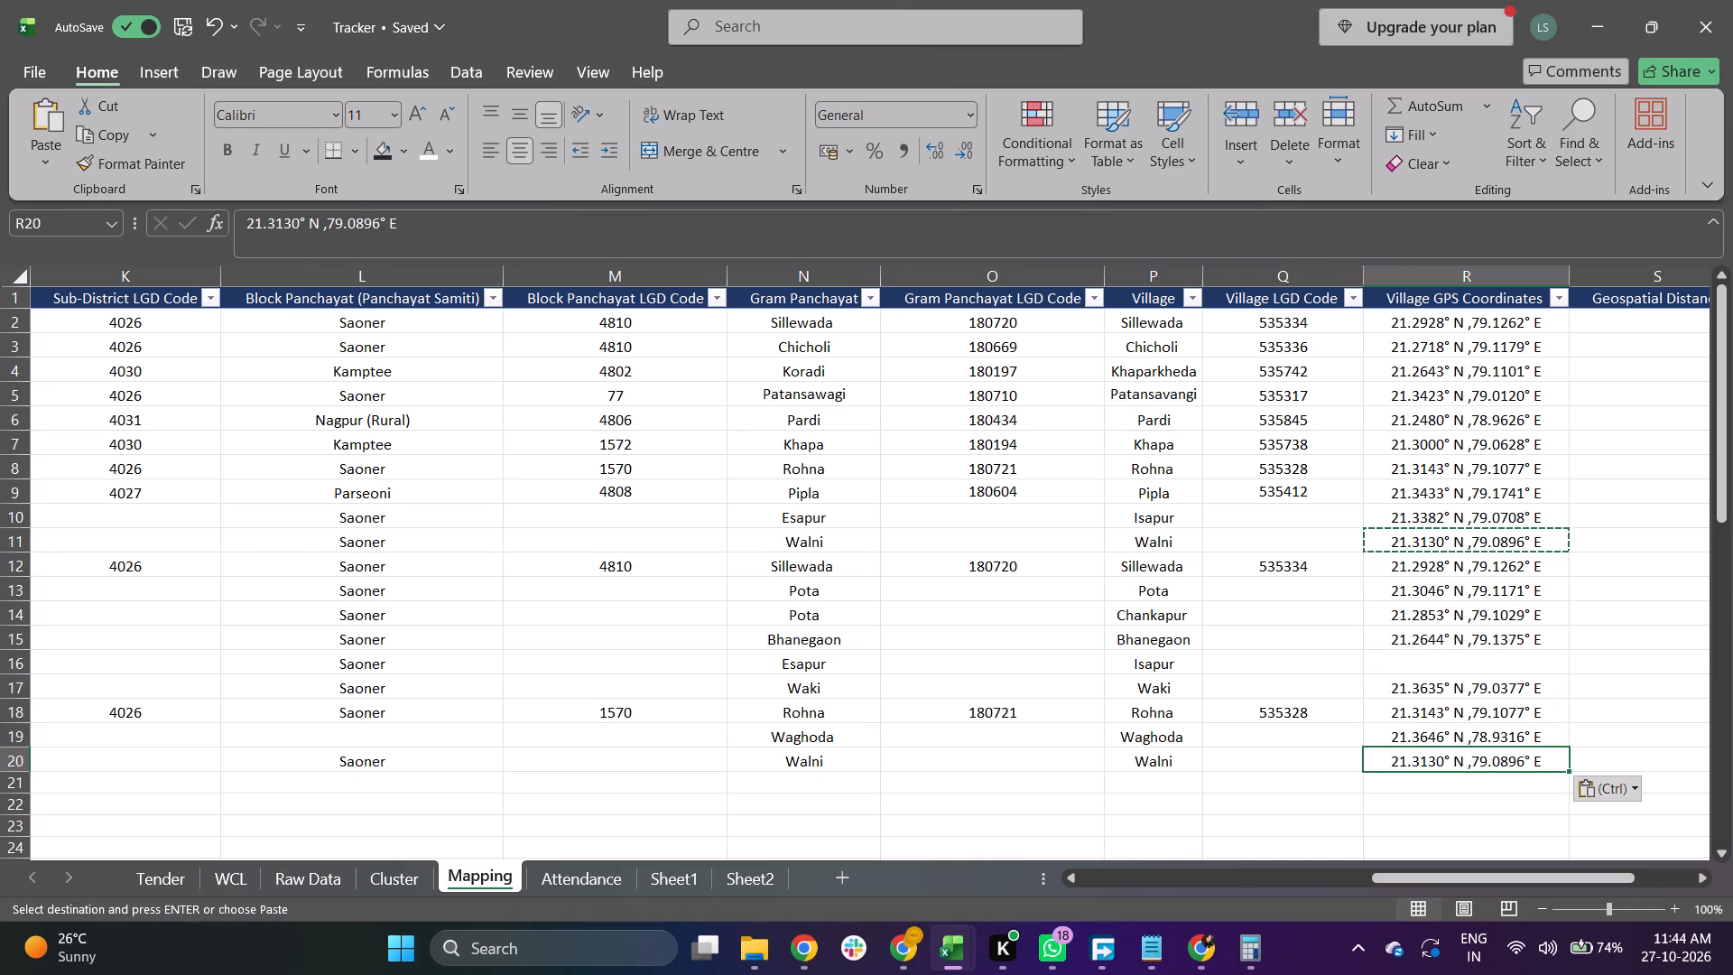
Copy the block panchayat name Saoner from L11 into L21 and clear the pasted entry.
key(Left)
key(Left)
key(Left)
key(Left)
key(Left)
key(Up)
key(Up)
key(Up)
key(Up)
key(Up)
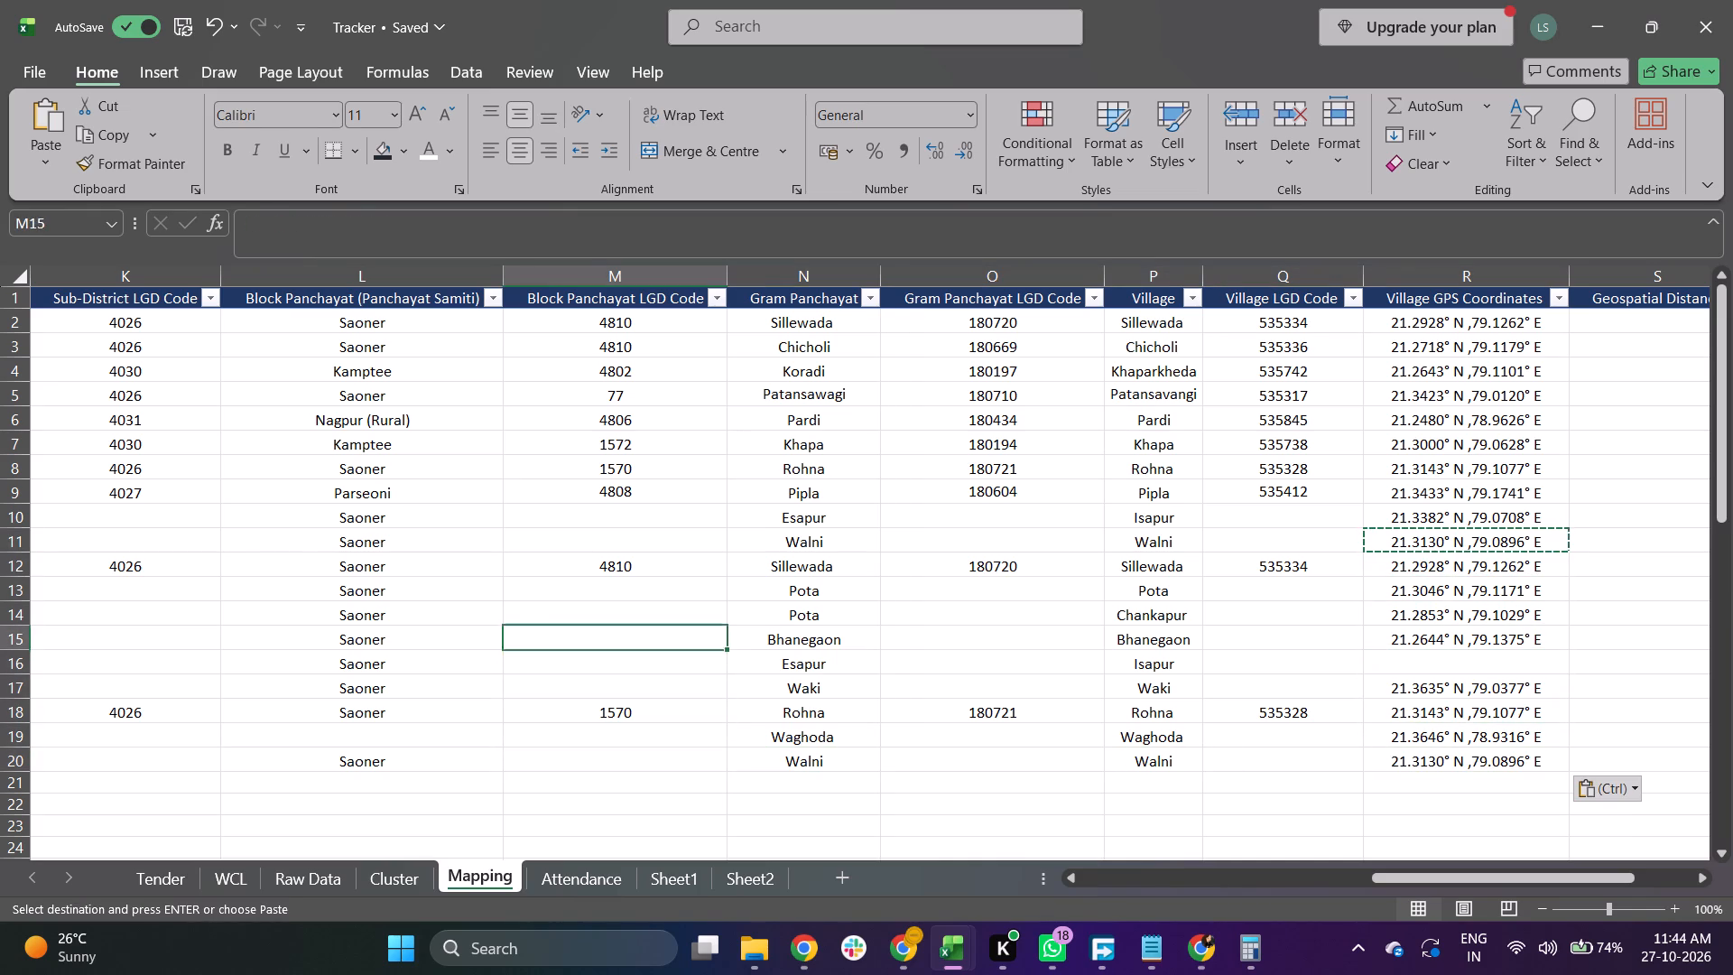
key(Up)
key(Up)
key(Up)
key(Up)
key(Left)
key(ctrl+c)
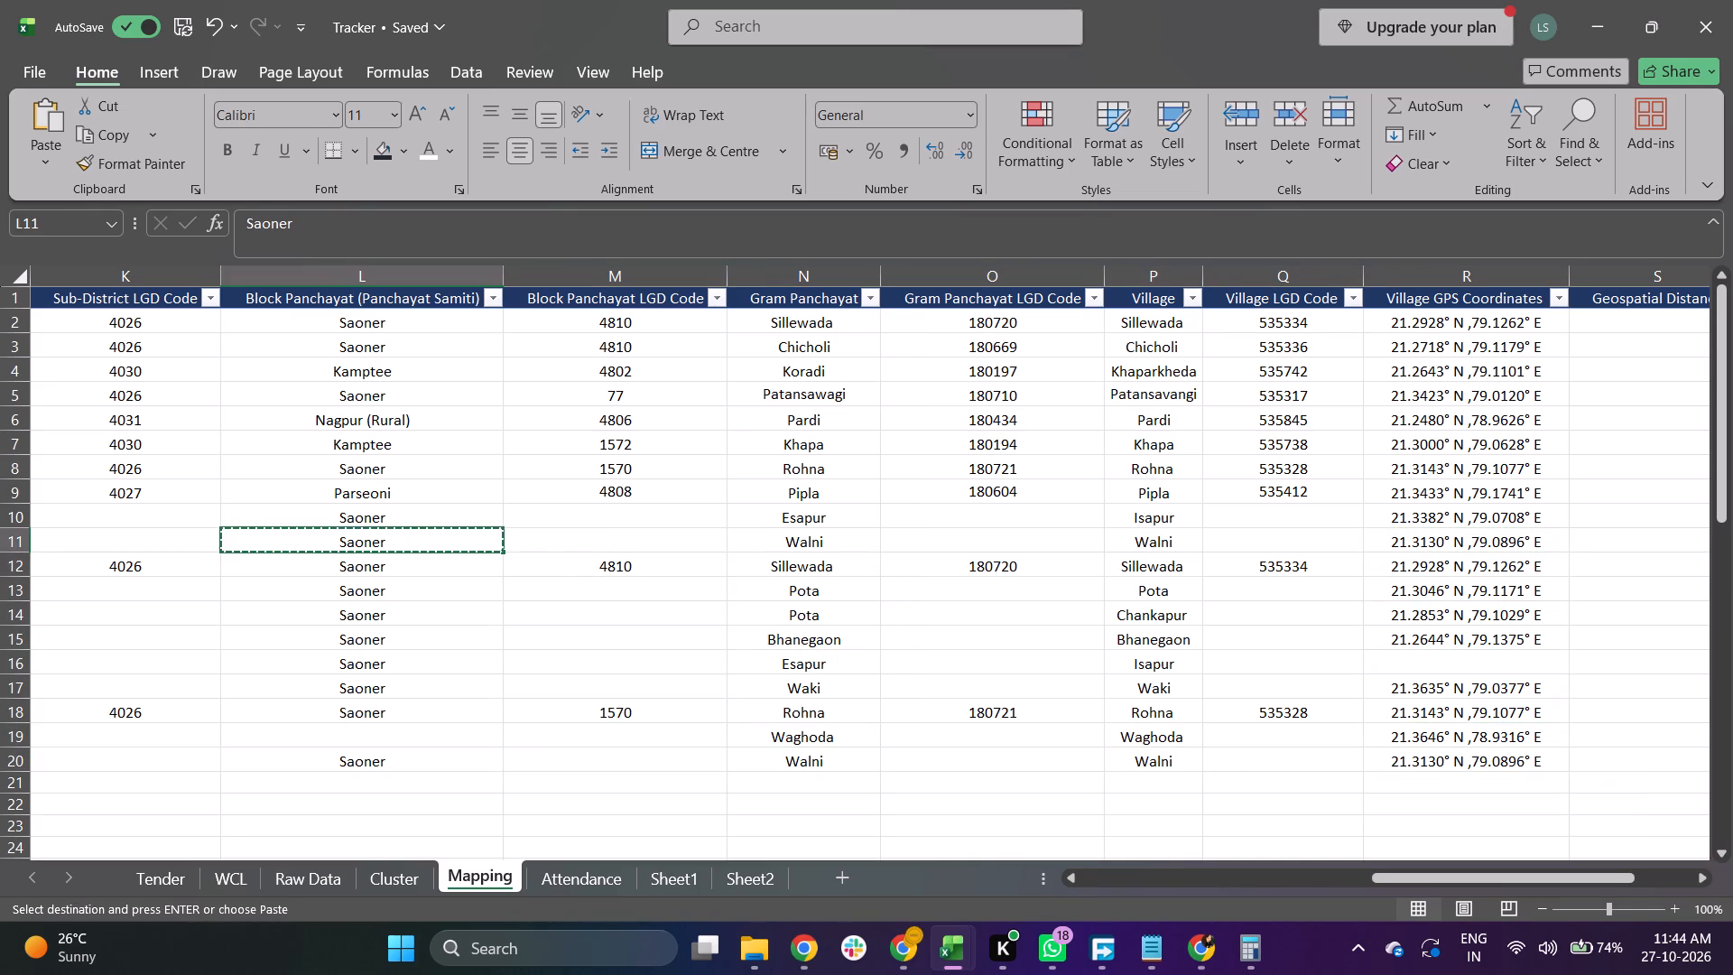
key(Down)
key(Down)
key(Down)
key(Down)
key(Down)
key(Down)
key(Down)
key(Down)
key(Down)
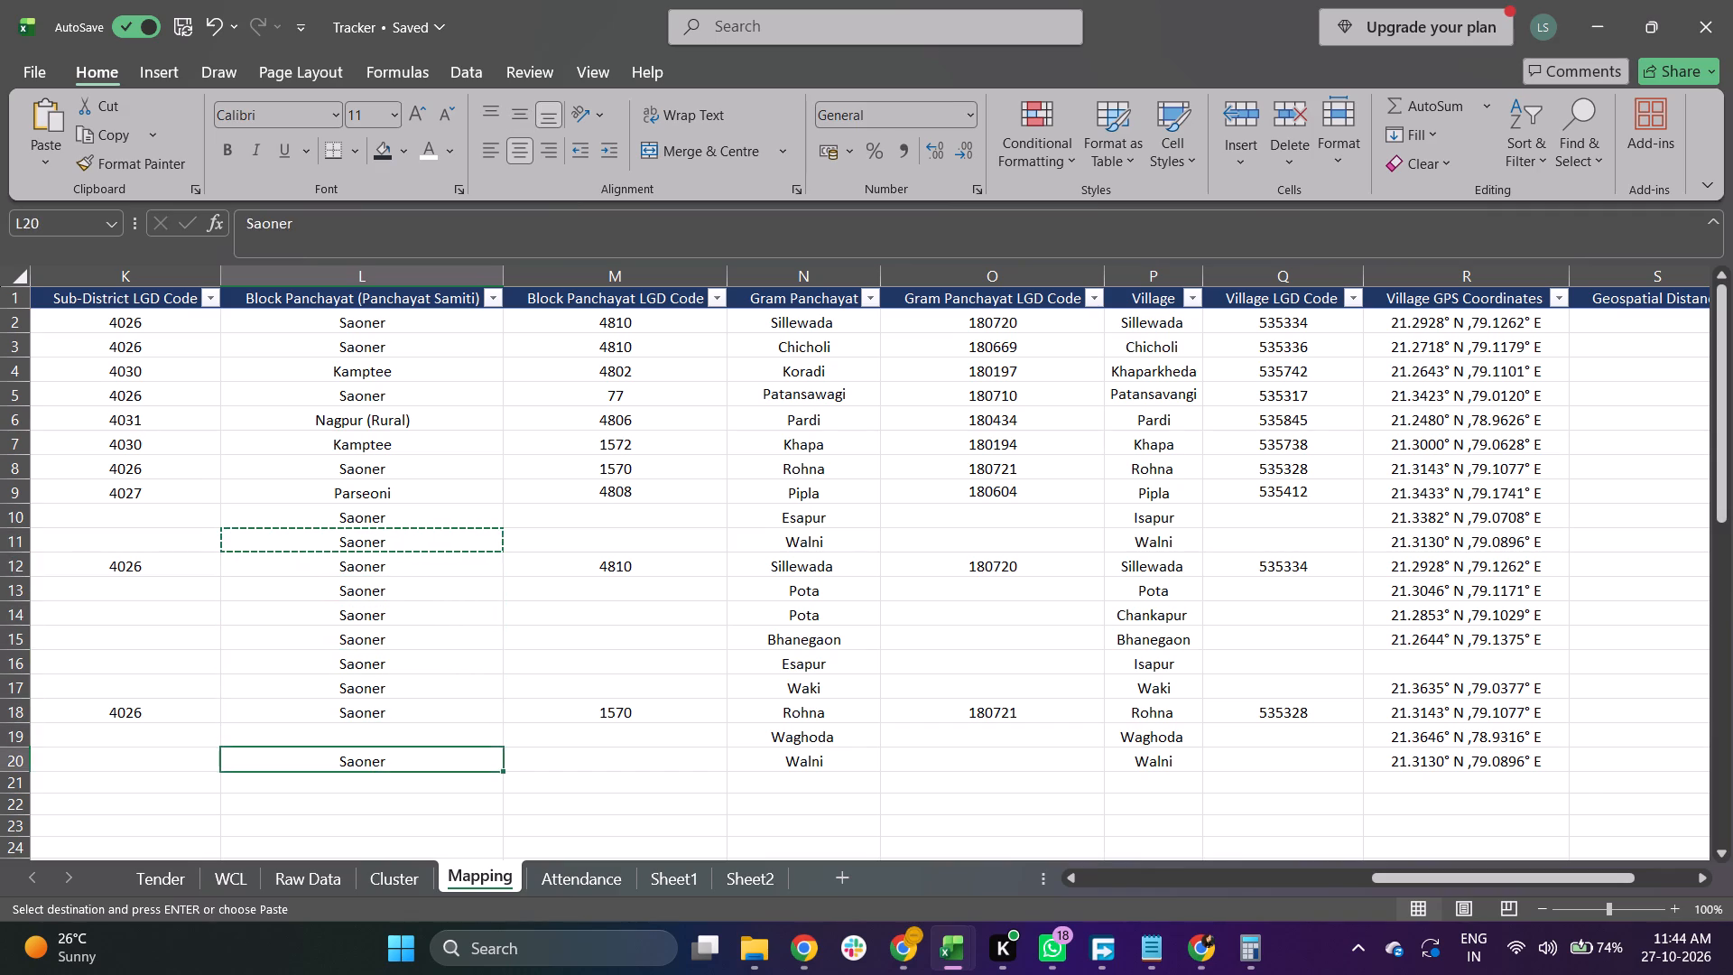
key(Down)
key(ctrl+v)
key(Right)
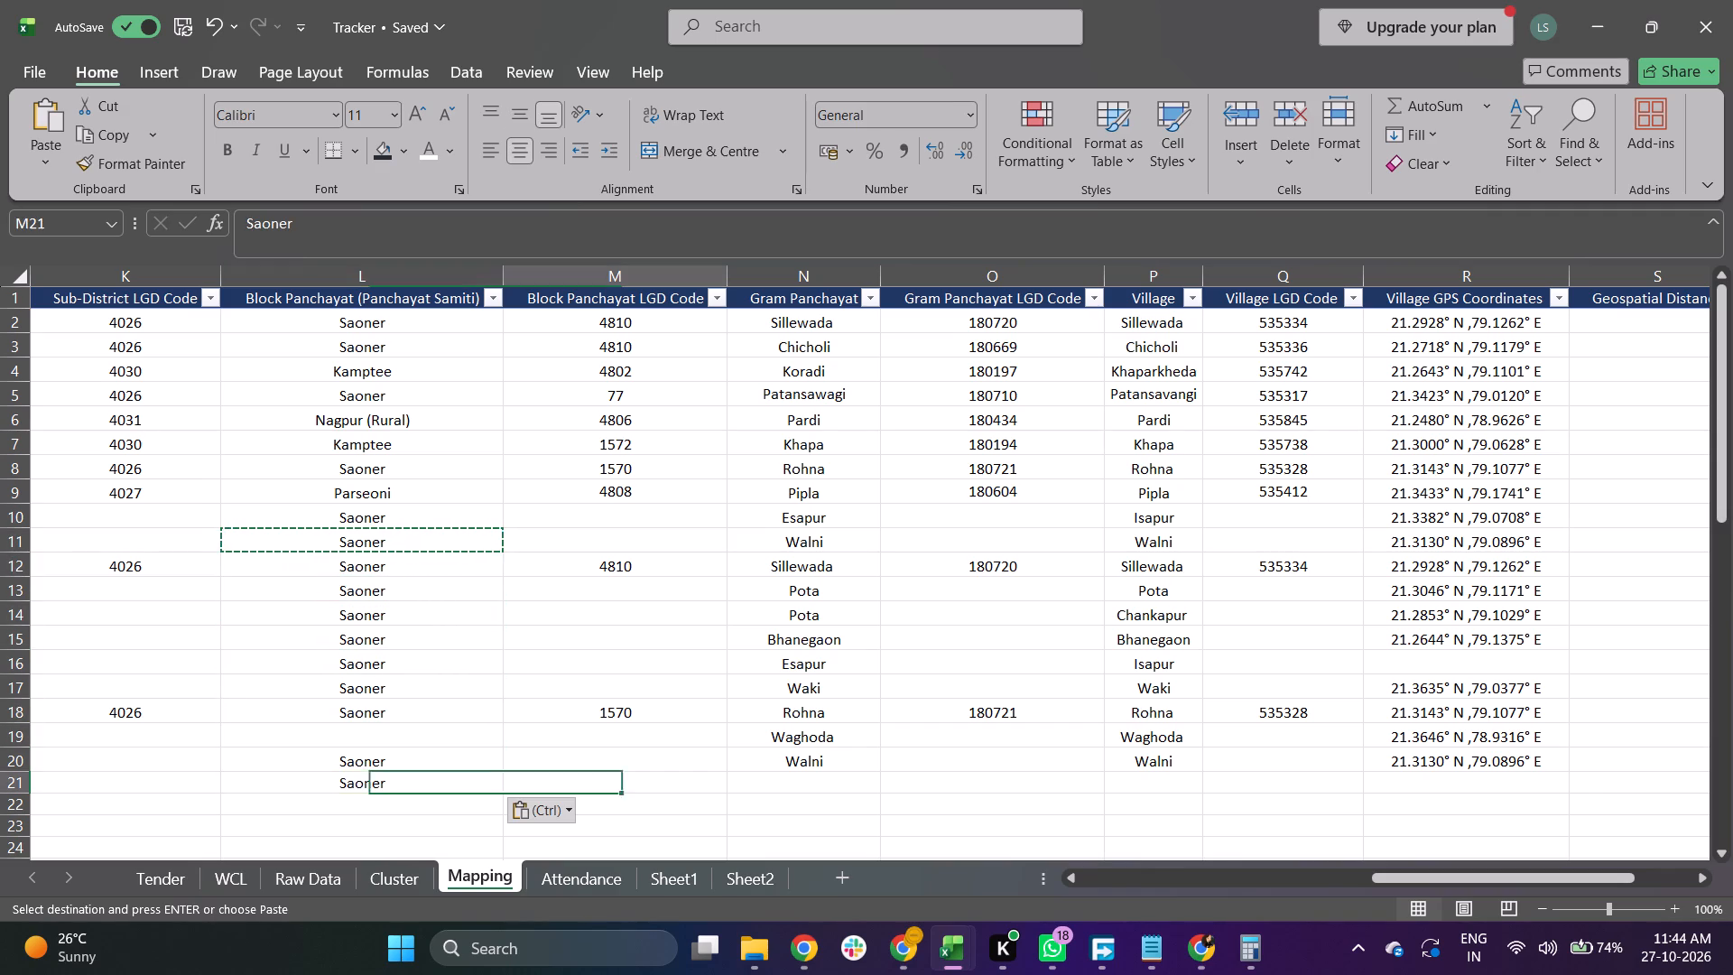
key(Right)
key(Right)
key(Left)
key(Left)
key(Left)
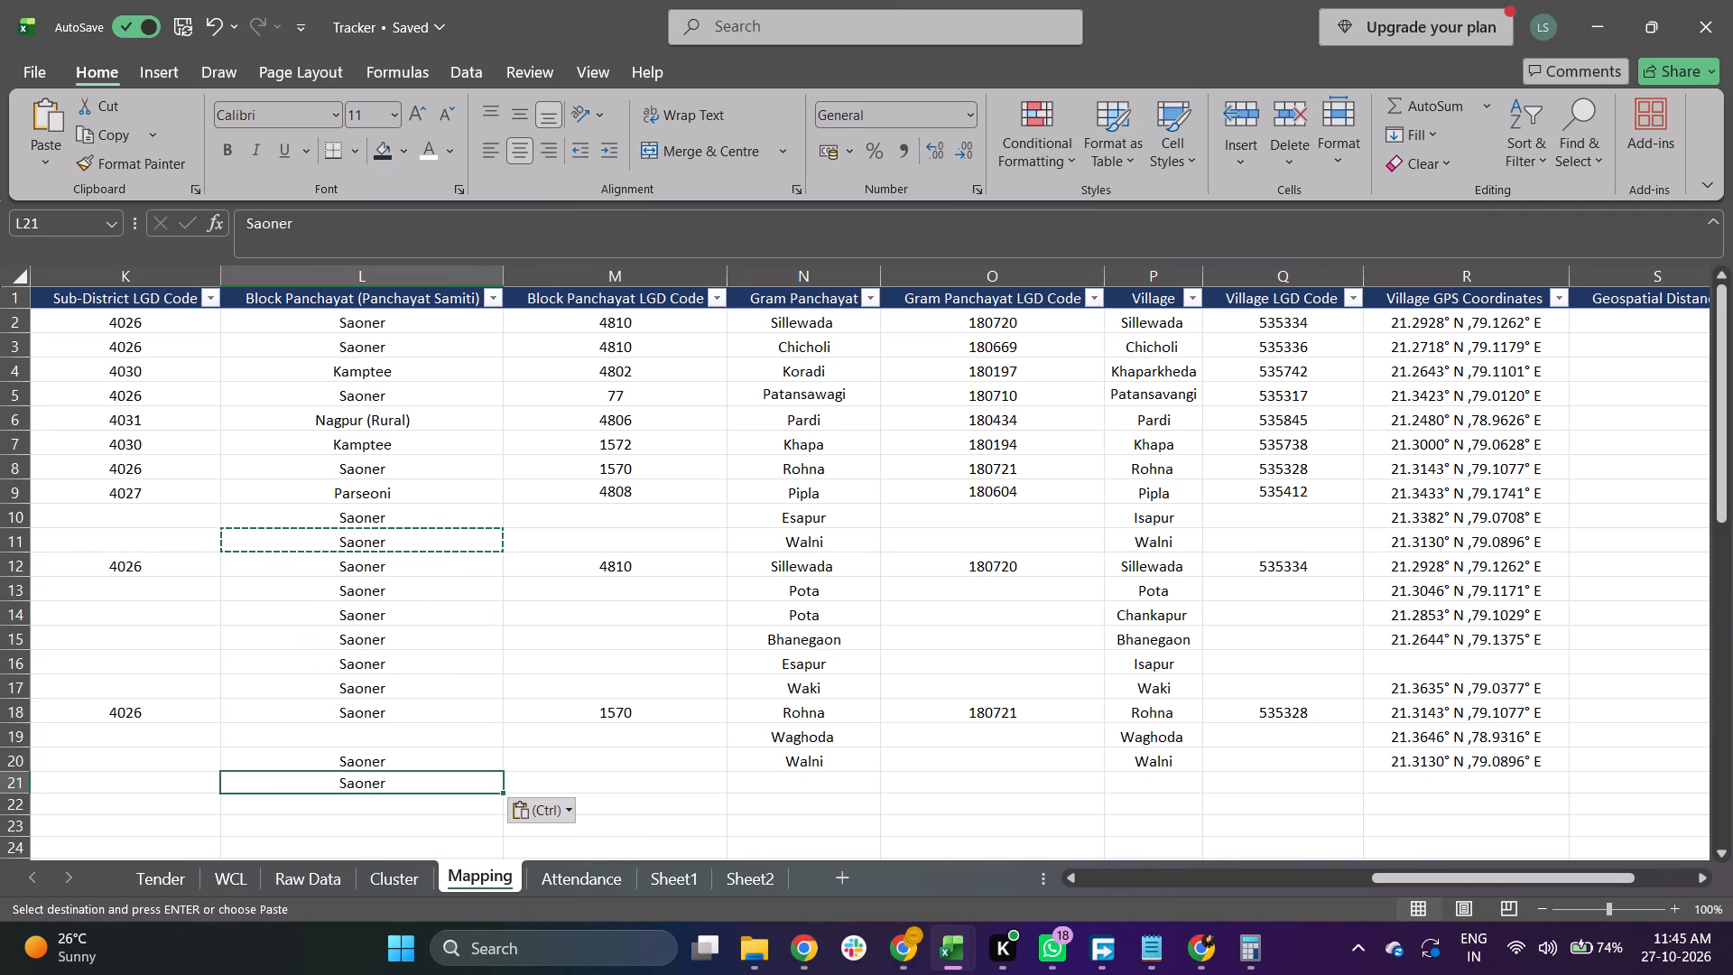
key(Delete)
Fill Waghoda's empty Block Panchayat cell, L19, with Saoner from the row above.
key(Up)
key(Up)
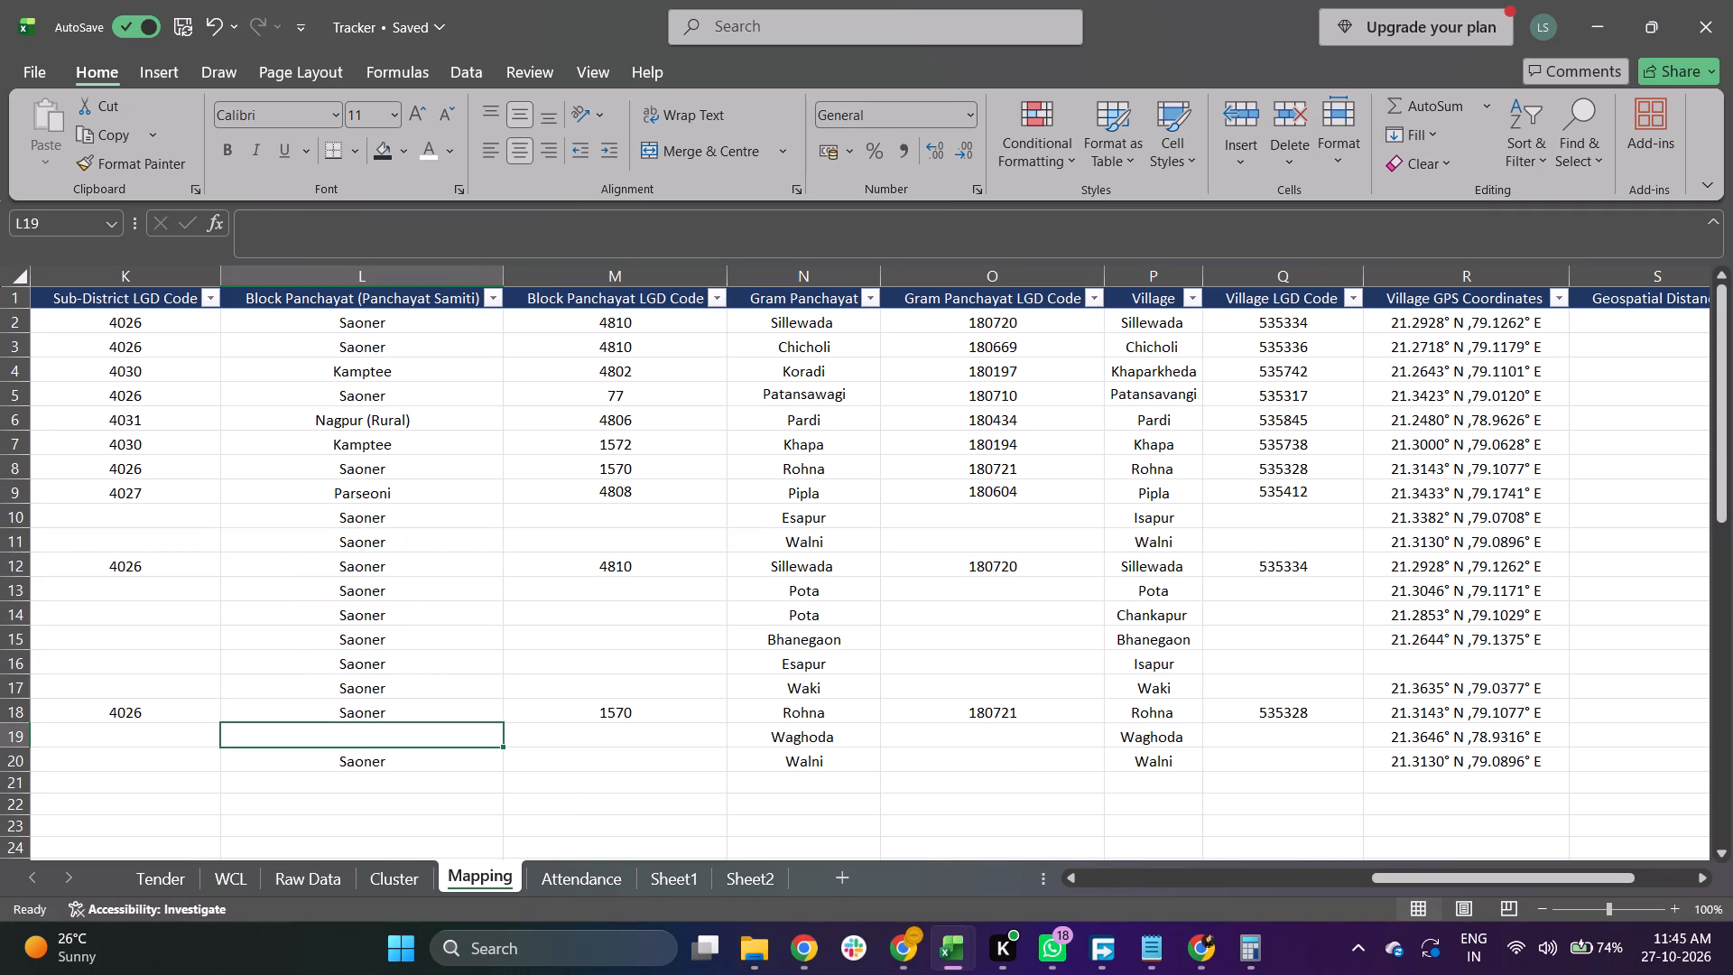
key(ctrl+d)
Review row 11's entries across the Mapping sheet, from the cluster and mine columns through to the village GPS coordinates.
key(Right)
key(Right)
key(Right)
key(Right)
key(Right)
key(Up)
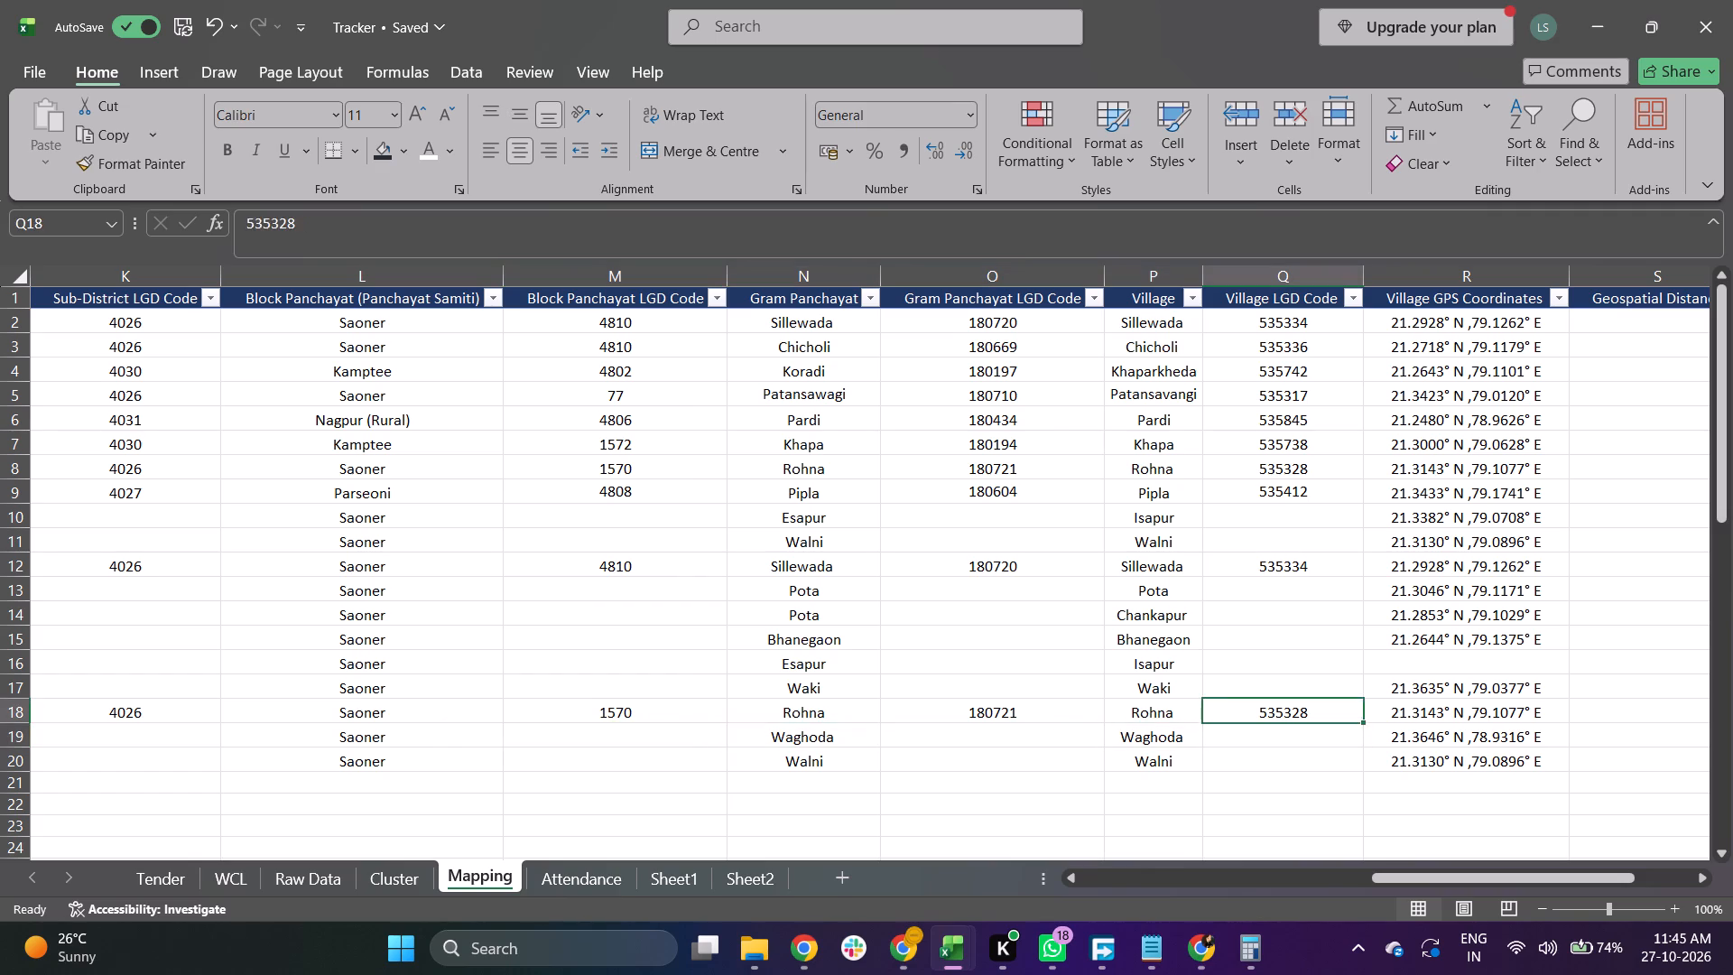
key(Up)
key(Up)
key(Up)
key(Up)
key(Up)
key(Up)
key(Up)
key(Left)
key(Left)
key(Left)
key(Left)
key(Left)
key(Left)
key(Left)
key(Left)
key(Left)
key(Left)
key(Left)
key(Left)
key(Left)
key(Left)
key(Left)
key(Left)
key(Left)
key(Left)
key(Left)
key(Left)
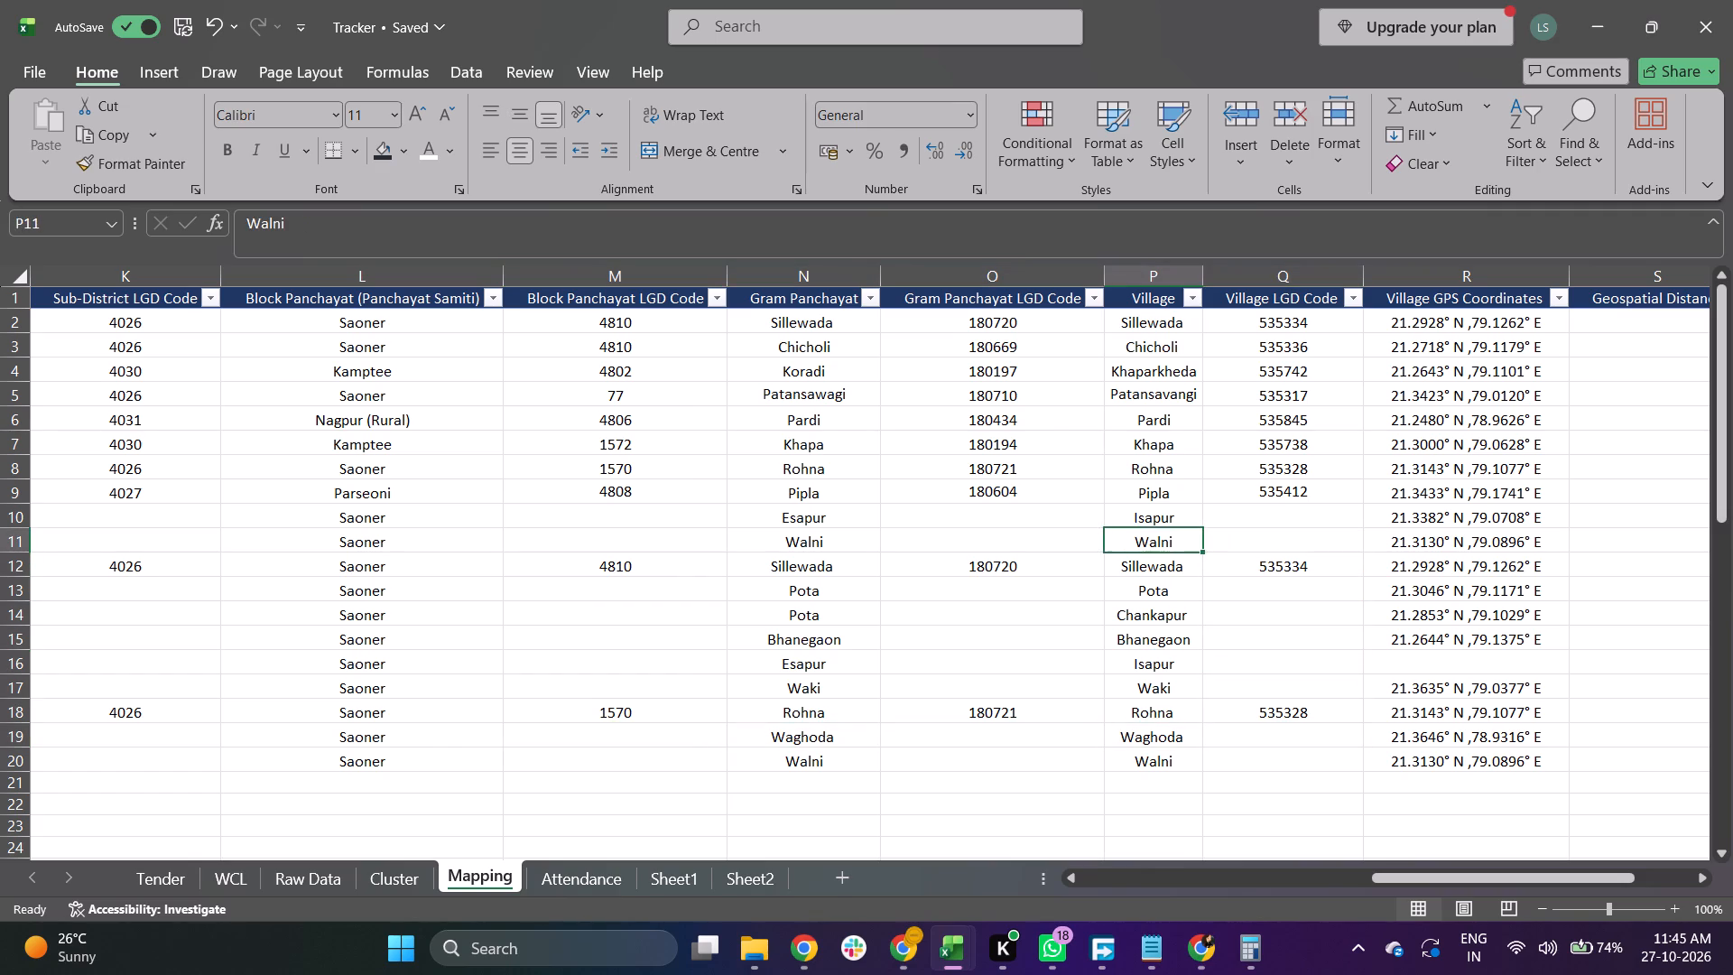
key(Right)
key(Right)
key(Right)
key(Right)
key(Right)
key(Right)
key(Right)
key(Right)
key(Right)
key(Right)
key(Right)
key(Right)
key(Right)
key(Right)
key(Right)
key(Right)
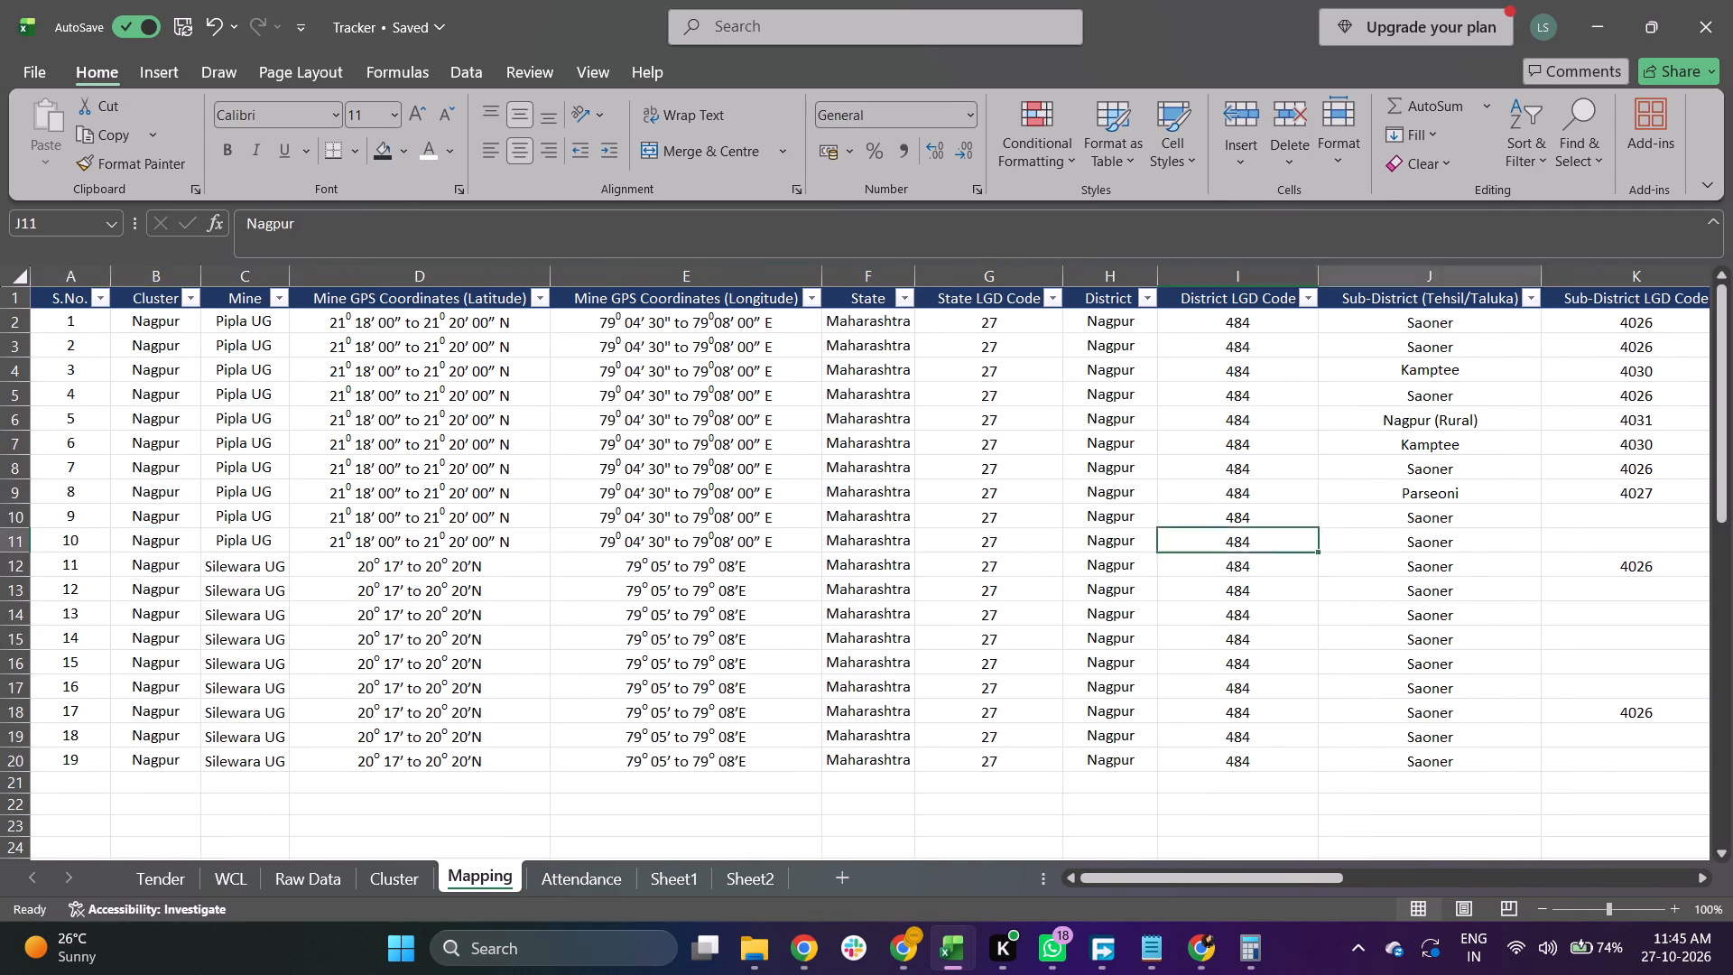
key(Right)
Copy Isapur's Village GPS Coordinates, 21.3382° N, 79.0708° E, from row 10 into row 16.
key(Down)
key(Down)
key(Down)
key(Down)
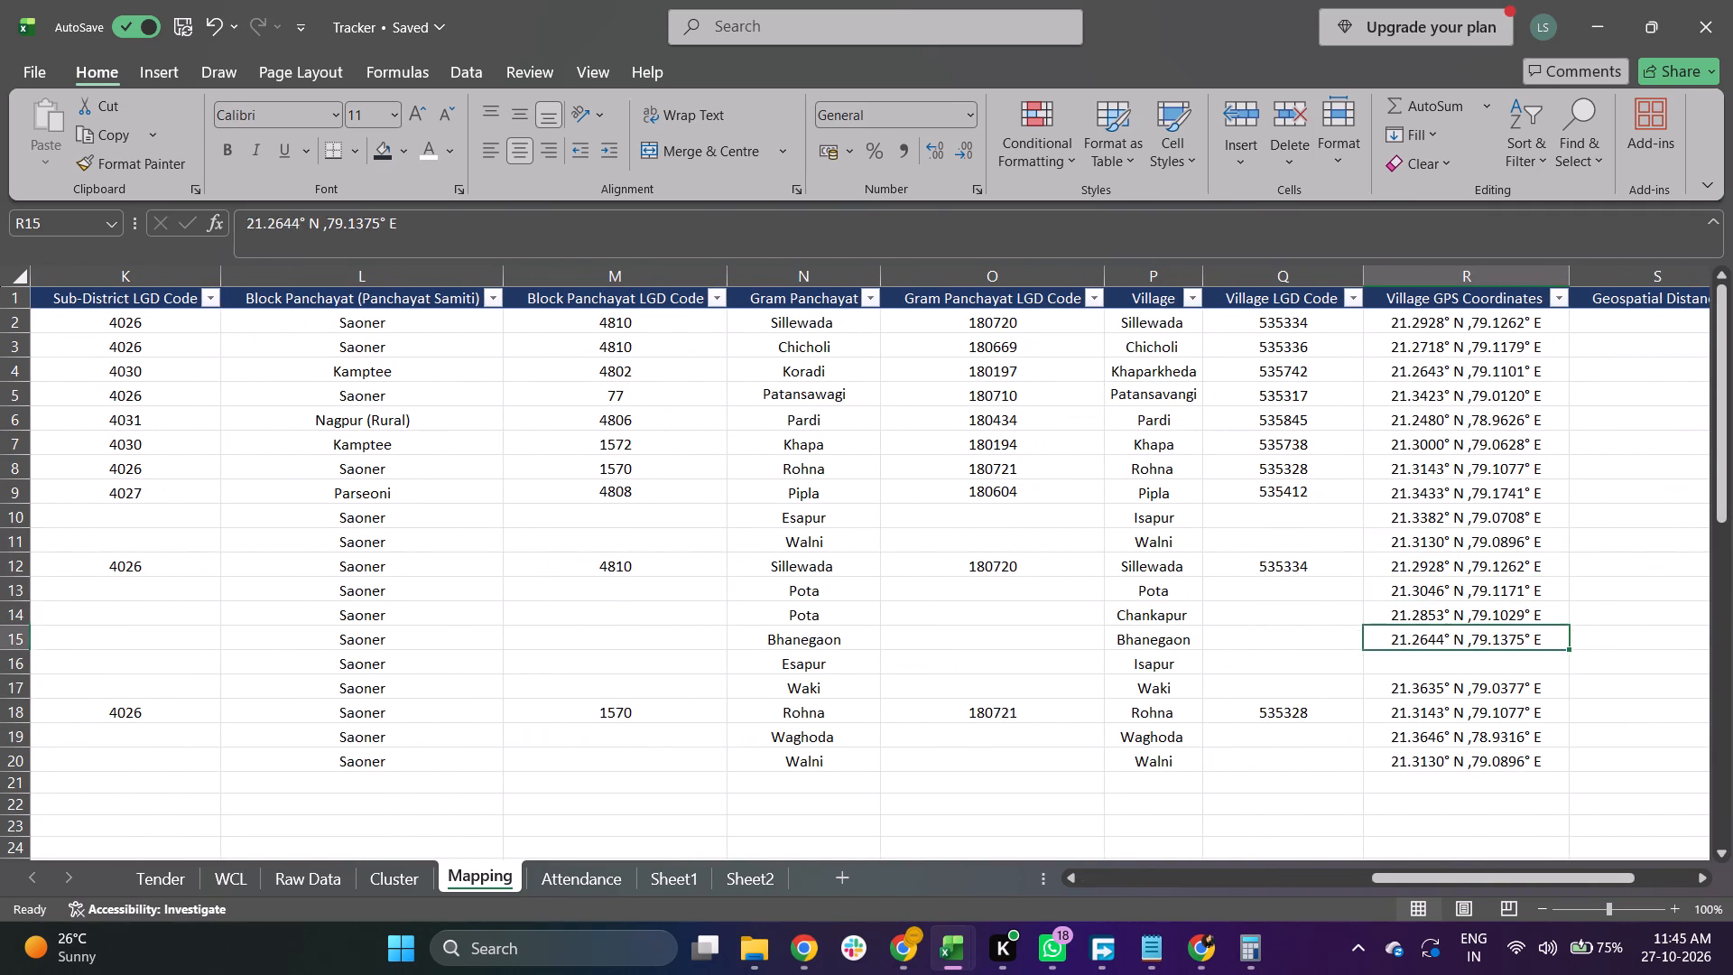
key(Down)
key(Left)
key(Left)
key(Right)
key(Right)
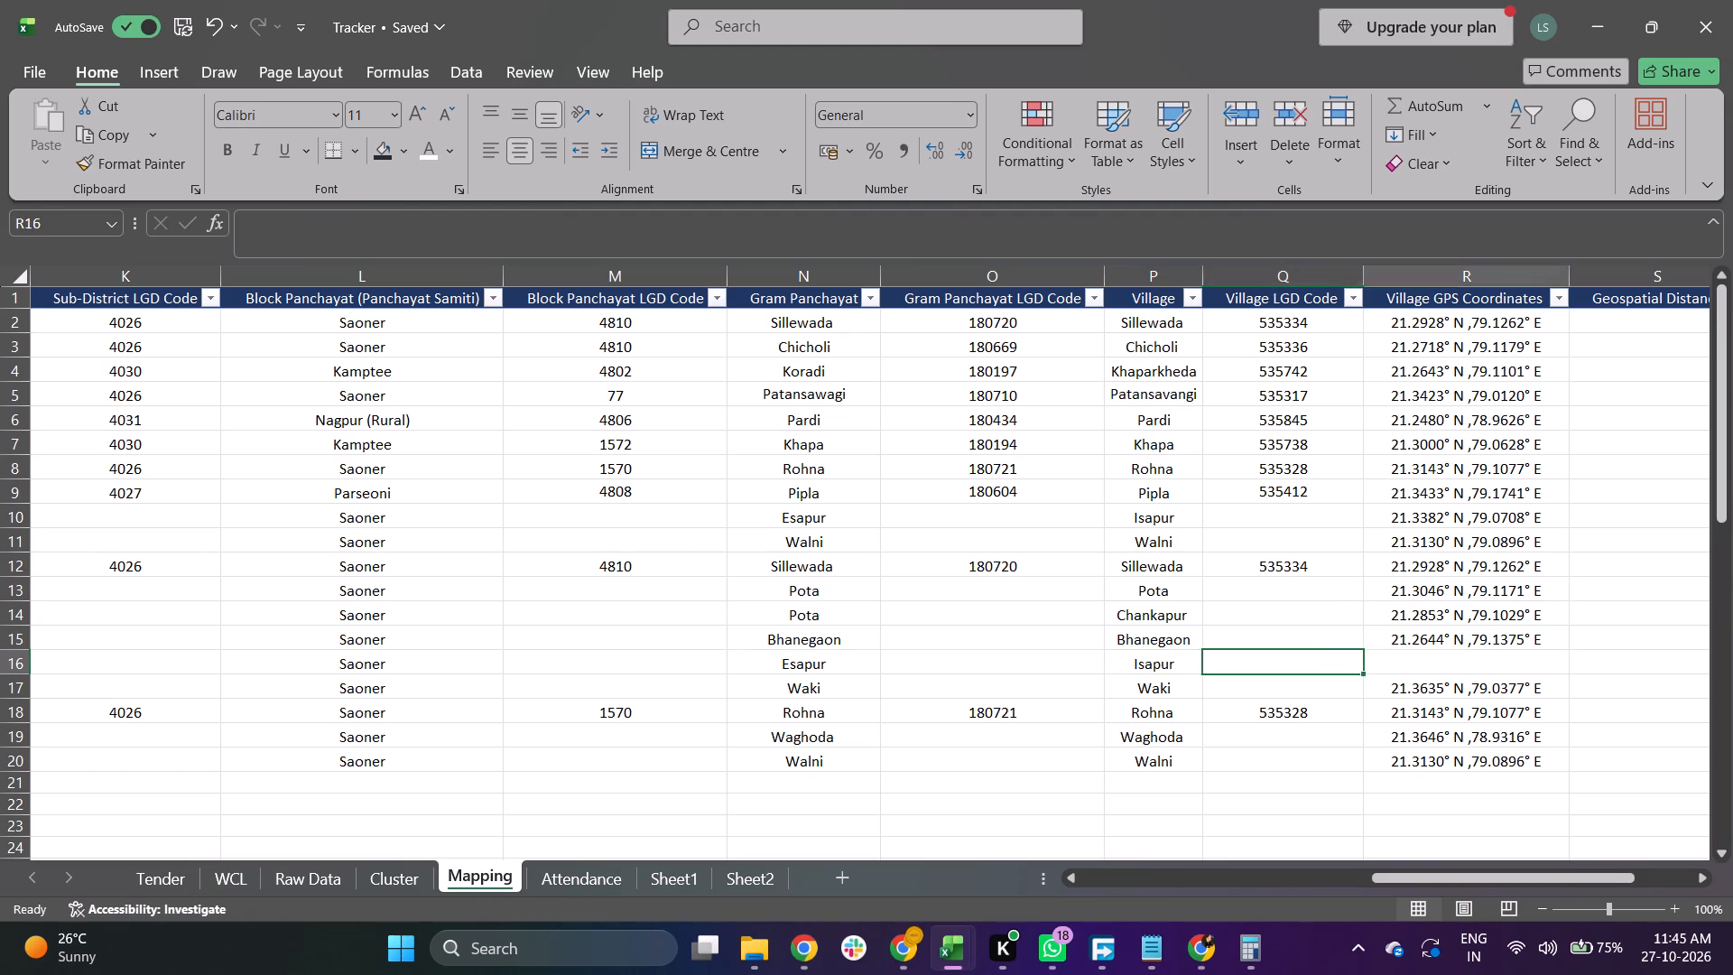
key(Left)
key(Left)
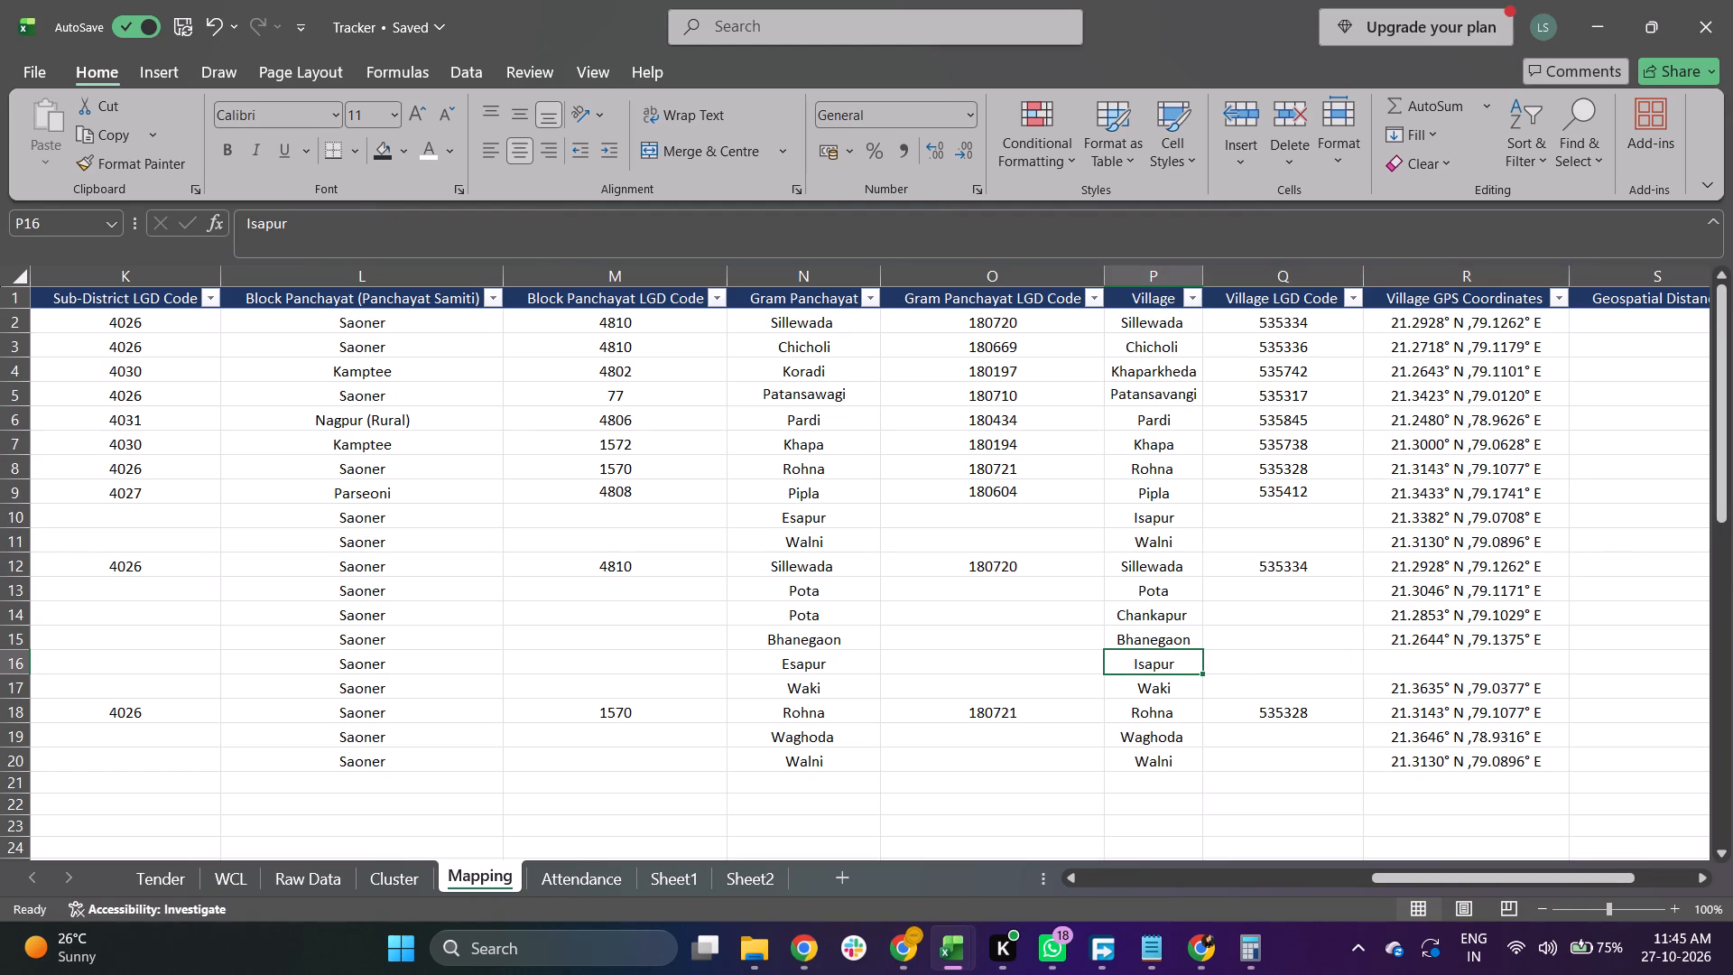
key(Up)
key(Up)
key(Up)
key(Up)
key(Up)
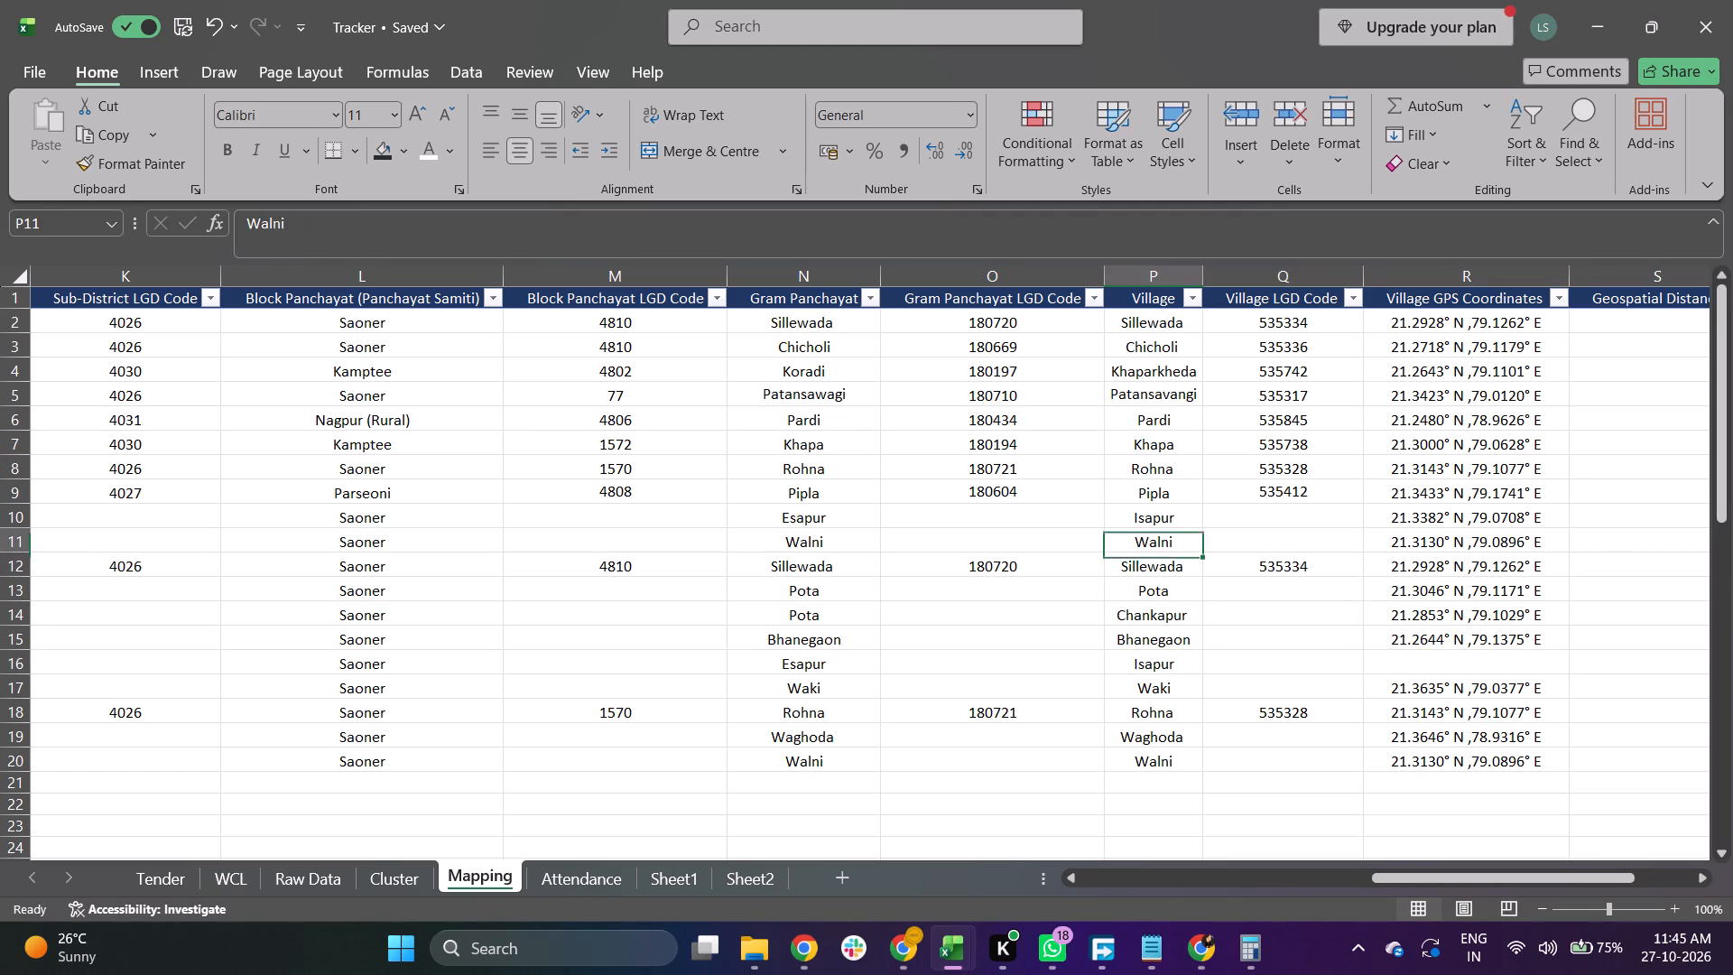
key(Up)
key(Right)
key(Right)
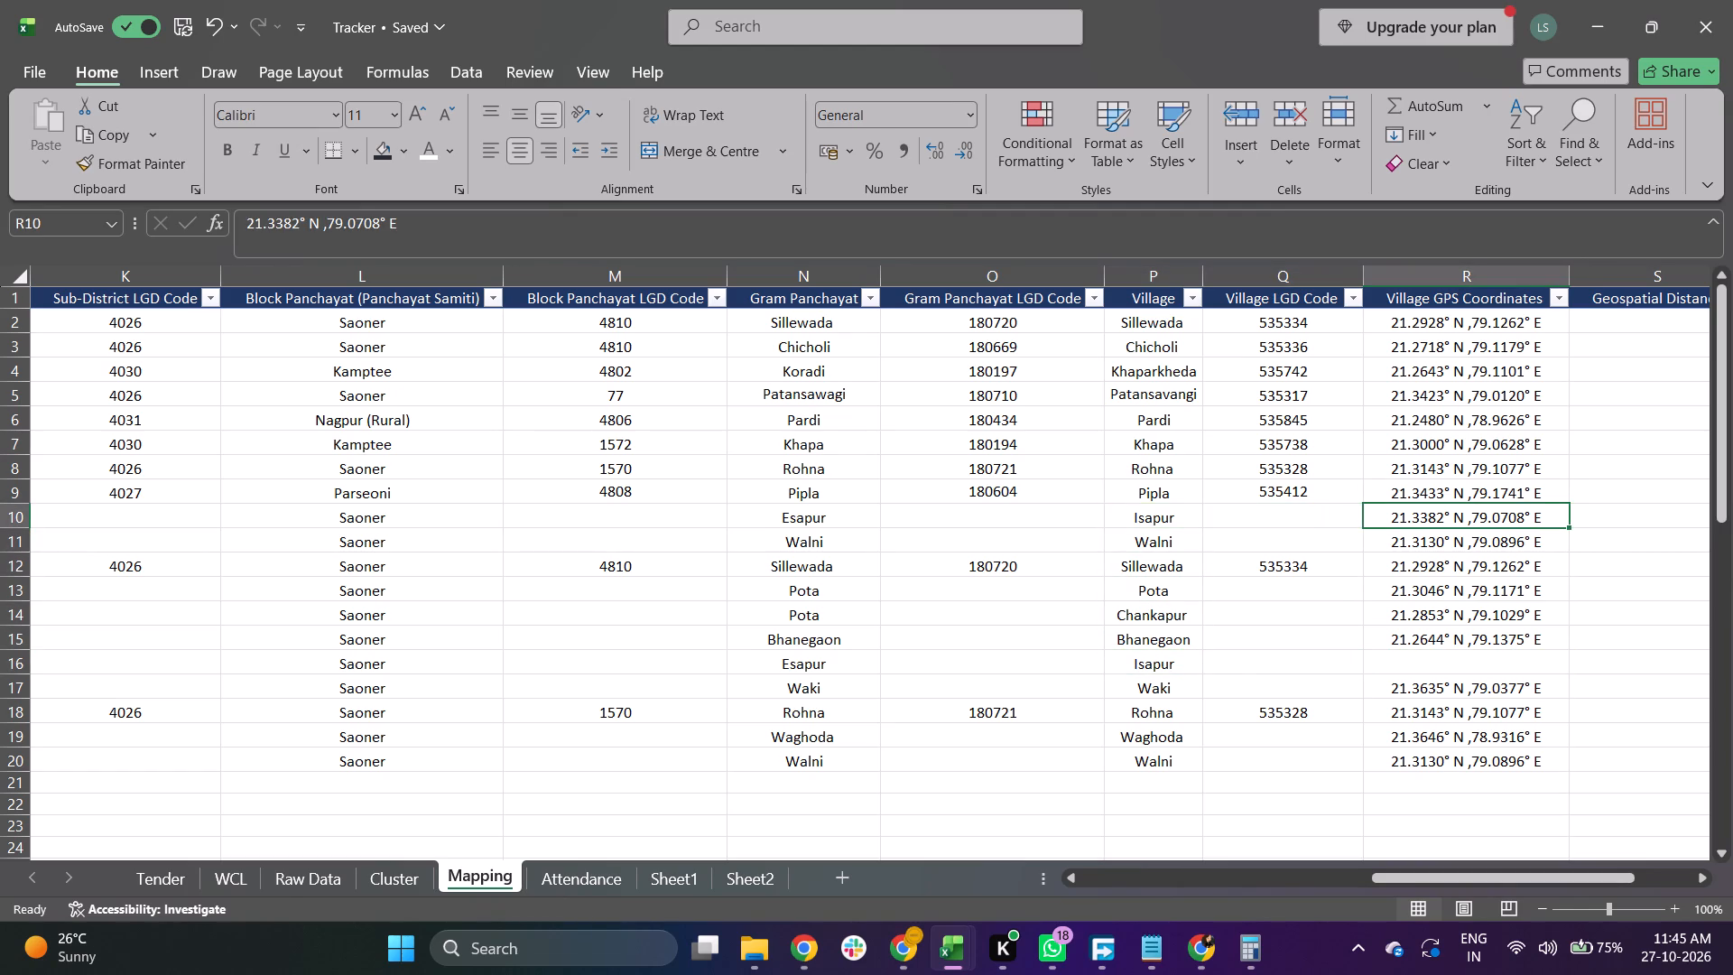
key(ctrl+c)
key(Down)
key(Down)
key(Down)
key(Down)
key(Down)
key(Down)
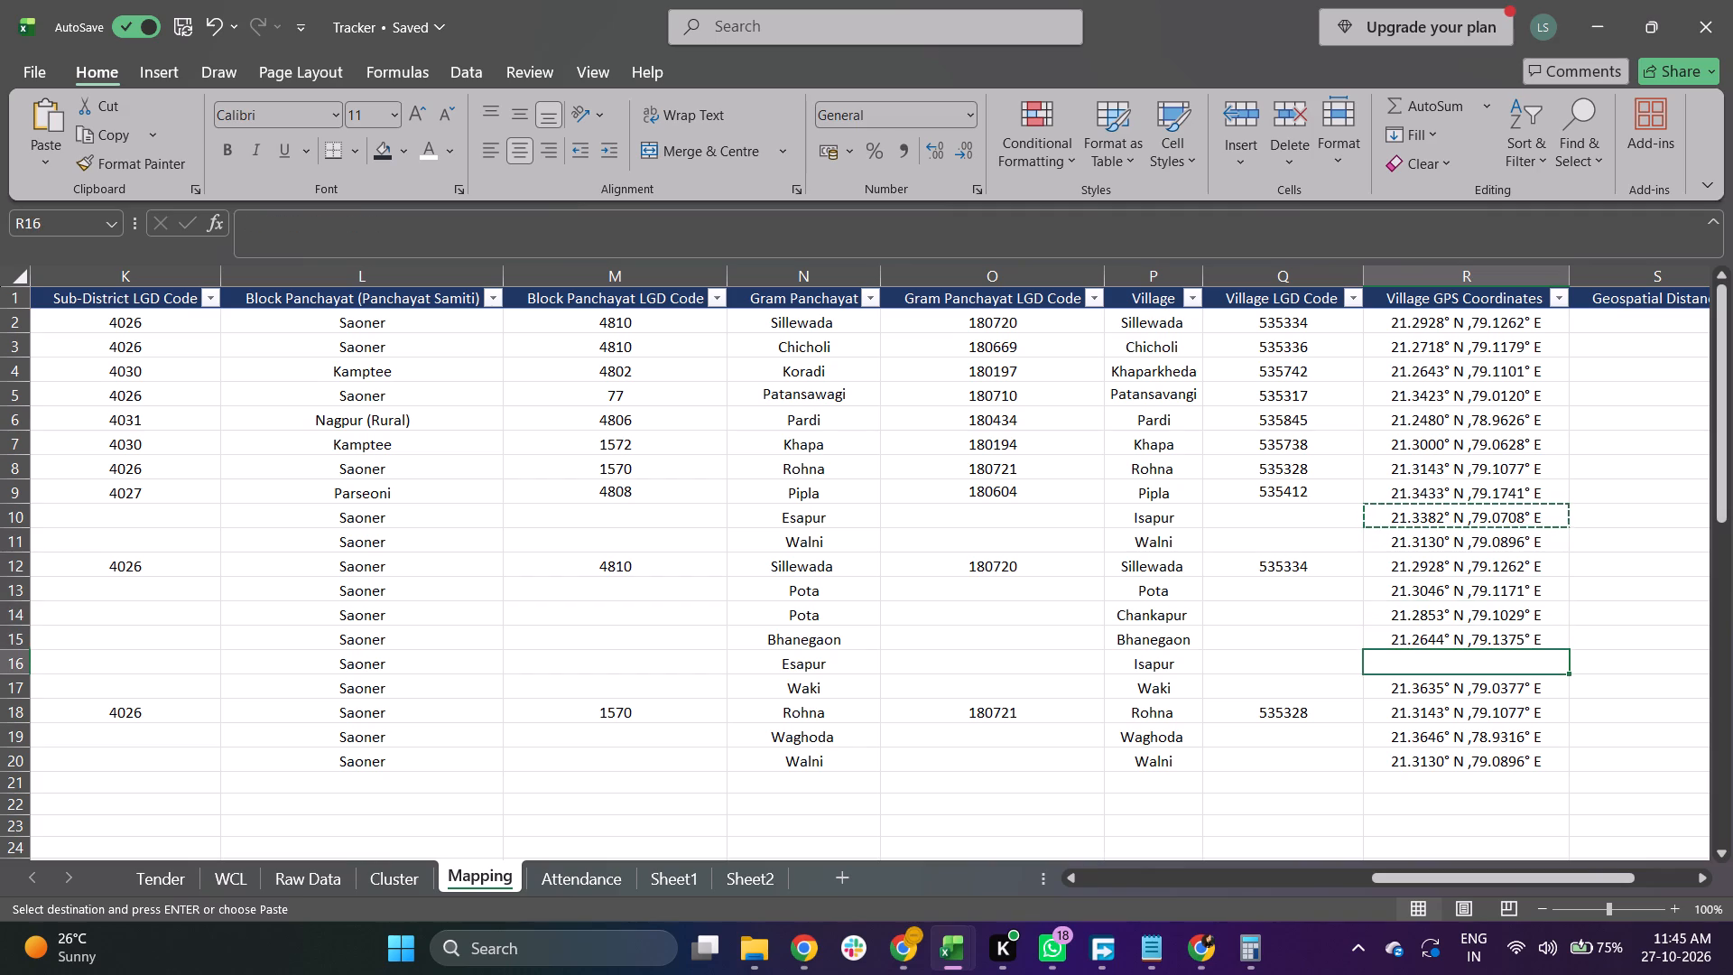
key(ctrl+v)
Check the Silewara UG rows across the location, sub-district and block columns for entries still missing.
key(Down)
key(Down)
key(Down)
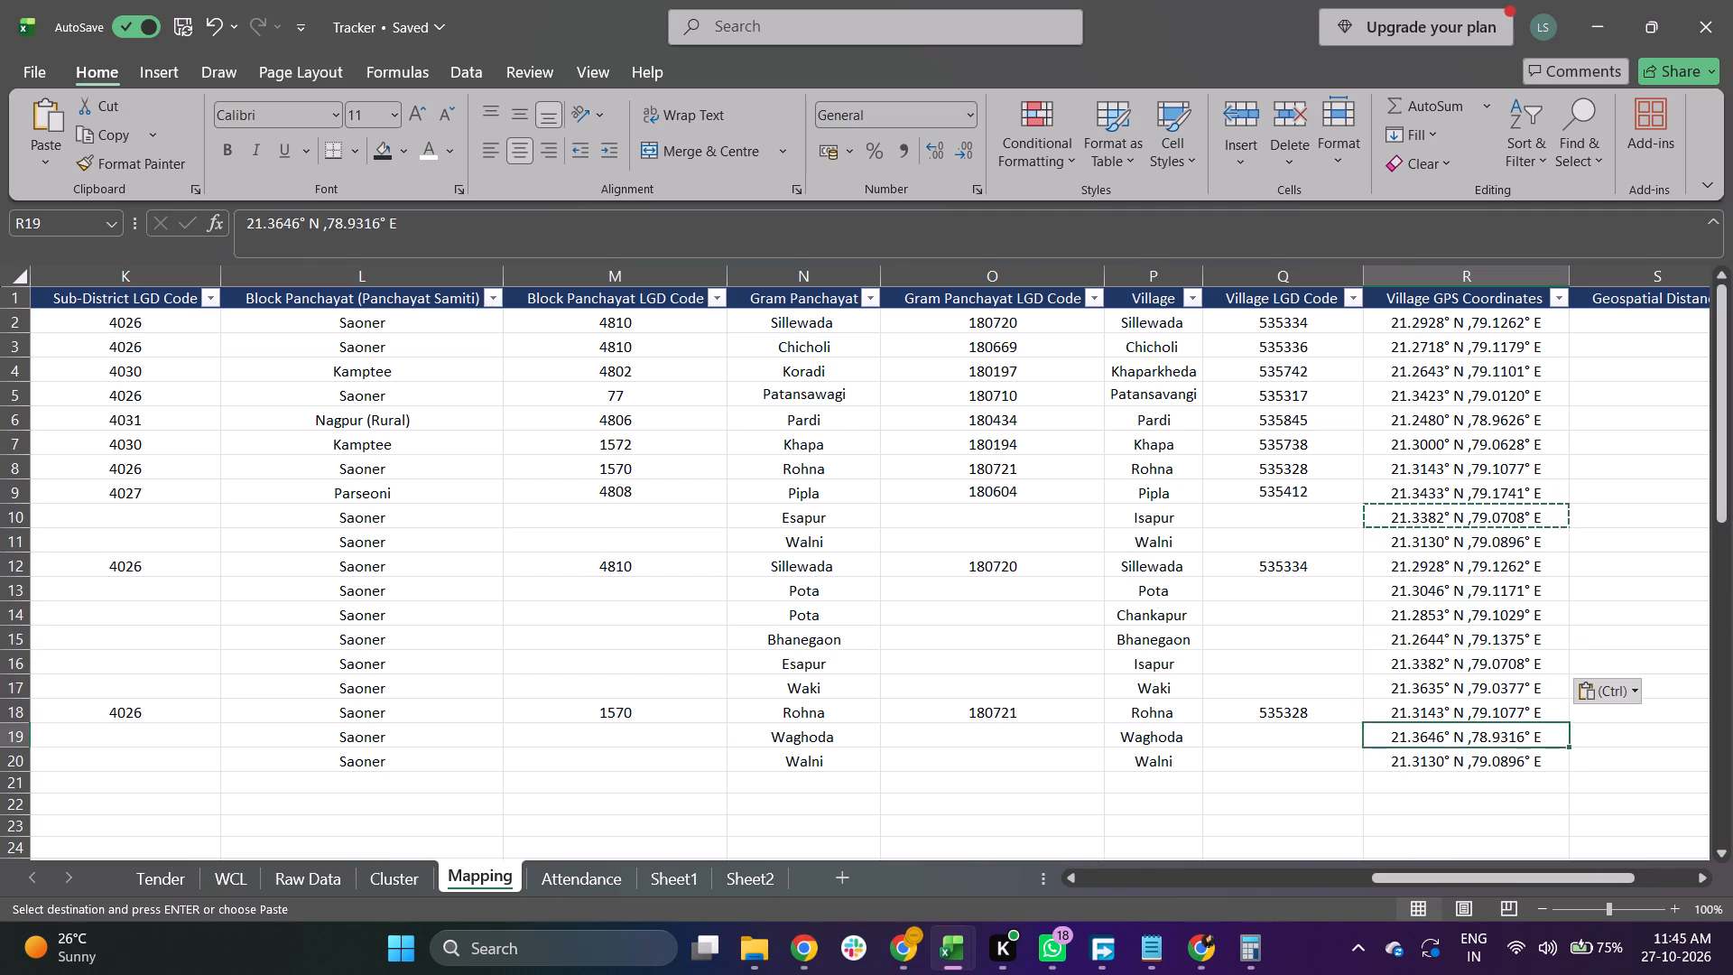
key(Down)
key(Down)
key(Left)
key(Left)
key(Left)
key(Left)
key(Left)
key(Left)
key(Left)
key(Left)
key(Left)
key(Left)
key(Left)
key(Left)
key(Left)
key(Left)
key(Left)
key(Left)
key(Left)
key(Left)
key(Left)
key(Right)
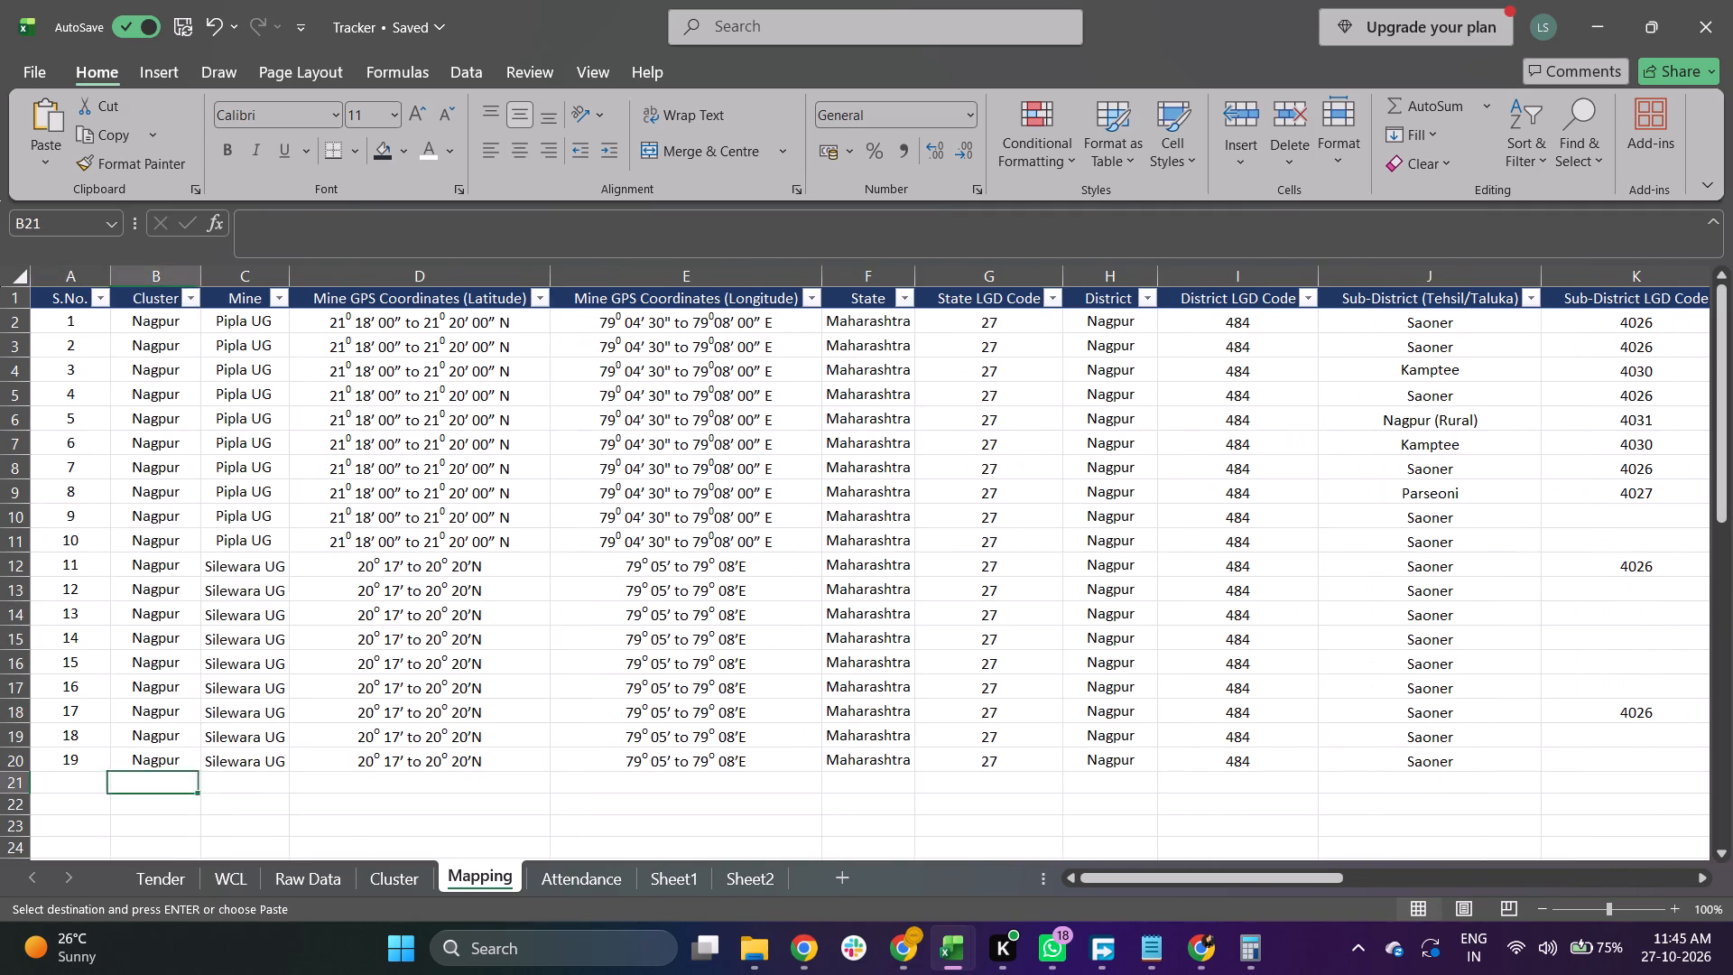
key(Right)
key(Right)
key(Right)
key(Right)
key(Right)
key(Right)
key(Up)
key(Up)
key(Up)
key(Up)
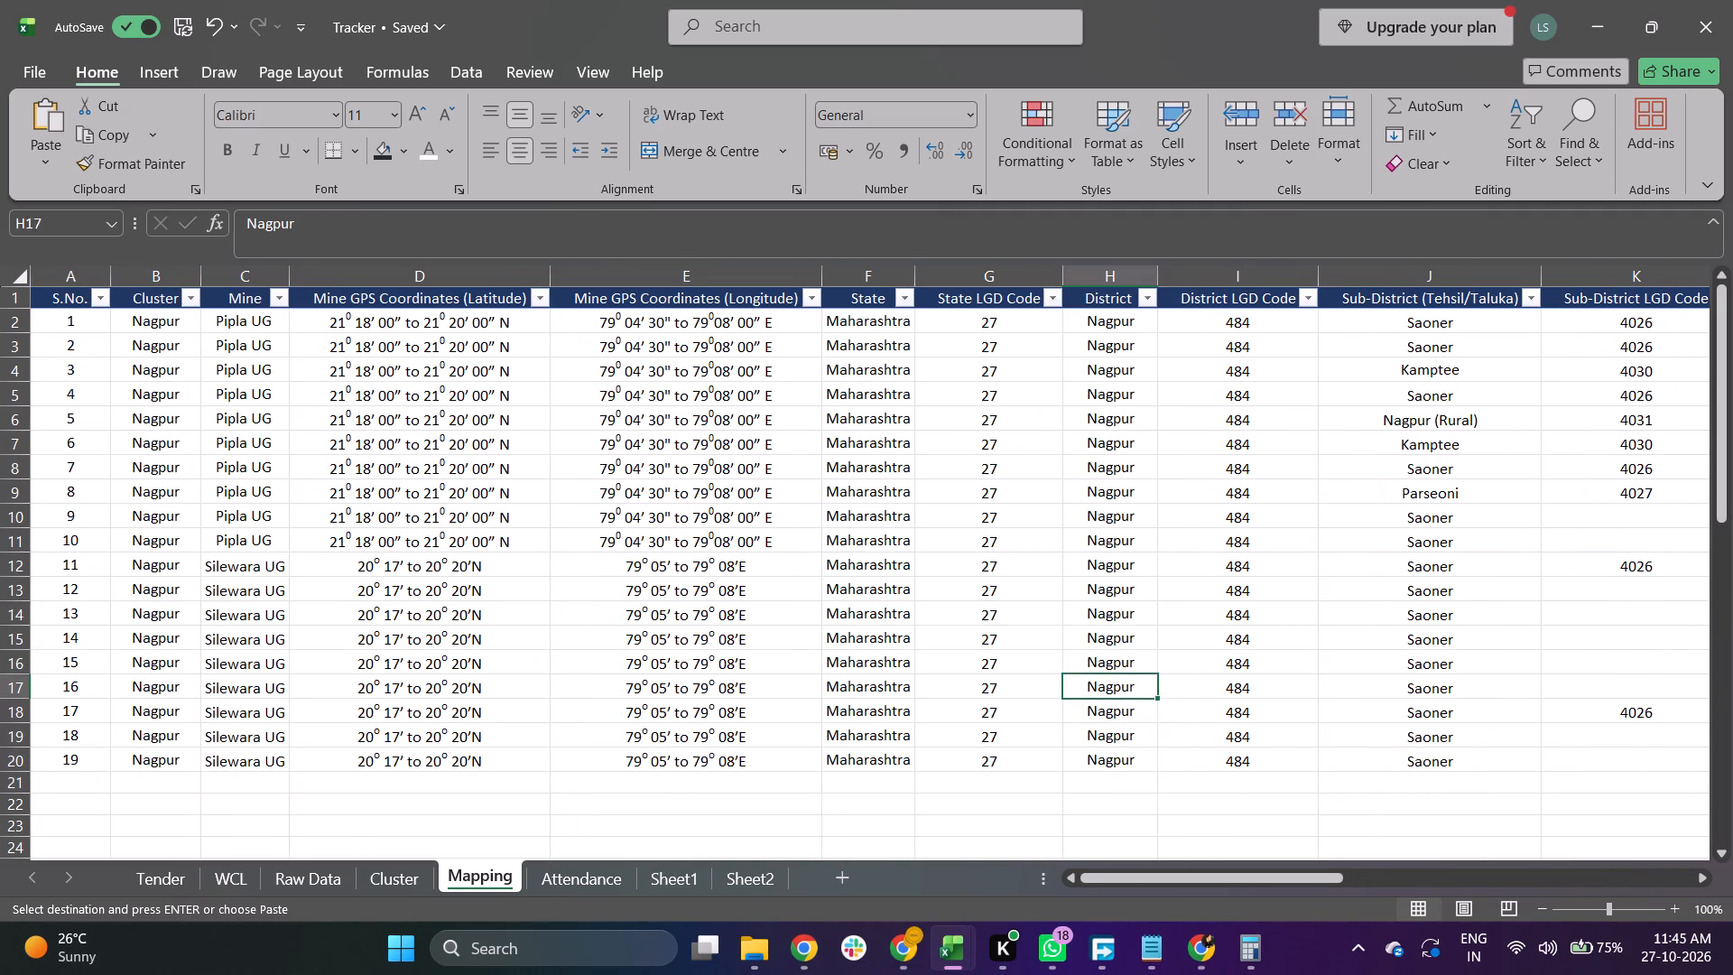
key(Up)
key(Up)
key(Right)
key(Right)
key(Right)
key(Right)
key(Left)
key(Left)
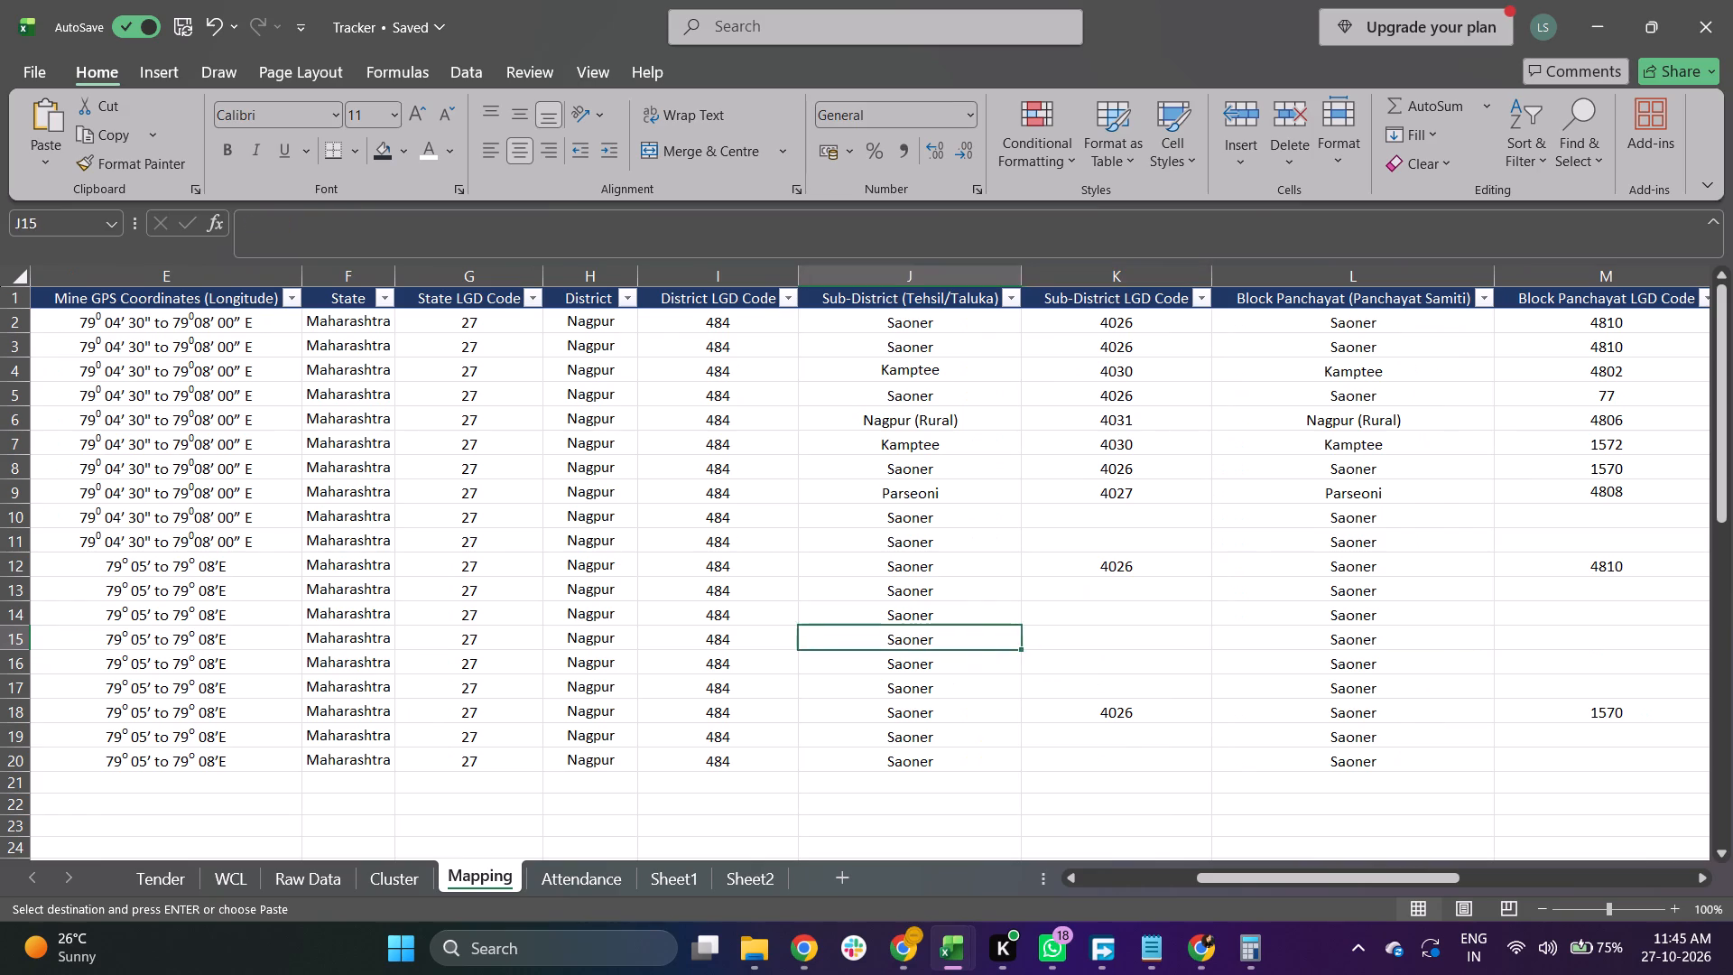
Open the filter on the Mapping sheet's Sub-District LGD Code column.
key(Right)
key(Right)
key(Right)
key(Right)
key(Up)
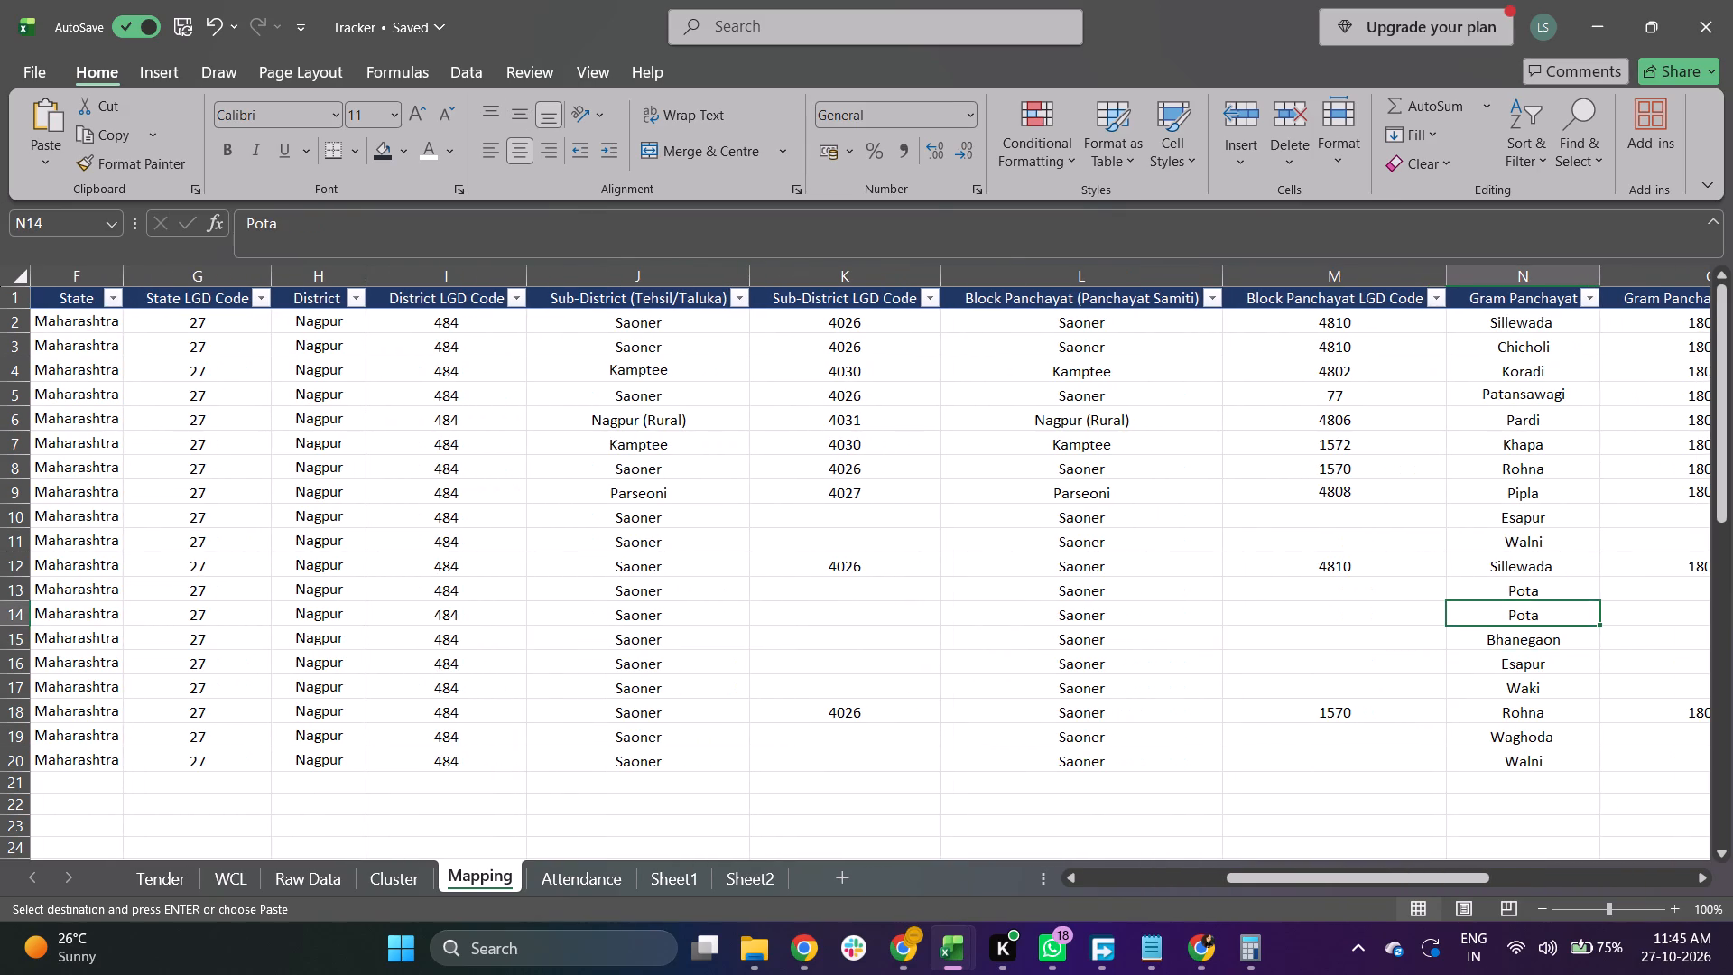
click(932, 299)
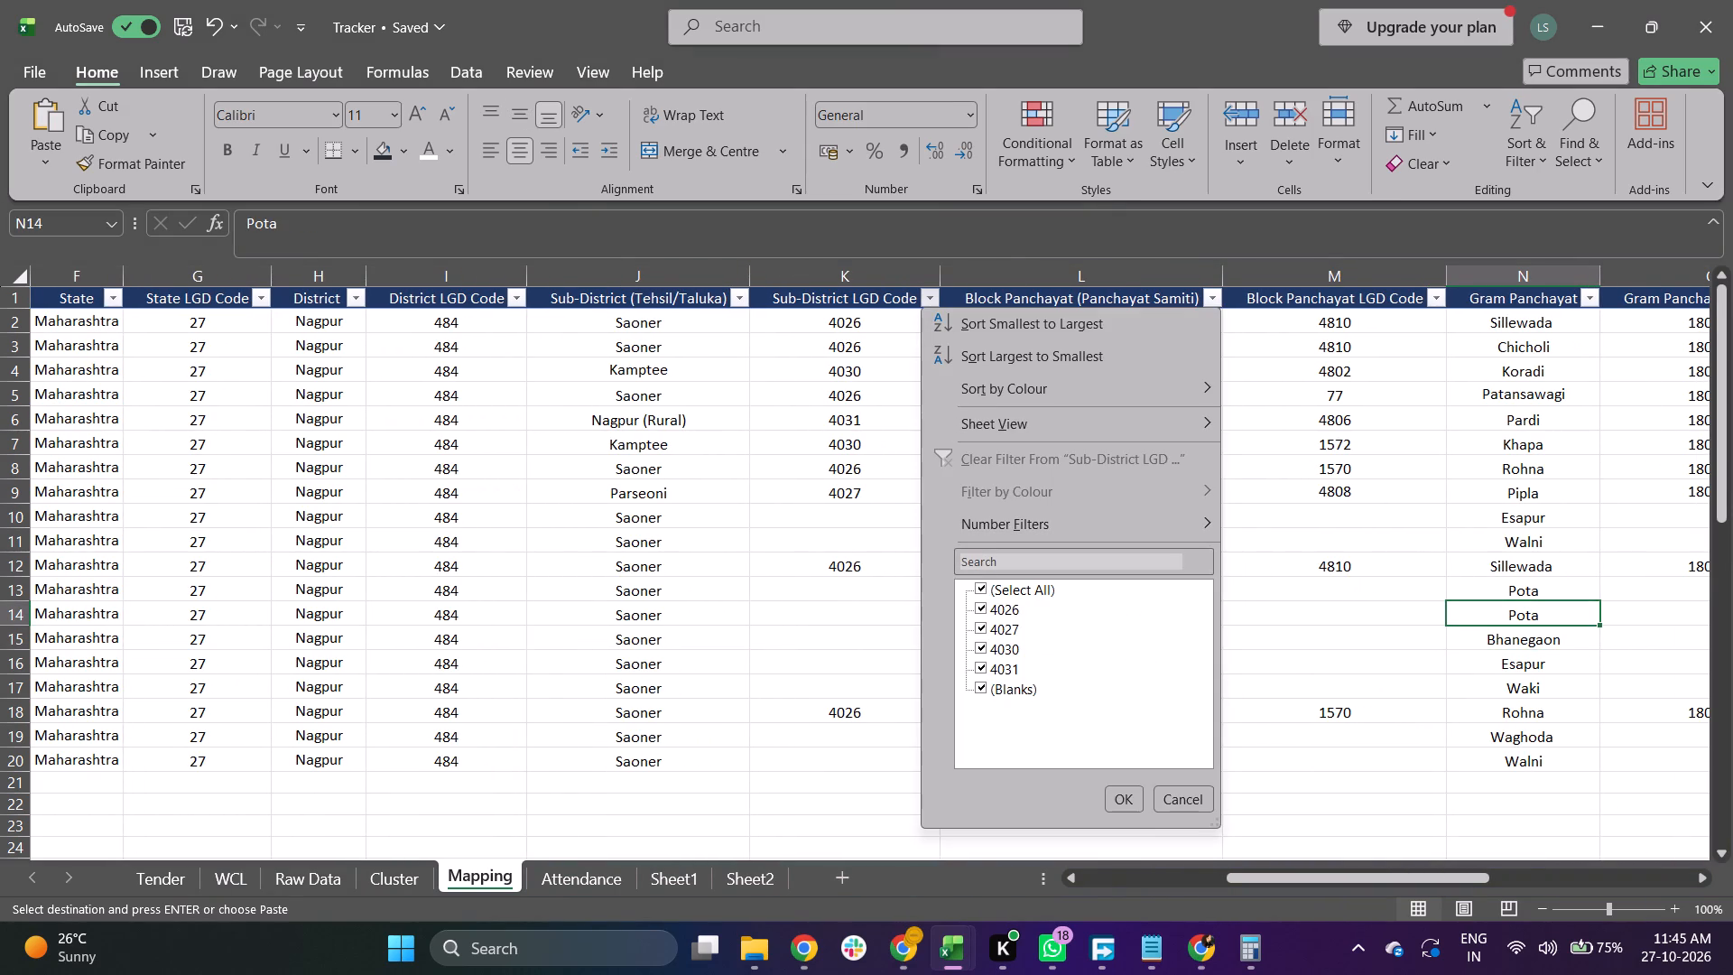
Filter the Mapping sheet's Sub-District LGD Code column to show only blank entries.
click(977, 589)
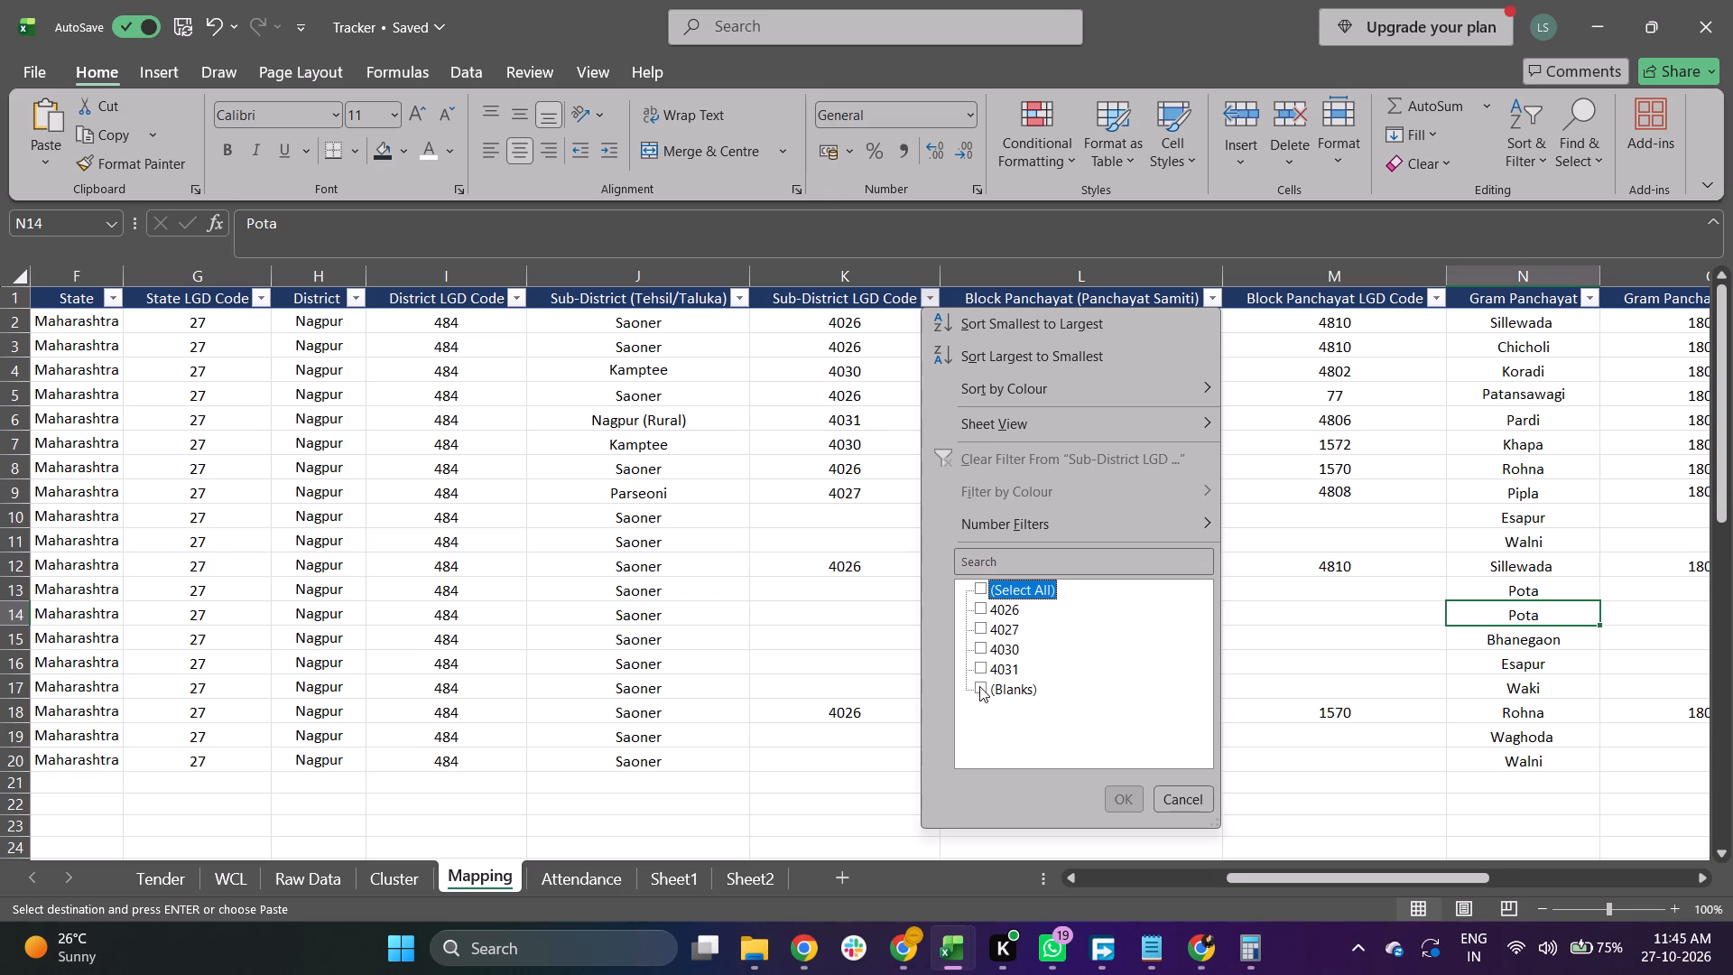
click(979, 686)
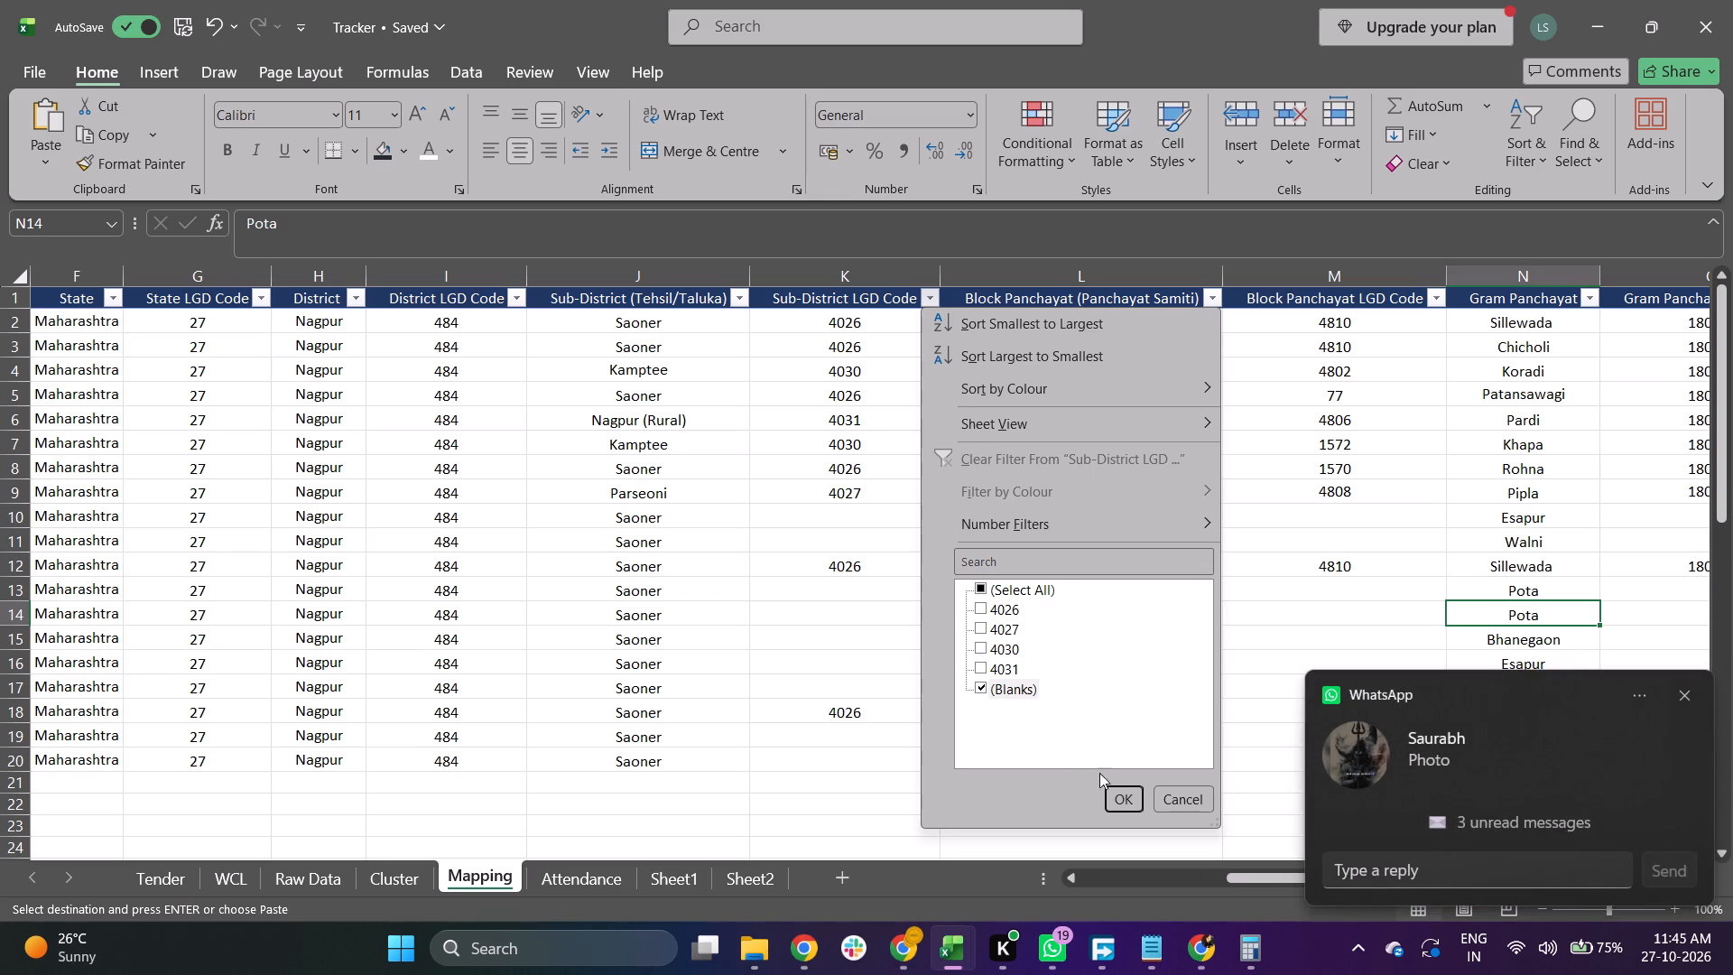
click(1130, 806)
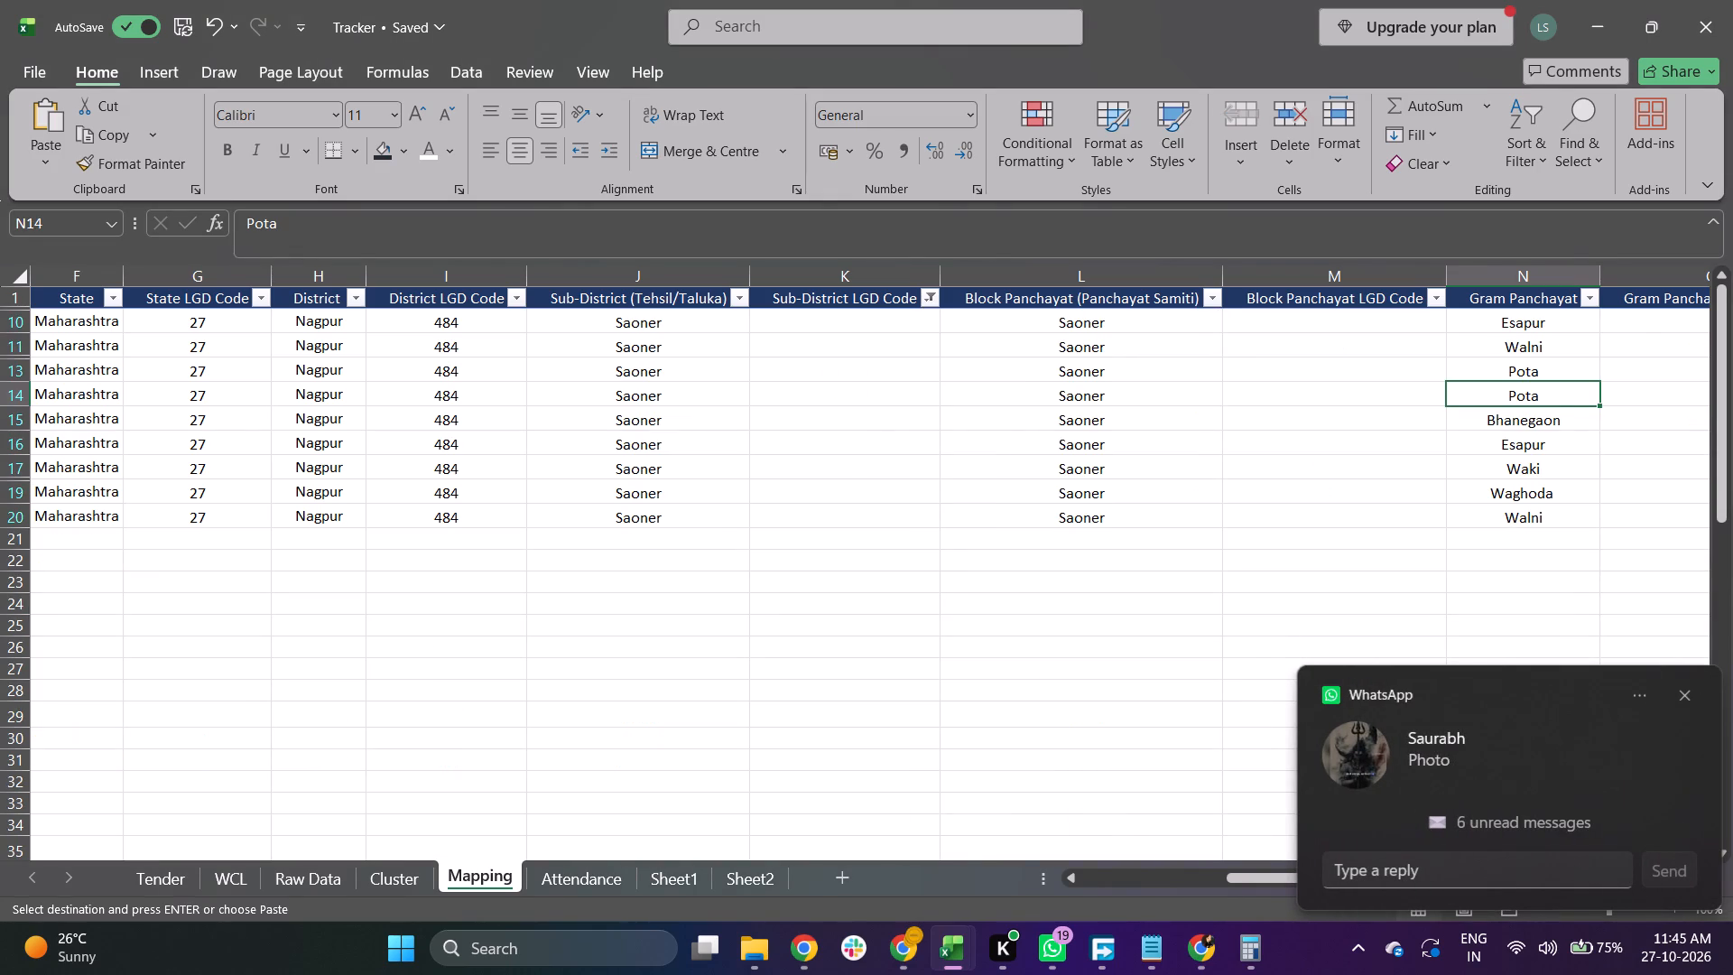
Review the filtered rows across the Mapping sheet, from S.No. through Total Households, for missing LGD codes and other entries.
click(617, 607)
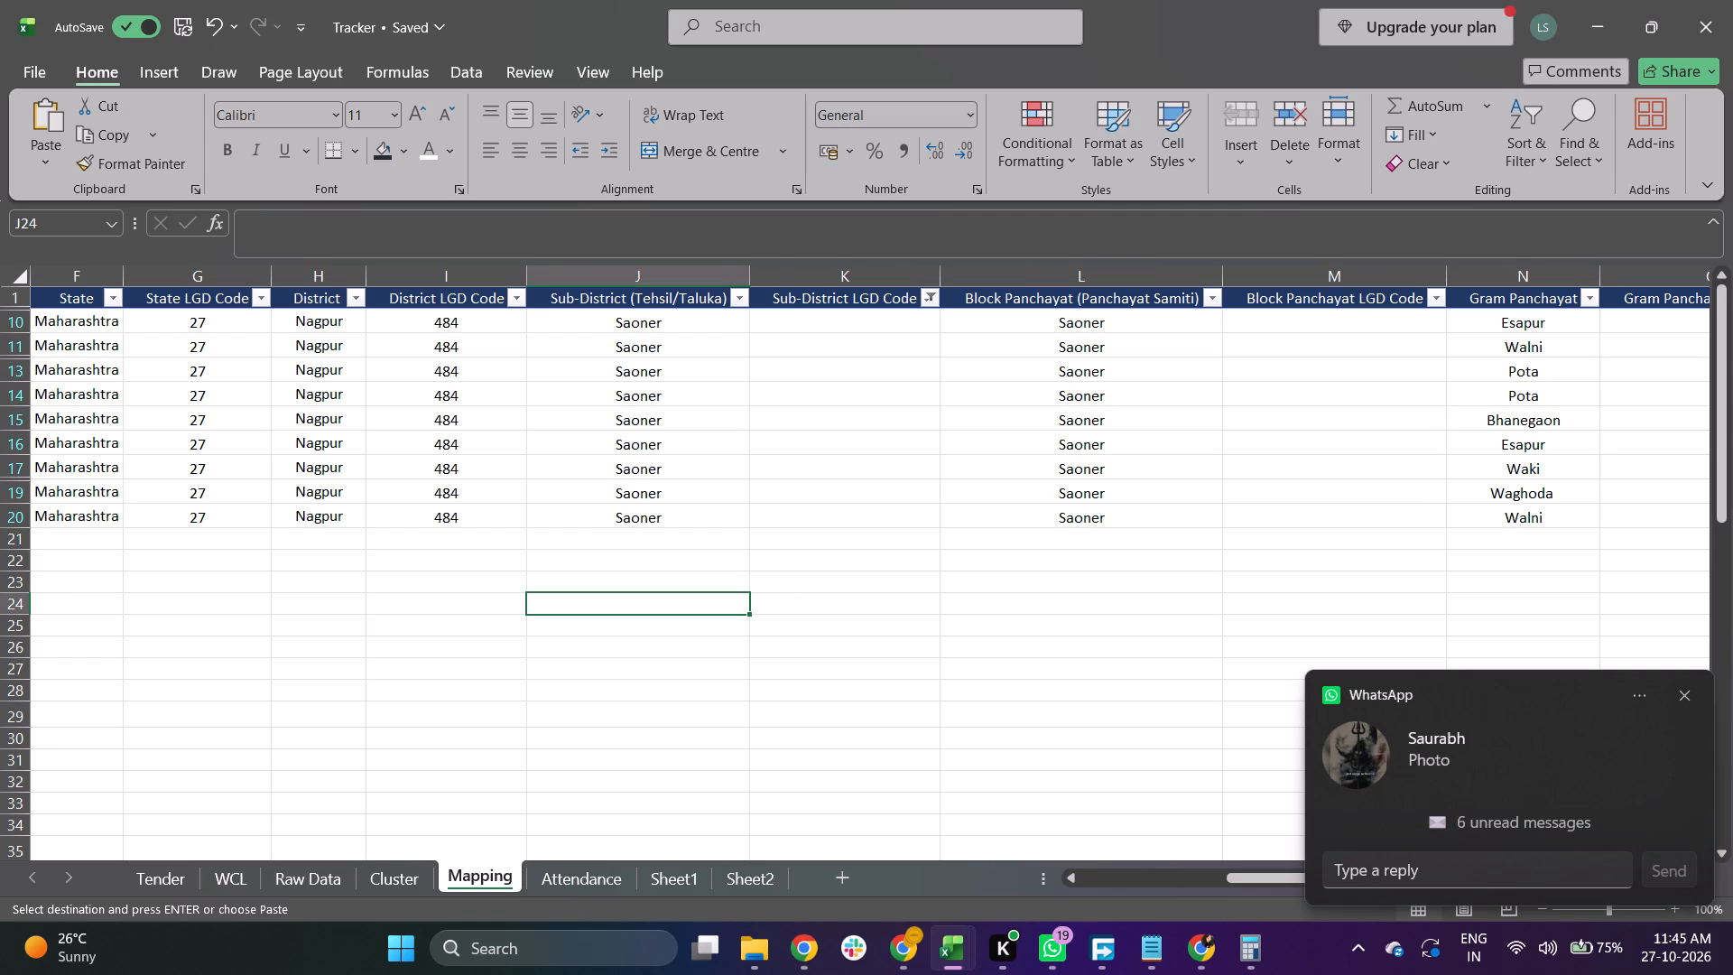
key(Left)
key(Left)
key(Left)
key(Left)
key(Left)
key(Left)
key(Left)
key(Left)
key(Left)
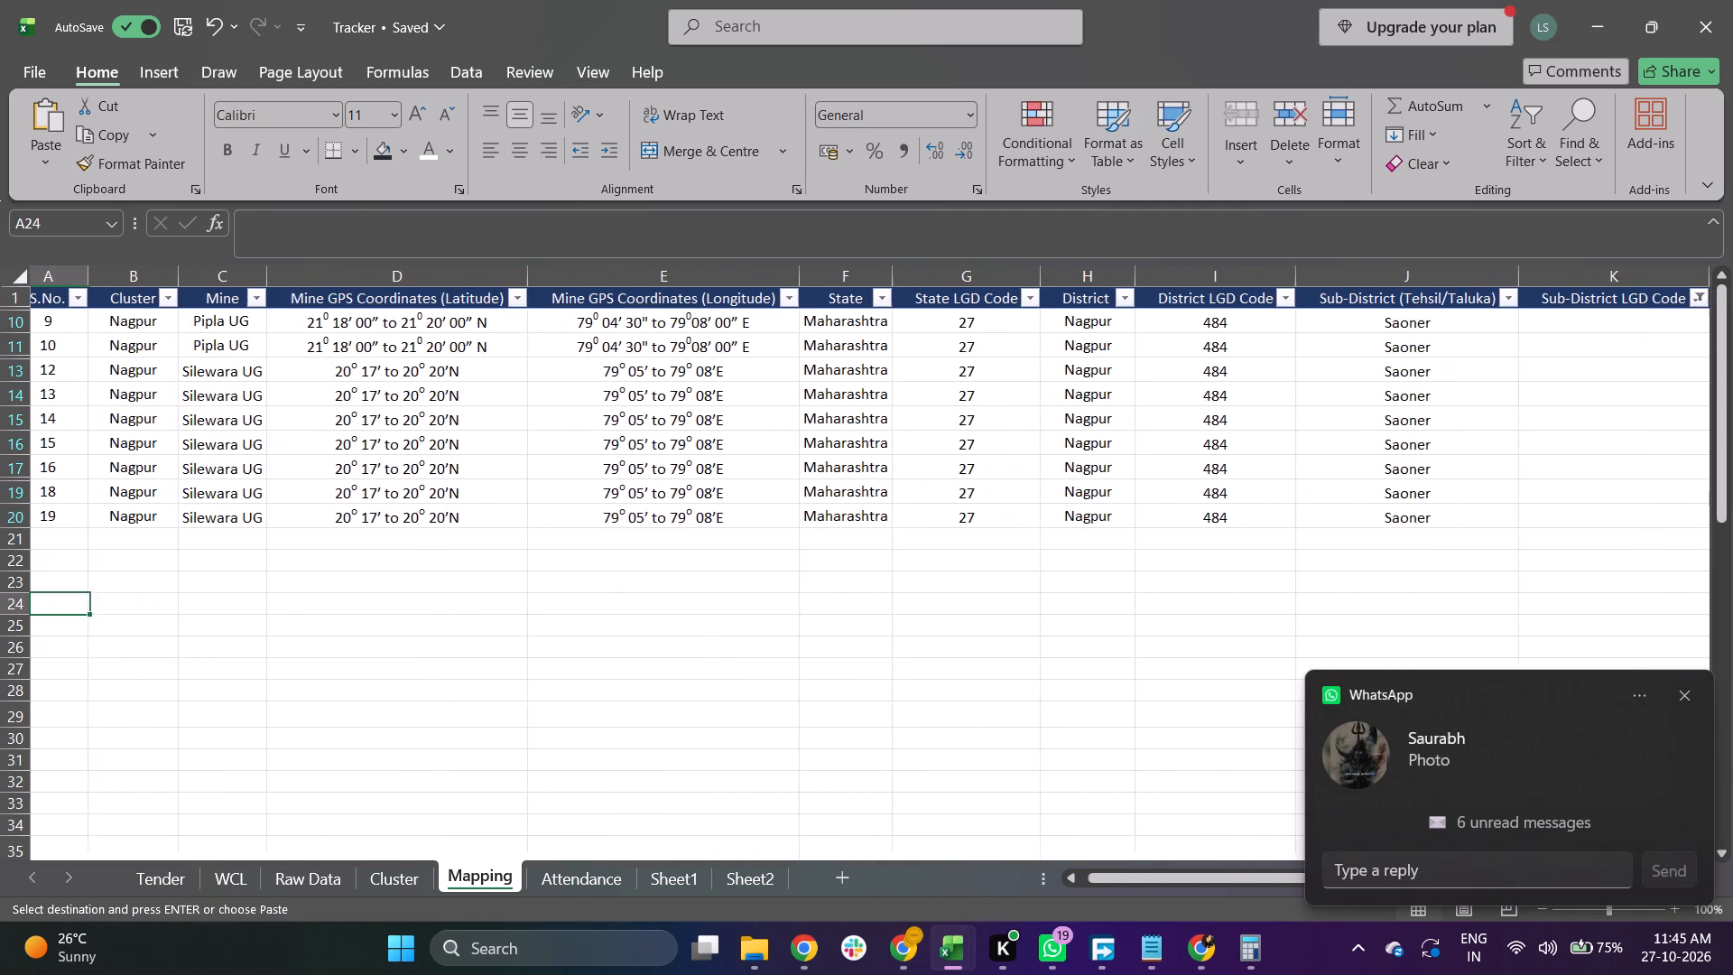
key(Left)
key(Left)
key(Left)
key(Left)
key(Left)
key(Left)
key(Up)
key(Up)
key(Up)
key(Up)
key(Right)
key(Right)
key(Right)
key(Right)
key(Right)
key(Right)
key(Right)
key(Right)
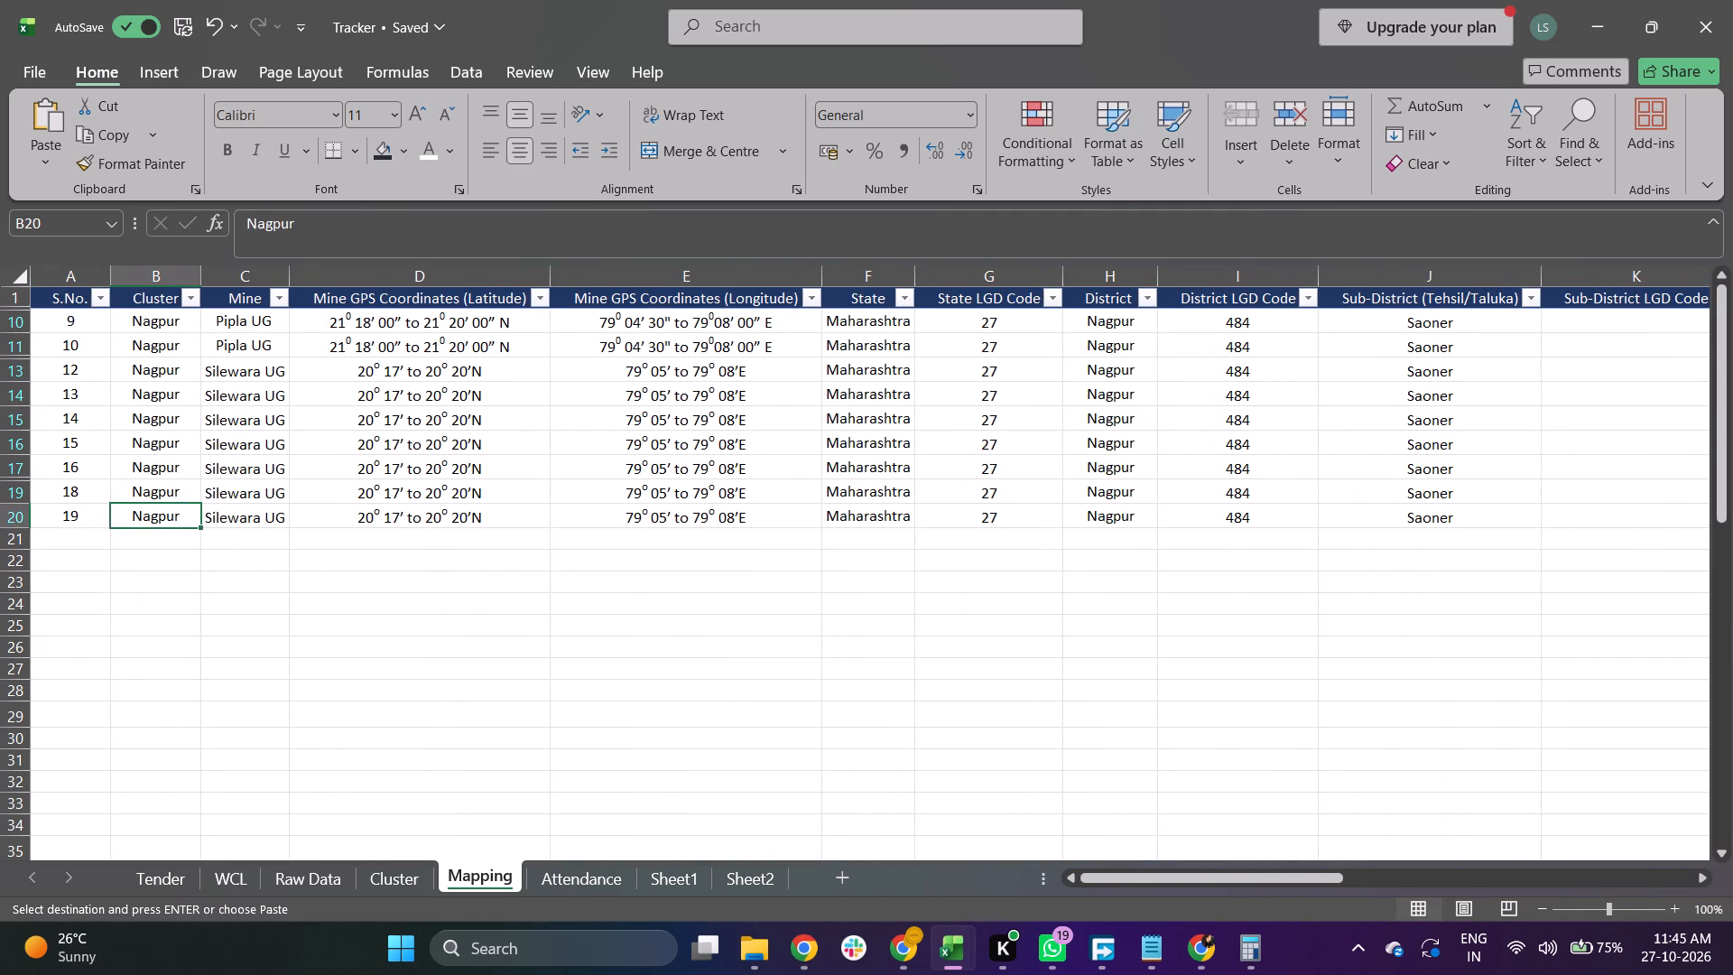
key(Right)
key(Right)
key(Right)
key(Right)
key(Right)
key(Right)
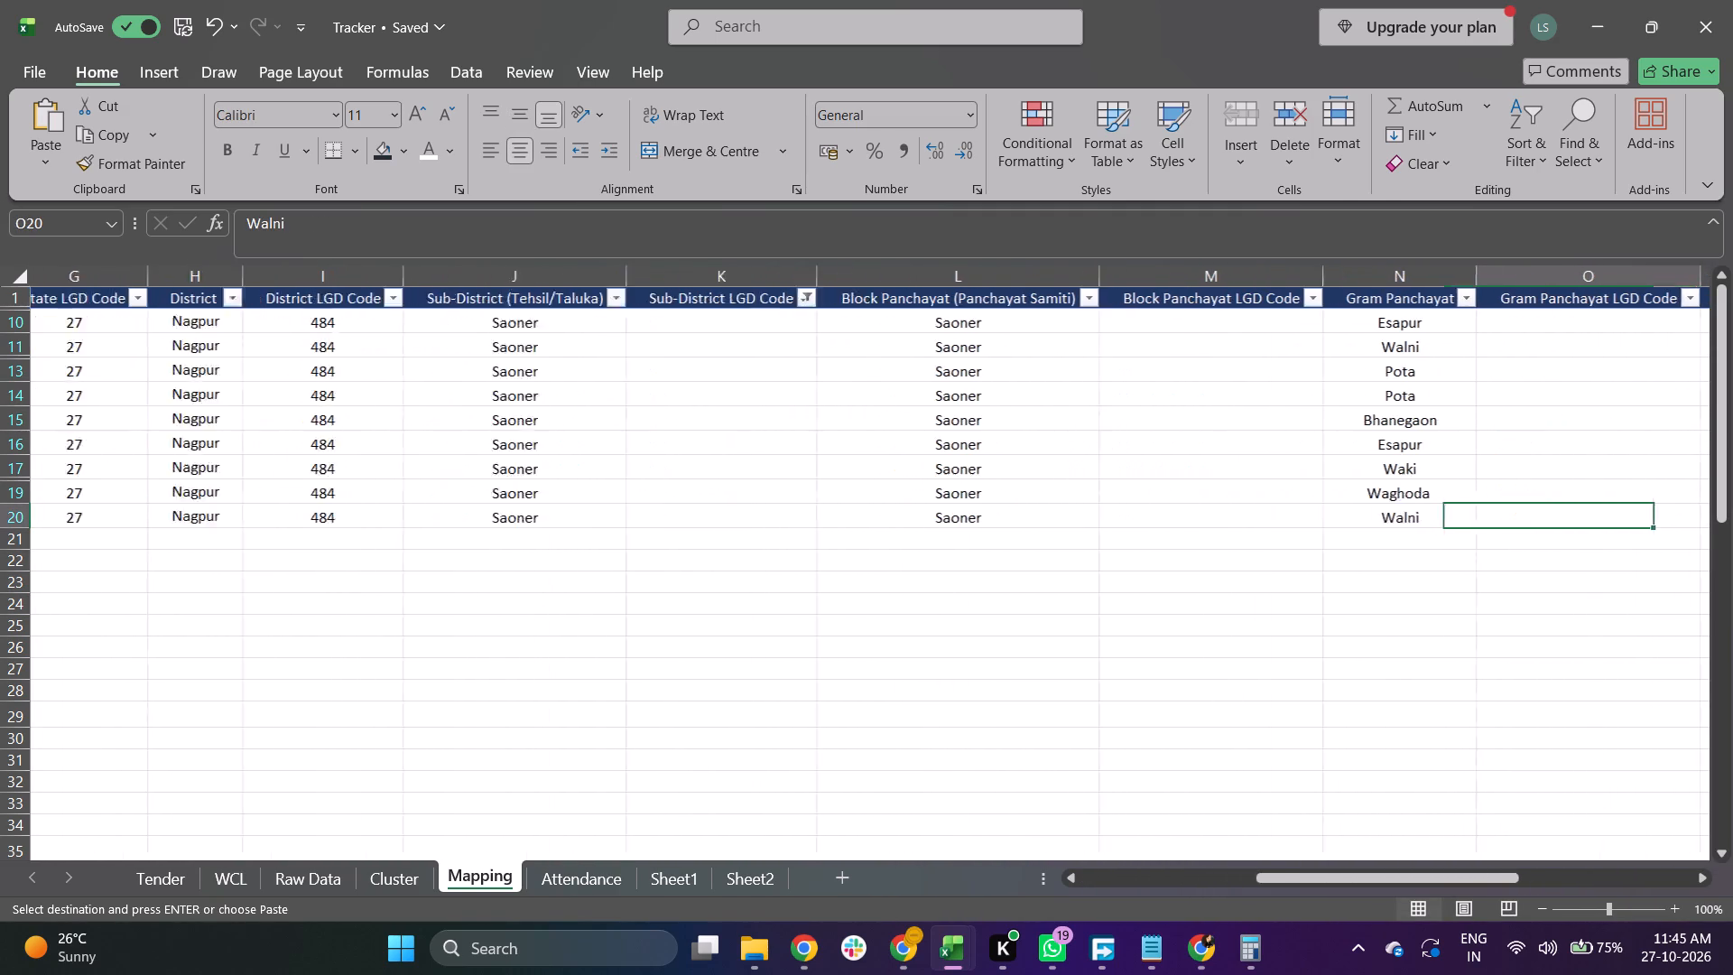
key(Right)
key(Right)
key(Right)
key(Right)
key(Right)
key(Right)
key(Left)
key(Left)
key(Left)
key(Left)
key(Left)
key(Left)
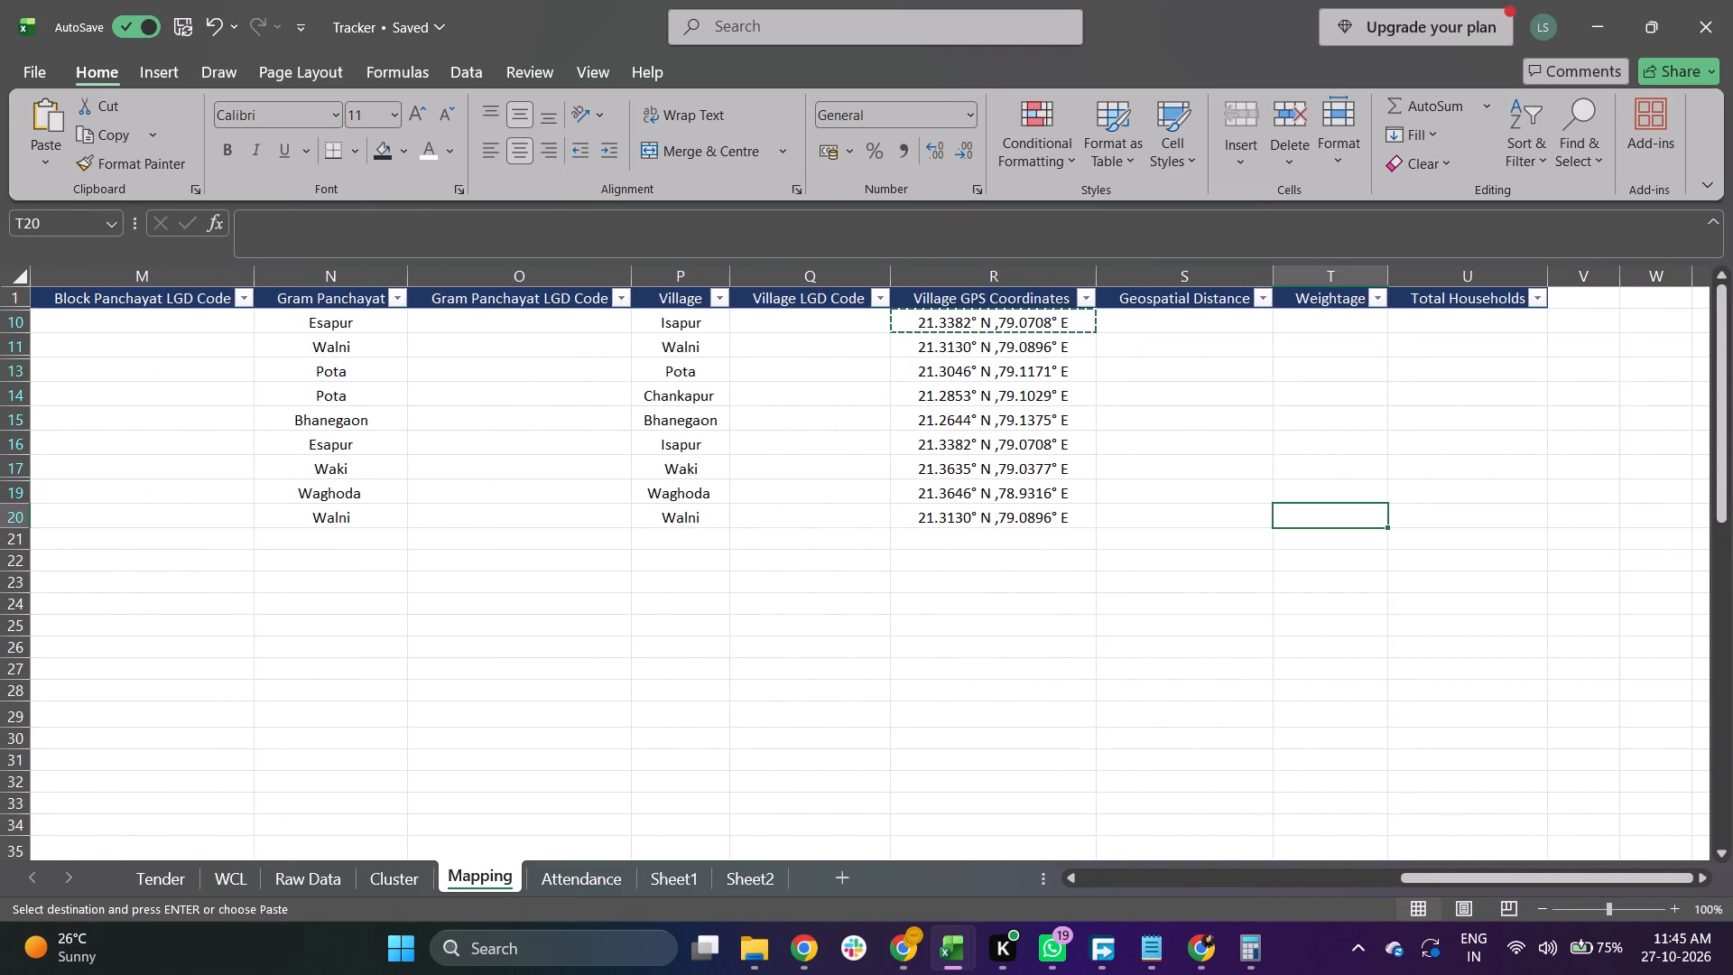
key(Left)
key(Left)
key(Left)
key(Left)
key(Left)
key(Left)
key(Left)
key(Left)
key(Left)
key(Left)
key(Left)
key(Left)
key(Left)
key(Left)
key(Left)
key(Left)
key(Left)
key(Left)
key(Left)
key(Left)
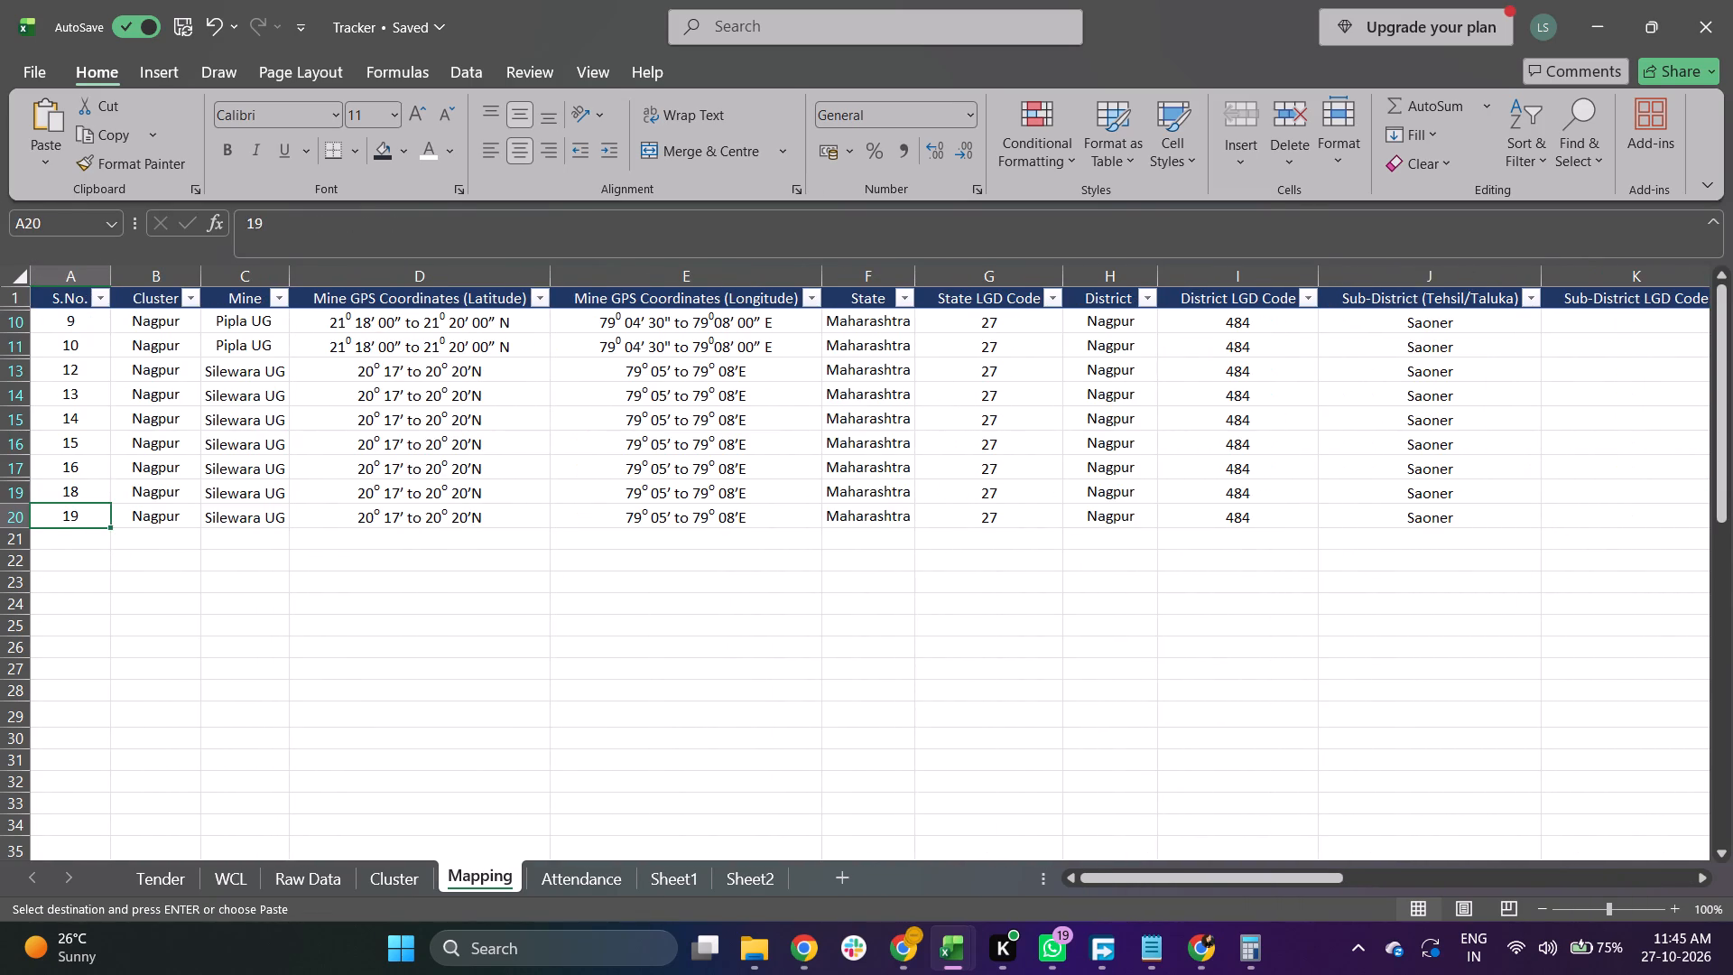
Examine row 10's entries across the Mapping sheet, from the cluster and mine columns to the village GPS and distance columns.
key(Up)
key(Up)
key(Up)
key(Up)
key(Up)
key(Up)
key(Up)
key(Up)
key(Up)
key(Up)
key(Up)
key(Up)
key(Up)
key(Up)
key(Up)
key(Up)
key(Up)
key(Down)
key(Right)
key(Right)
key(Right)
key(Right)
key(Right)
key(Right)
key(Right)
key(Right)
key(Right)
key(Right)
key(Right)
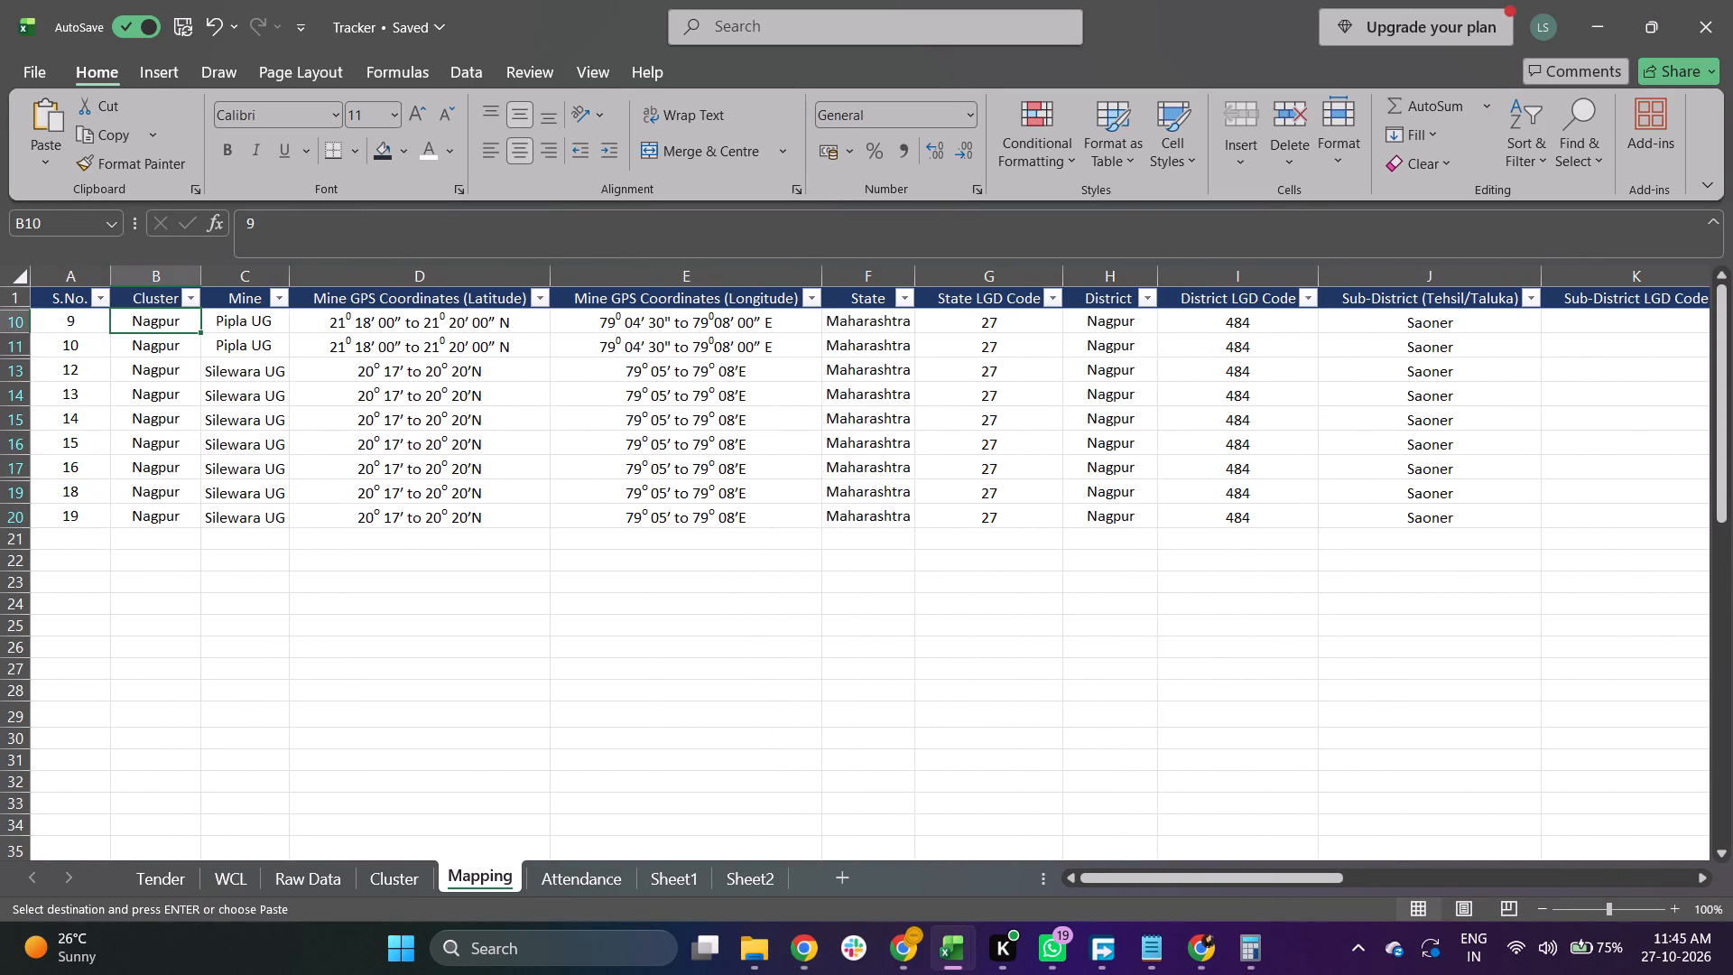
key(Right)
key(Right)
key(Right)
key(Right)
key(Right)
key(Right)
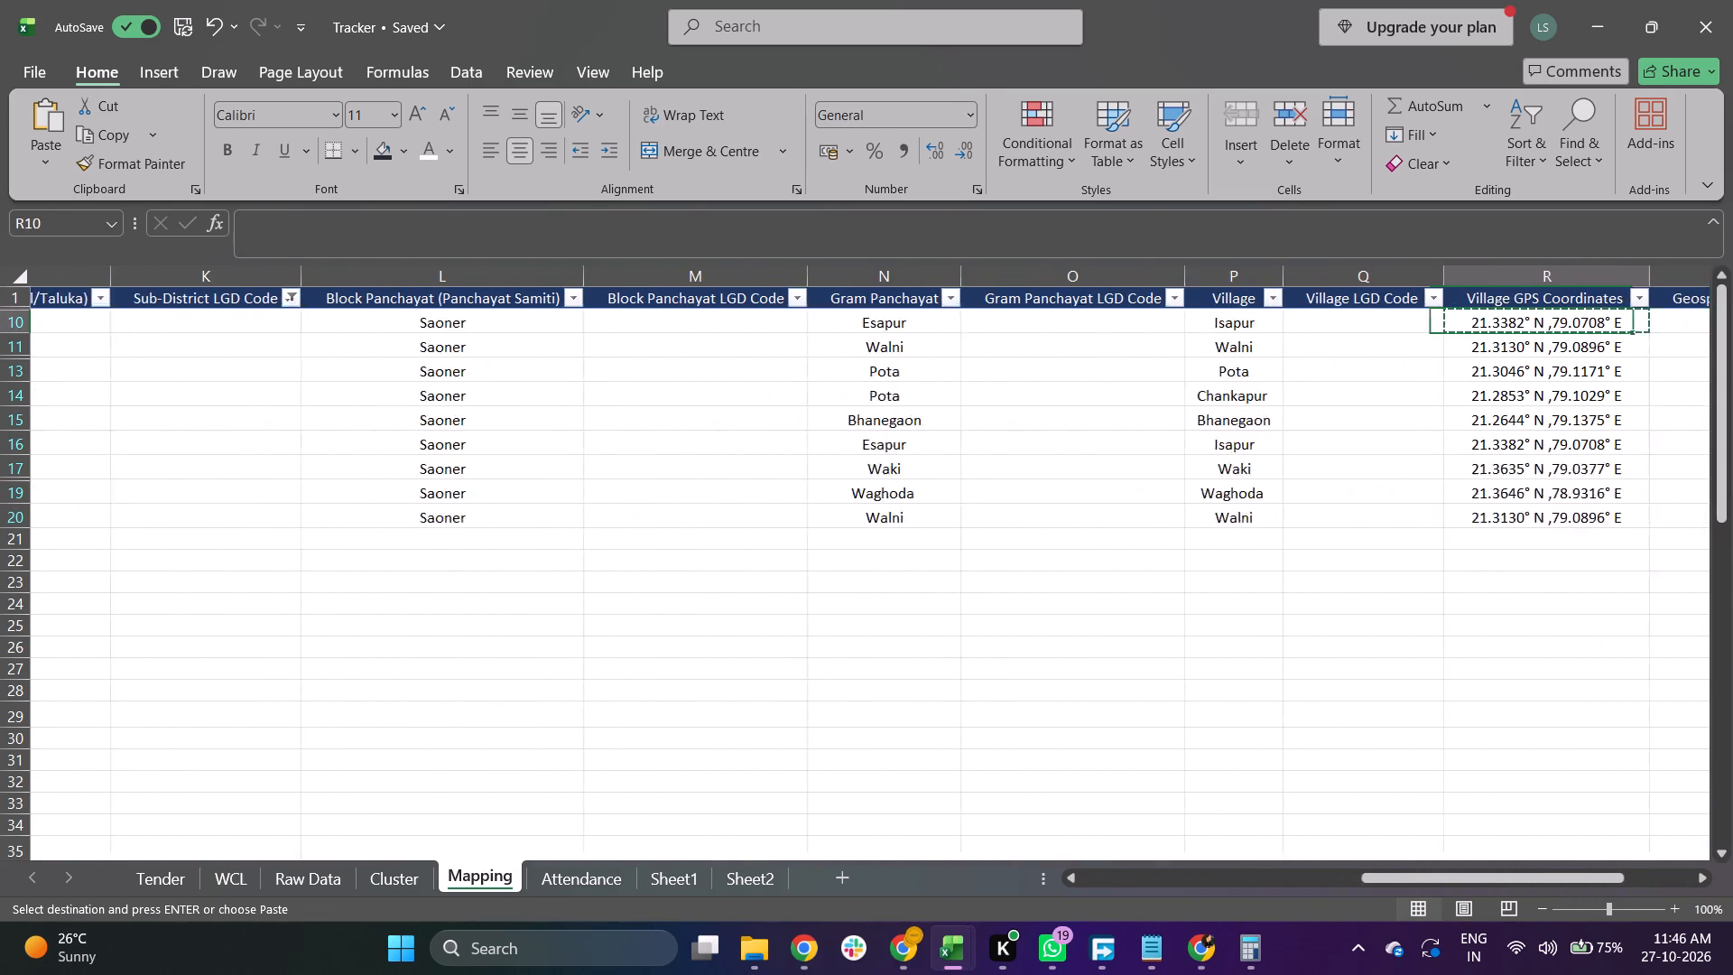
key(Right)
key(Right)
key(Left)
key(Left)
key(Left)
key(Left)
key(Left)
key(Left)
key(Left)
key(Left)
key(Left)
key(Left)
key(Left)
key(Left)
key(Left)
key(Left)
key(Left)
key(Left)
key(Left)
key(Left)
key(Left)
key(Left)
key(Left)
key(Left)
key(Left)
key(Left)
key(Left)
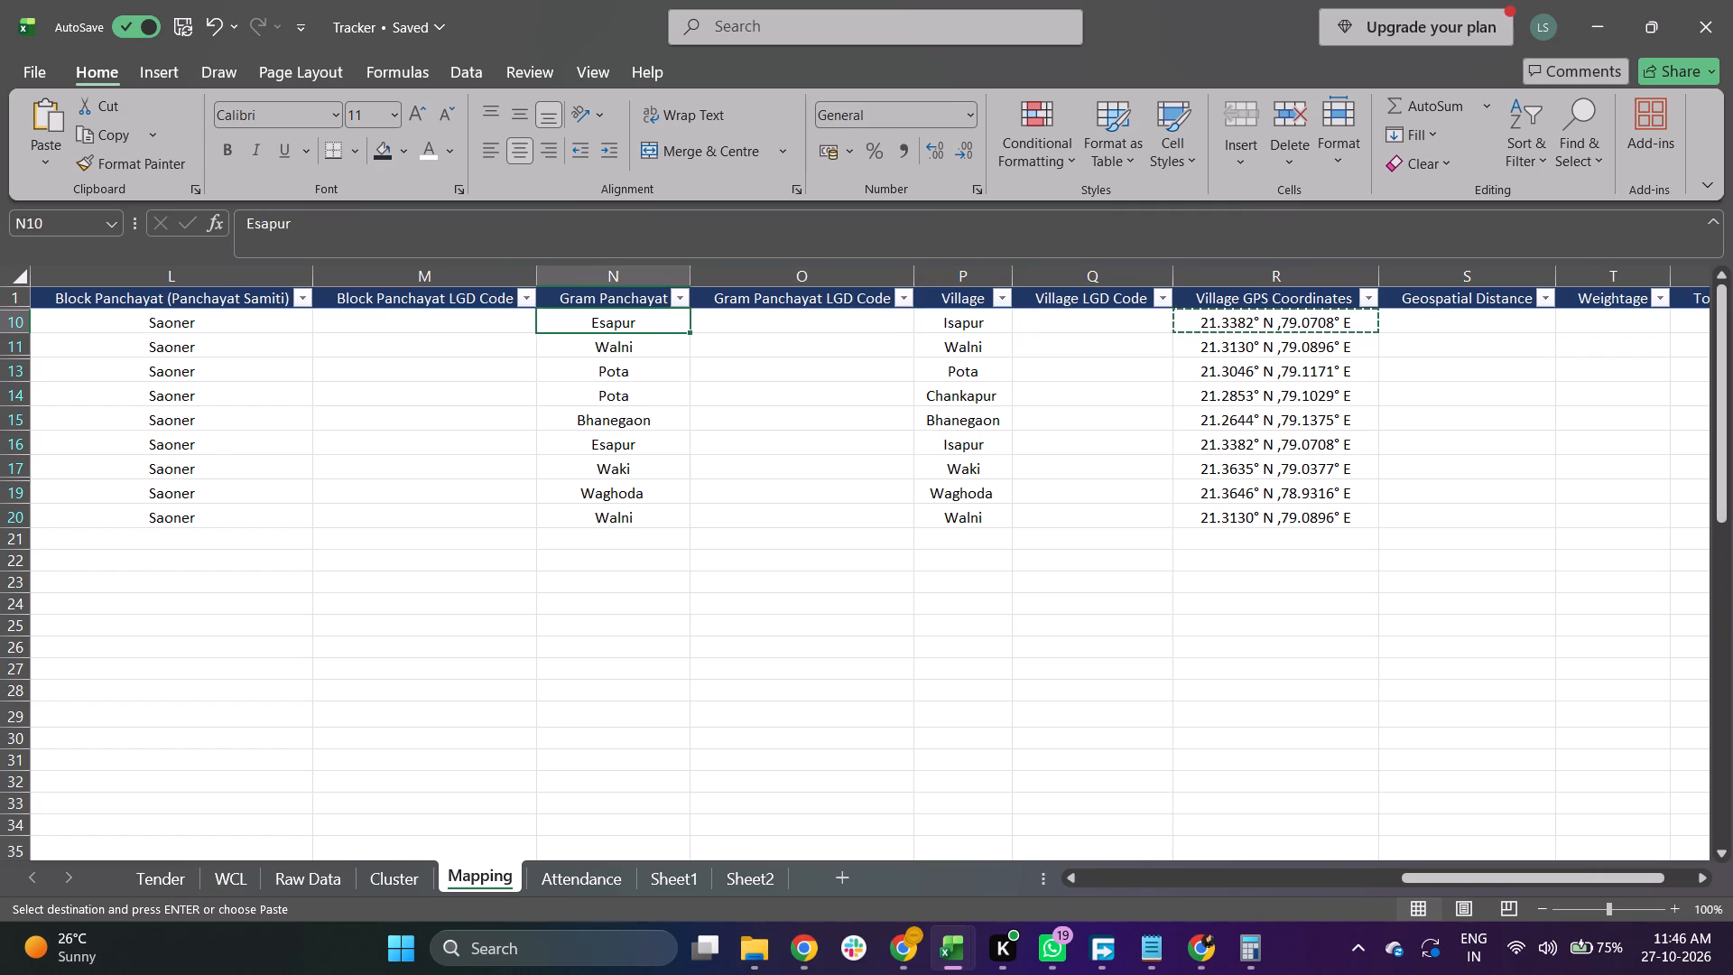
Copy the header row and row 10 from S.No. through Village GPS Coordinates, and switch to the Chrome browser.
key(Up)
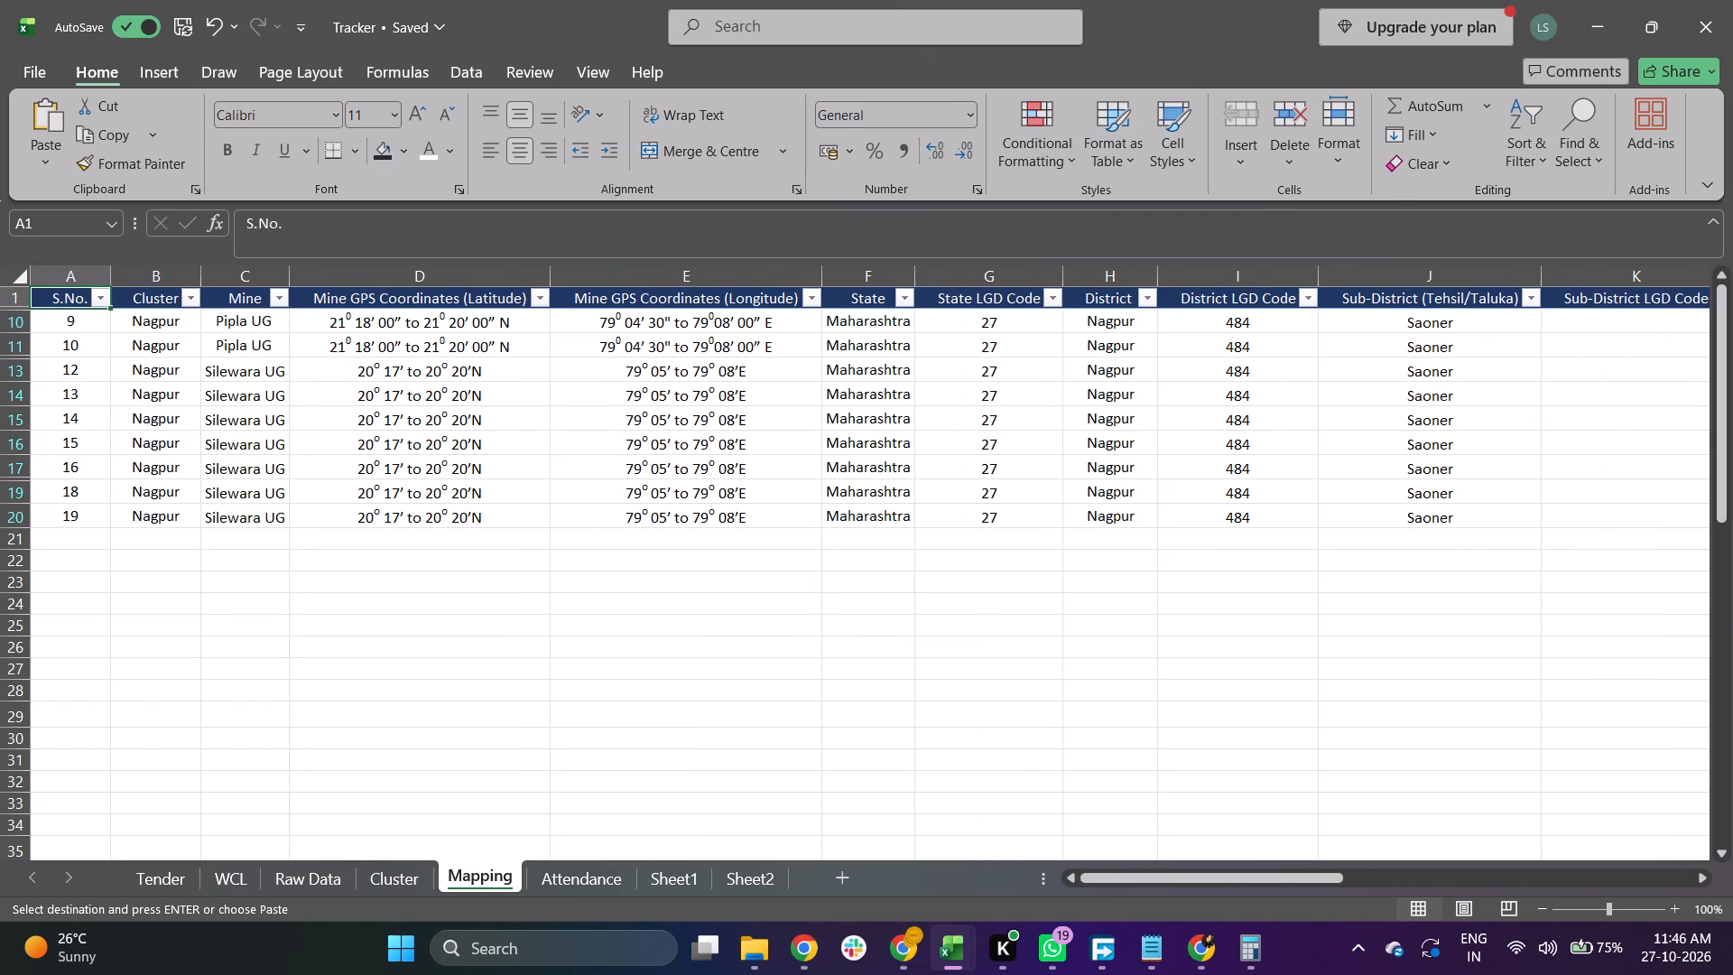
key(shift+Down)
key(shift+Right)
key(shift+Right)
key(shift+Right)
key(shift+Right)
key(shift+Right)
key(shift+Right)
key(shift+Right)
key(shift+Right)
key(shift+Right)
key(shift+Right)
key(shift+Right)
key(shift+Right)
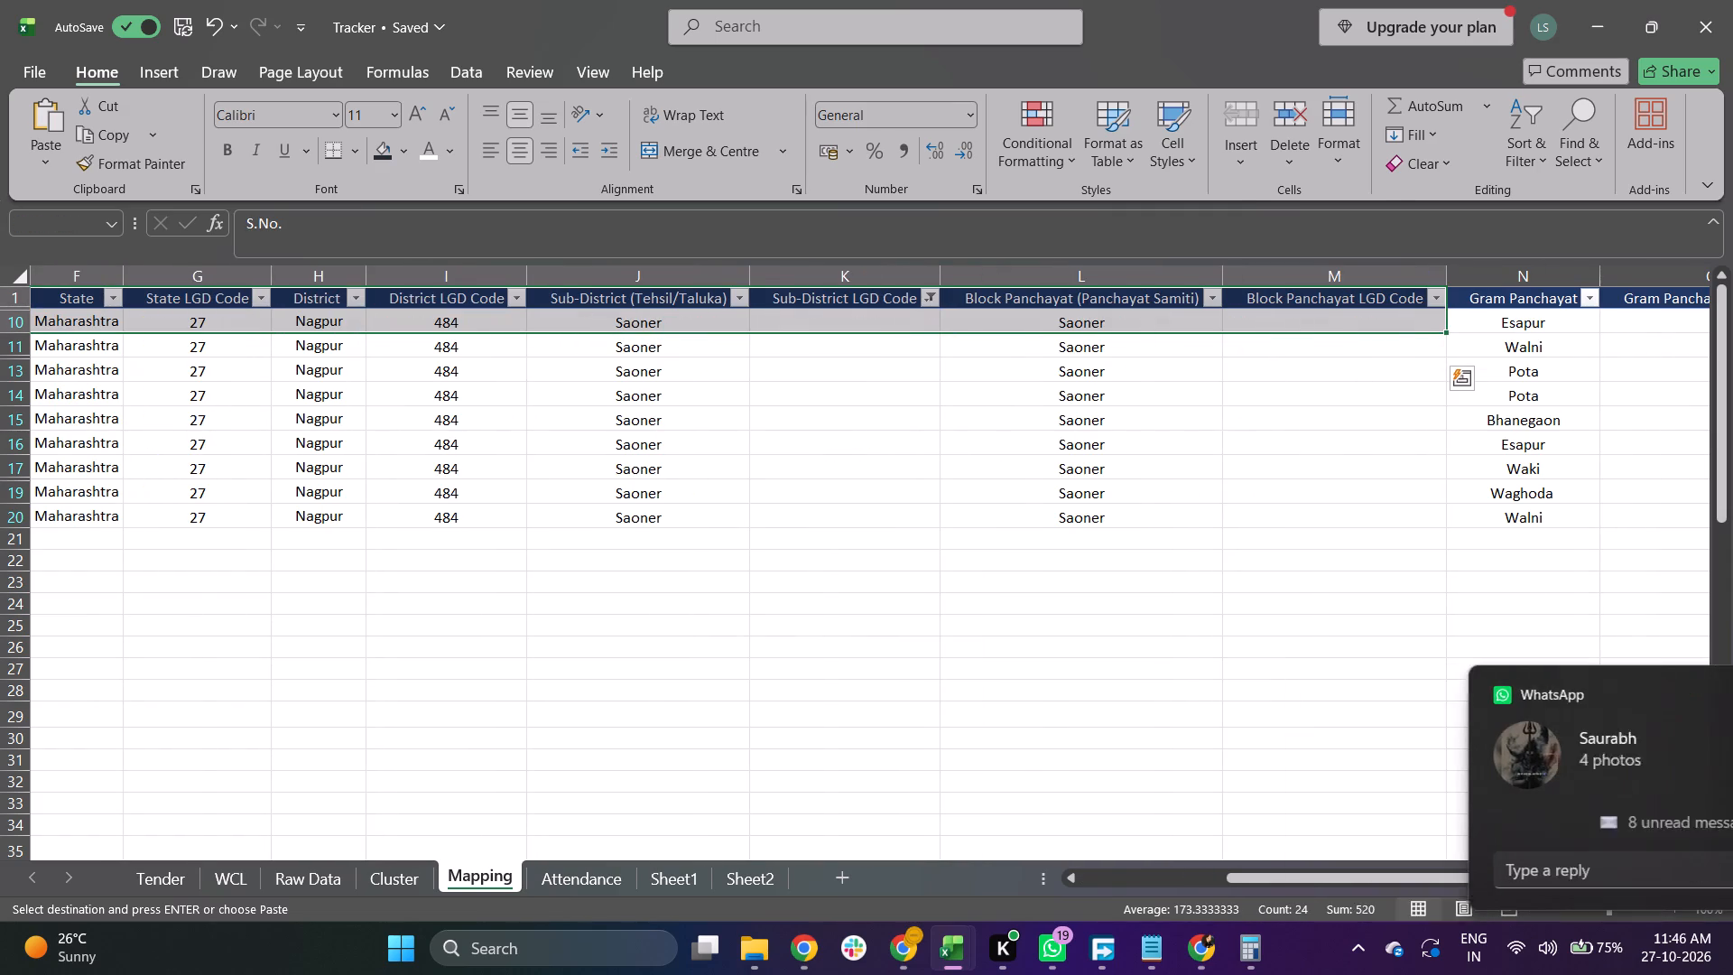
key(shift+Right)
key(shift+Right)
key(shift+Right)
key(shift+Right)
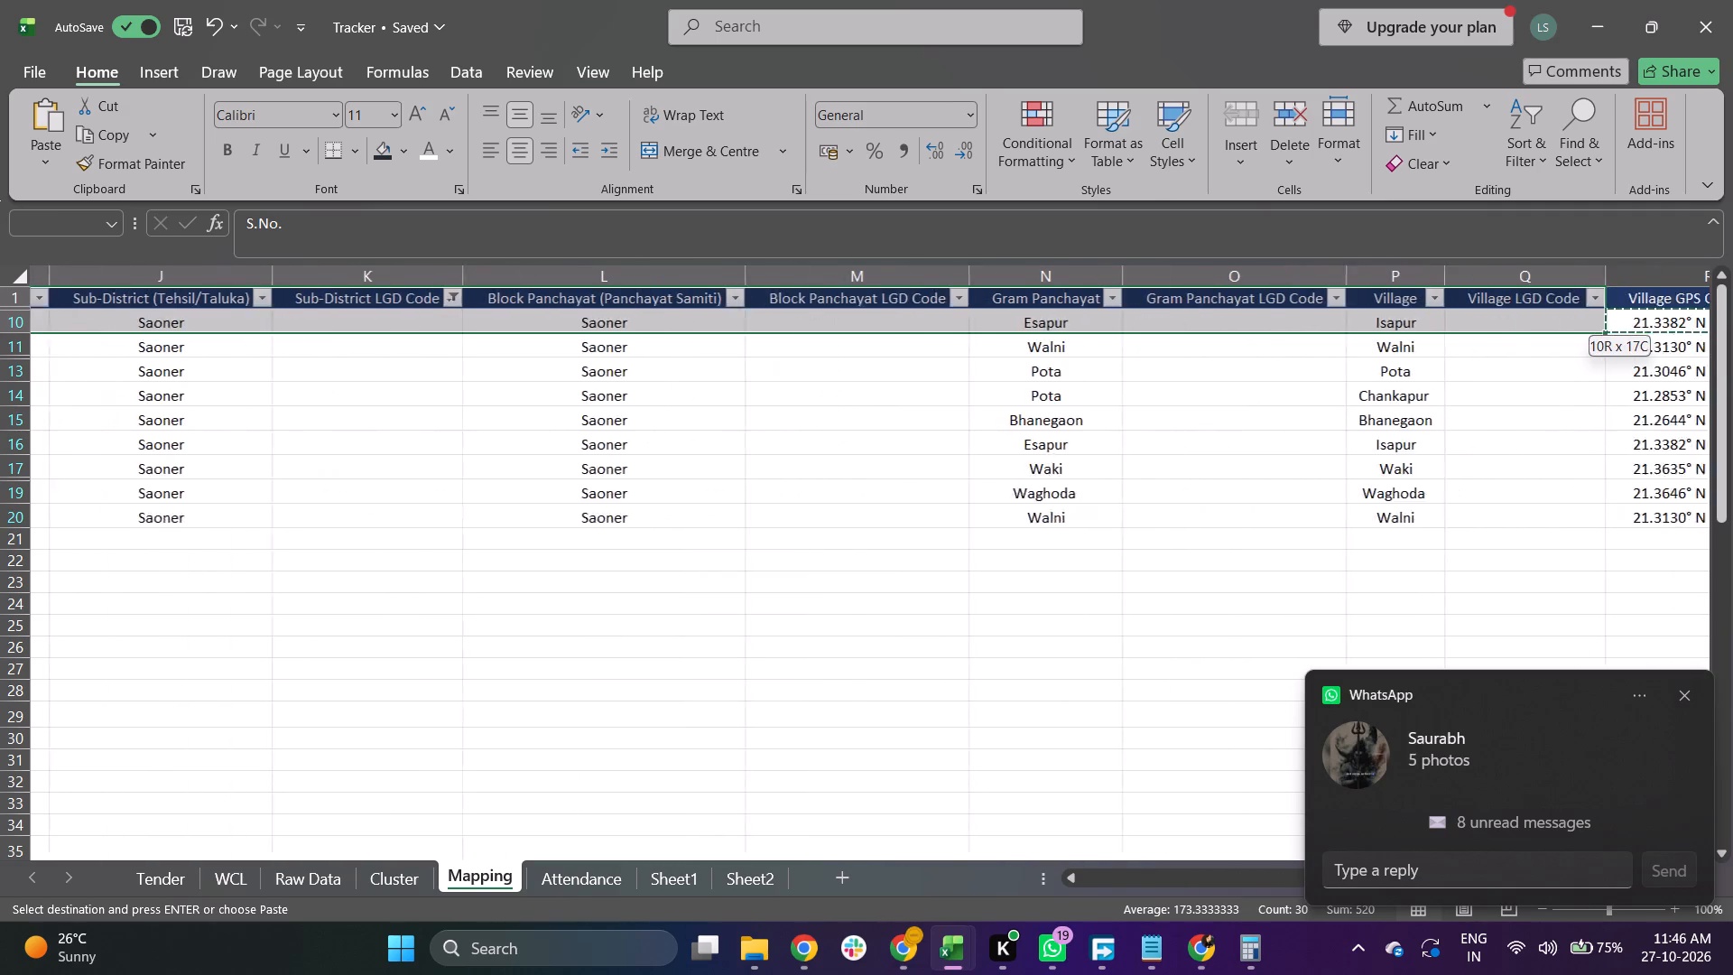
key(shift+Right)
key(shift+Right)
key(shift+Right)
key(shift+Right)
key(shift+Left)
key(shift+Left)
key(shift+Left)
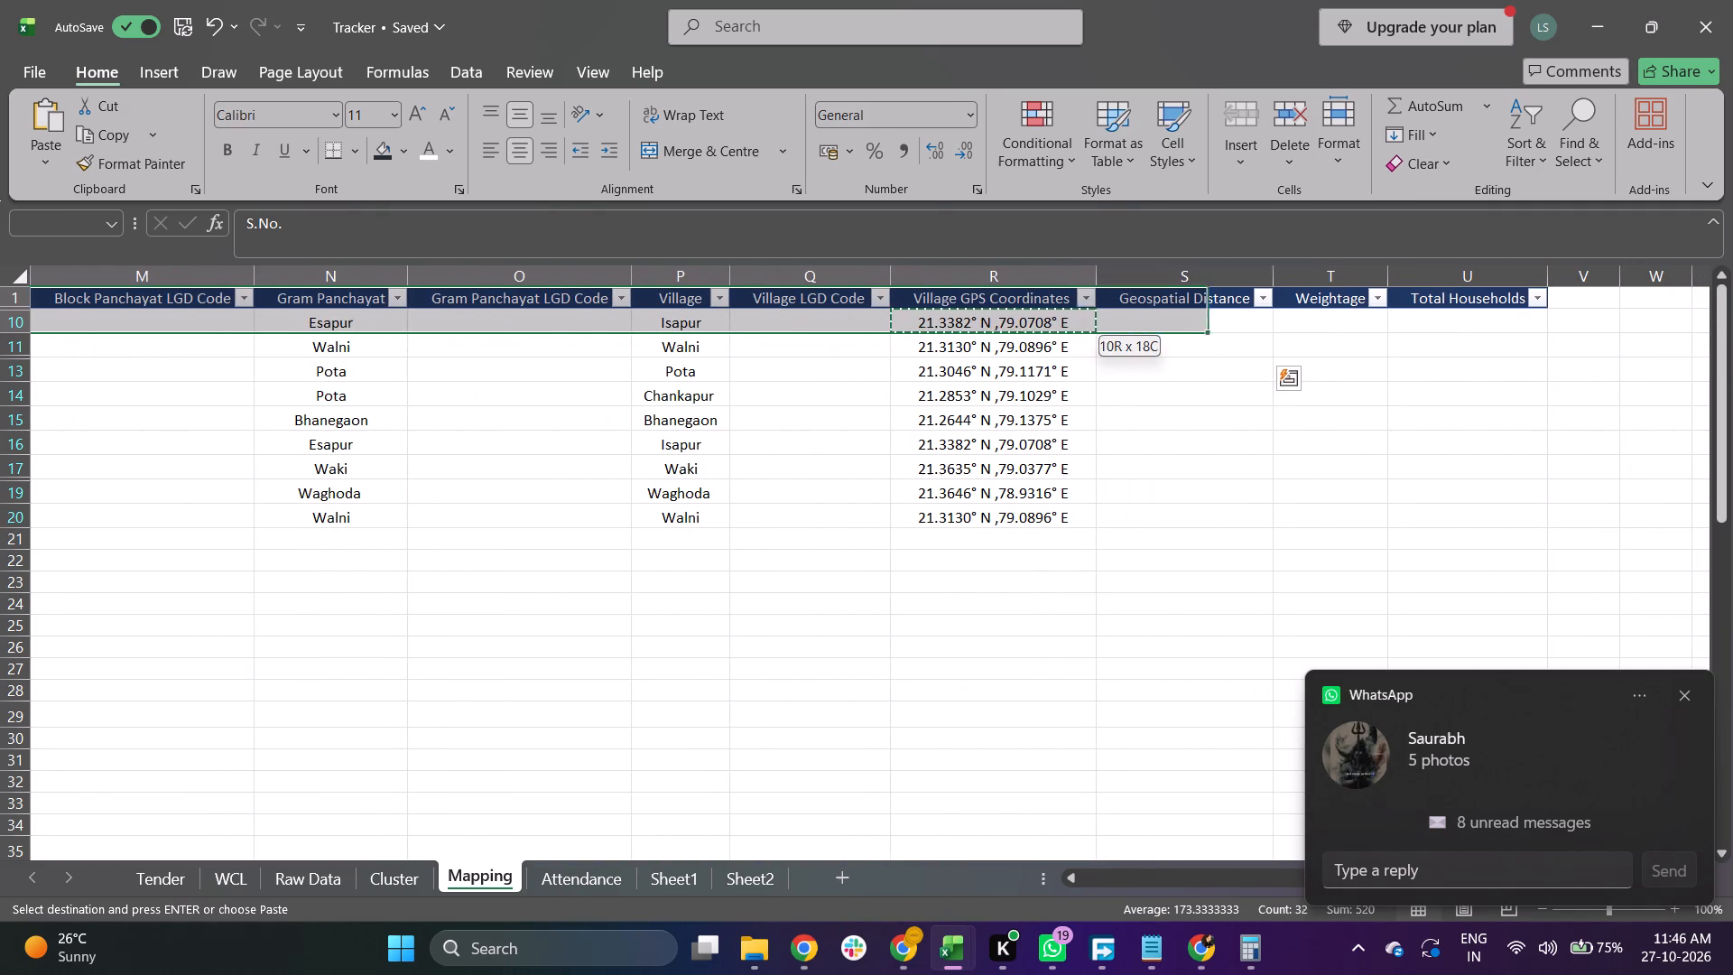
key(ctrl+c)
key(alt+Tab)
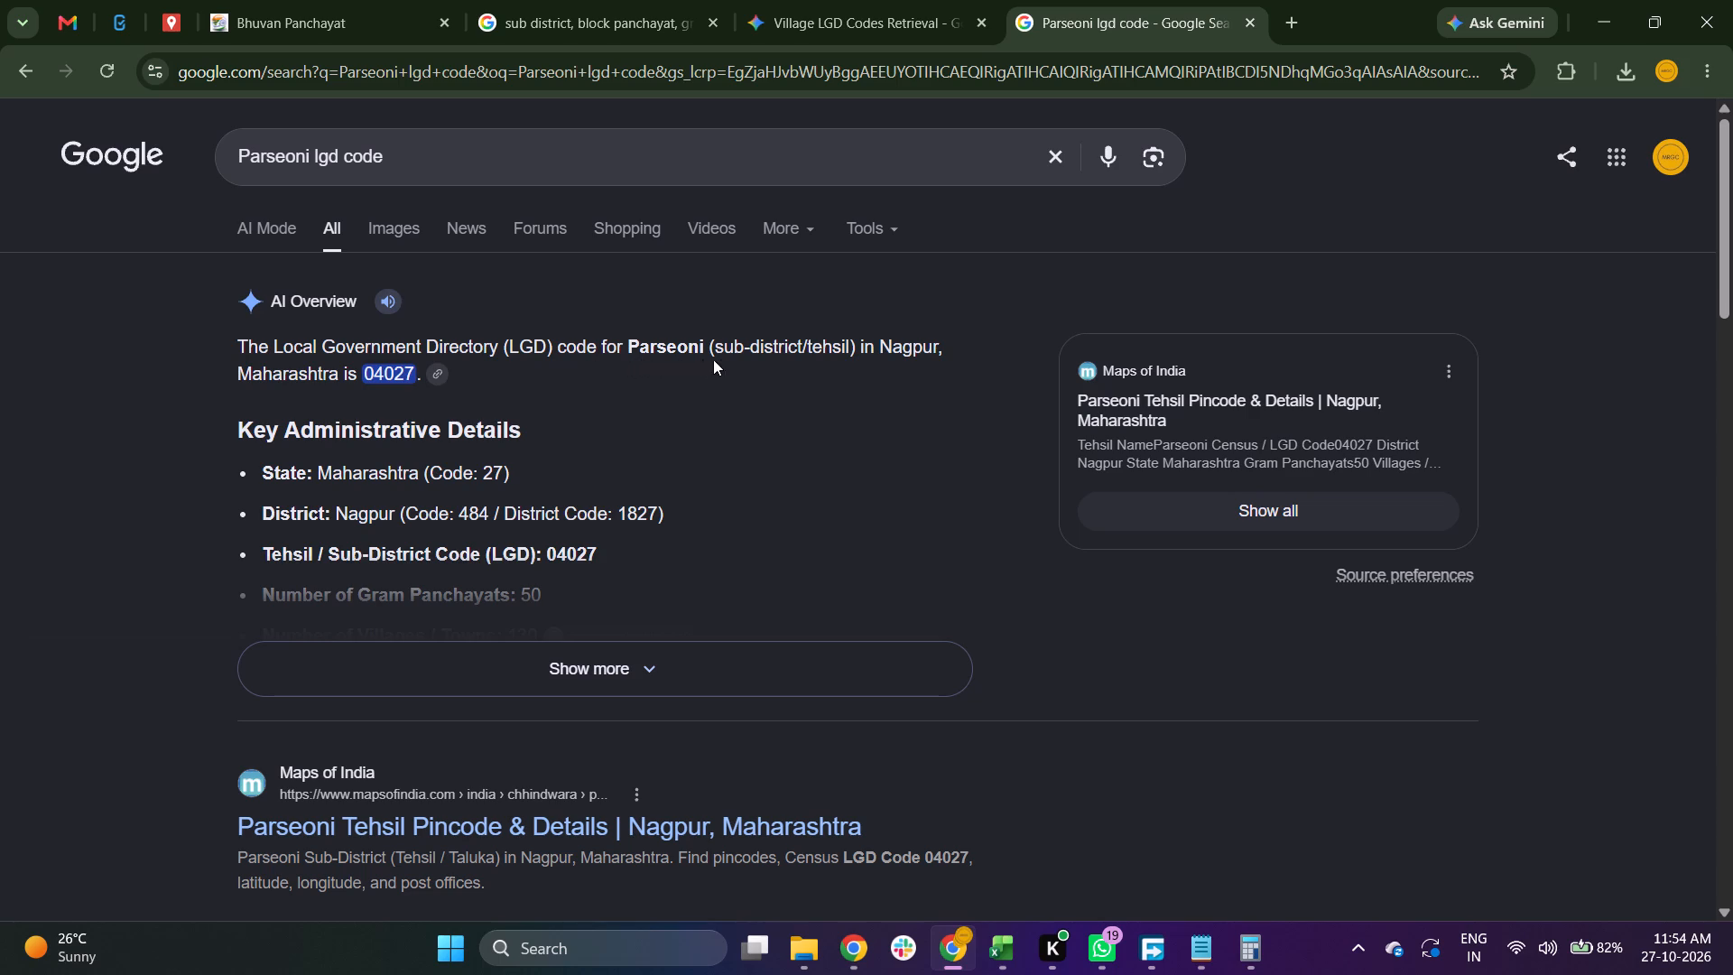
Refine the Google search to "Parseoni block panchayat lgd code".
click(313, 154)
text(block pancha)
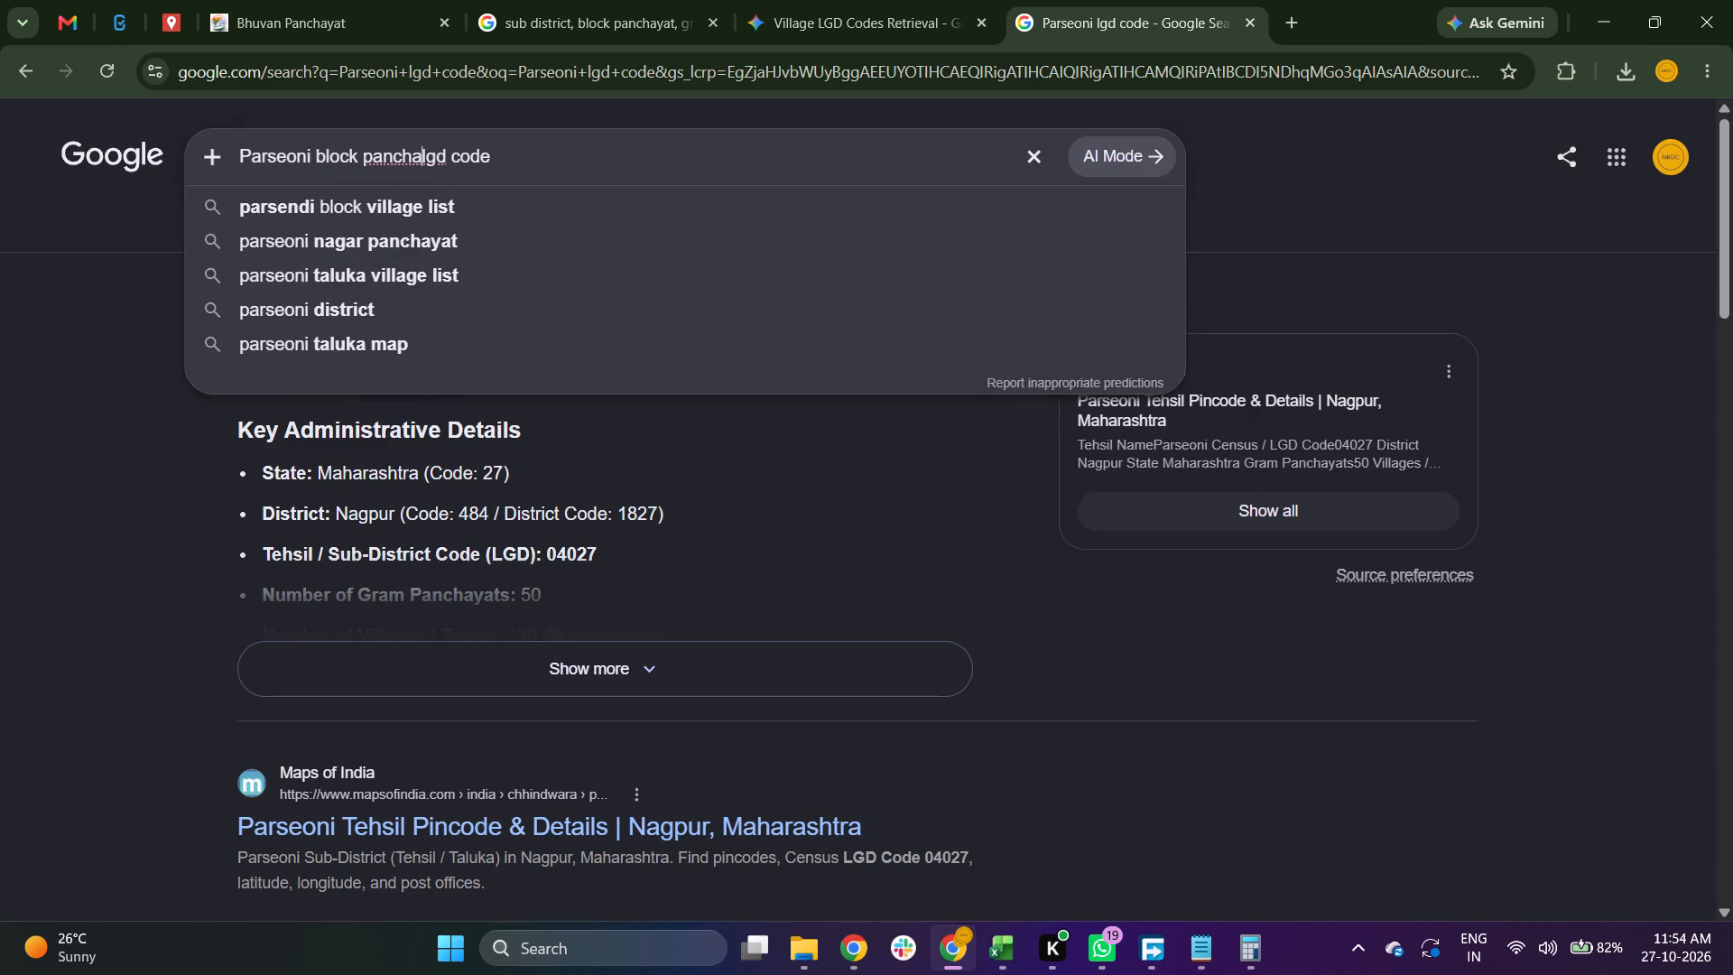
text(yy)
key(BackSpace)
text(at)
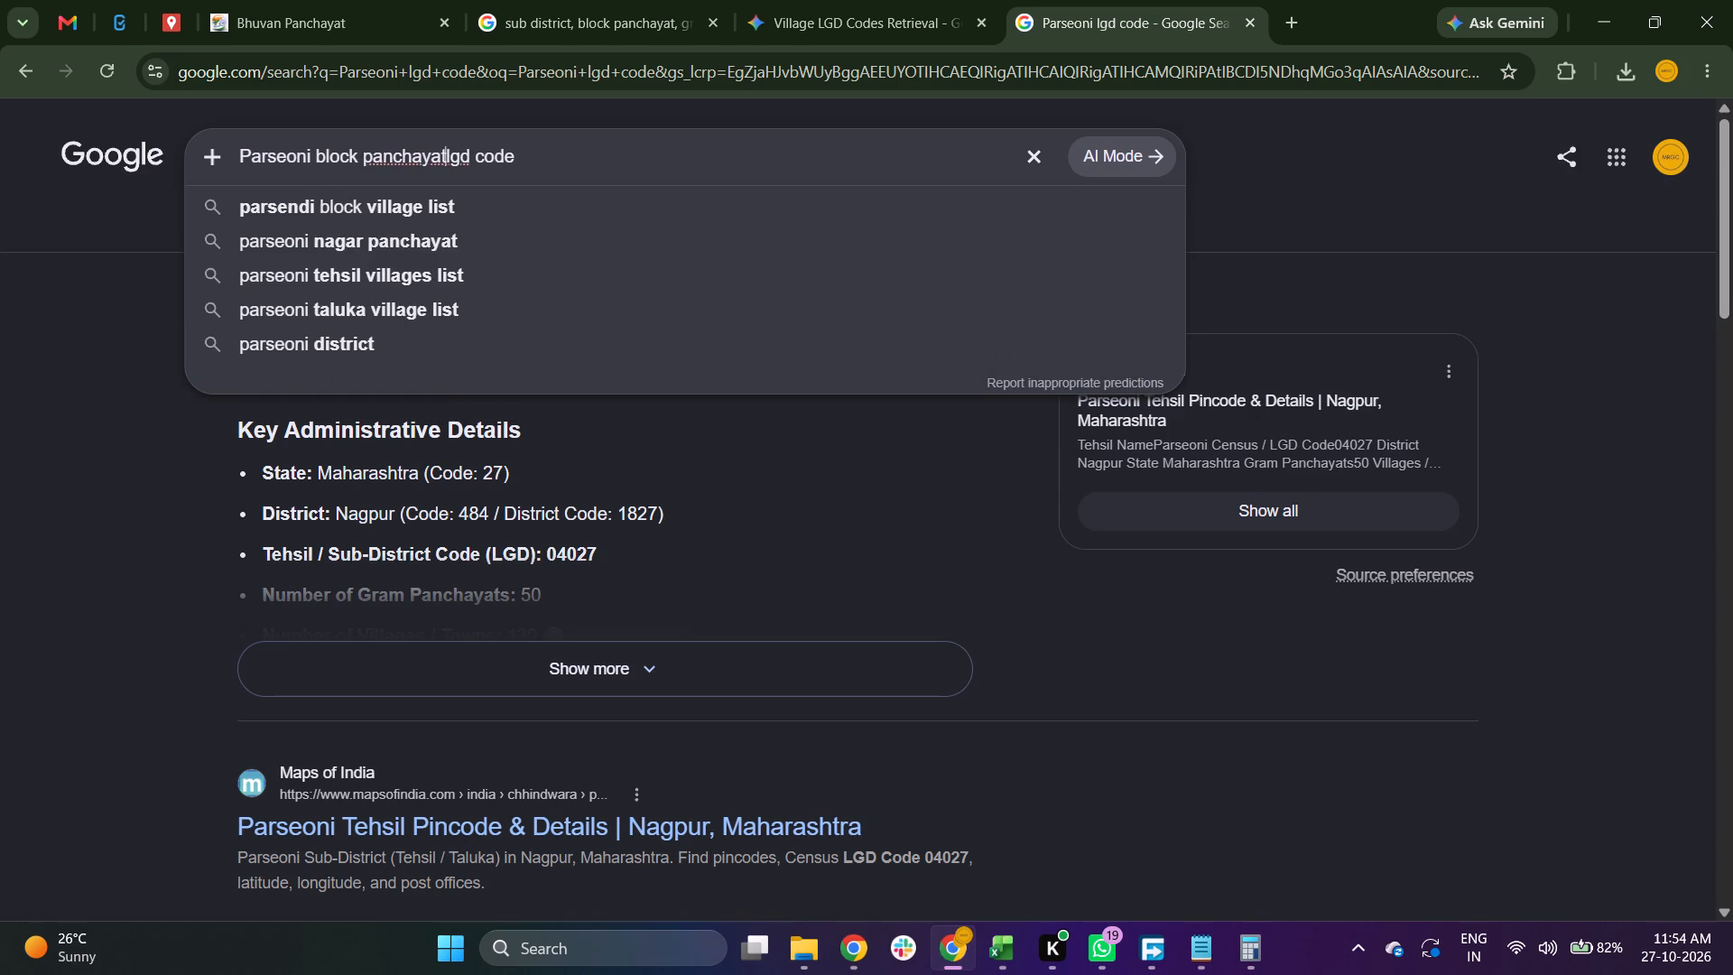
key(space)
click(570, 165)
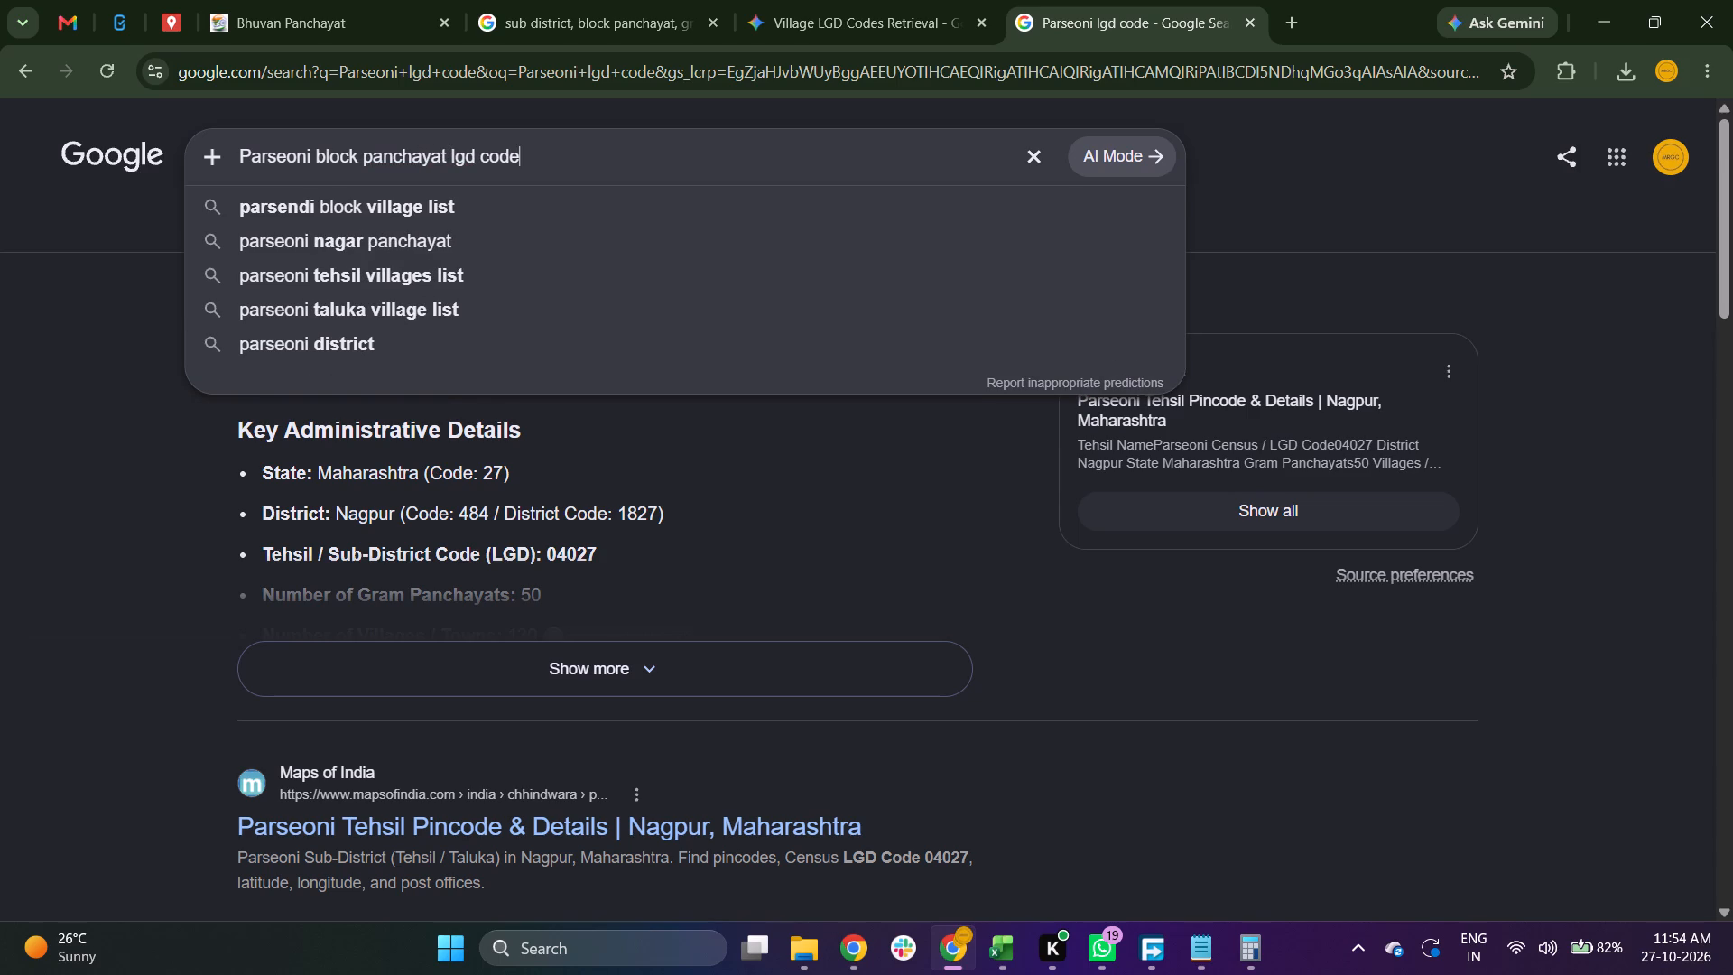
key(Return)
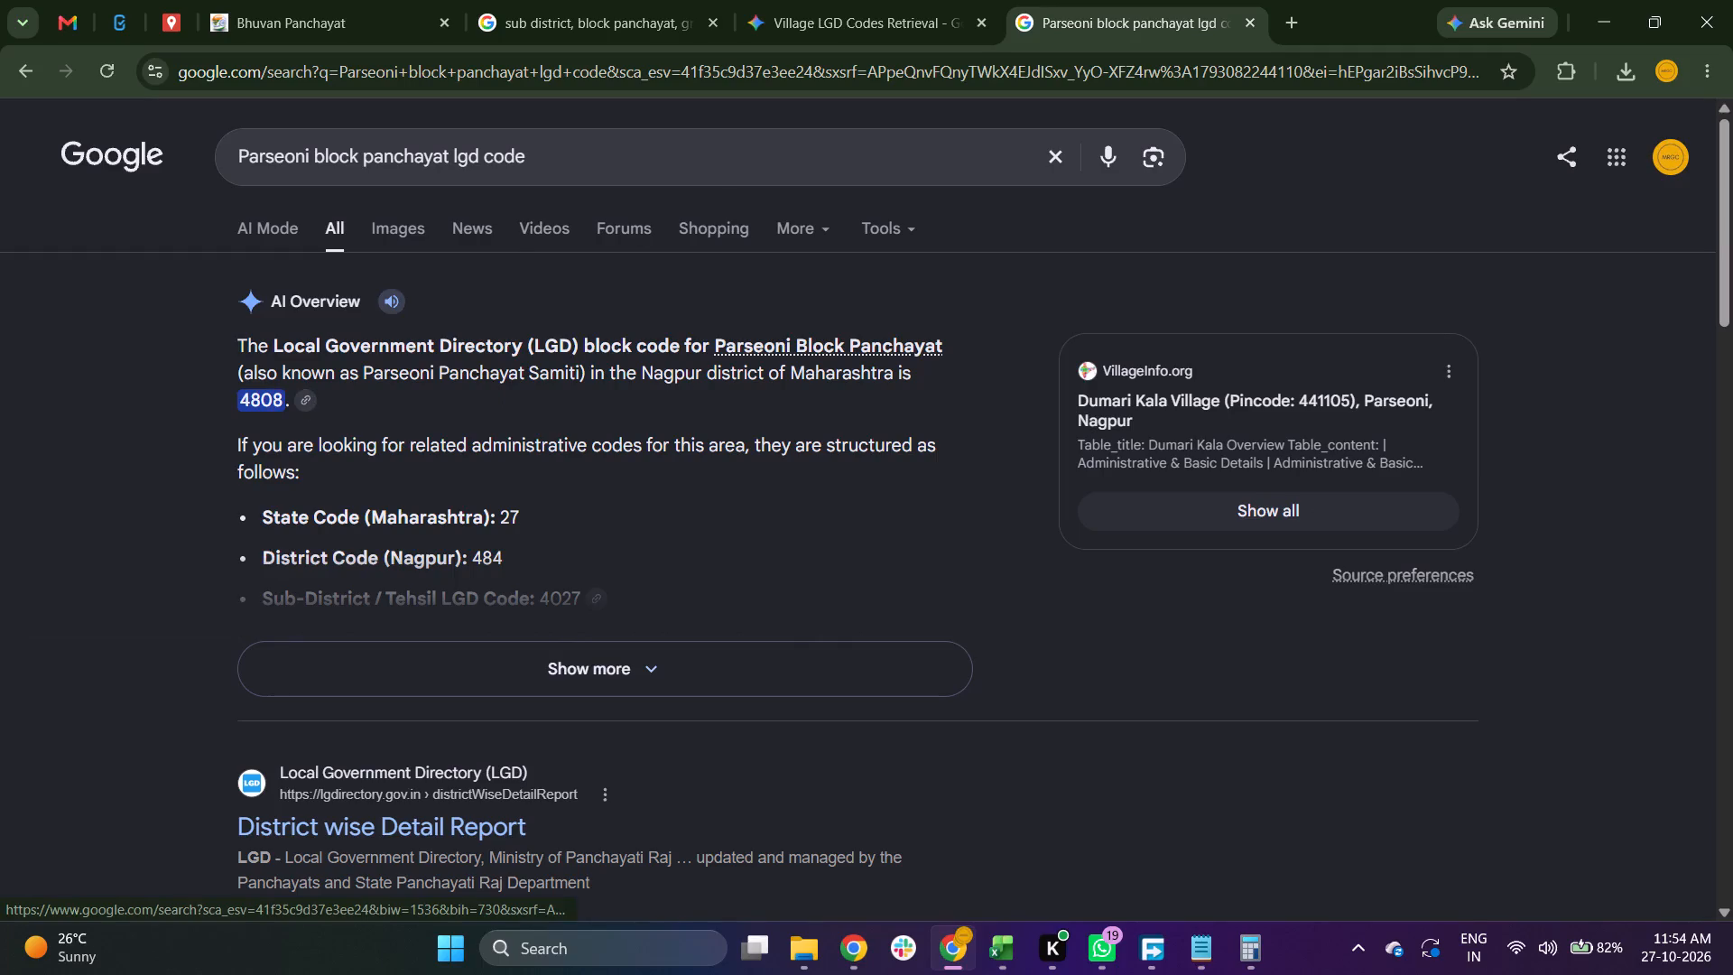
Copy the block panchayat name Kamptee from row 7 of the Mapping sheet and search Google for "Kamptee block panchayat lgd code".
key(alt+Tab)
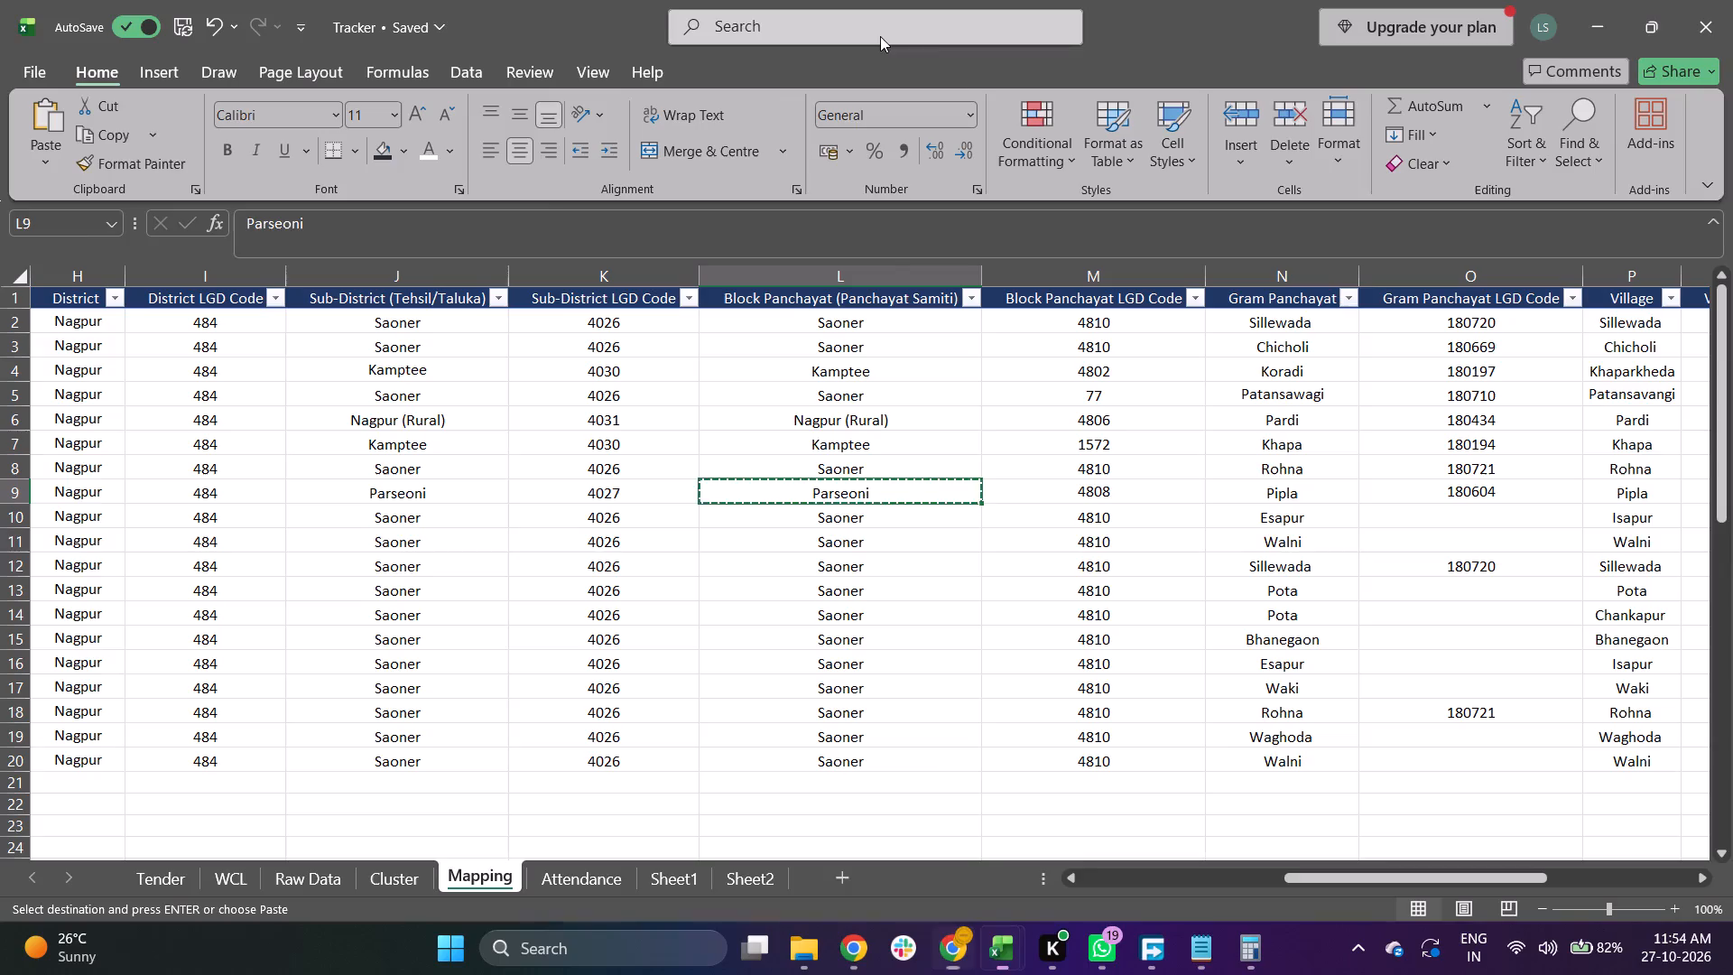
key(Right)
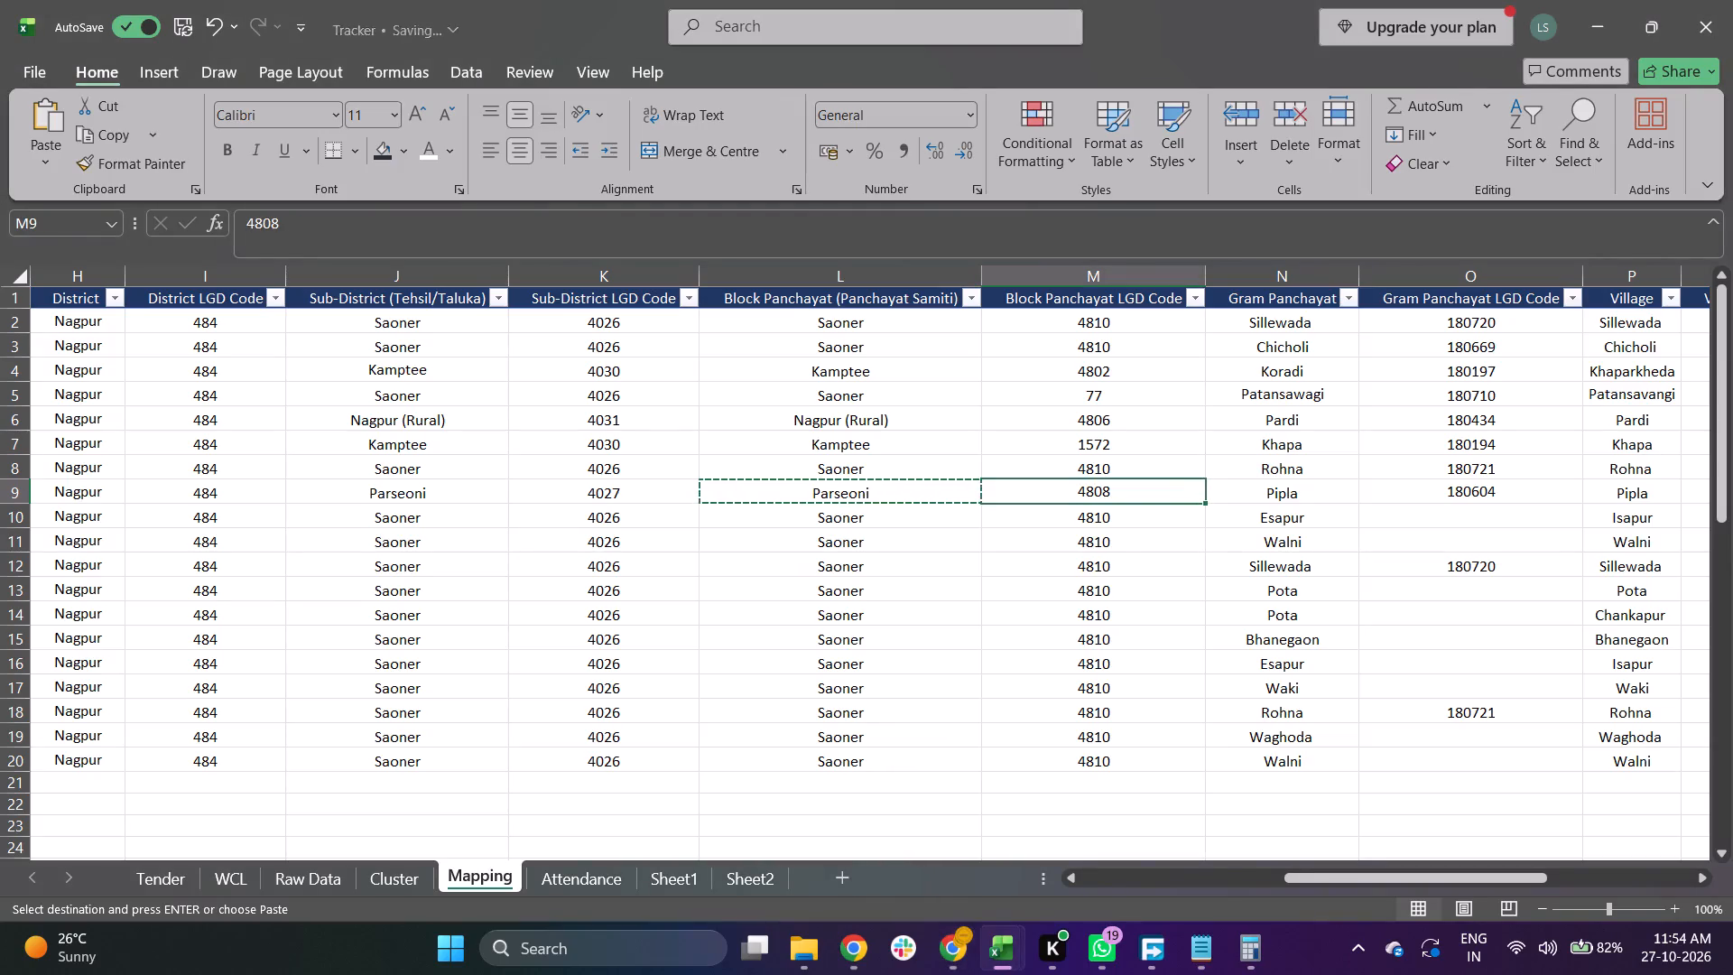
key(Down)
key(Down)
key(Up)
key(Up)
key(Up)
key(Up)
key(Left)
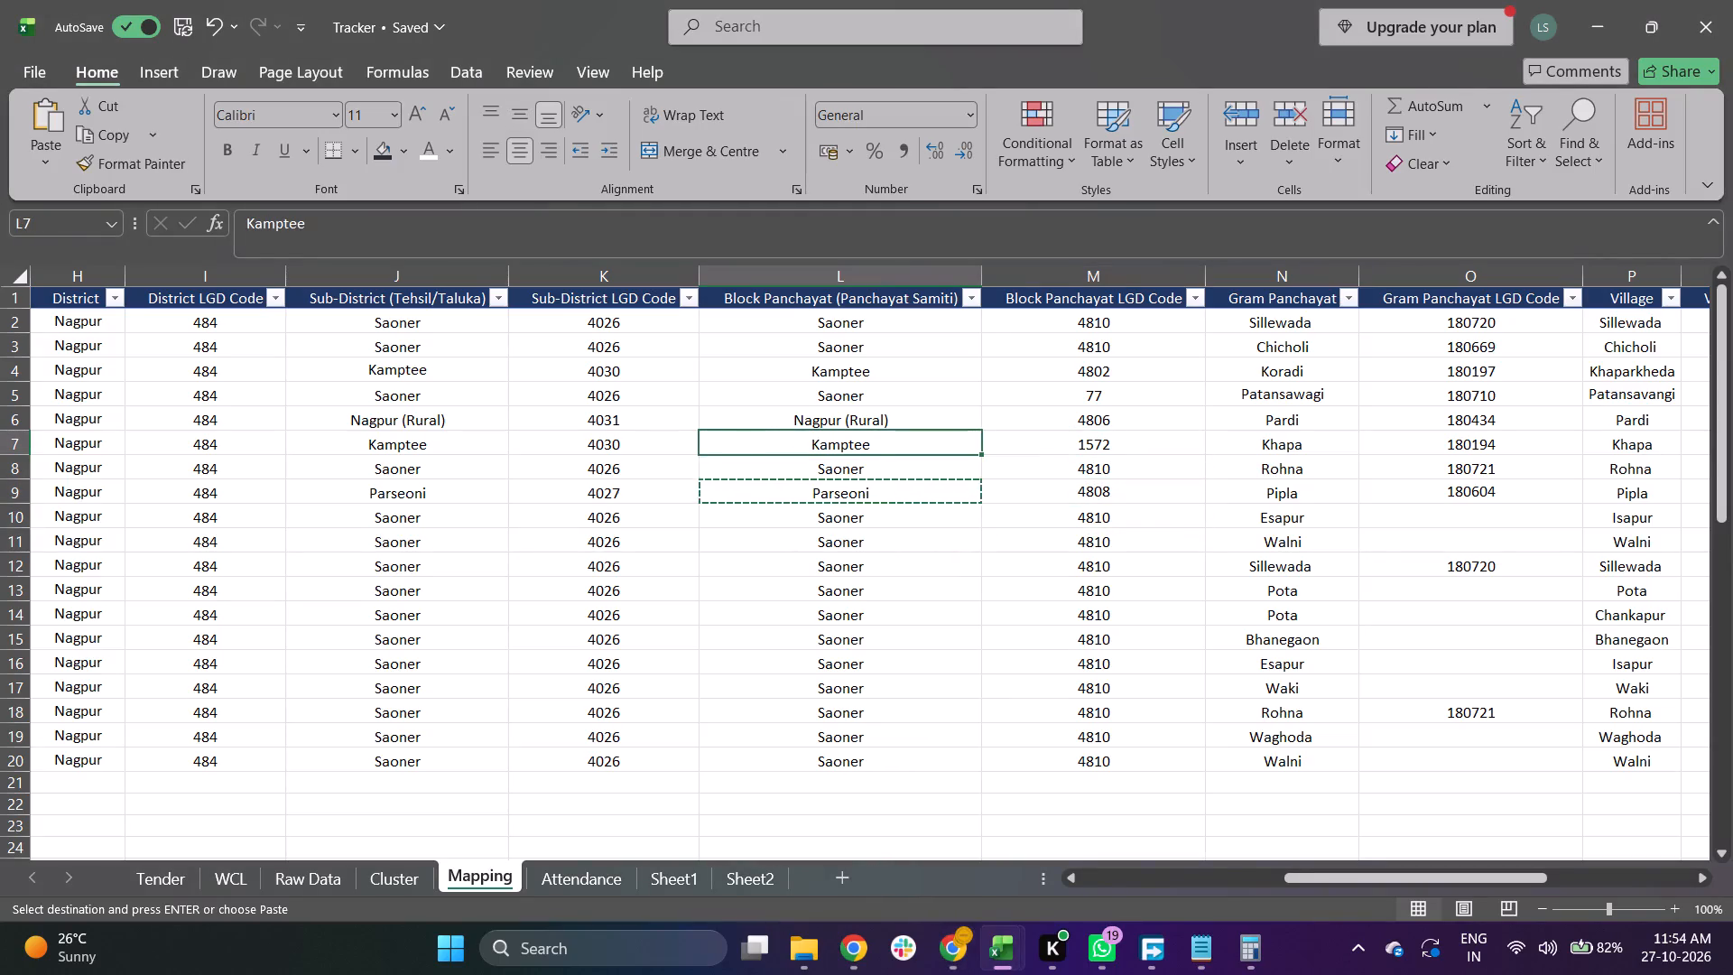
key(ctrl+c)
key(alt+Tab)
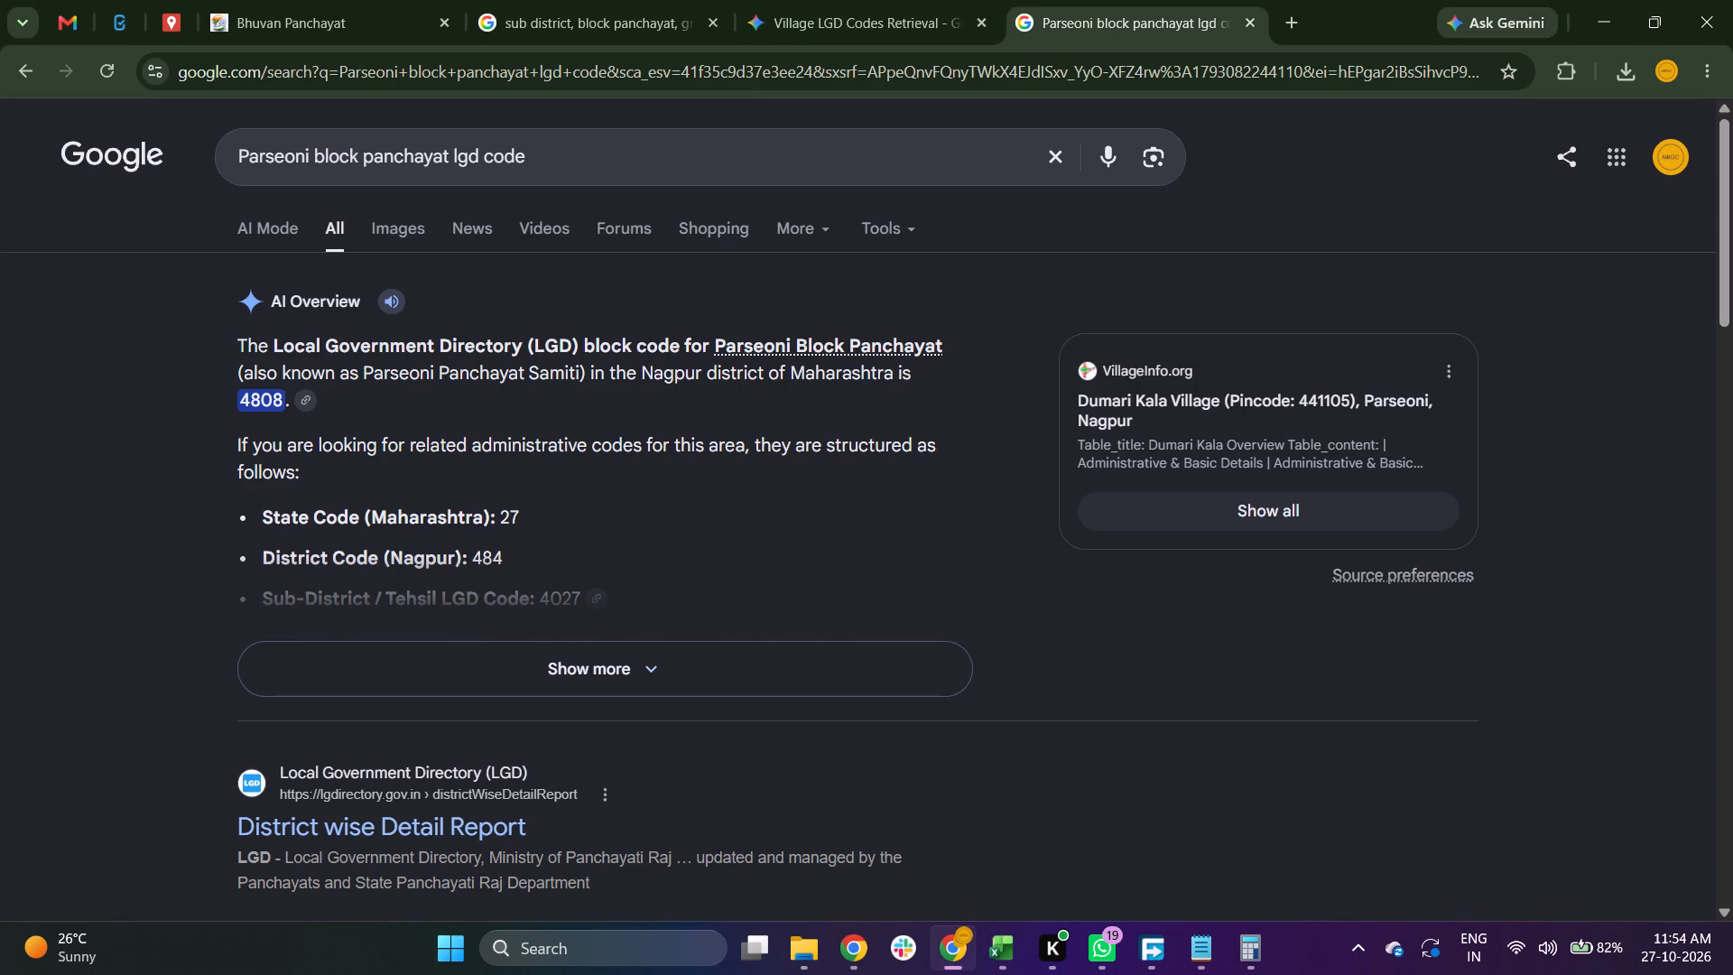
double_click(251, 156)
key(ctrl+v)
key(space)
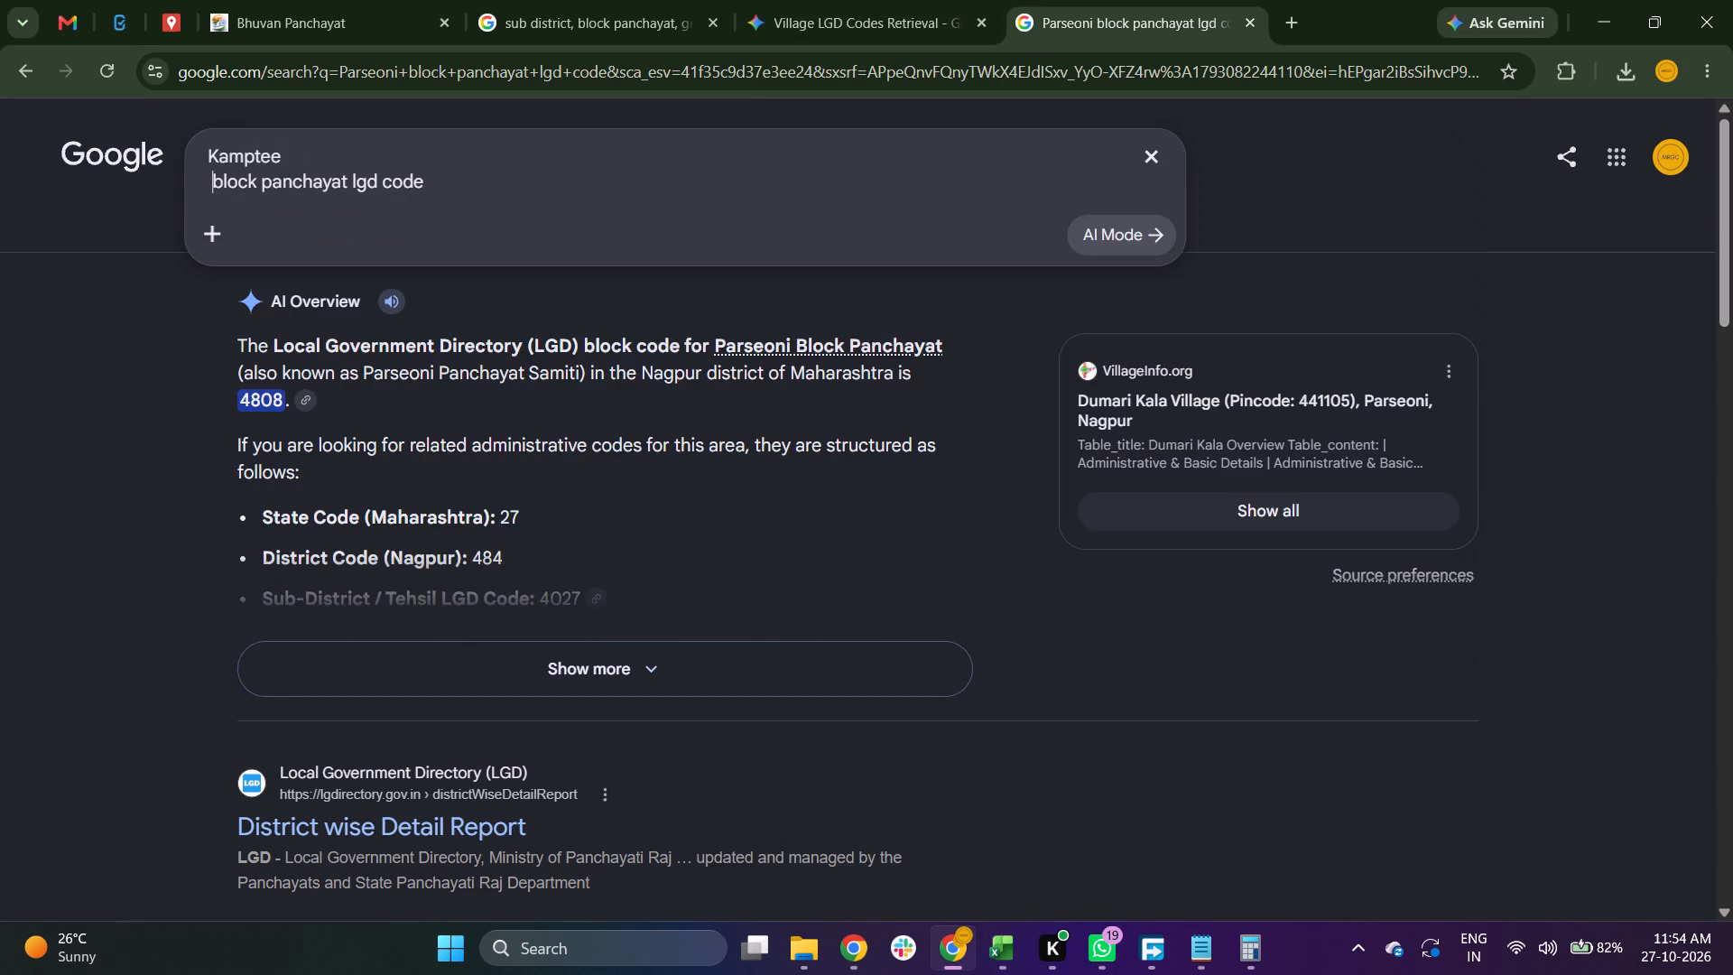
key(Return)
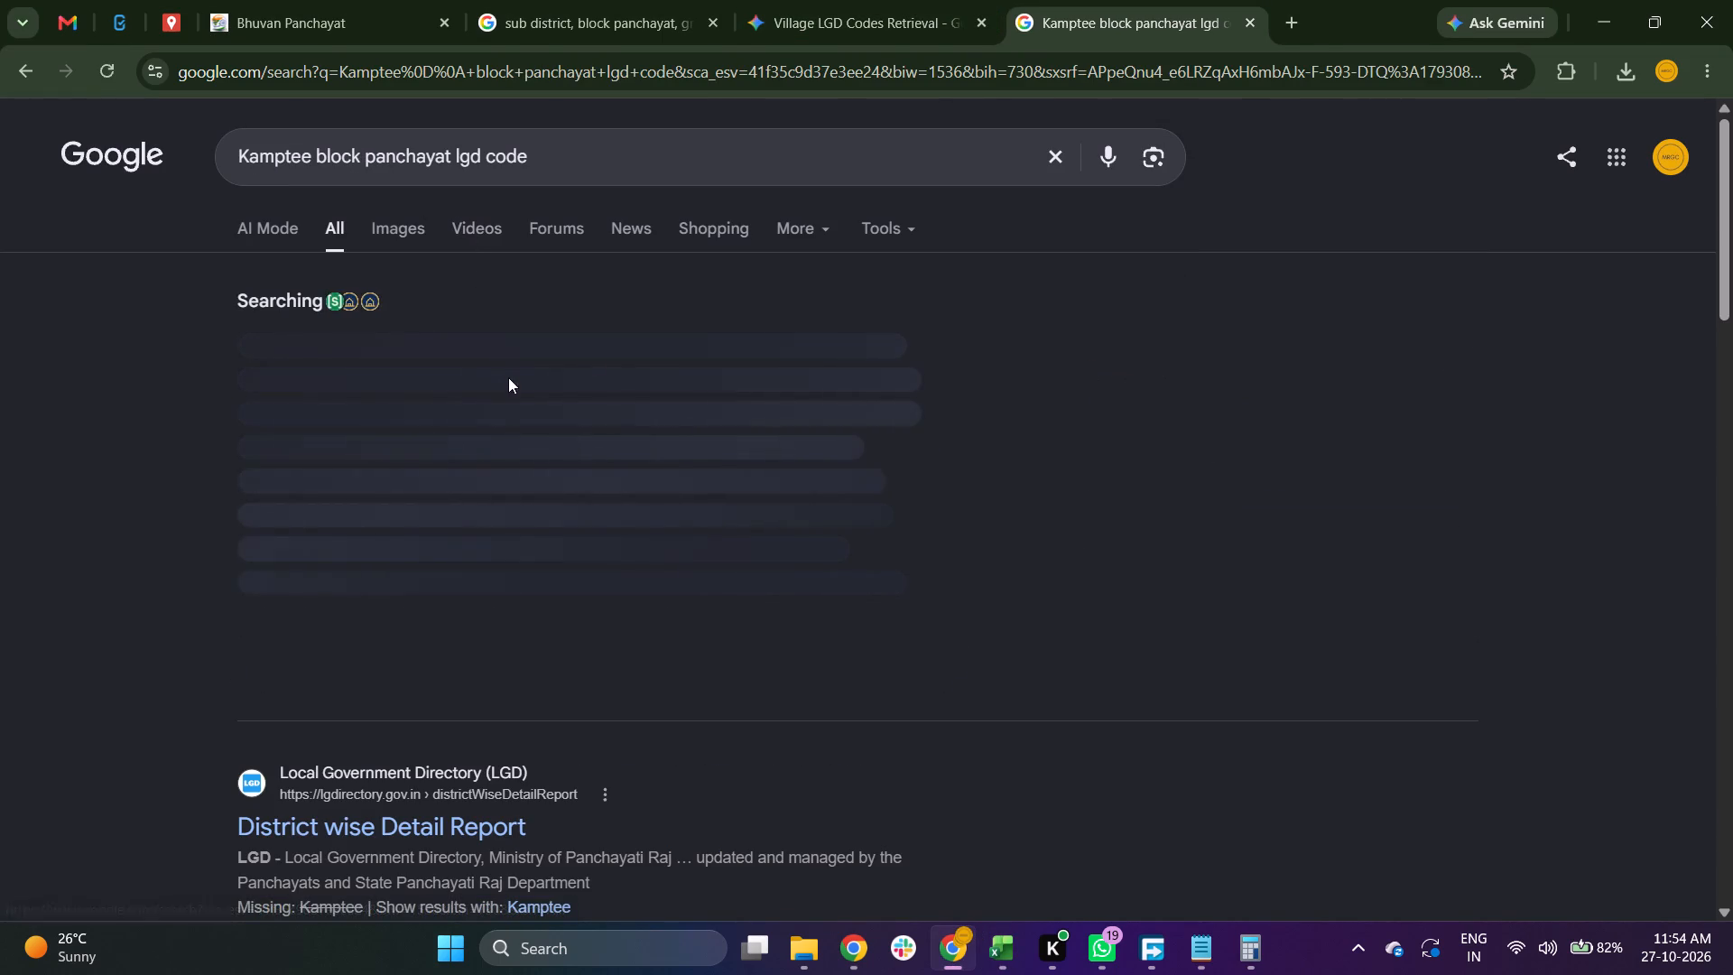
Check Google's answer for Kamptee and set row 7's Block Panchayat LGD Code in the Mapping sheet to 4802.
key(alt+Tab)
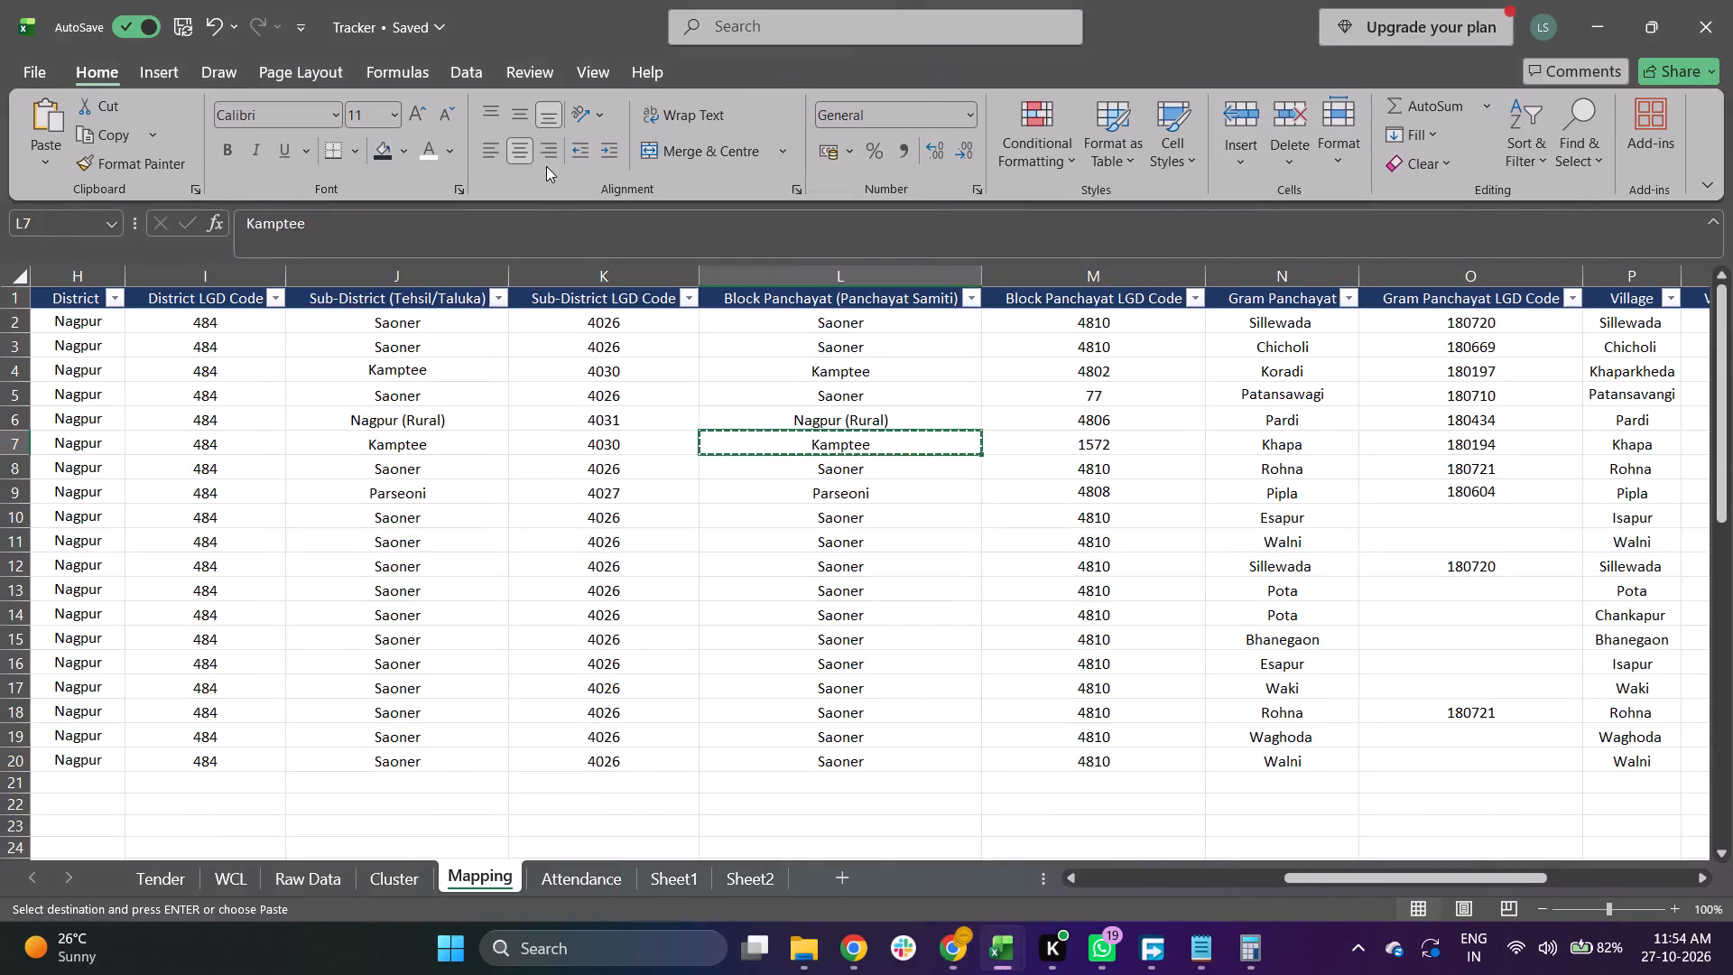
key(Right)
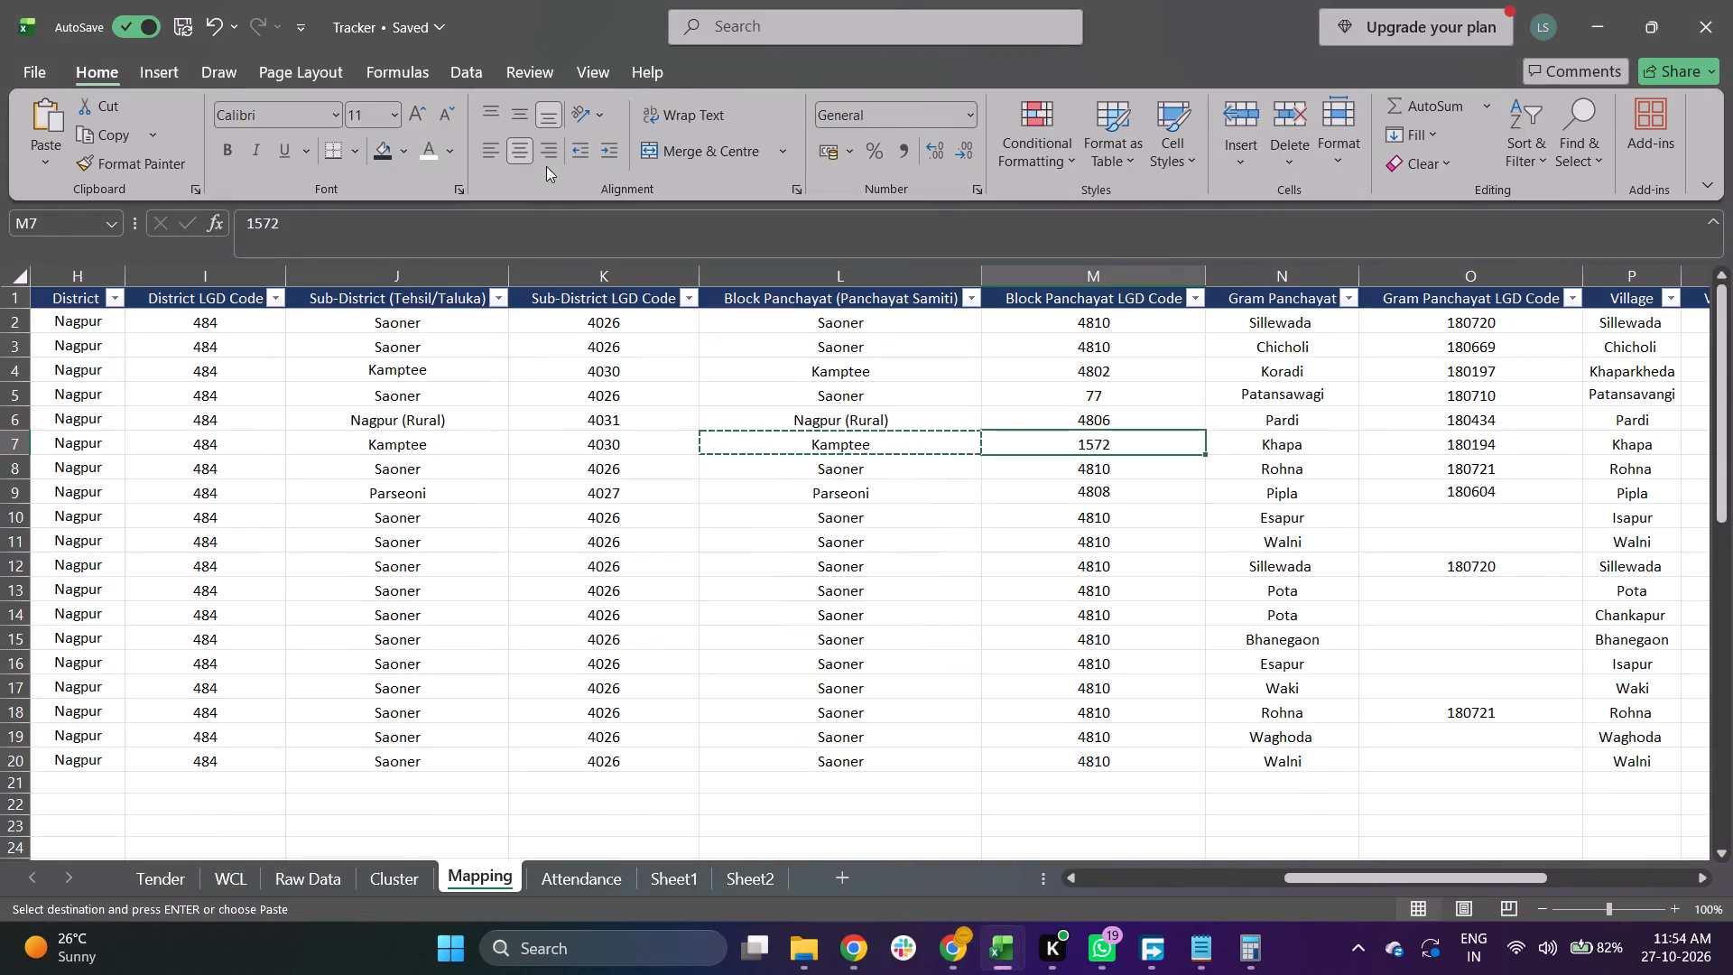
key(alt+Tab)
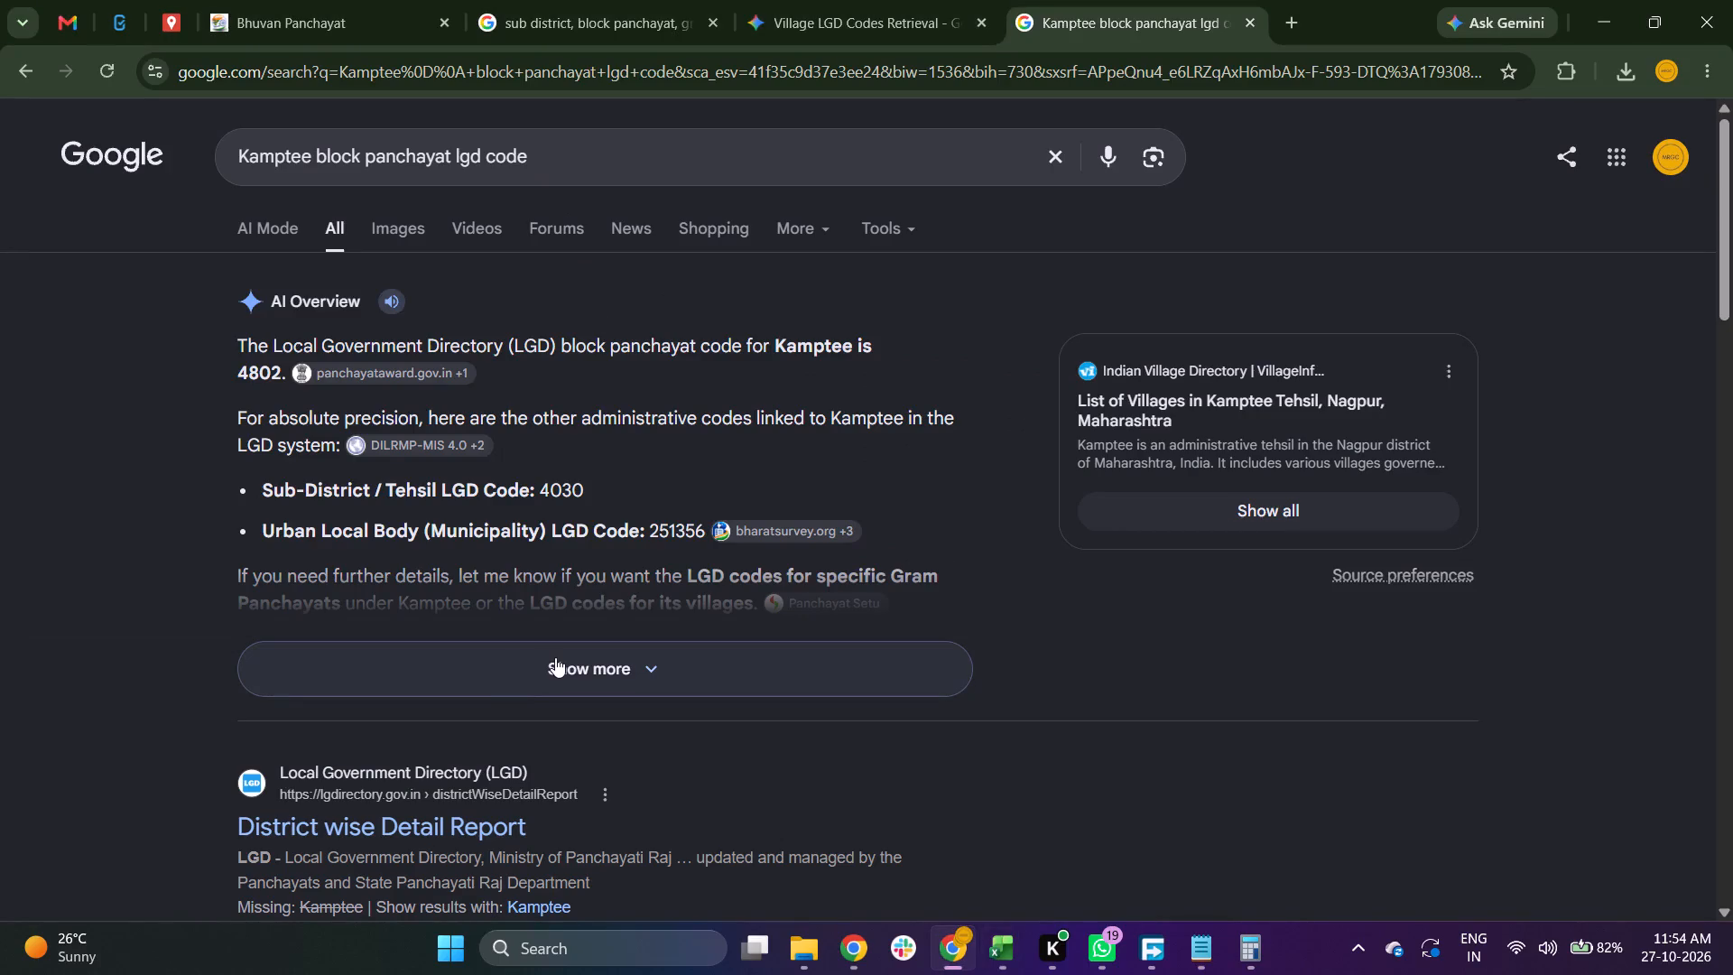
key(alt+Tab)
key(alt+Tab)
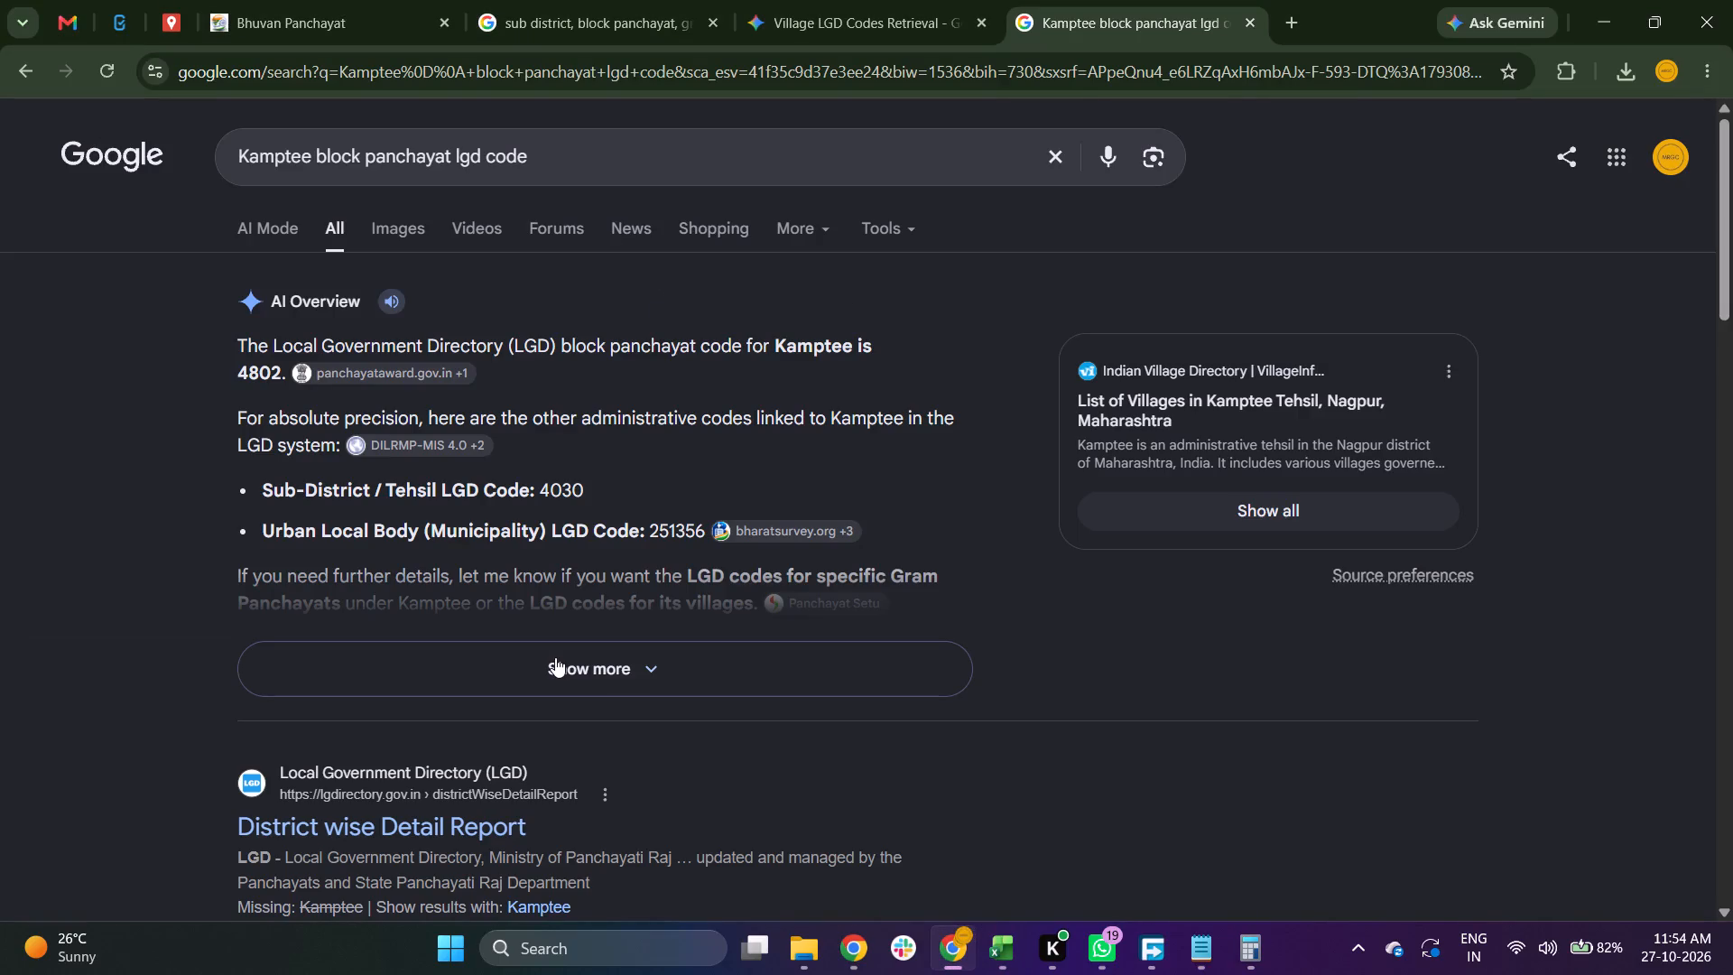
key(alt+Tab)
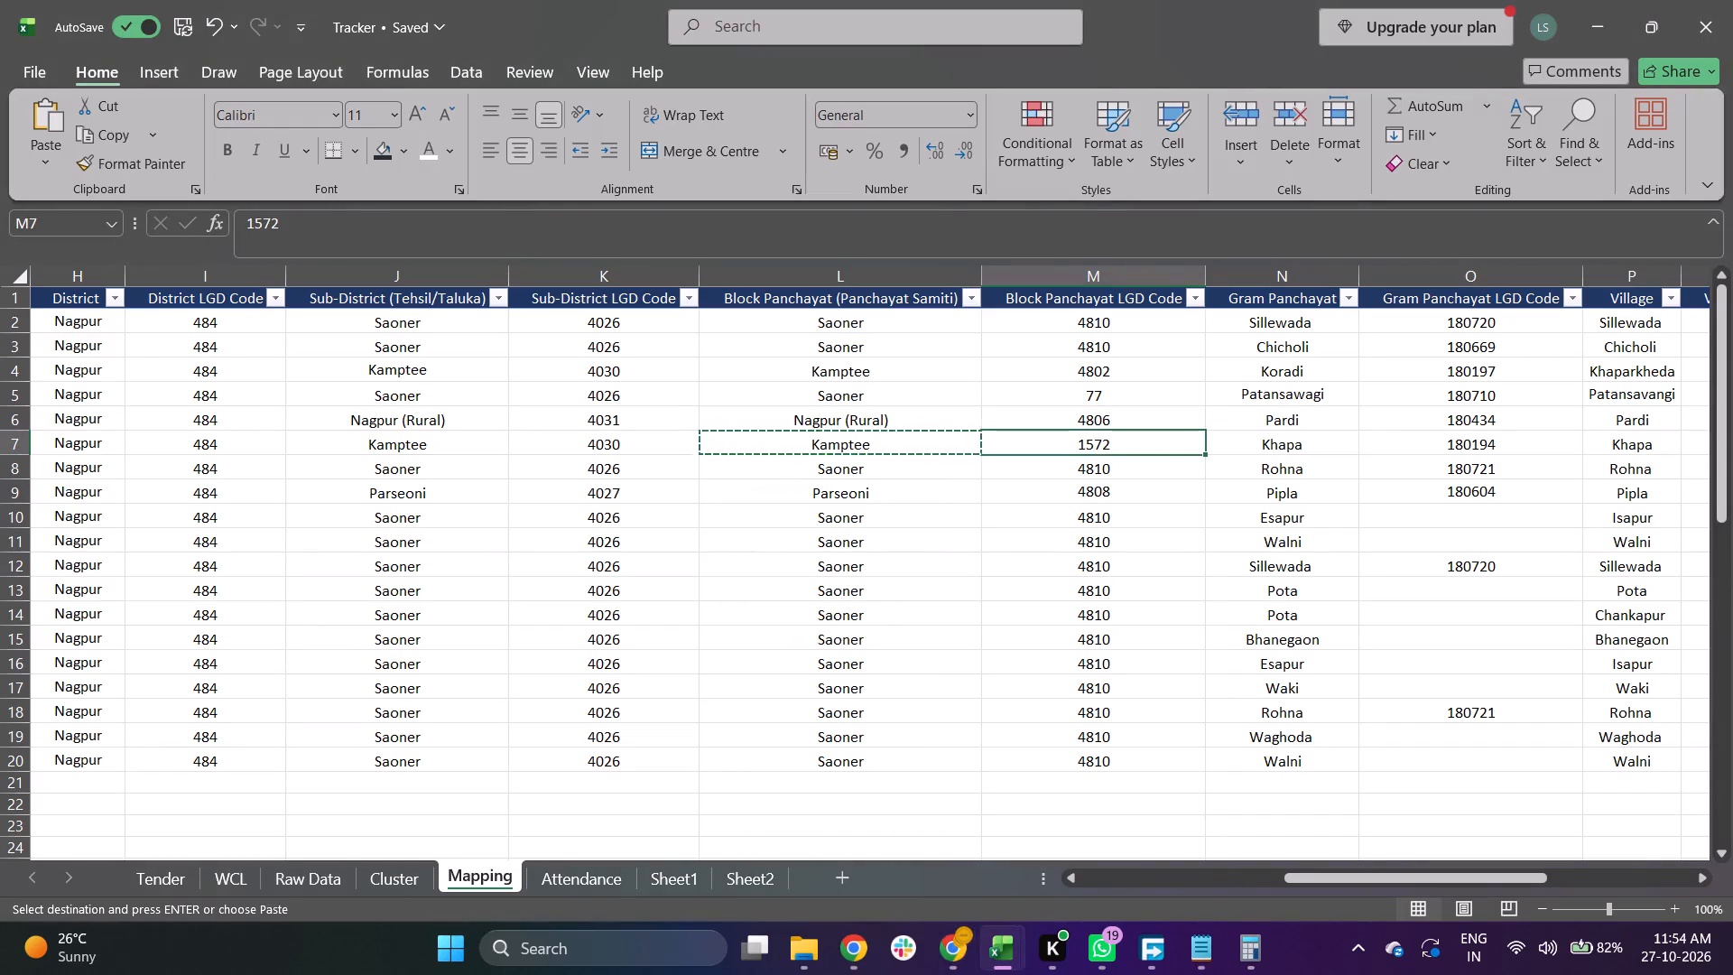
key(alt+Tab)
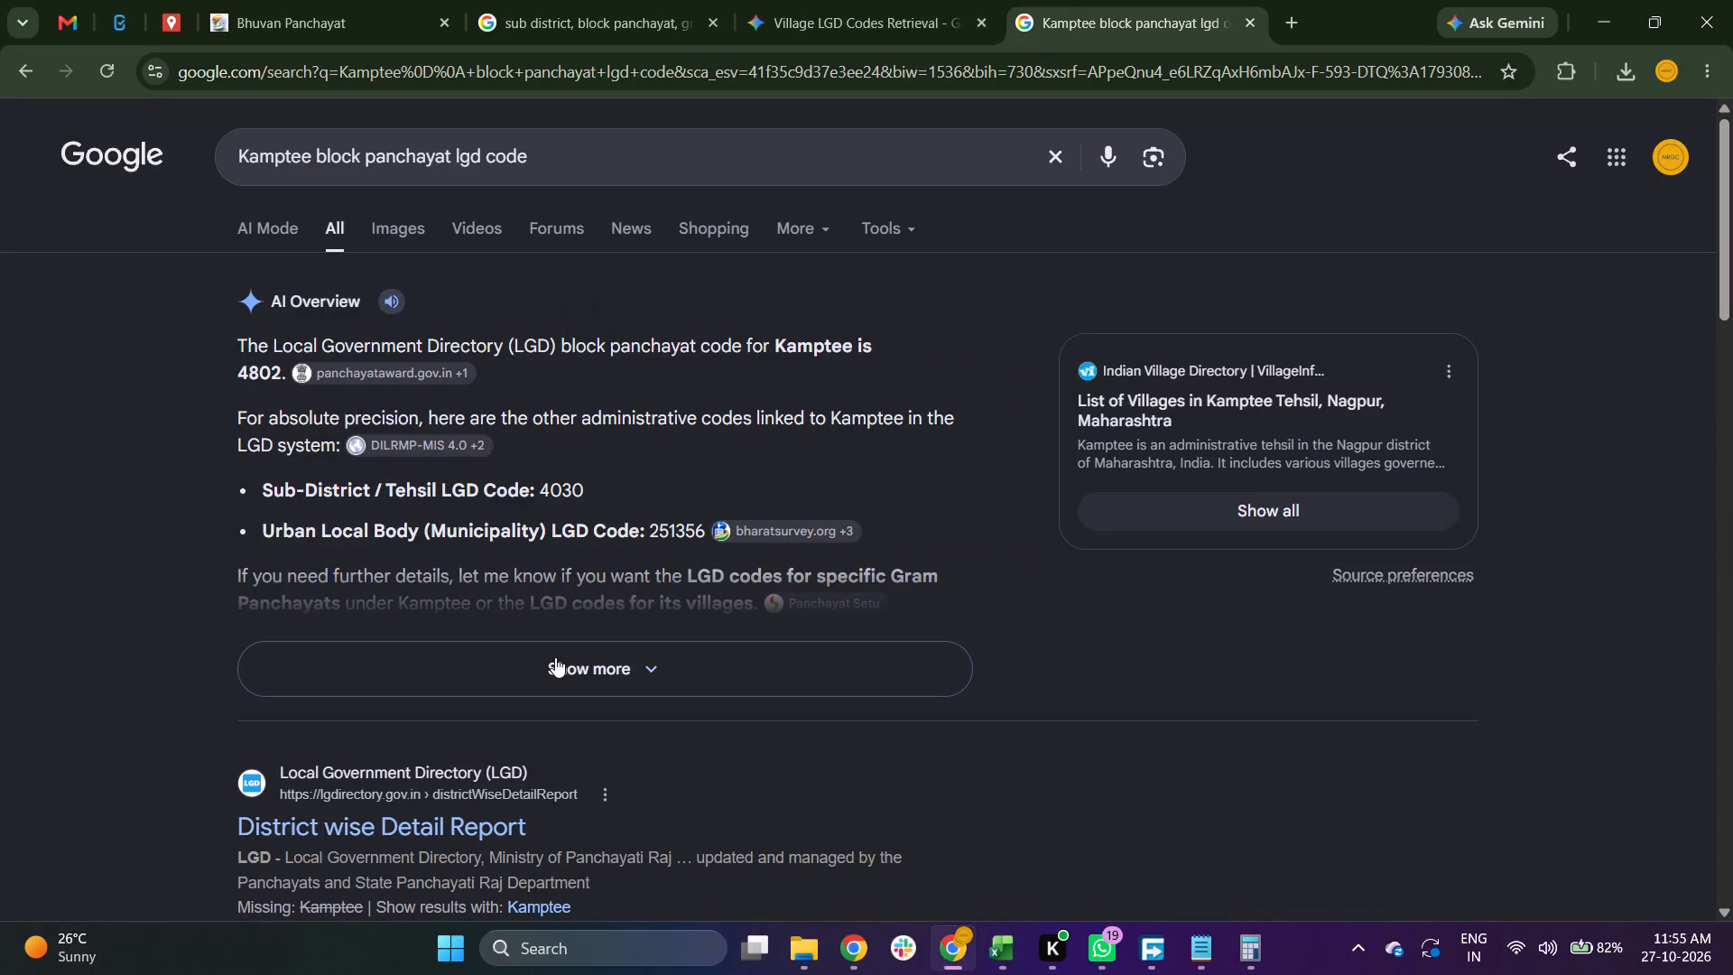
key(alt+Tab)
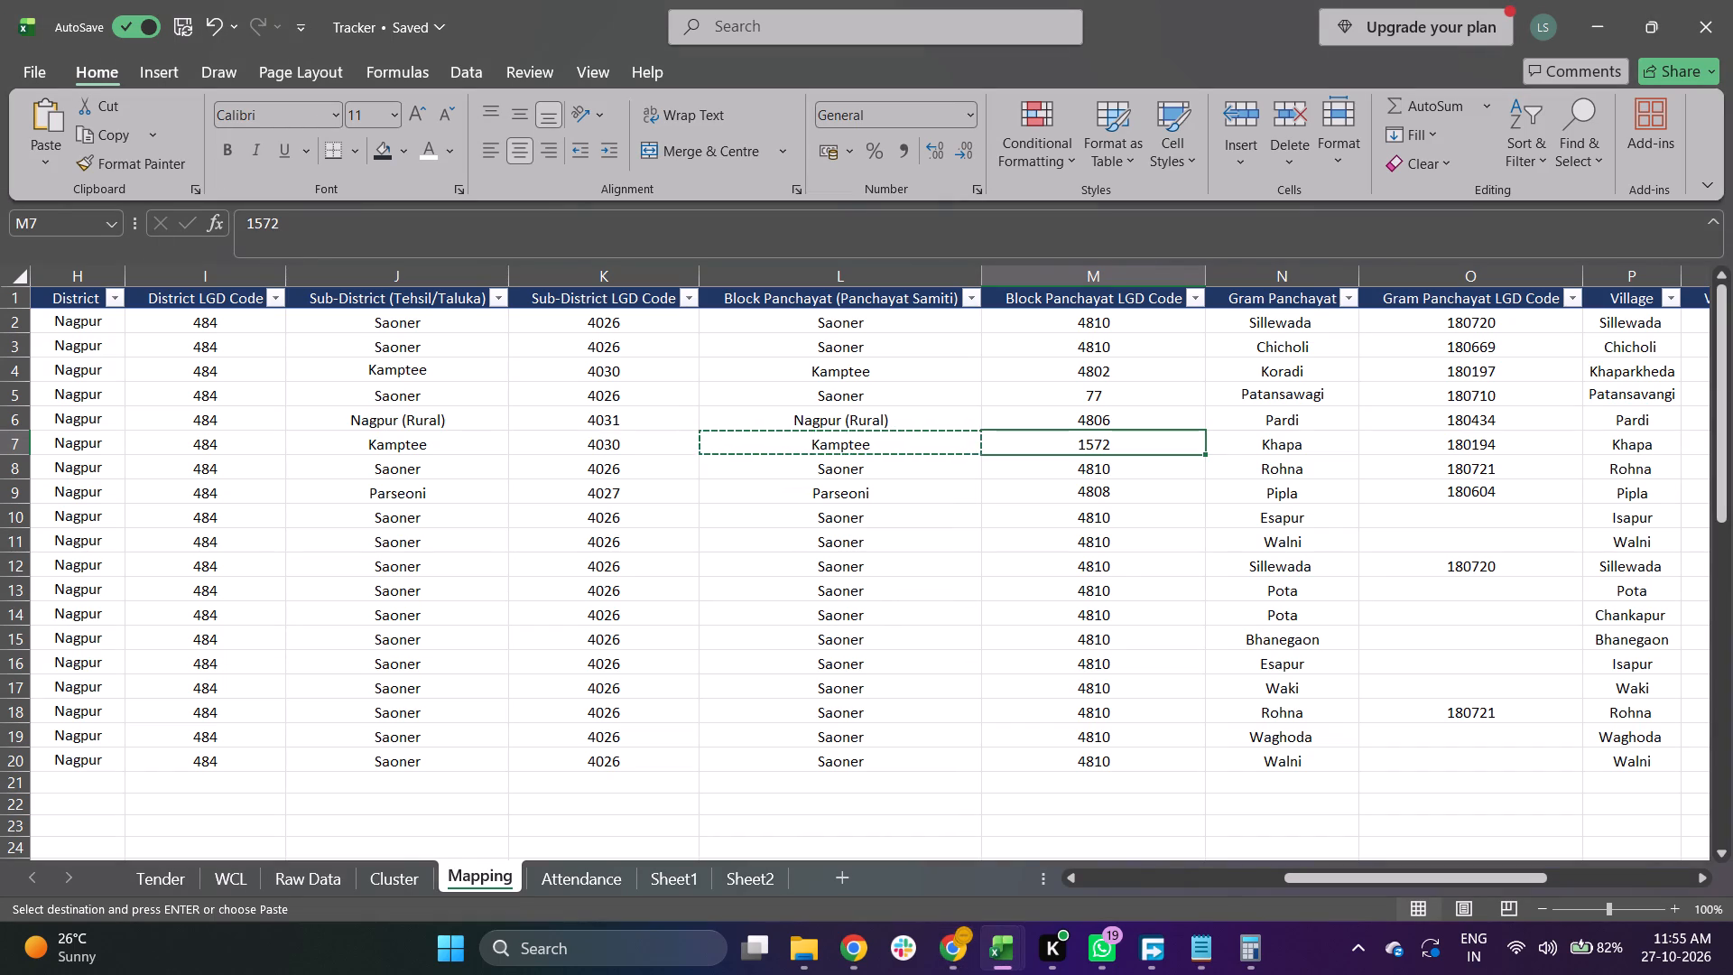
text(4802)
key(Up)
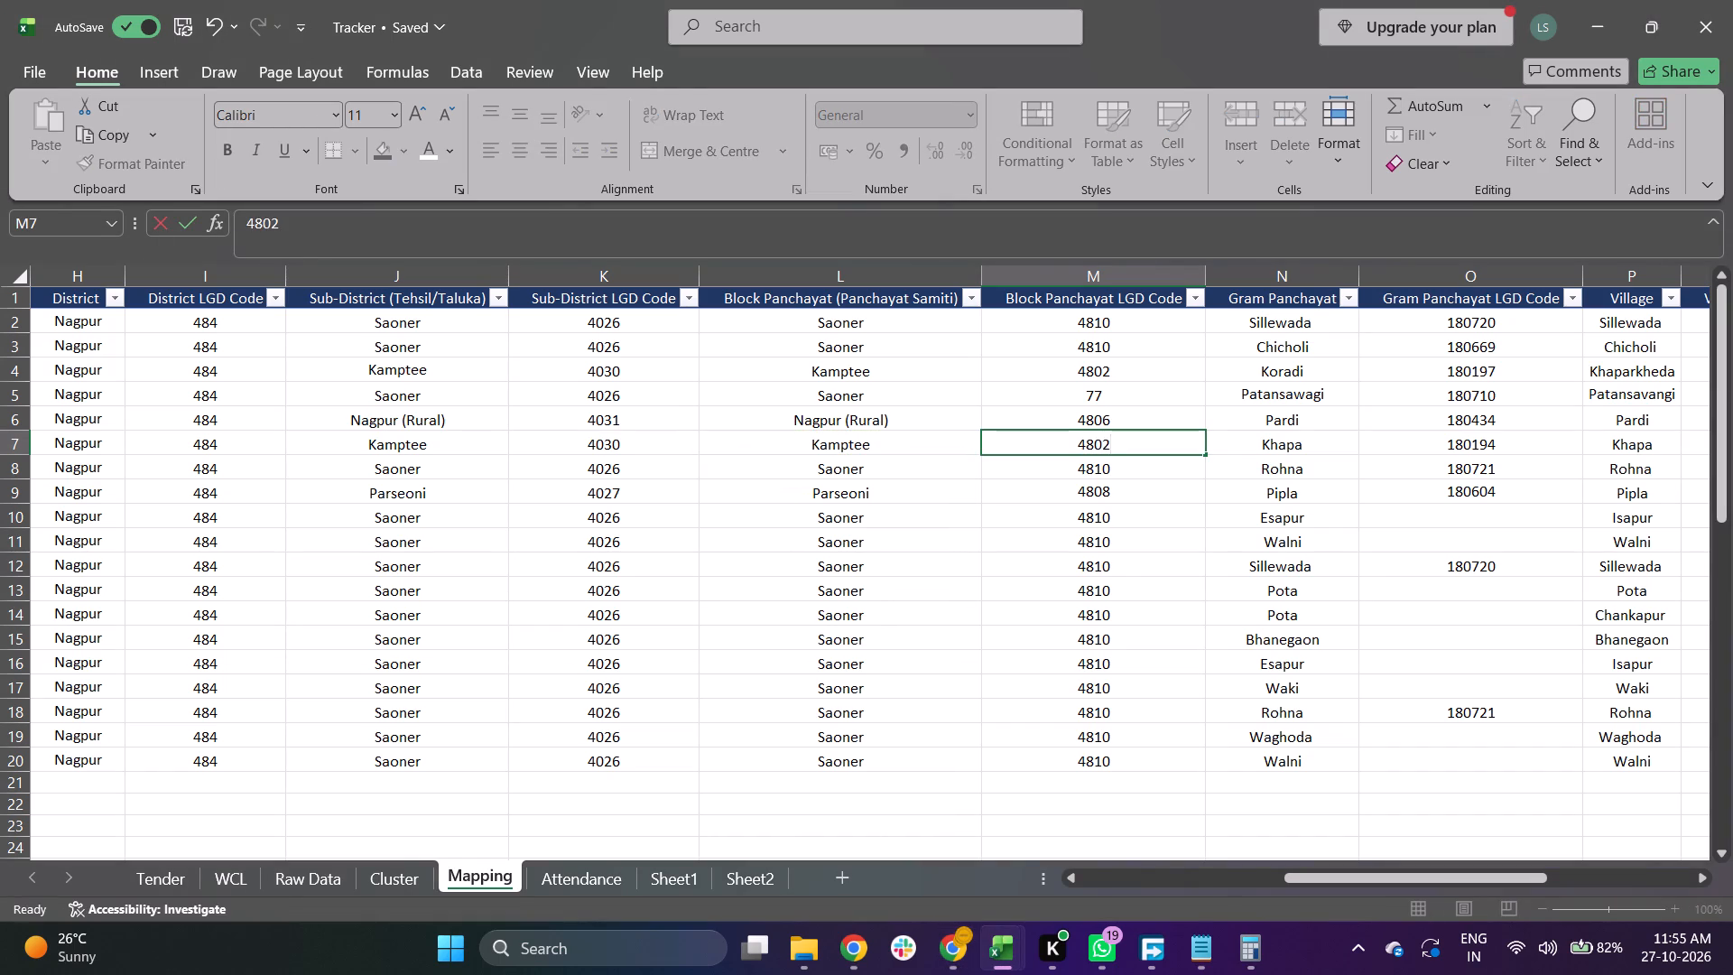
Copy the Saoner block panchayat LGD code 4810 from row 3 into the Block Panchayat LGD Code cell of row 5.
key(Up)
key(Left)
key(Right)
key(Right)
key(Up)
key(Up)
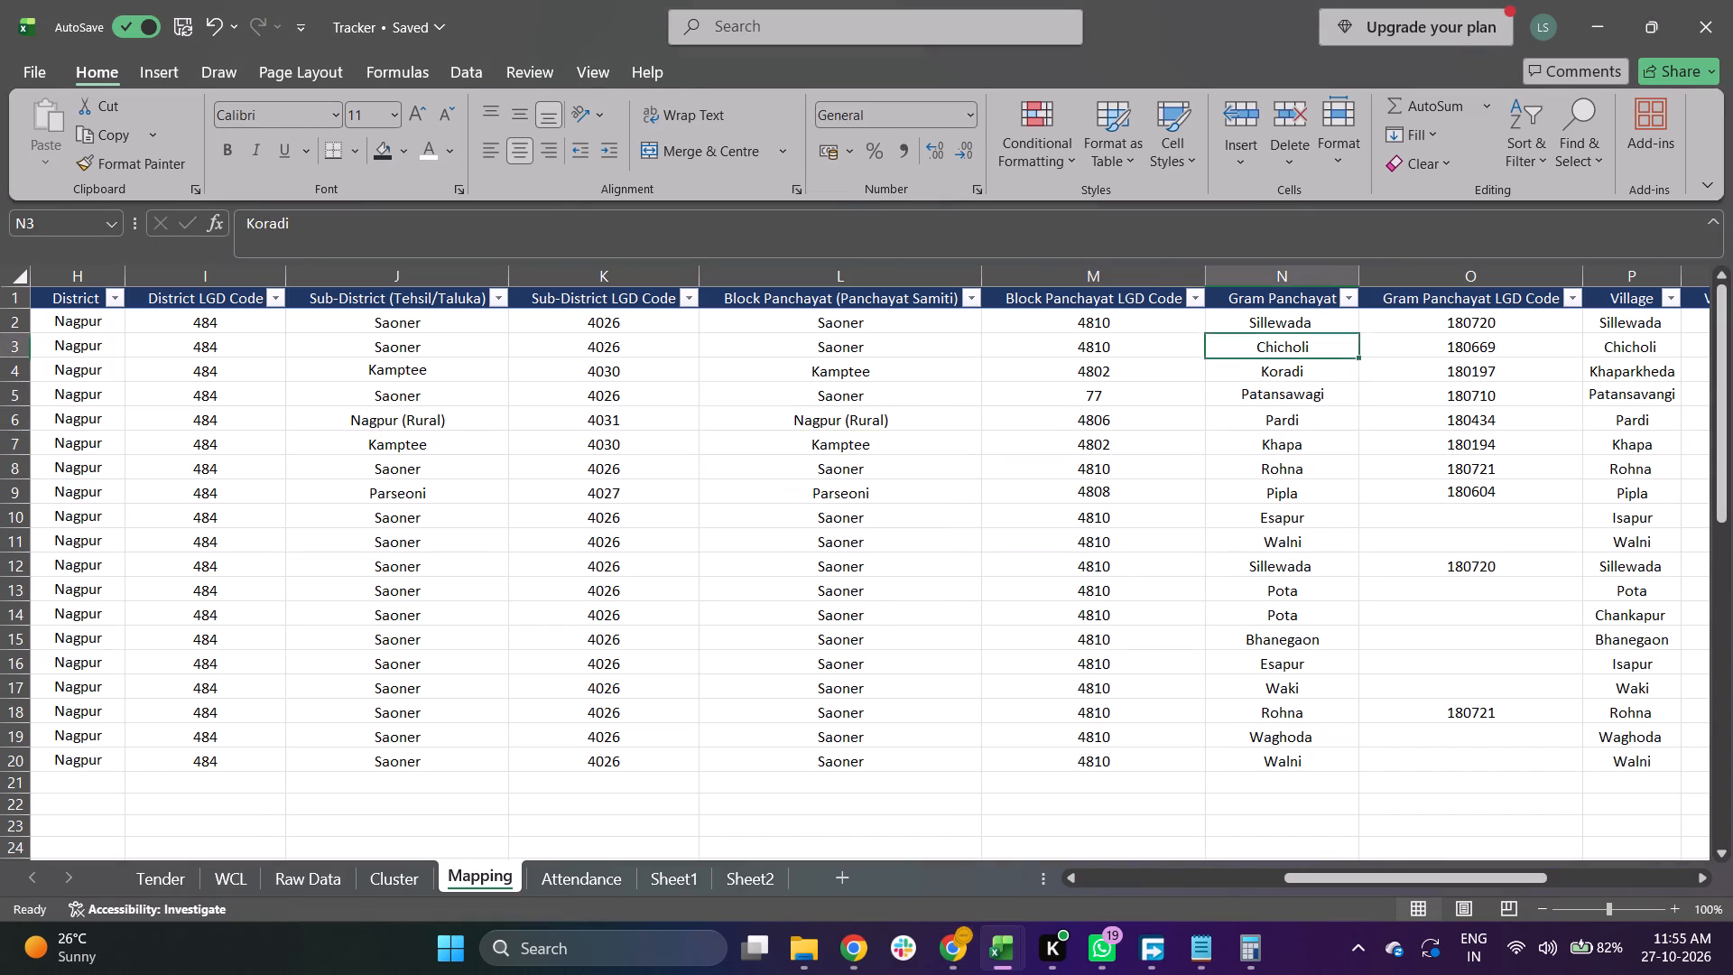
key(Left)
key(ctrl+c)
key(Down)
key(Down)
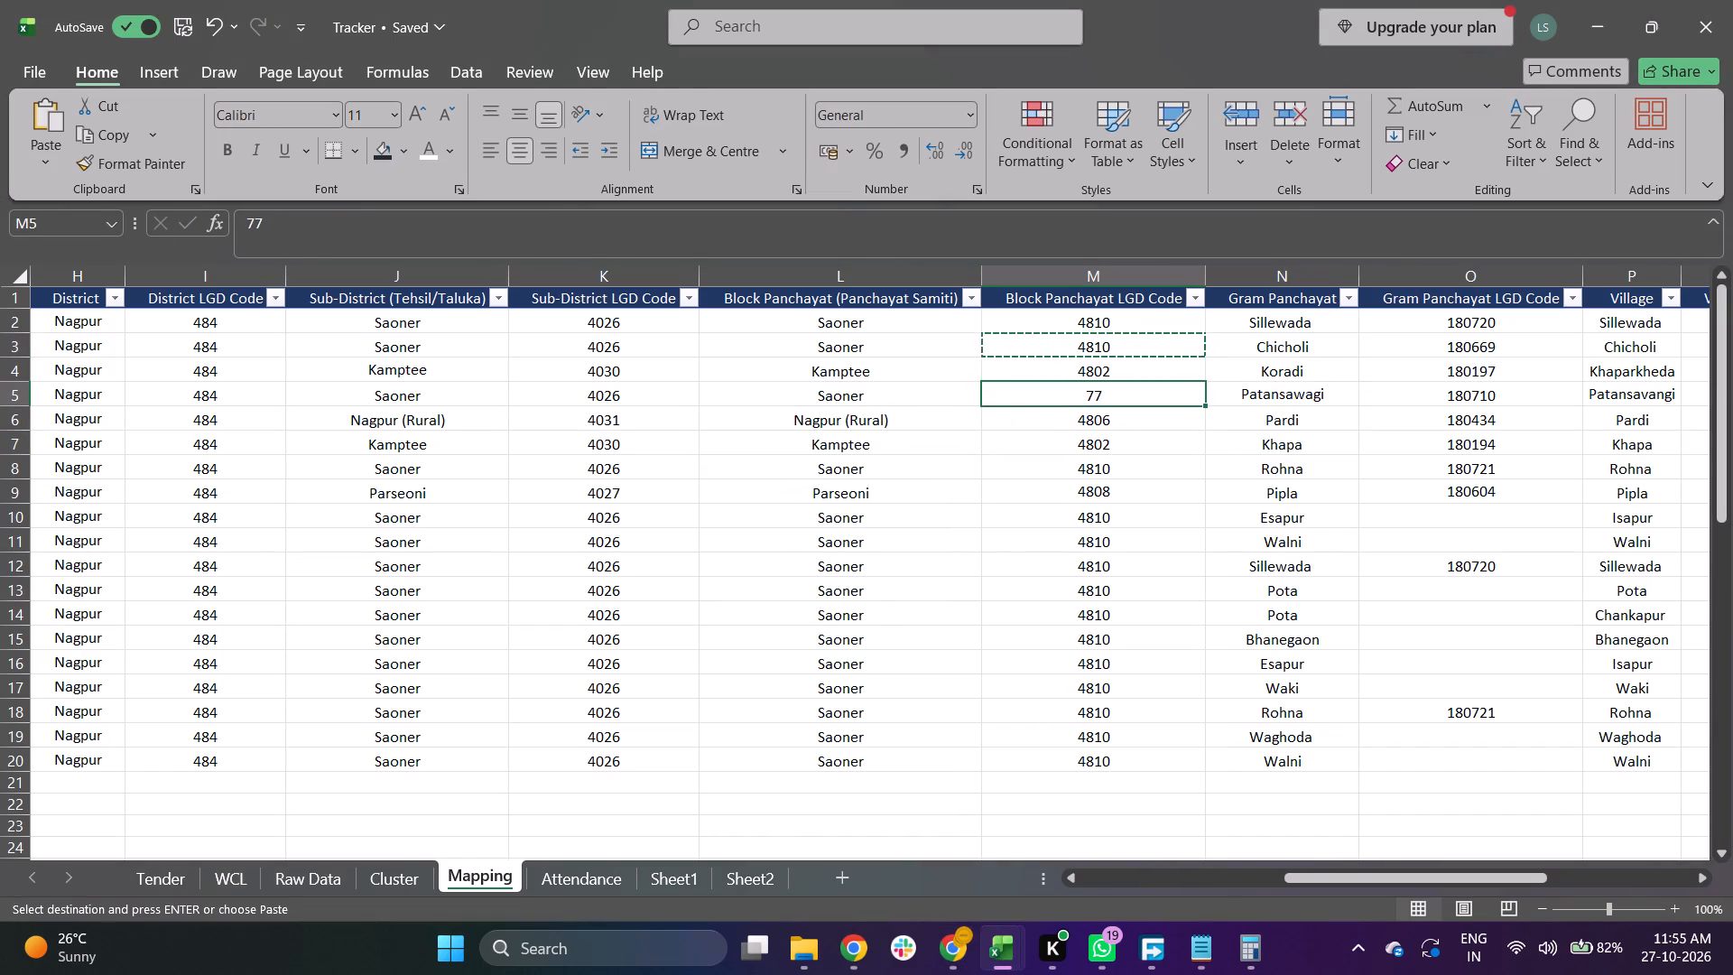
key(ctrl+v)
key(Up)
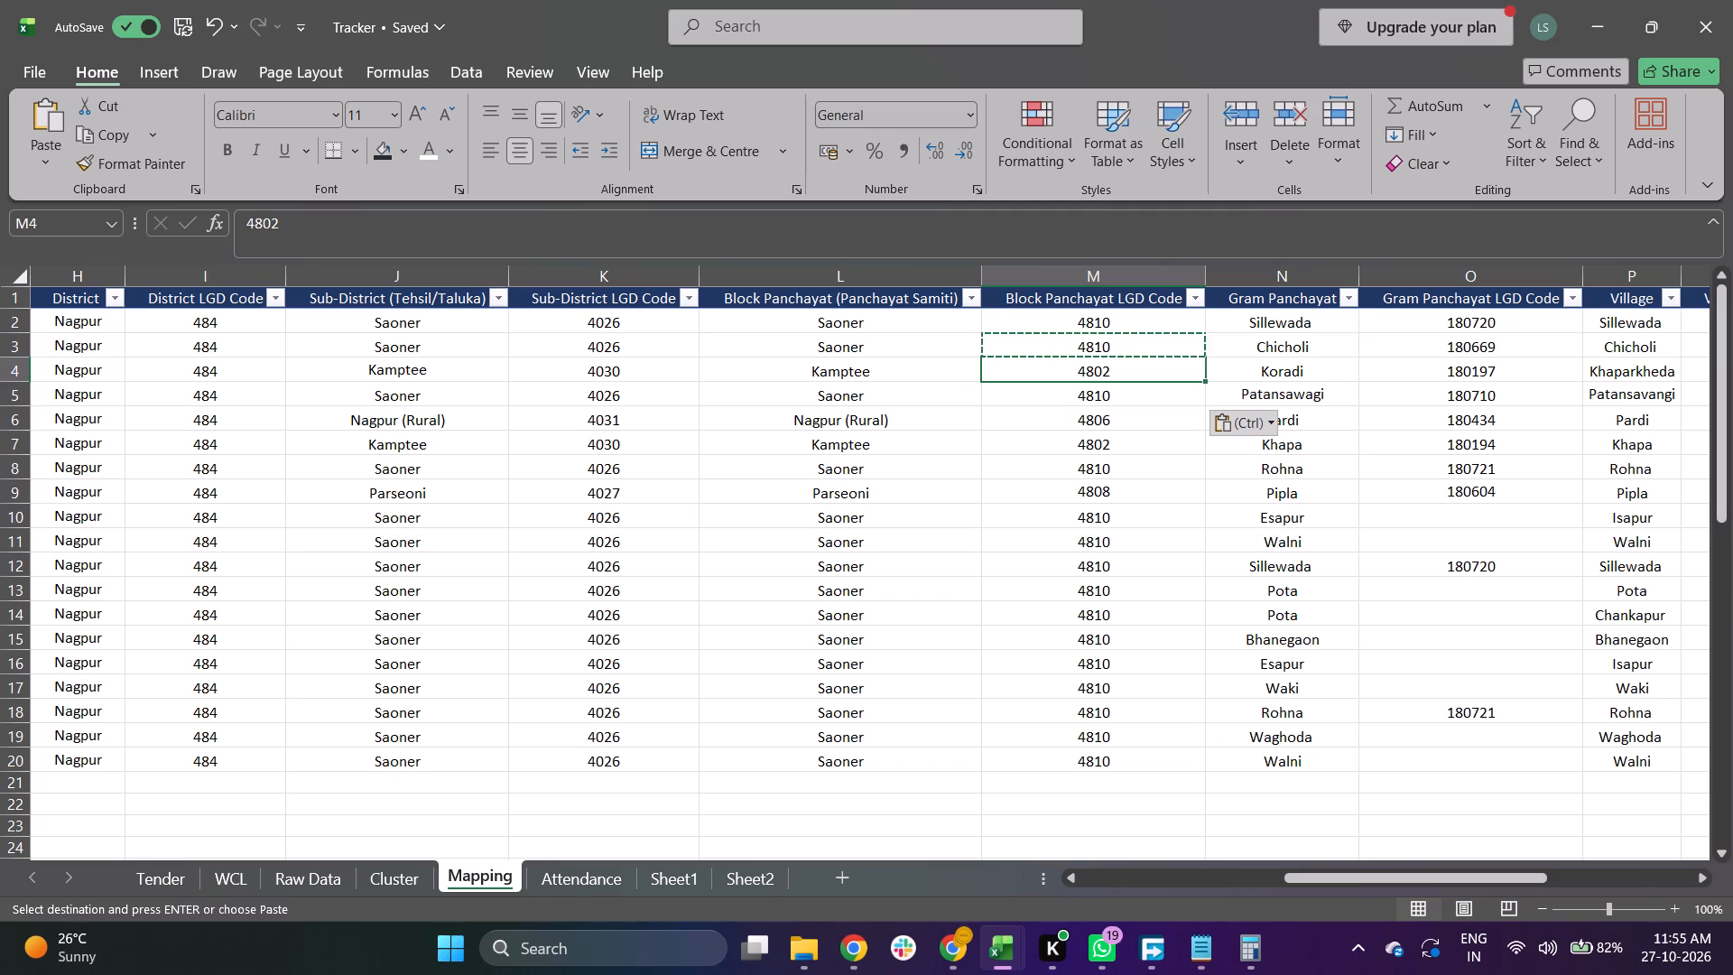
Review the Block Panchayat LGD Code column against the block, gram panchayat and village names in all Mapping rows.
key(Down)
key(Down)
key(Down)
key(Down)
key(Down)
key(Down)
key(Down)
key(Down)
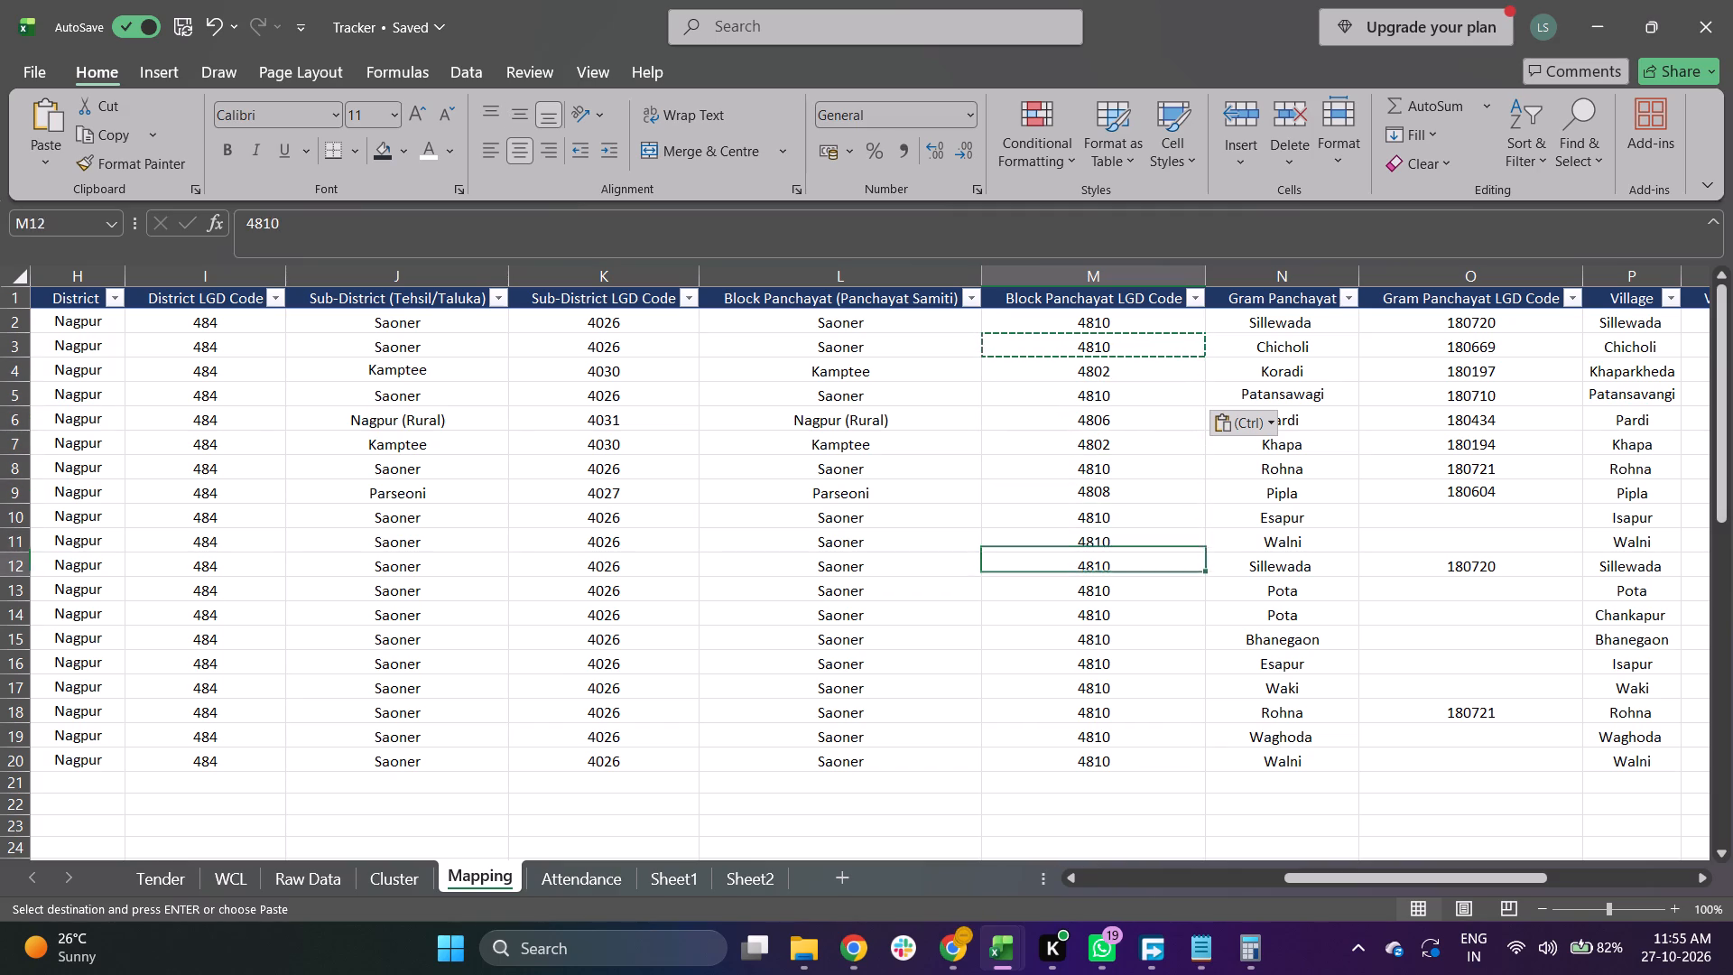
key(Down)
key(Down)
key(Down)
key(Down)
key(Down)
key(Down)
key(Down)
key(Down)
key(Down)
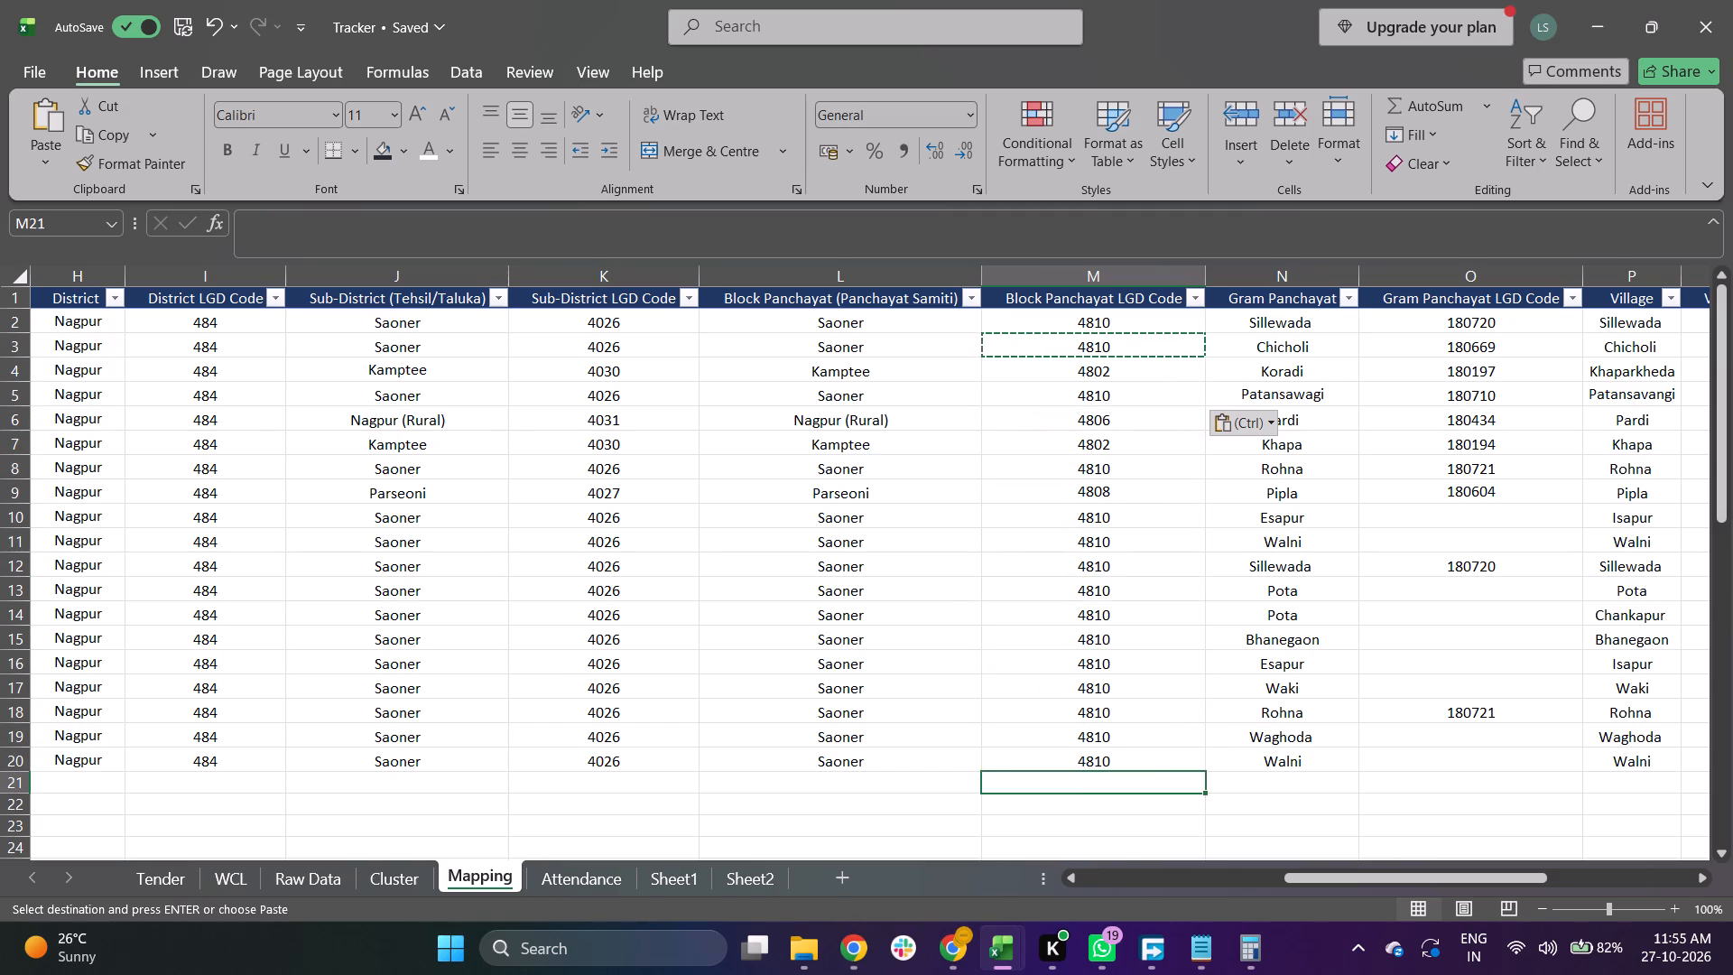
key(Right)
key(Right)
key(Right)
key(Up)
key(Up)
key(Up)
key(Up)
key(Up)
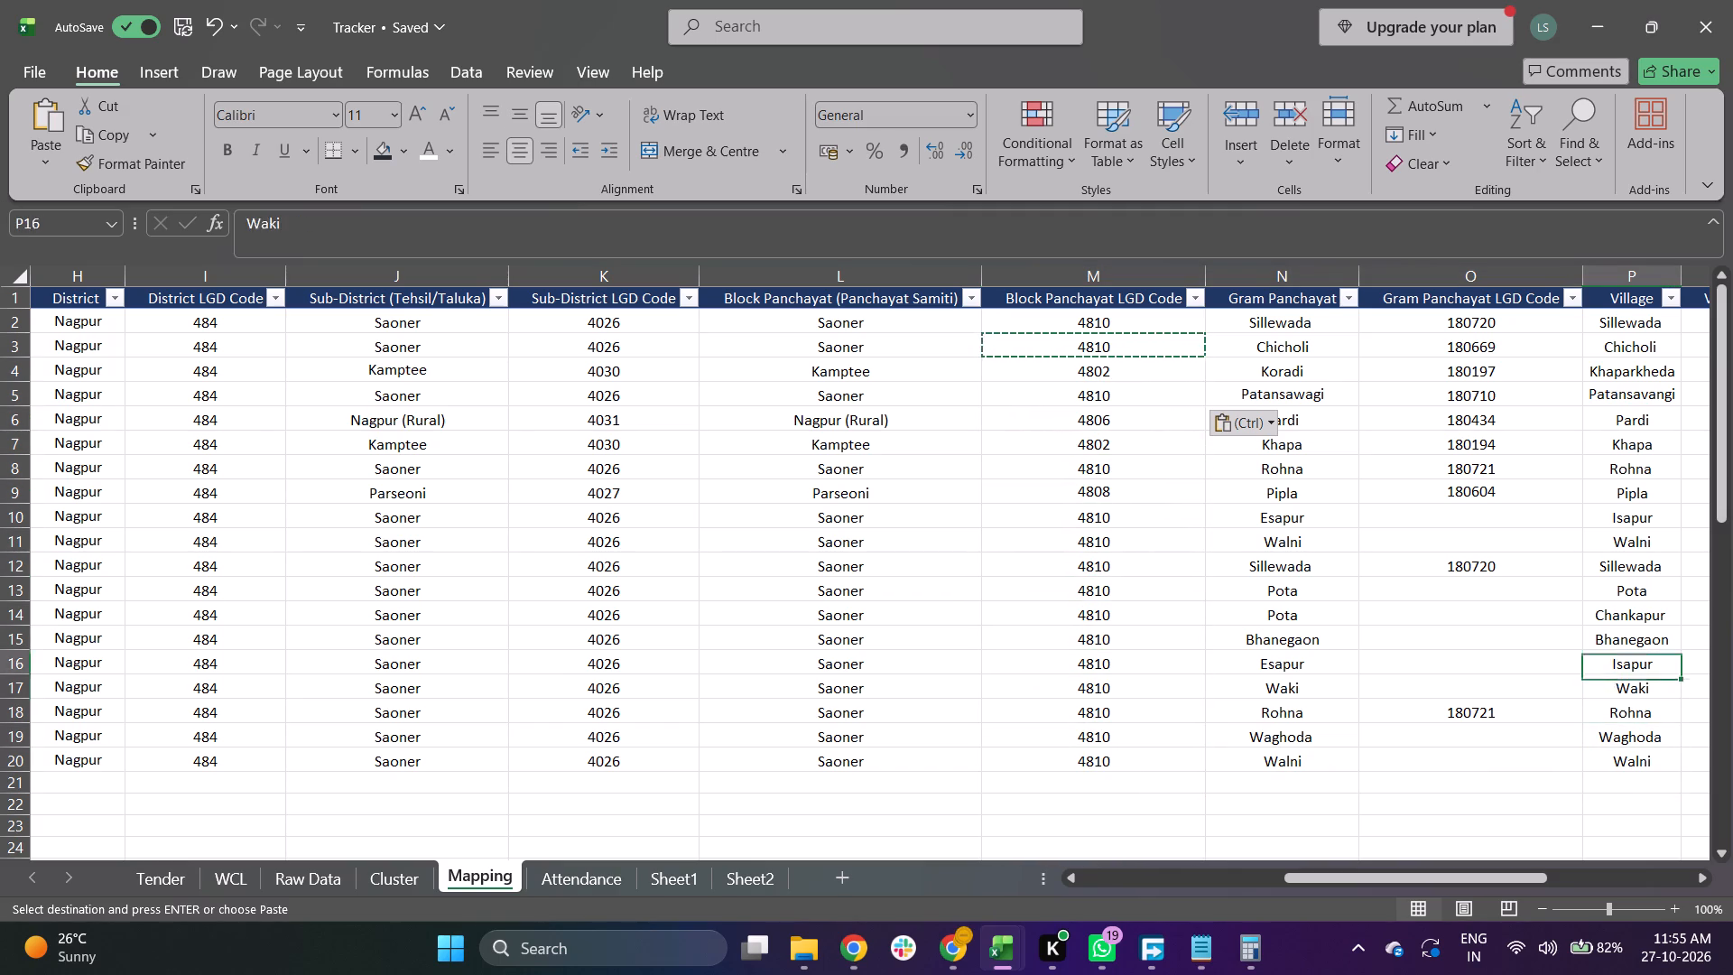
key(Up)
key(Up)
key(Left)
key(Left)
key(Left)
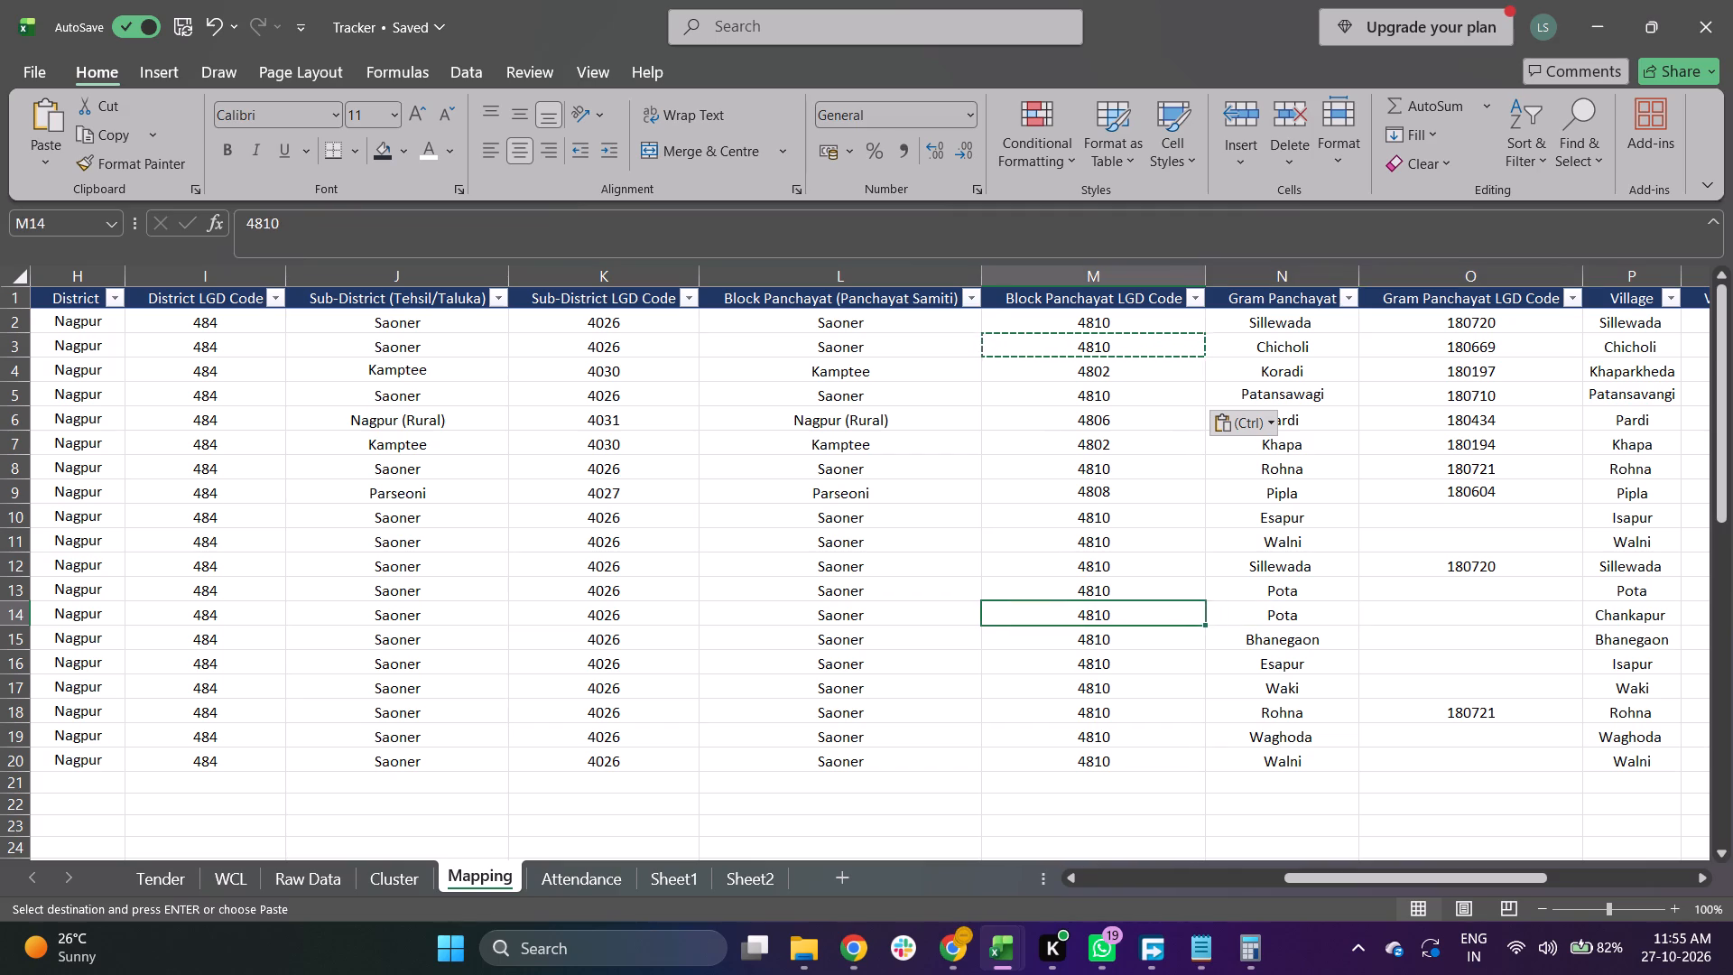
key(Up)
key(Up)
key(Up)
key(Up)
key(Up)
key(Up)
key(Up)
key(Up)
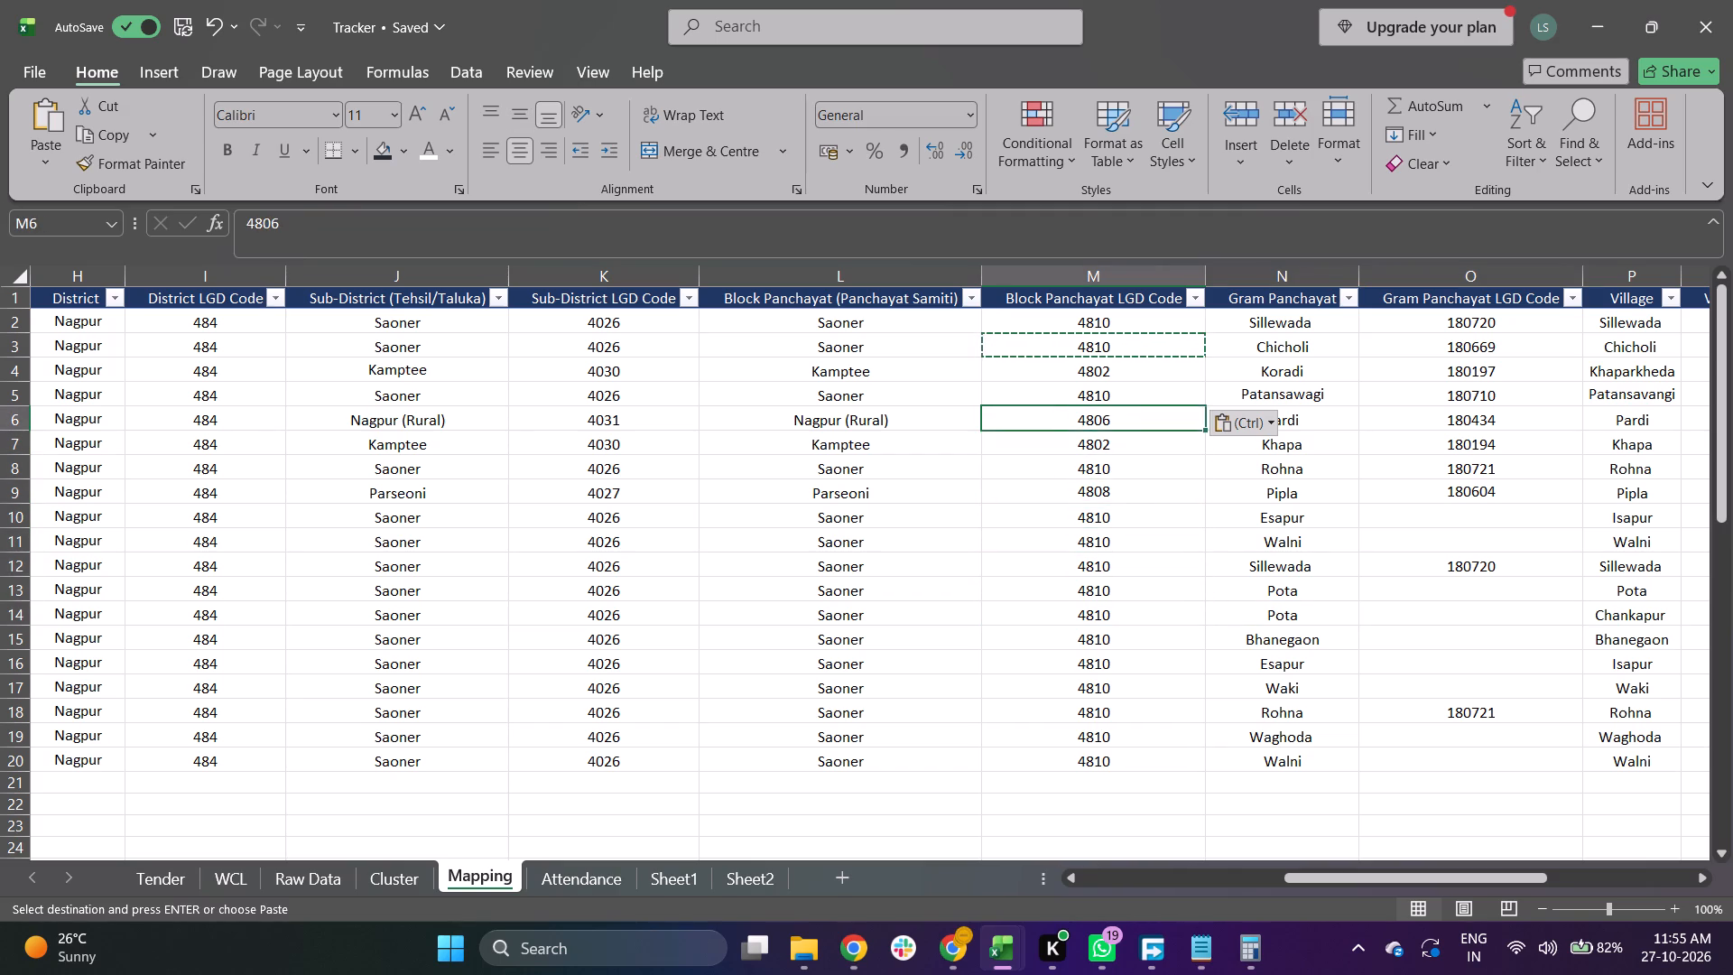
key(Right)
key(Right)
key(Right)
key(Up)
key(Up)
key(Up)
key(Up)
key(Up)
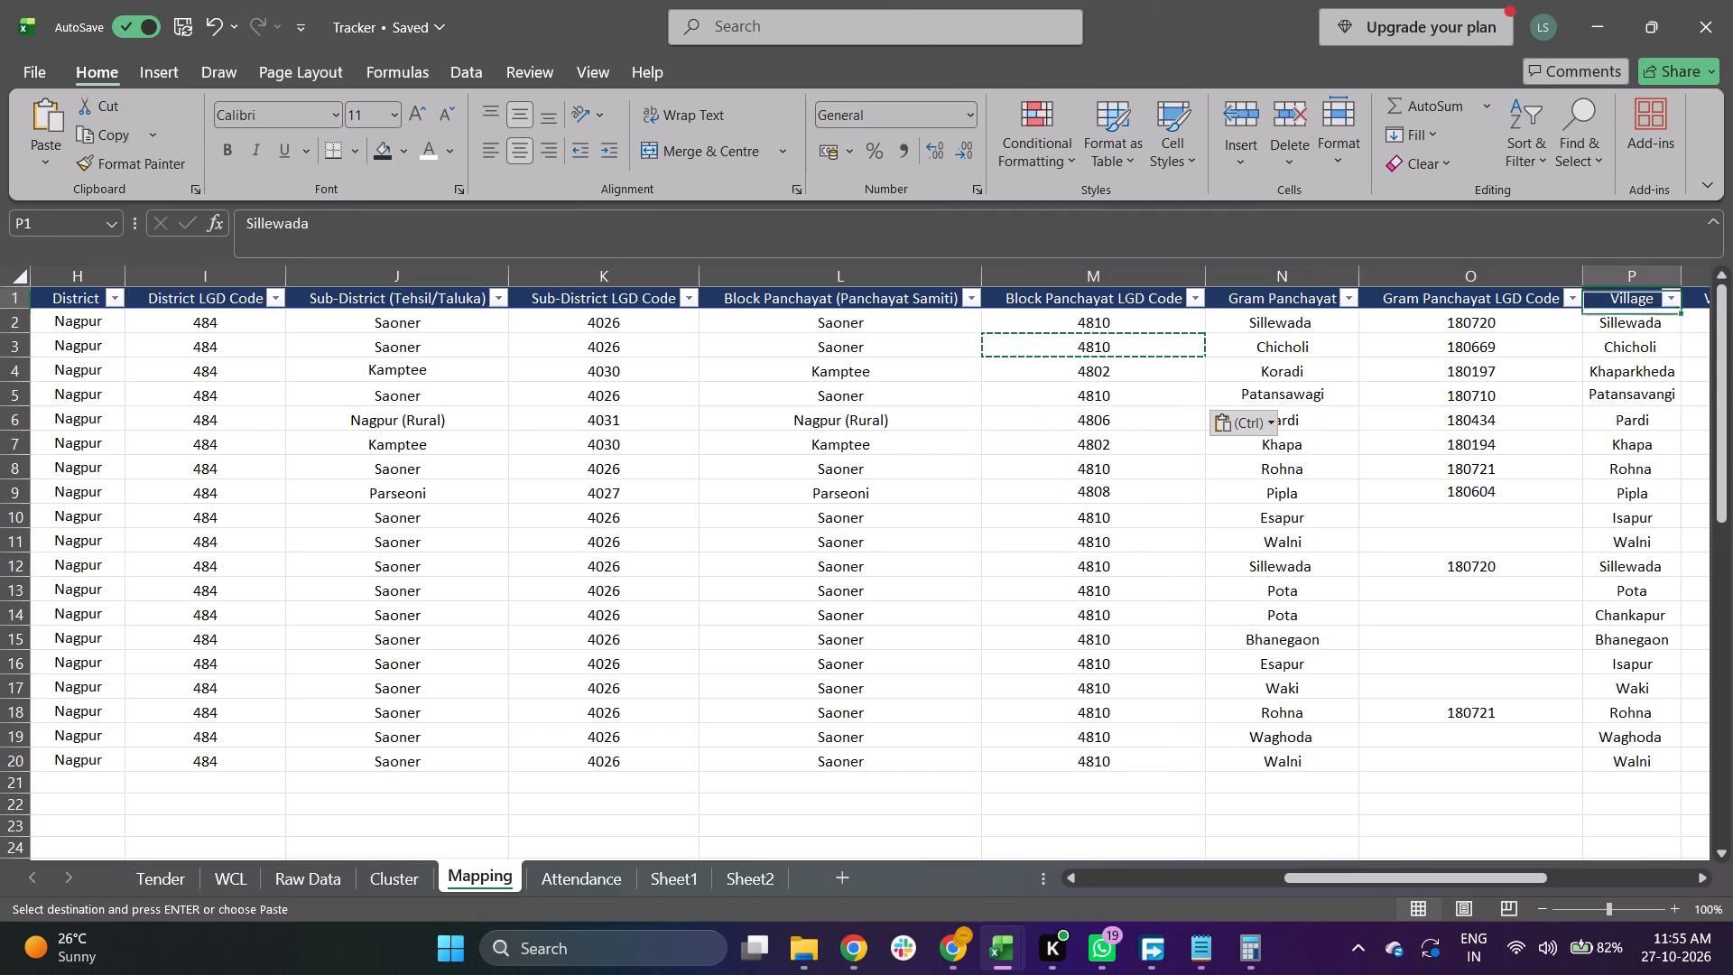
key(Left)
key(Left)
key(Left)
key(Down)
key(Down)
key(Down)
key(Down)
key(Down)
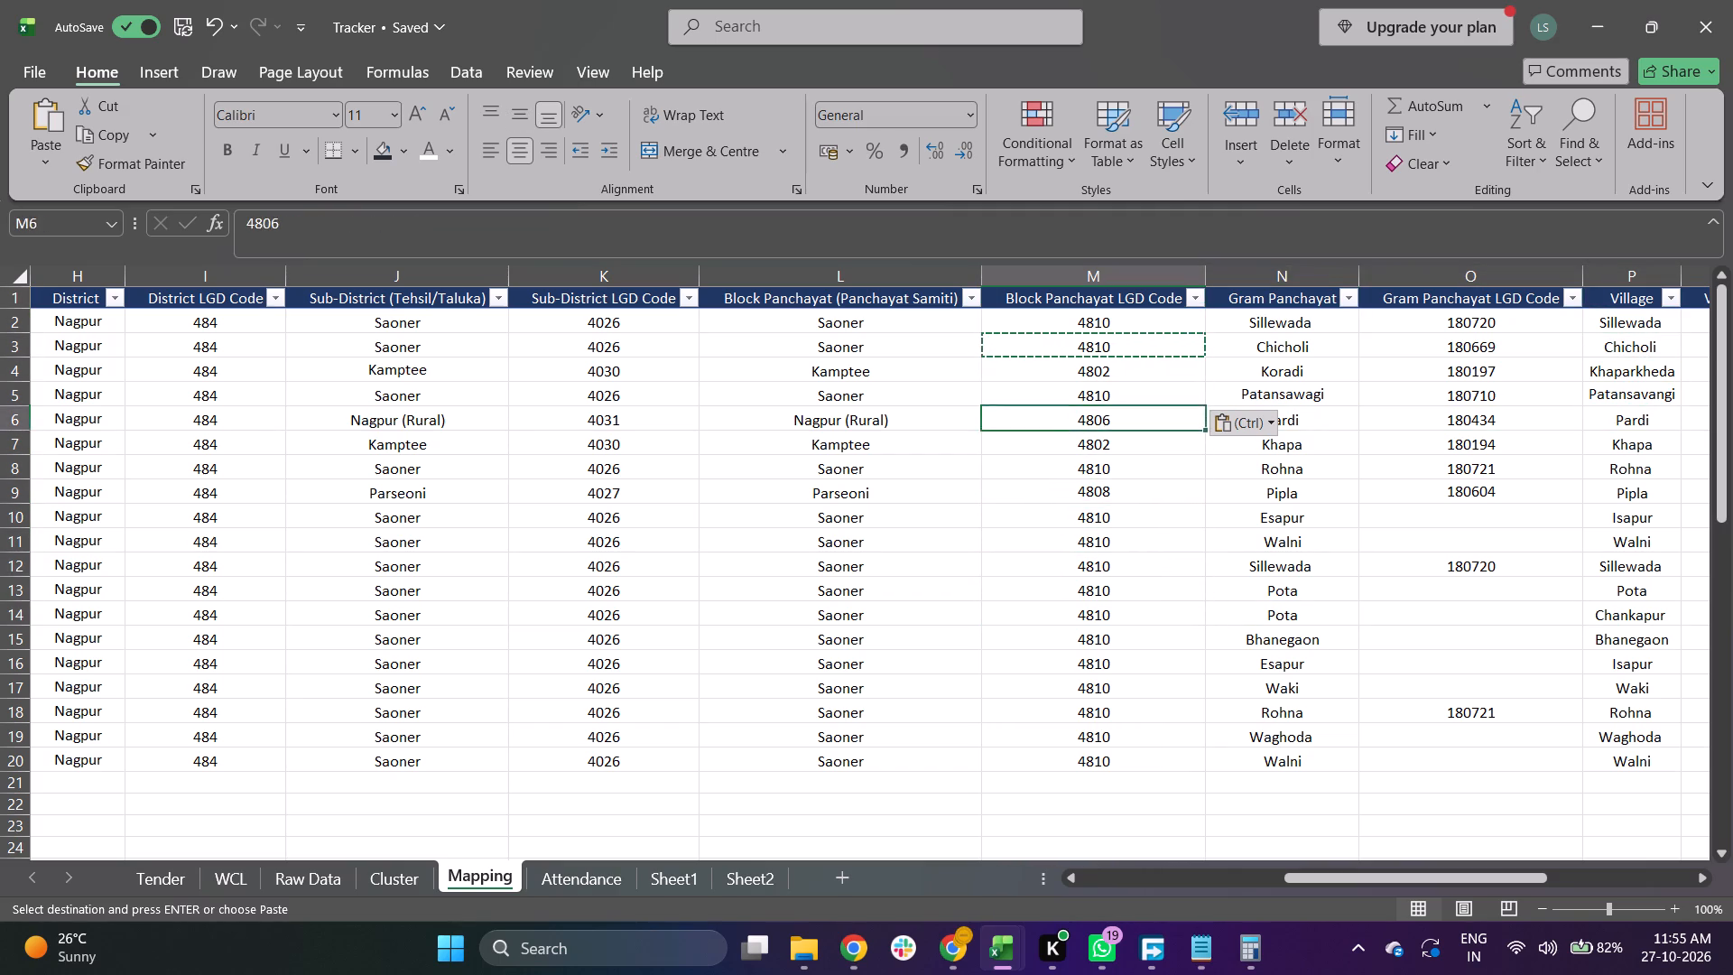
key(Down)
key(Down)
key(Down)
key(Down)
key(Down)
Examine row 10 of the Mapping sheet across all columns, from the serial number to Total Households, for missing entries.
key(Right)
key(Right)
key(Up)
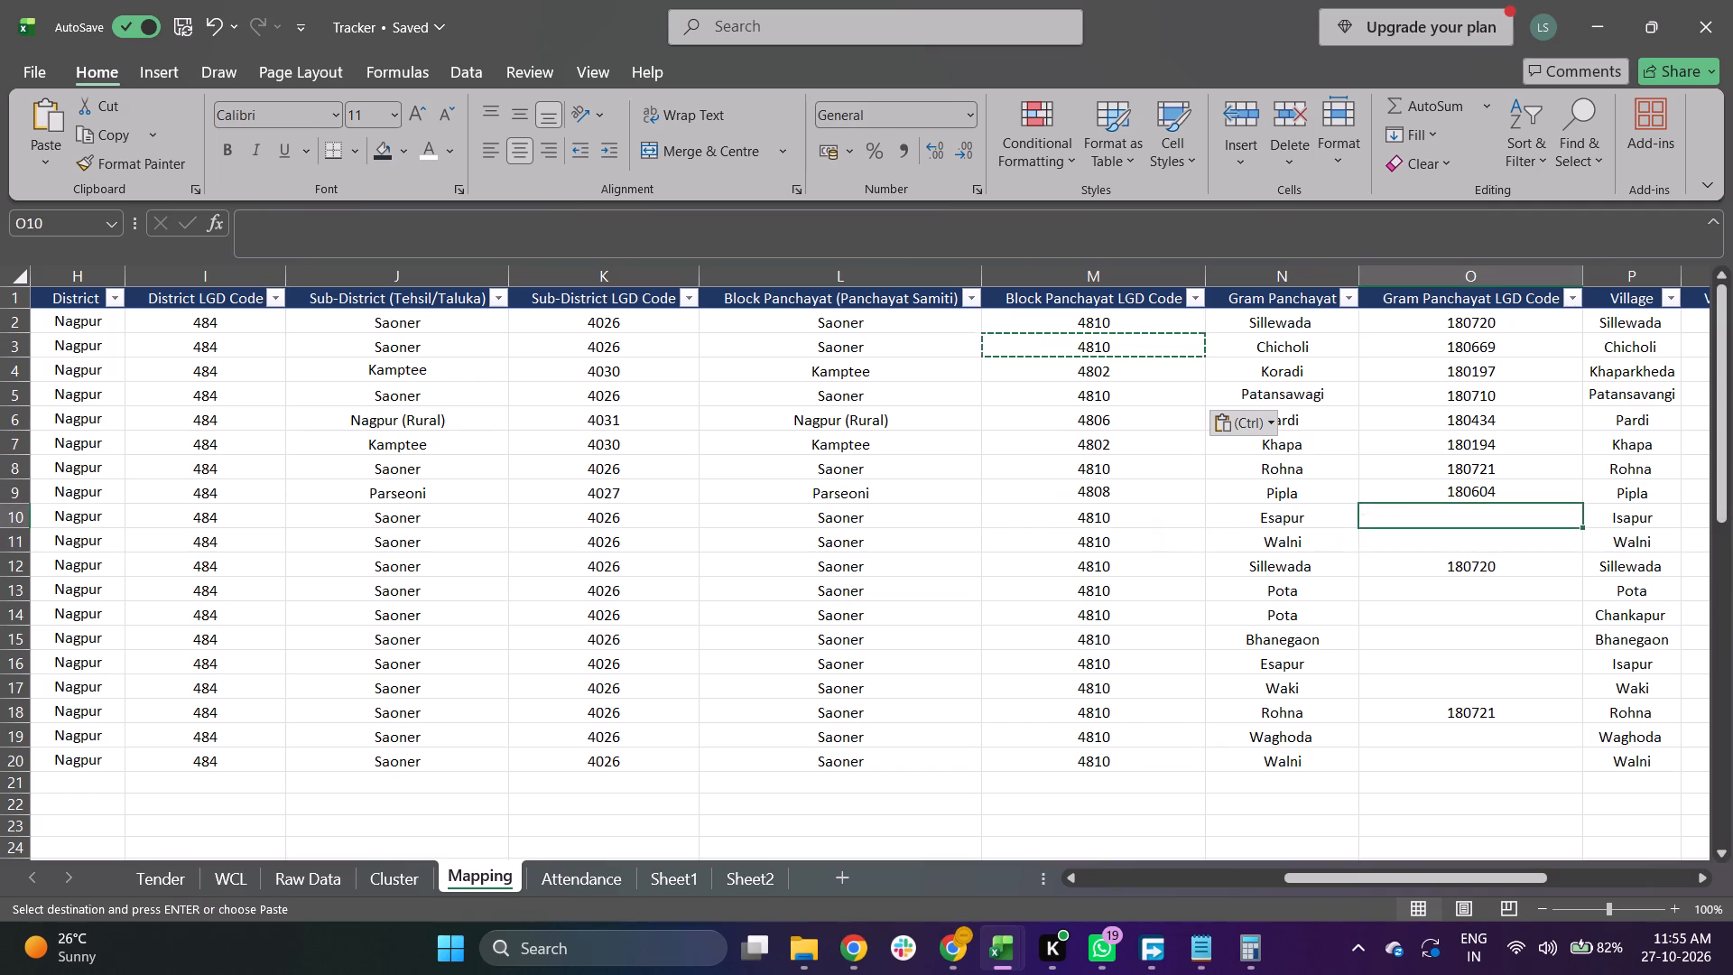
key(Left)
key(Right)
key(Right)
key(Right)
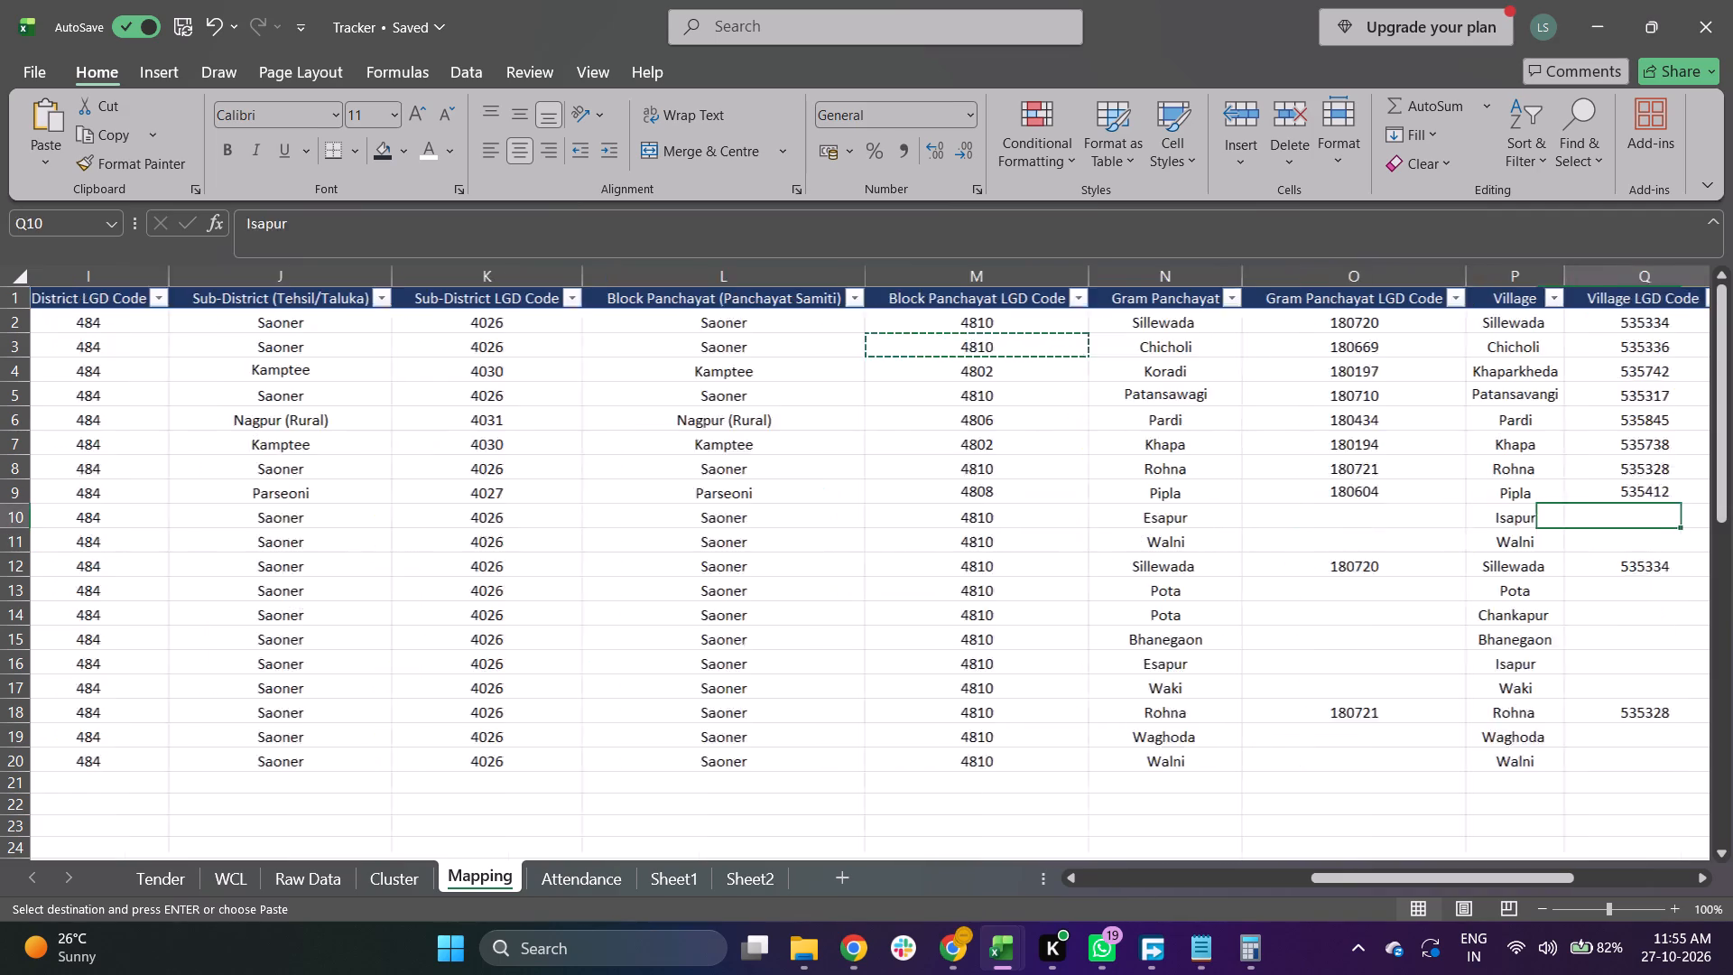
key(Right)
key(Right)
key(Left)
key(Left)
key(Left)
key(Left)
key(Left)
key(Left)
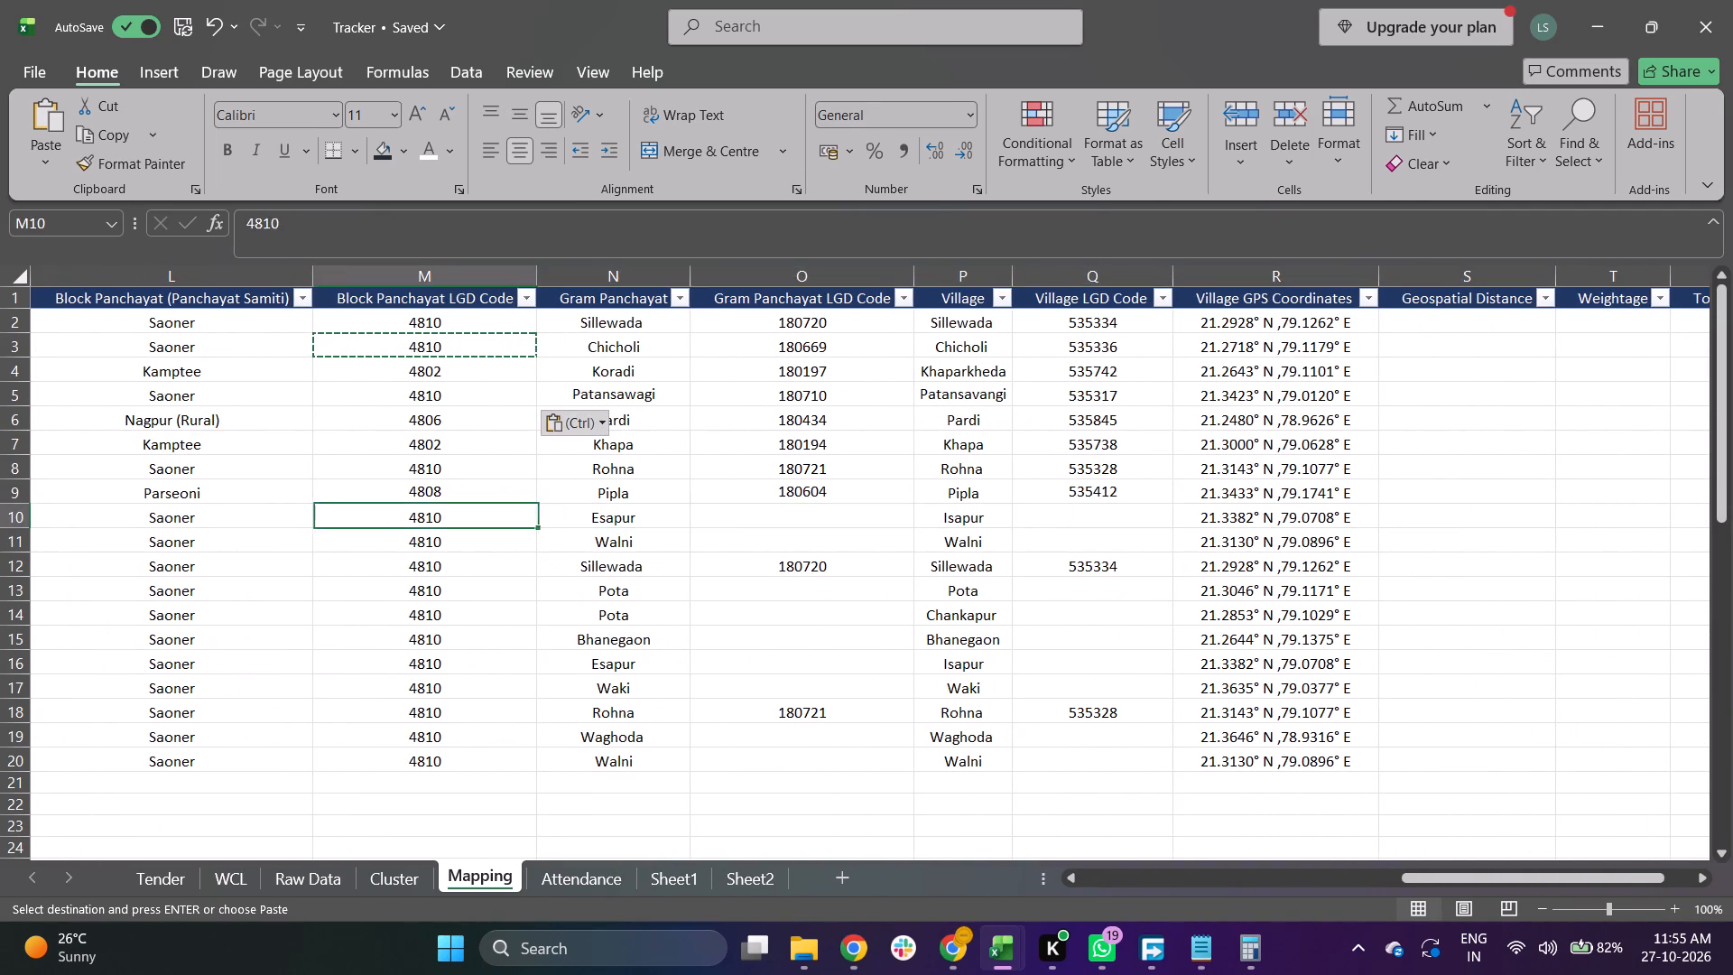
key(Left)
key(Left)
key(Left)
key(Left)
key(Left)
key(Left)
key(Left)
key(Left)
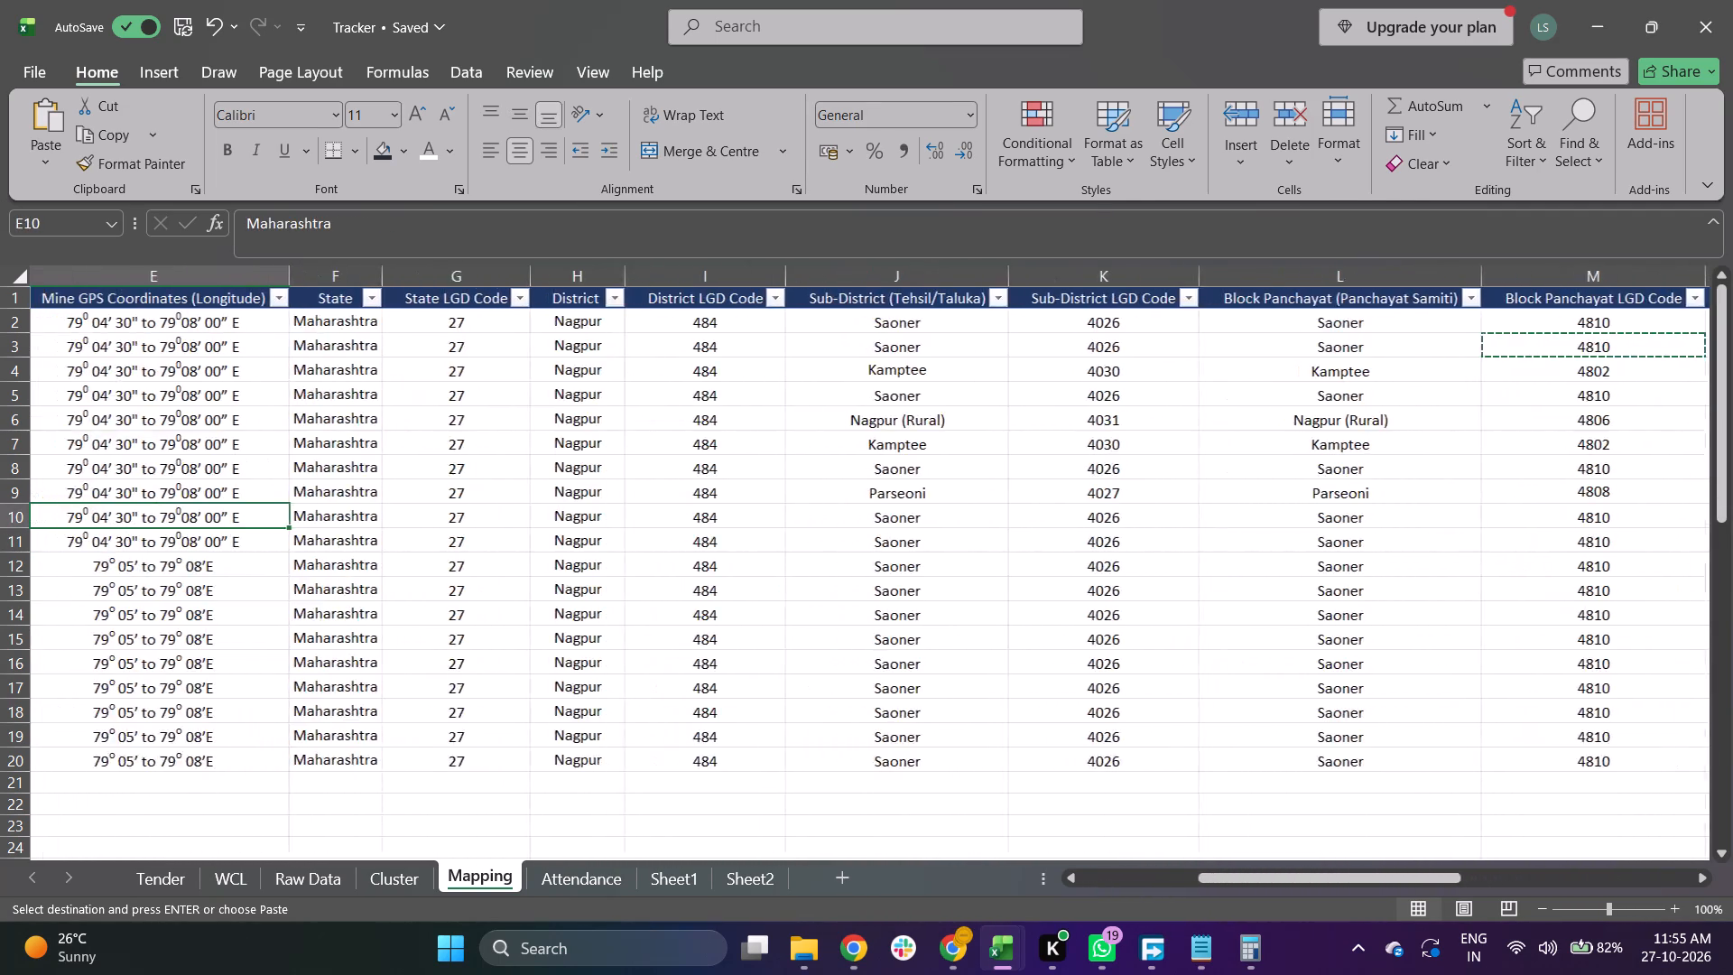
key(Left)
key(Left)
key(Left)
key(Left)
key(Right)
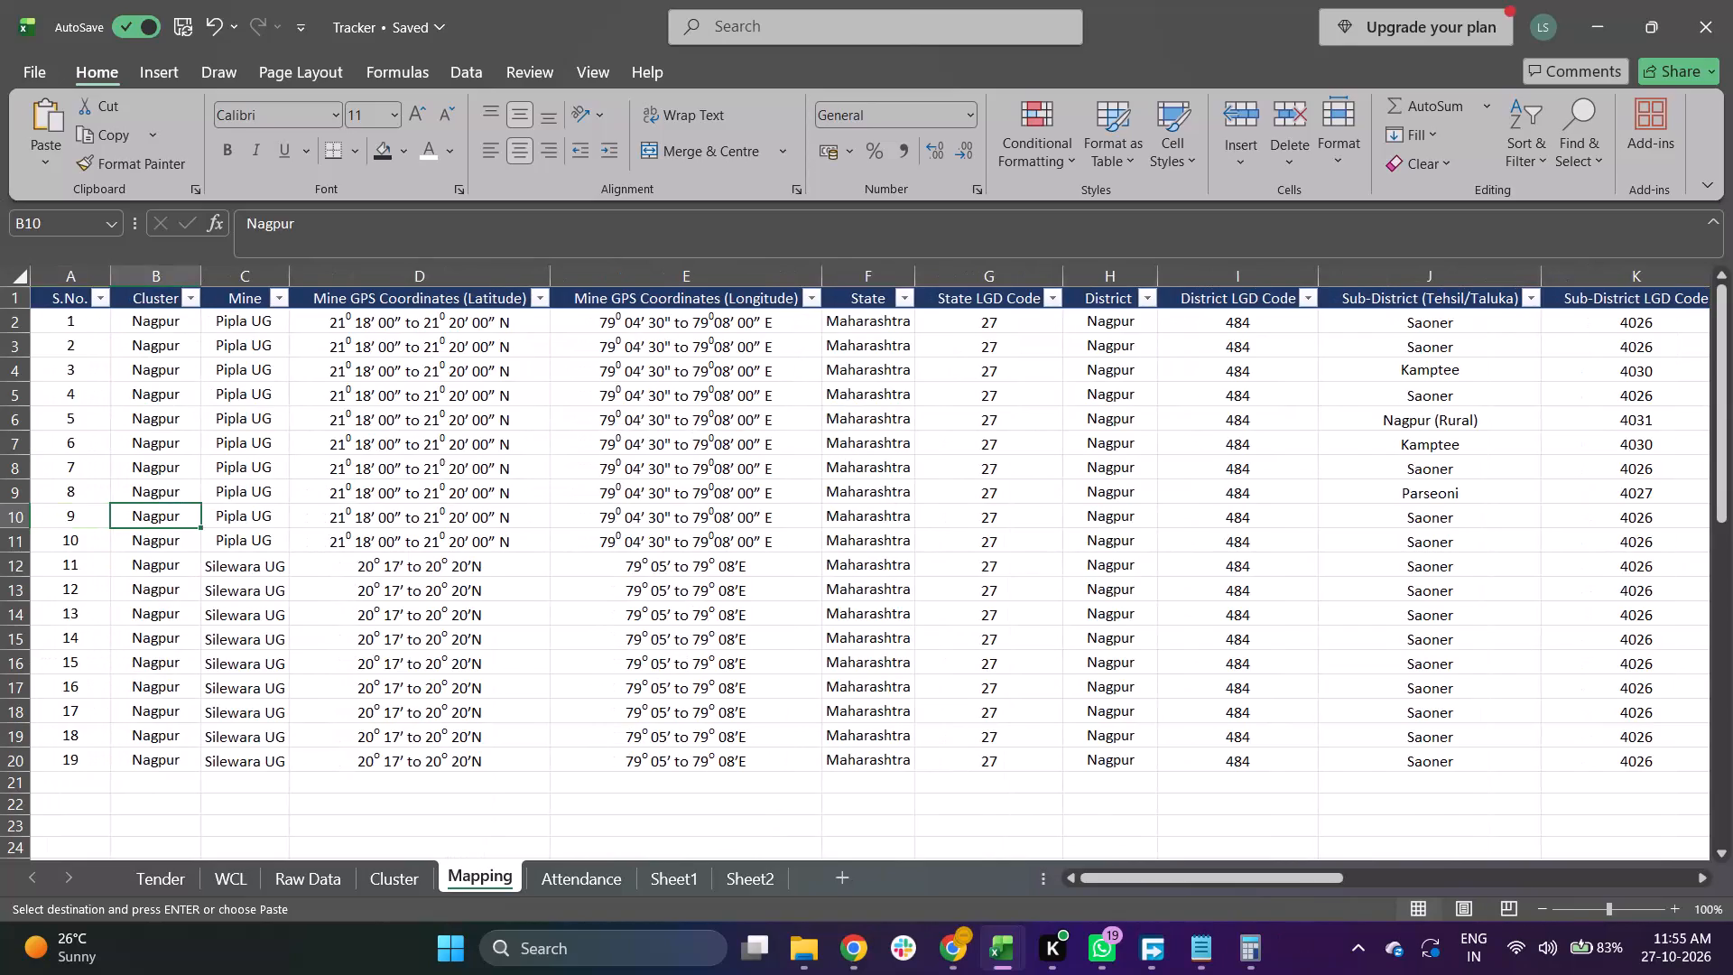
key(Right)
key(Right)
key(Right)
key(Right)
key(Right)
key(Right)
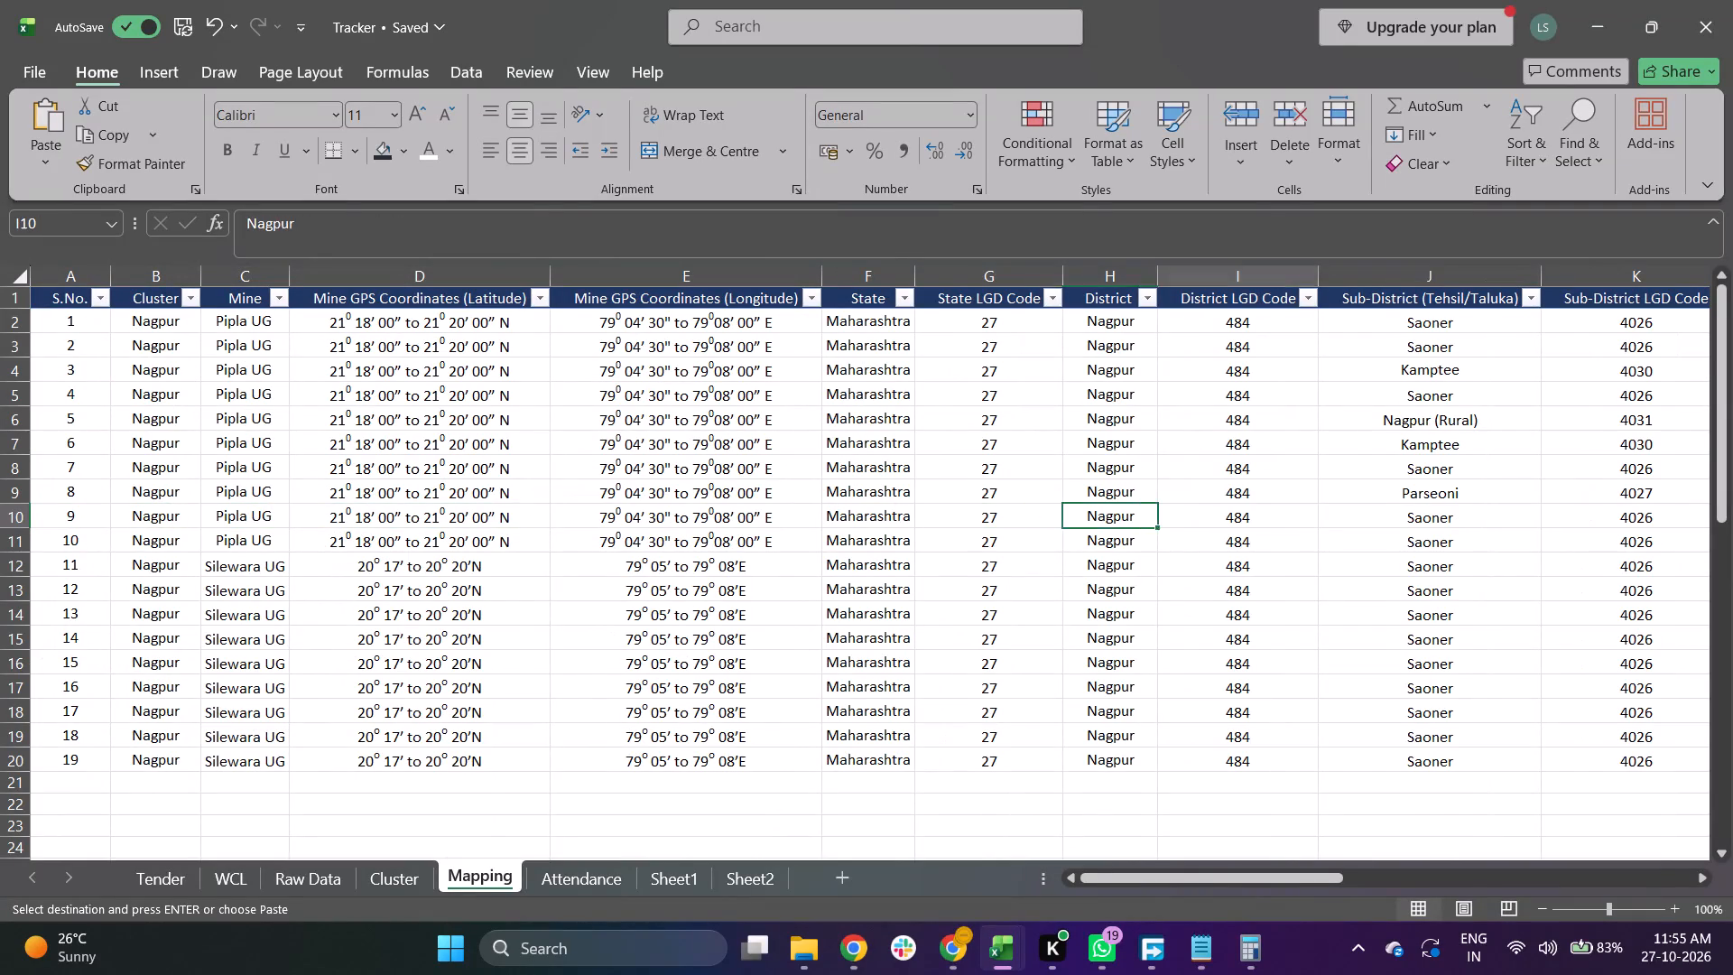
key(Right)
key(Right)
key(Right)
key(Right)
key(Right)
key(Right)
key(Right)
key(Right)
key(Right)
key(Right)
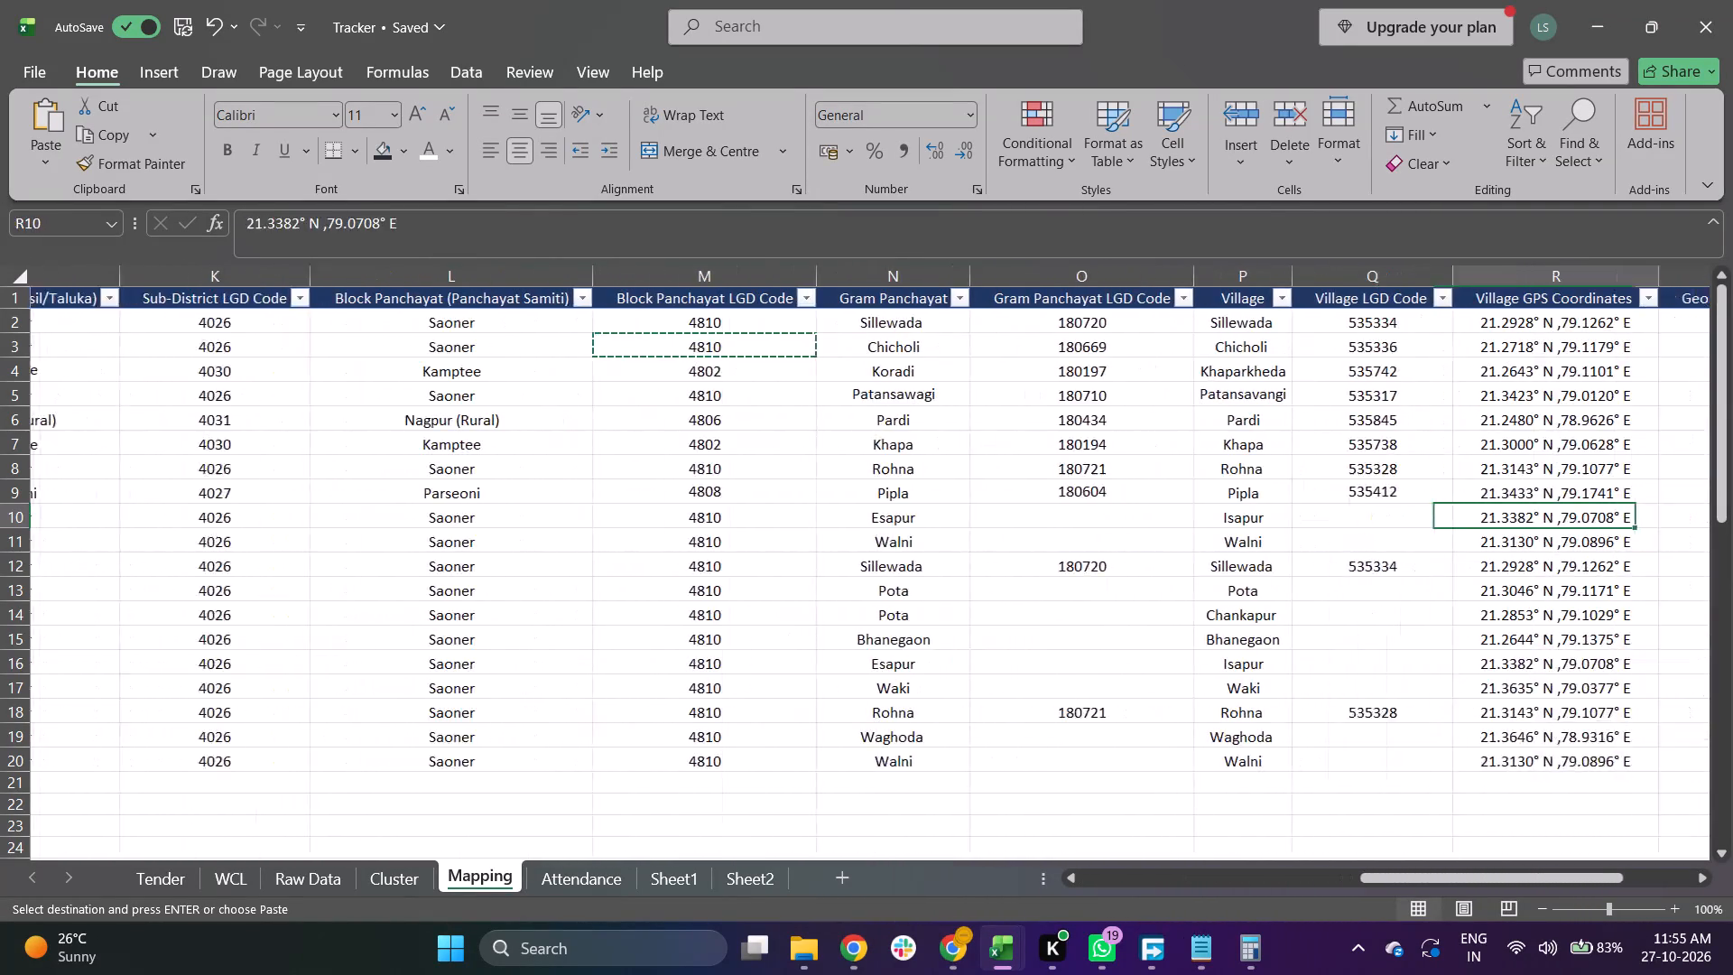
key(Right)
key(Right)
key(Right)
key(Left)
key(Left)
key(Left)
key(Left)
key(Left)
key(Left)
key(Left)
key(Left)
key(Left)
key(Left)
key(Left)
key(Left)
key(Left)
key(Left)
key(Left)
key(Left)
key(Left)
key(Left)
key(Left)
key(Left)
key(Left)
key(Left)
key(Left)
key(Left)
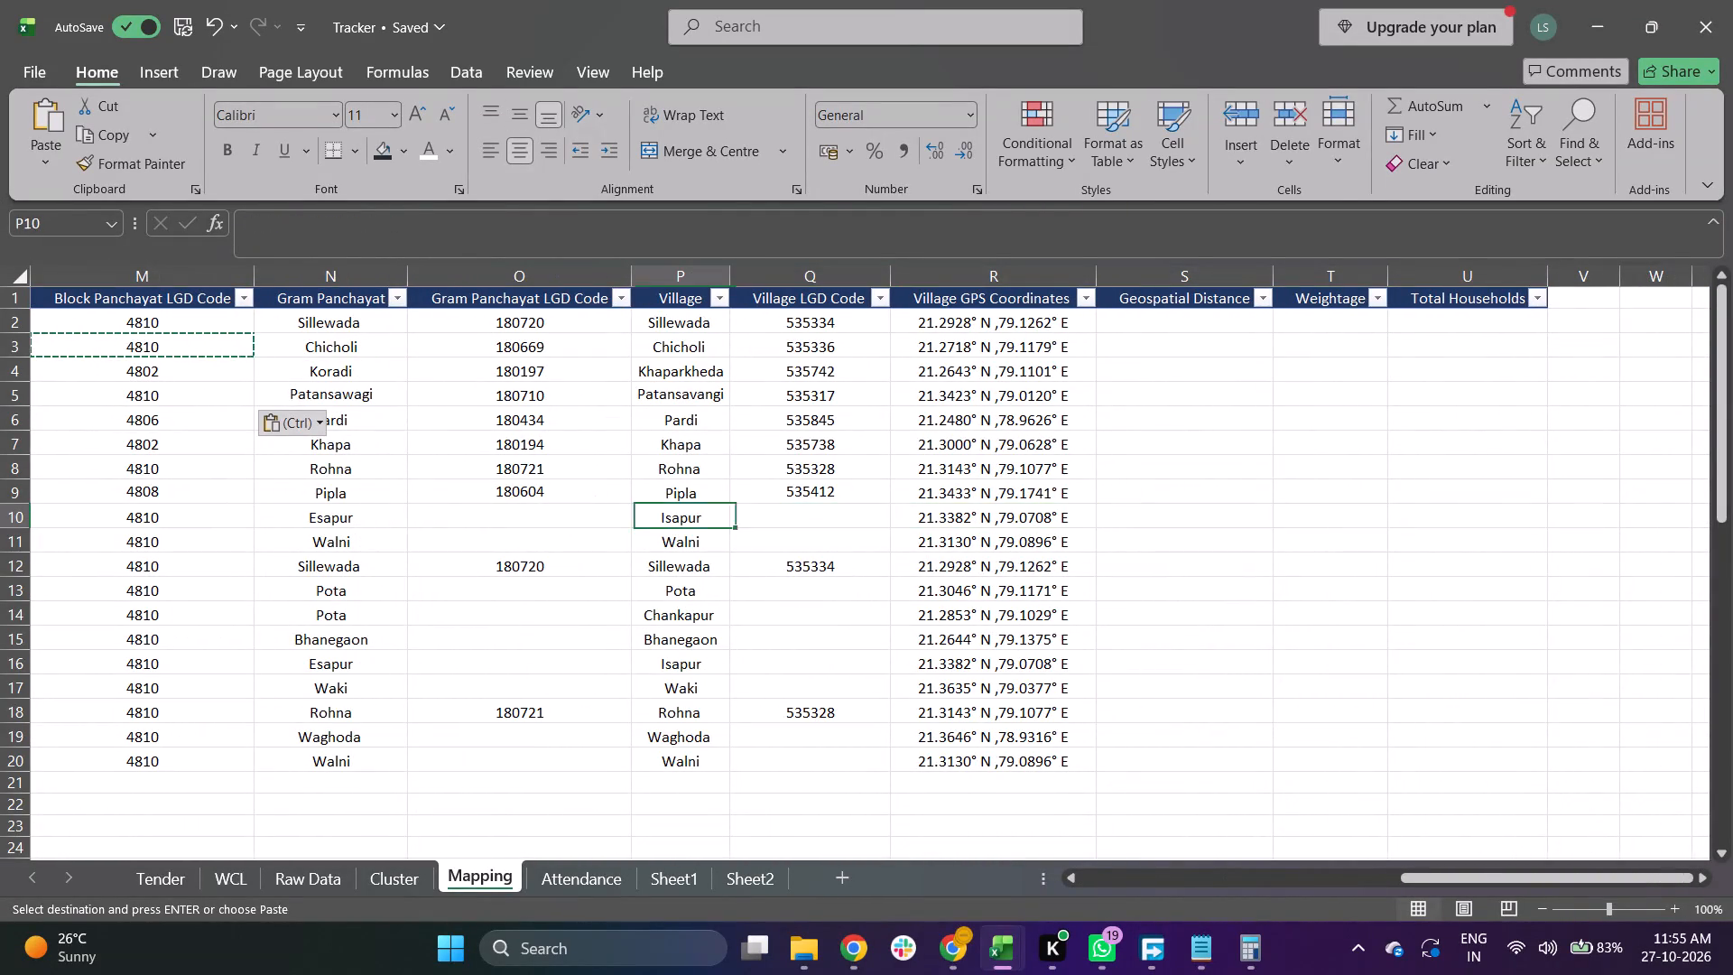
Review row 10 of the Mapping sheet across its columns, including the gram panchayat and village code cells.
key(Right)
key(Right)
key(Right)
key(Right)
key(Right)
key(Right)
key(Right)
key(Right)
key(Right)
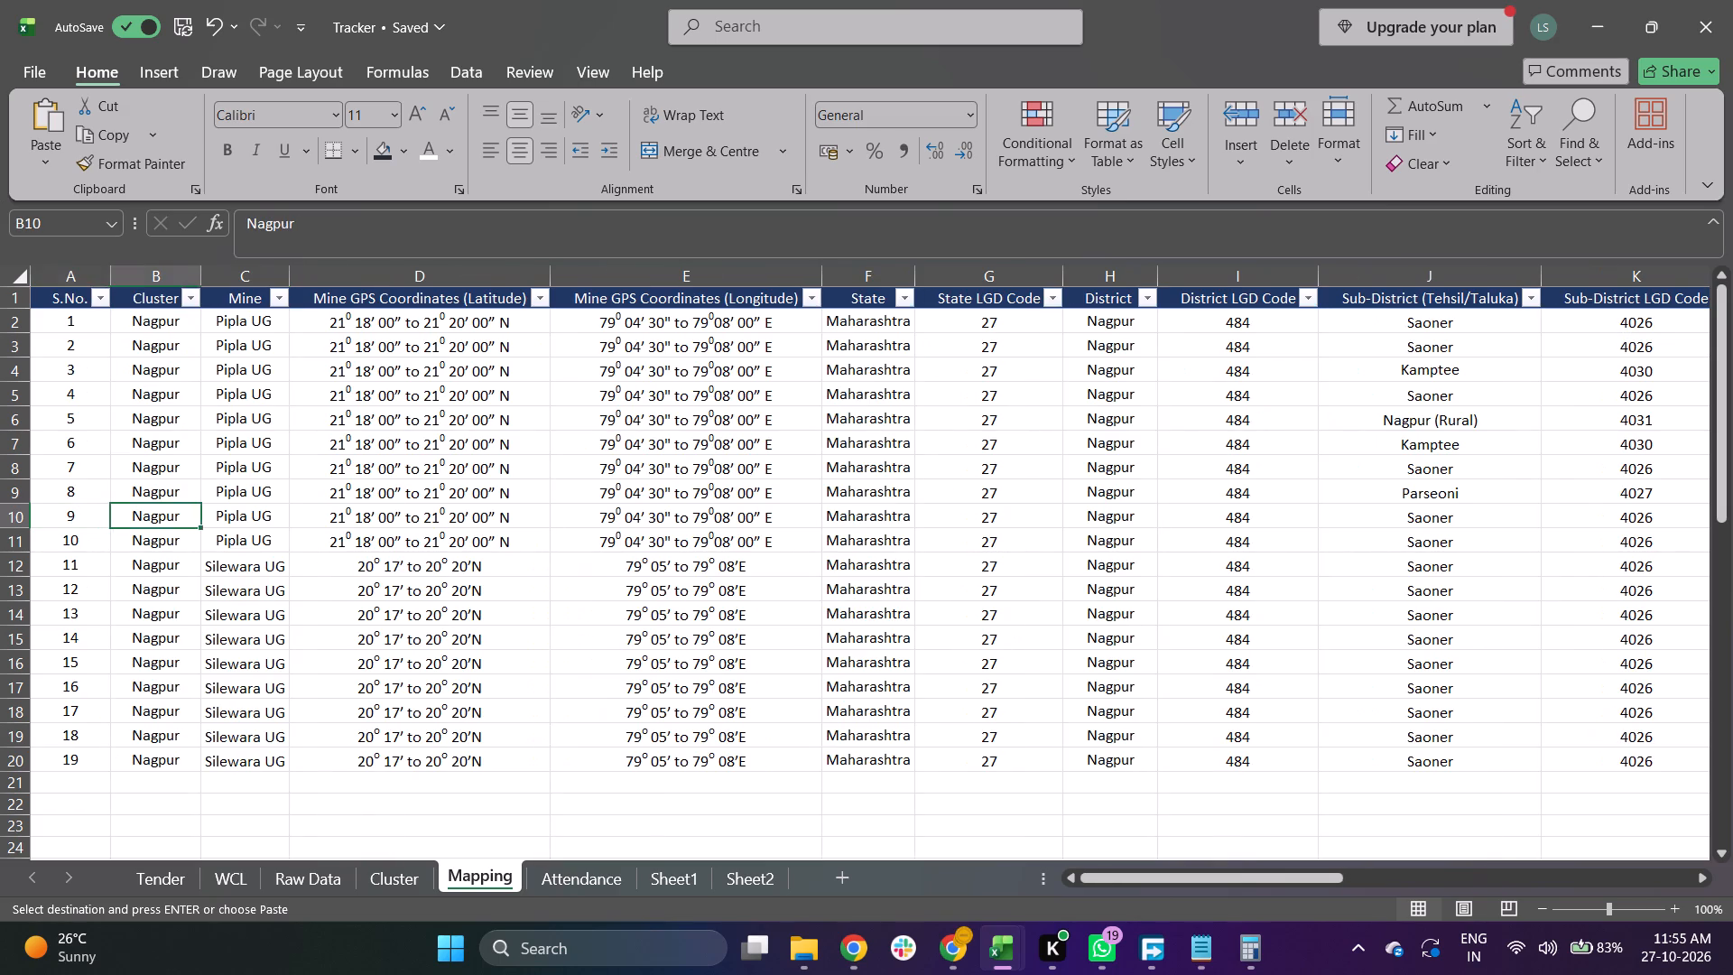
key(Right)
key(Right)
key(Right)
key(Right)
key(Right)
key(Right)
key(Right)
key(Right)
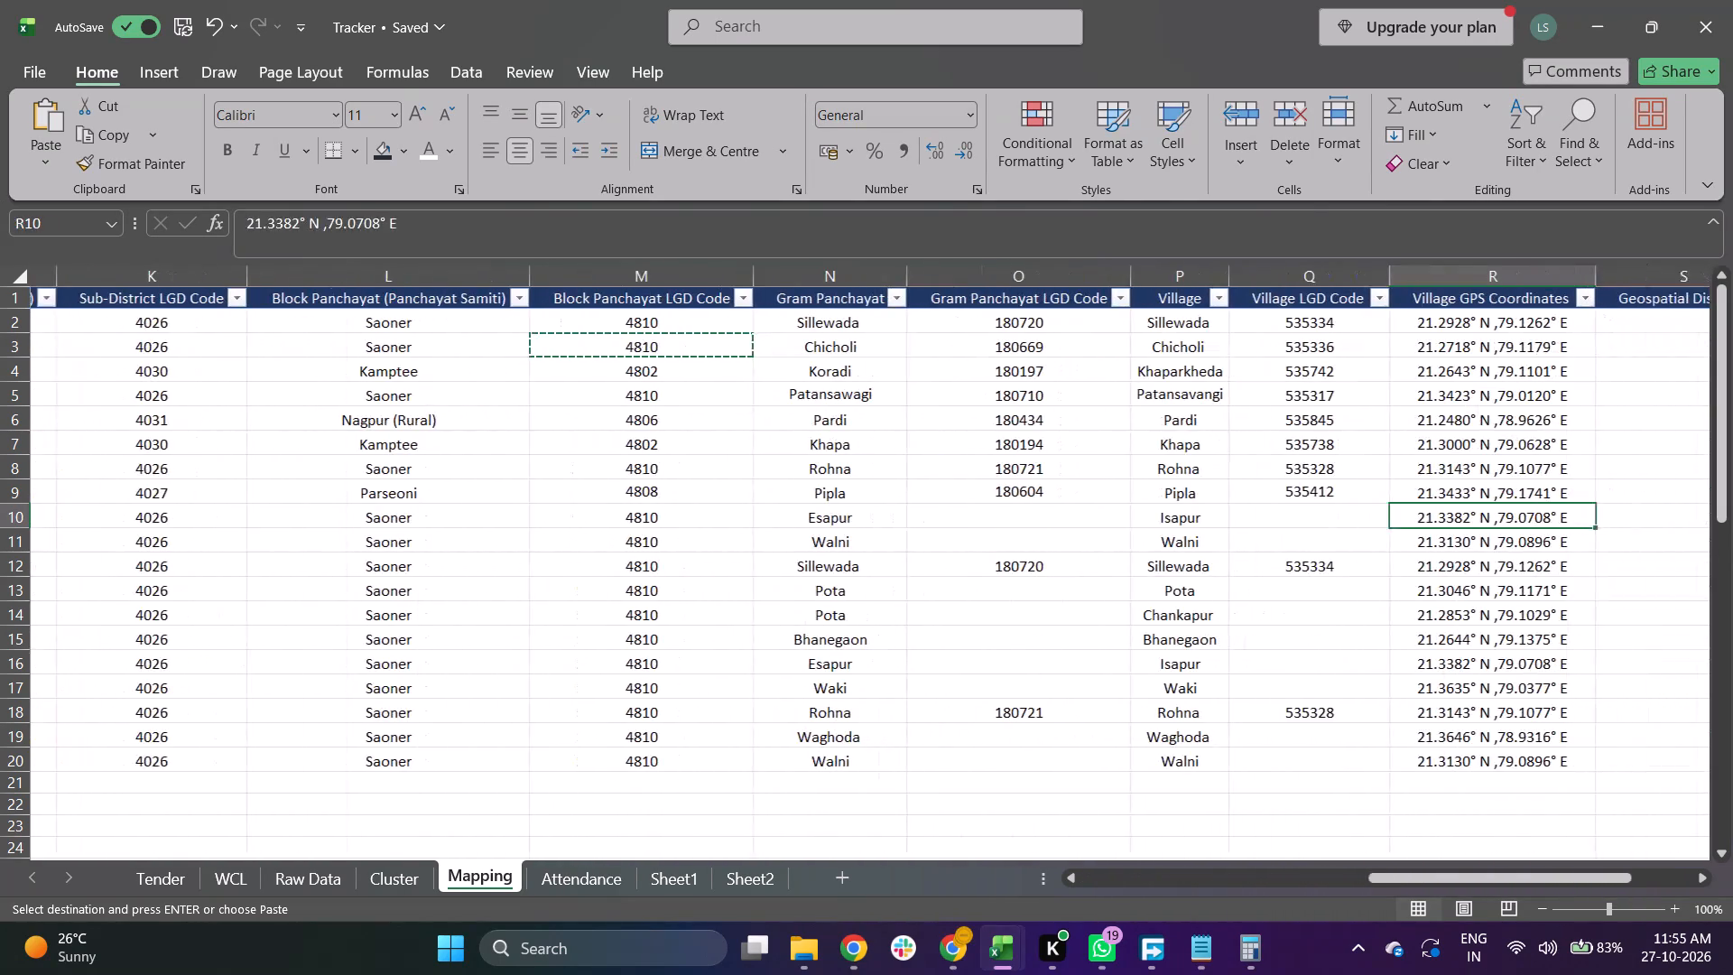
key(Left)
key(Left)
key(Left)
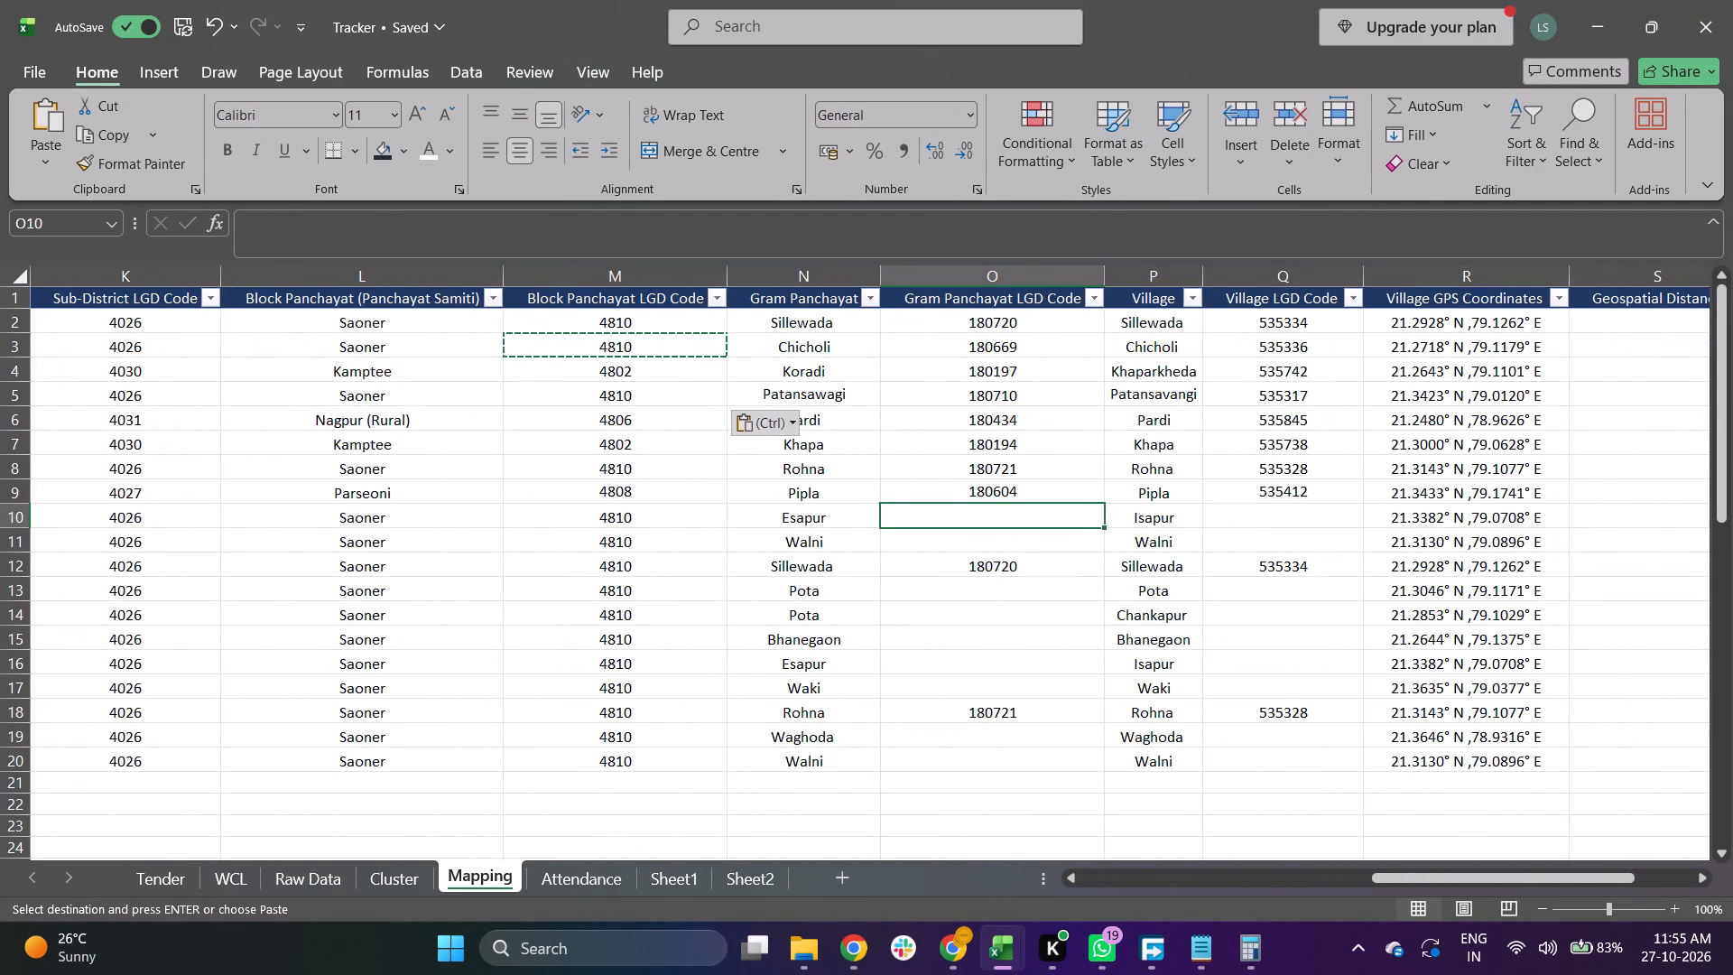
Filter the Mapping sheet's Gram Panchayat LGD Code column to show only blank entries.
click(1096, 295)
click(1144, 587)
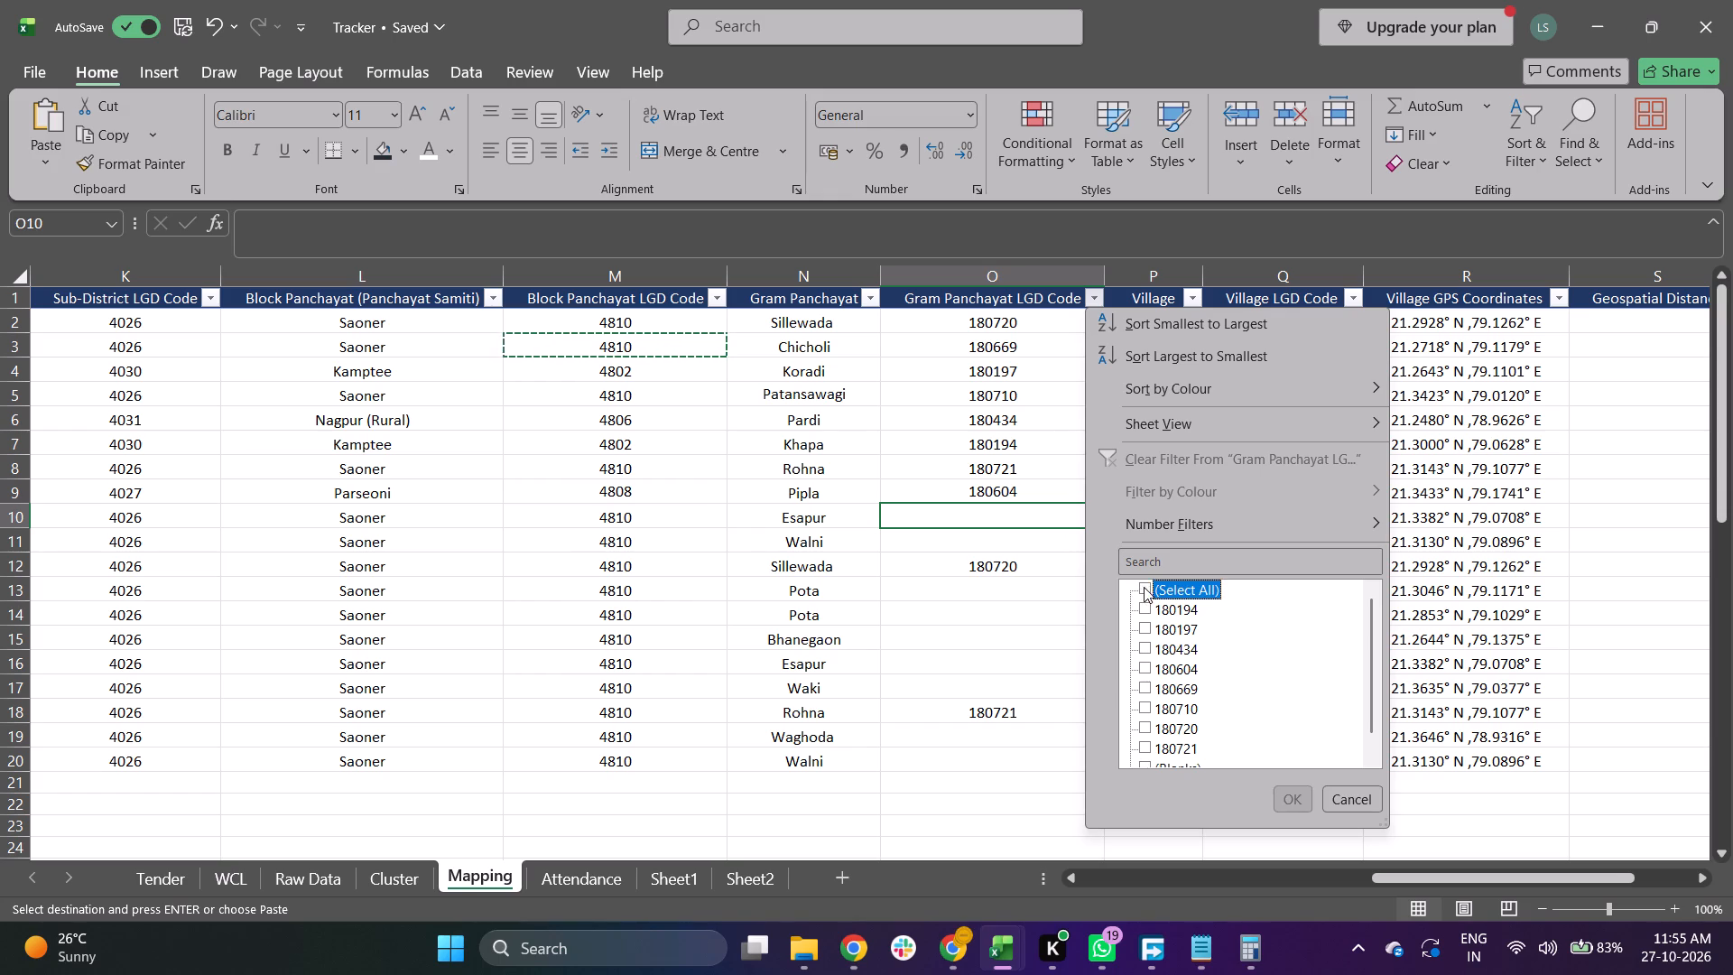
scroll(1209, 659, down, 6)
click(1144, 751)
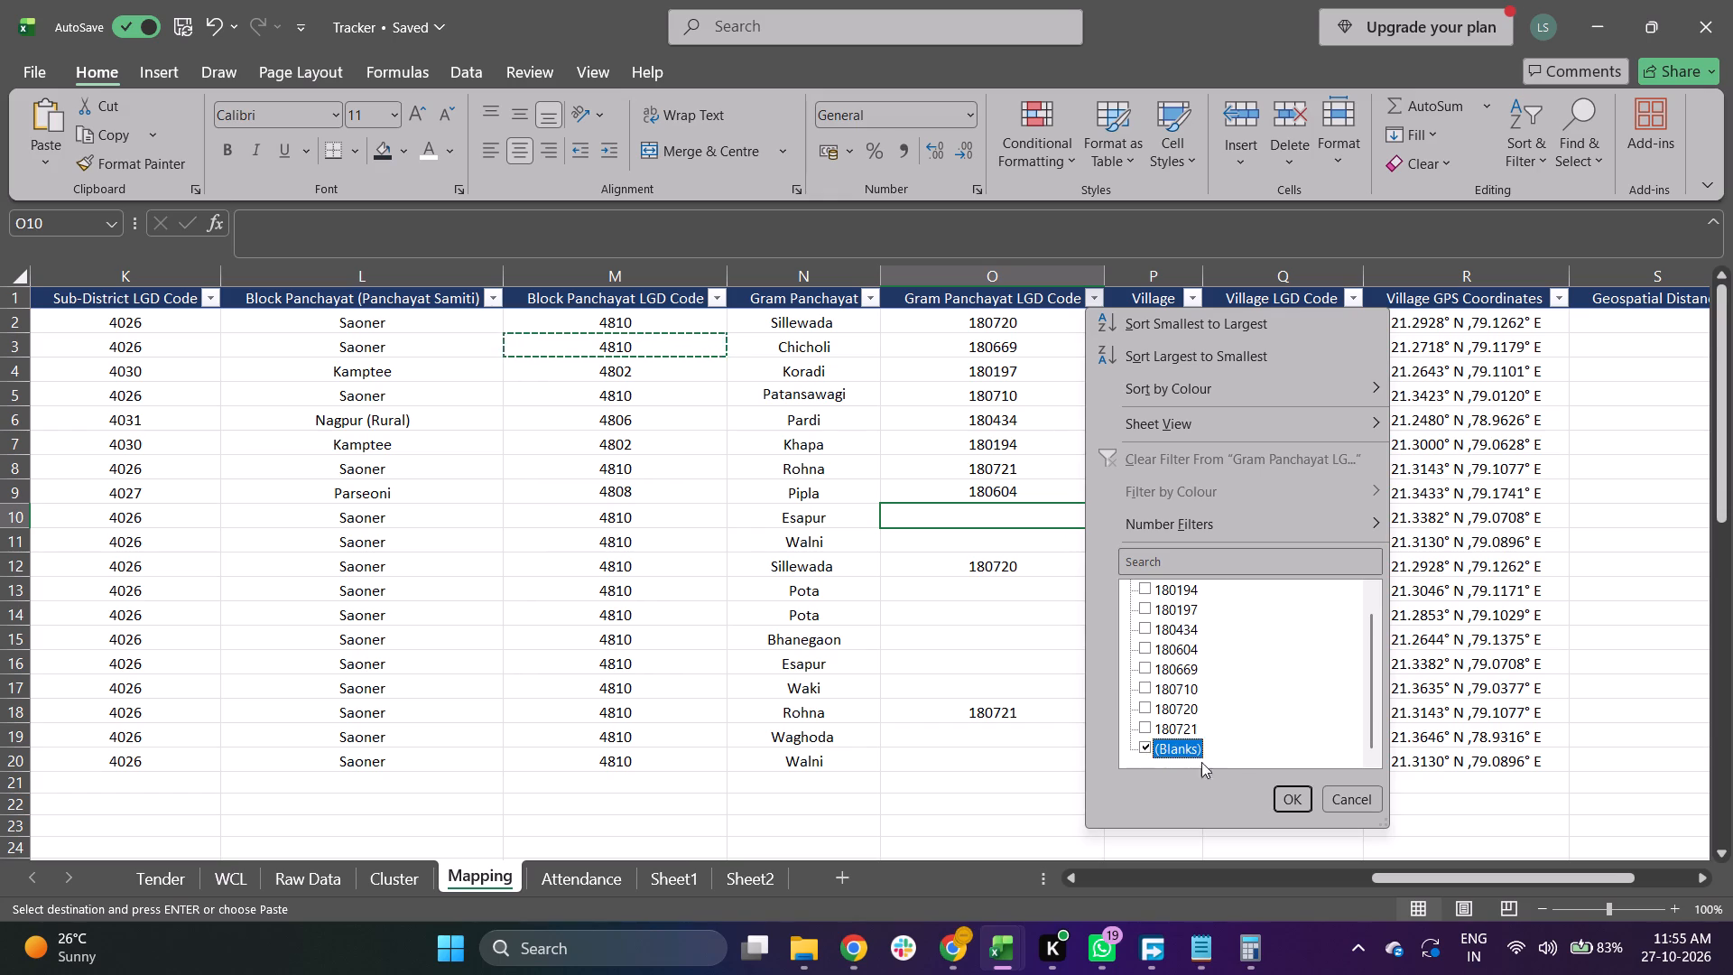
click(1299, 794)
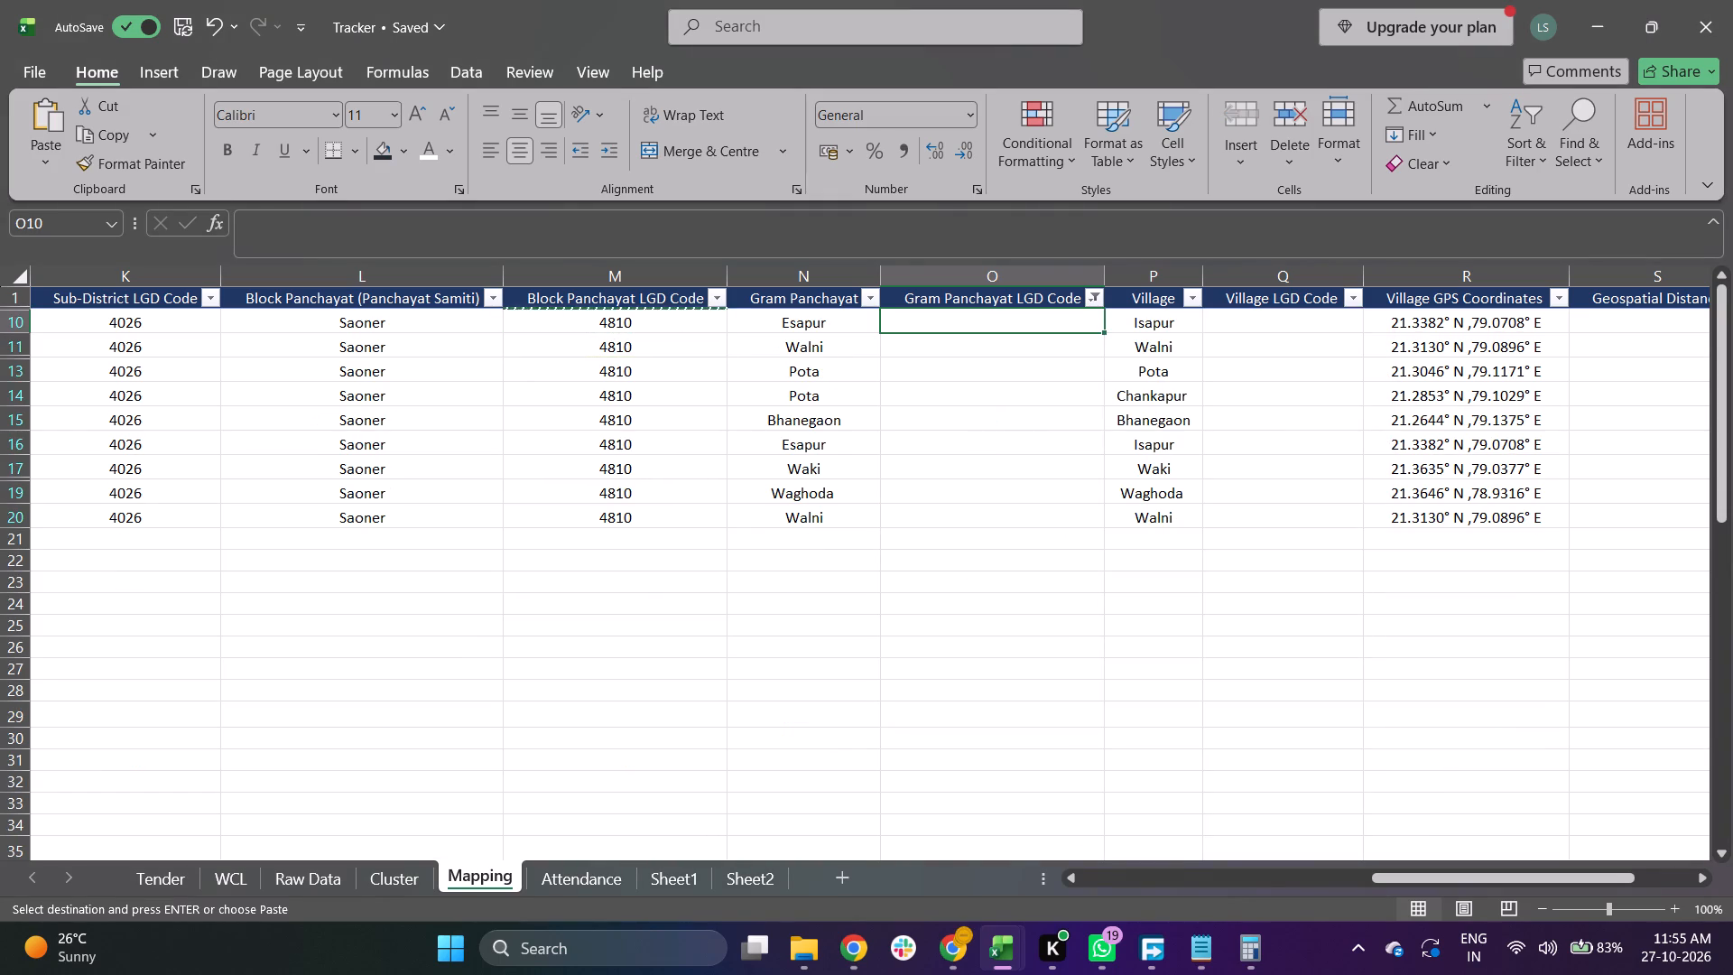
Examine the filtered Mapping rows across all columns for administrative details and missing gram panchayat and village codes.
key(Left)
key(Left)
key(Left)
key(Left)
key(Left)
key(Left)
key(Left)
key(Left)
key(Left)
key(Left)
key(Left)
key(Left)
key(Left)
key(Left)
key(Left)
key(Left)
key(Left)
key(Left)
key(Left)
key(Right)
key(Right)
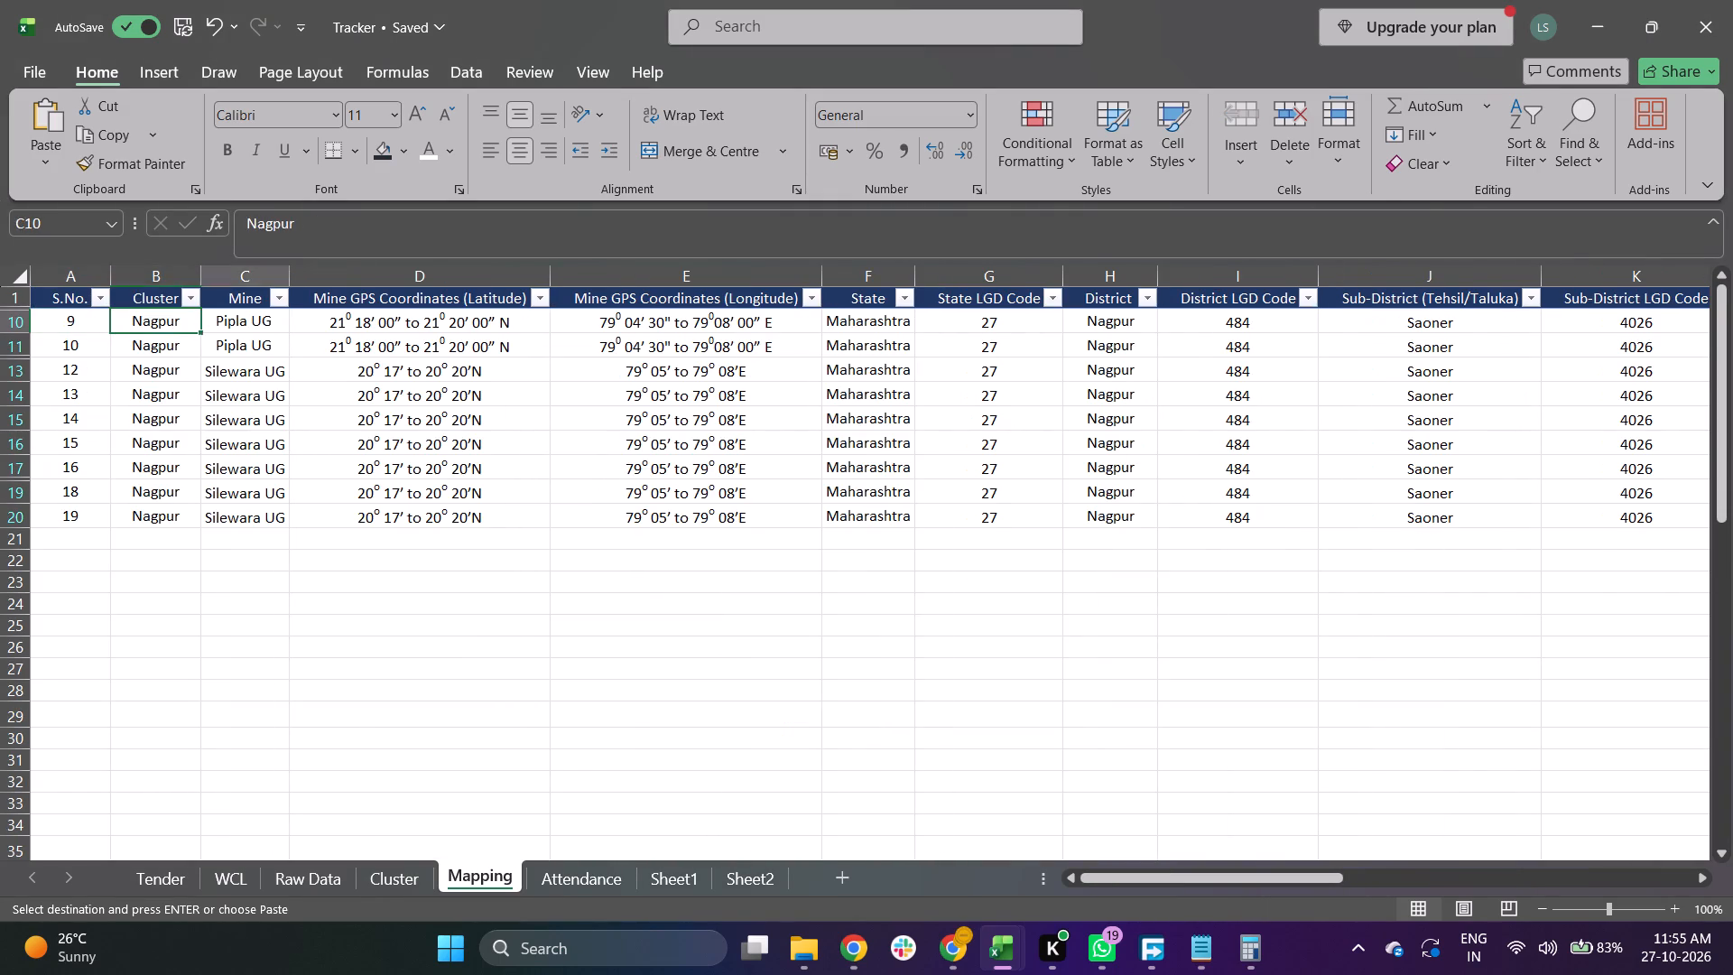
key(Right)
key(Right)
key(Right)
key(Right)
key(Right)
key(Right)
key(Right)
key(Right)
key(Right)
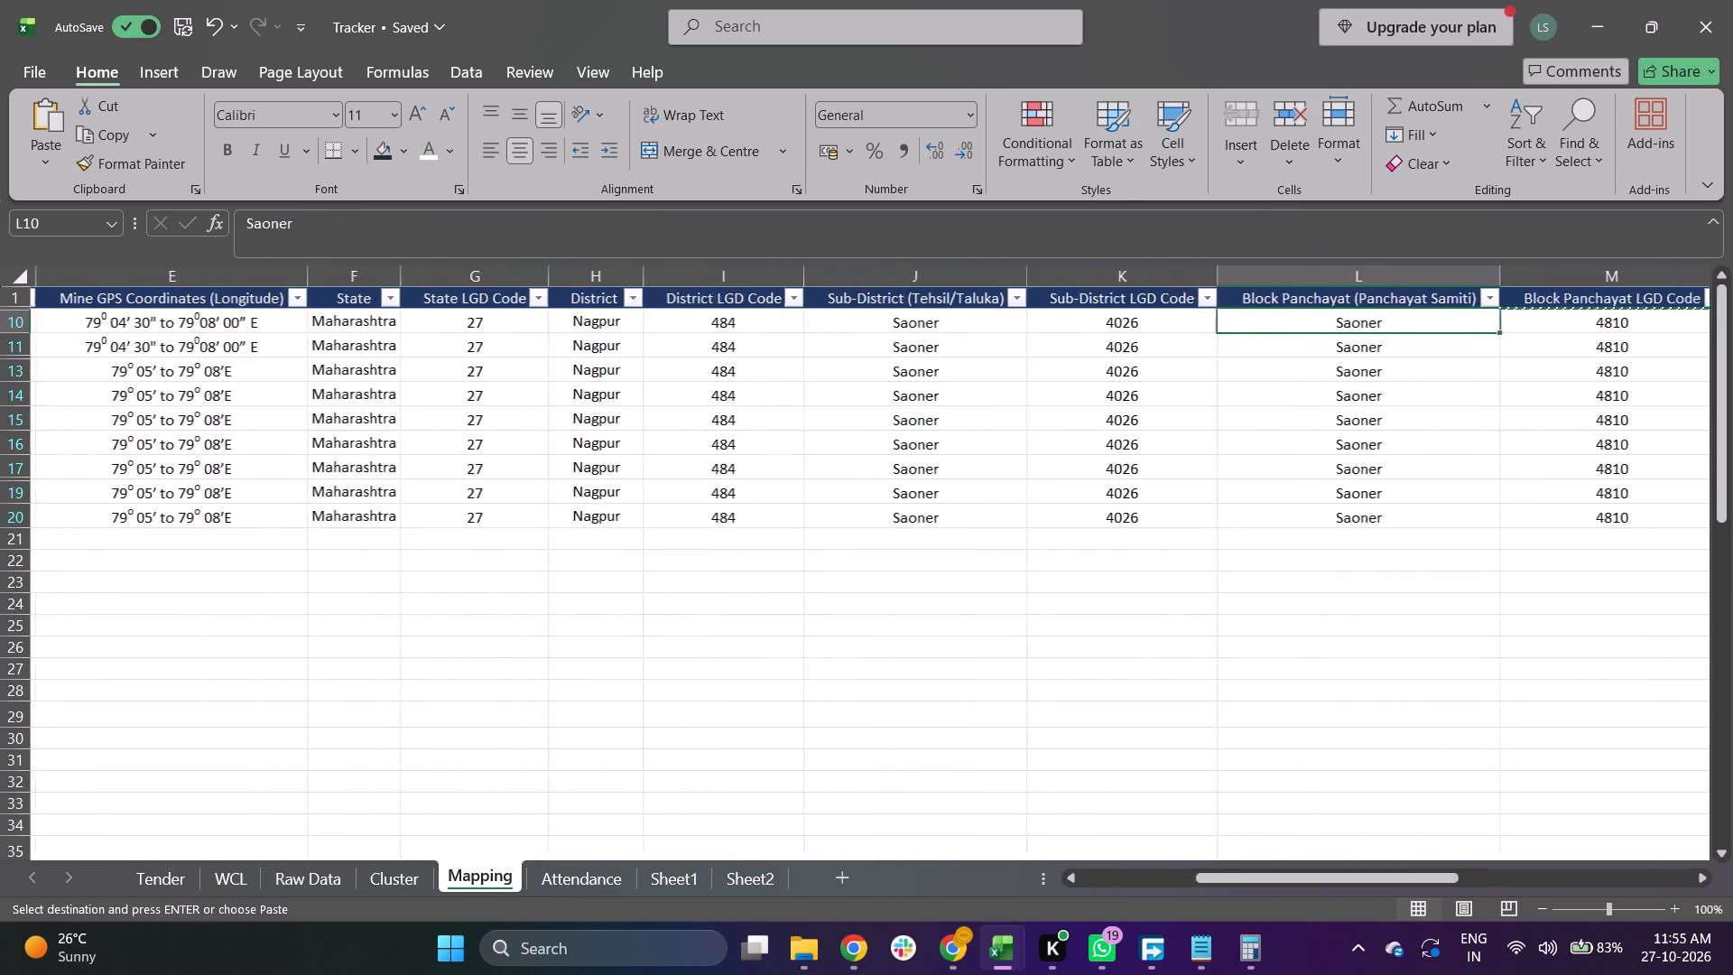
key(Right)
key(Right)
key(Right)
key(Right)
key(Right)
key(Right)
key(Right)
key(Left)
key(Left)
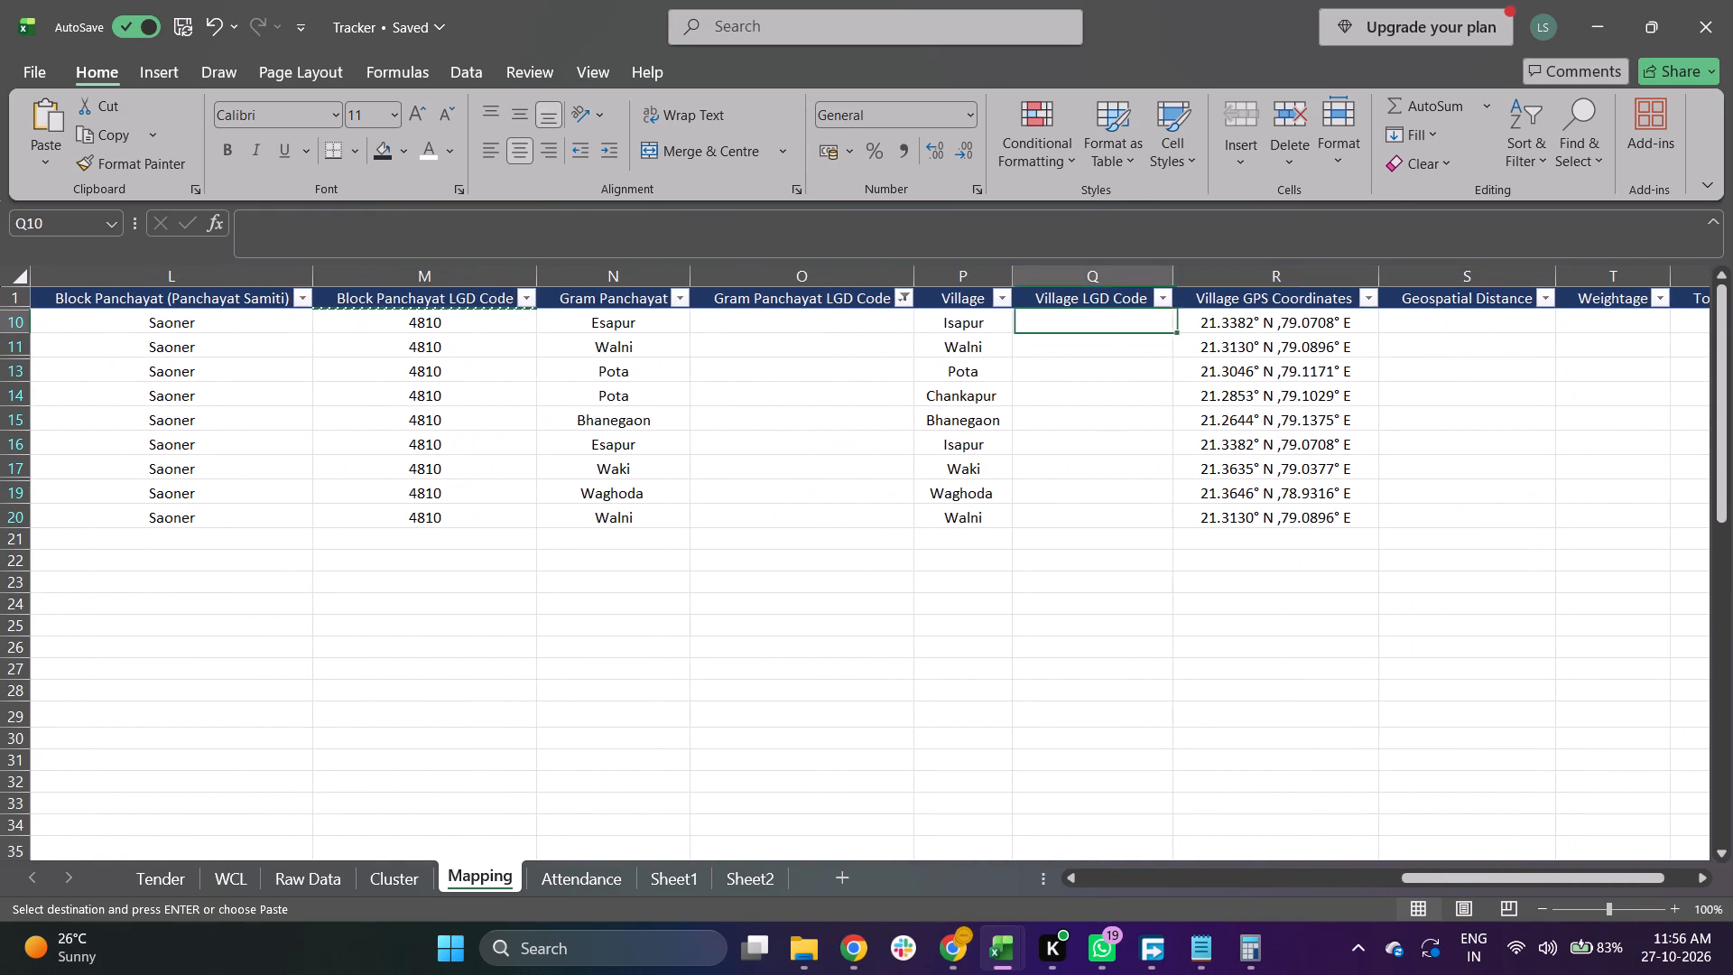
key(Left)
key(Left)
key(Left)
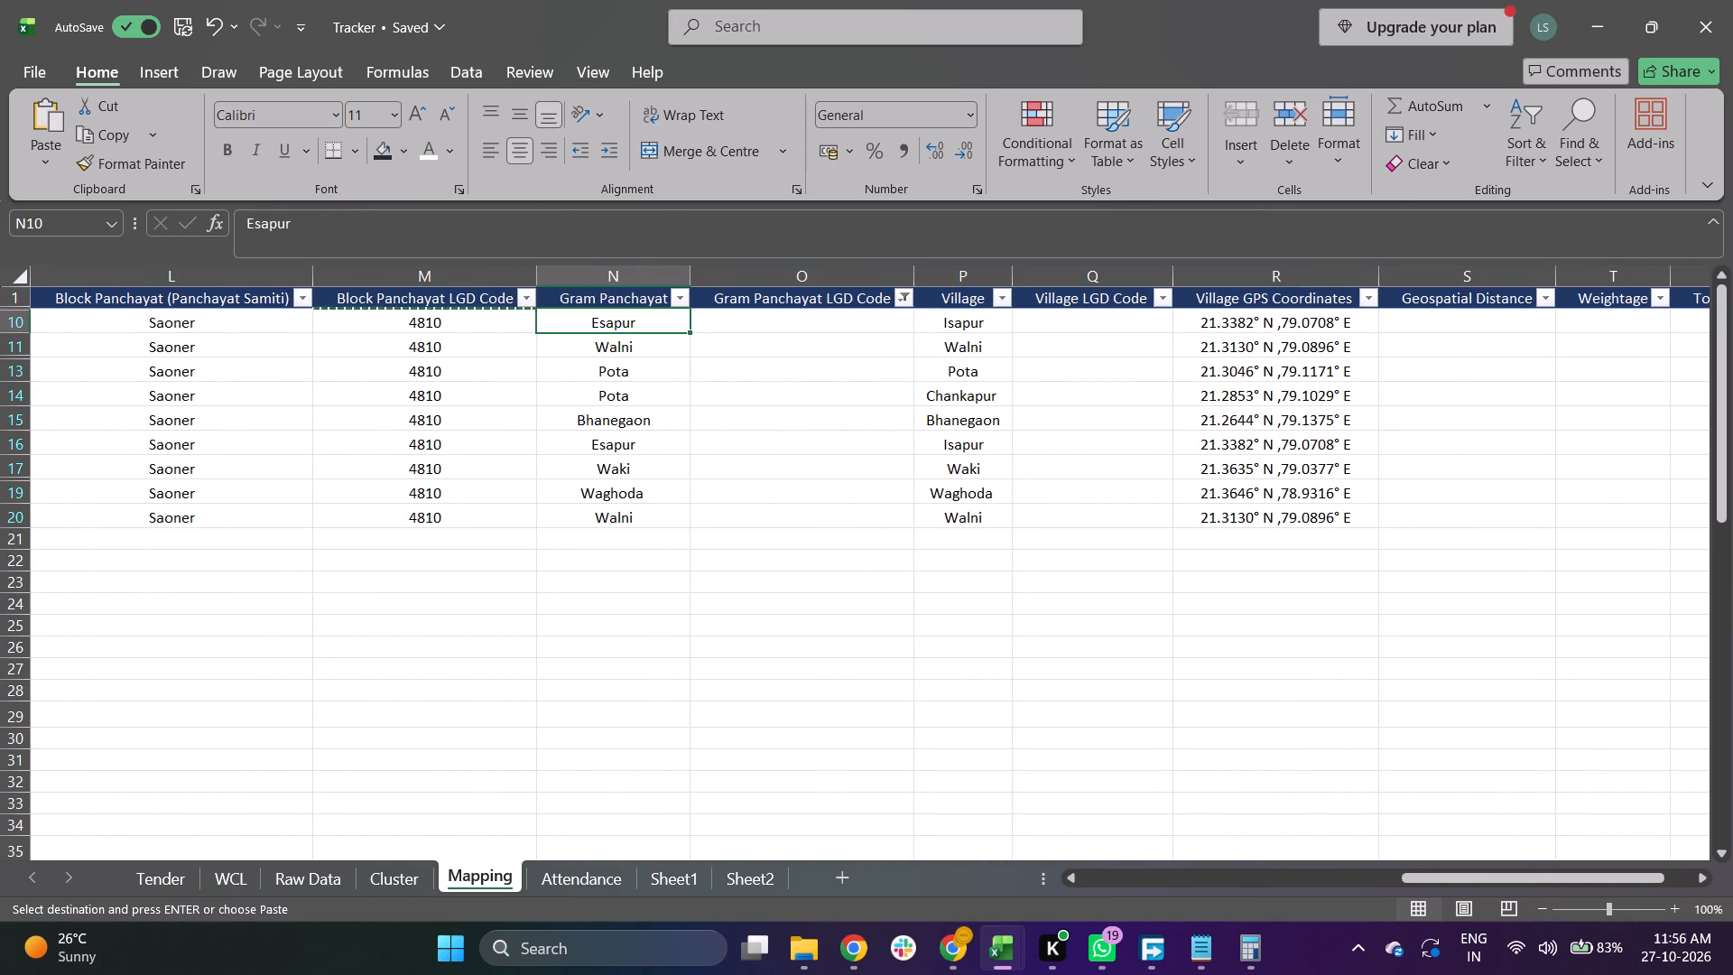
key(Left)
key(Left)
key(Left)
key(Left)
key(Left)
key(Left)
key(Left)
key(Left)
key(Left)
key(Left)
key(Left)
key(Left)
key(Left)
key(Left)
key(Left)
key(Left)
key(Left)
key(Left)
key(Left)
key(Left)
key(Left)
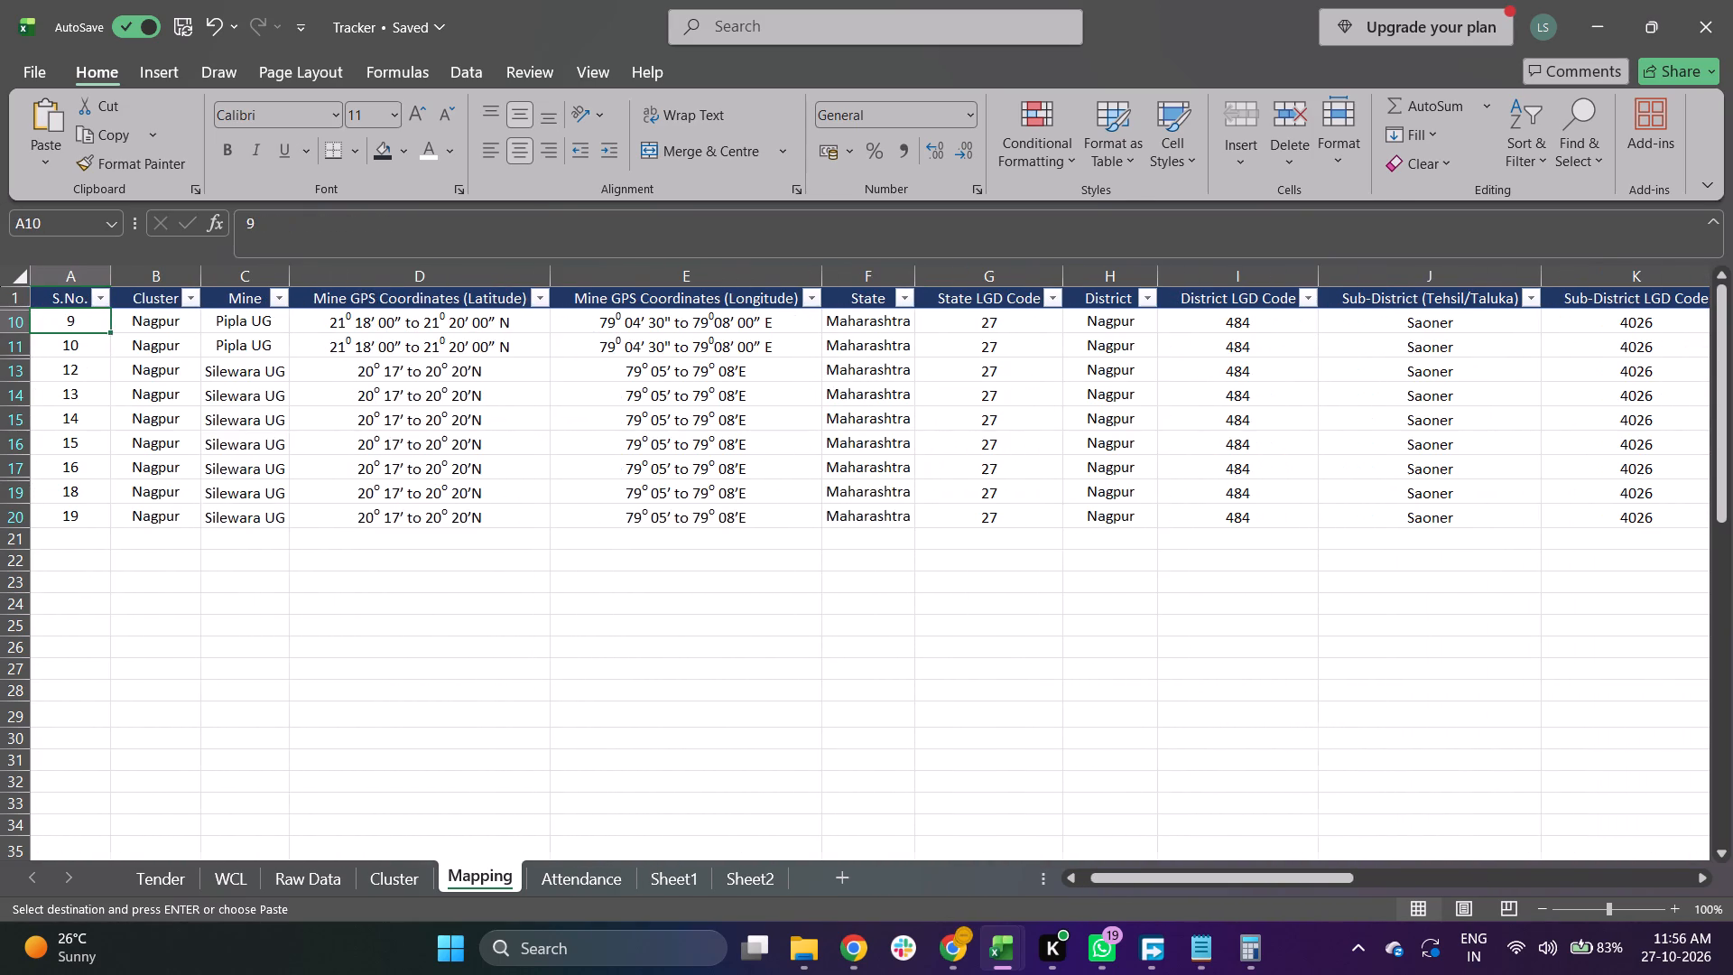
key(Up)
key(shift+Right)
key(shift+Right)
key(shift+Right)
key(shift+Right)
key(shift+Right)
key(shift+Right)
key(shift+Right)
key(shift+Right)
key(shift+Right)
key(shift+Right)
key(shift+Right)
key(shift+Right)
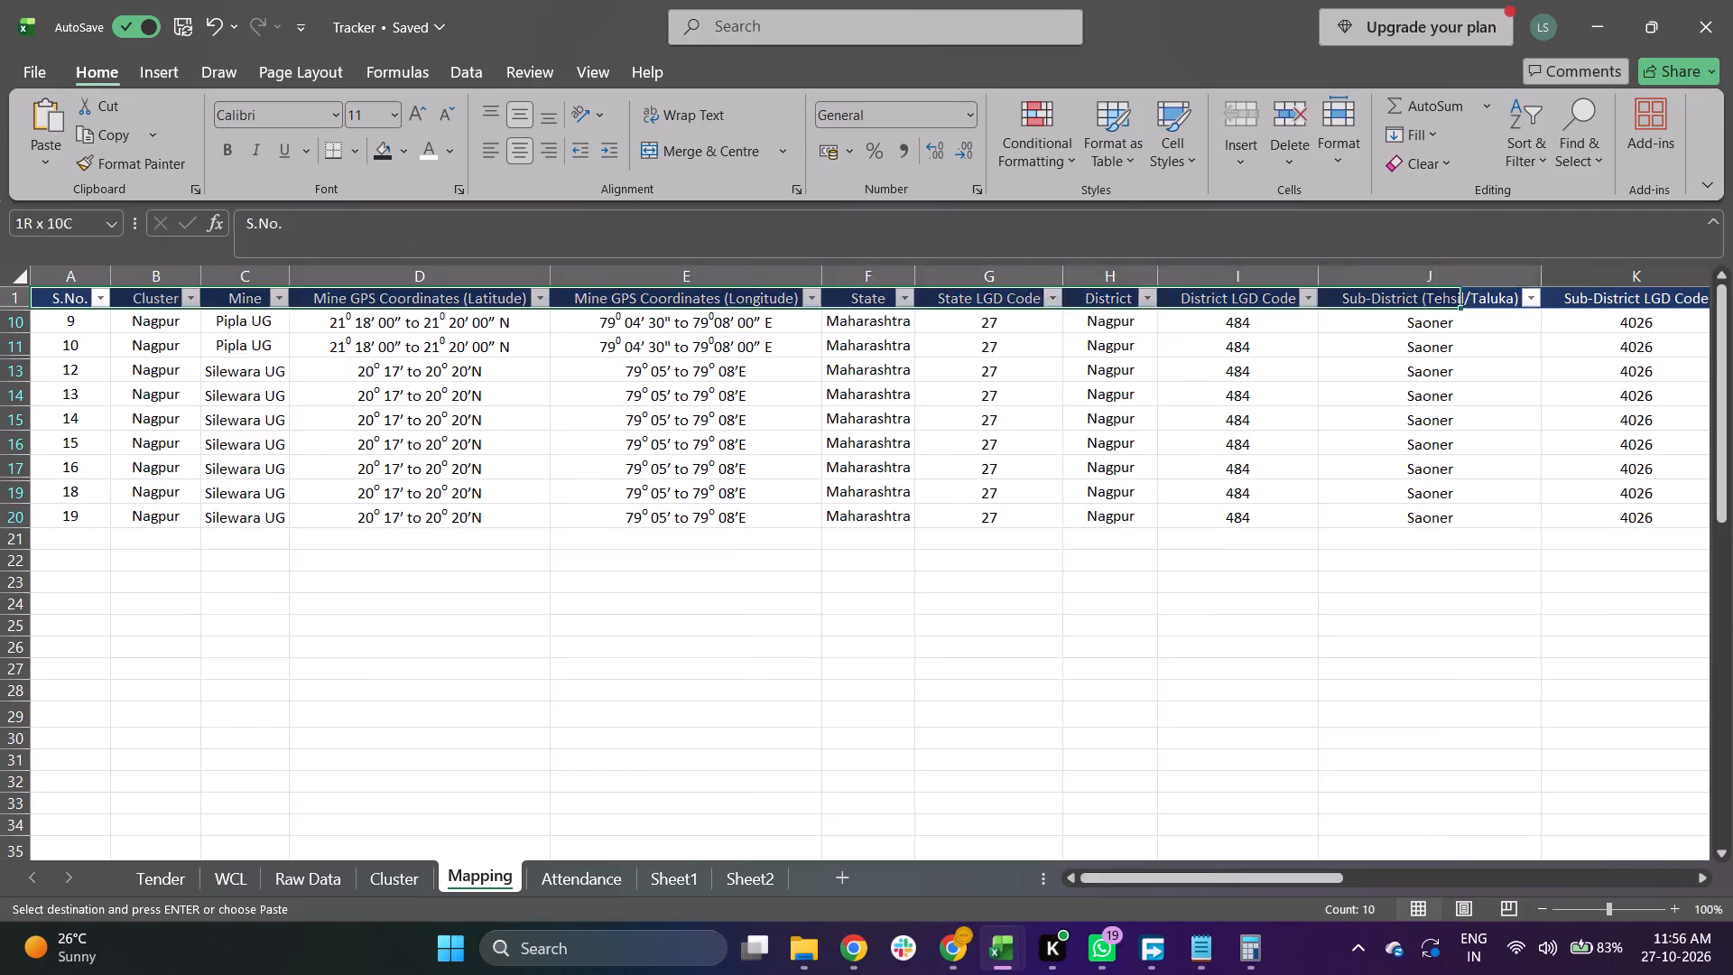
key(shift+Right)
key(shift+Right)
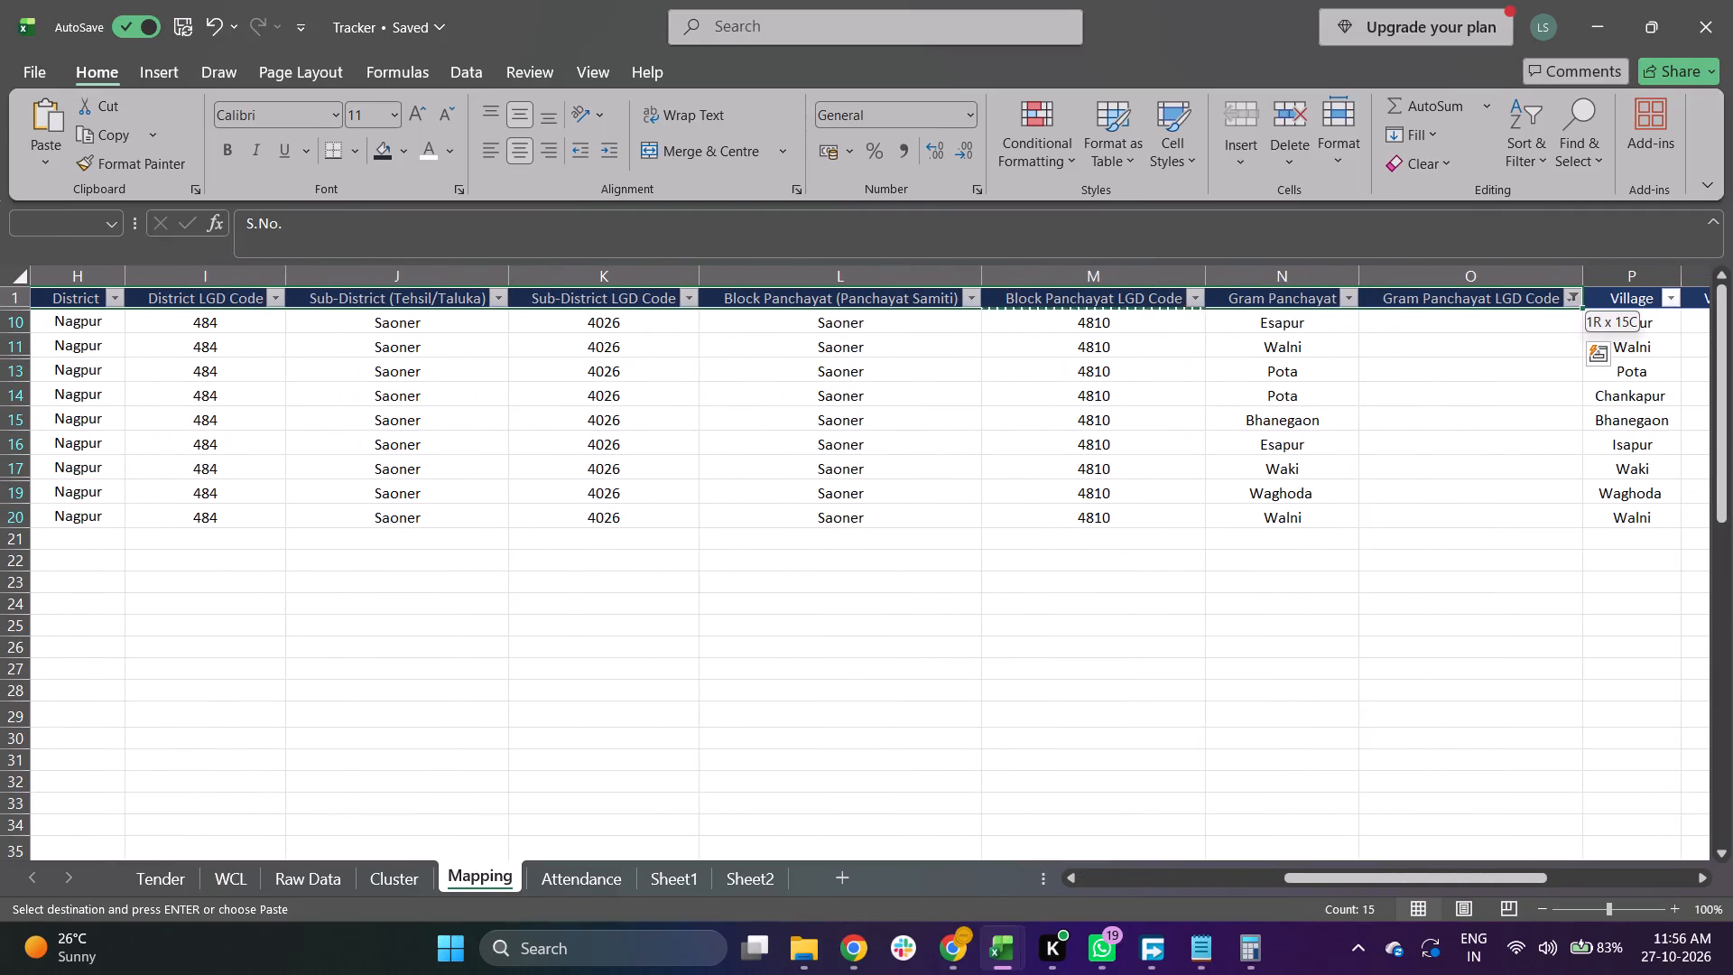
key(shift+Right)
key(shift+Right)
key(shift+Right)
key(shift+Left)
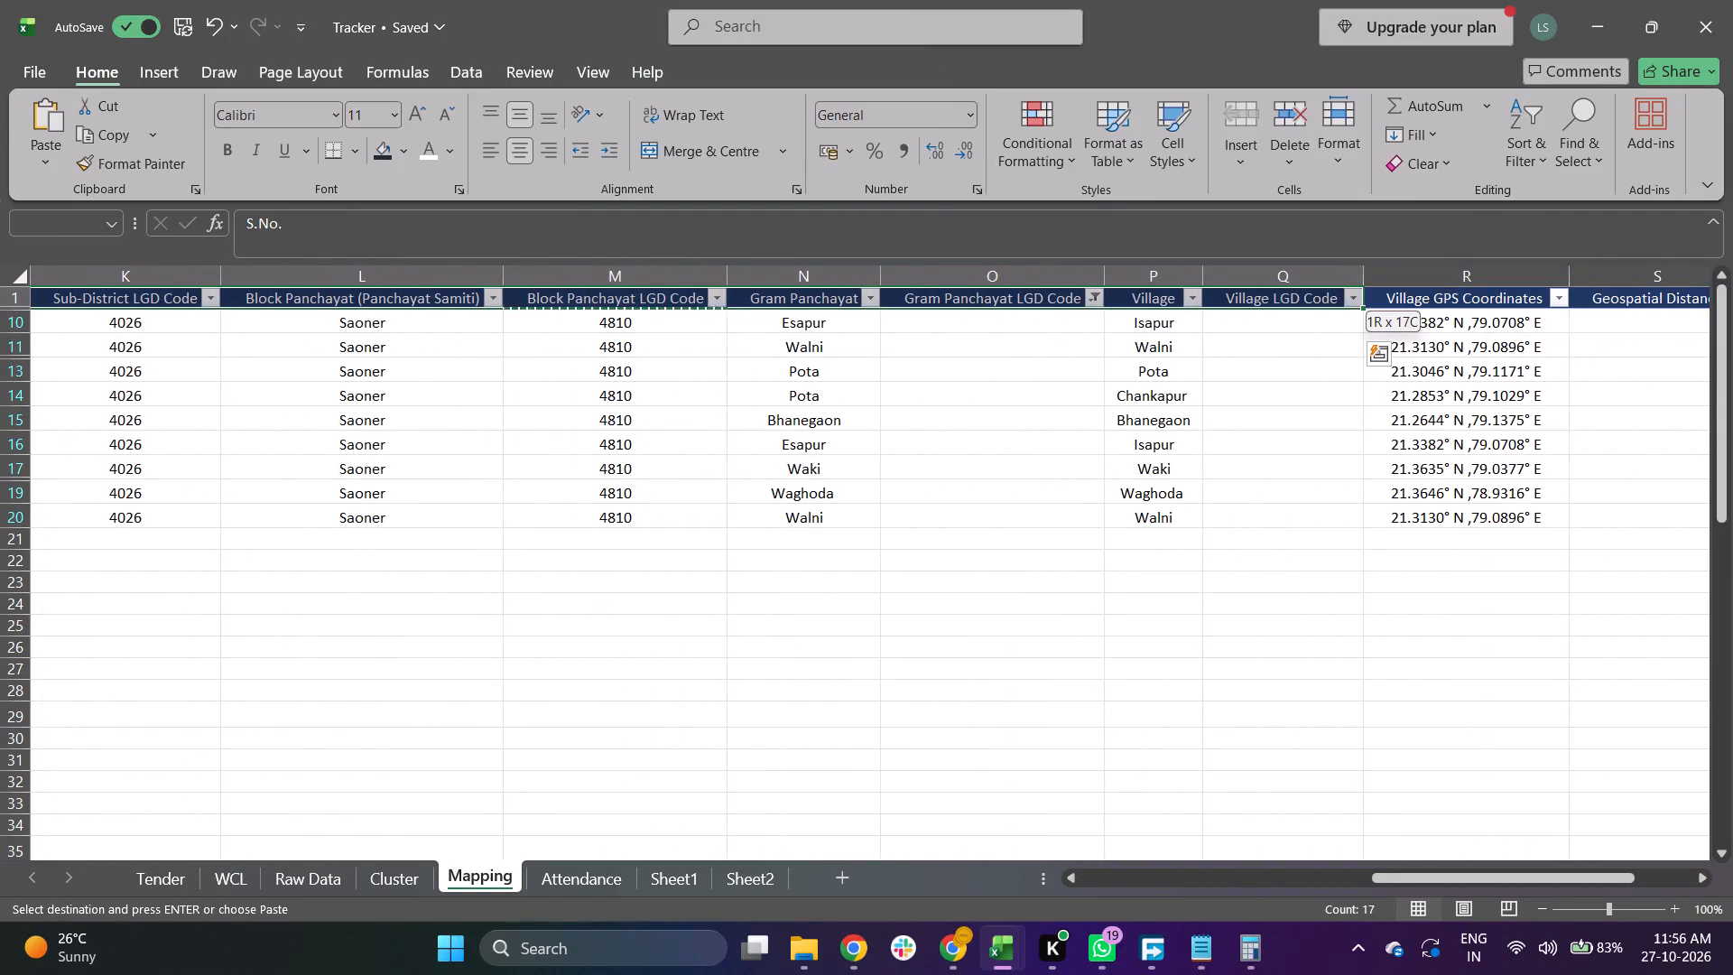
key(shift+Down)
key(ctrl+c)
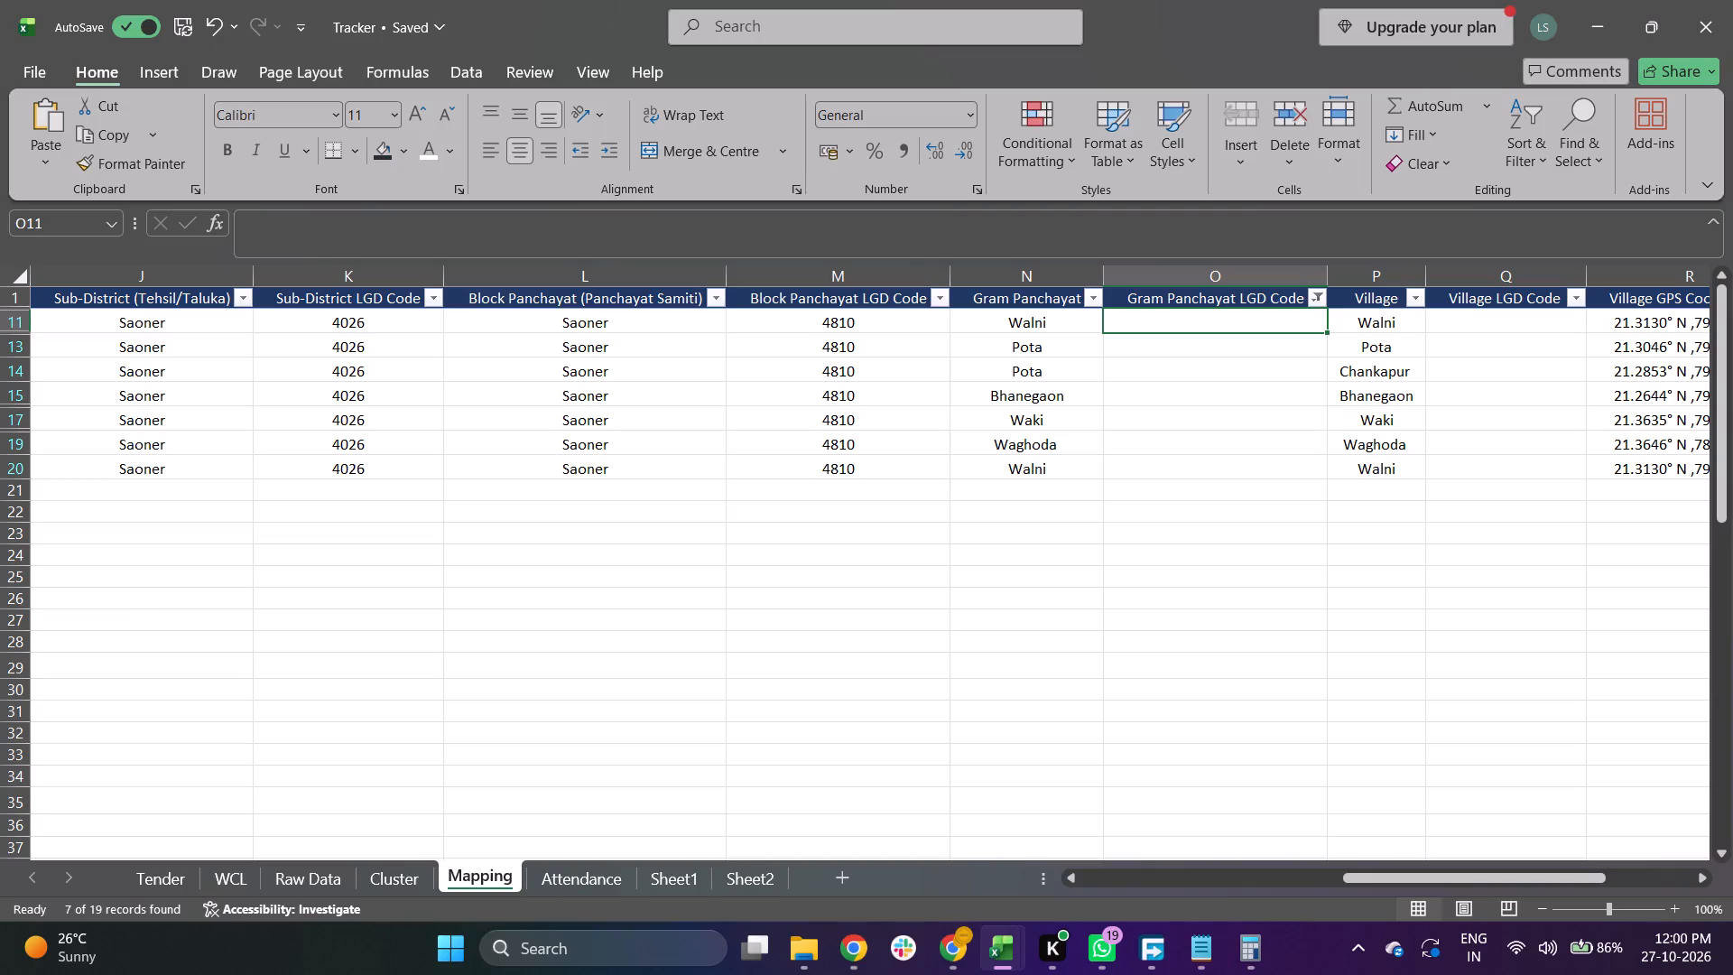
Copy the gram panchayat name Walni from row 11, search Google for "Walni gram panchayat lgd code" and expand the AI Overview.
key(Down)
key(Left)
key(Left)
key(Left)
key(Up)
key(Up)
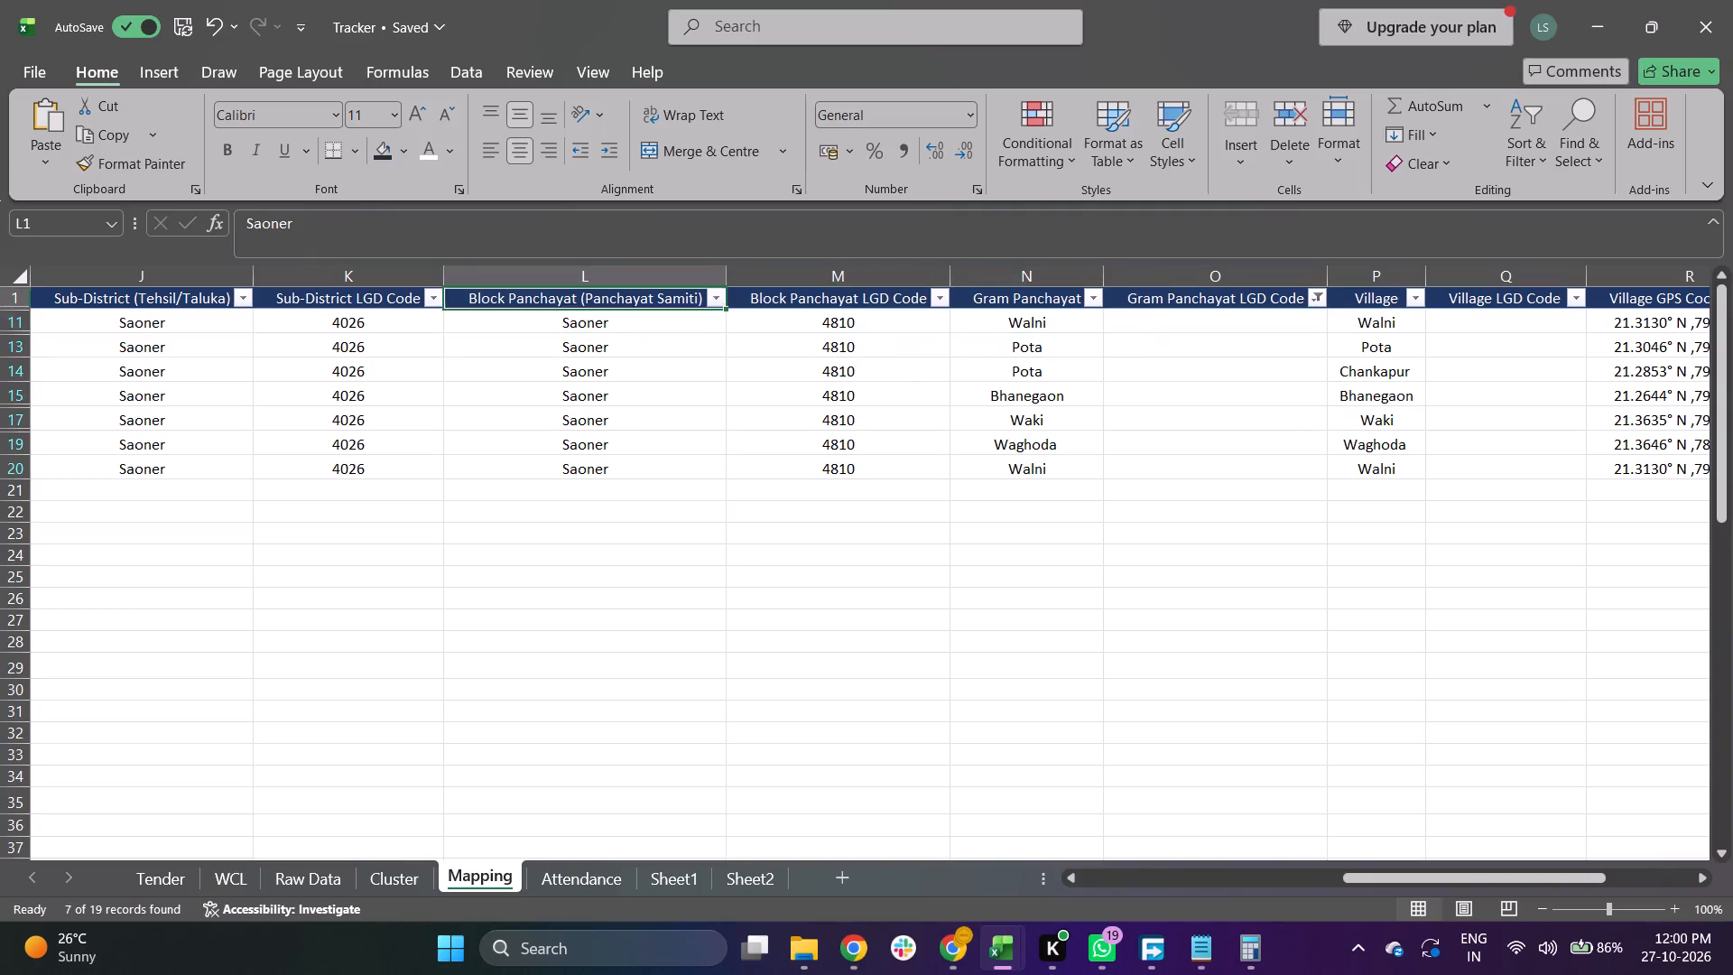
key(Right)
key(Right)
key(Down)
key(ctrl+c)
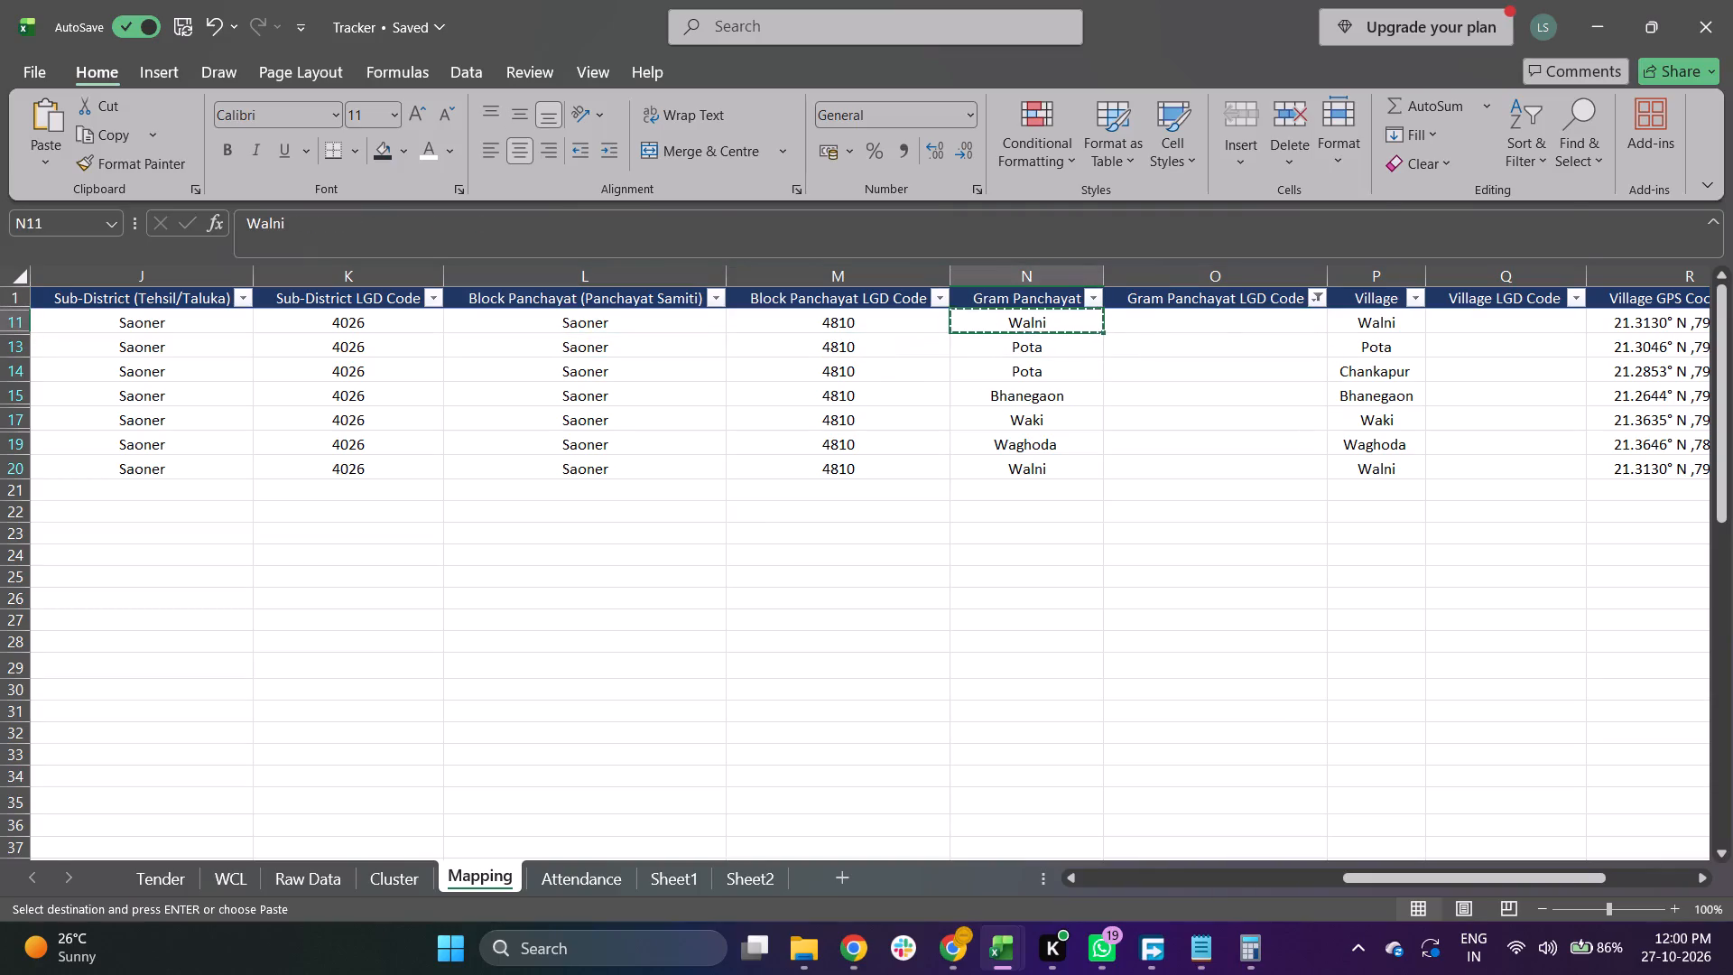
key(alt+Tab)
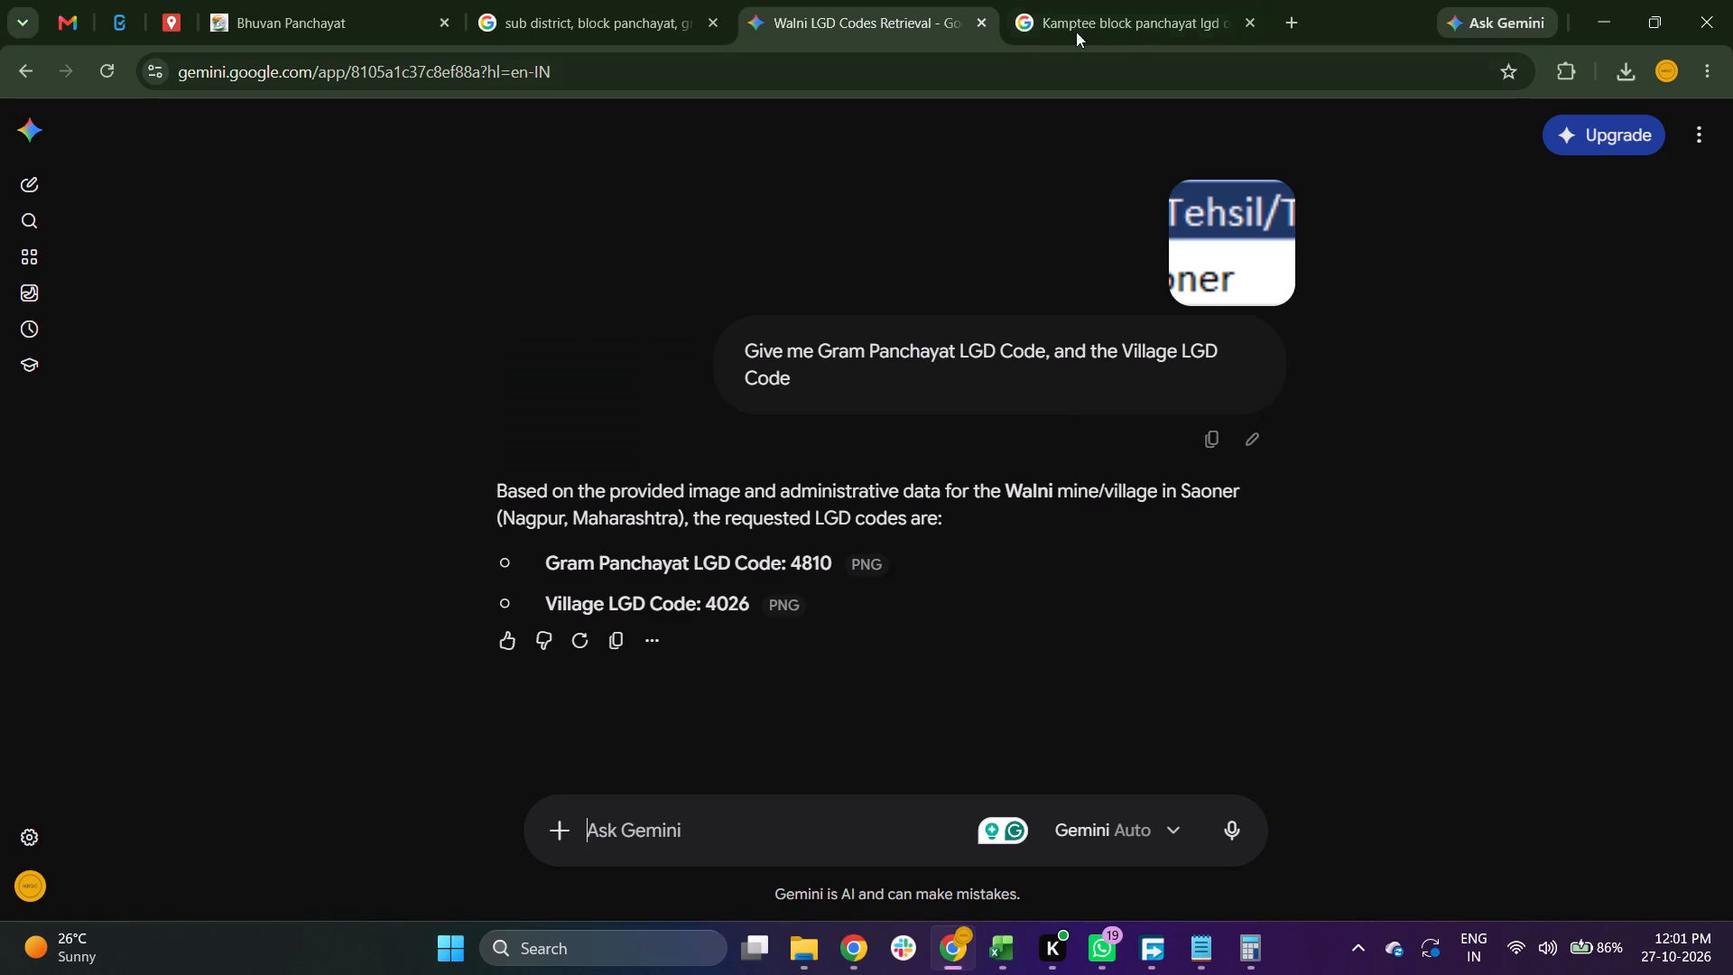
click(1141, 23)
click(922, 87)
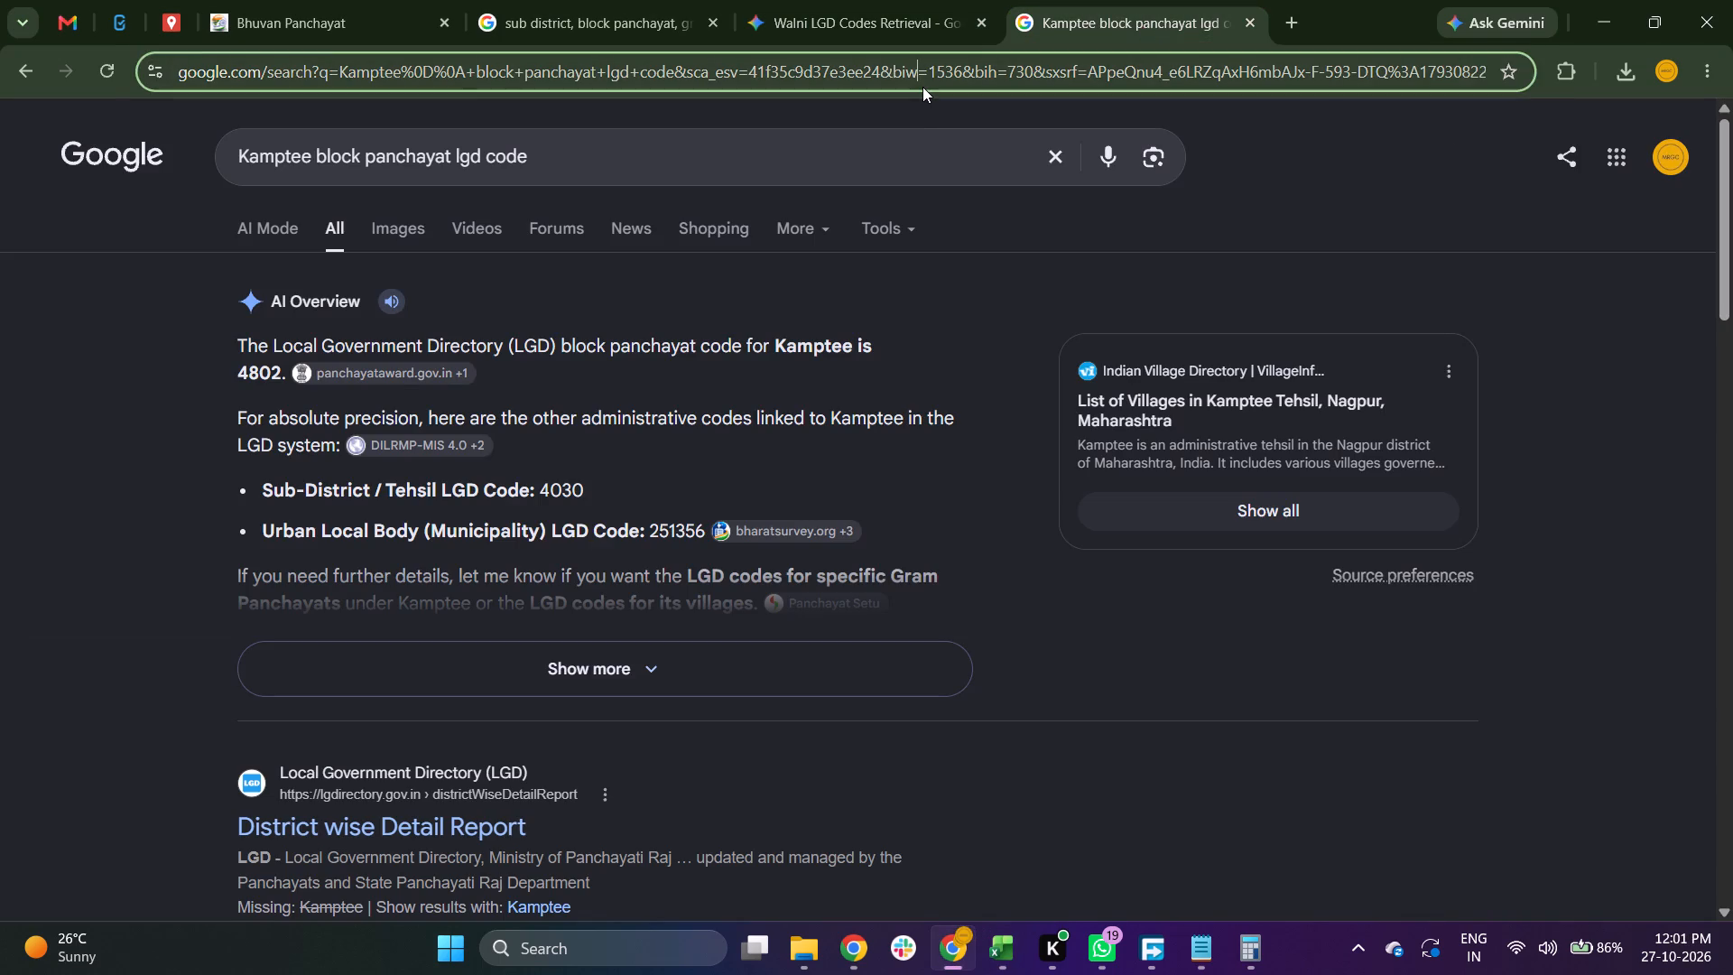
text(Walni gram panchayat lgd code)
key(Return)
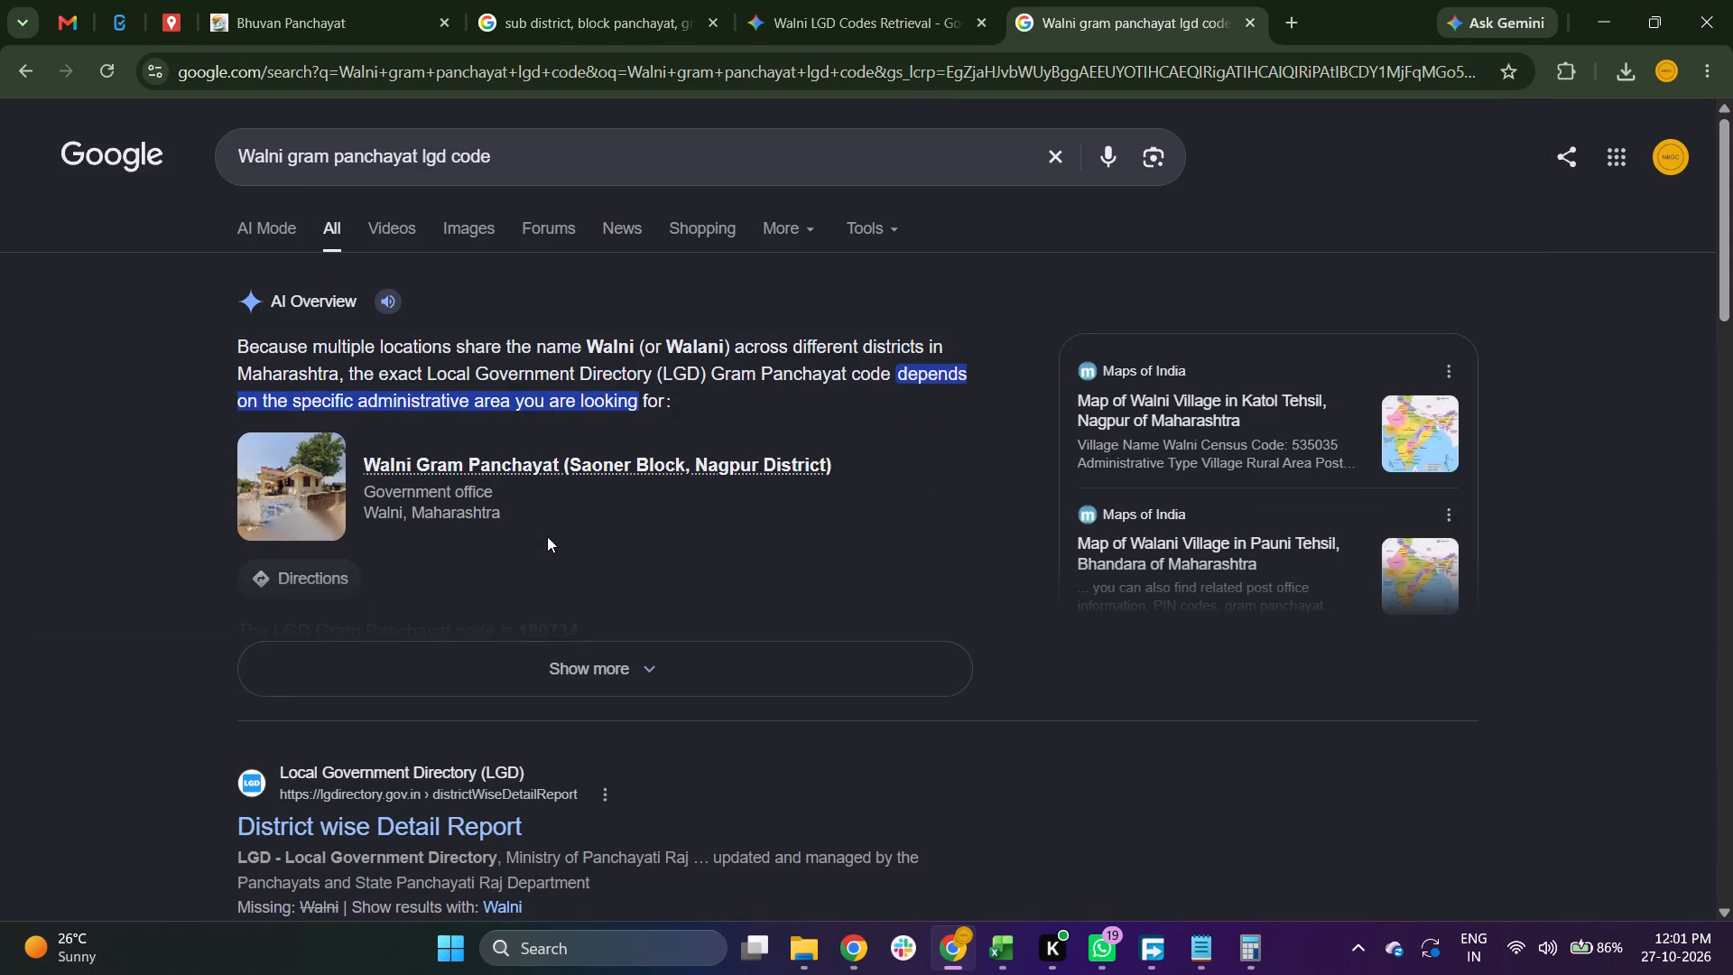
click(533, 648)
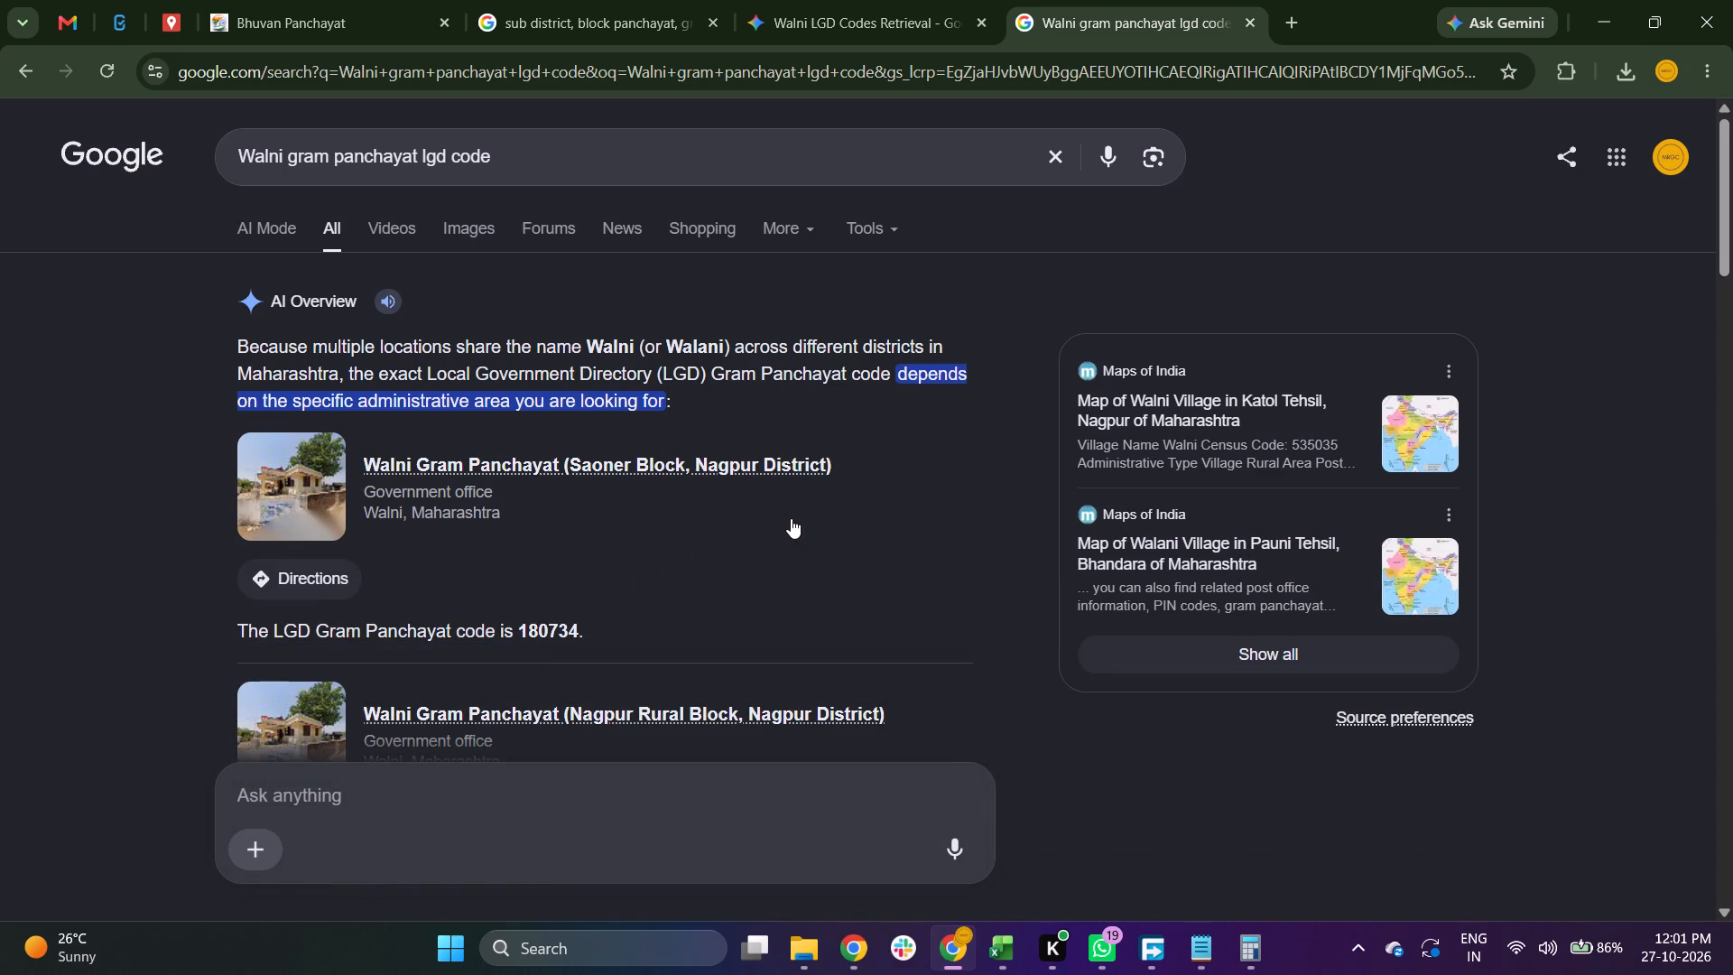
Read the AI Overview's Walni gram panchayat LGD codes for the different blocks and districts.
scroll(791, 518, down, 2)
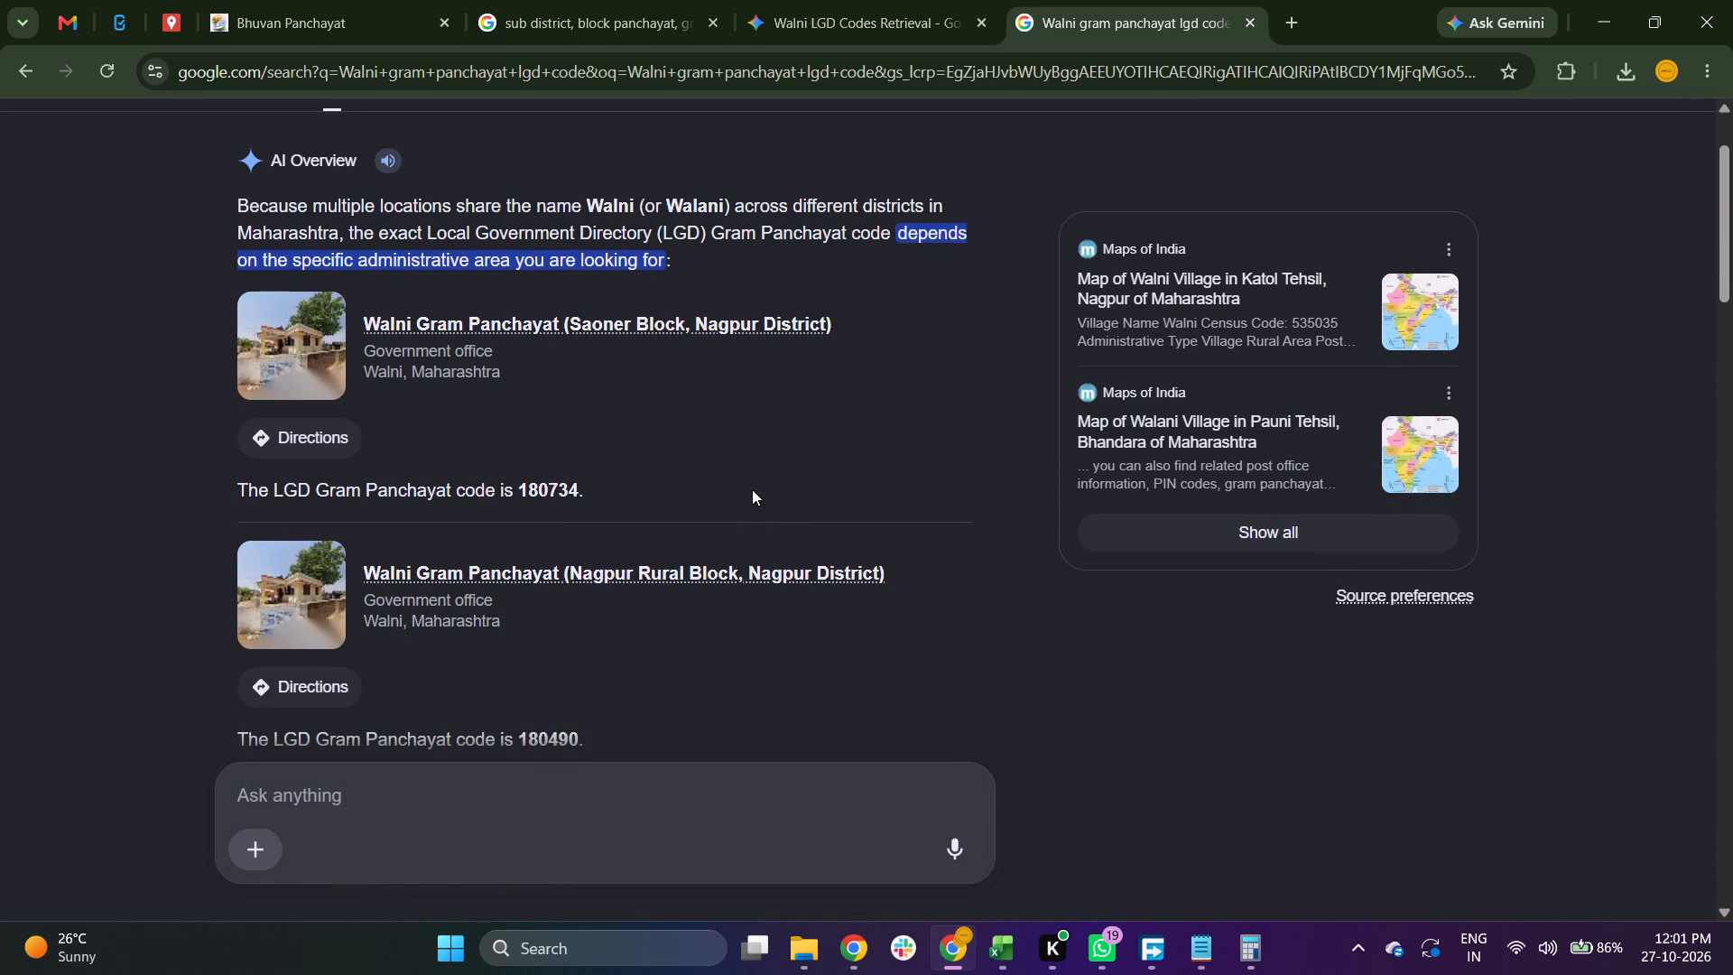
scroll(752, 489, down, 6)
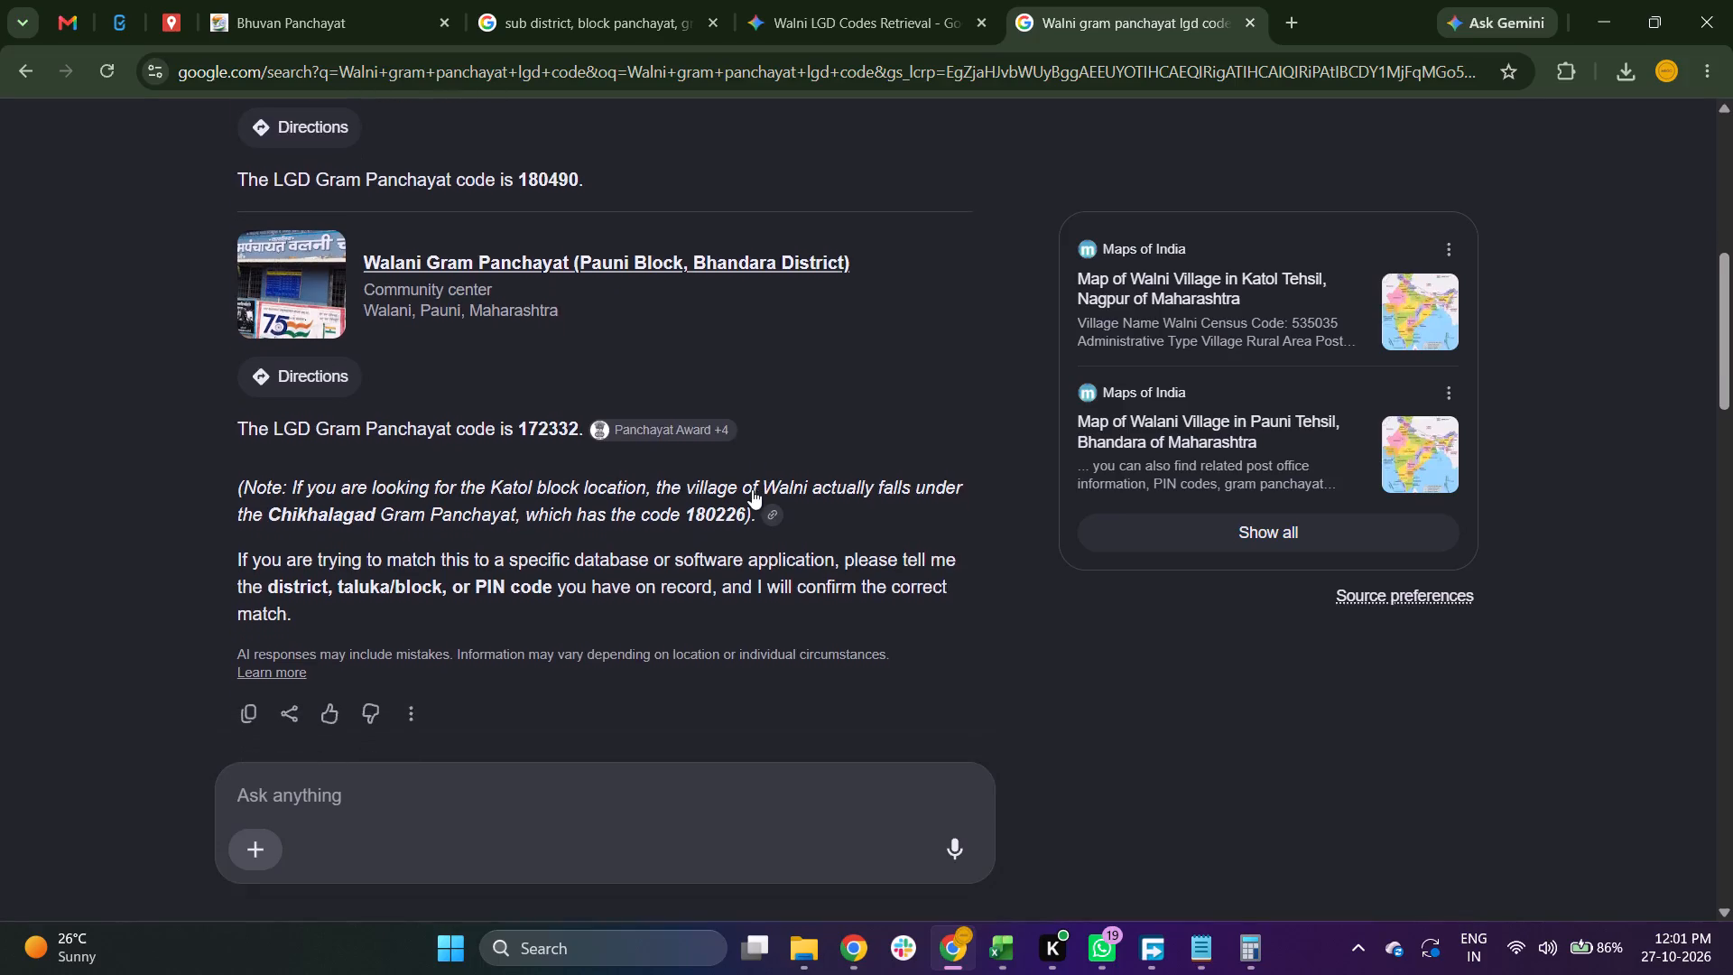
scroll(752, 489, down, 1)
Switch to the Household Survey Schedule workbook and look through the filtered Savner mine rows' villages, gram panchayats and GPS locations.
key(alt+Tab)
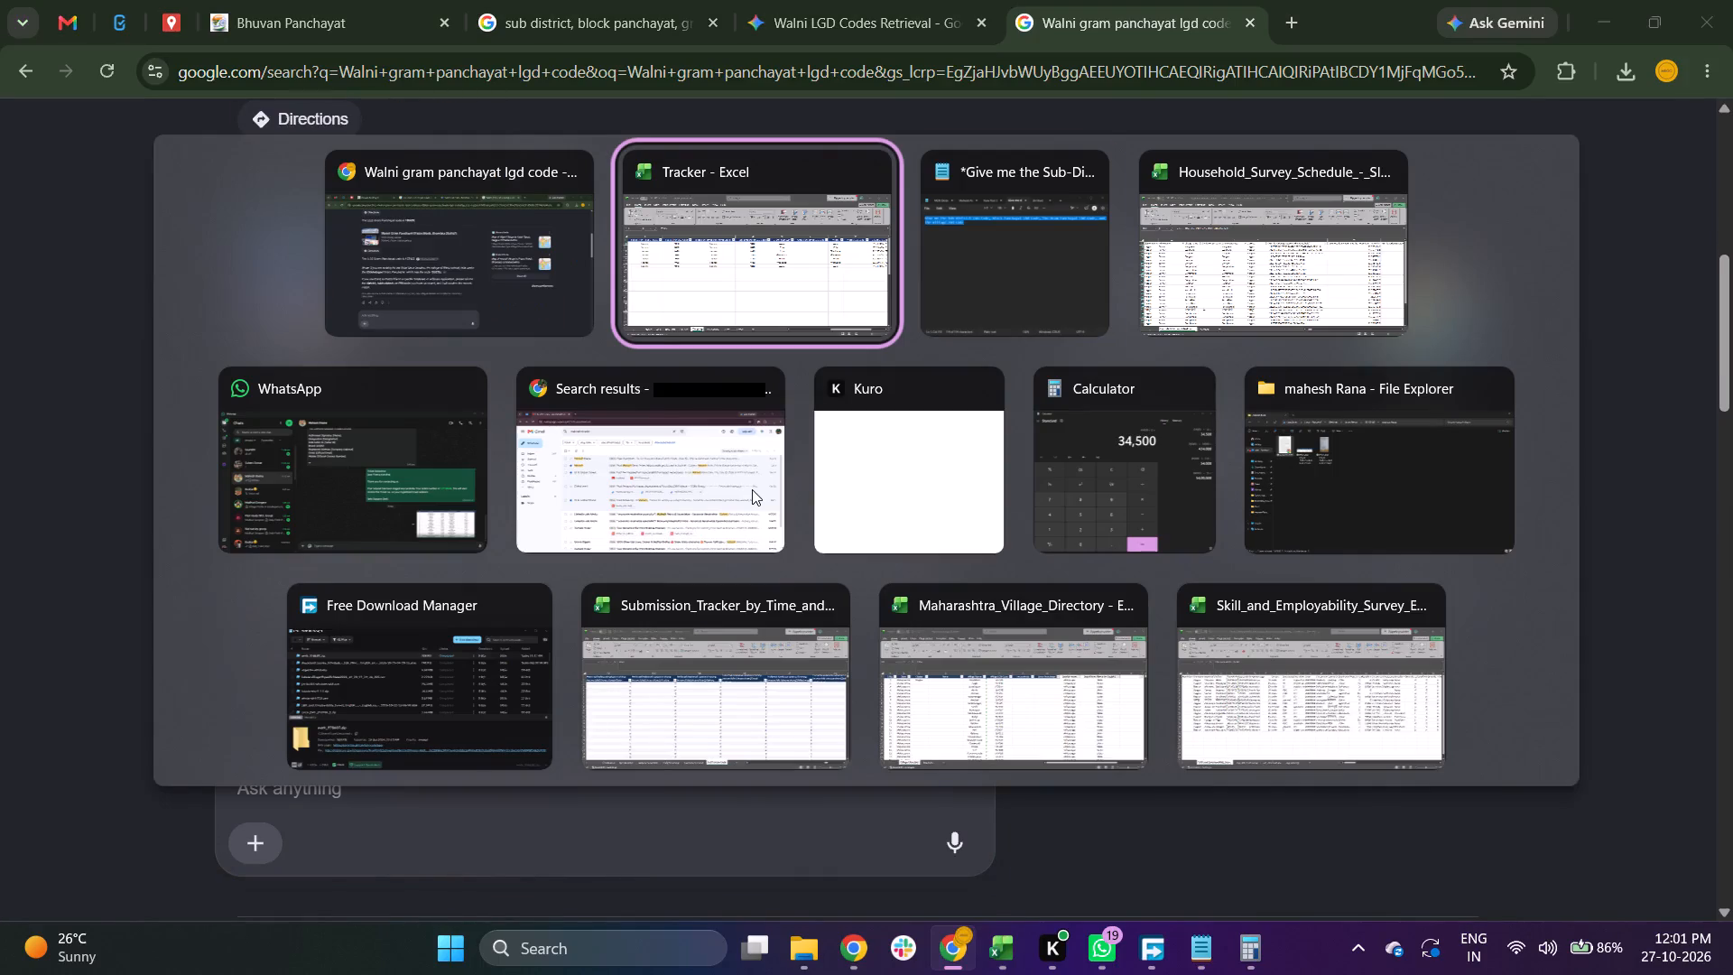
key(alt+Right)
key(alt+Right)
key(Down)
key(Down)
key(Down)
key(Down)
key(Down)
key(Down)
key(Down)
key(Down)
key(Down)
key(Down)
key(Down)
key(Down)
key(Down)
key(Down)
key(Down)
key(Down)
key(Down)
key(Down)
key(Down)
key(Down)
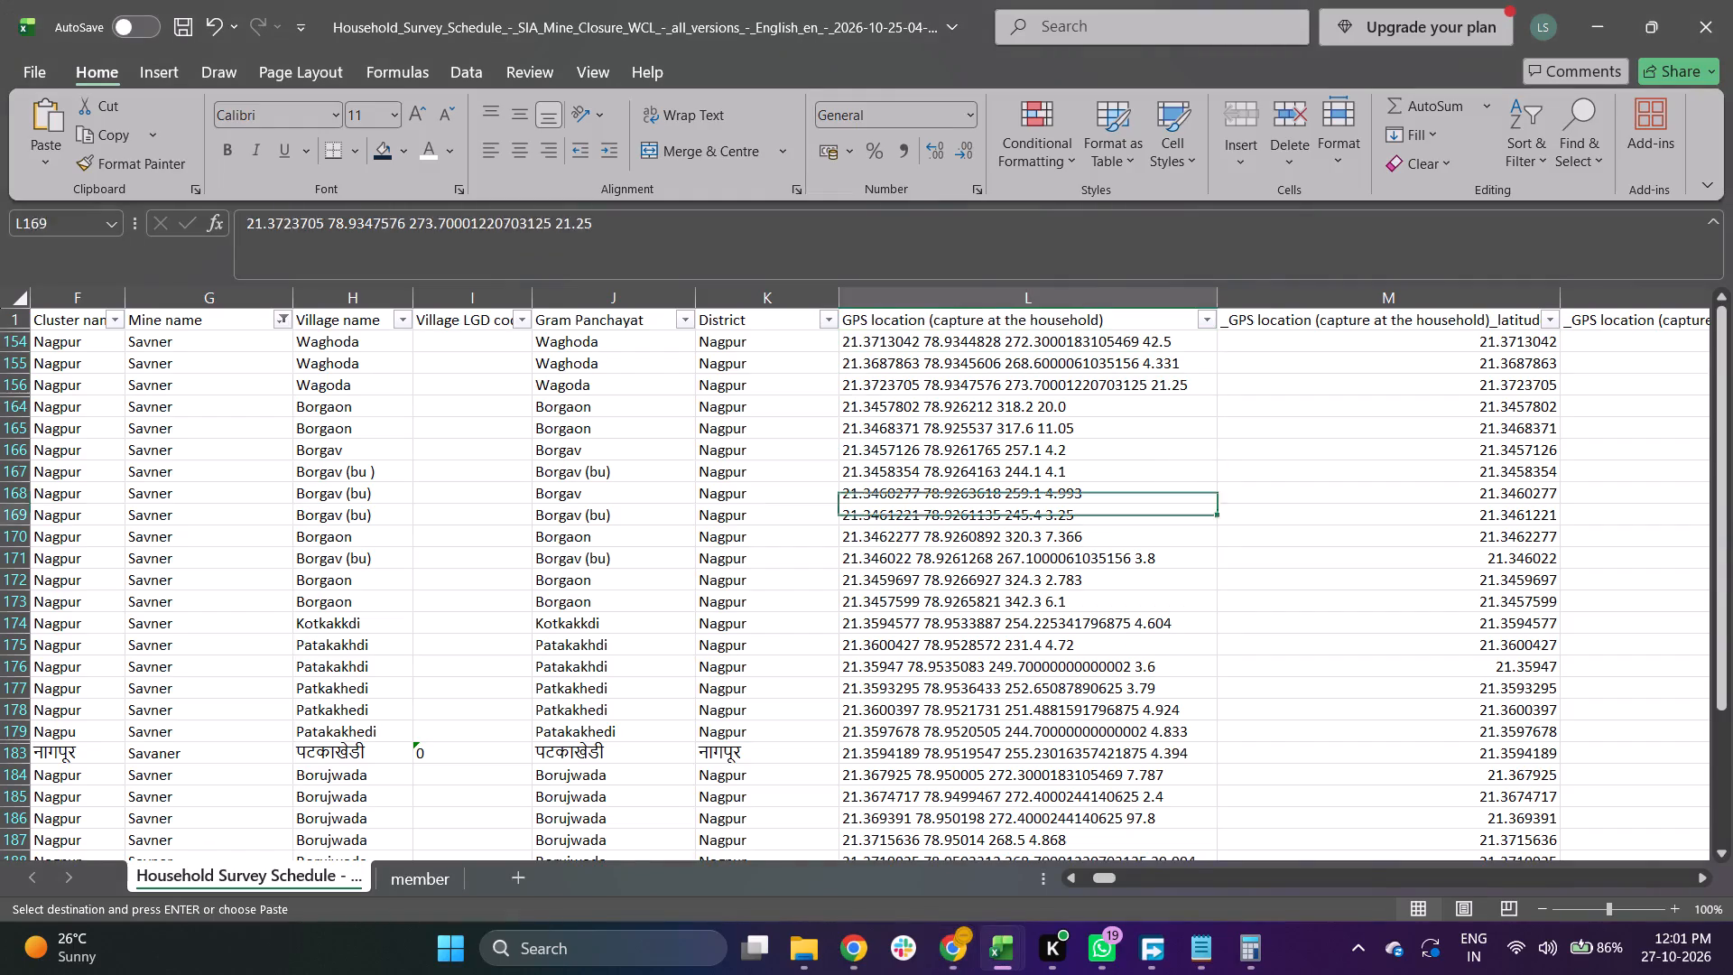
key(Down)
key(Down)
key(Down)
key(Down)
key(Down)
key(Down)
key(Down)
key(Down)
key(Down)
key(Down)
key(Down)
key(Down)
key(Down)
key(Down)
key(Down)
key(Down)
key(Down)
key(Down)
key(Down)
key(Down)
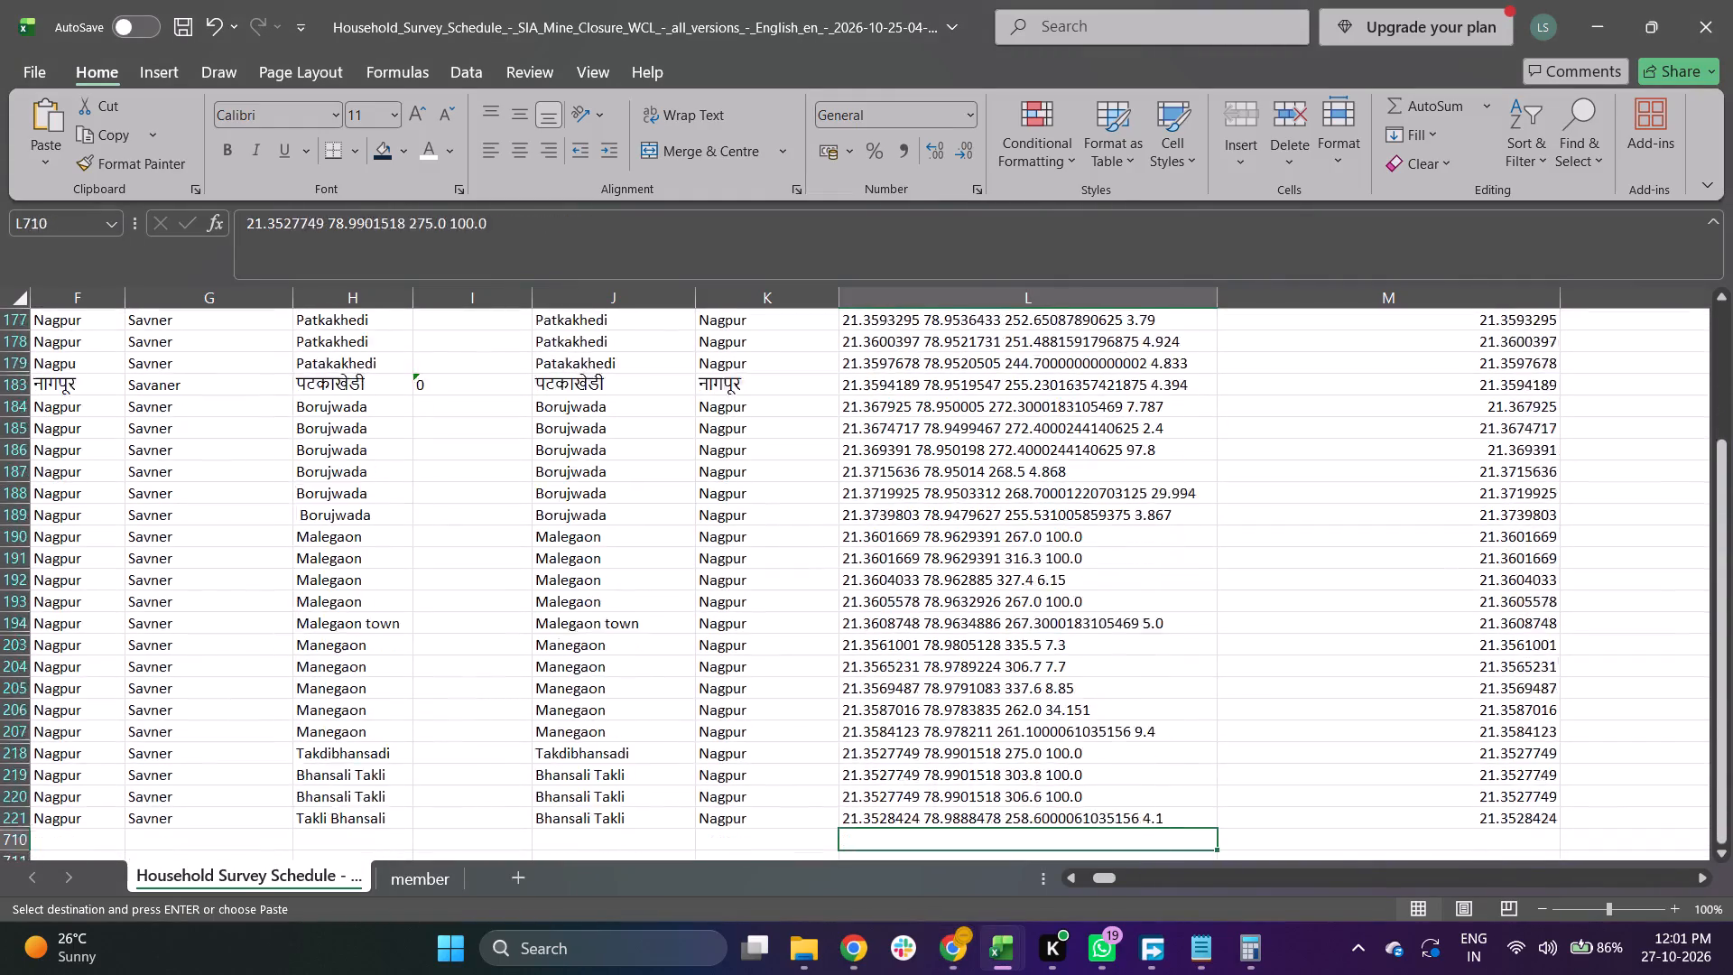
key(Up)
key(Up)
key(Up)
key(Up)
key(Up)
key(Up)
key(Up)
key(Up)
key(Up)
key(Up)
key(Up)
key(Up)
key(Up)
key(Up)
key(Up)
key(Up)
key(Up)
key(Up)
key(Up)
key(Up)
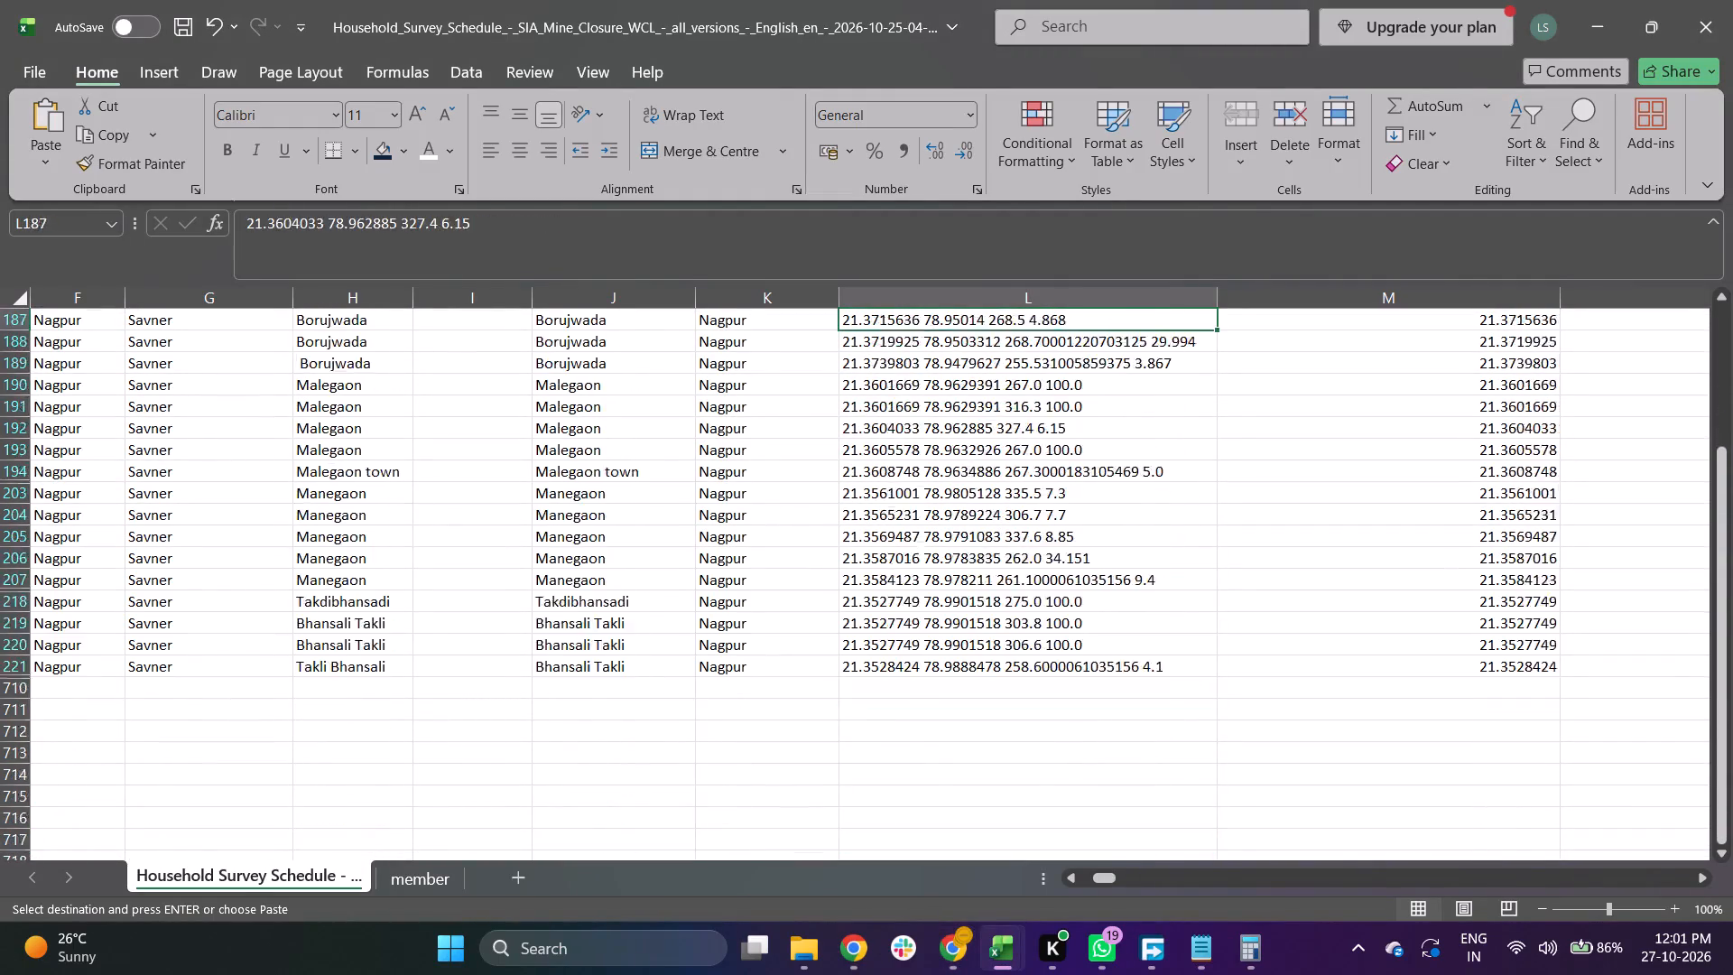
key(Up)
key(Up)
key(Up)
key(Up)
key(Up)
key(Up)
key(Up)
key(Up)
key(Up)
key(Up)
key(Up)
key(Up)
key(Up)
key(Up)
key(Up)
key(Up)
key(Up)
key(Up)
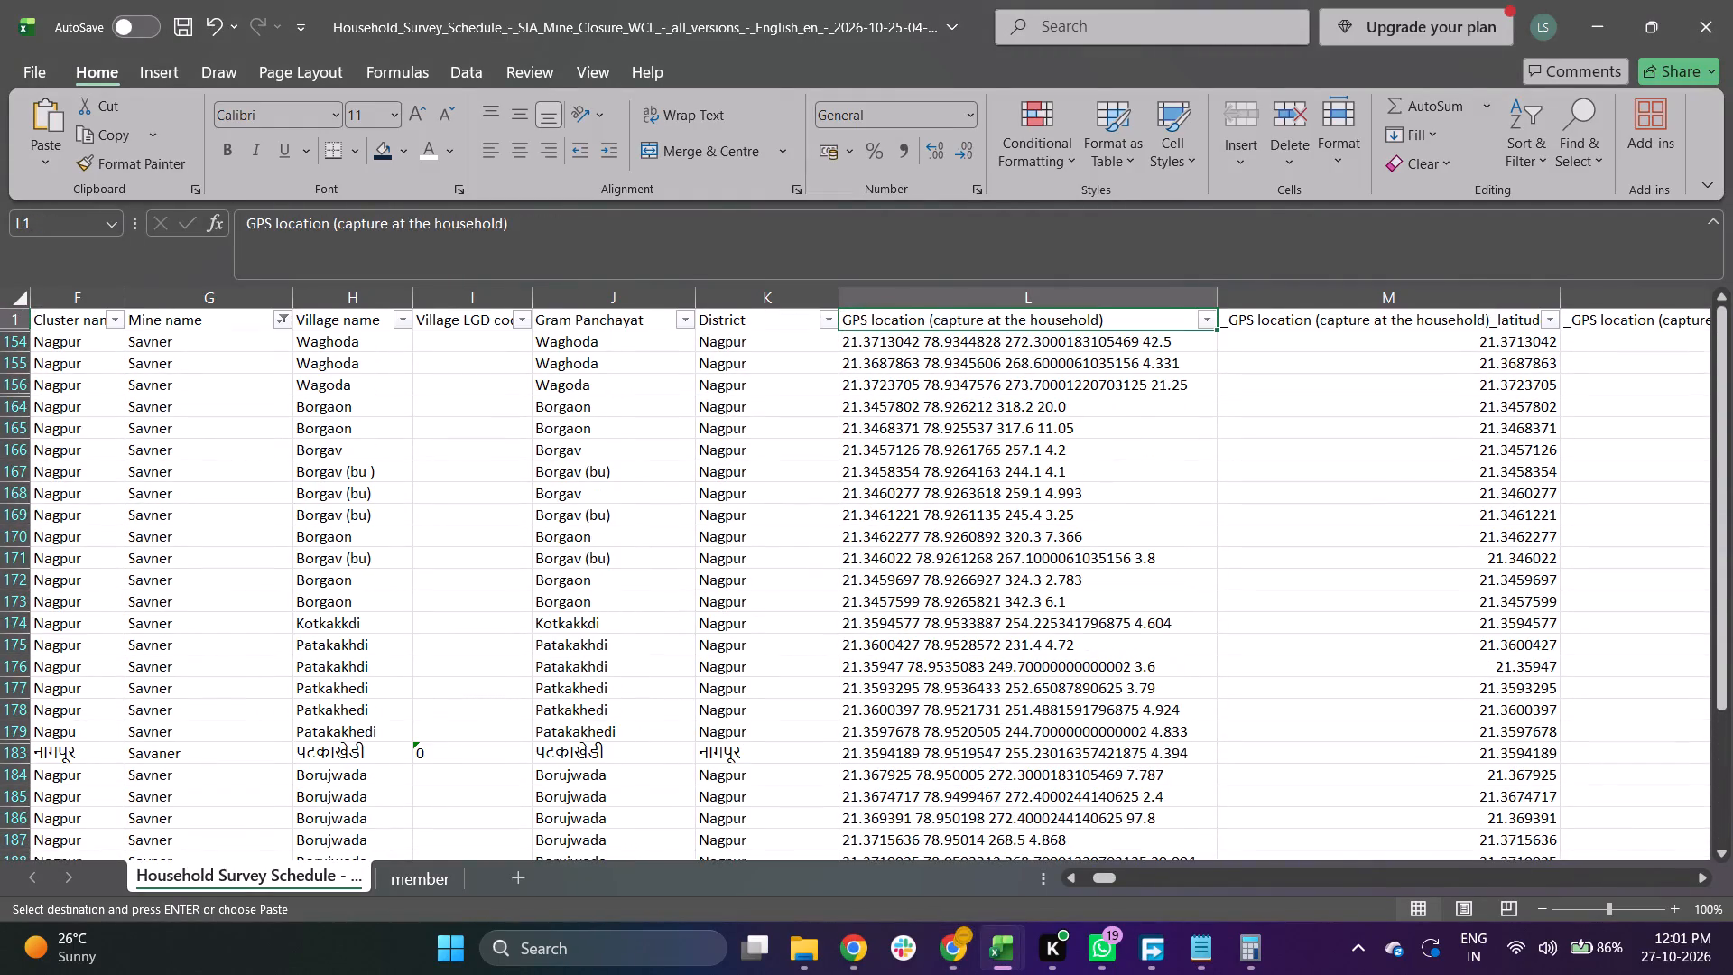
Return to the Tracker workbook's Mapping sheet and review row 11's cluster, mine and location columns and the remaining rows without gram panchayat codes.
key(alt+Tab)
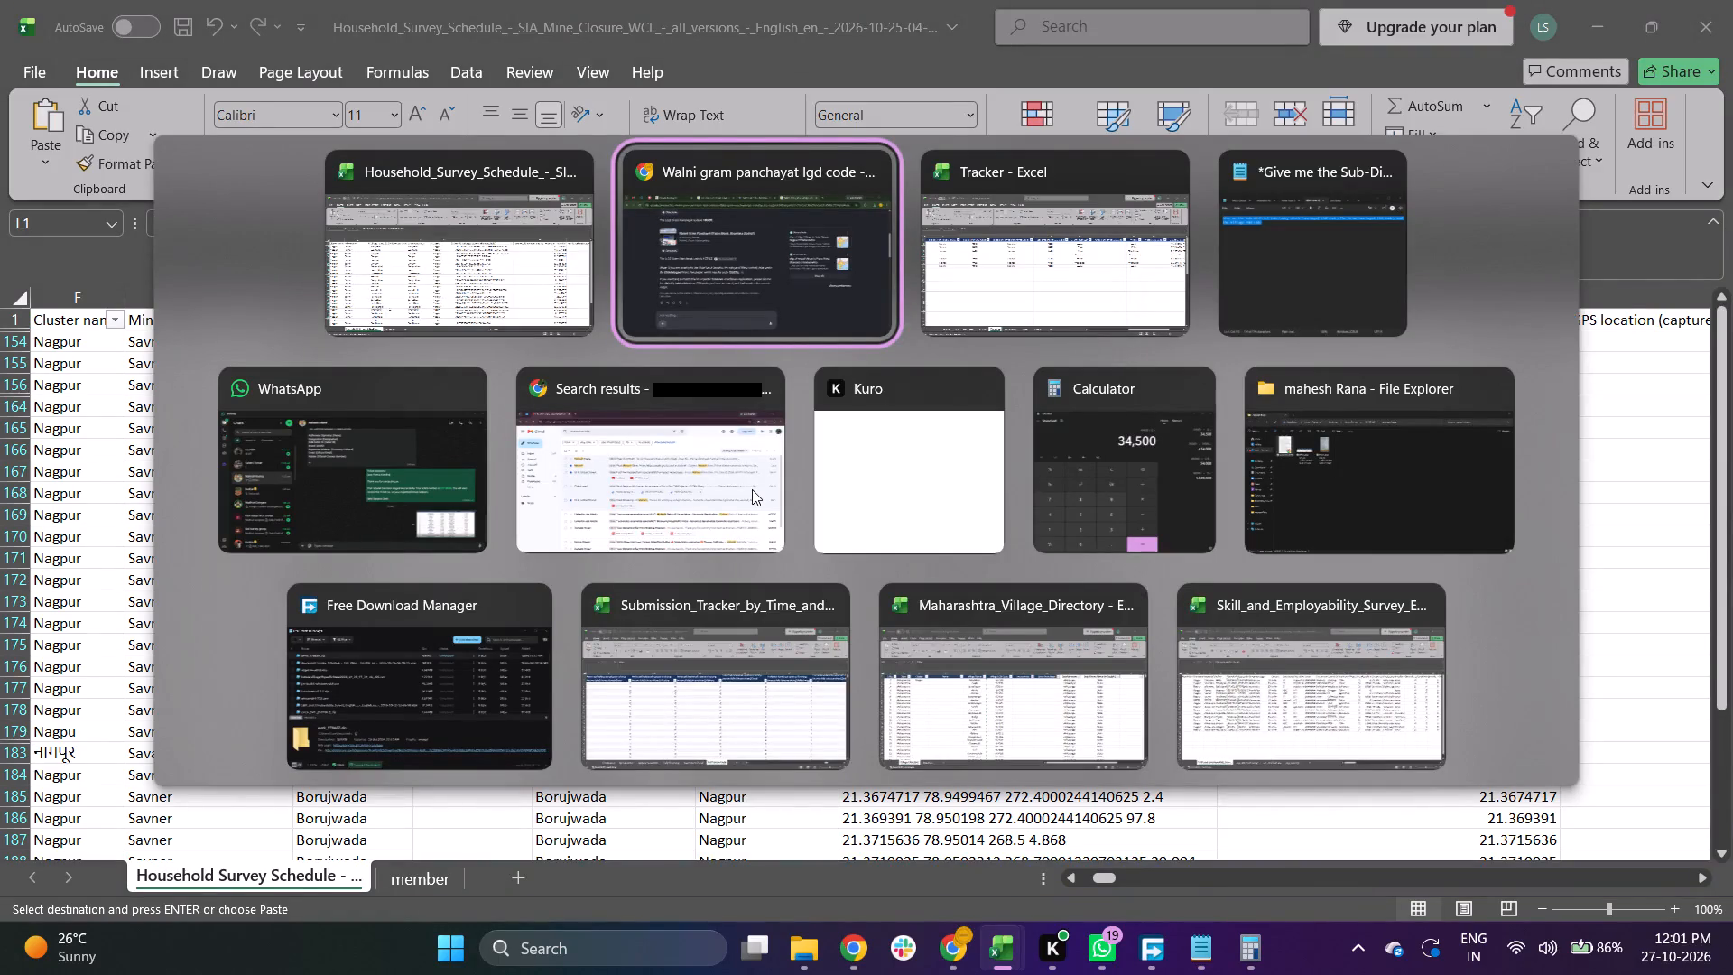
key(alt+Right)
key(Left)
key(Left)
key(Left)
key(Left)
key(Left)
key(Left)
key(Left)
key(Left)
key(Left)
key(Left)
key(Left)
key(Left)
key(Left)
key(Left)
key(Left)
key(Left)
key(Left)
key(Left)
key(Left)
key(Left)
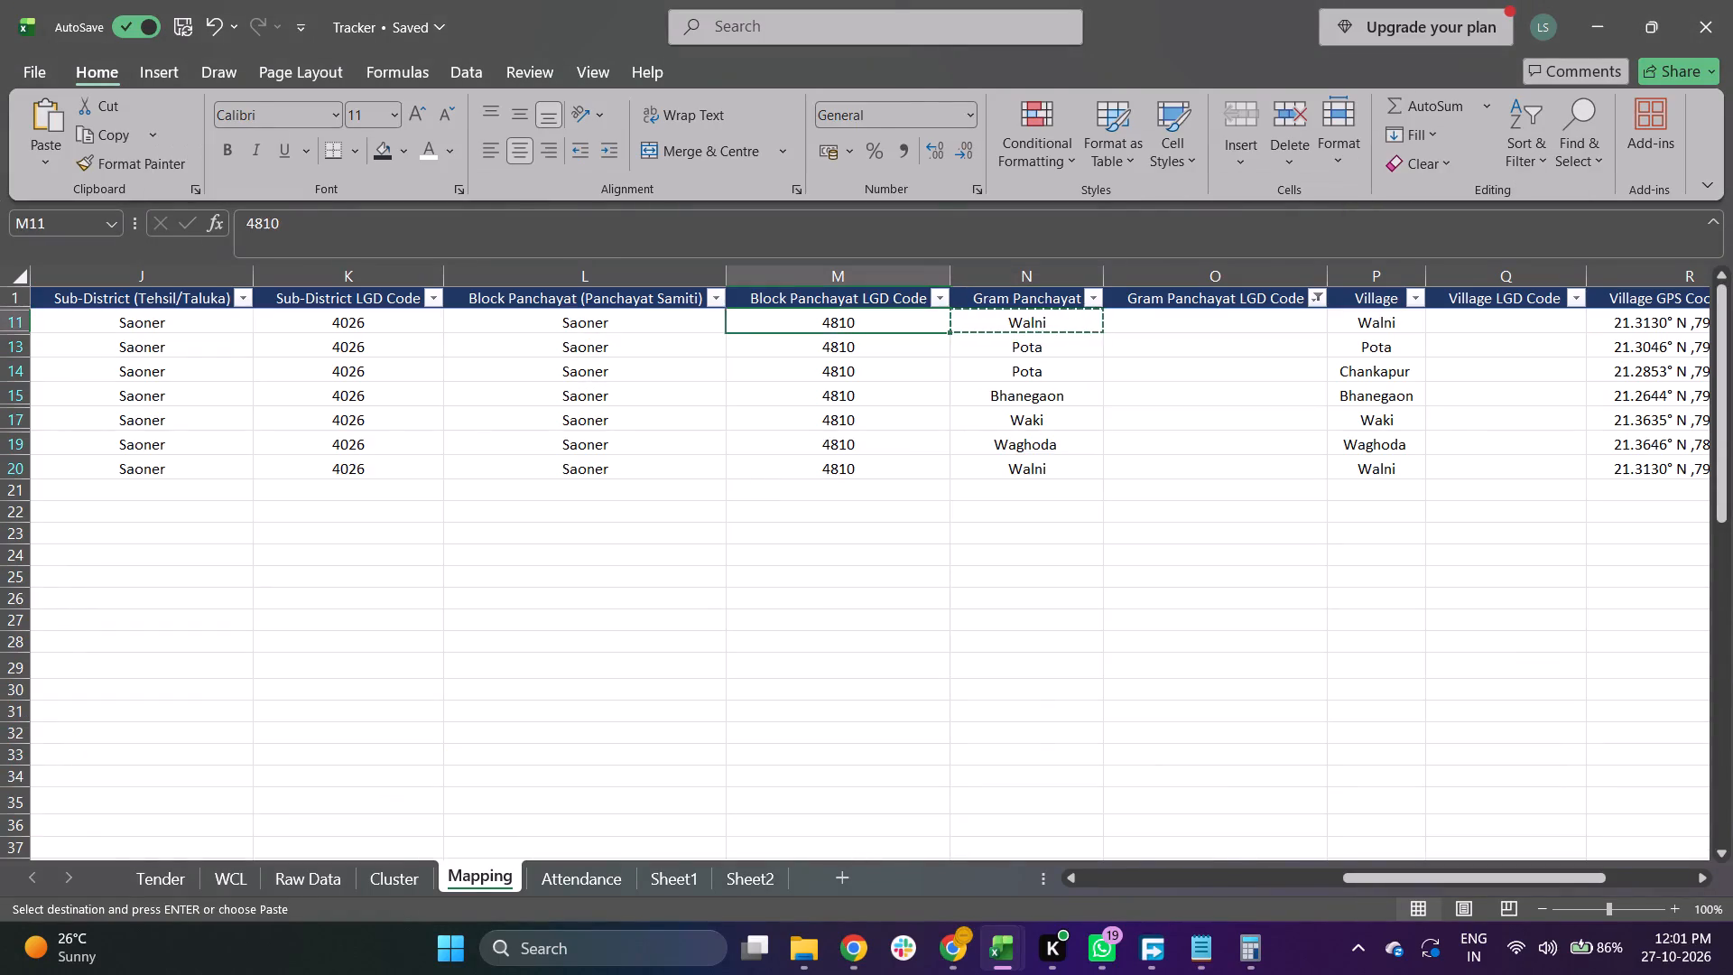
key(Right)
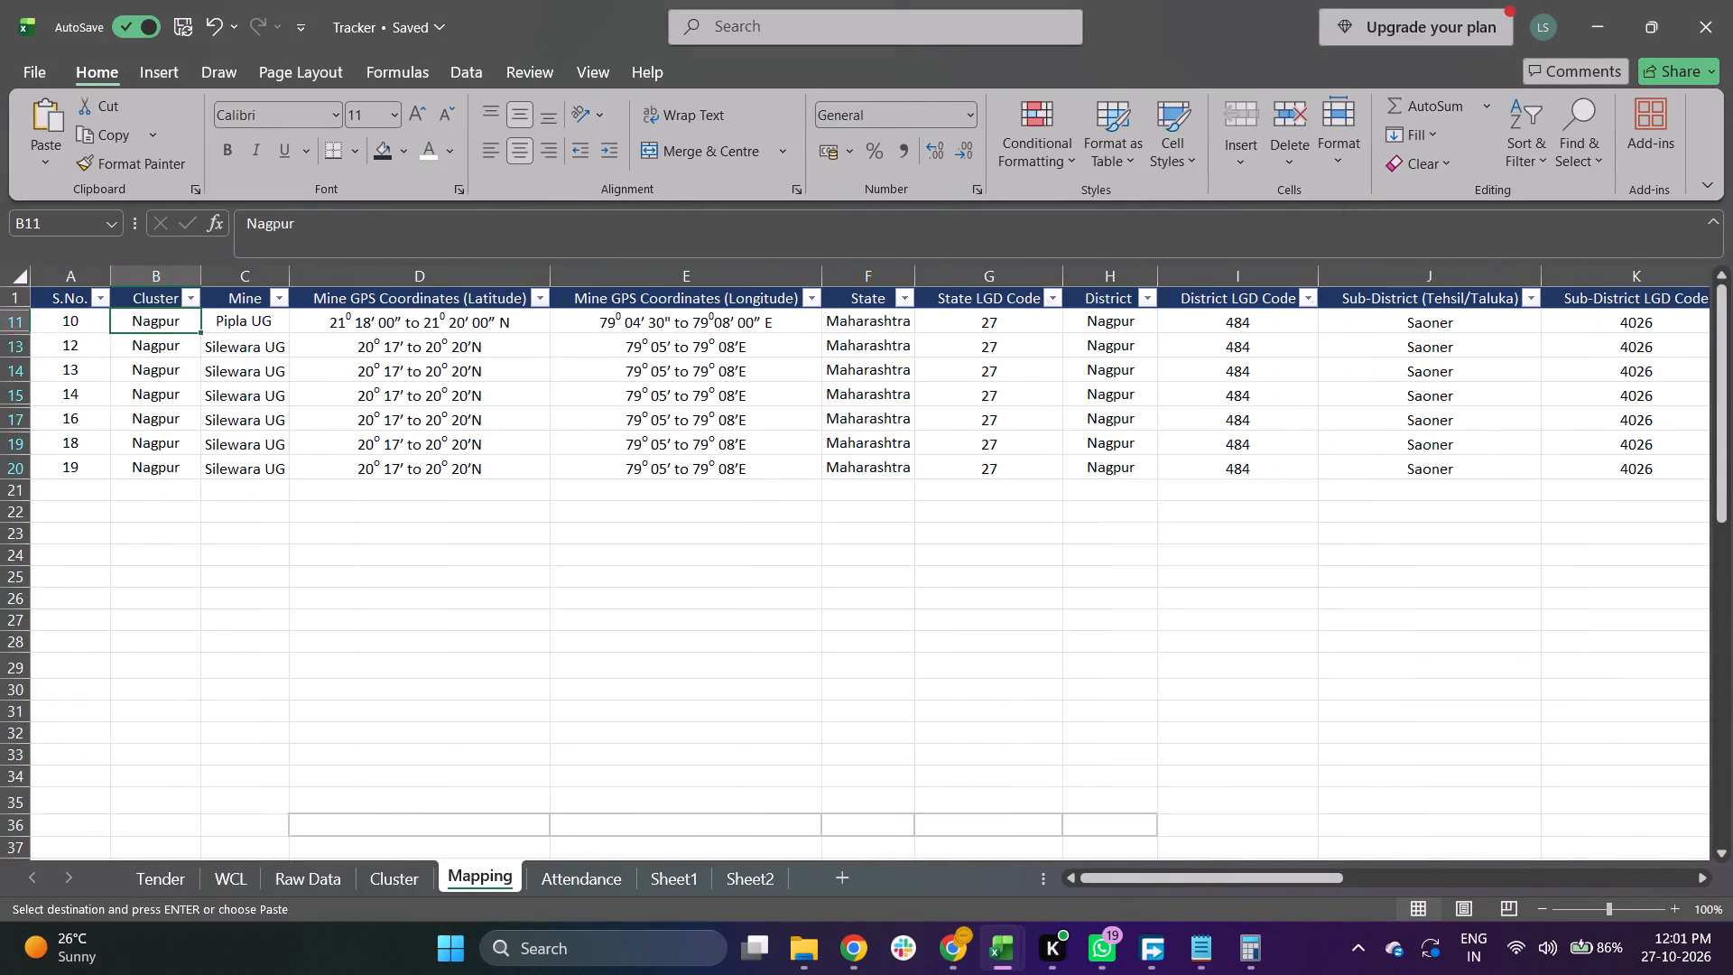
key(Right)
key(Right)
key(Right)
key(Right)
key(Right)
key(Right)
key(Right)
key(Right)
key(Right)
key(Right)
key(Right)
key(Right)
key(Right)
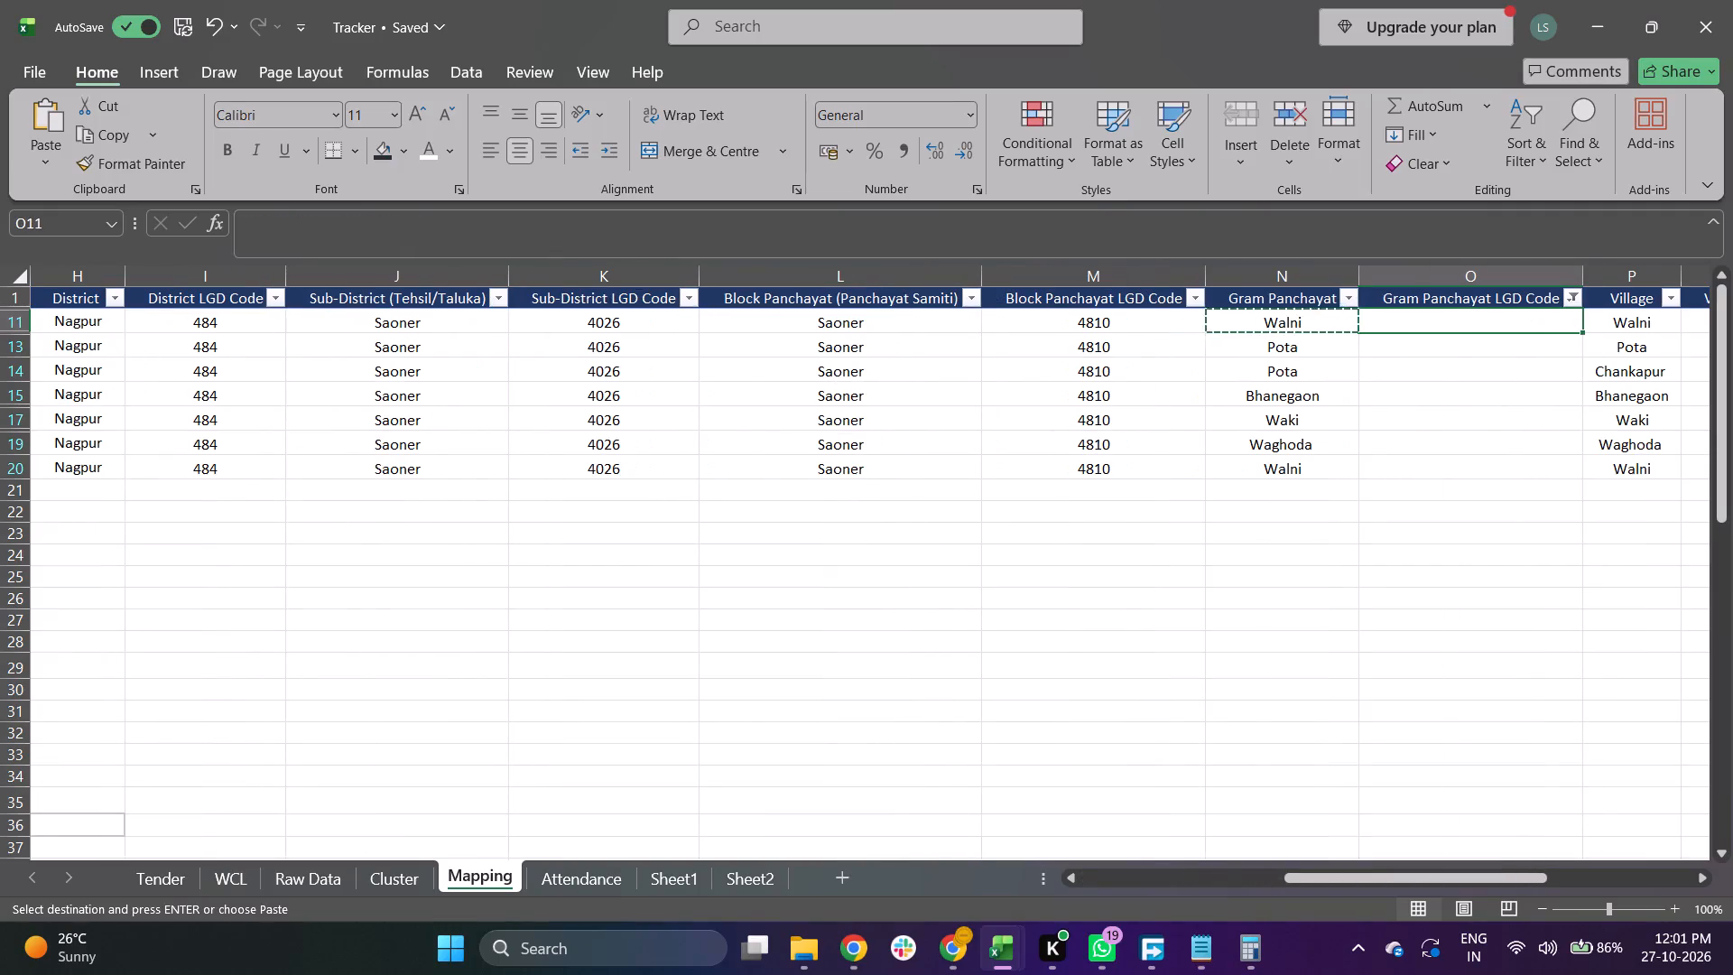
key(Down)
key(Down)
key(Down)
key(Down)
Switch to the Household Survey Schedule workbook and look through the Gram Panchayat column of the filtered Savner mine rows.
key(alt+Tab)
key(Down)
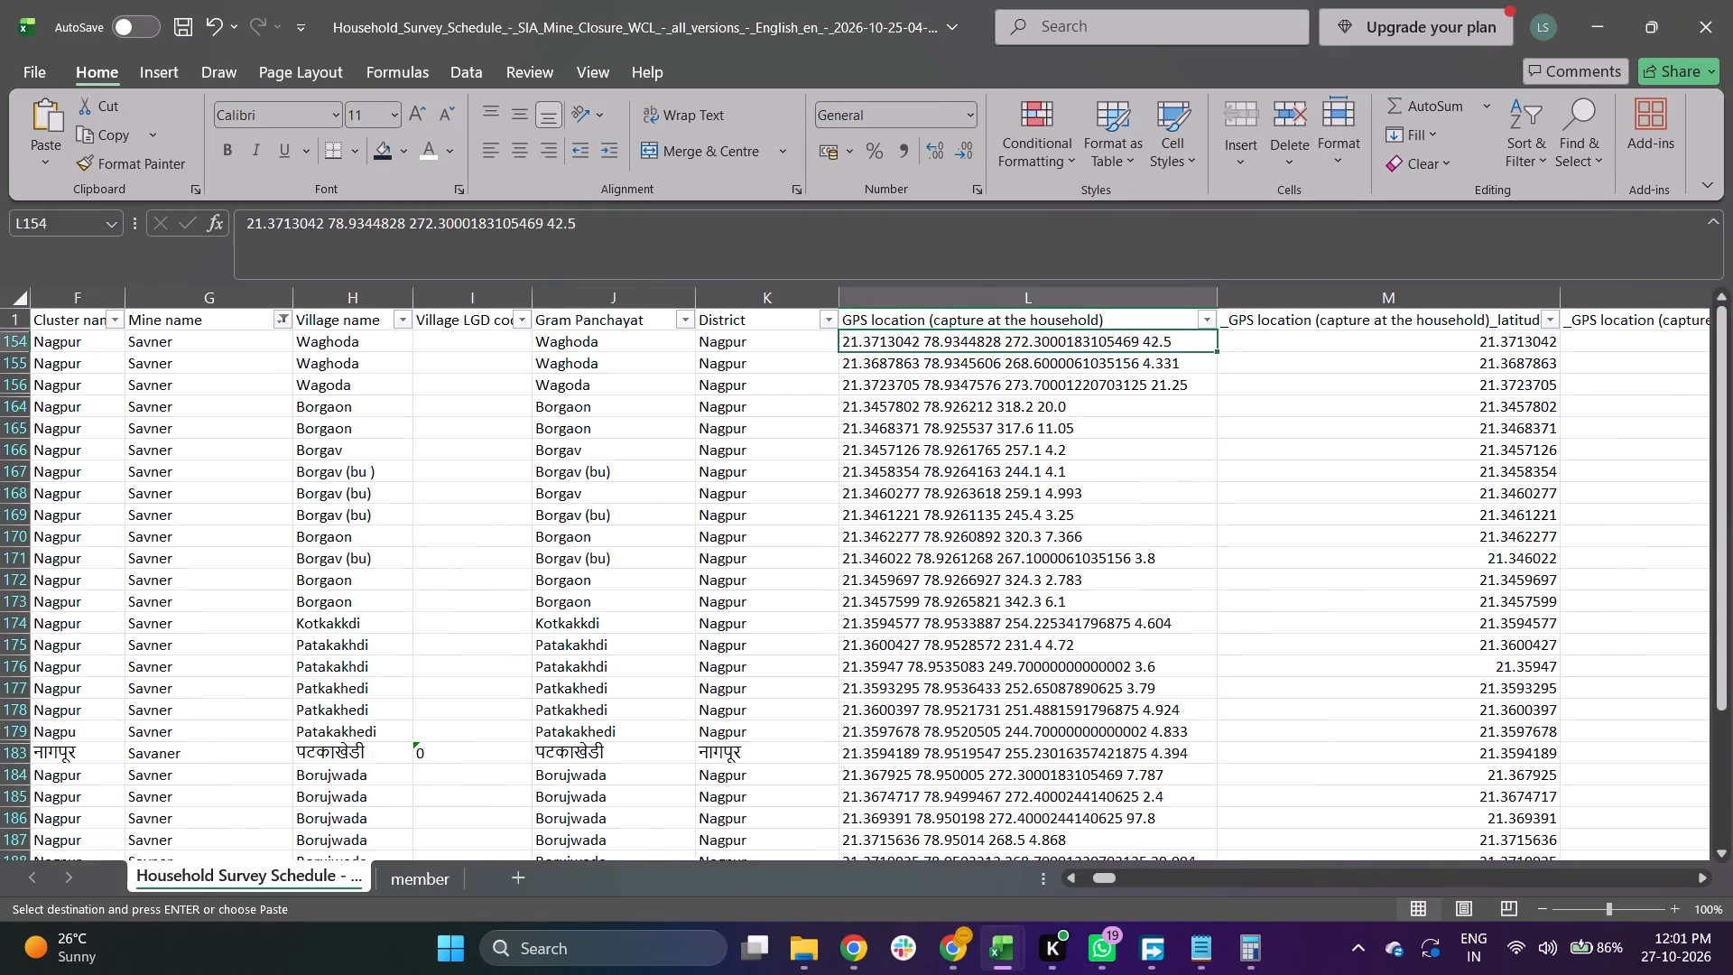
key(Down)
key(Down)
key(Down)
key(Down)
key(Down)
key(Left)
key(Left)
key(Down)
key(Down)
key(Down)
key(Down)
key(Down)
key(Down)
key(Down)
key(Down)
key(Down)
key(Down)
key(Down)
key(Down)
key(Down)
key(Down)
key(Down)
key(Down)
key(Down)
key(Down)
key(Down)
key(Down)
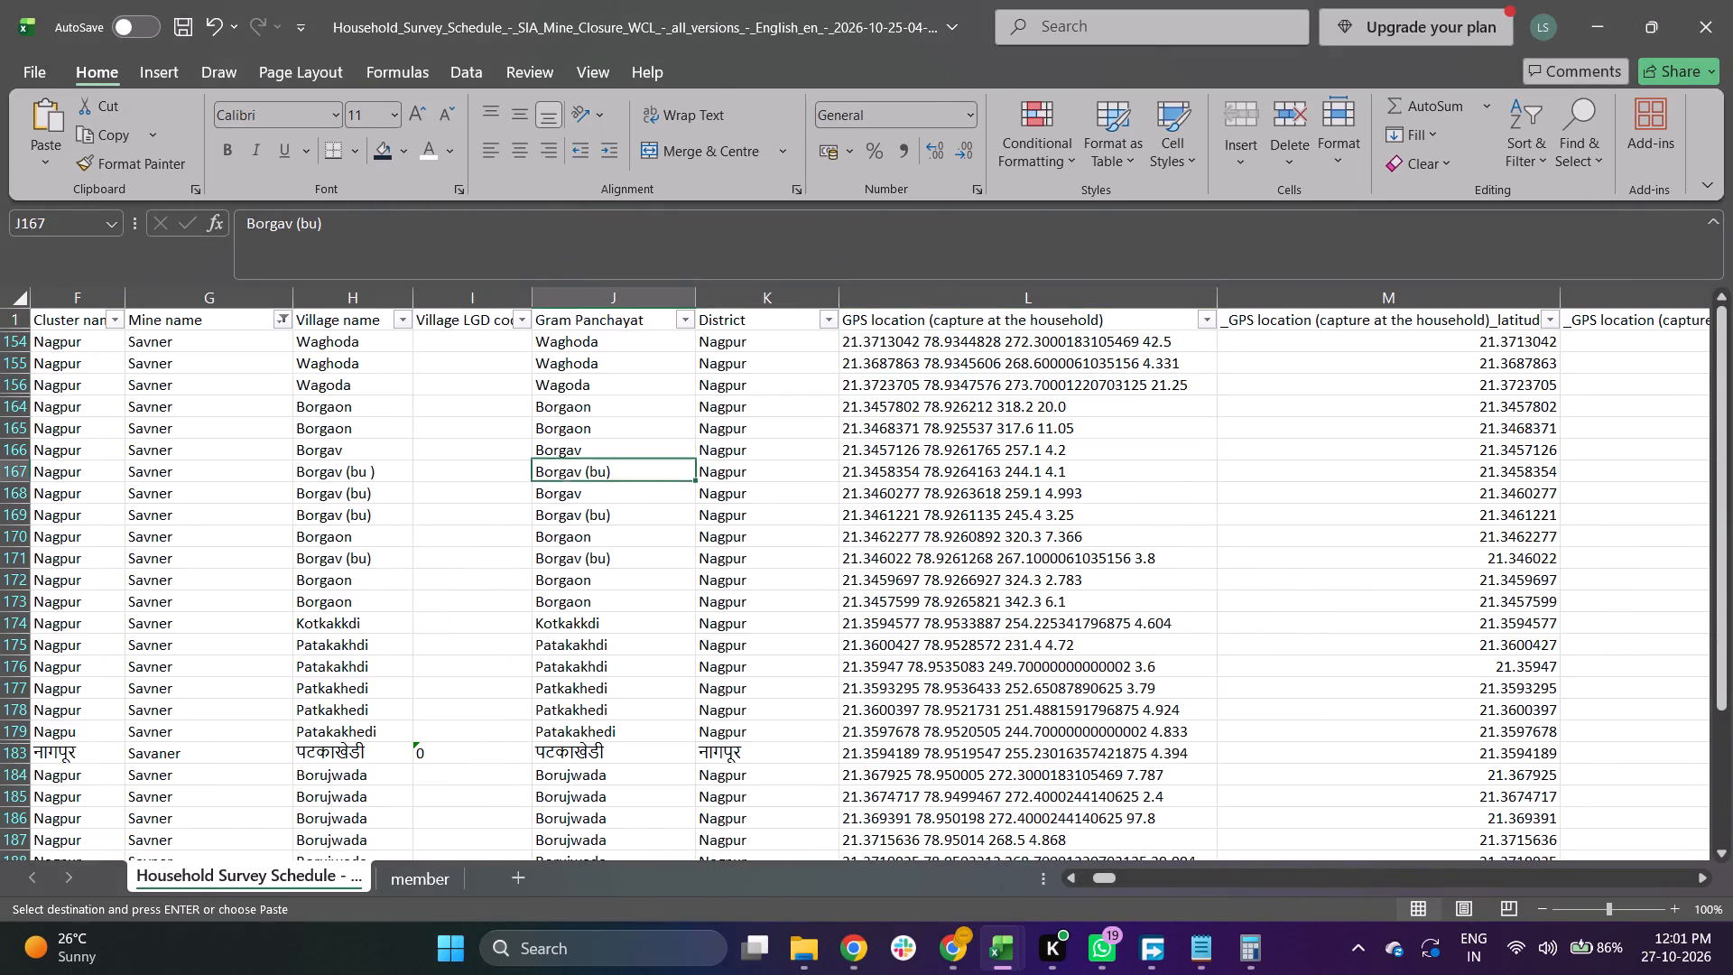
key(Down)
key(Down)
key(Down)
key(Down)
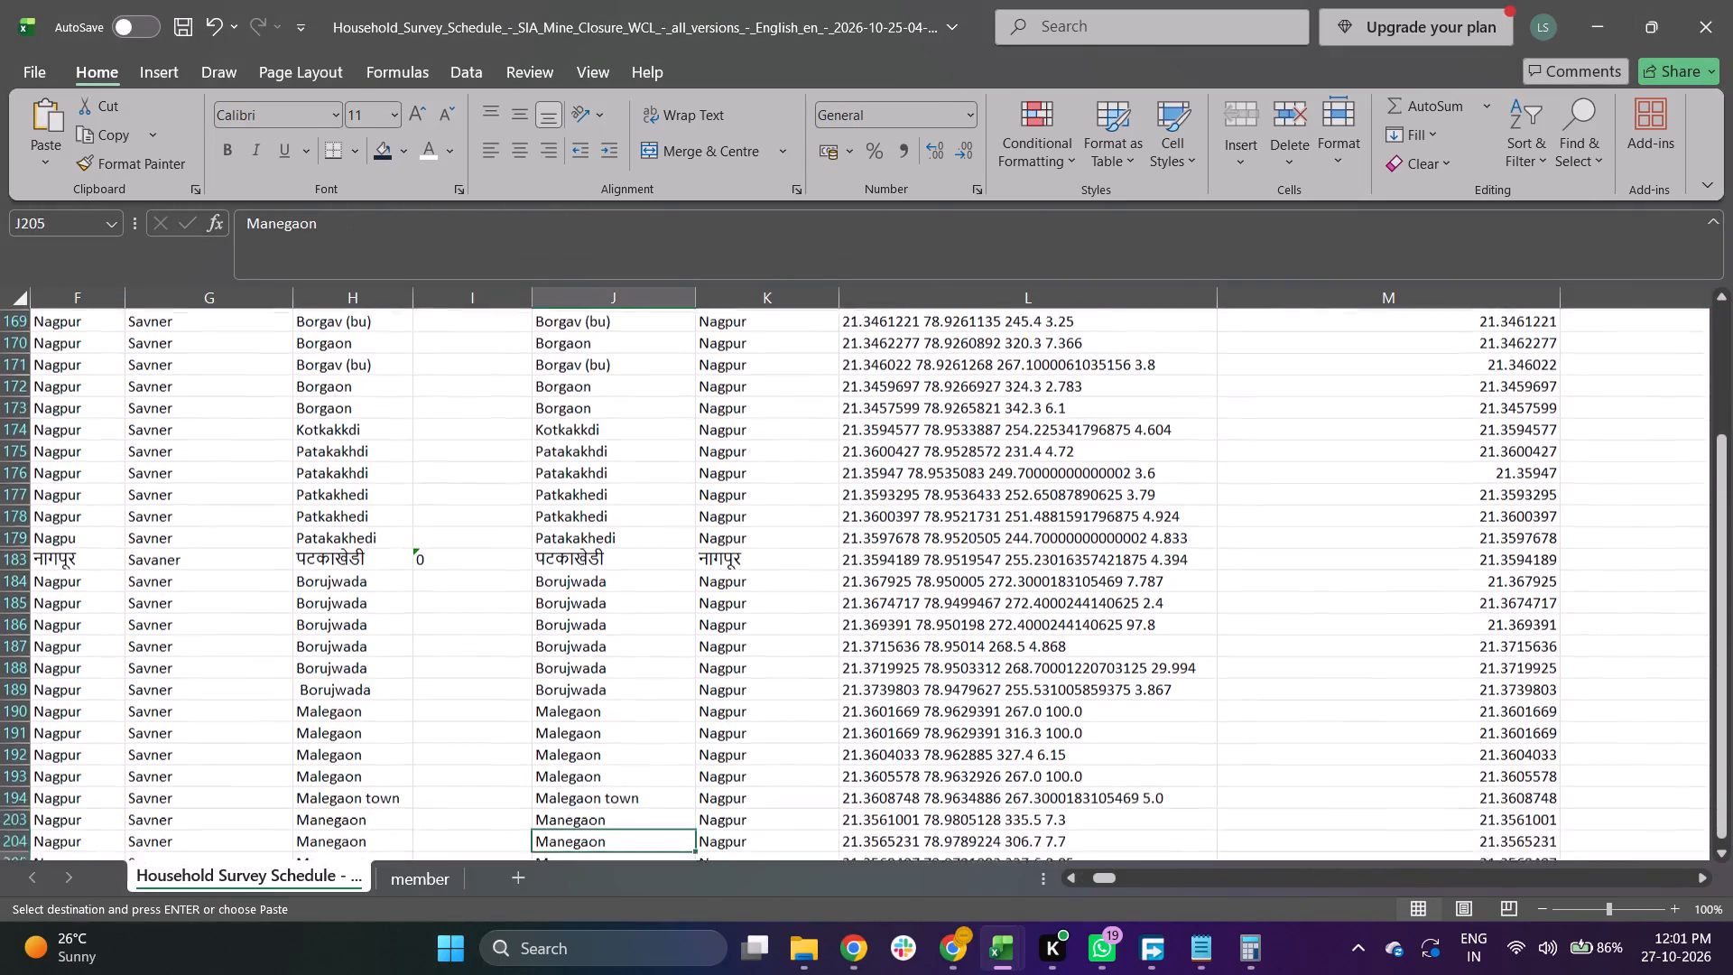
key(Down)
key(Down)
key(Down)
key(Down)
key(Down)
key(Down)
key(Down)
key(Down)
key(Down)
key(Down)
key(Down)
key(Down)
key(Down)
key(Down)
key(Down)
key(Down)
key(Up)
key(Up)
key(Up)
key(Up)
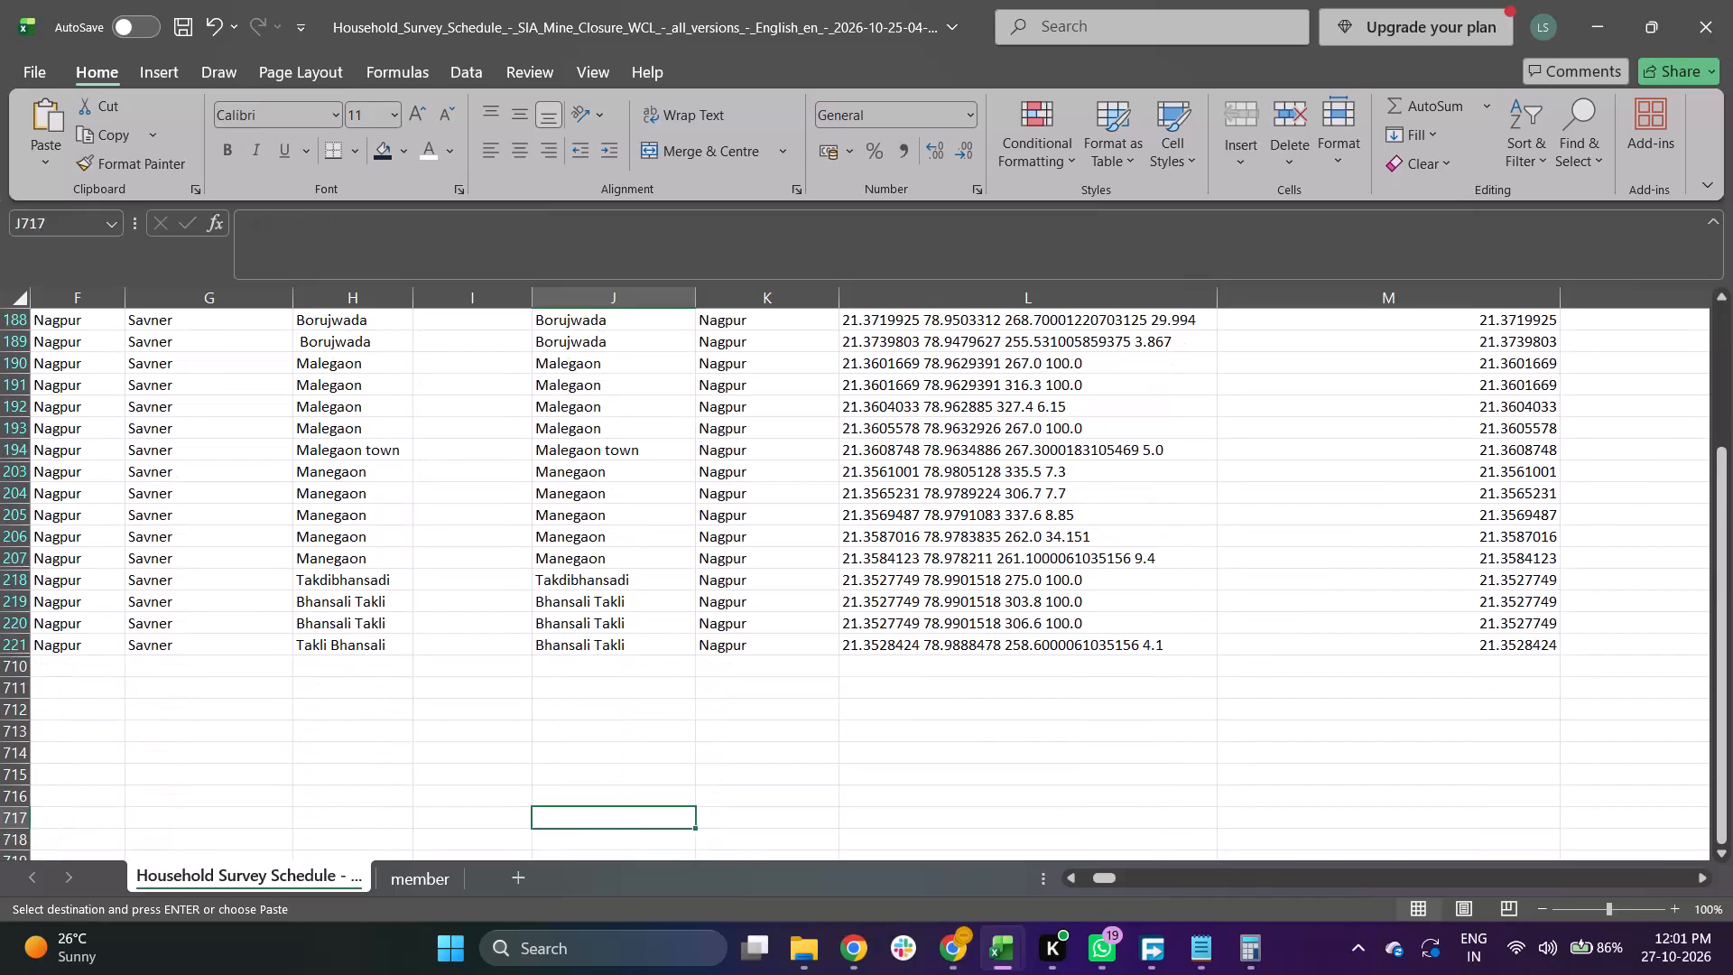
key(Up)
key(Up)
key(Up)
key(Up)
key(Up)
key(Up)
key(Up)
key(Up)
key(Up)
key(Up)
key(Up)
key(Up)
key(Up)
key(Up)
key(Up)
key(Up)
key(Up)
key(Up)
key(Up)
key(Up)
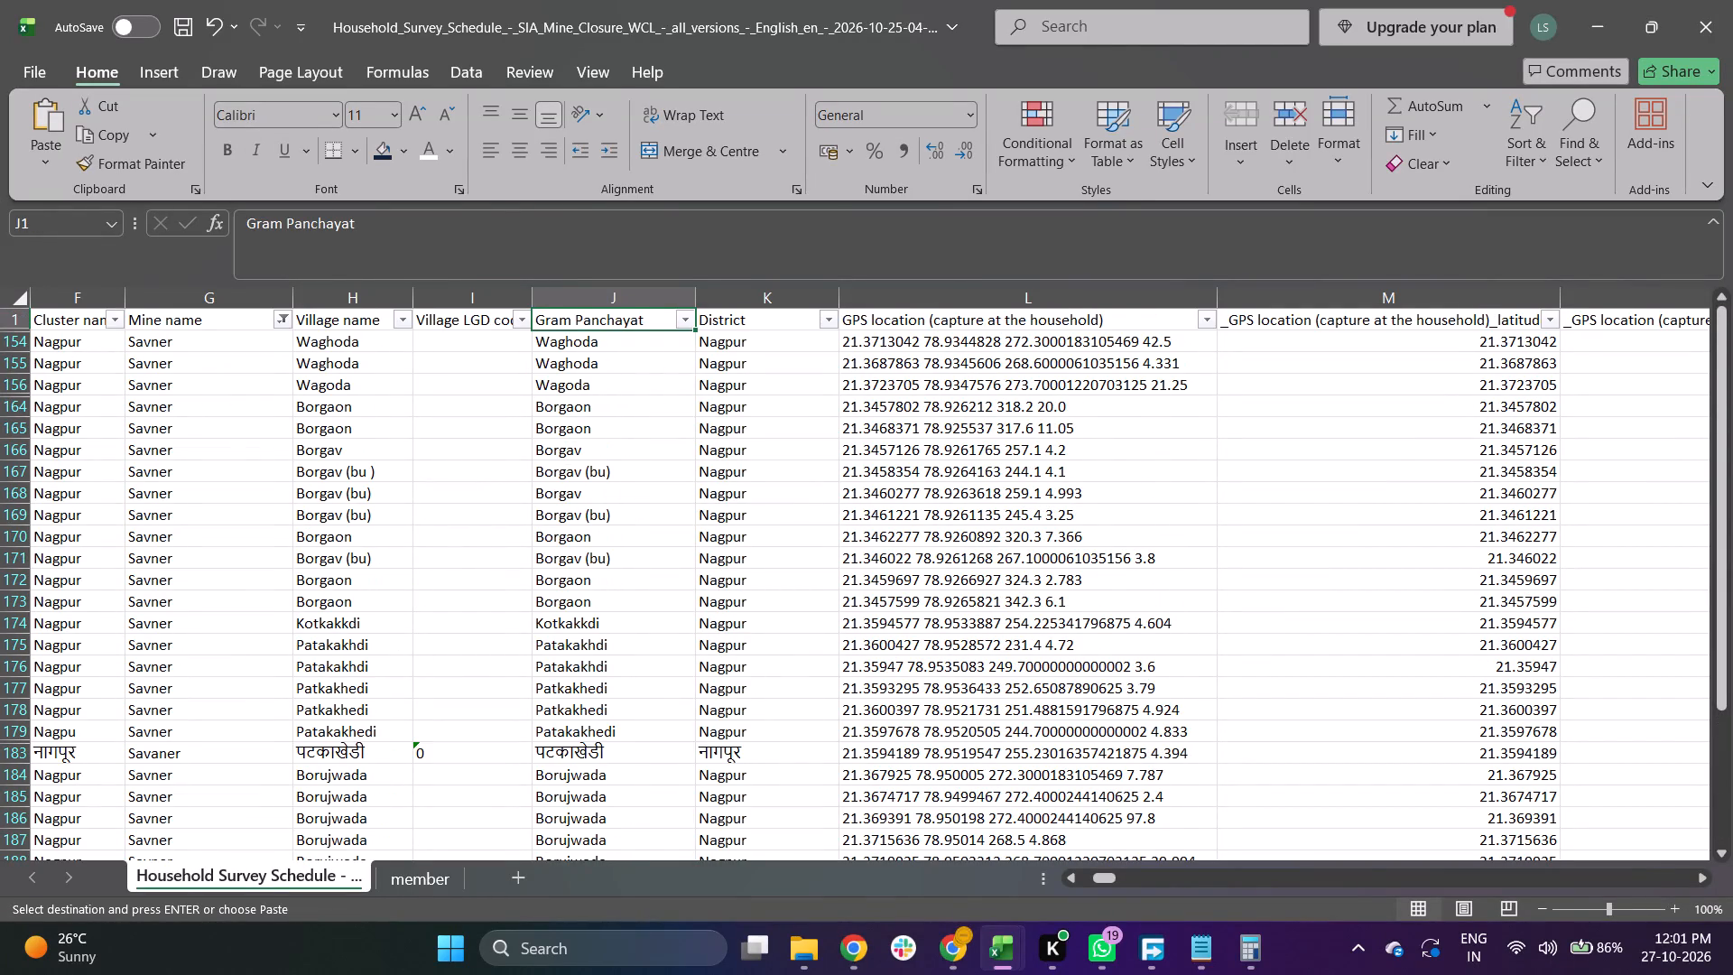
Check the available filter values of the Gram Panchayat and Village name columns for the Savner mine rows.
click(685, 317)
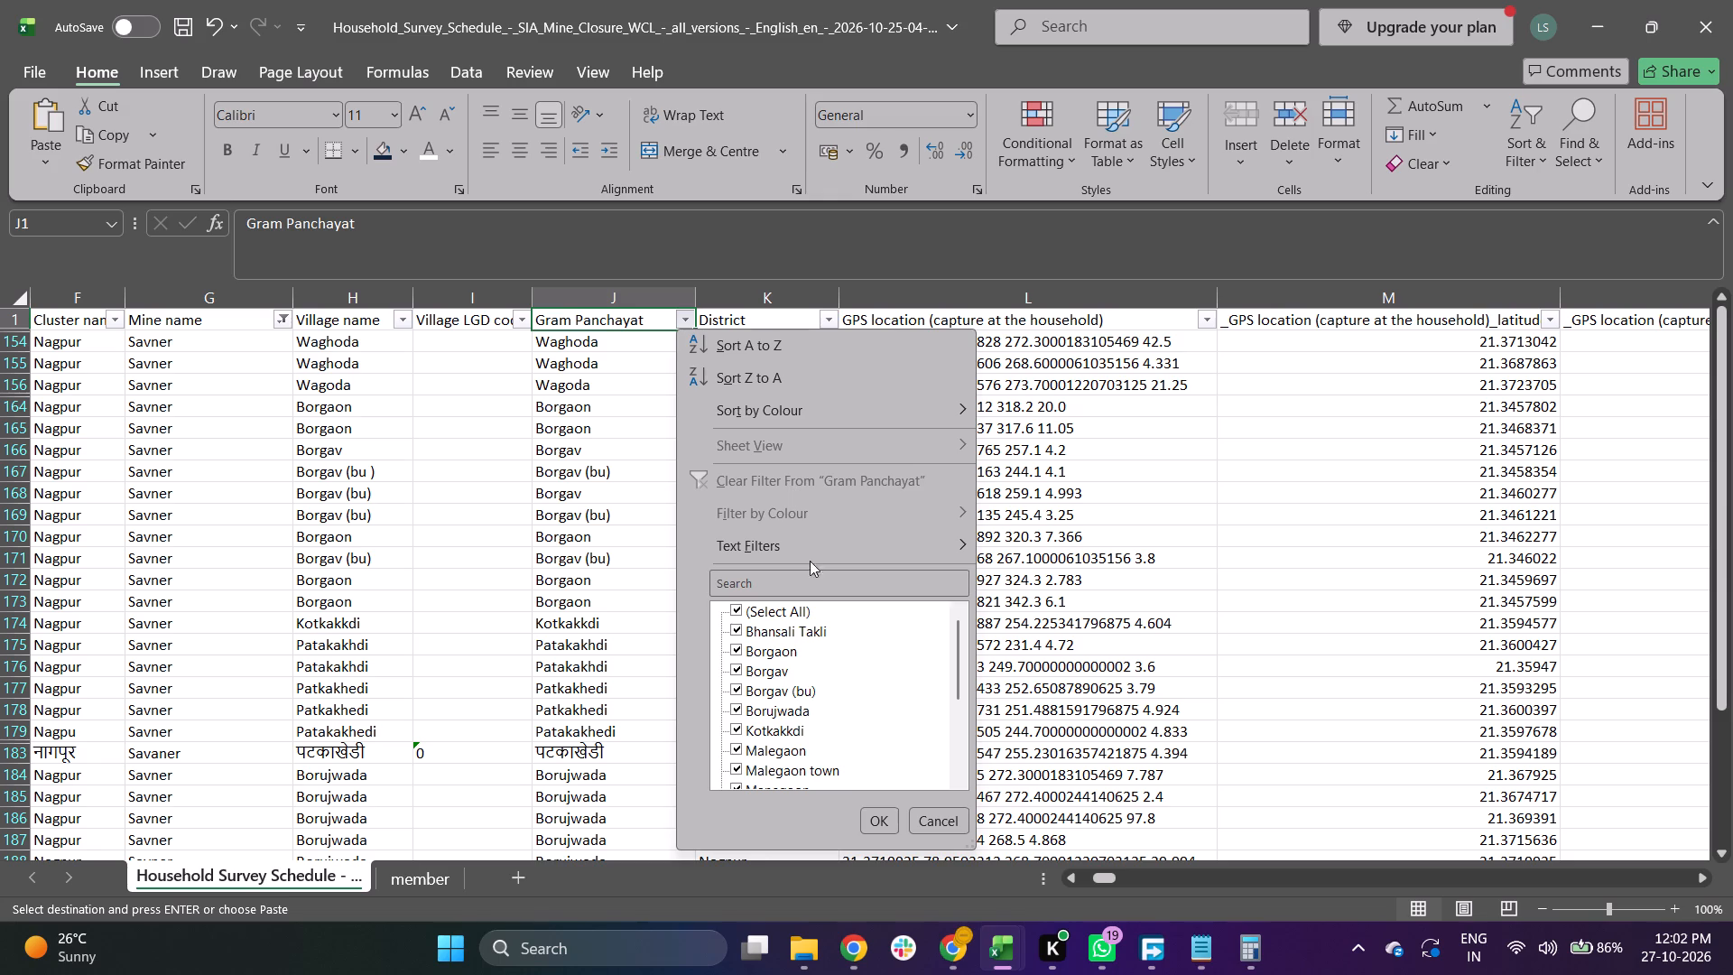
scroll(785, 662, down, 2)
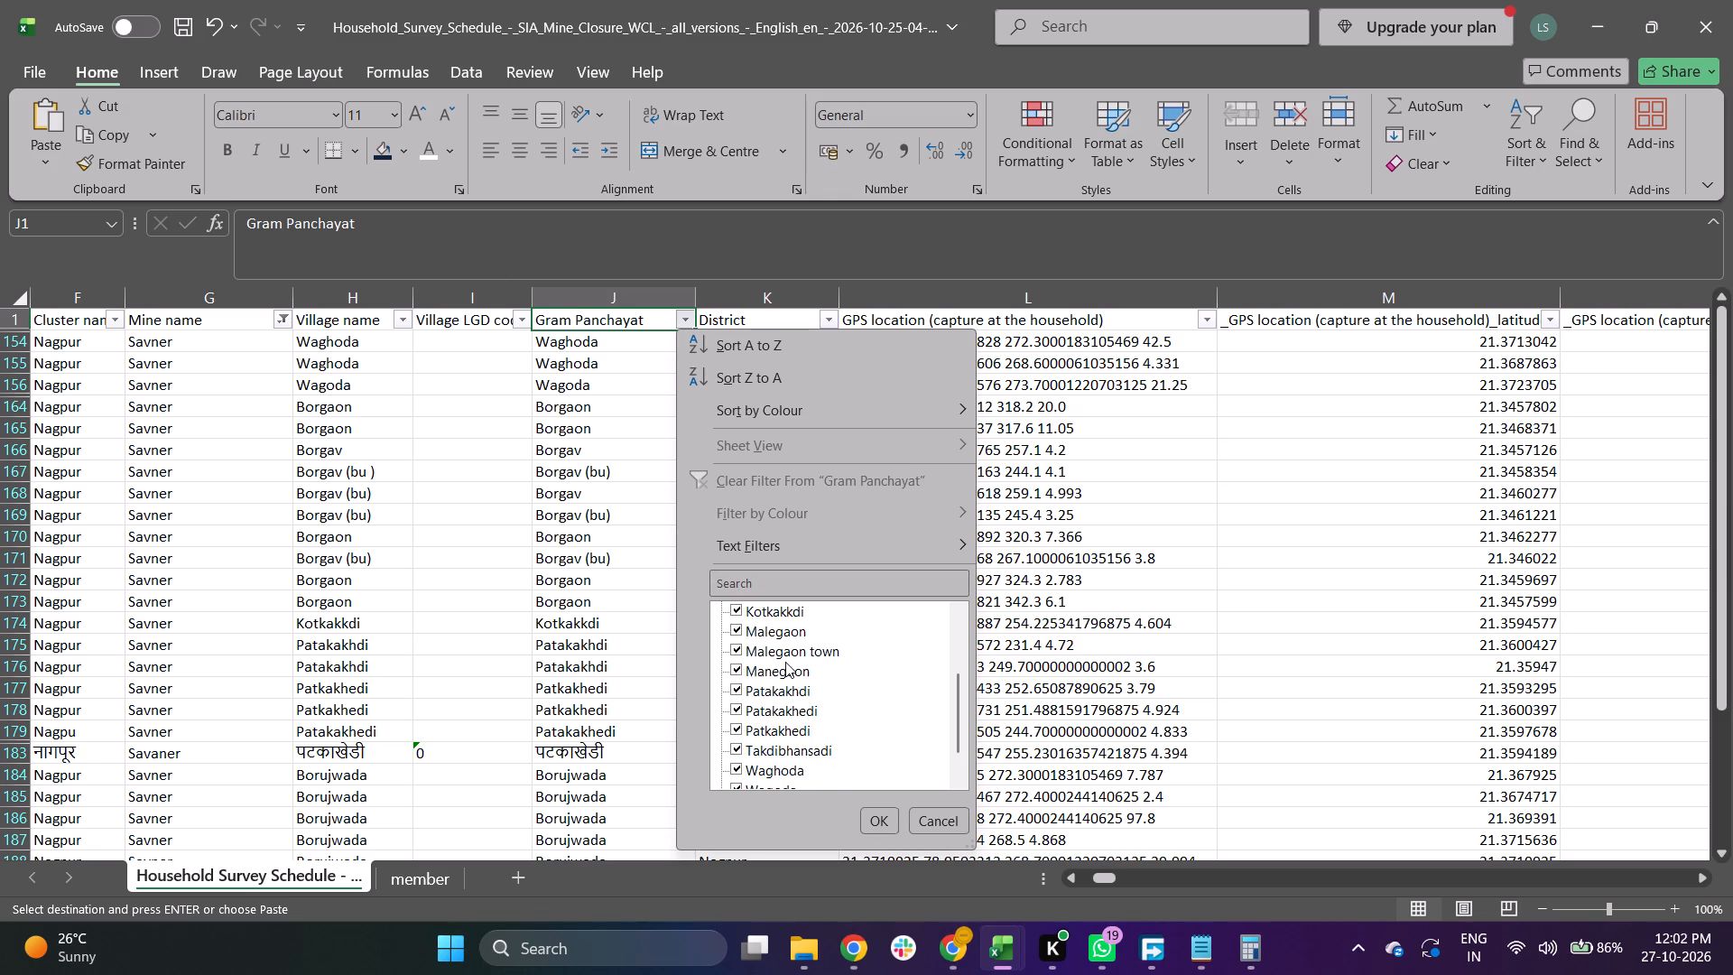
scroll(785, 662, down, 6)
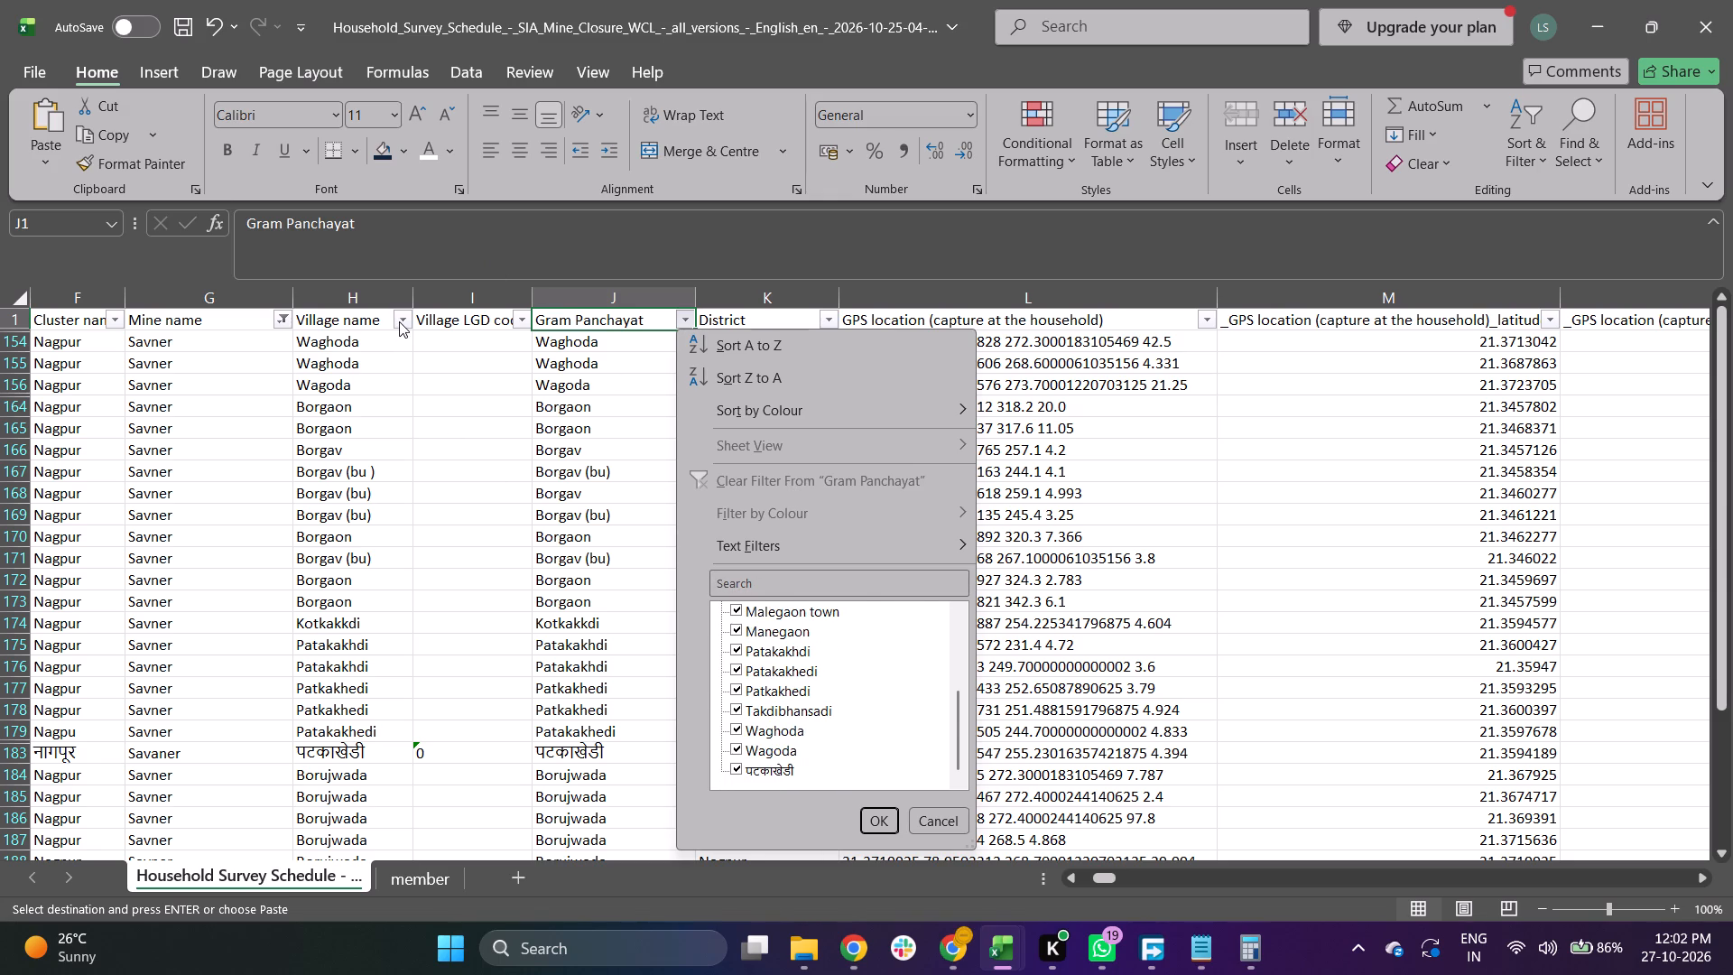
click(400, 320)
click(400, 320)
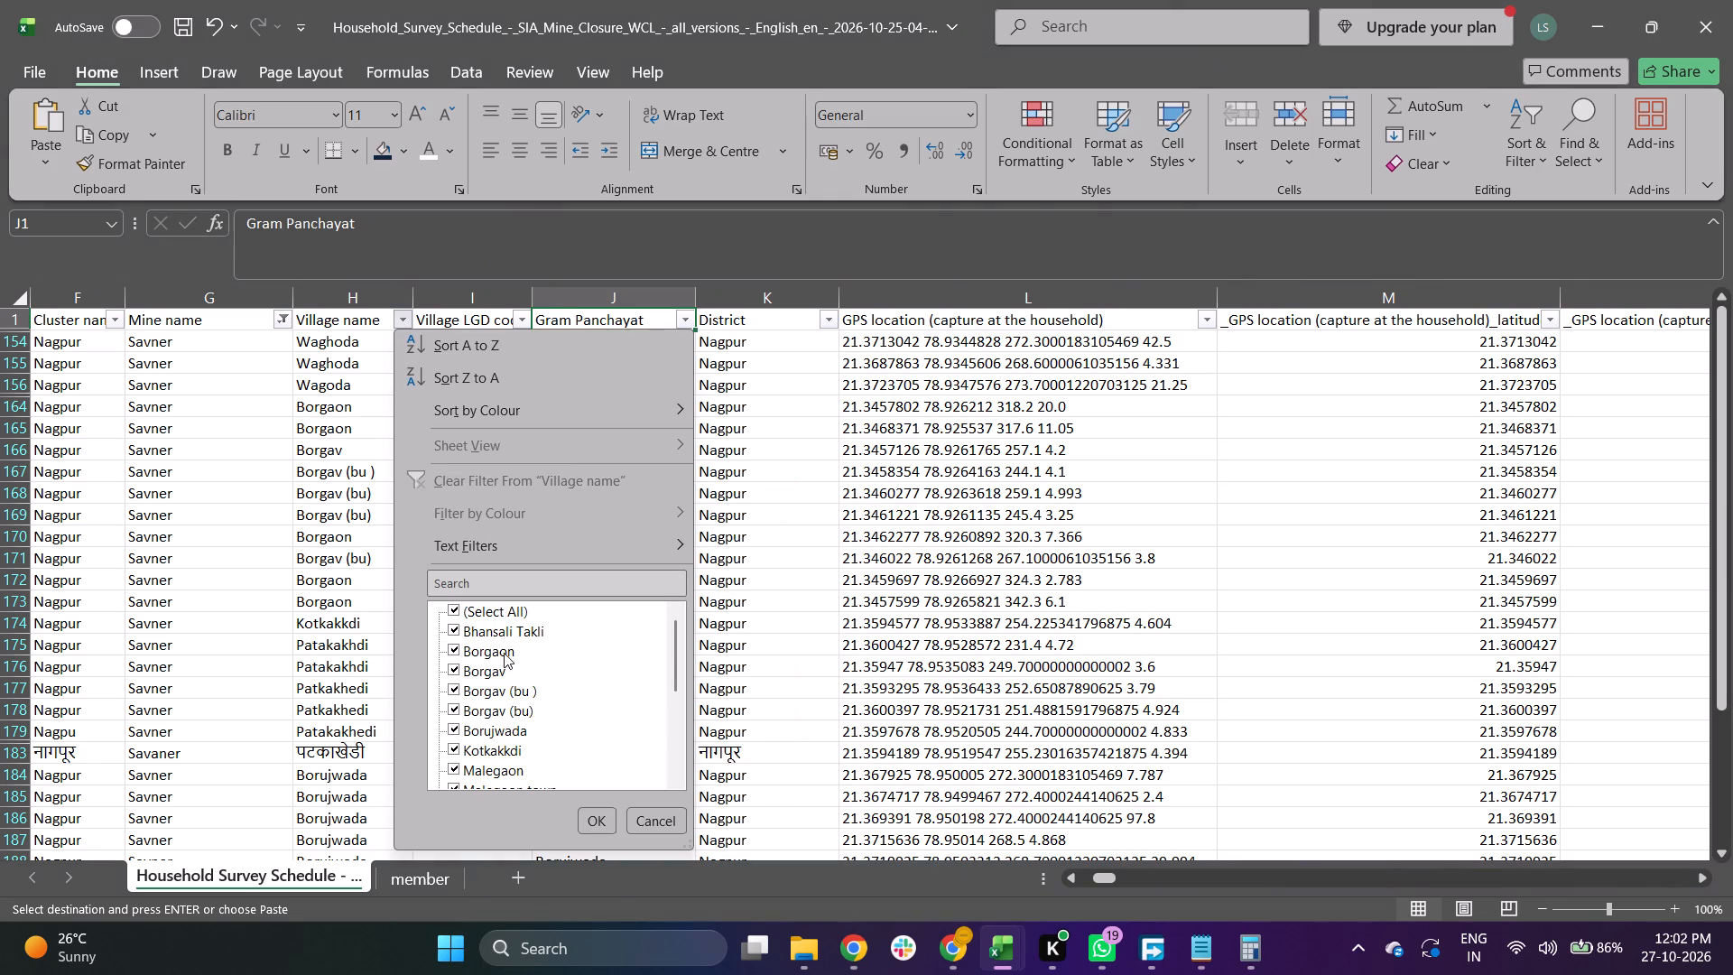
scroll(504, 653, down, 9)
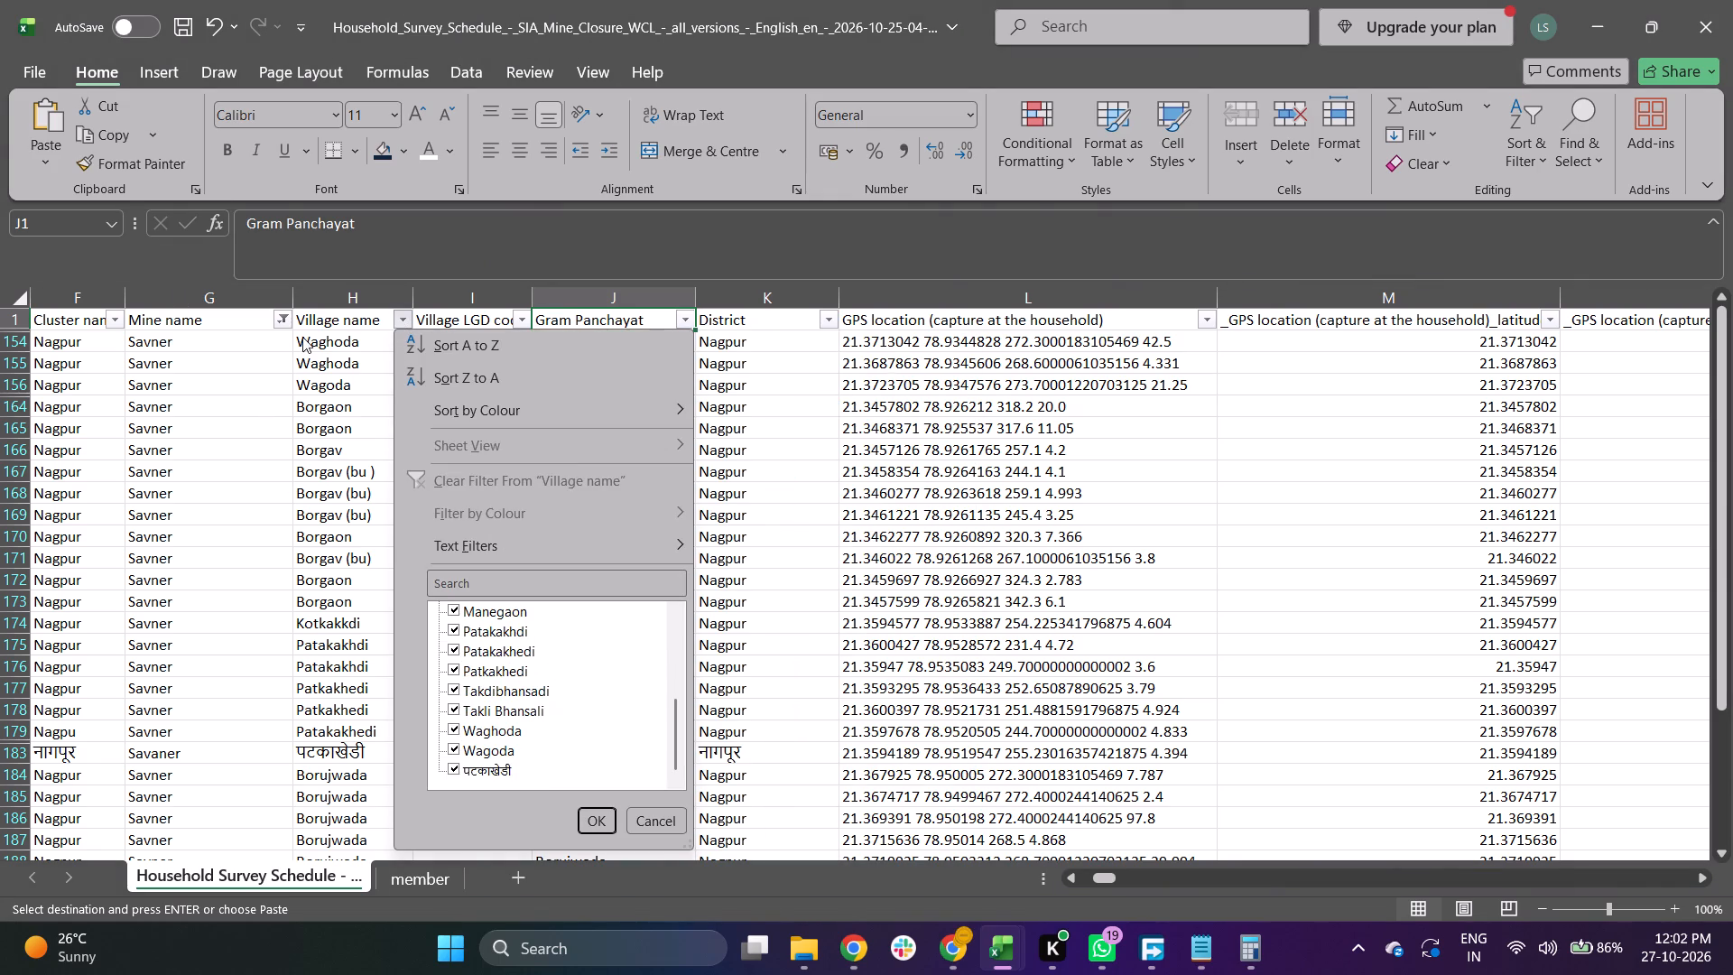
Change the Mine name filter from Savaner and Savner to Silewada, Sillevawa, Sillewada and Sillewara.
click(280, 313)
click(280, 313)
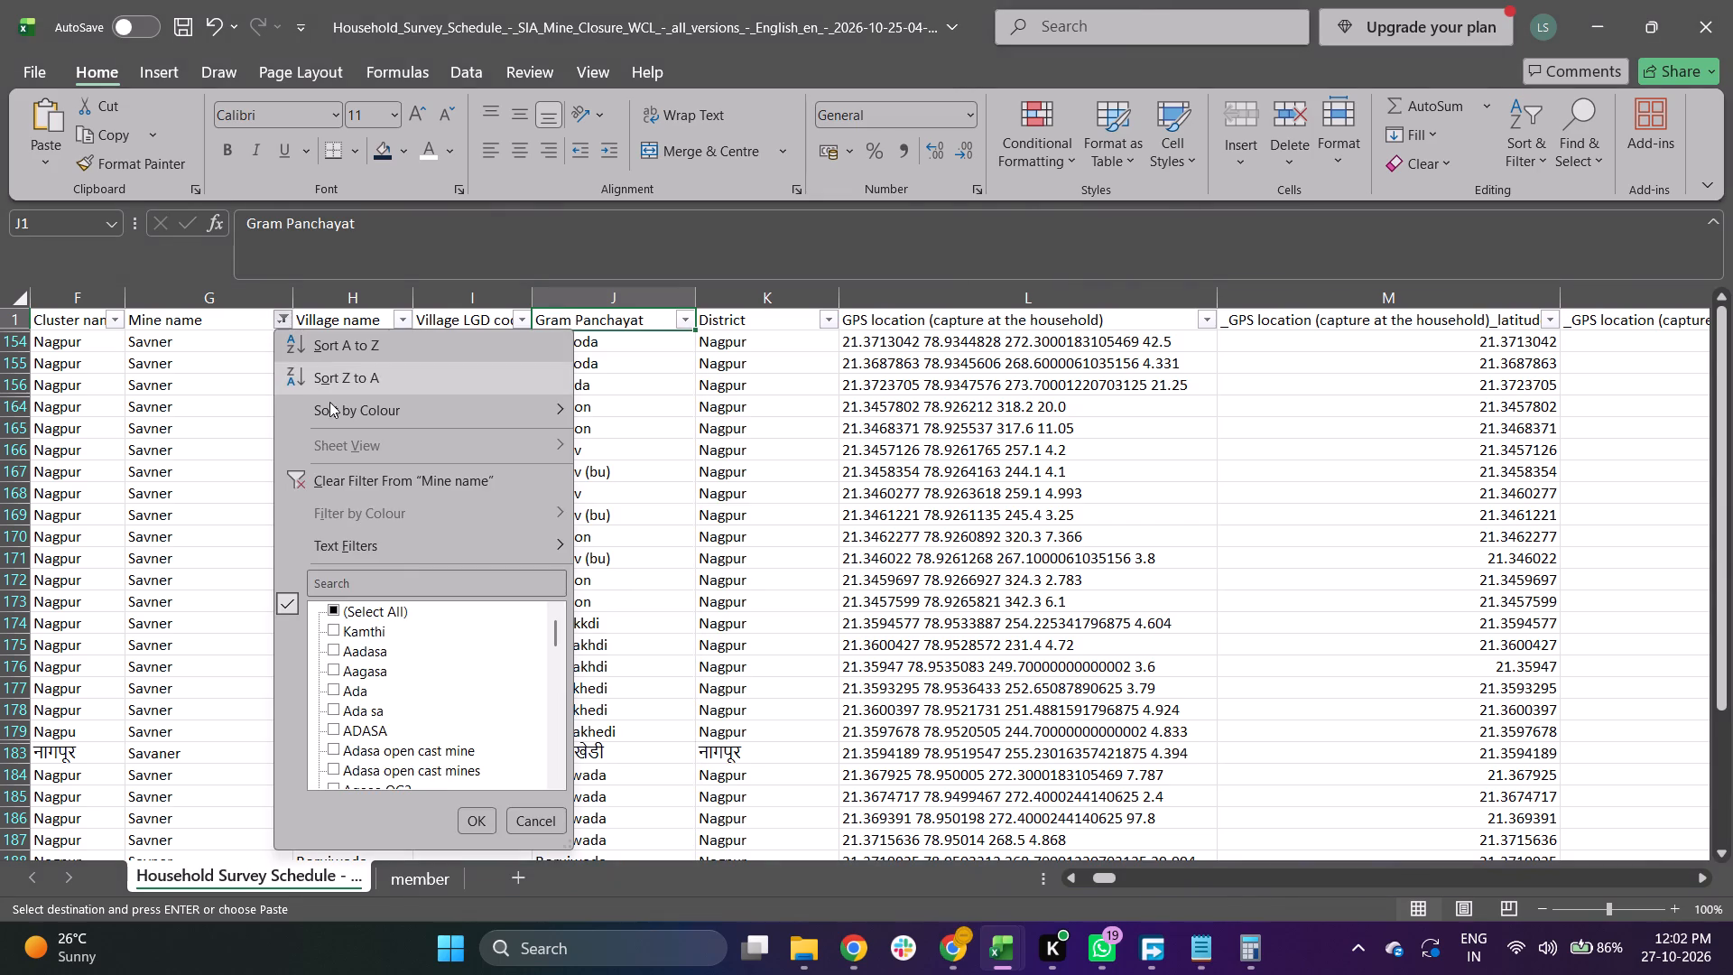
scroll(406, 678, down, 1)
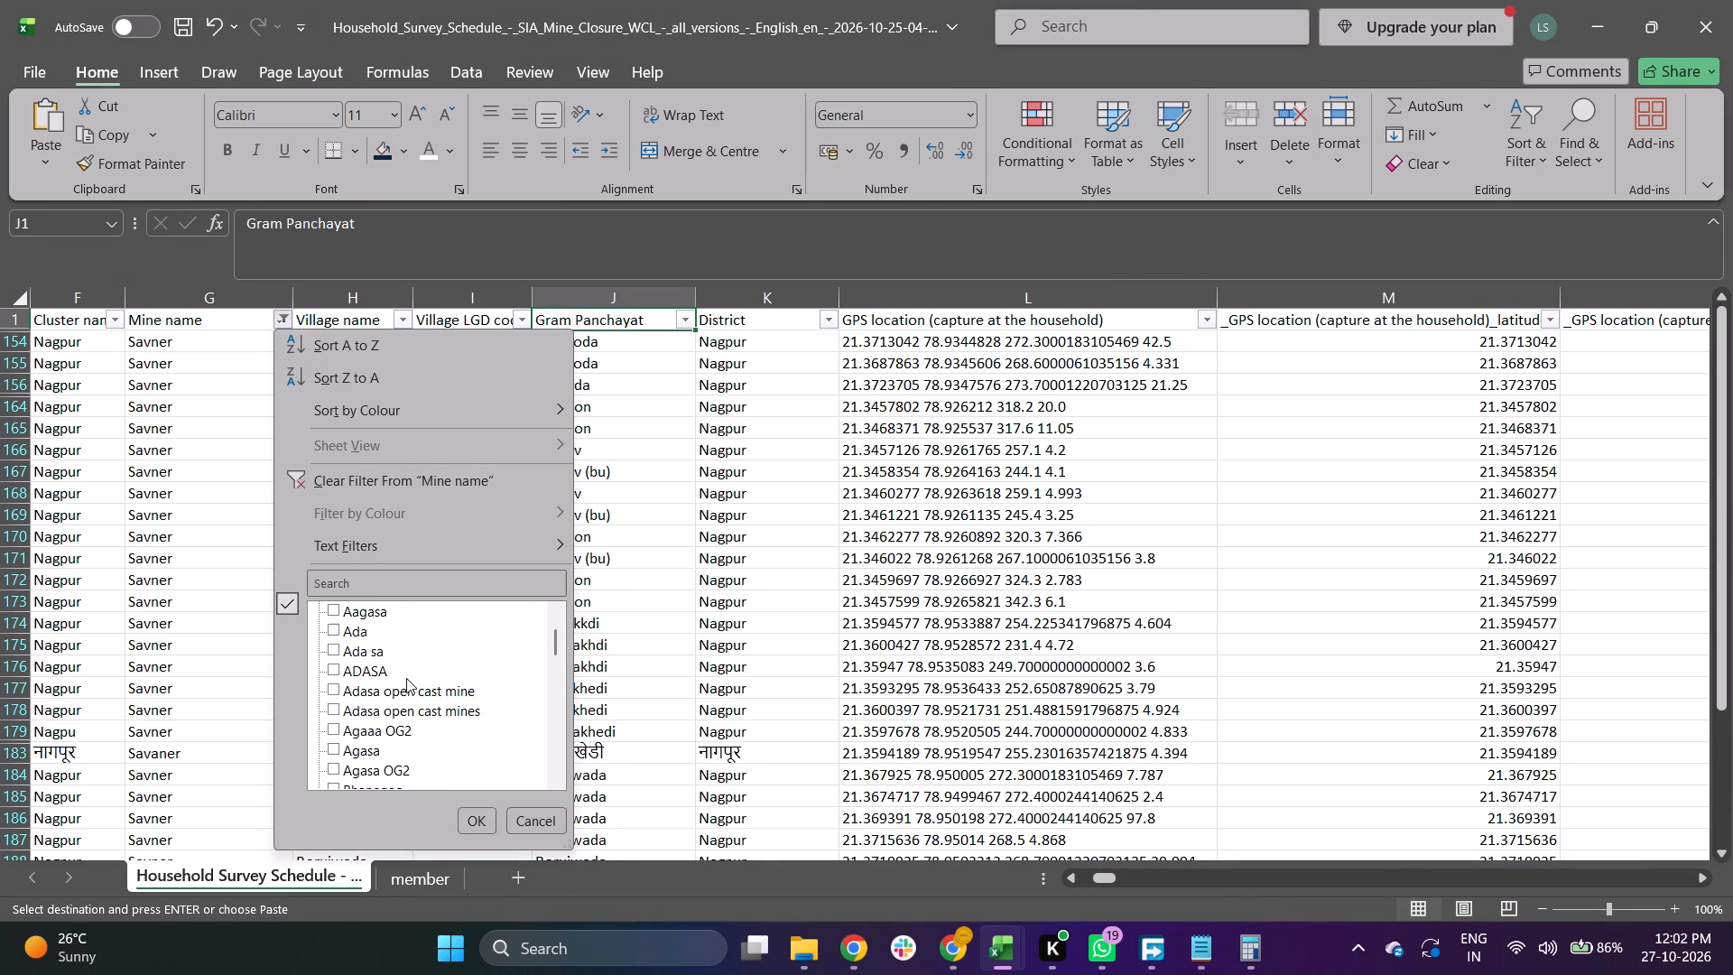
scroll(406, 678, down, 2)
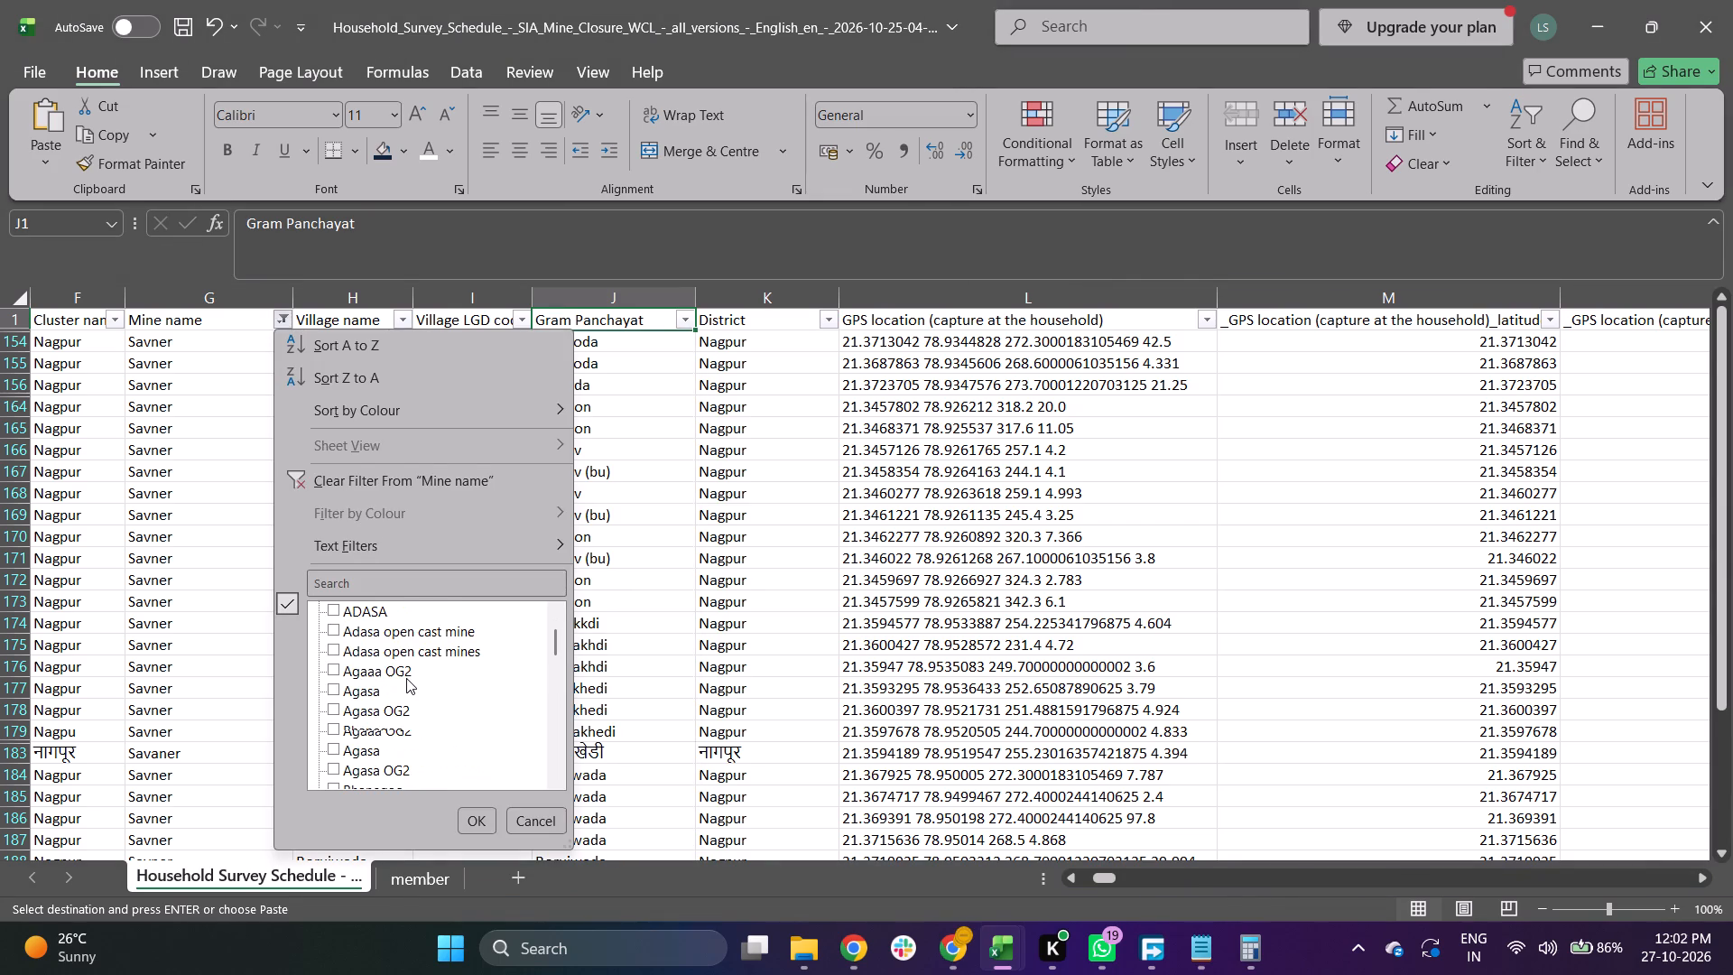
scroll(406, 678, down, 2)
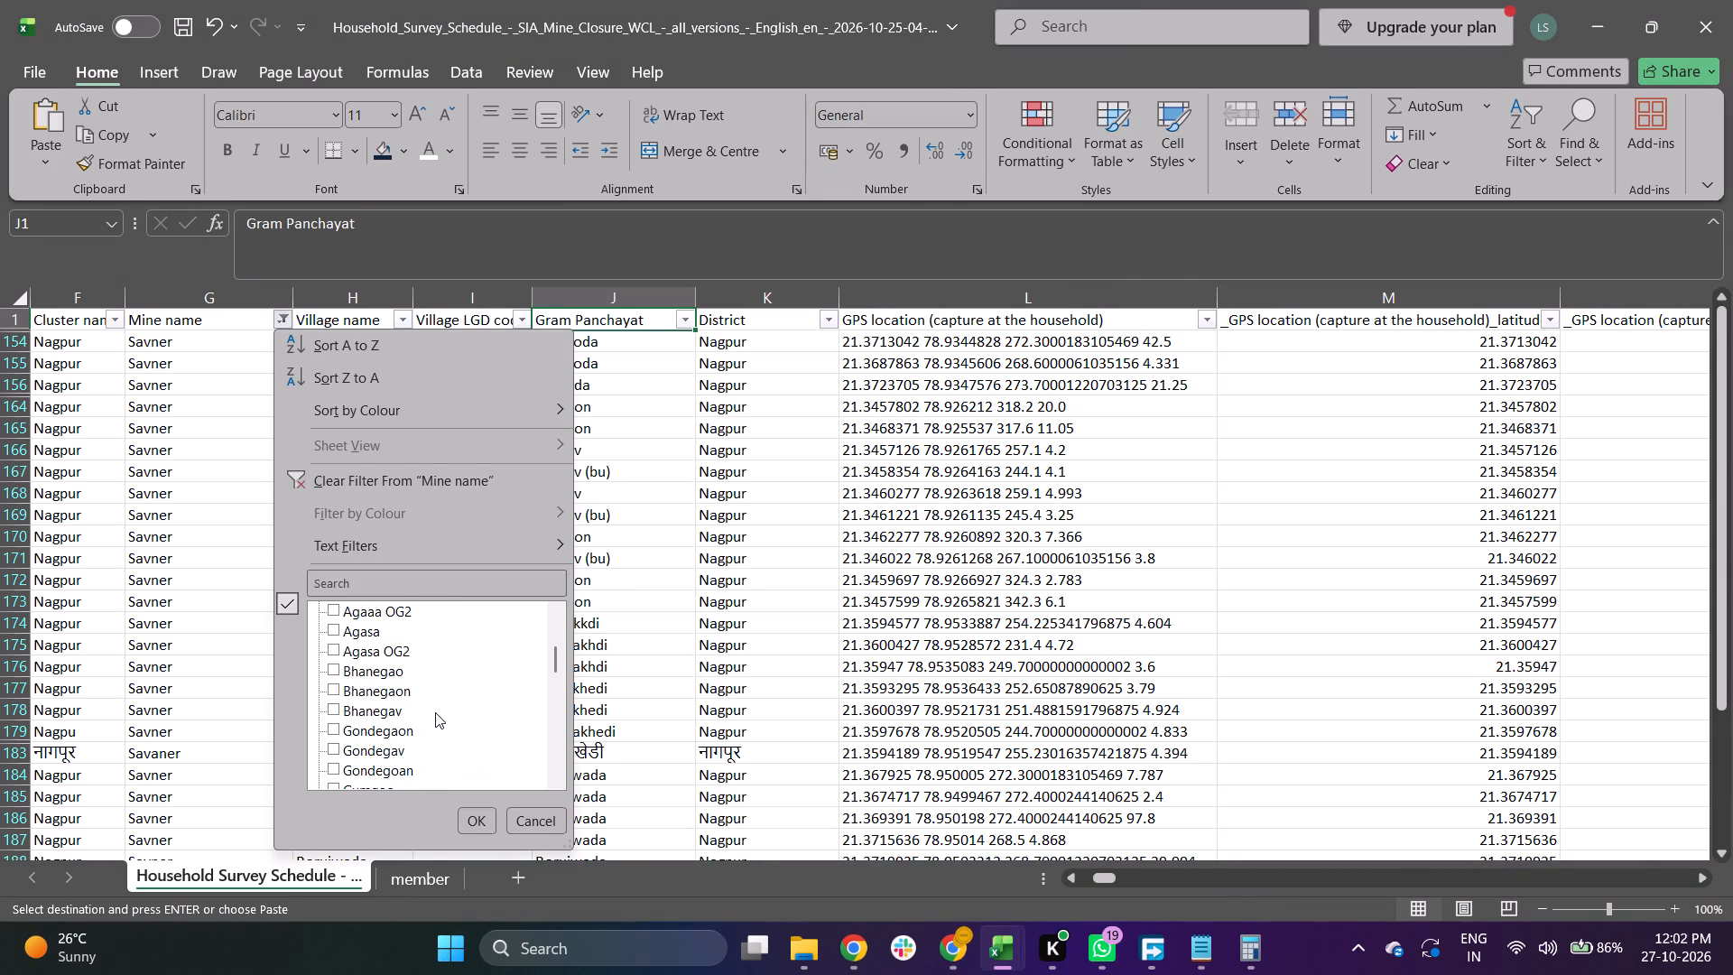
scroll(435, 712, down, 3)
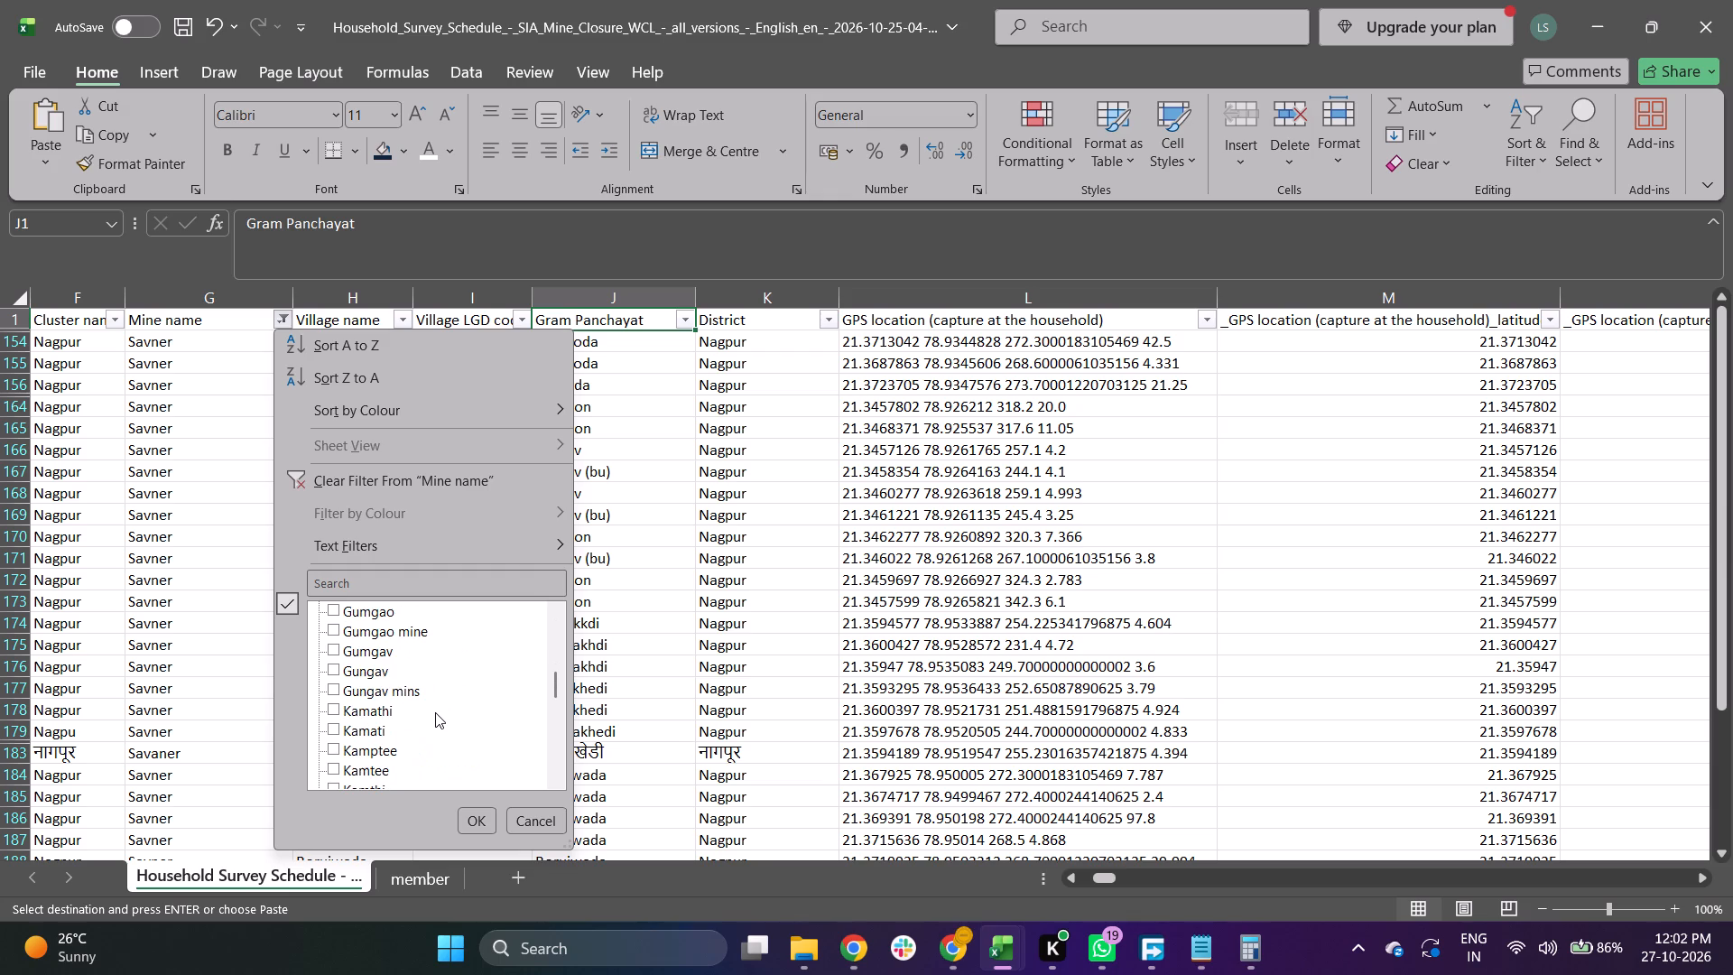
scroll(435, 712, down, 3)
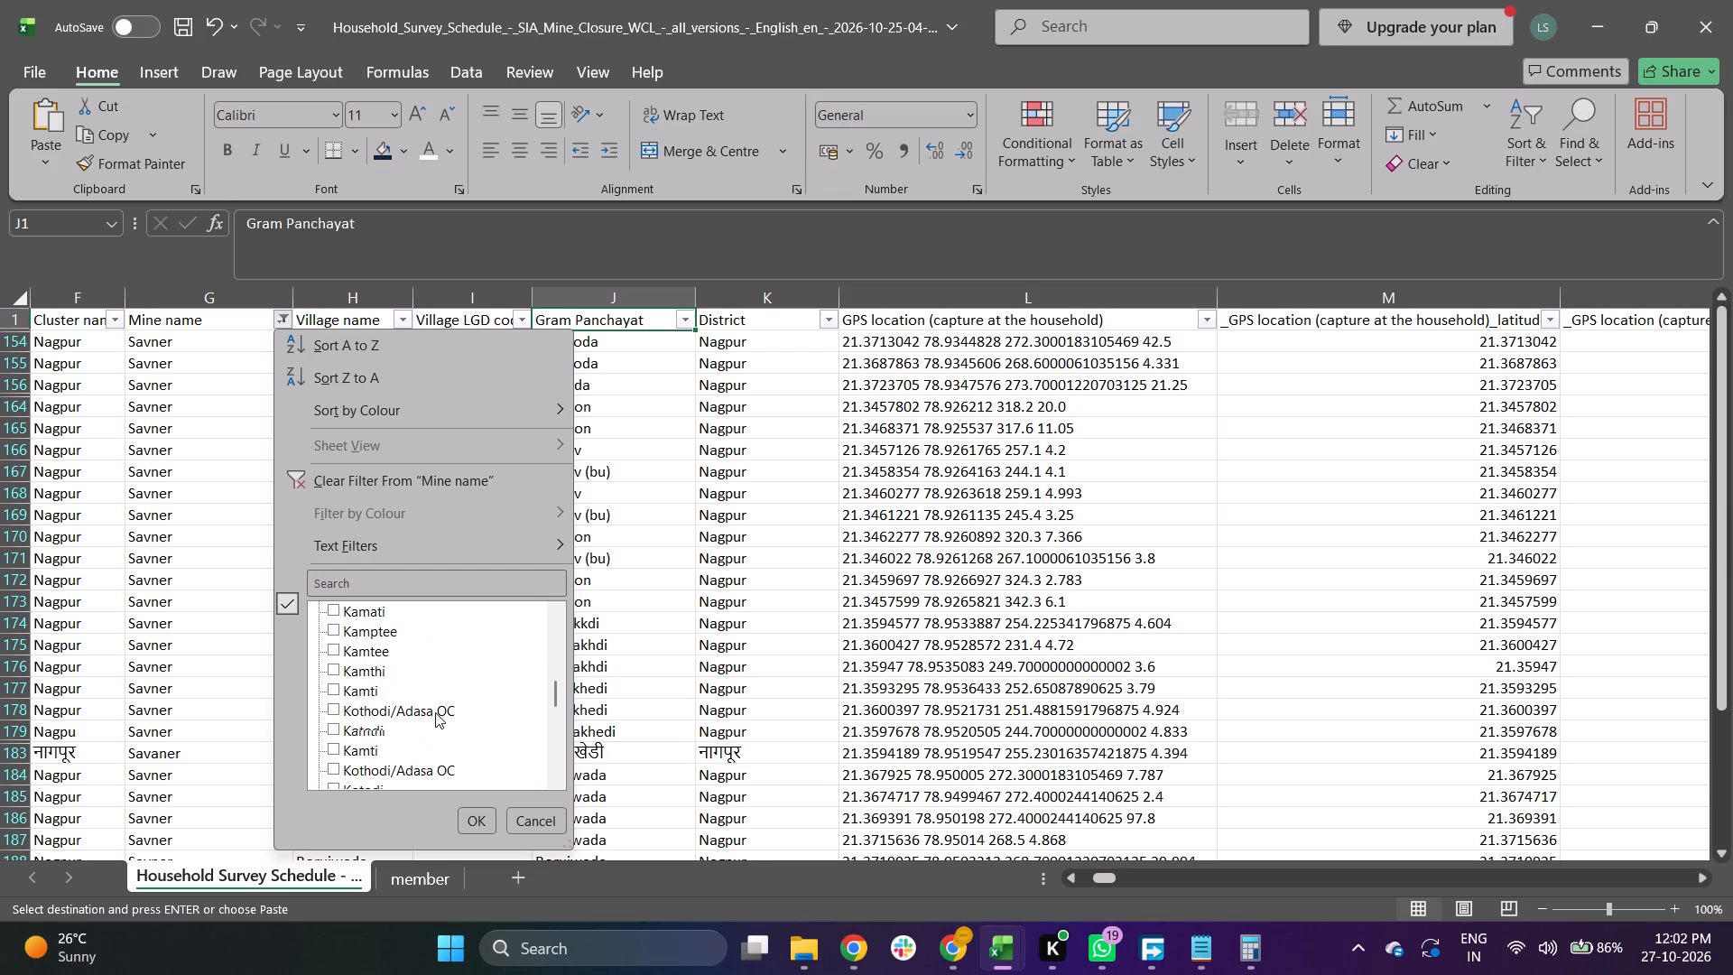
scroll(435, 712, down, 2)
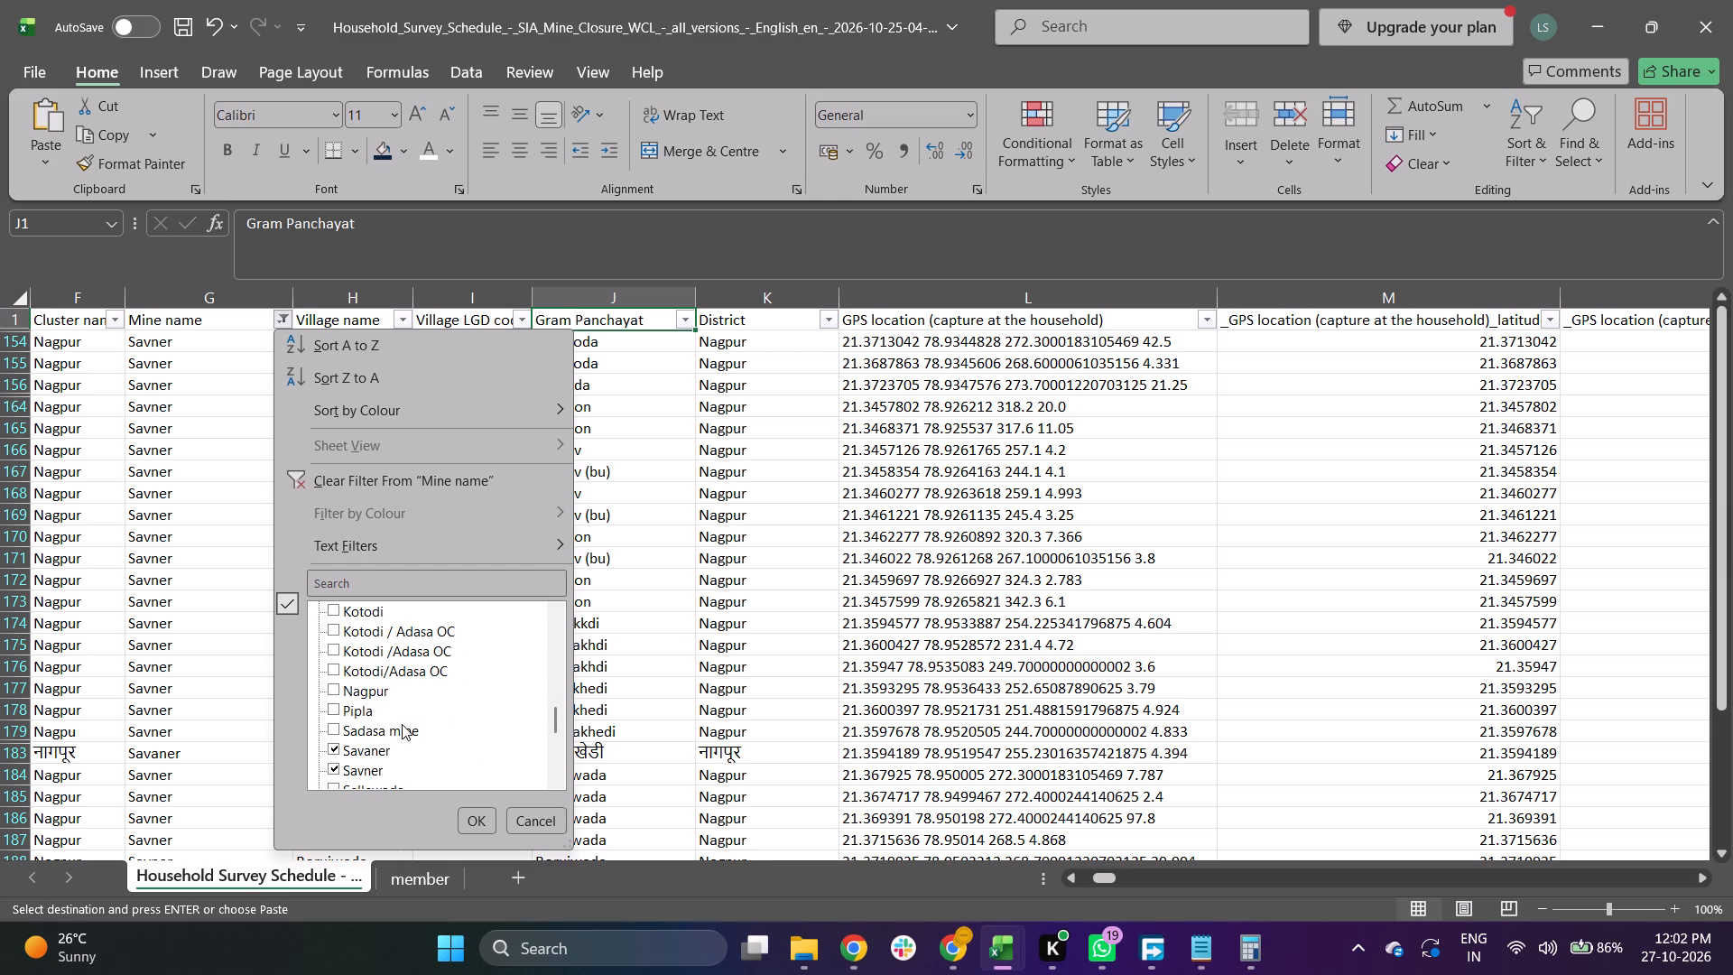
scroll(402, 724, down, 2)
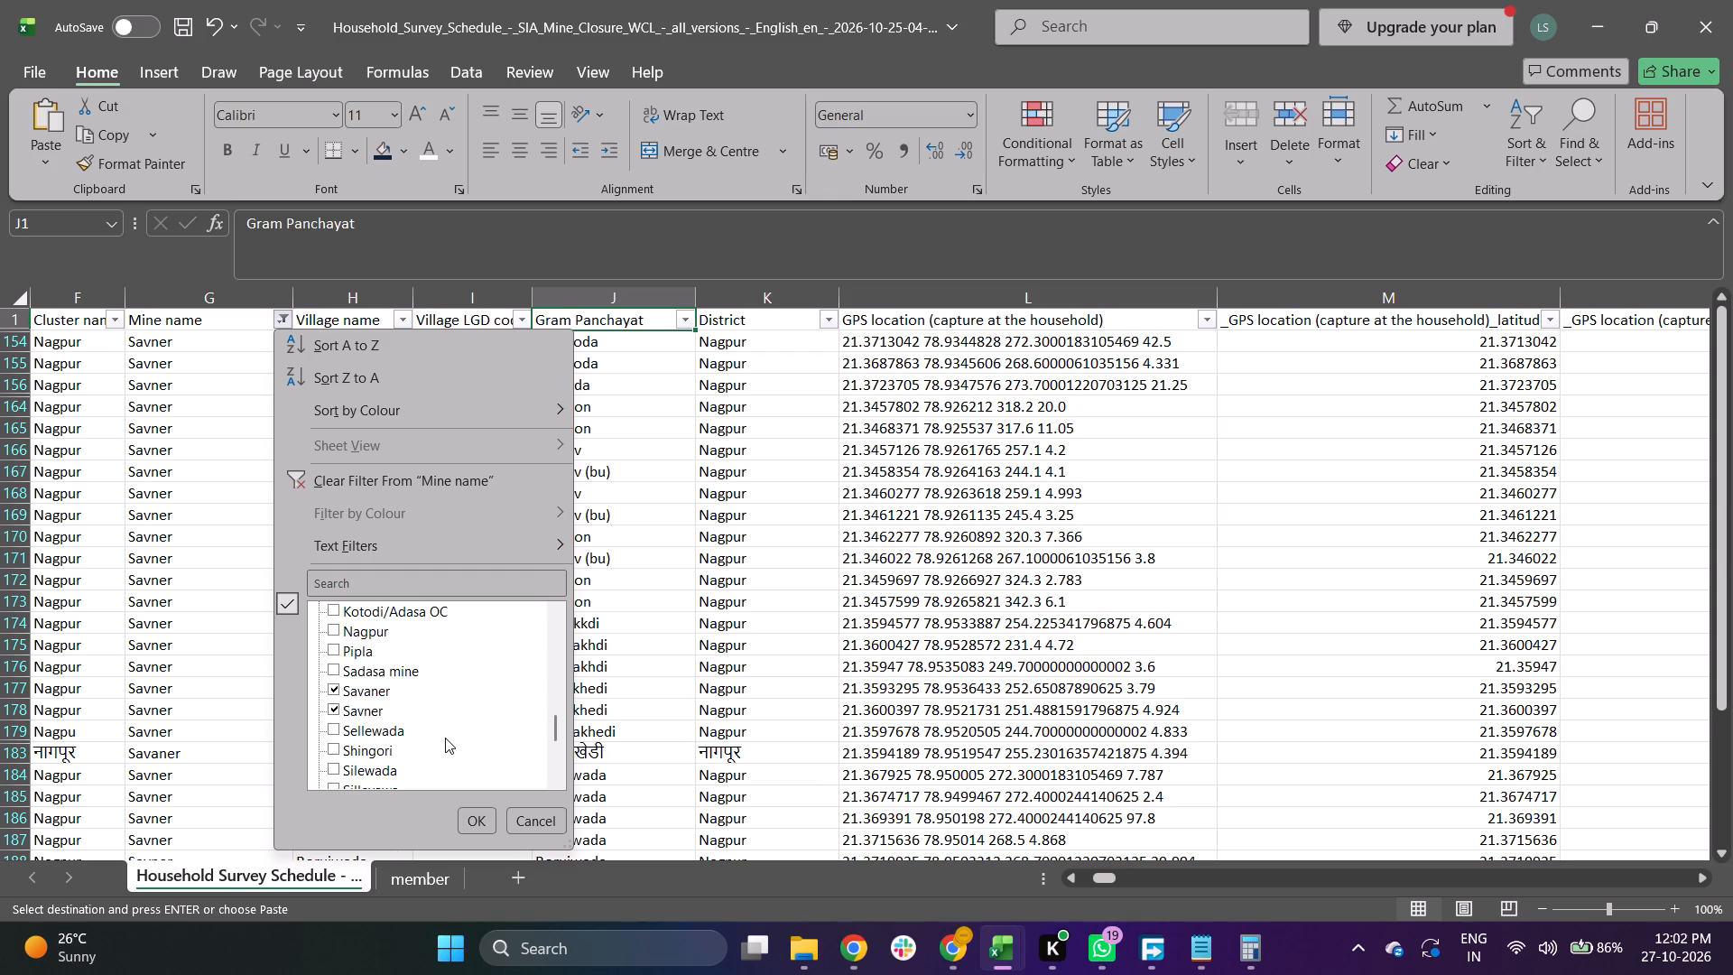
scroll(405, 737, down, 1)
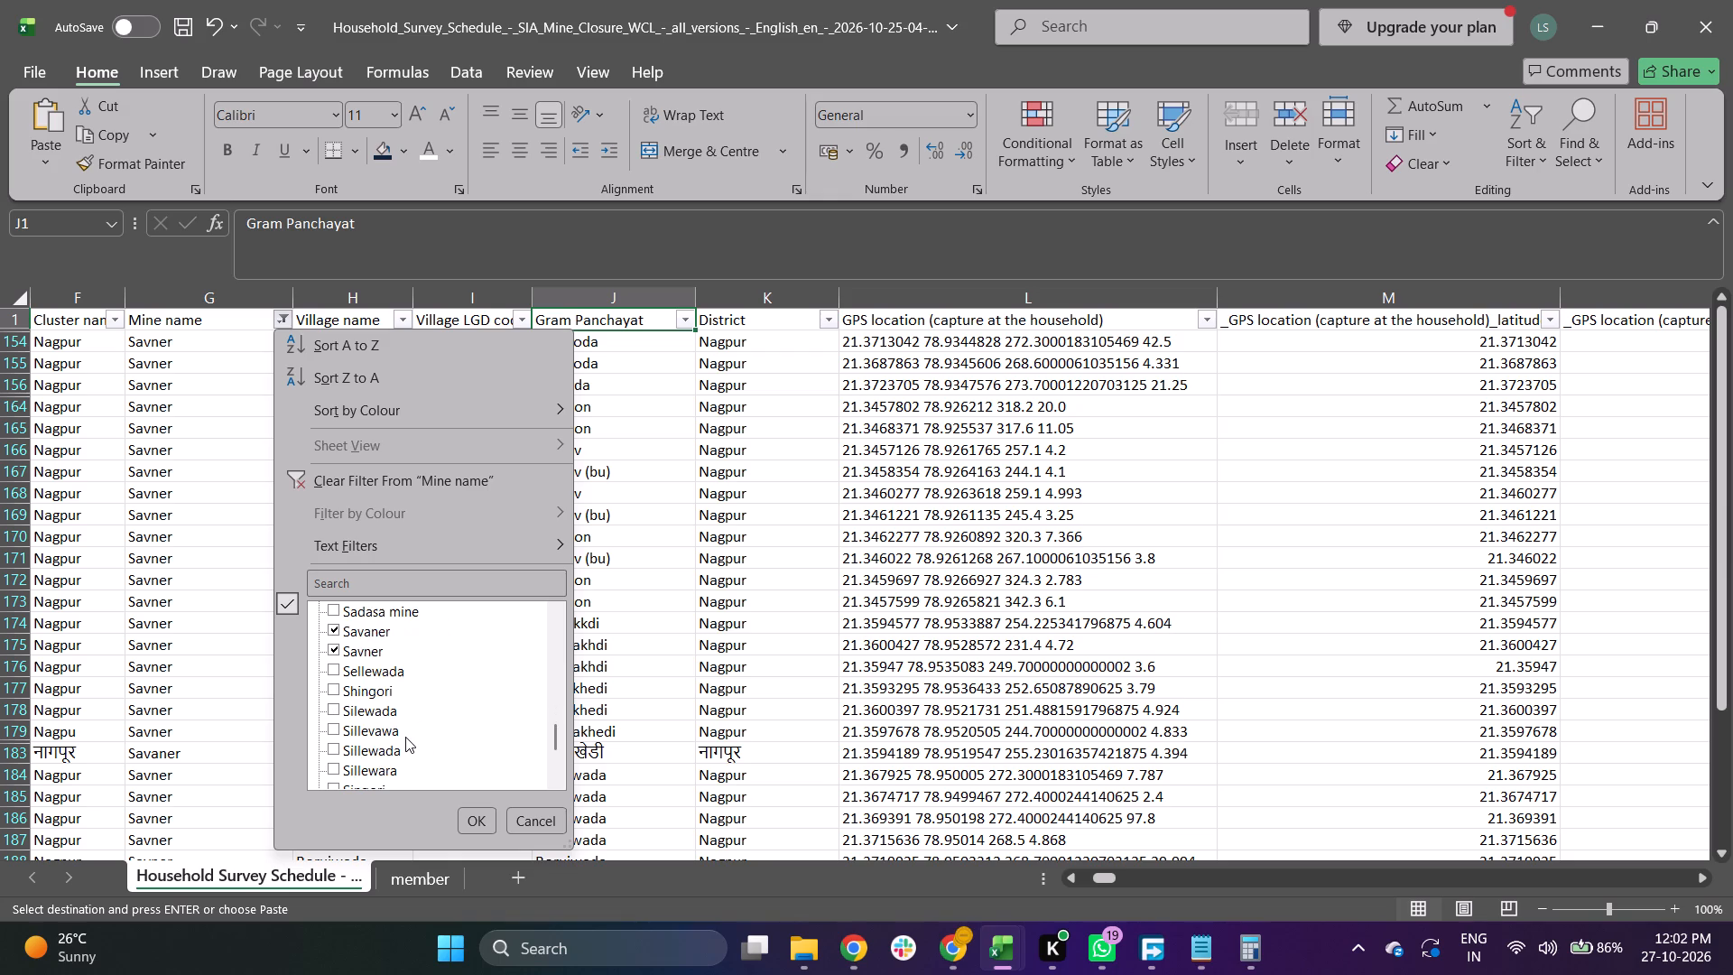
click(336, 647)
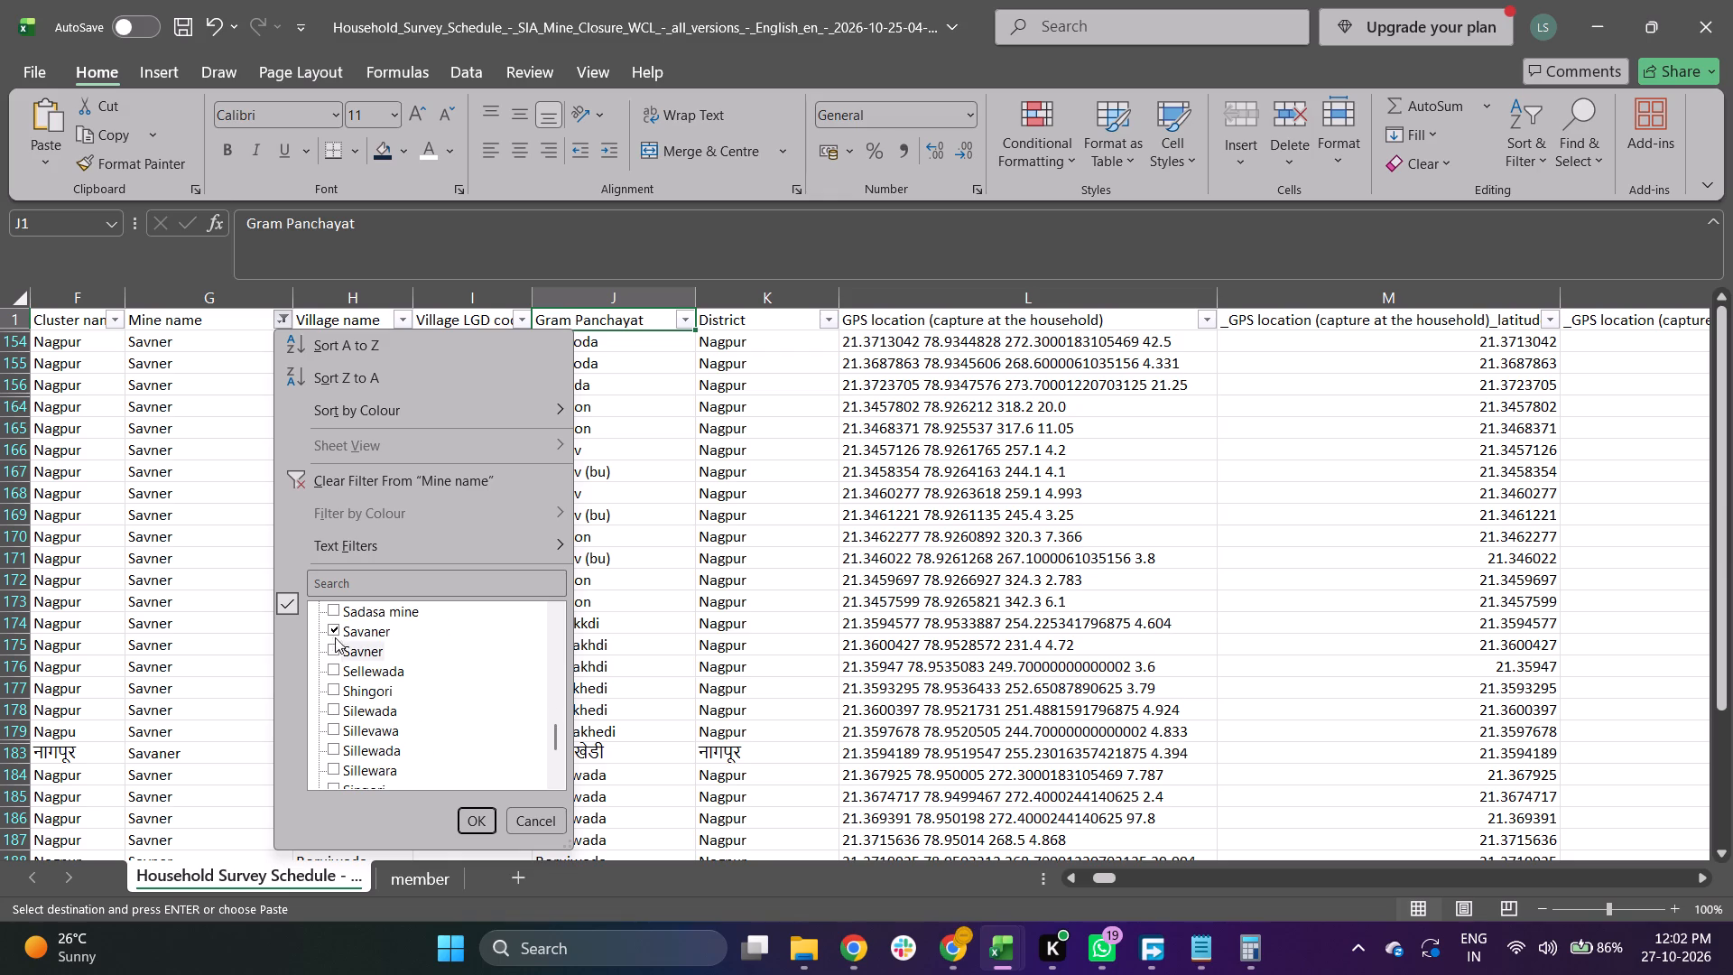
click(335, 627)
click(334, 701)
click(332, 726)
click(332, 745)
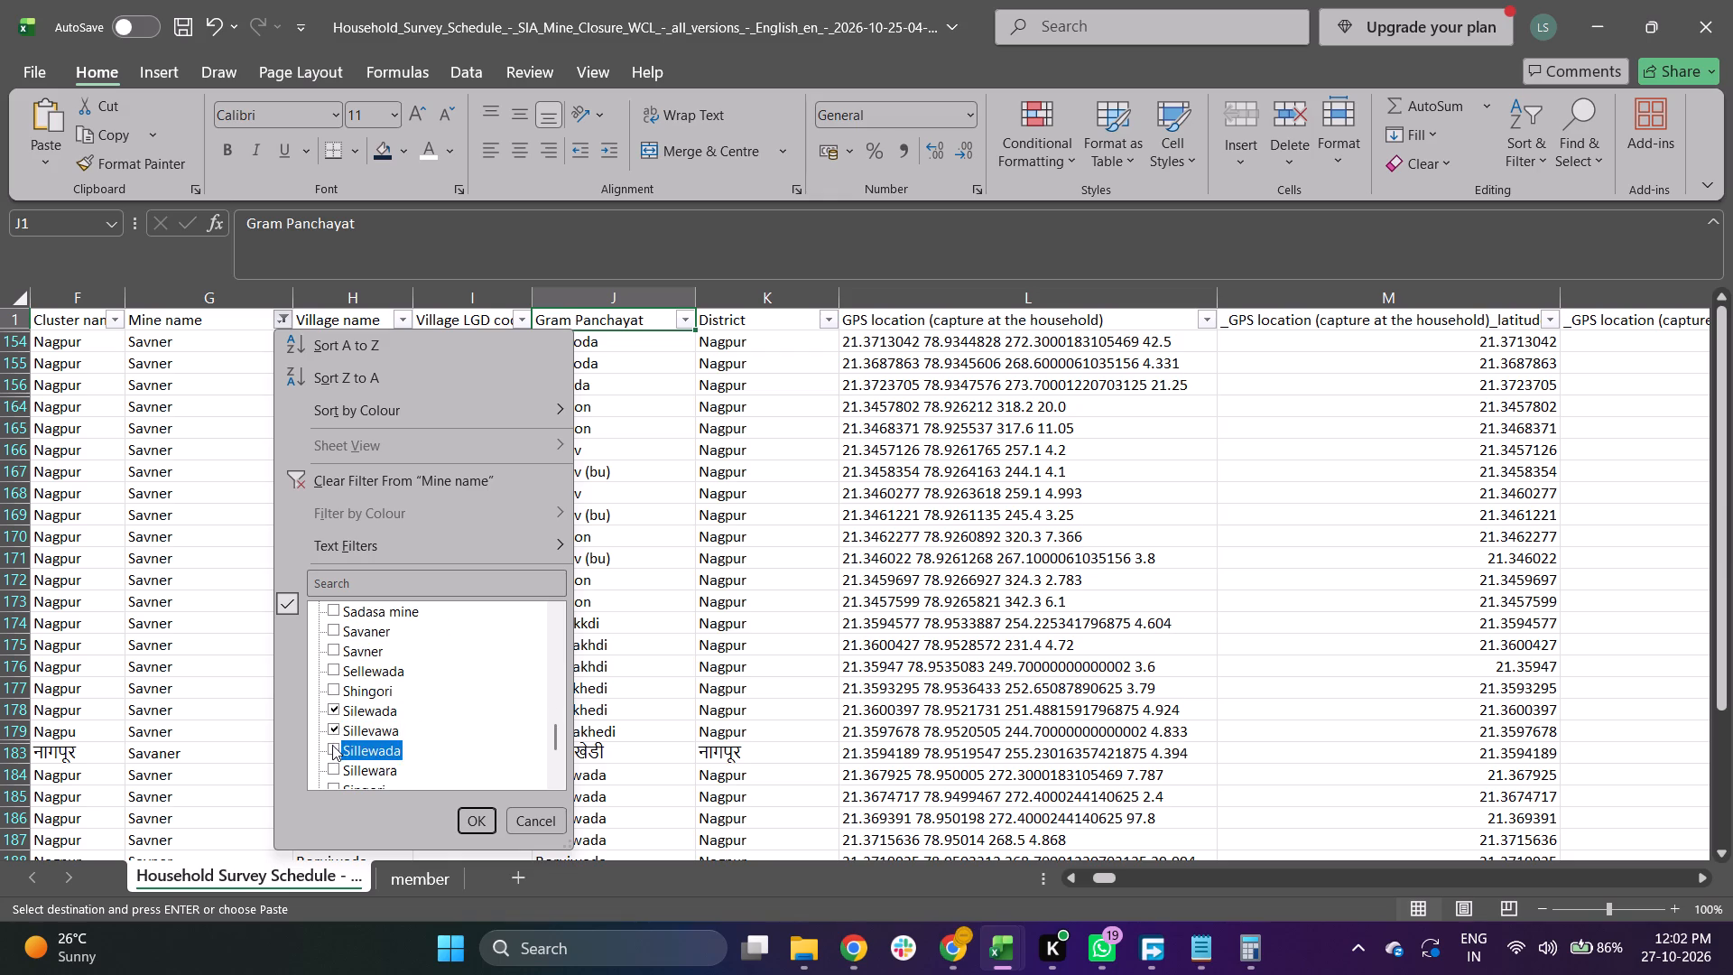
click(332, 767)
scroll(431, 714, down, 2)
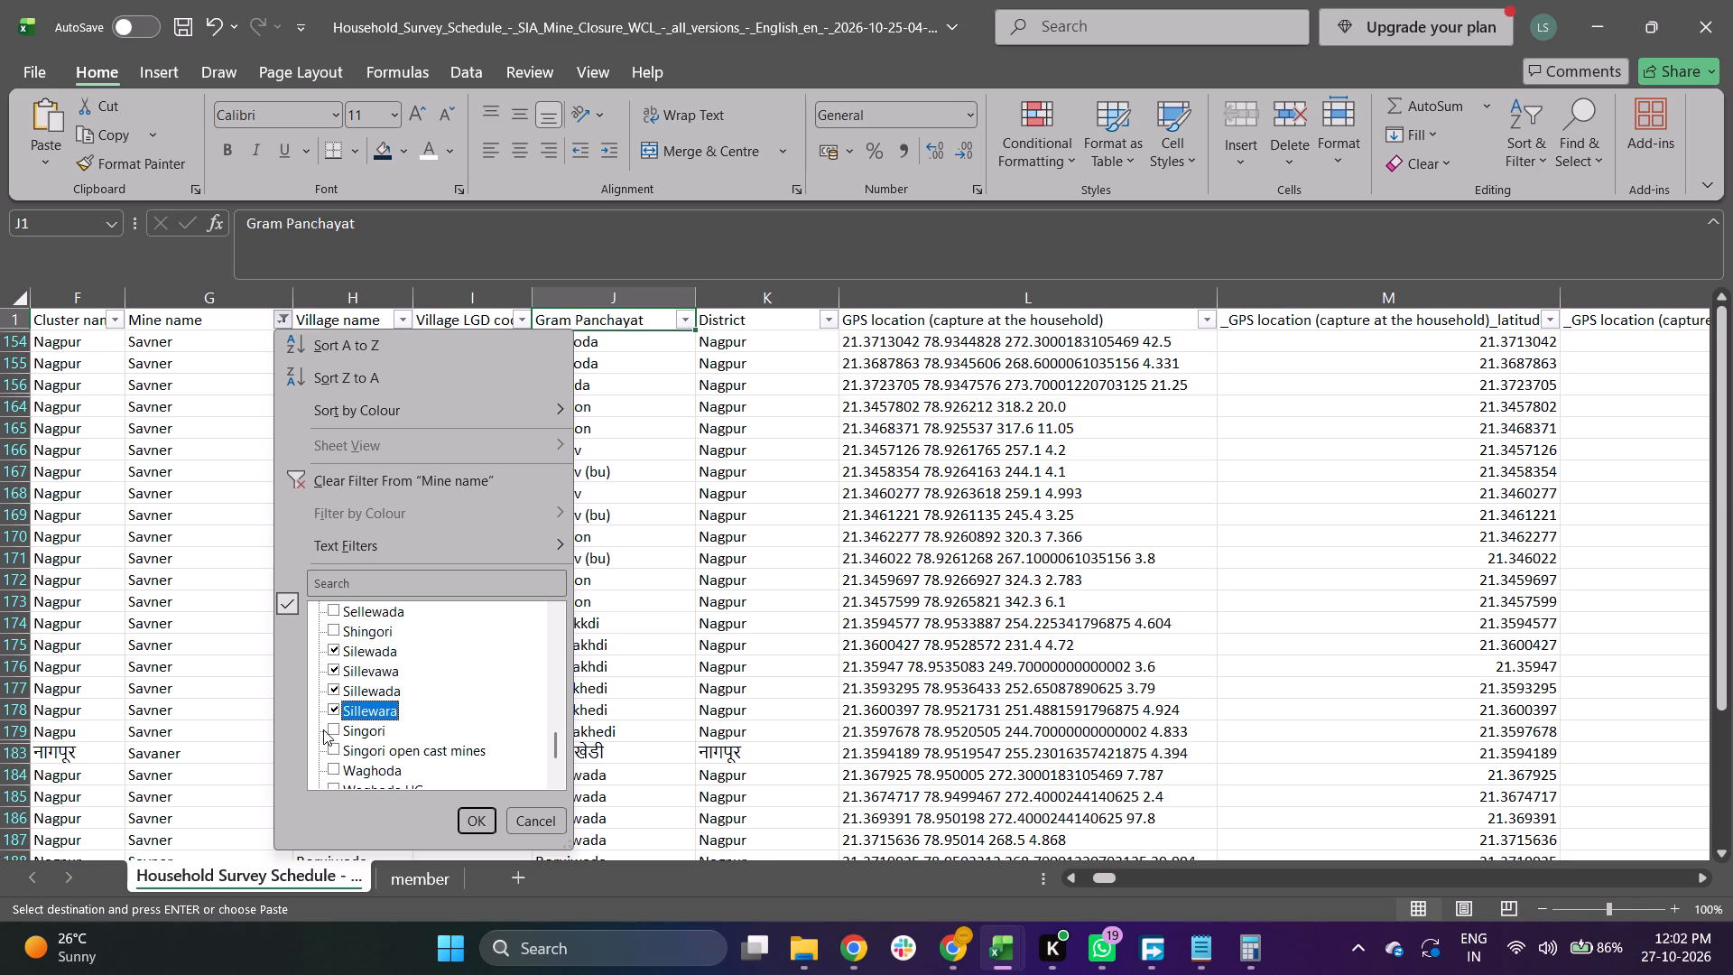
click(474, 822)
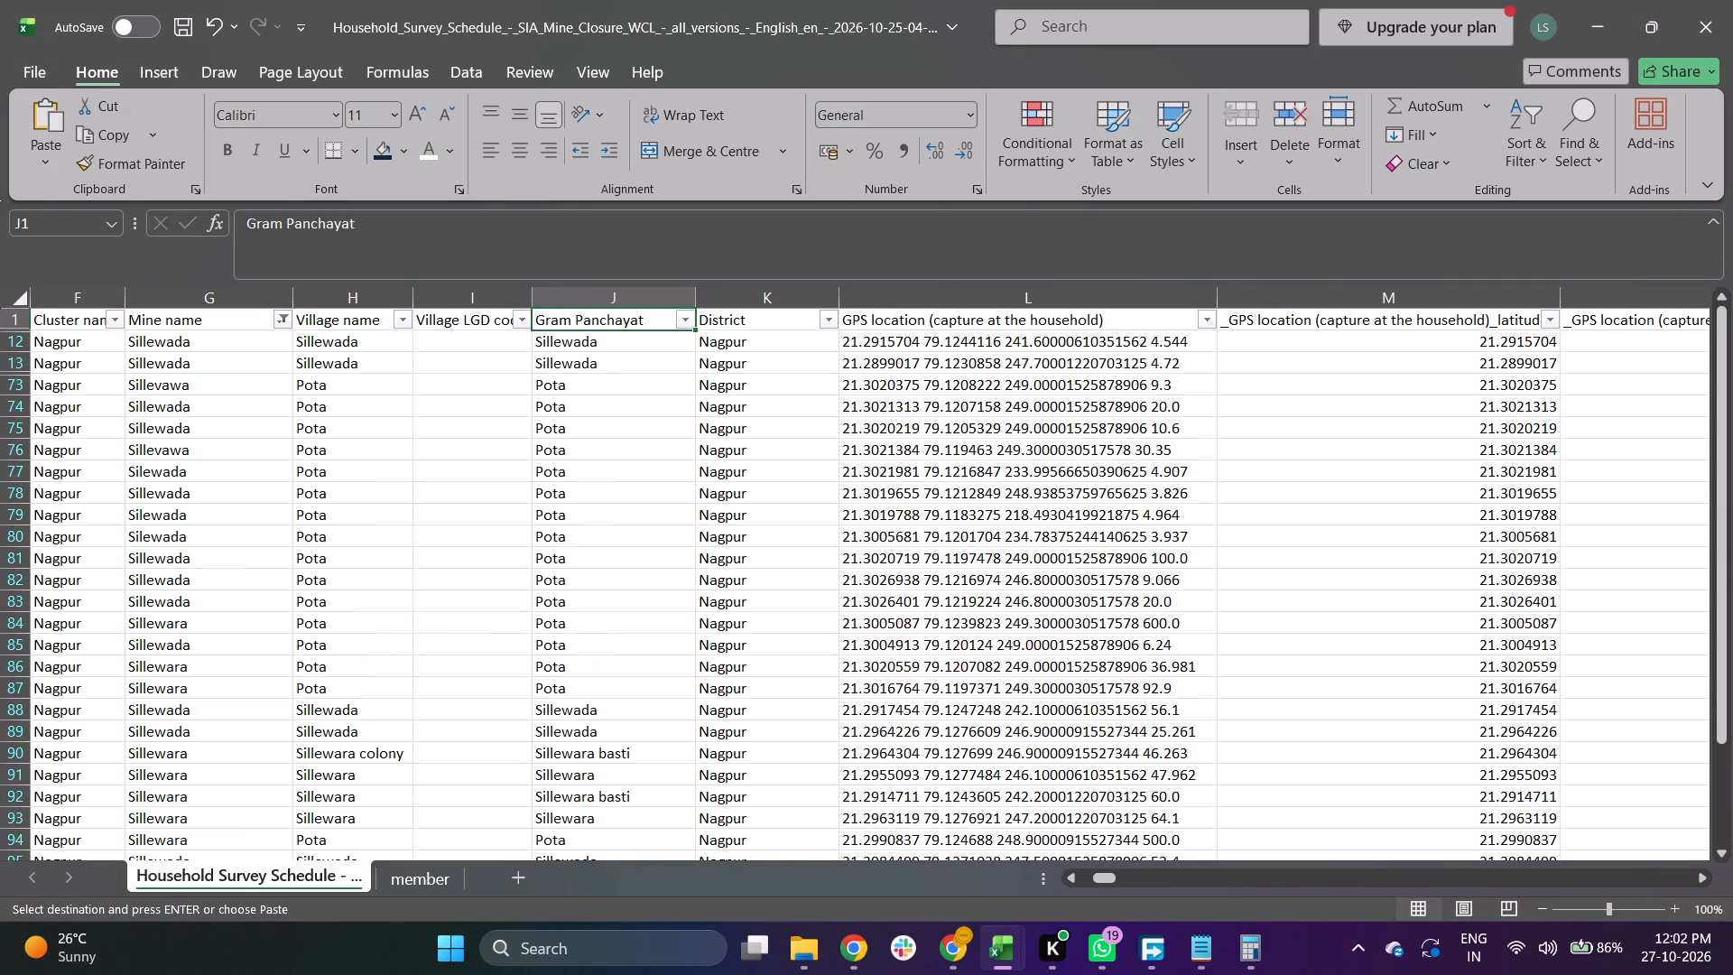
Look through the filtered Sillewada mine rows and copy the household GPS location of the Waki record in row 120.
scroll(327, 511, right, 6)
scroll(327, 511, left, 3)
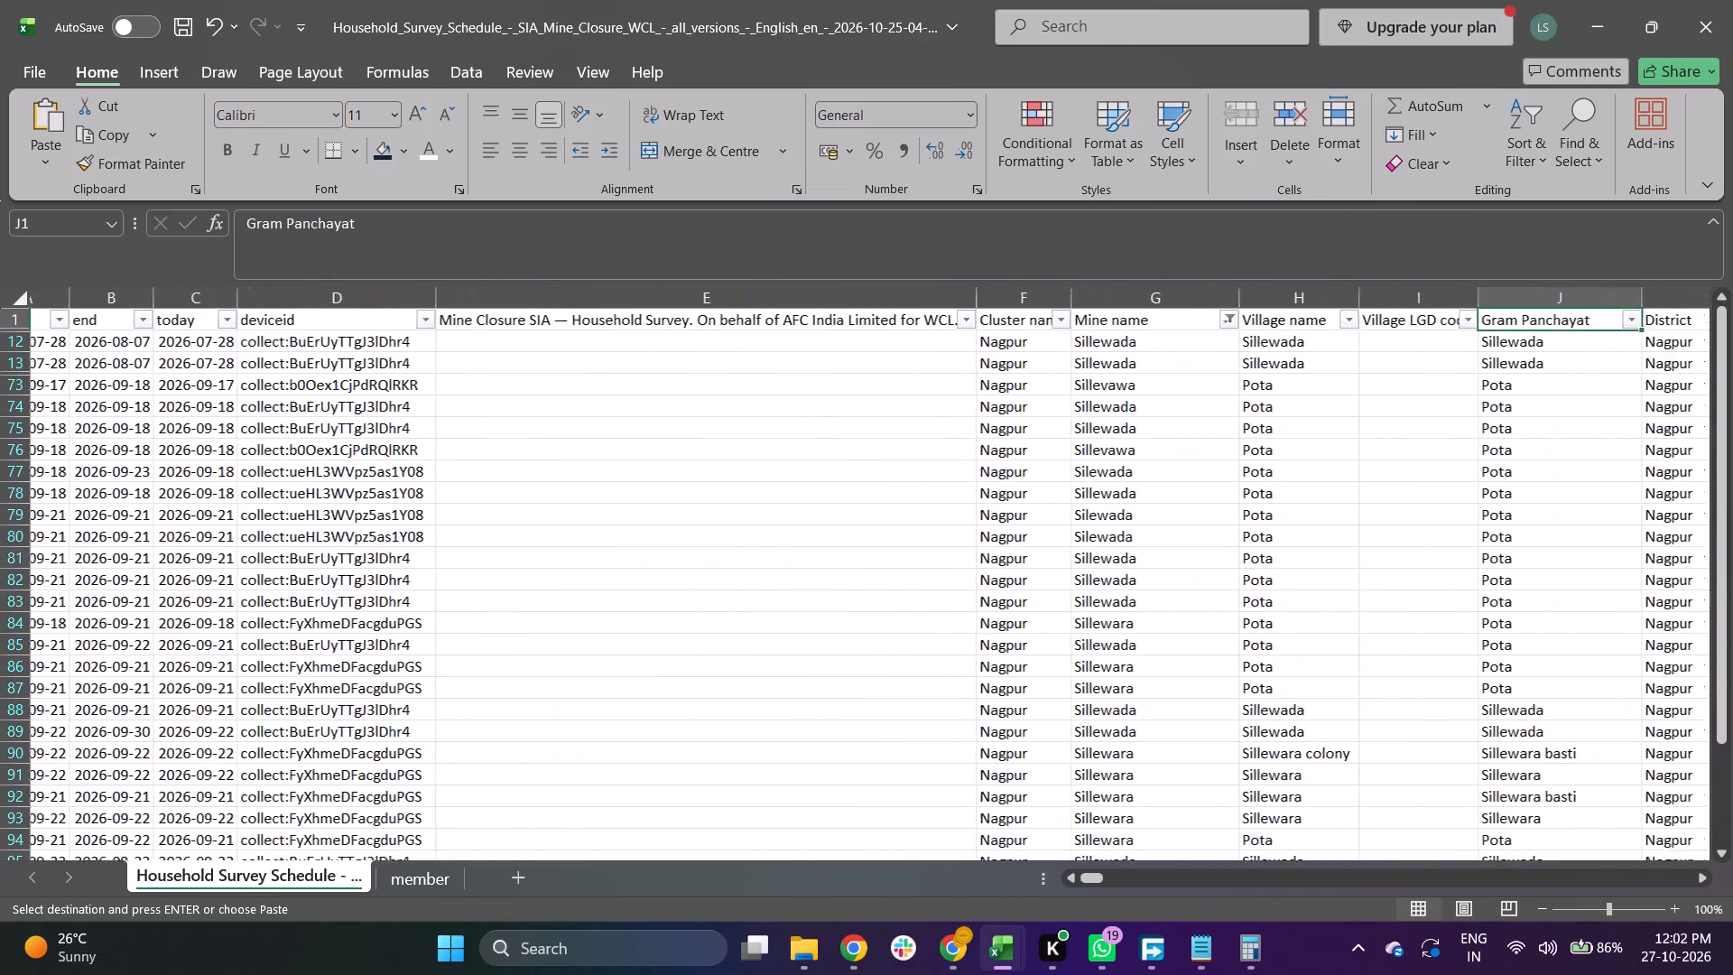
scroll(327, 511, left, 4)
scroll(327, 511, right, 1)
scroll(327, 511, down, 2)
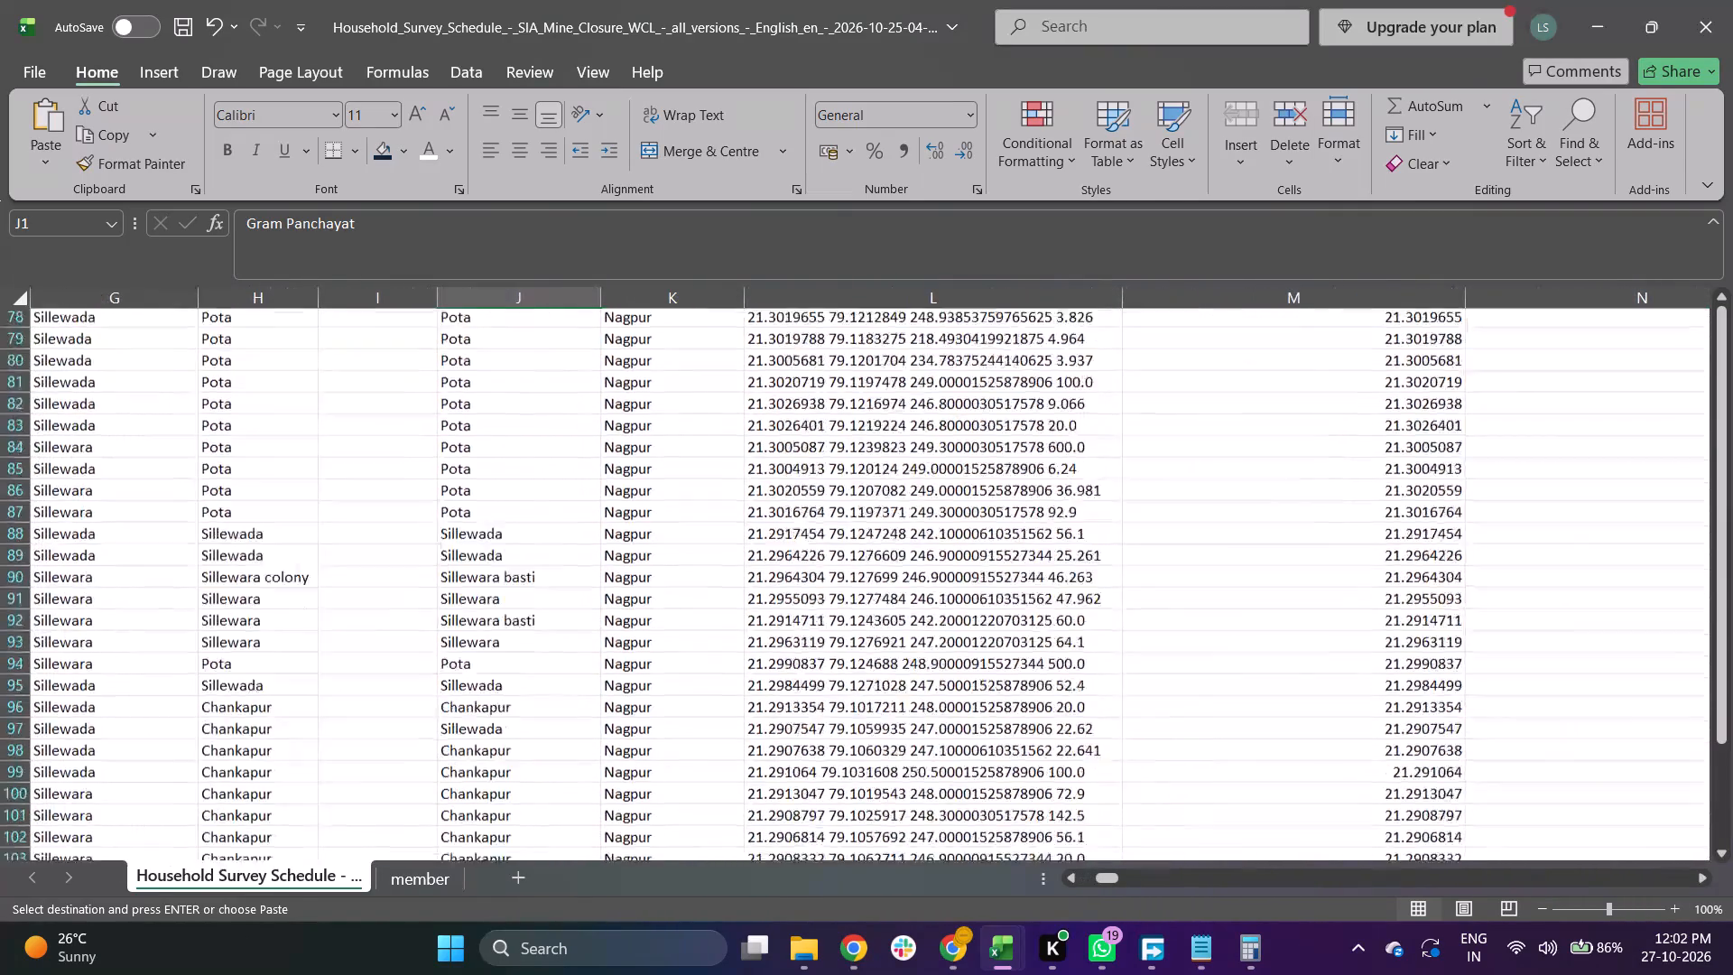
scroll(327, 511, down, 4)
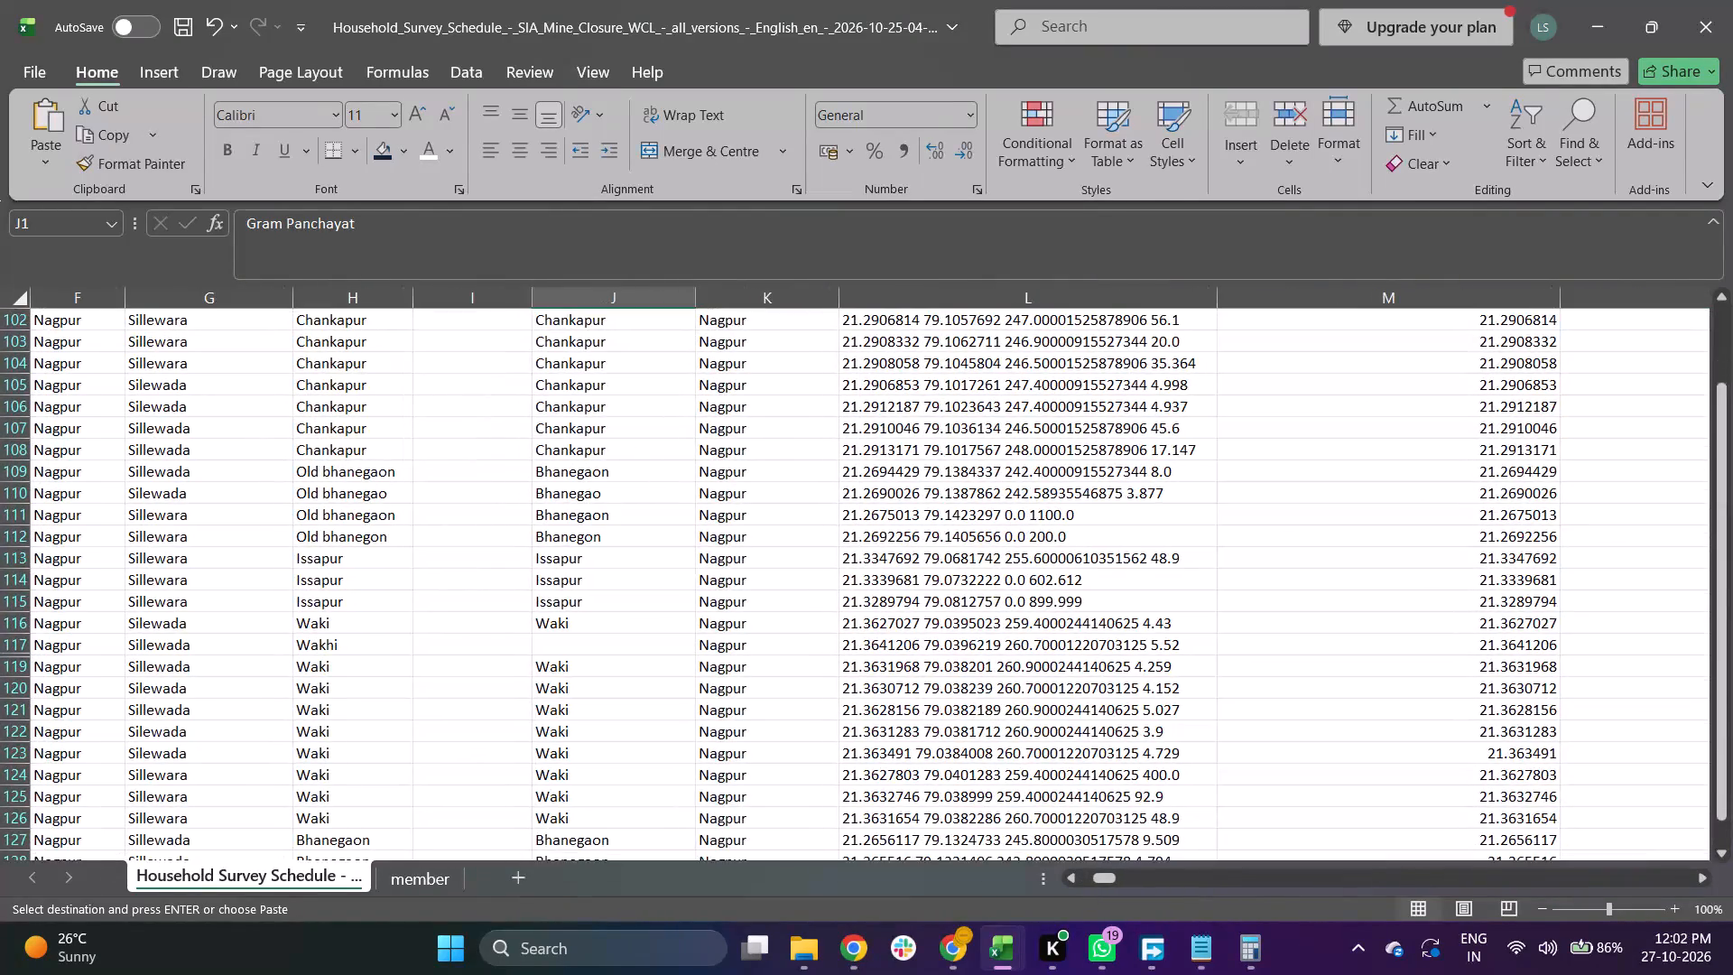
click(910, 689)
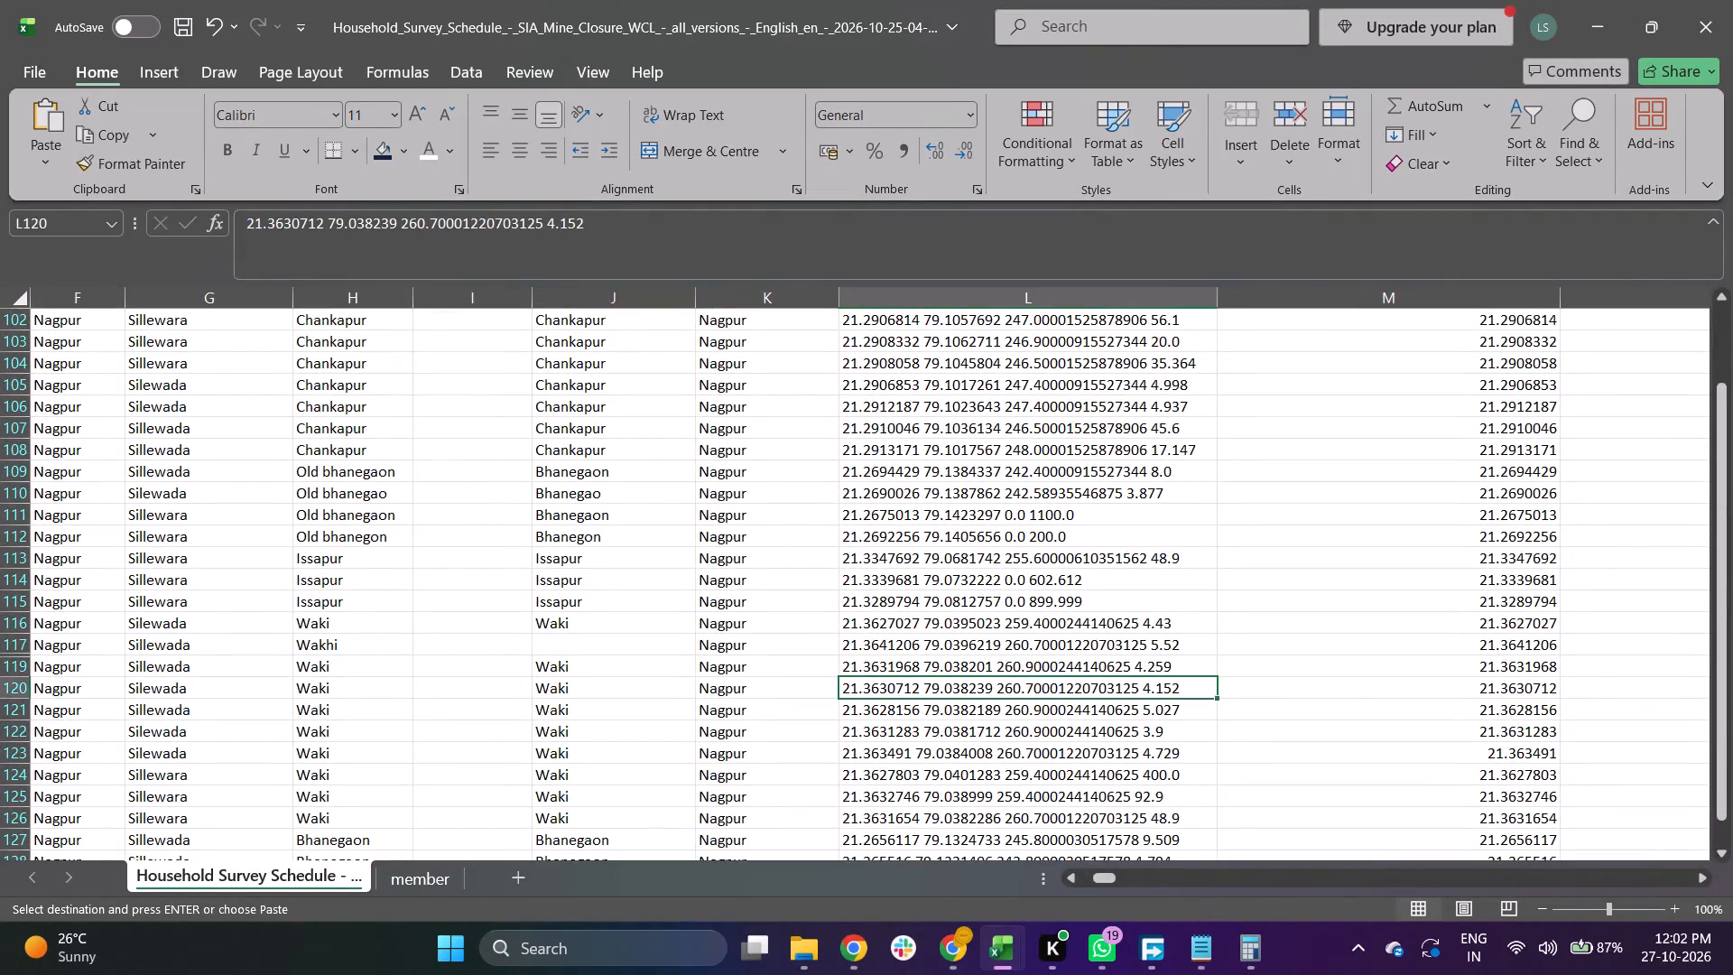
key(ctrl+c)
Switch to Chrome's Walni search, ask the AI follow-up "judge with these coordinates" and read the reply's location matches and LGD codes.
key(alt+Tab)
key(alt+Tab)
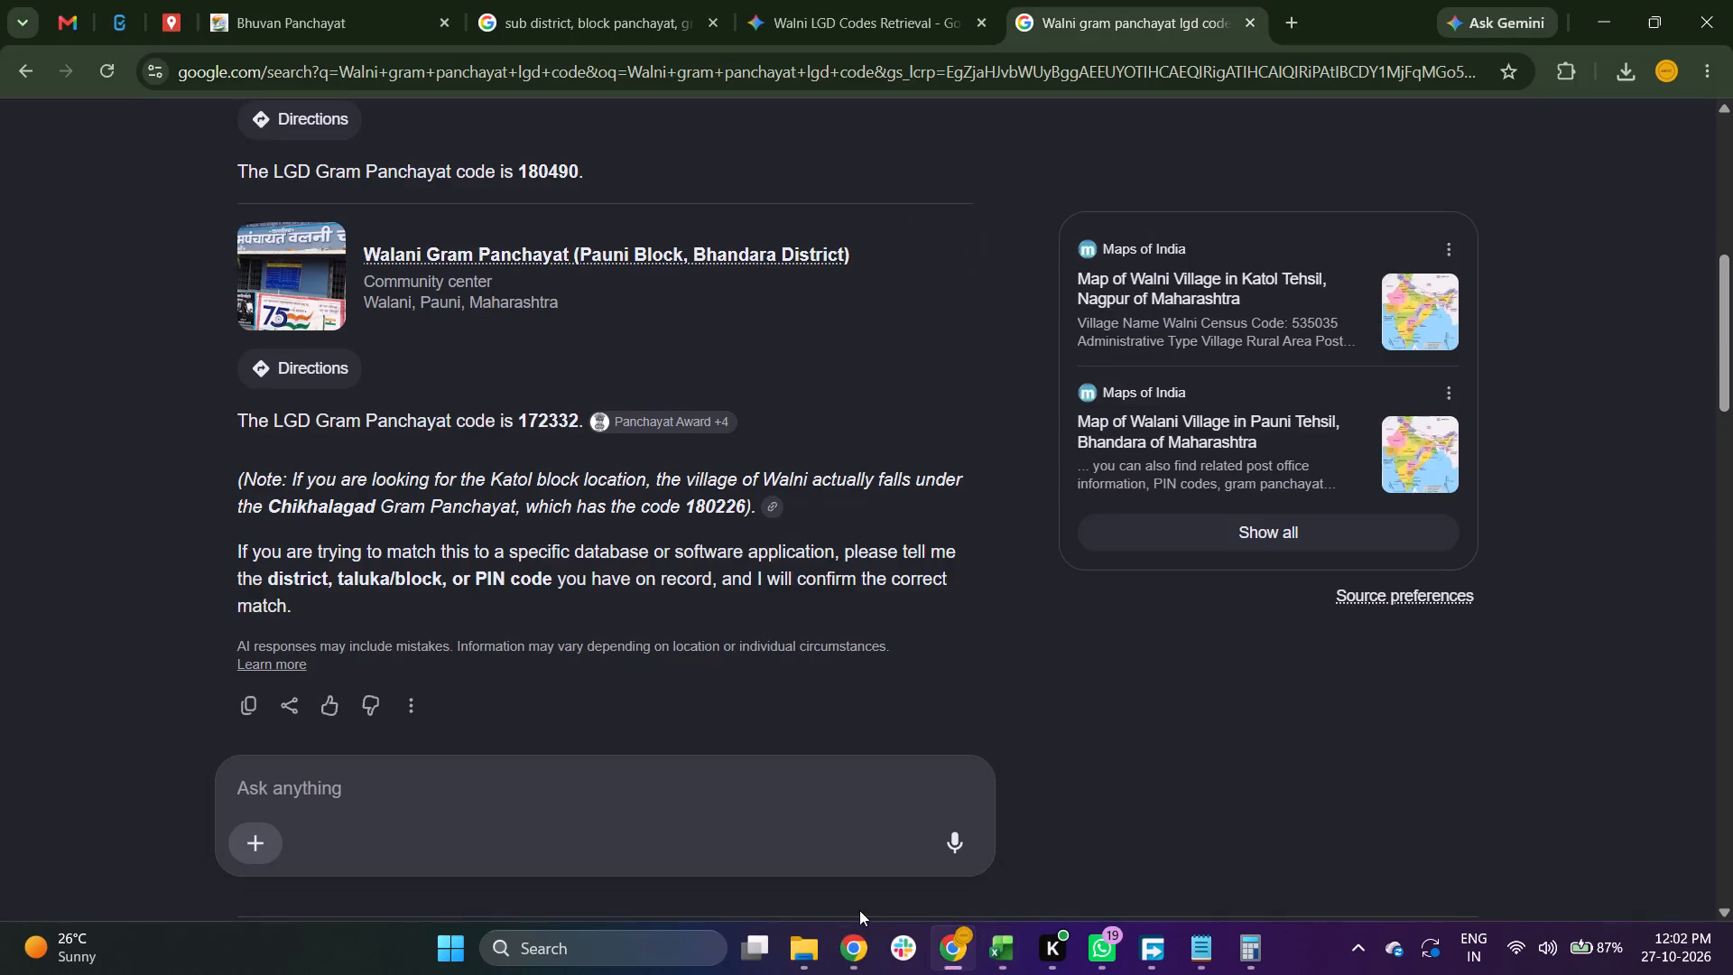
click(653, 803)
click(653, 803)
text(judge with these coordinates)
key(Return)
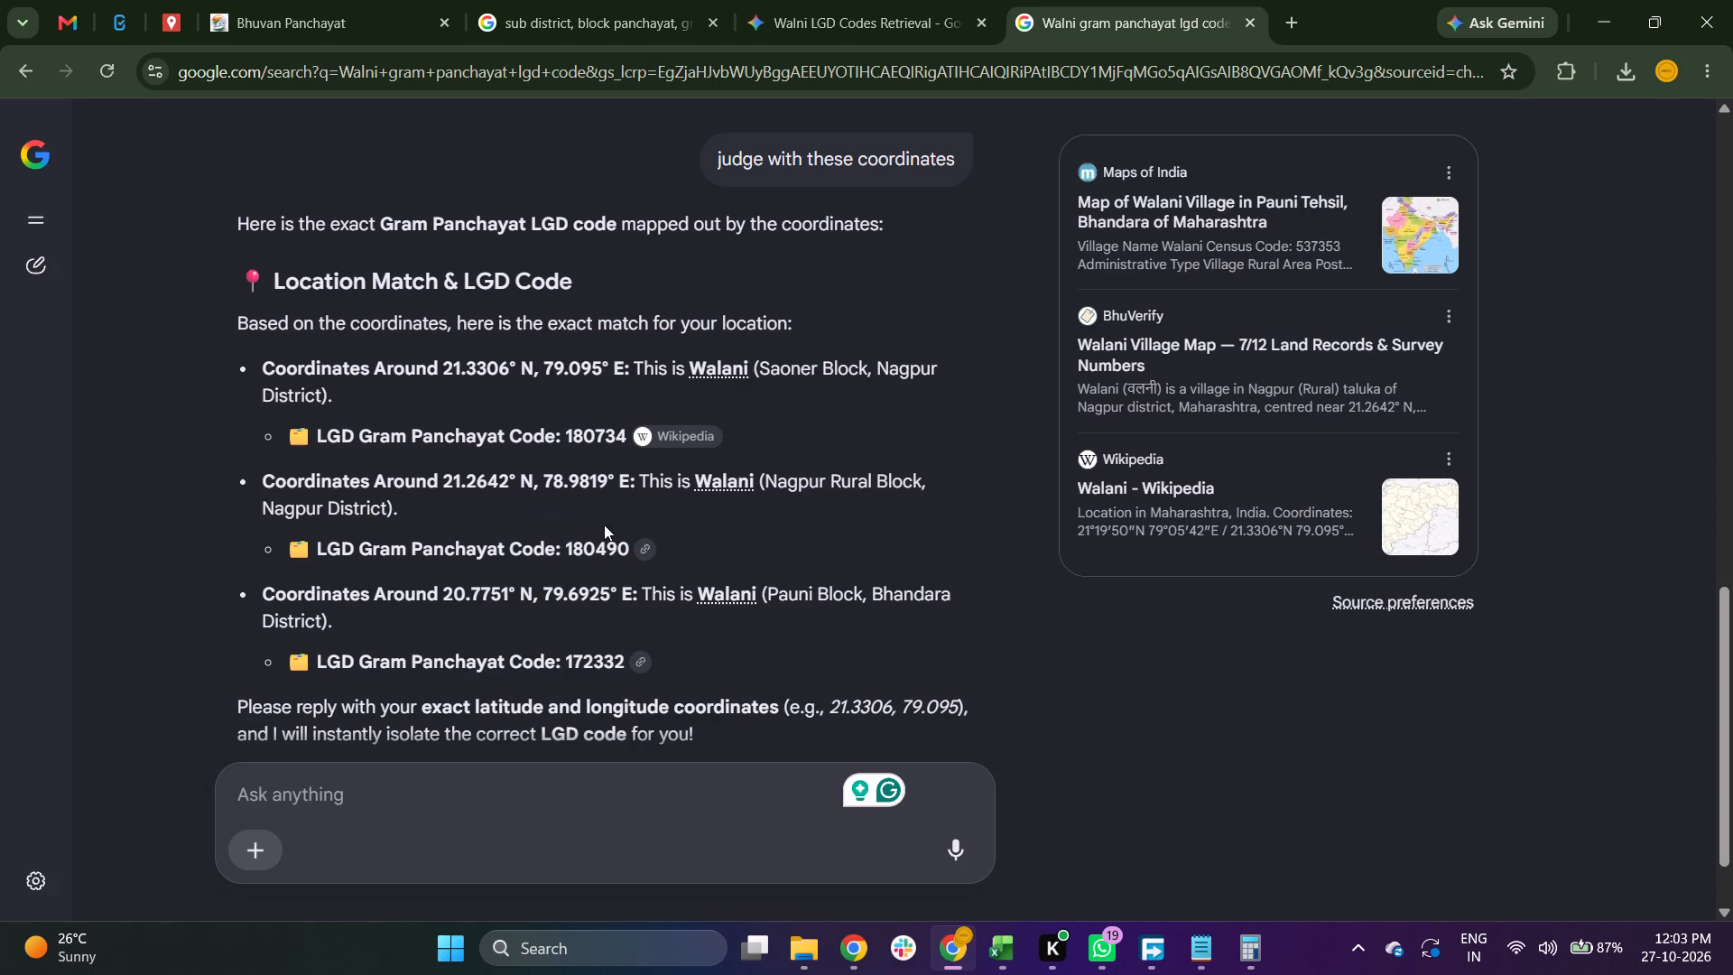
scroll(745, 627, down, 1)
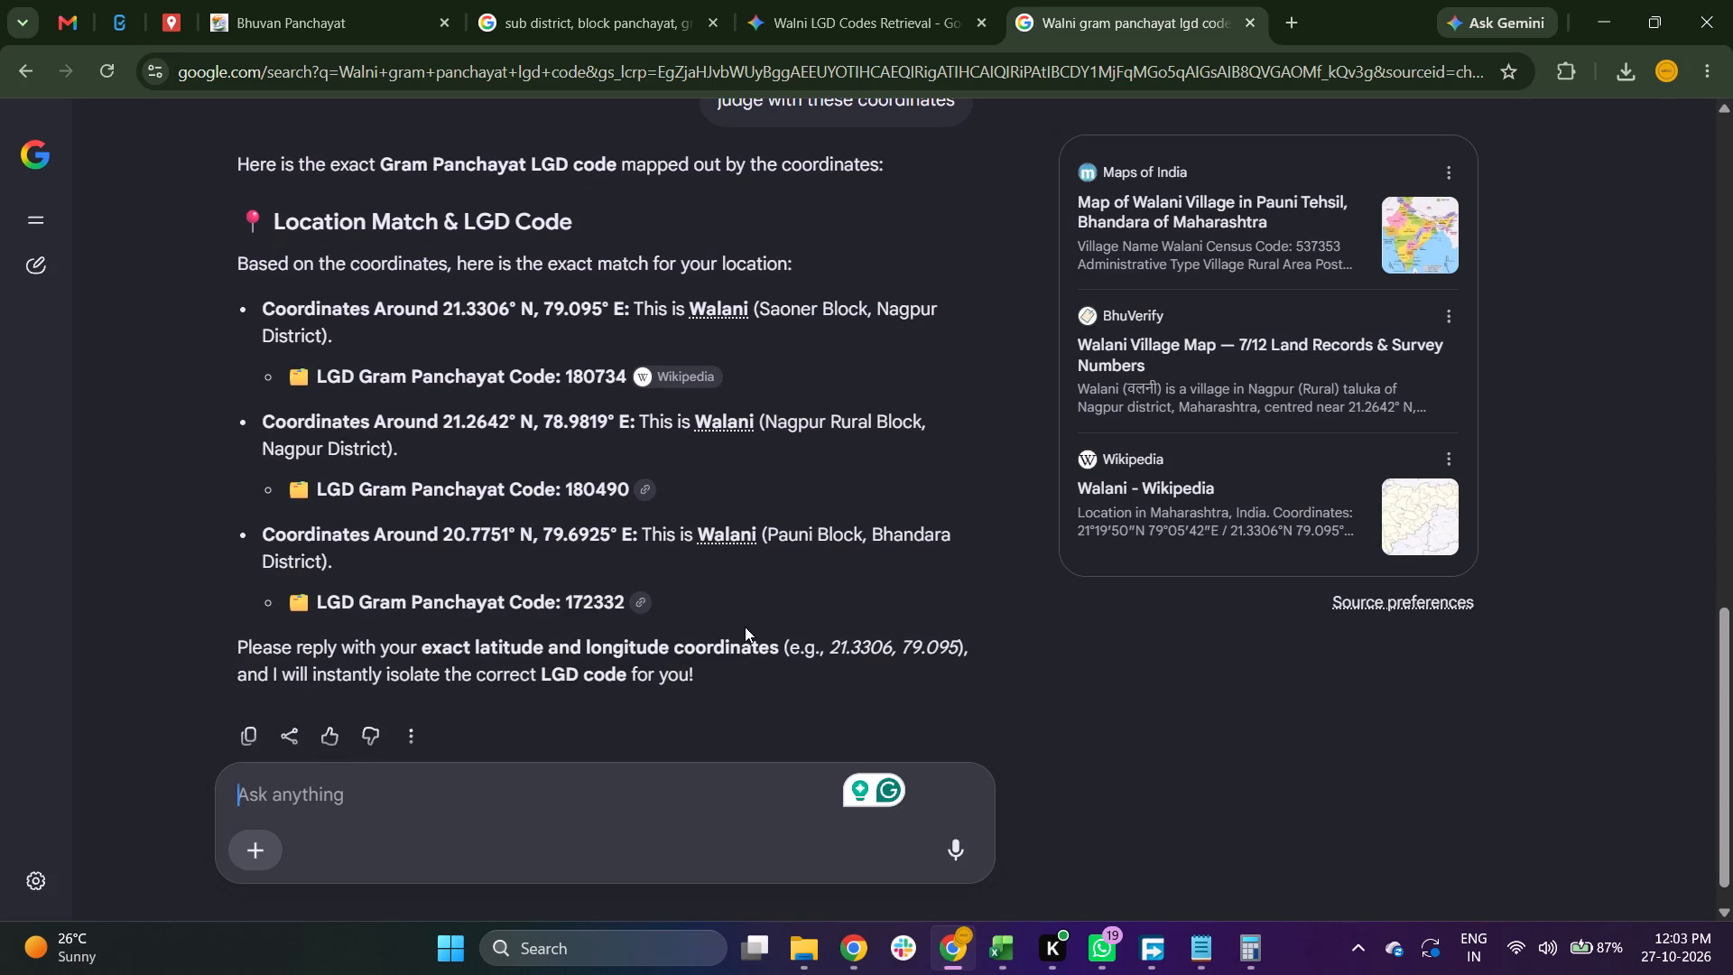
scroll(745, 627, down, 1)
scroll(395, 579, down, 1)
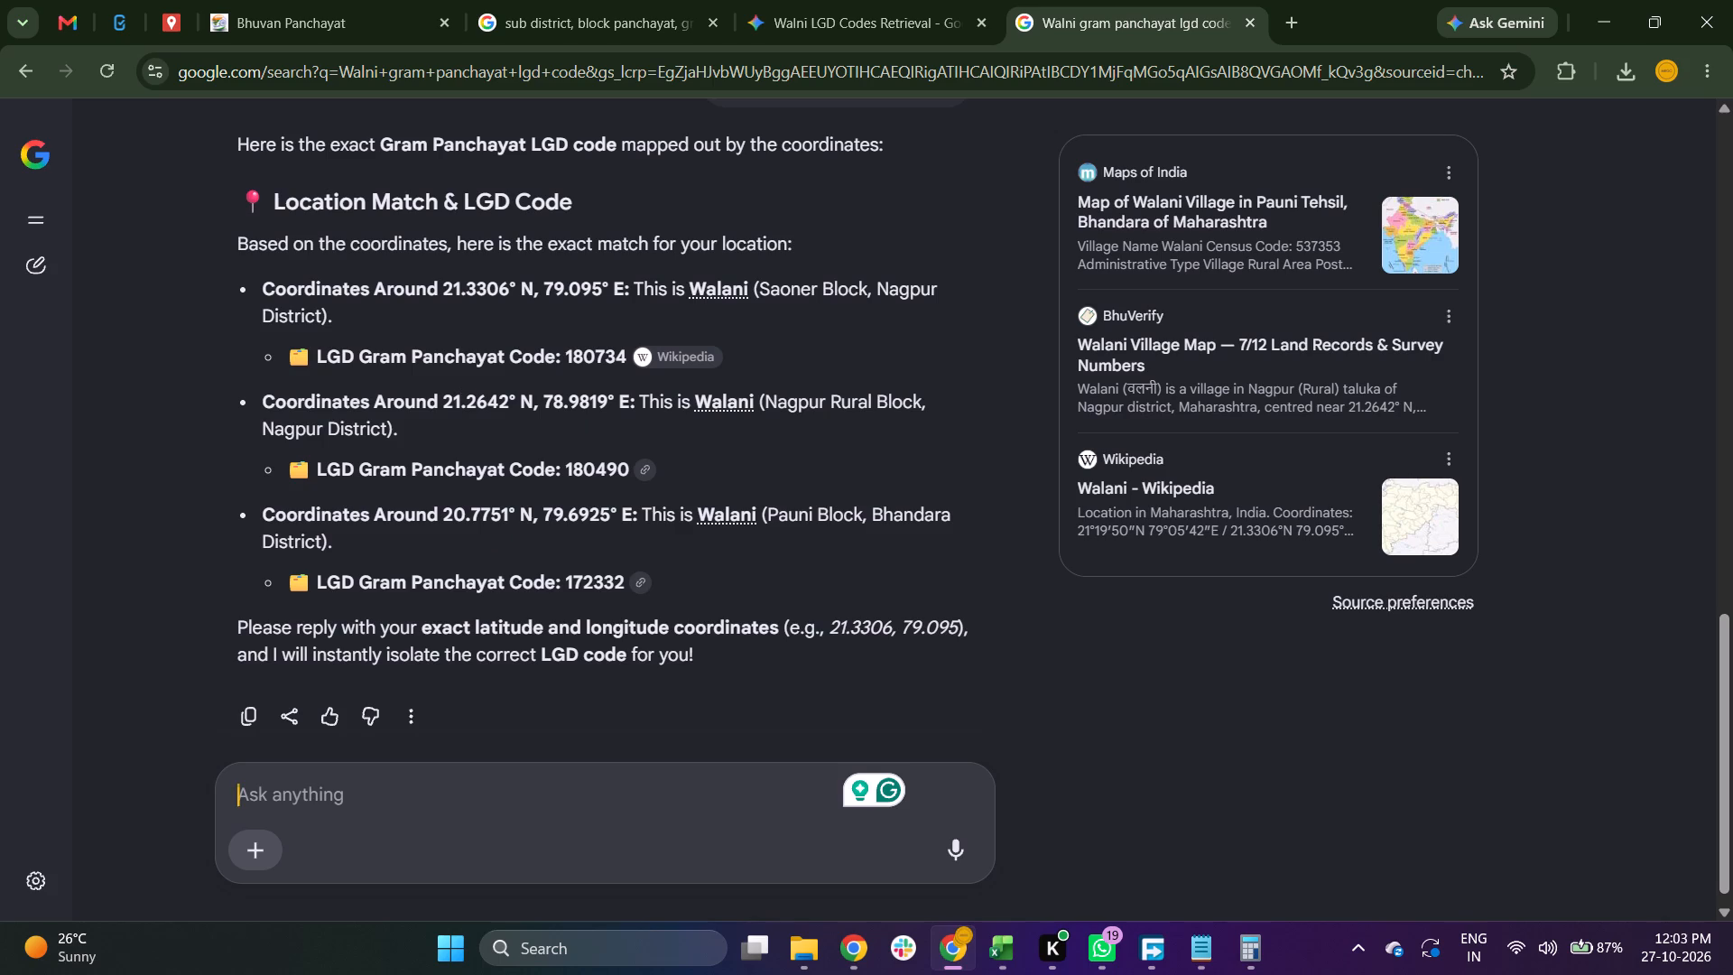
Examine both Walni AI replies, comparing the candidate locations by block, coordinates and gram panchayat LGD code.
drag(448, 396, 624, 397)
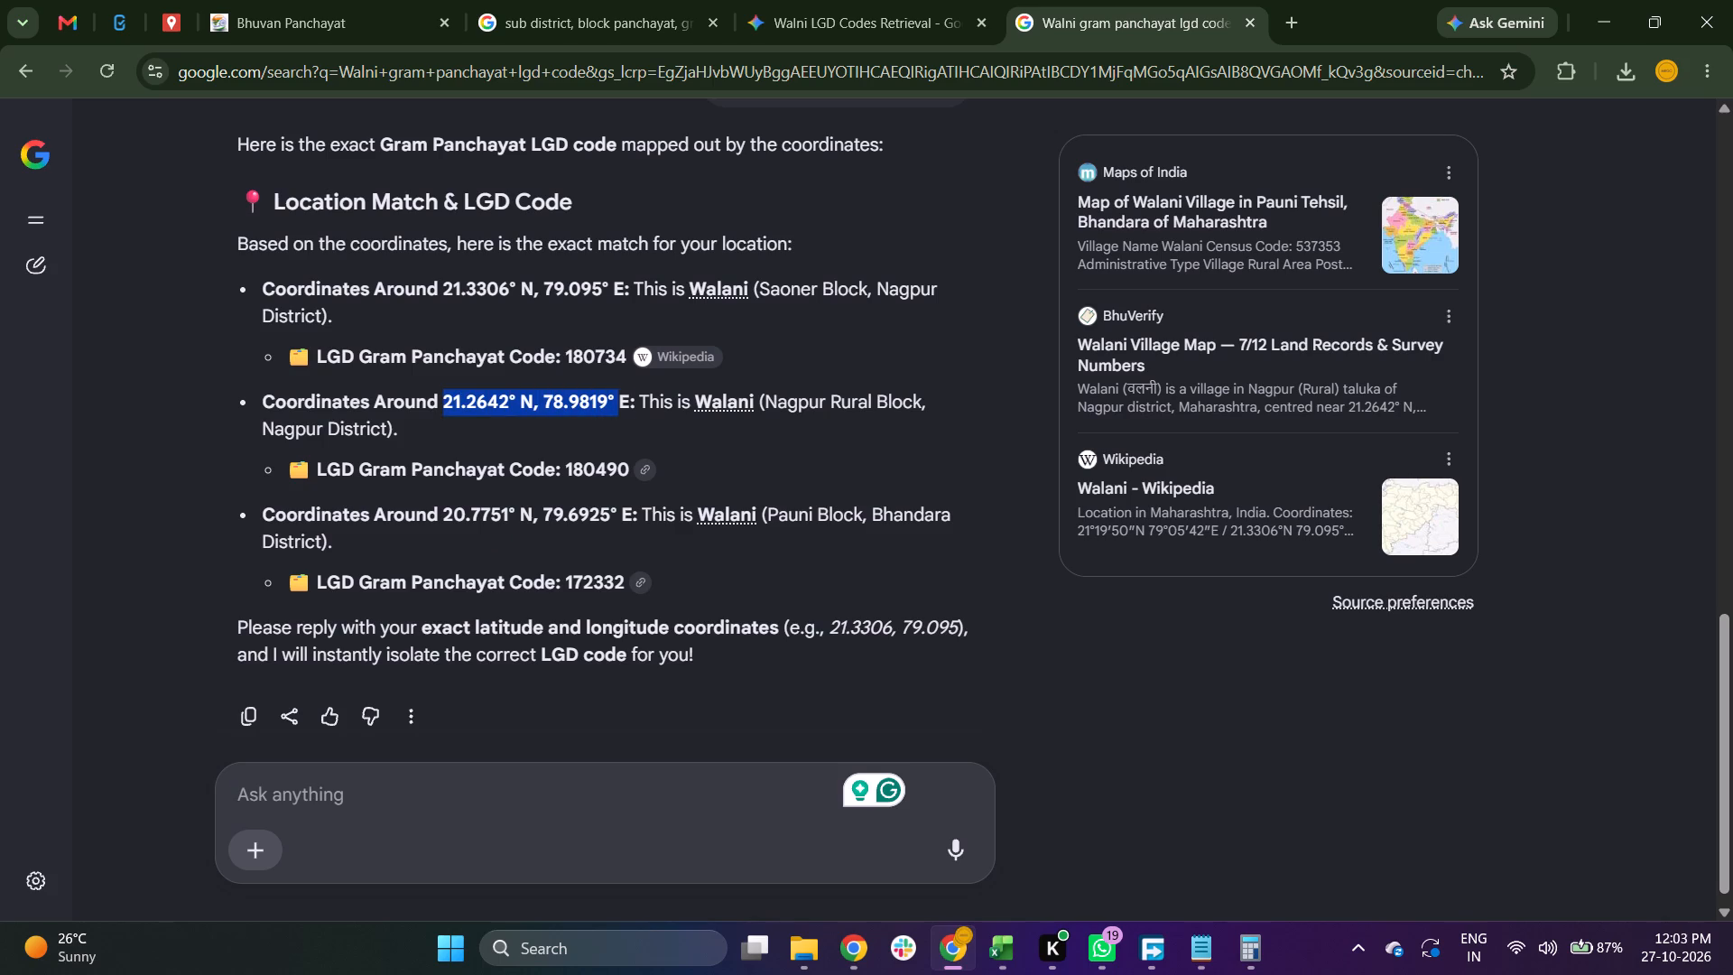
drag(624, 397, 626, 399)
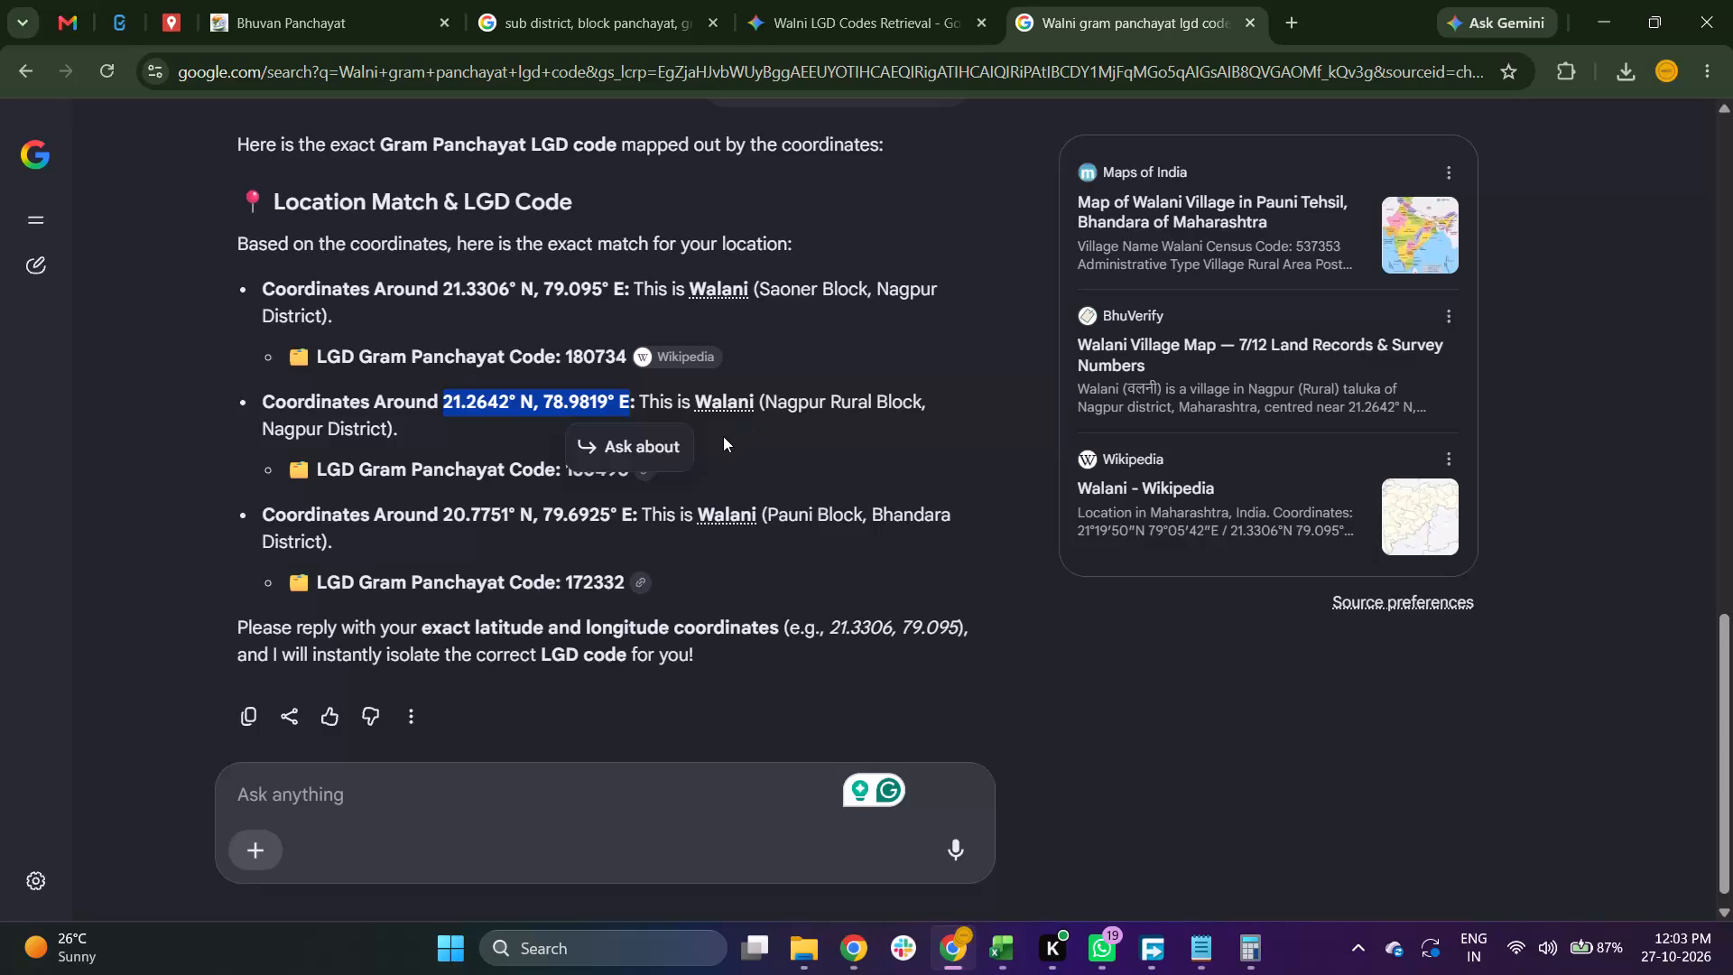
scroll(723, 436, down, 2)
scroll(723, 436, up, 2)
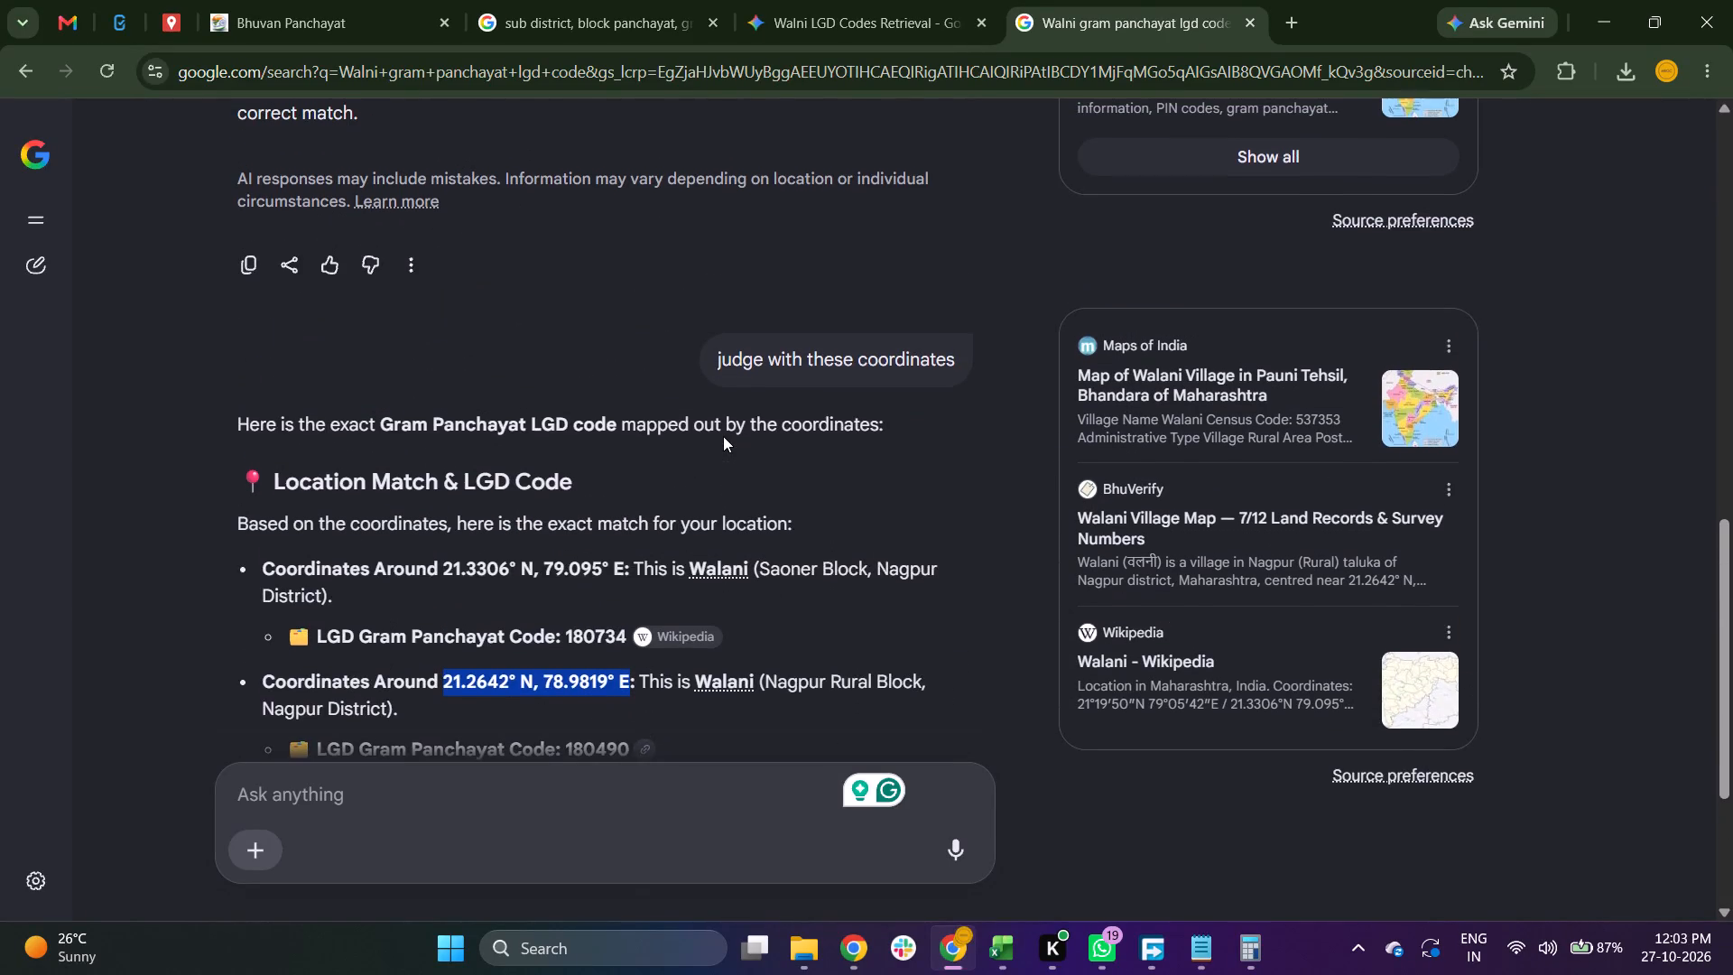
scroll(723, 436, up, 1)
scroll(754, 559, up, 1)
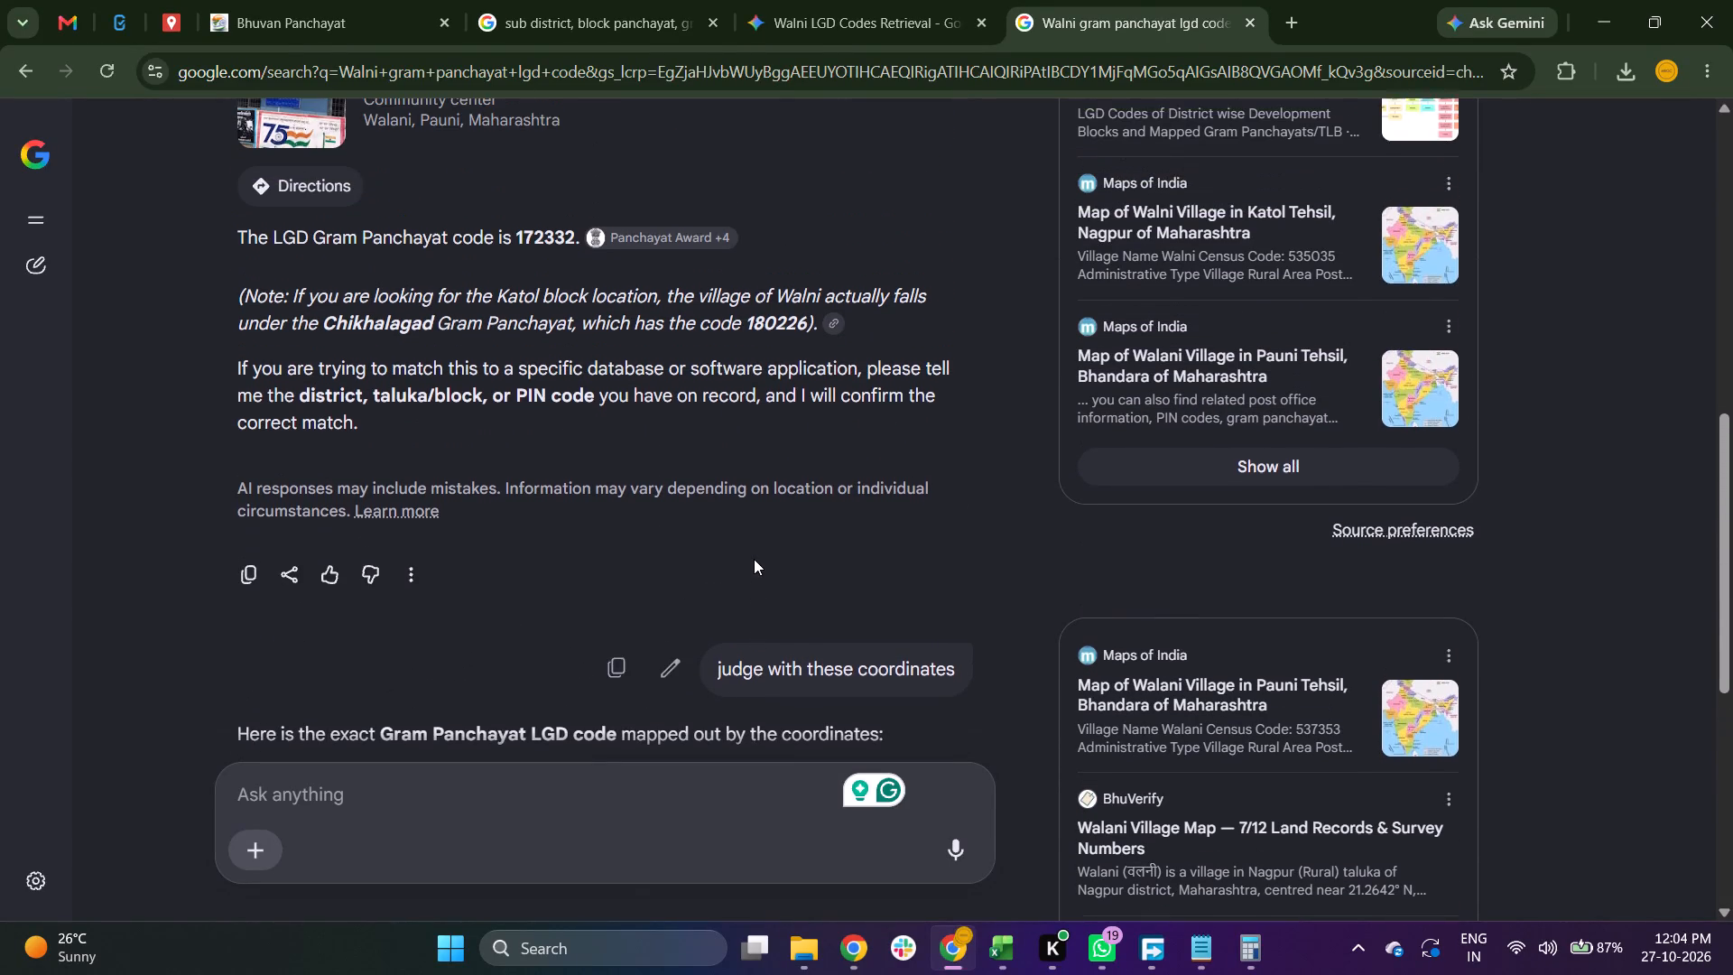
scroll(754, 559, up, 2)
scroll(754, 559, down, 1)
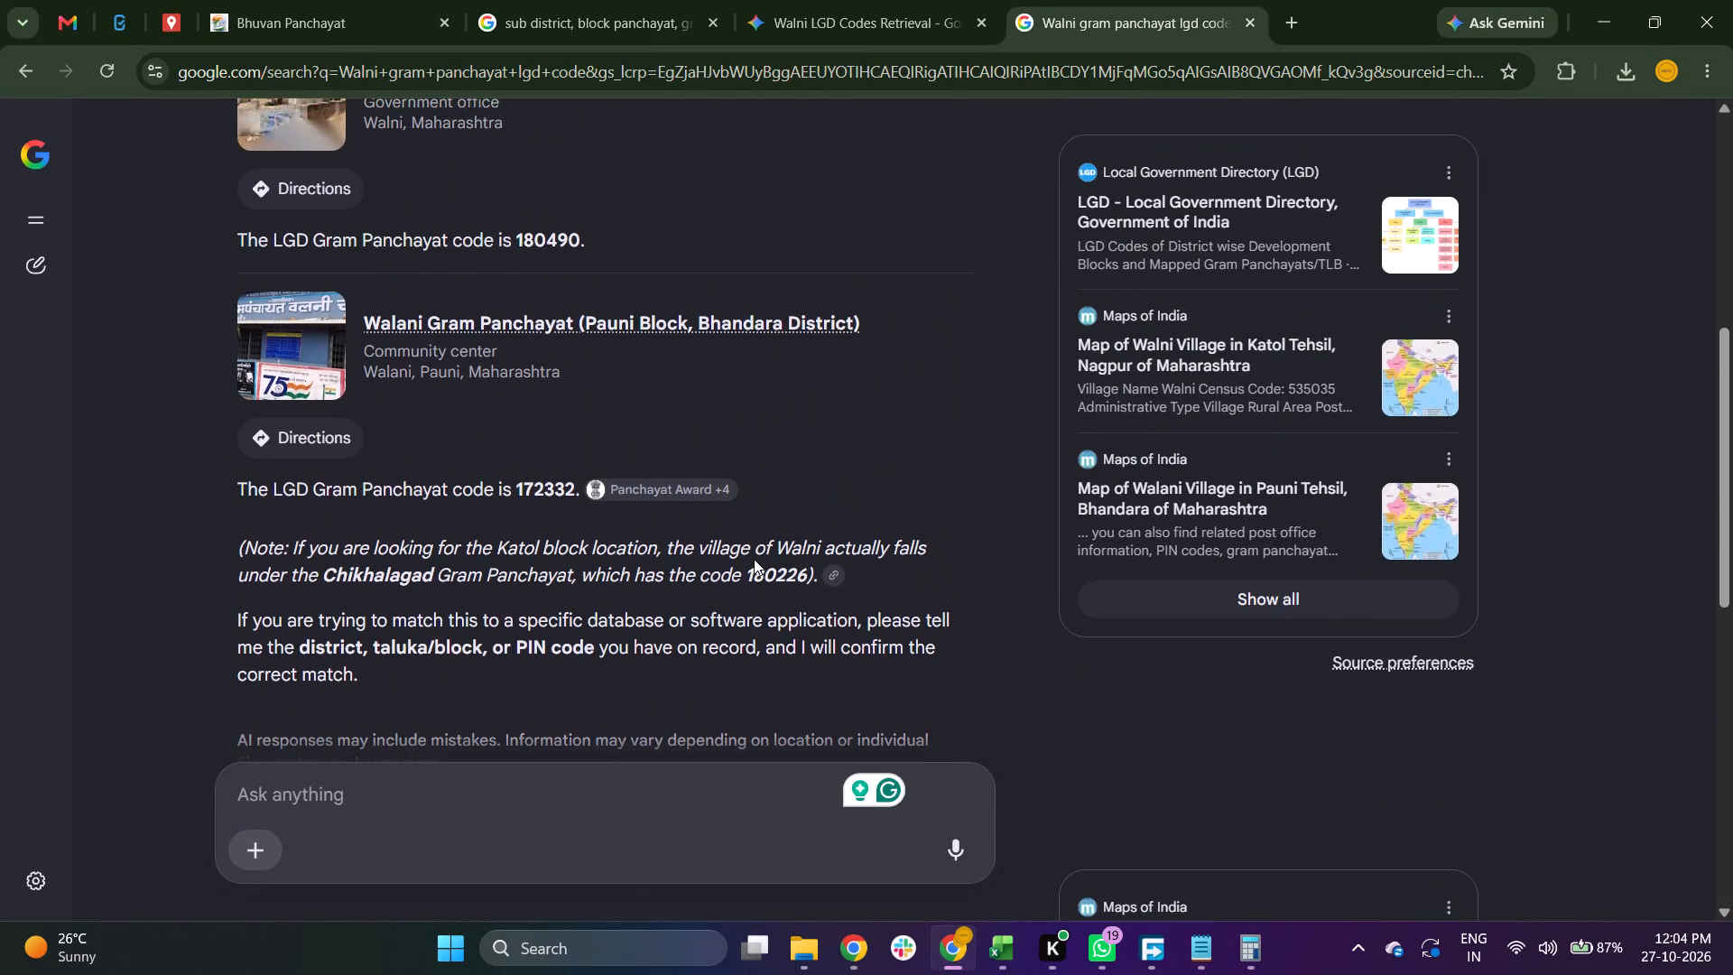
scroll(754, 559, down, 6)
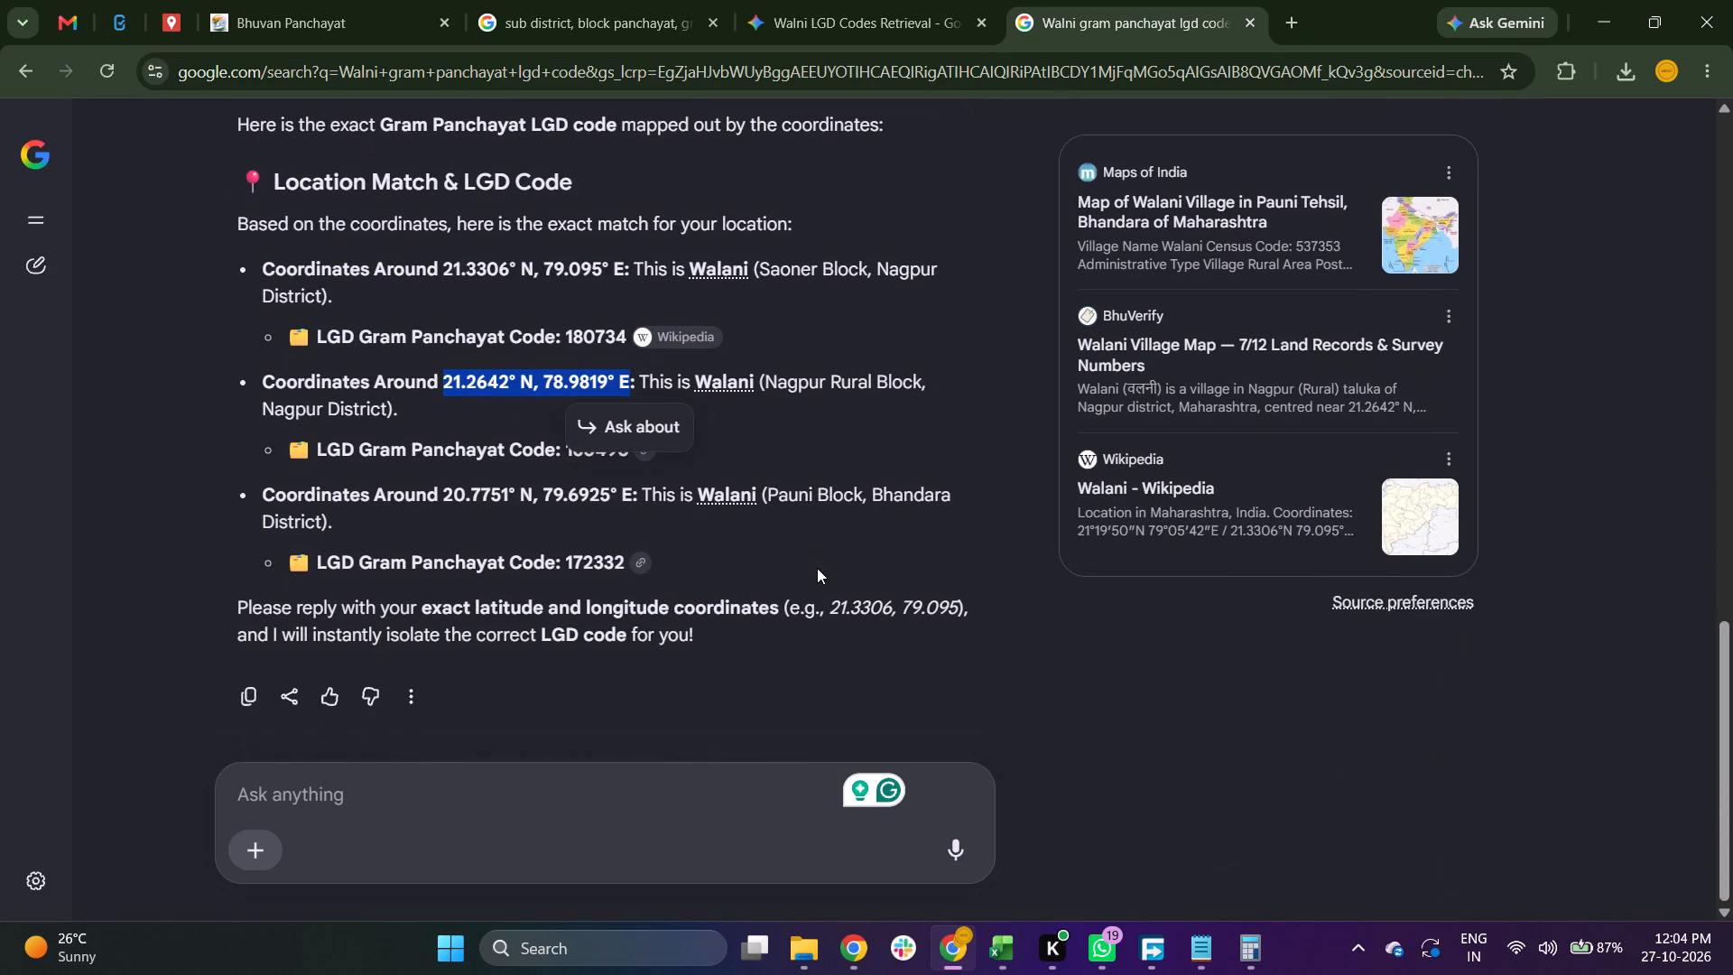
scroll(855, 571, down, 1)
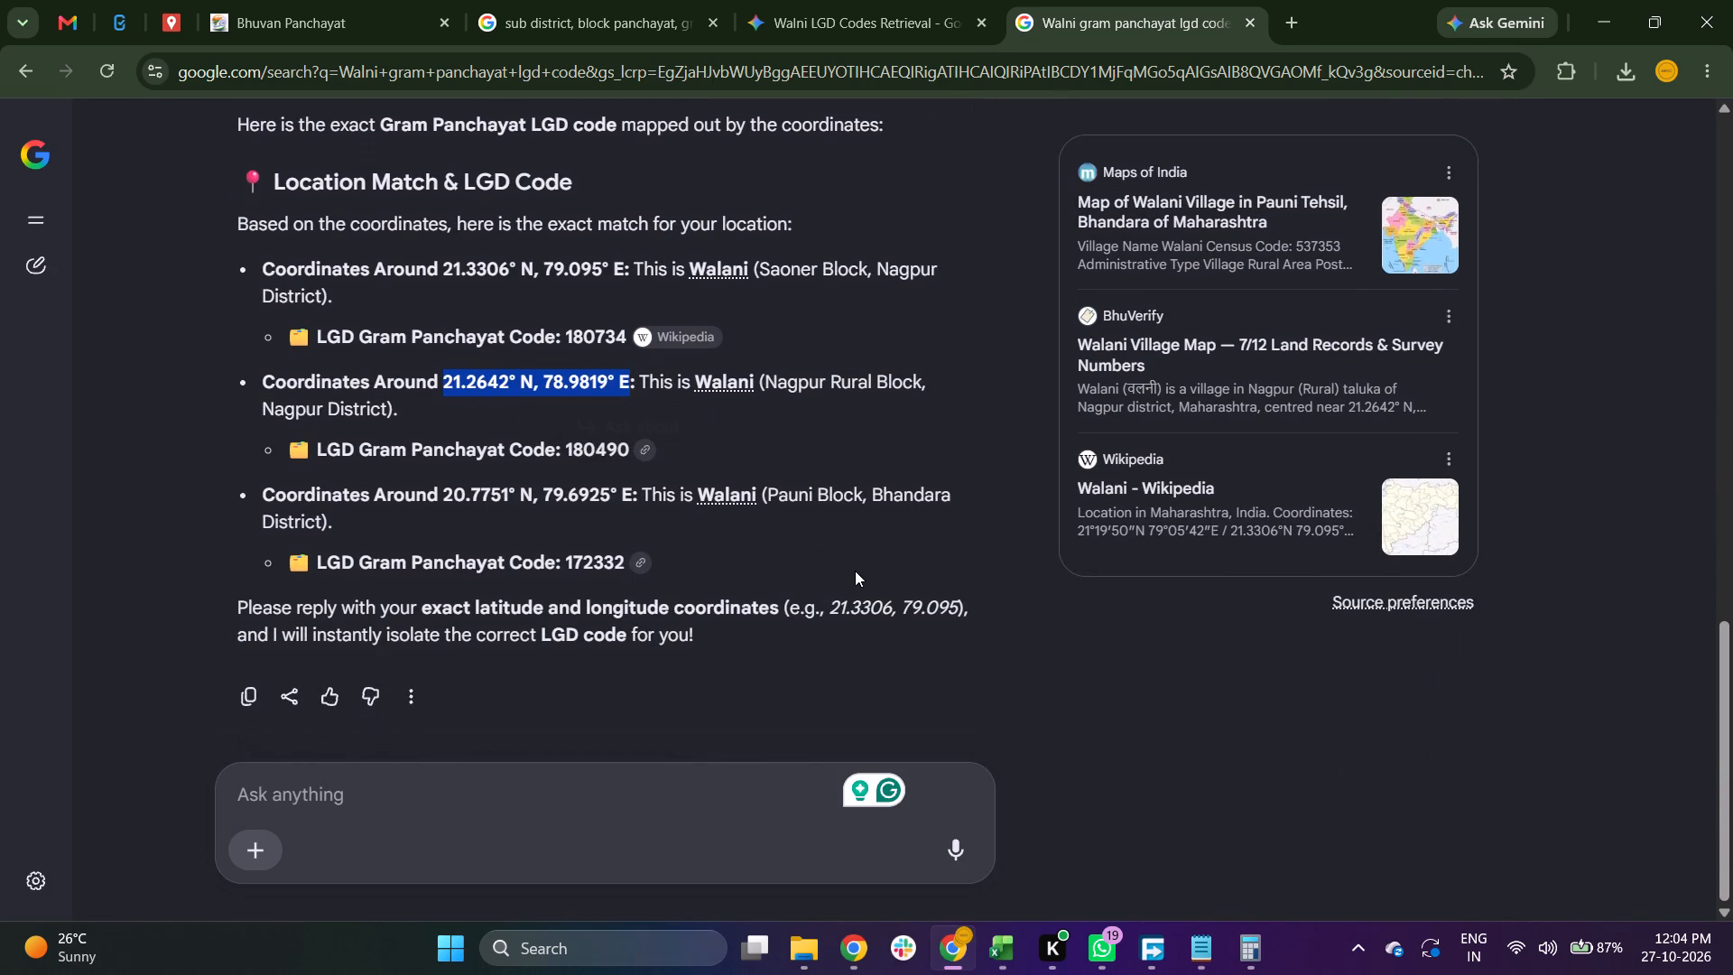
scroll(855, 571, up, 3)
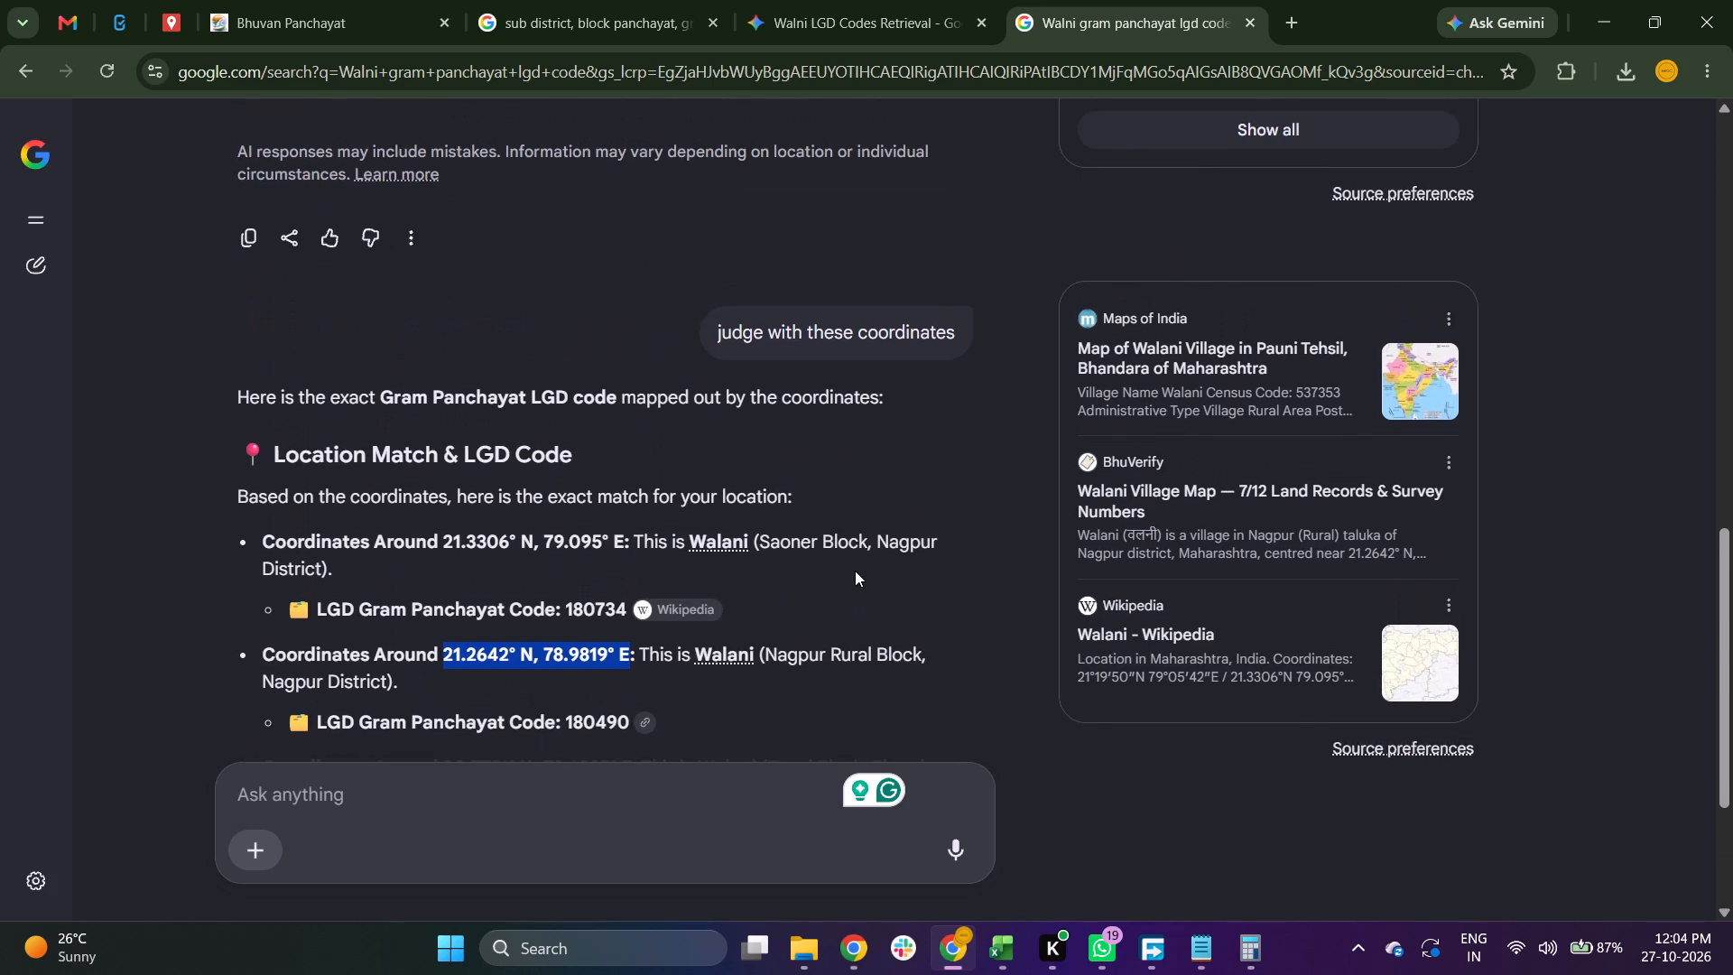
scroll(855, 571, up, 1)
scroll(855, 571, down, 2)
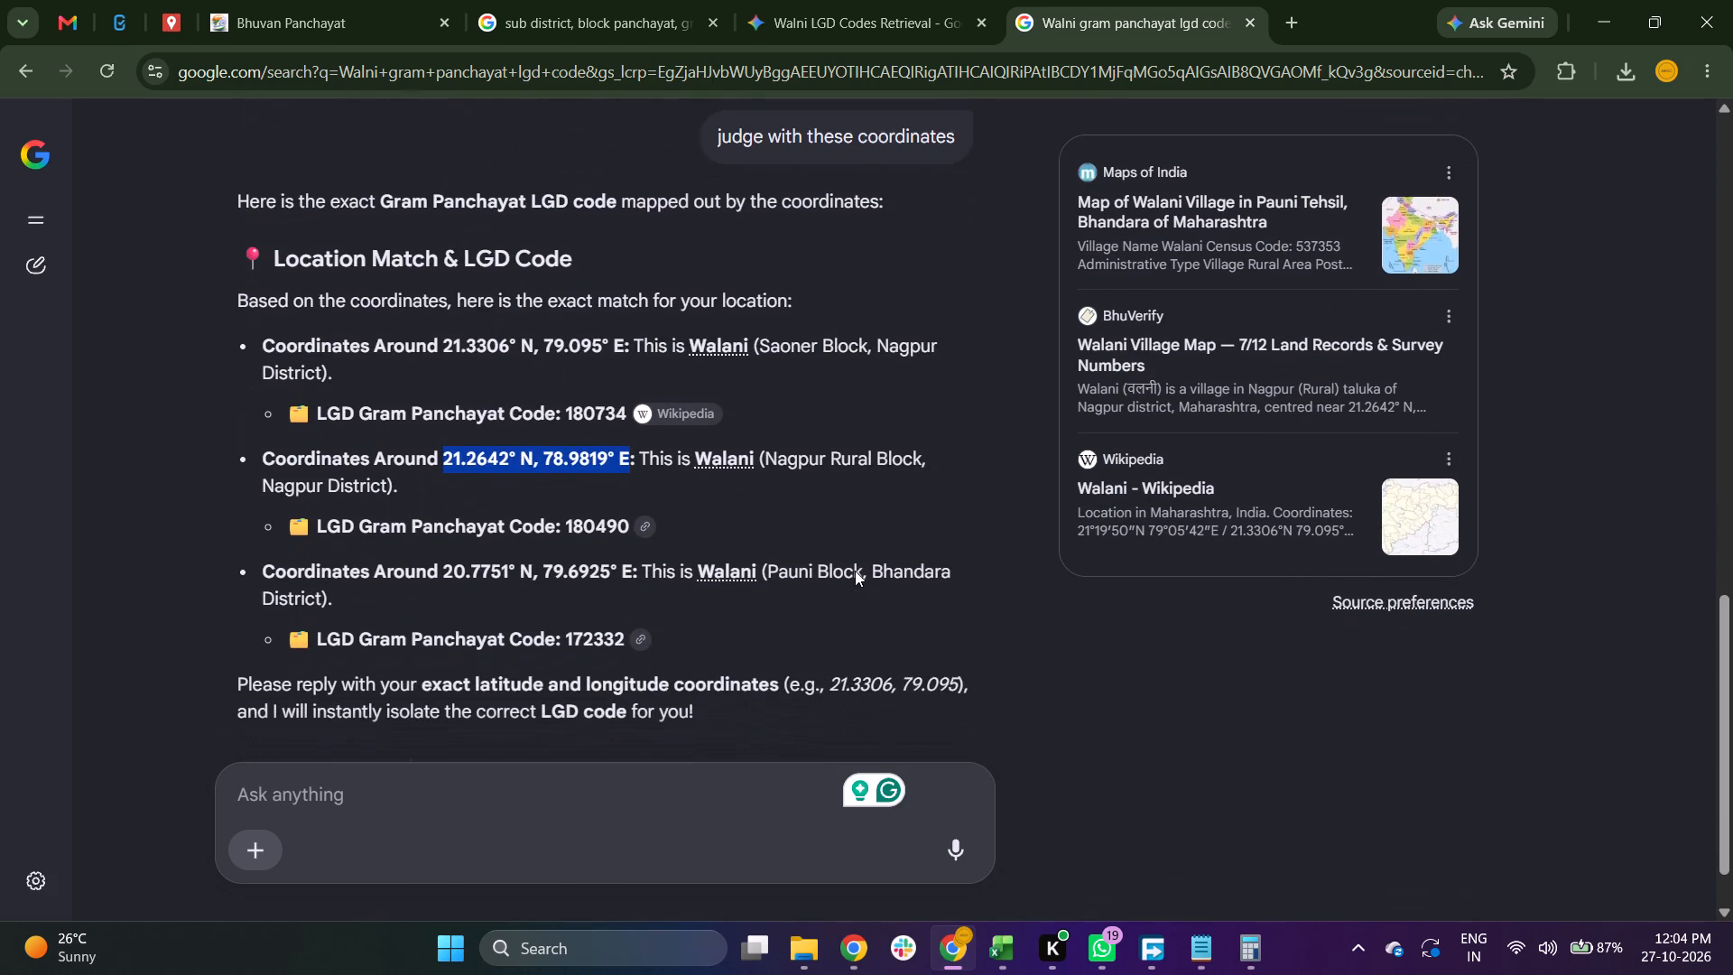
scroll(855, 571, down, 3)
scroll(855, 571, up, 6)
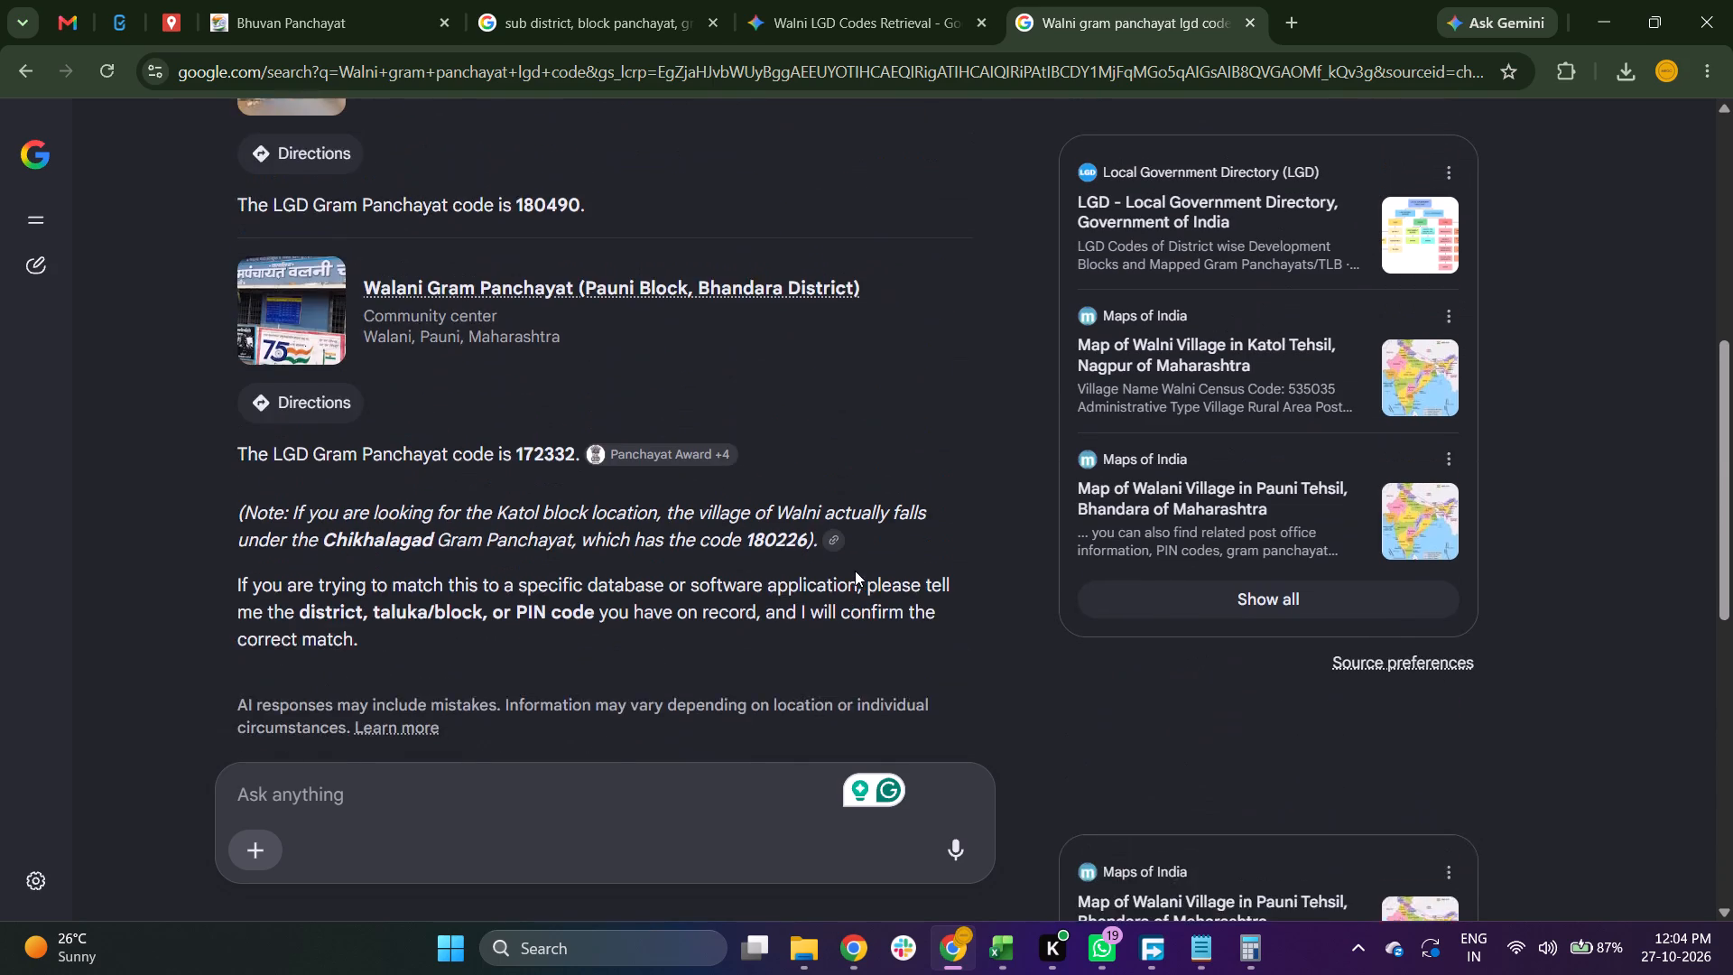
scroll(855, 571, up, 4)
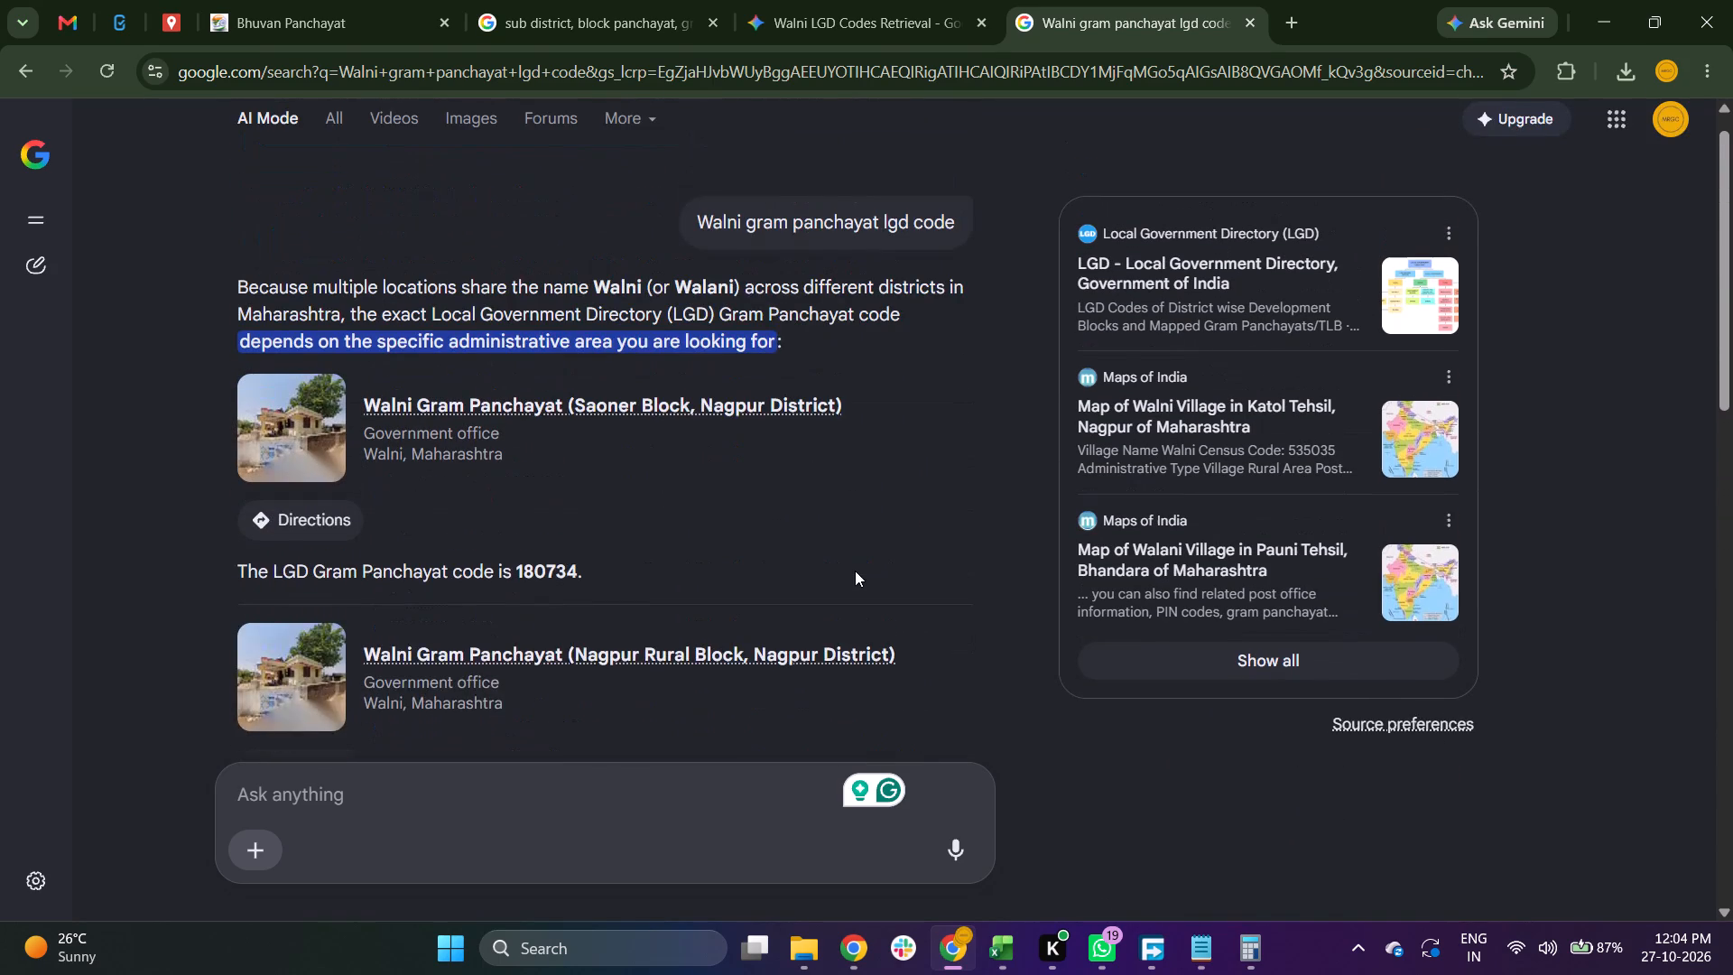
scroll(855, 571, down, 8)
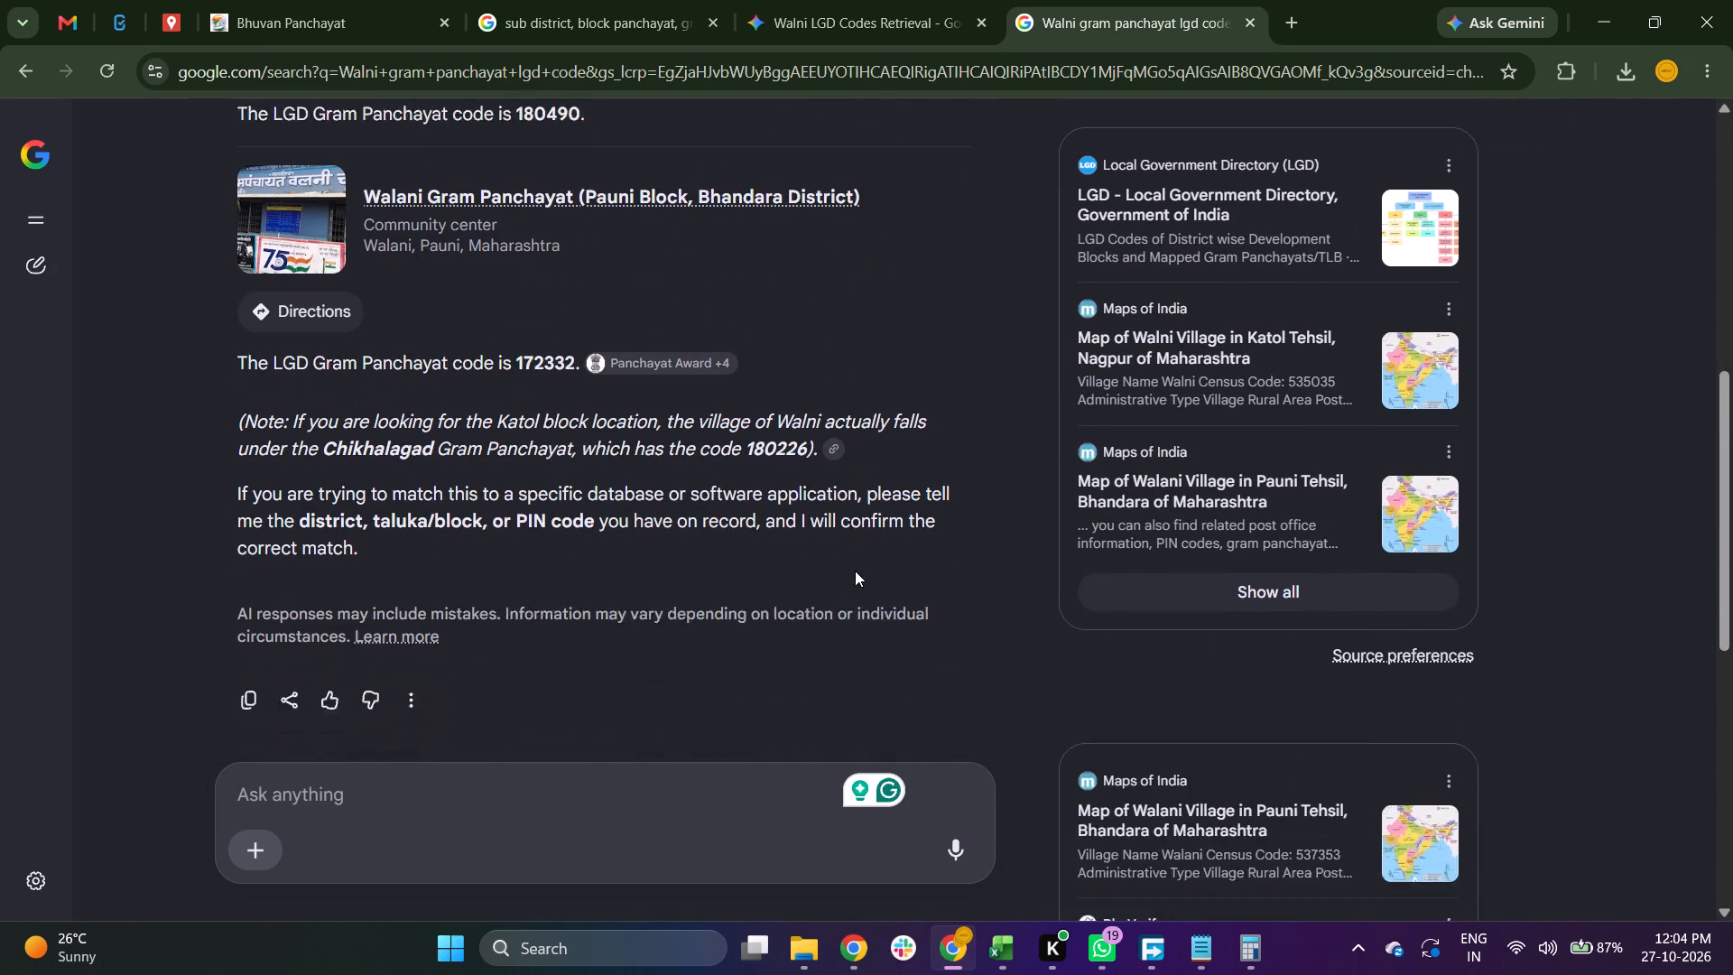
scroll(855, 571, down, 4)
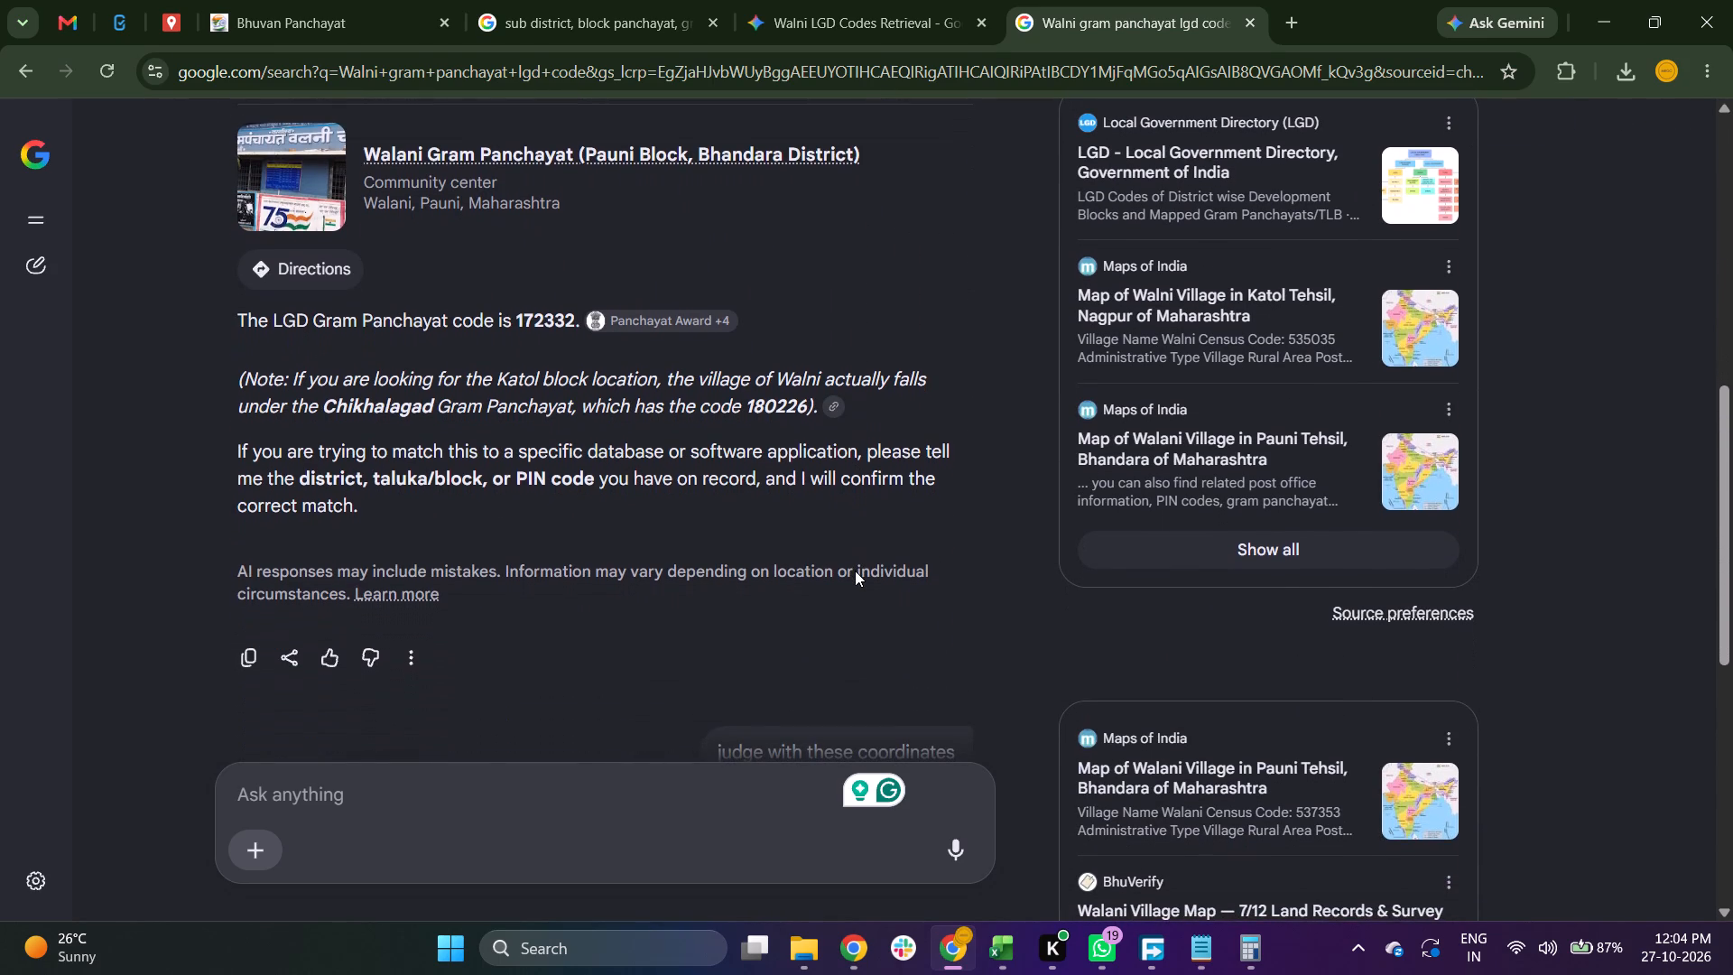
scroll(855, 571, down, 3)
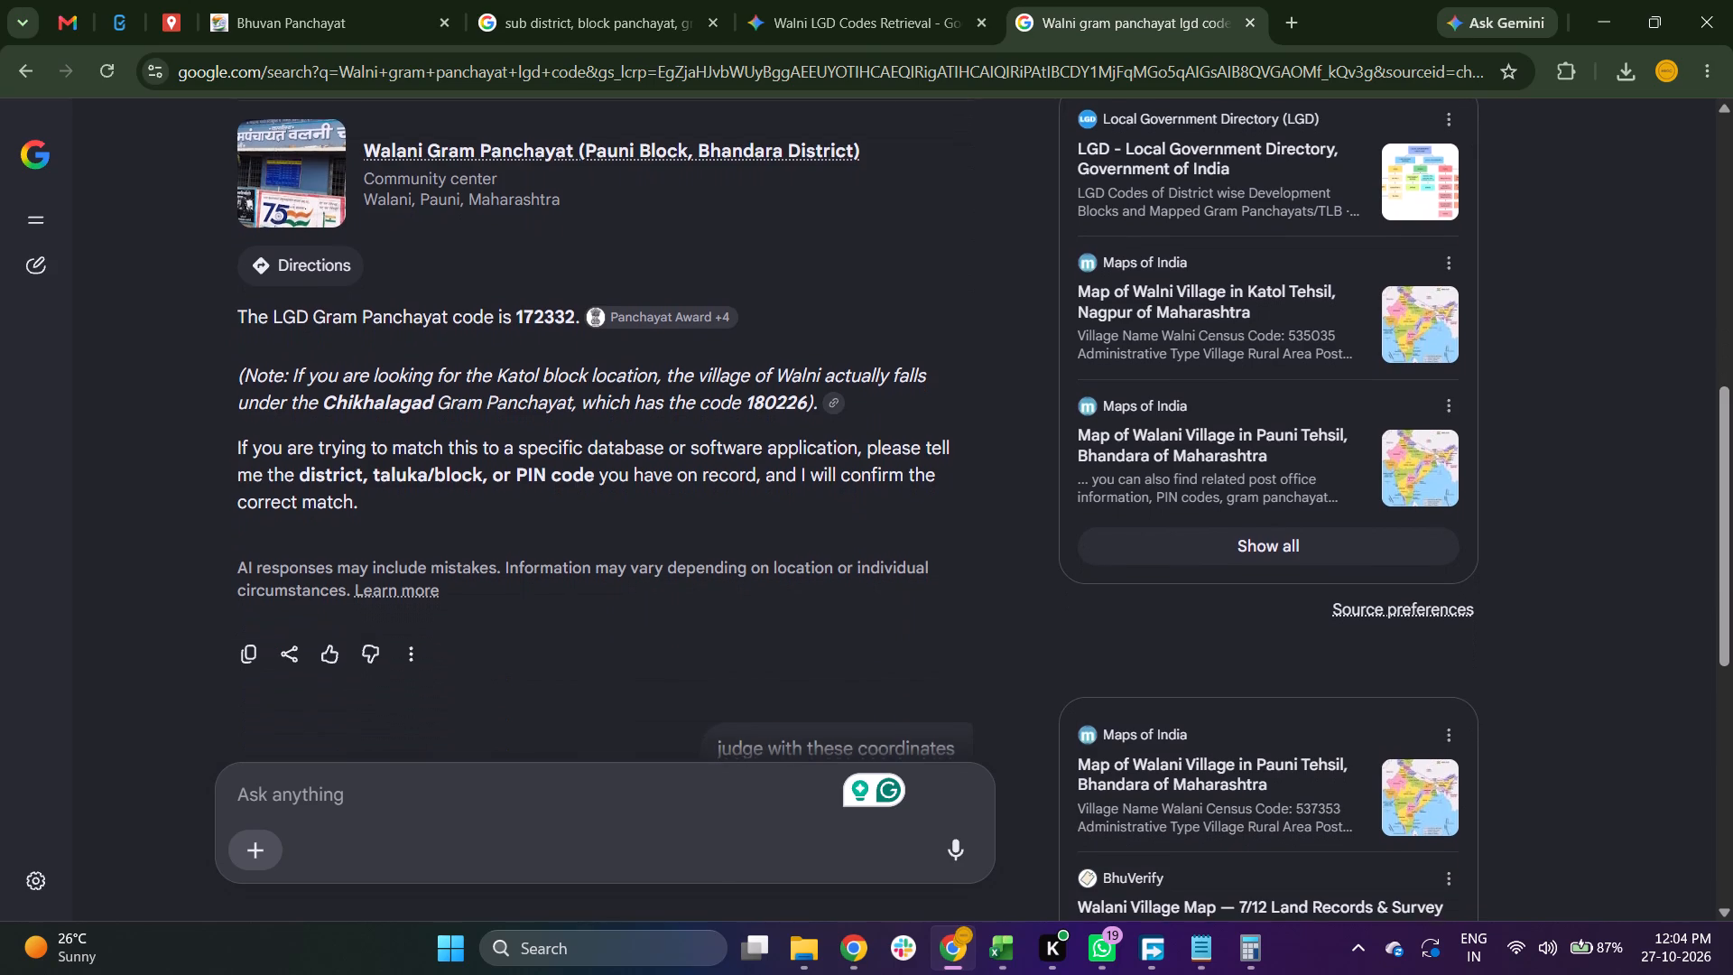
scroll(855, 571, down, 3)
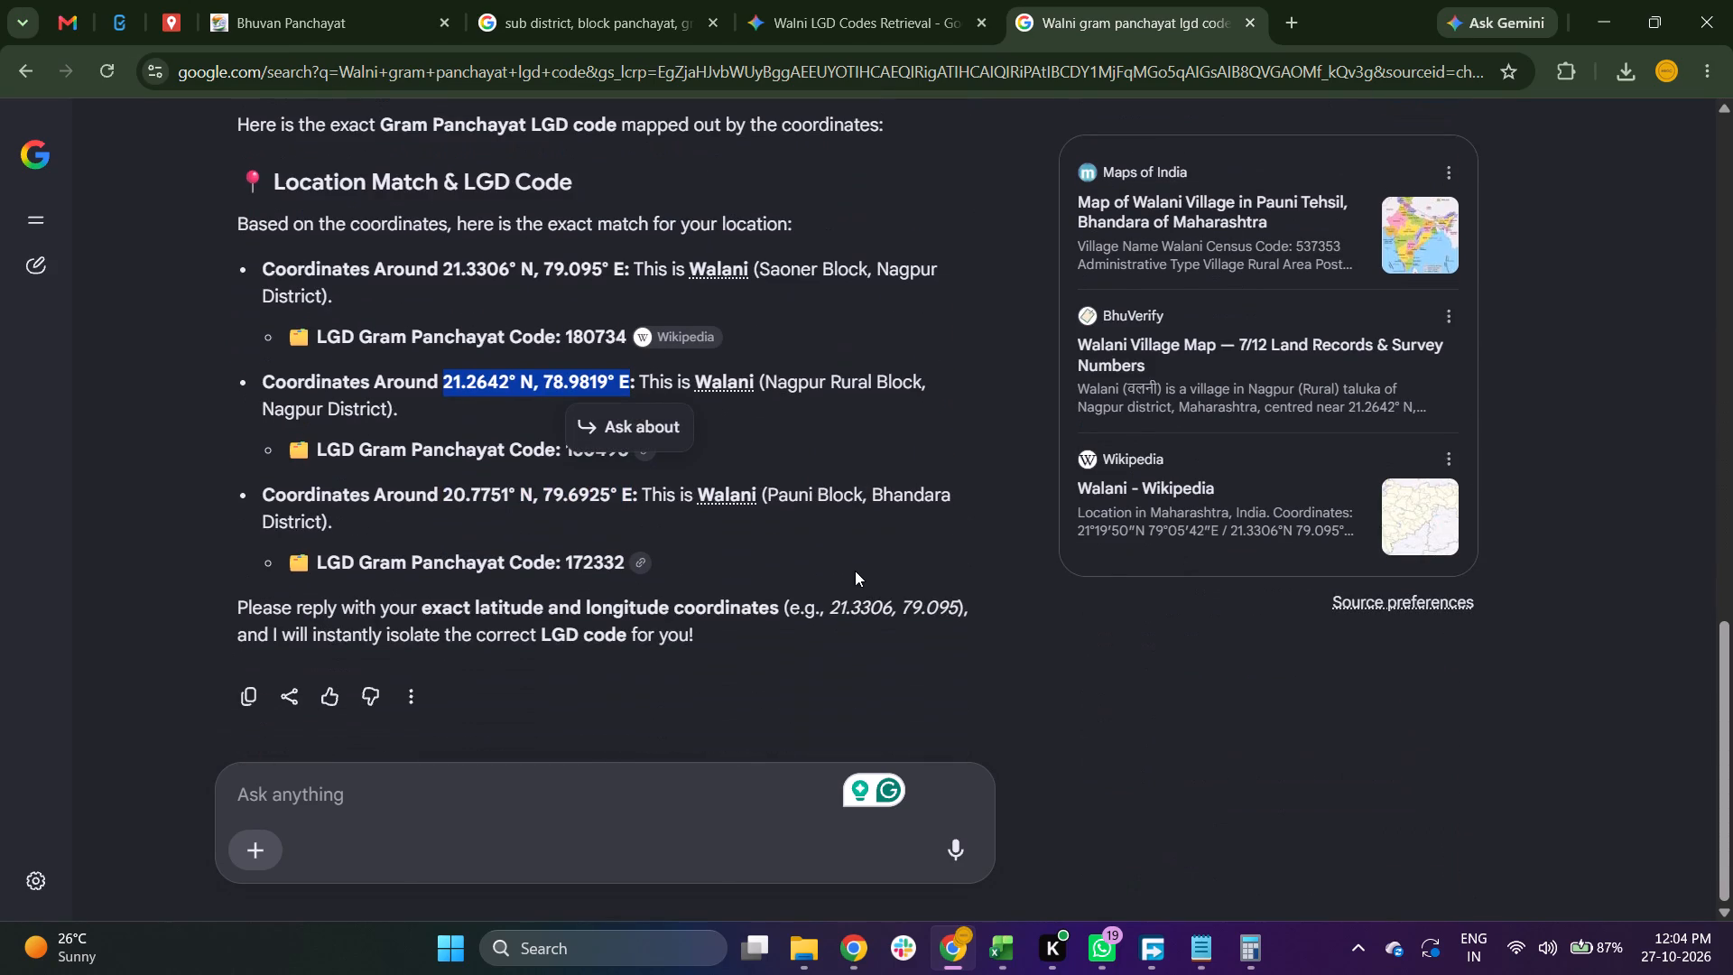
scroll(855, 571, down, 2)
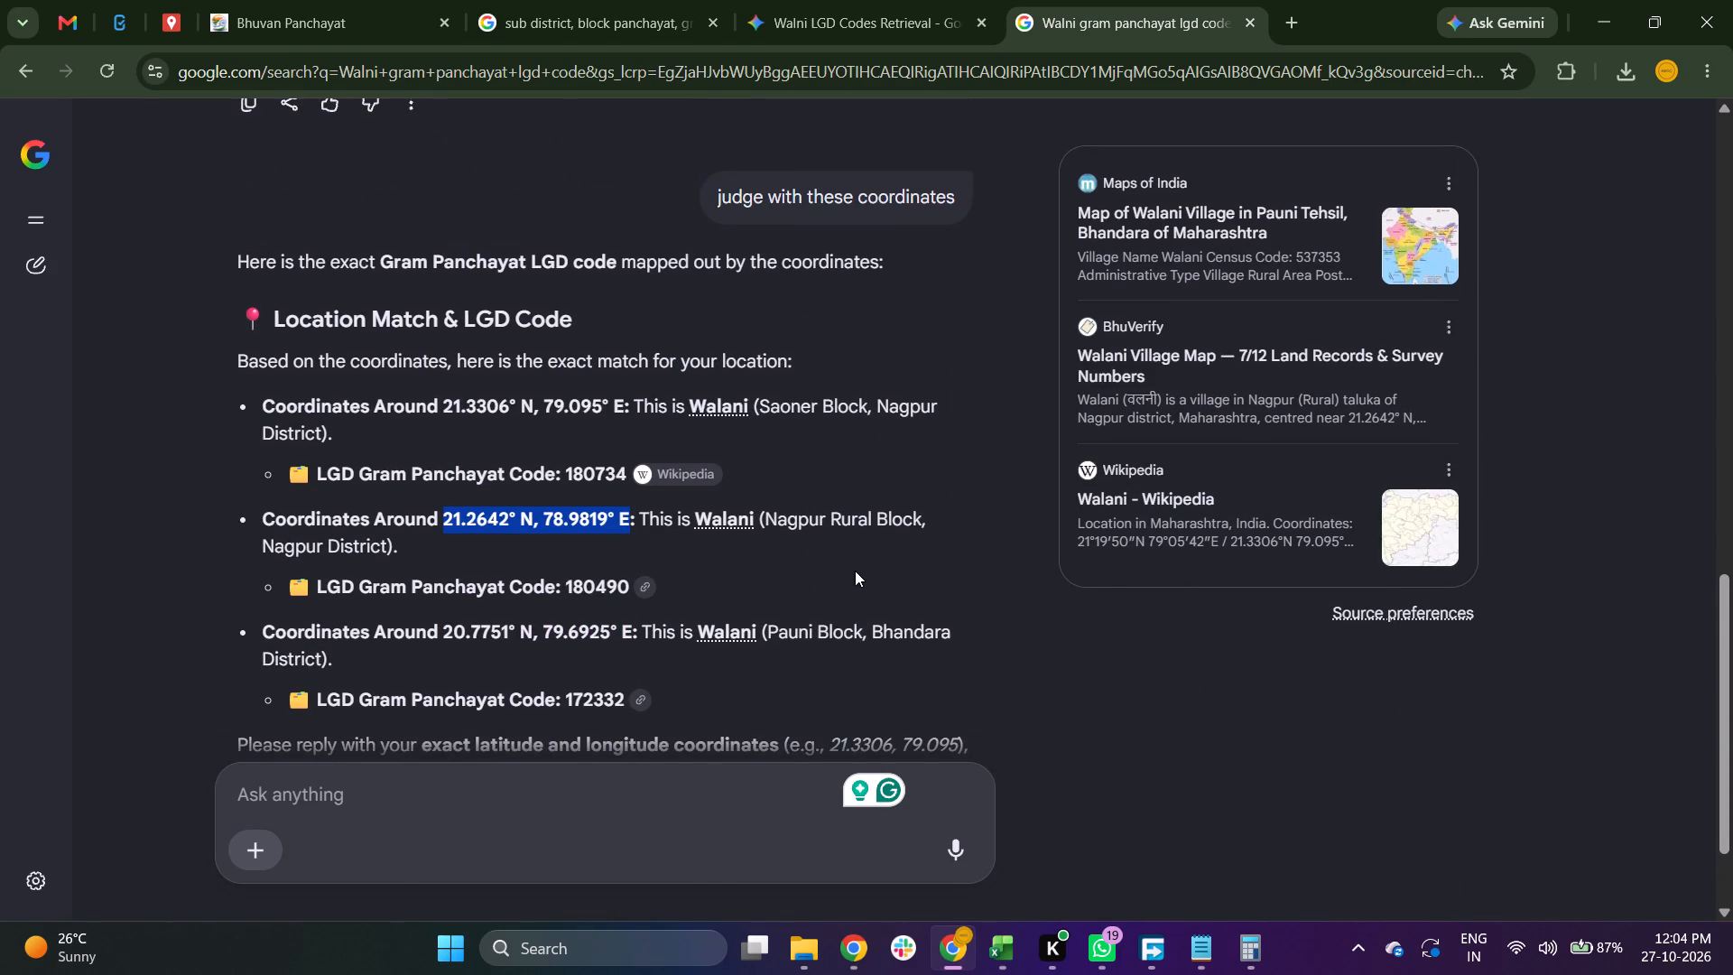
scroll(855, 571, down, 1)
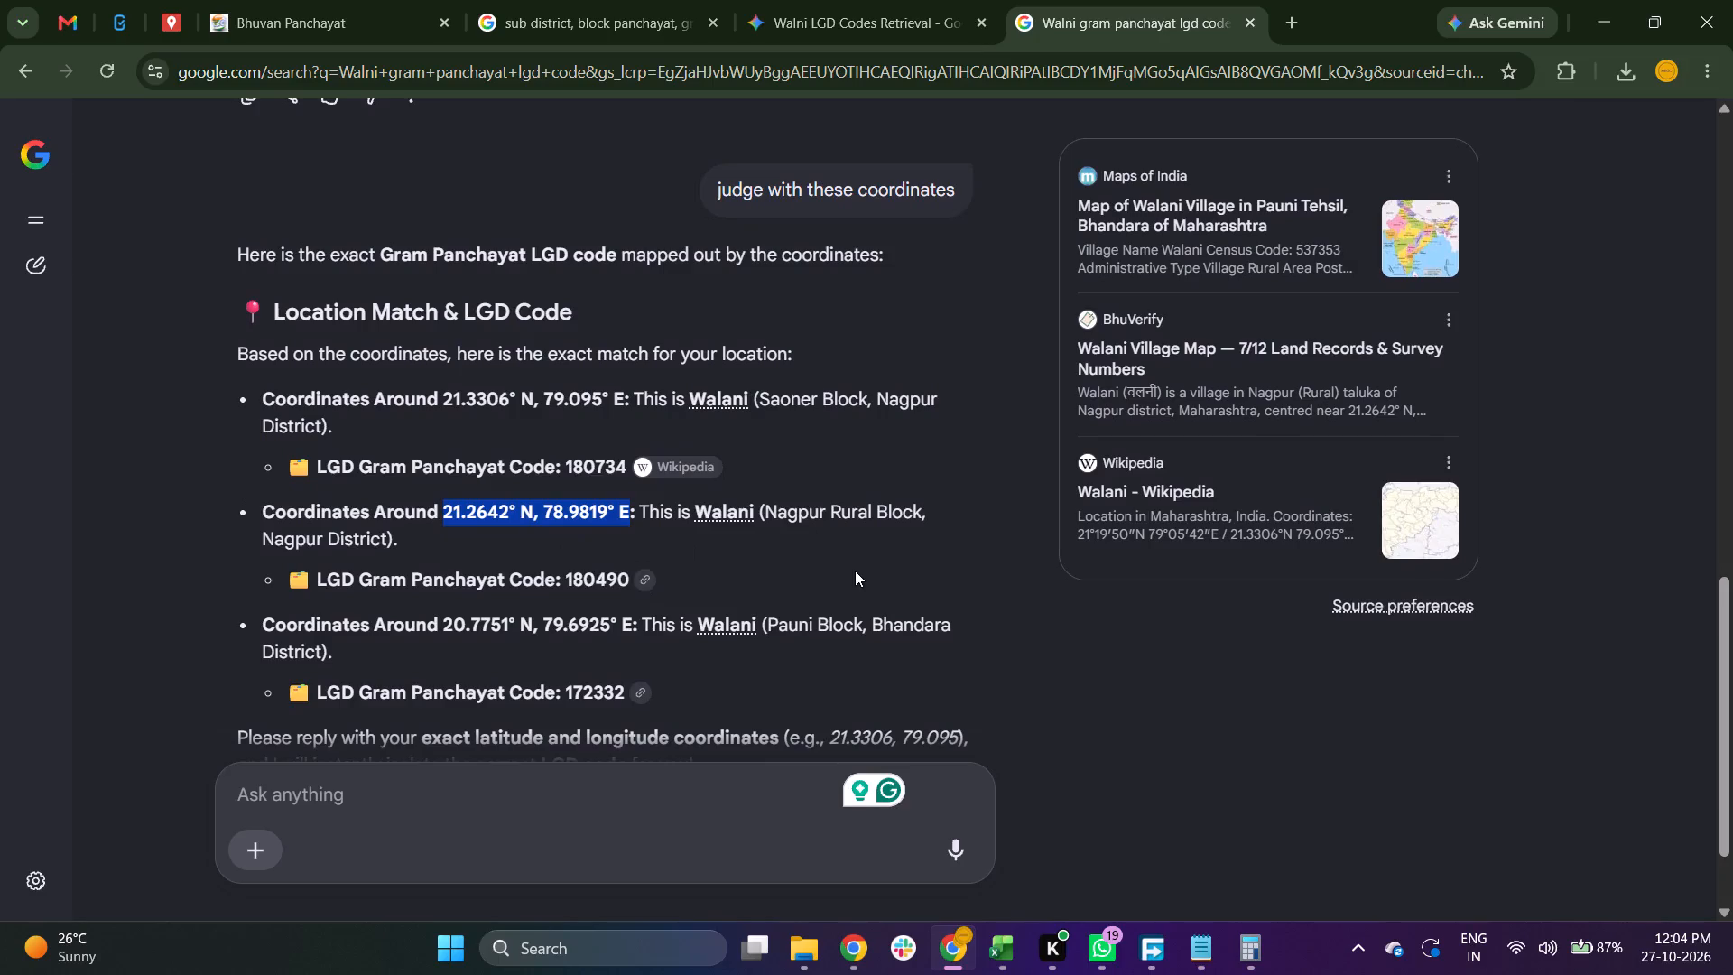
scroll(855, 571, down, 2)
scroll(855, 571, up, 3)
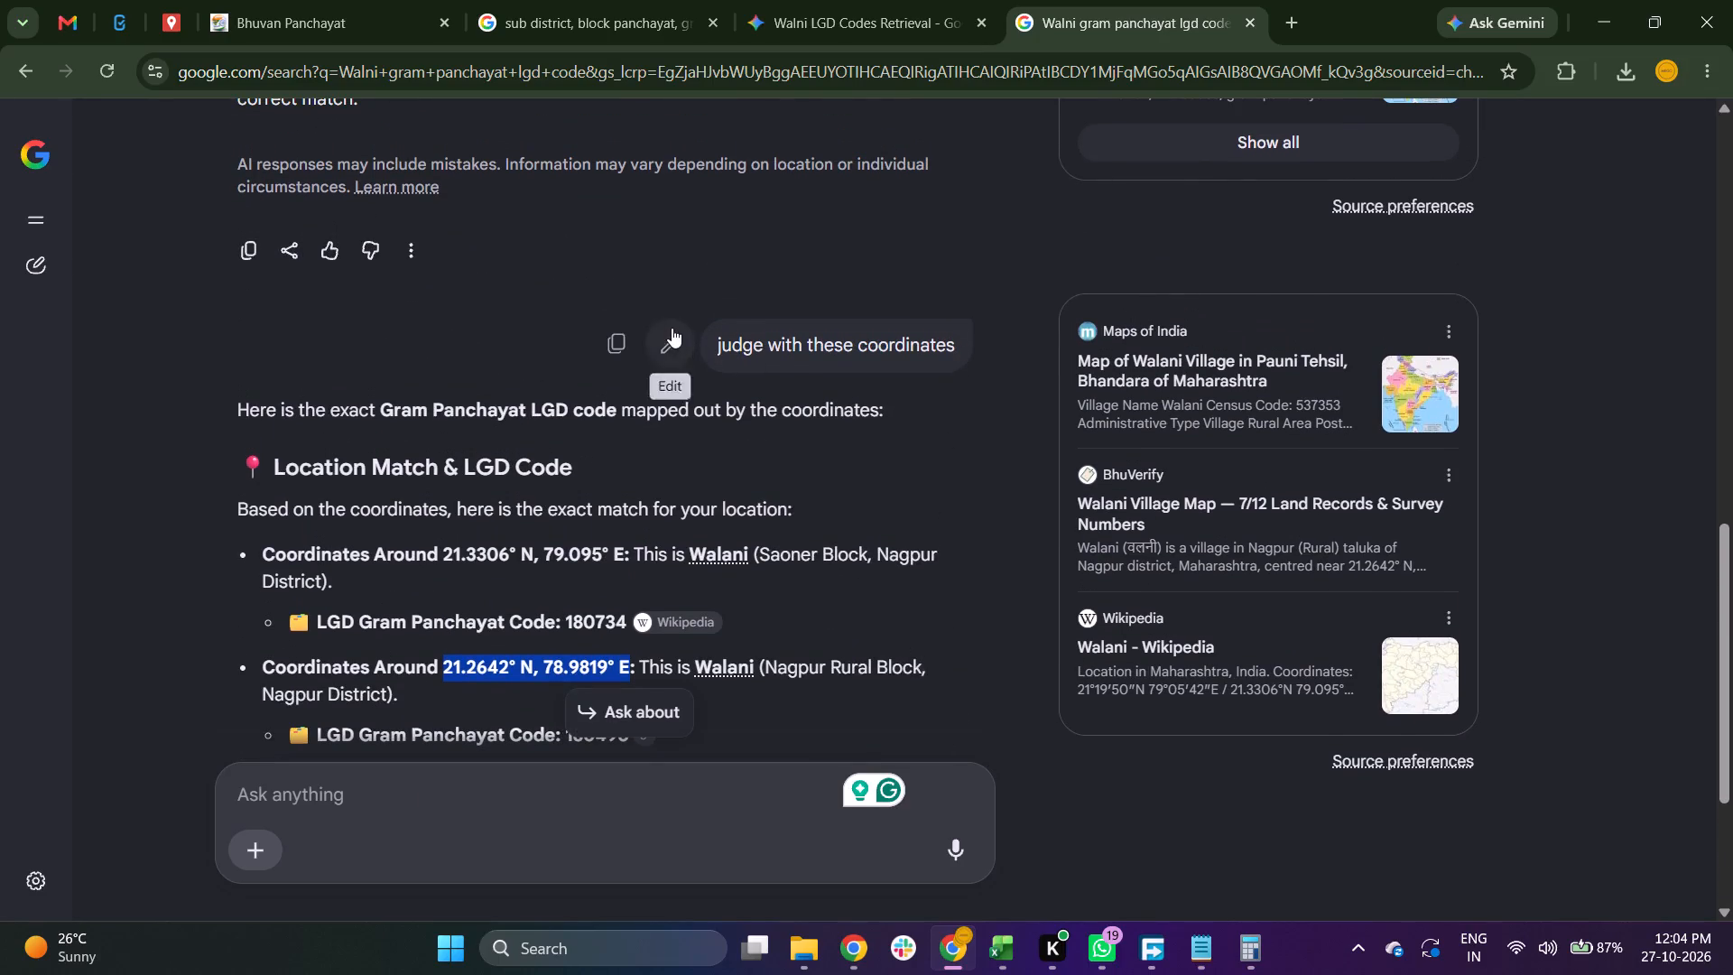
click(672, 328)
key(alt+Tab)
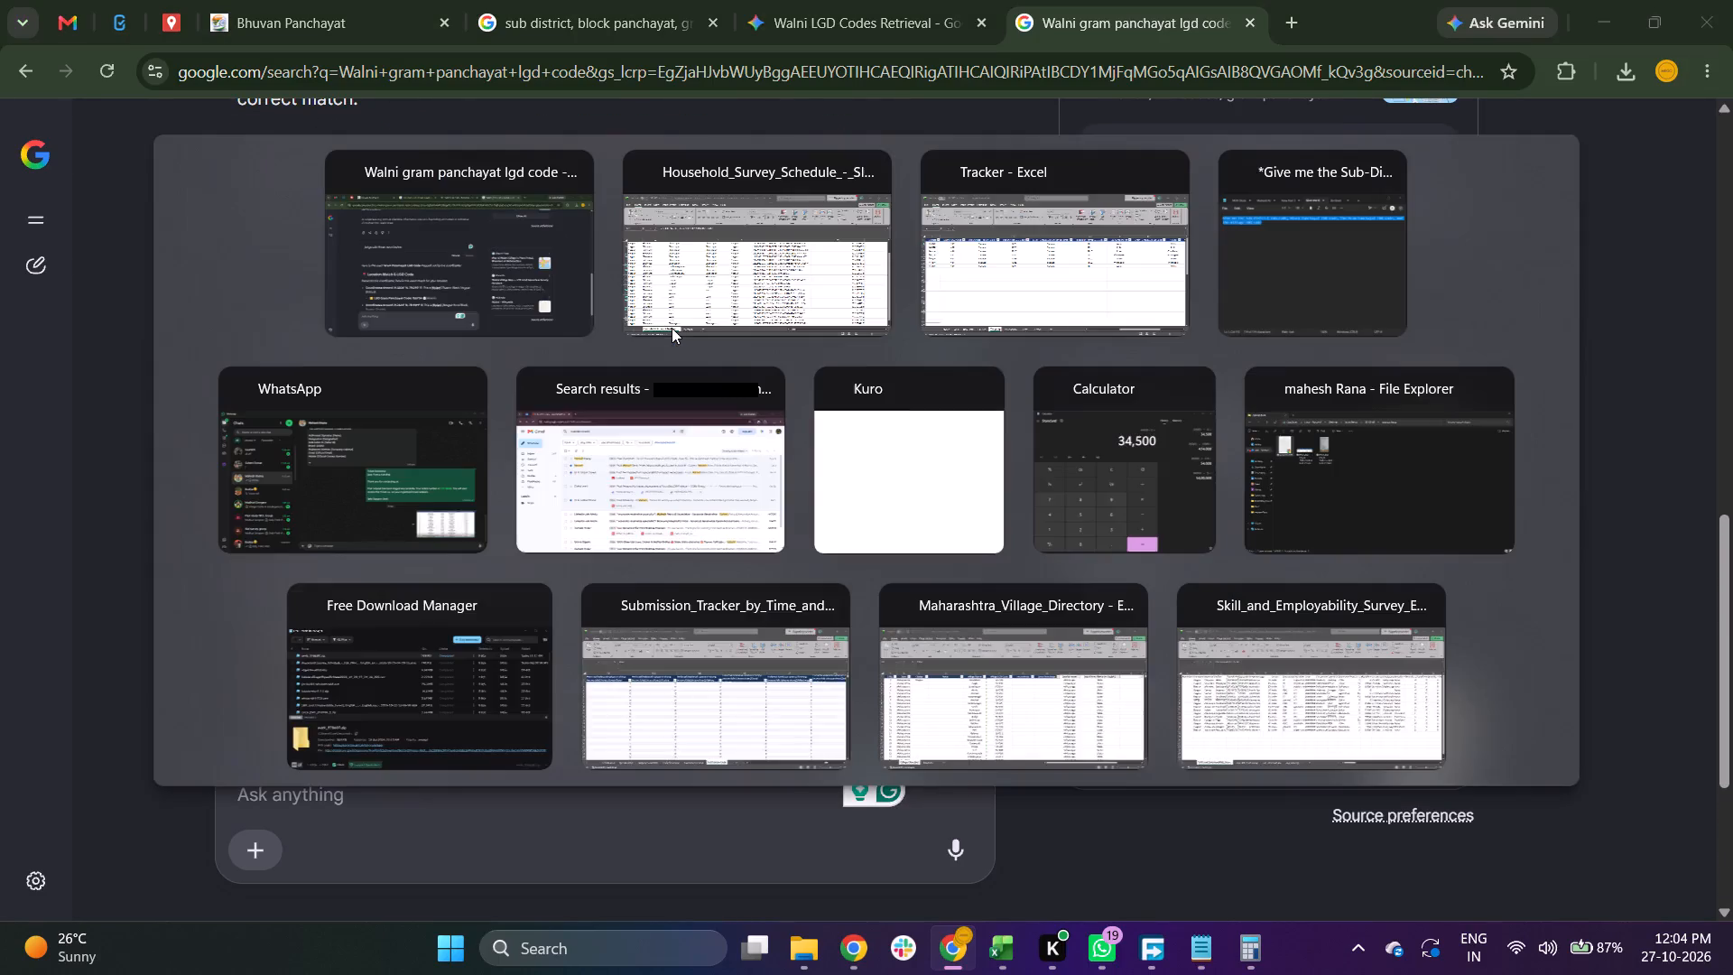
click(670, 240)
key(ctrl+a)
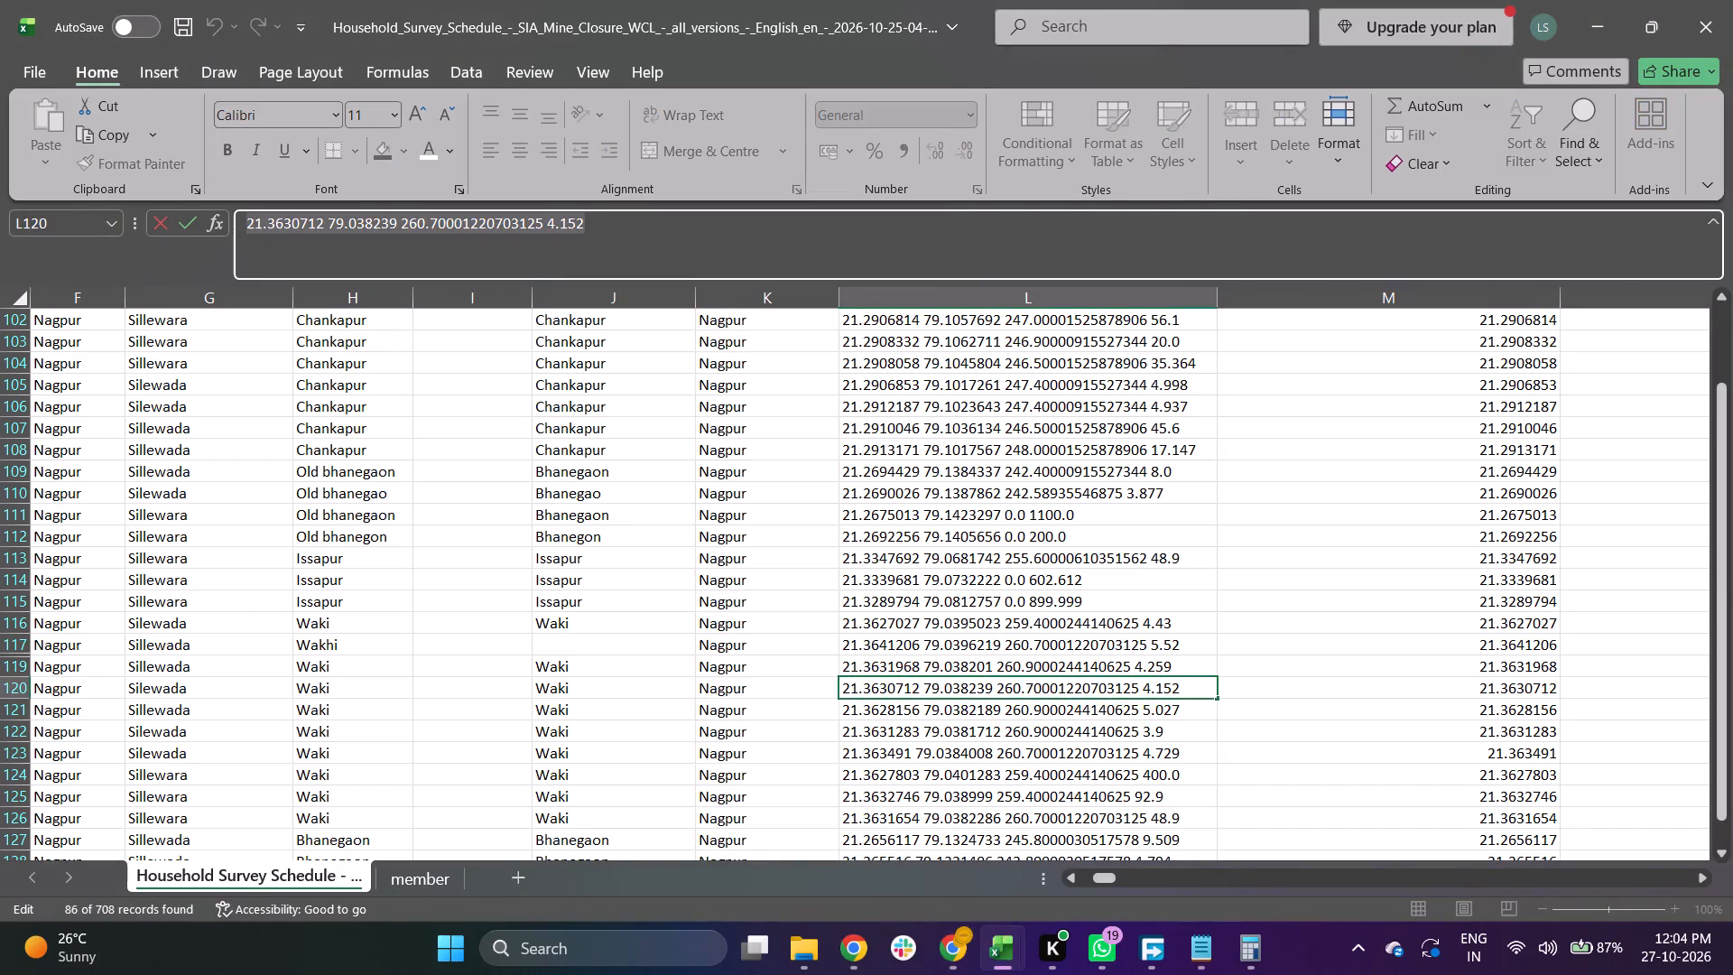
key(ctrl+c)
key(ctrl+c)
key(alt+Tab)
key(space)
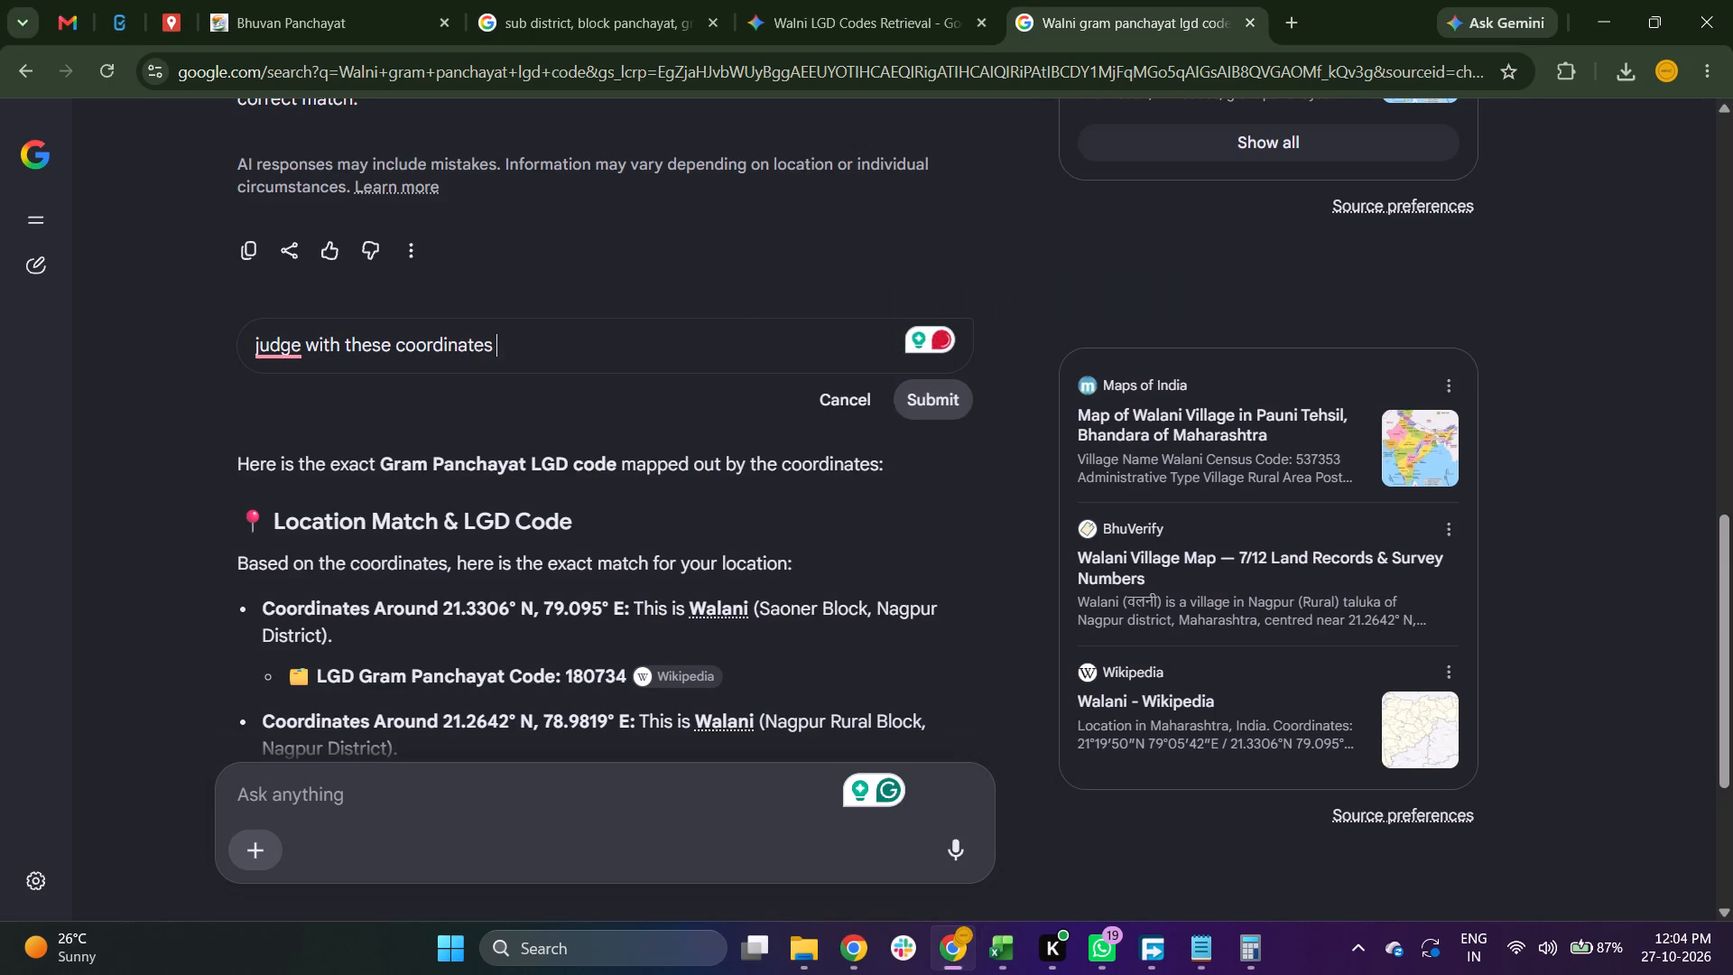
key(ctrl+v)
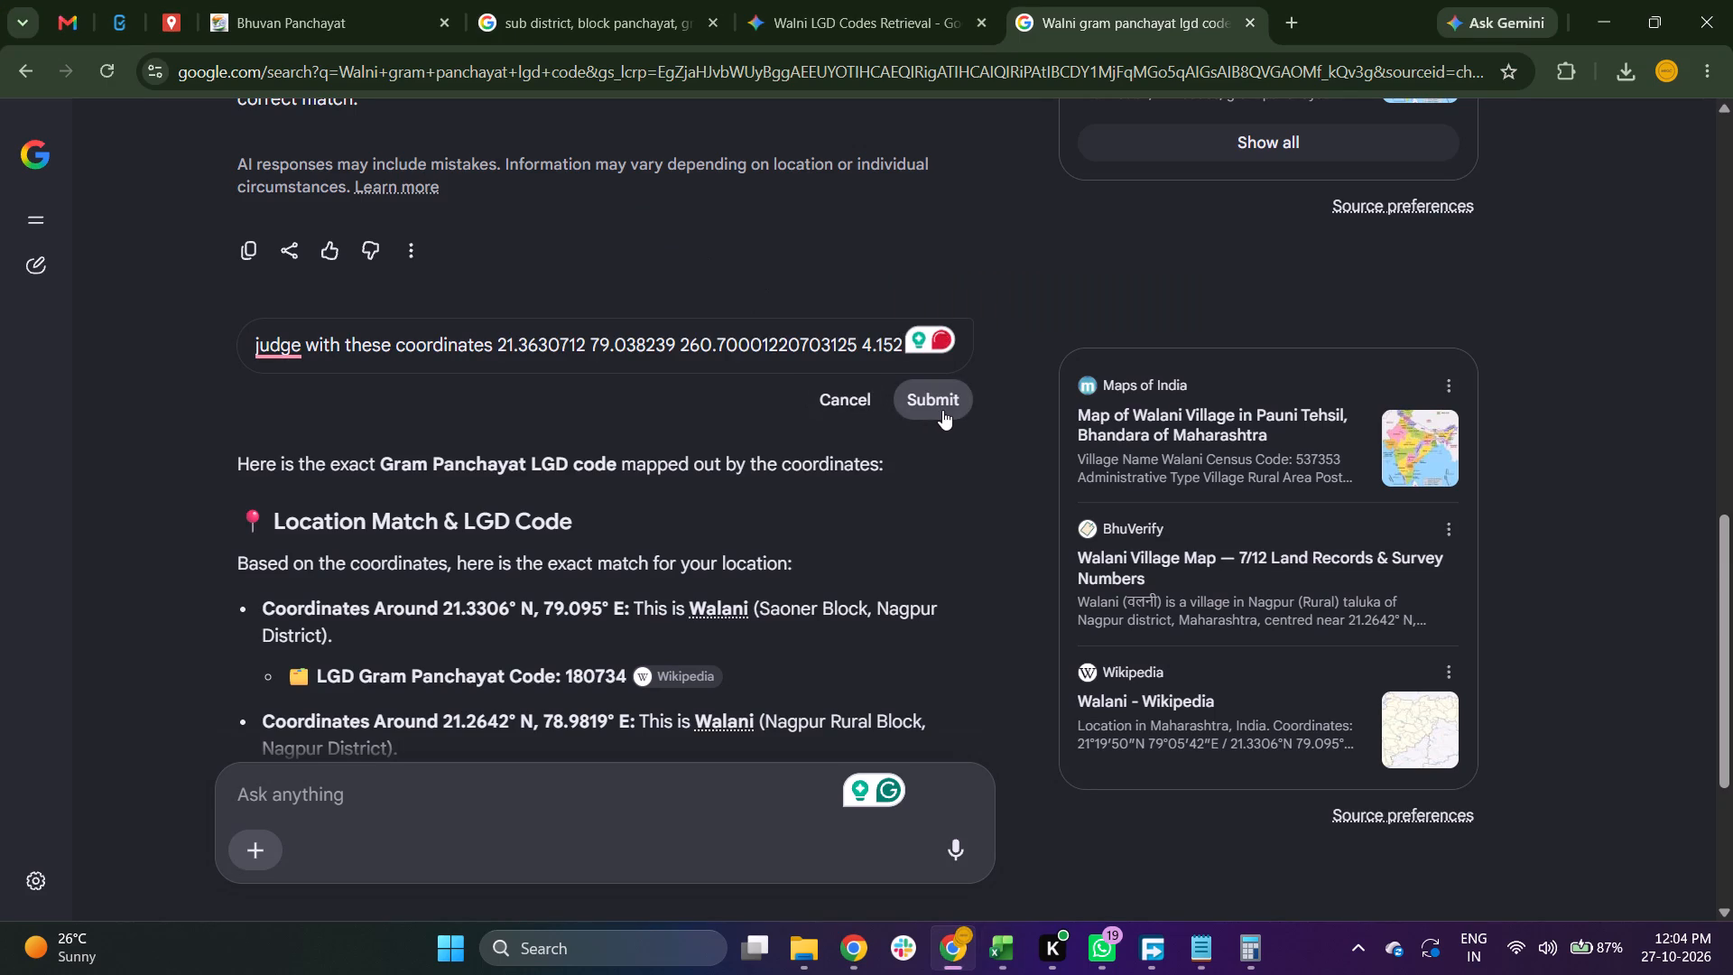
click(942, 410)
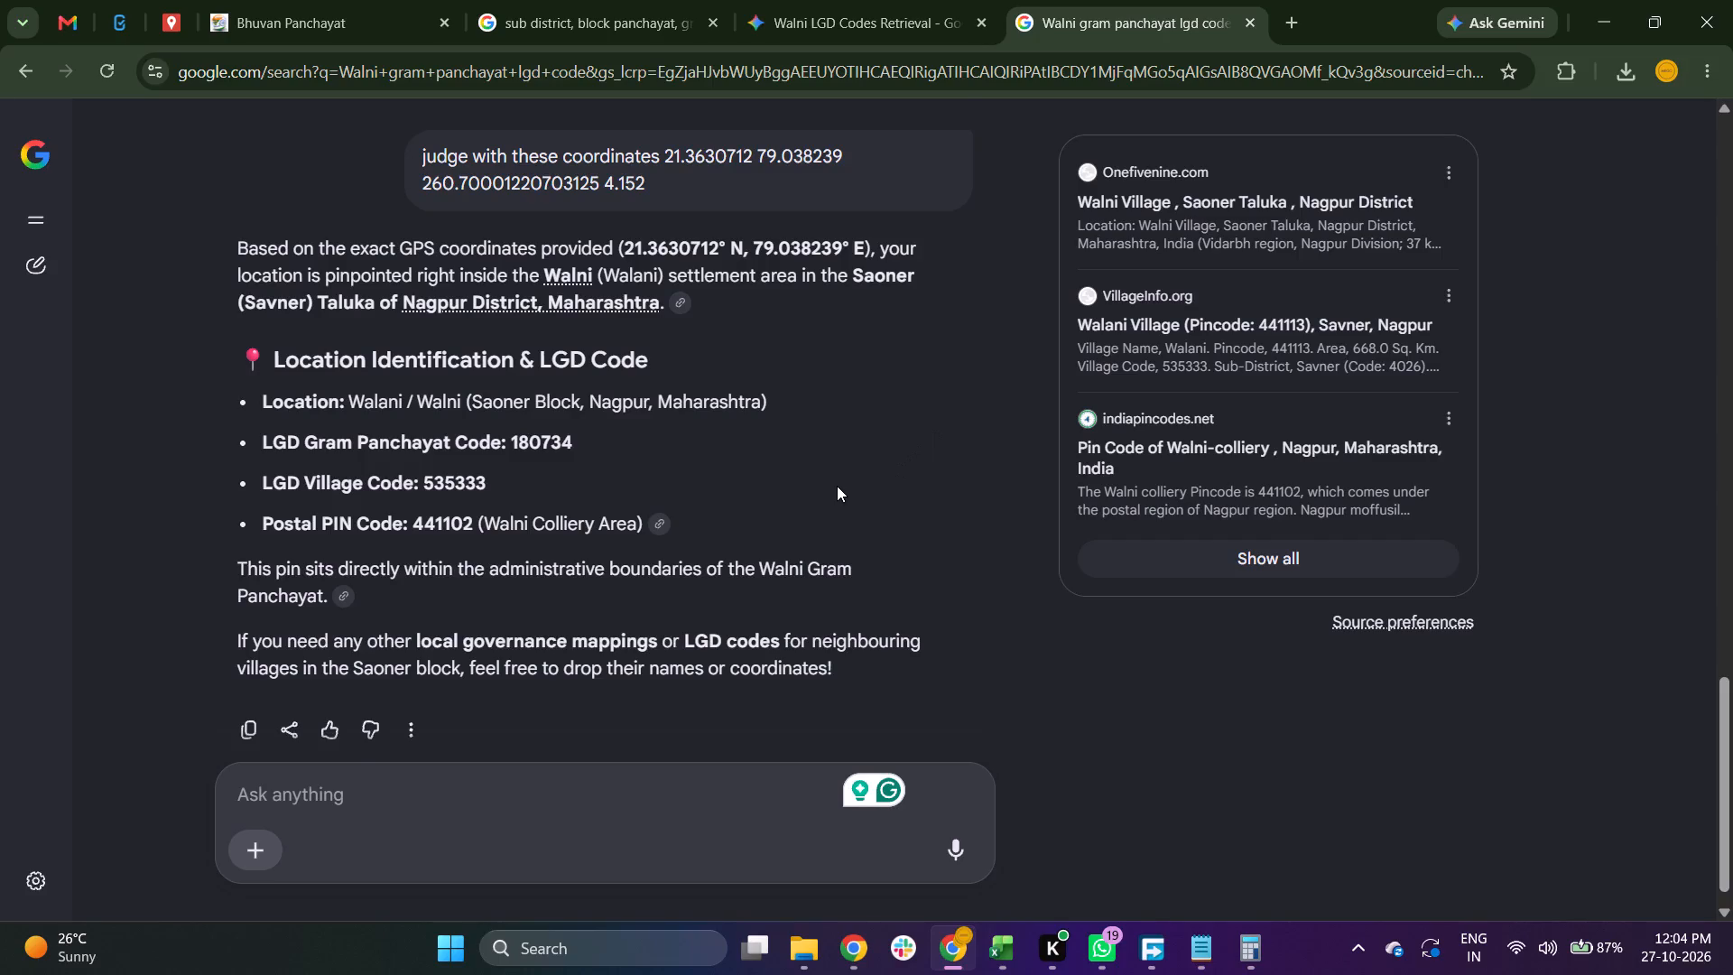
Copy gram panchayat LGD code 180734 from the AI reply into the Walni row 11 of the Tracker workbook's Mapping sheet.
scroll(837, 486, down, 1)
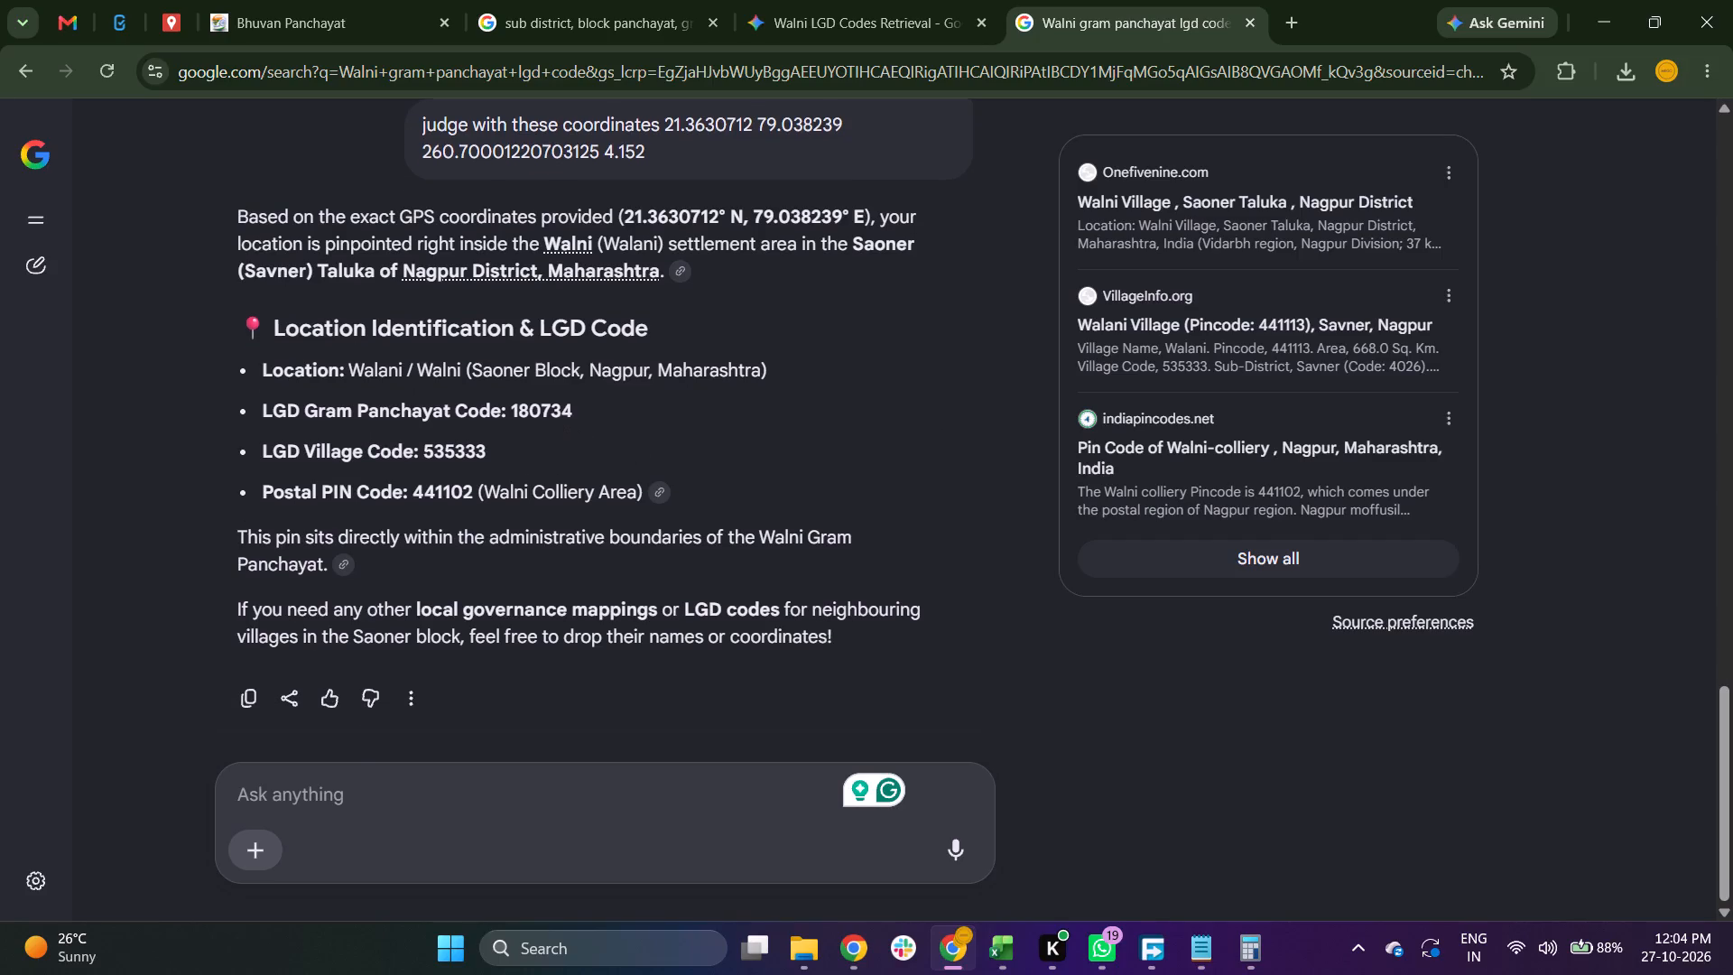
double_click(558, 412)
key(ctrl+c)
key(ctrl+c)
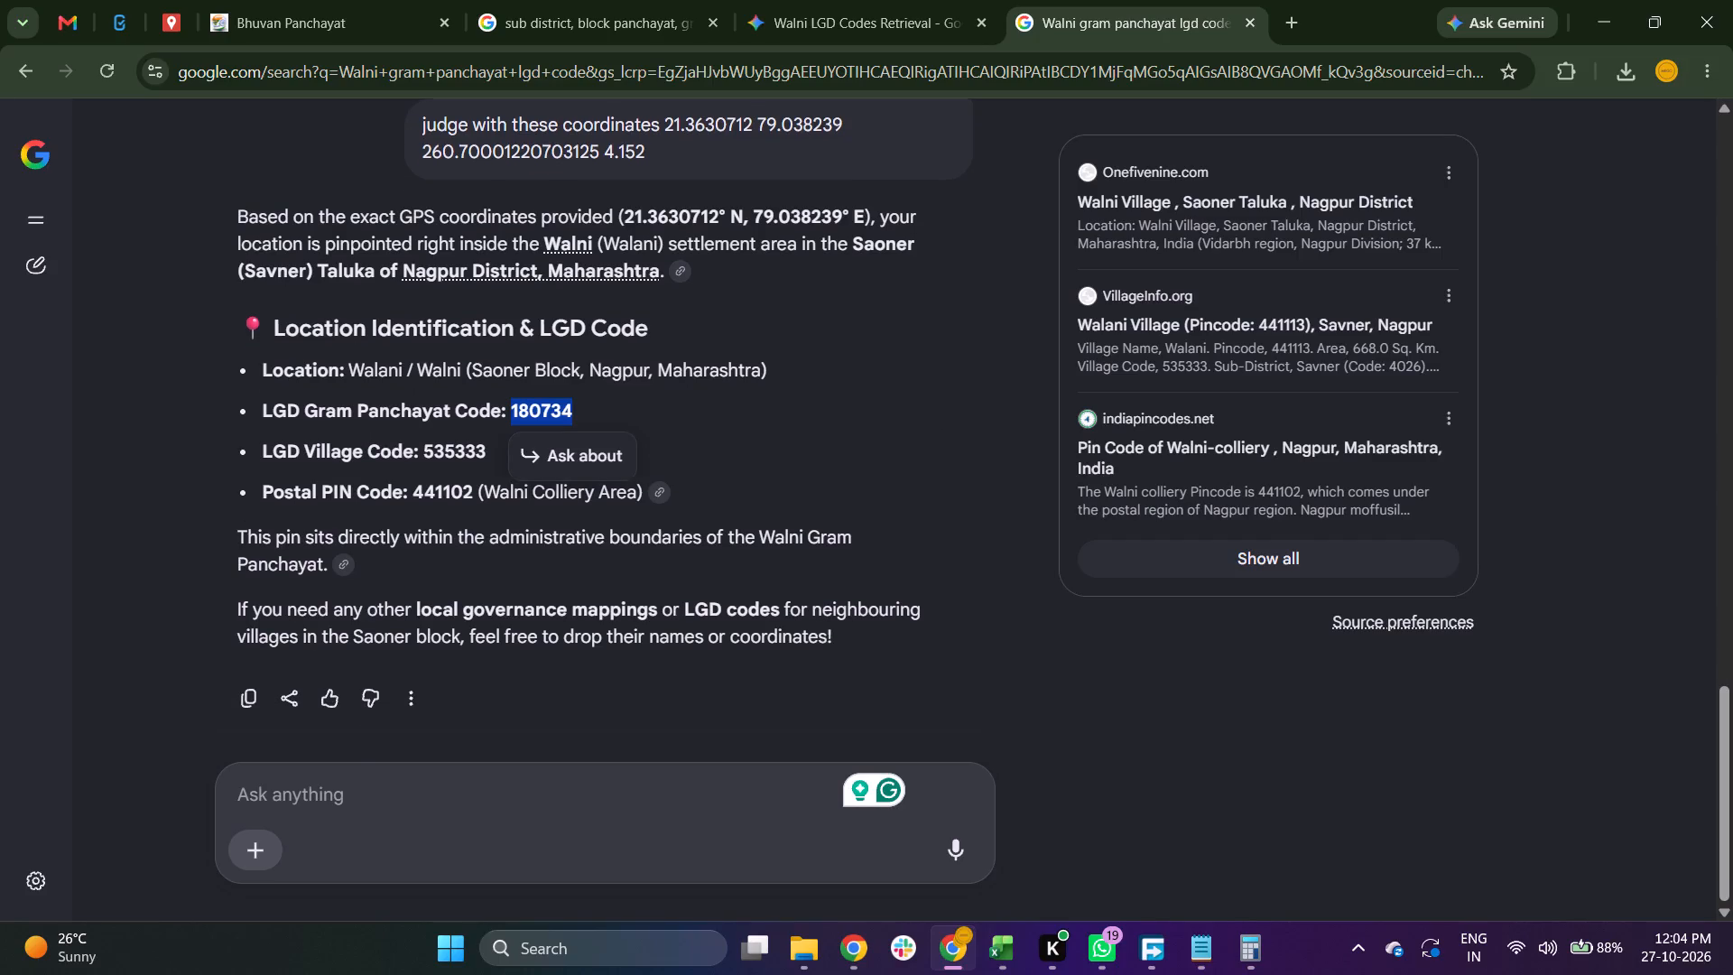
key(ctrl+c)
key(ctrl+c)
key(ctrl+c)
key(ctrl+c)
key(alt+Tab)
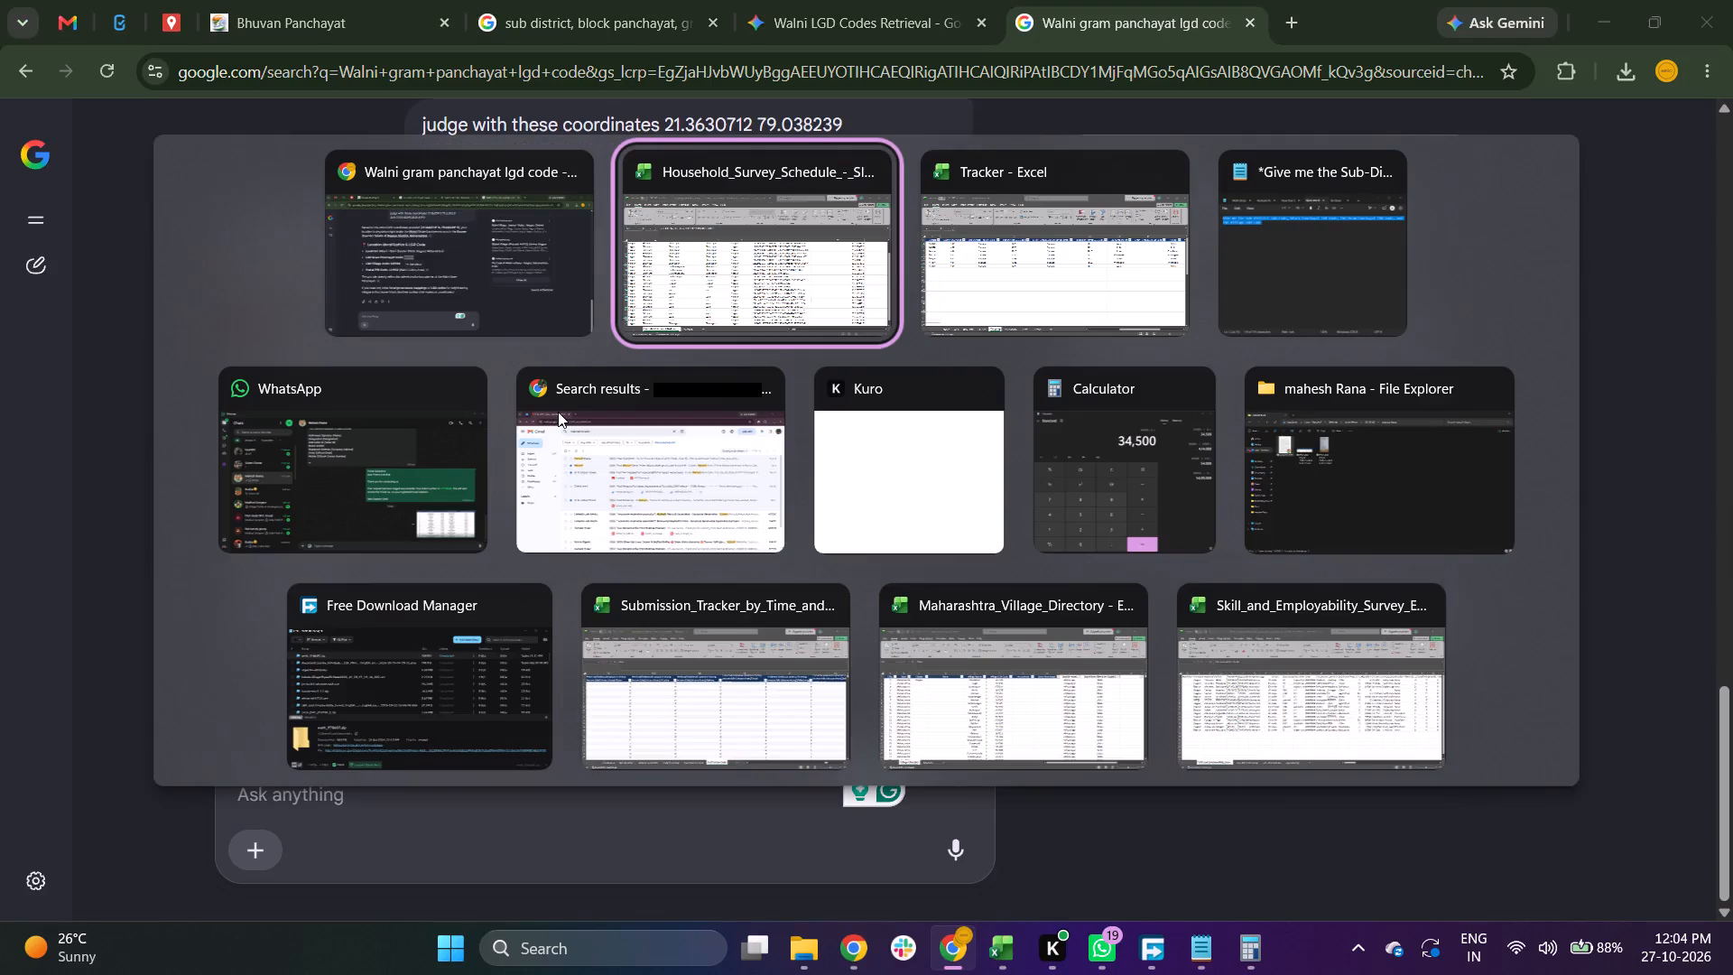
key(alt+Tab)
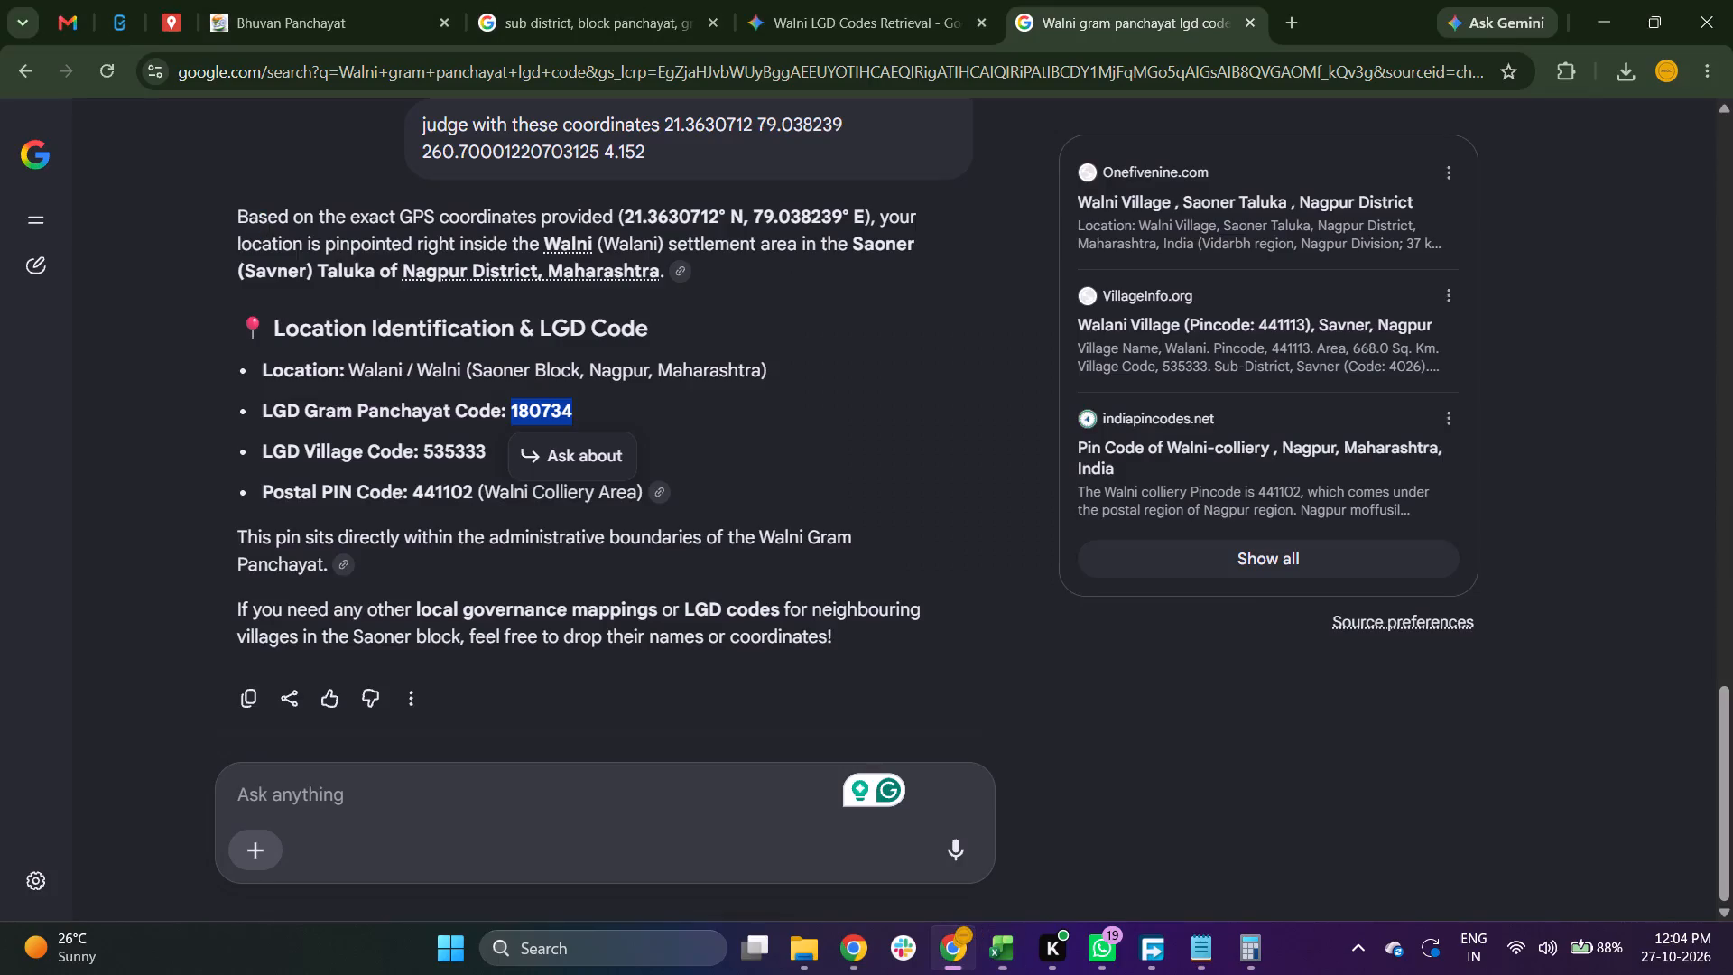
key(alt+Tab)
key(alt+Tab)
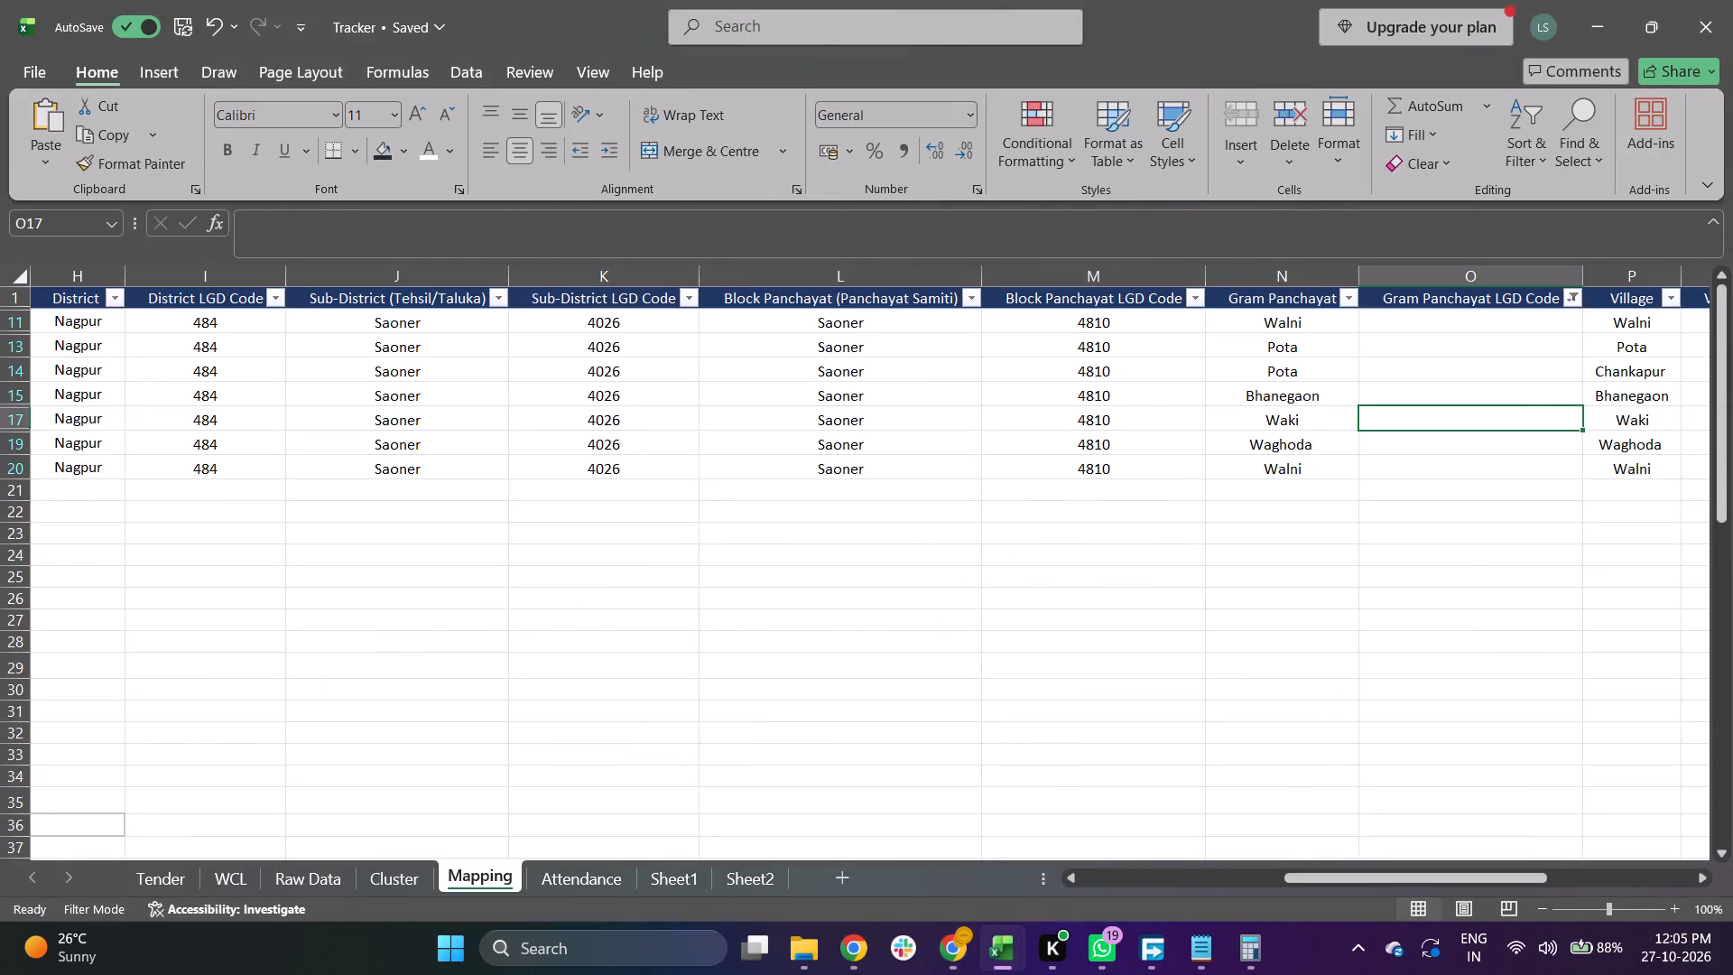
key(Right)
key(Right)
key(Right)
key(Left)
key(Left)
key(Left)
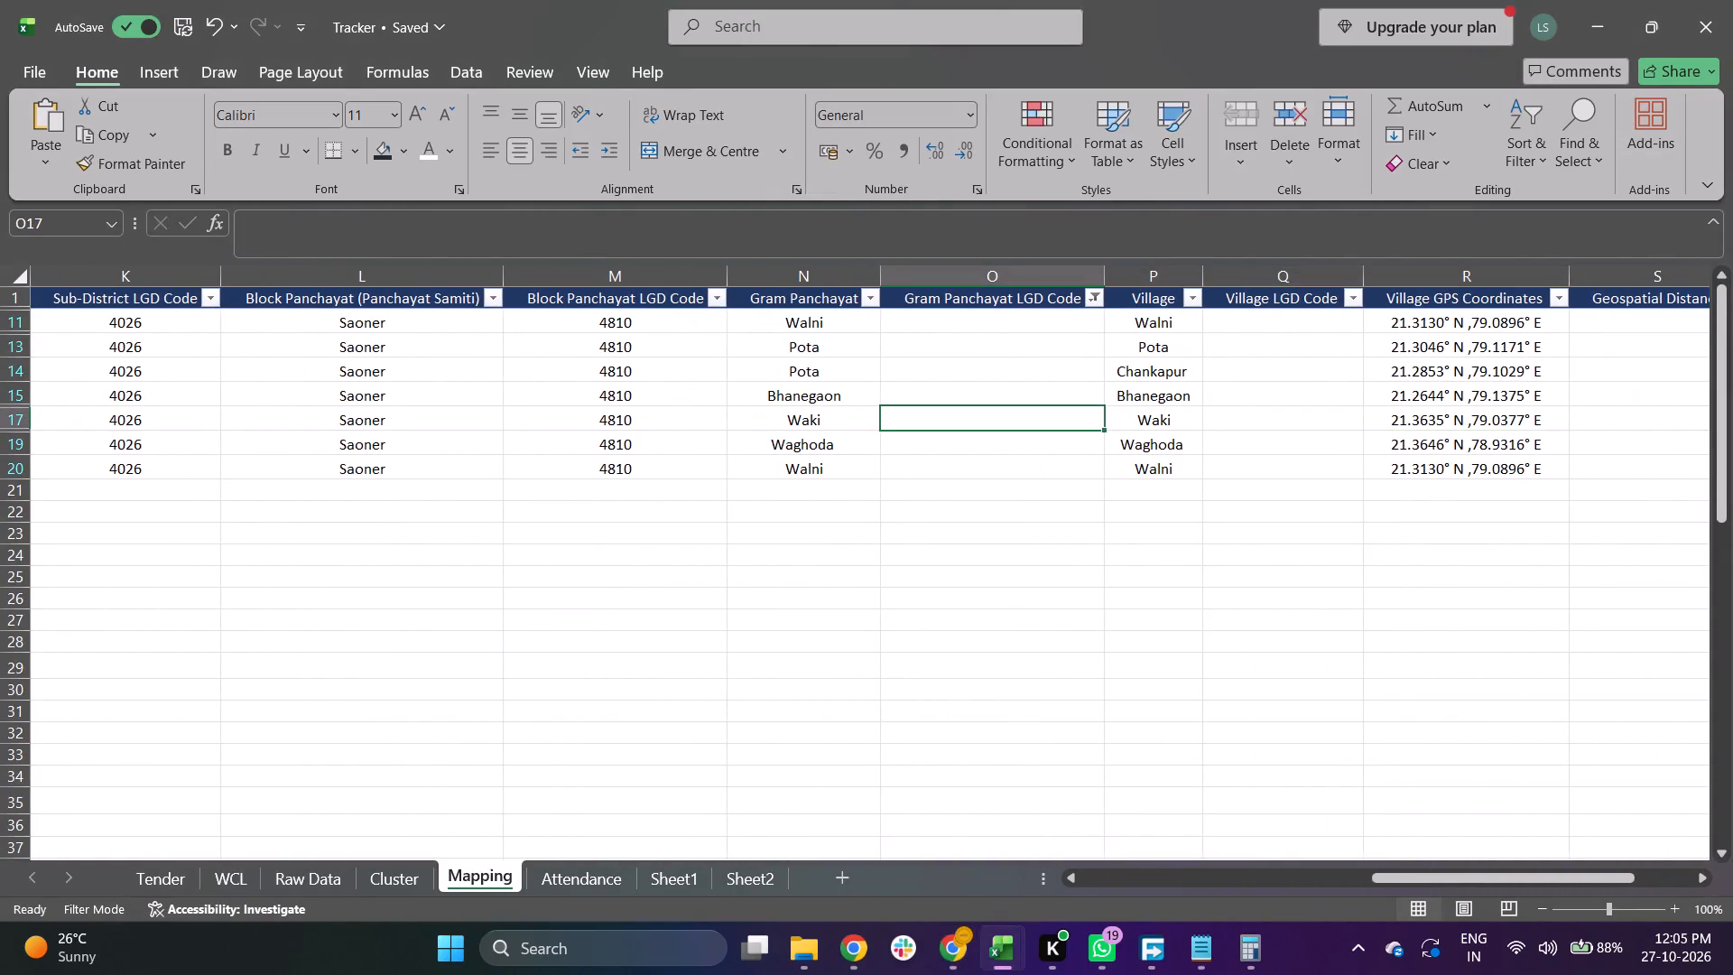
key(Up)
key(Up)
key(Up)
key(Up)
key(ctrl+v)
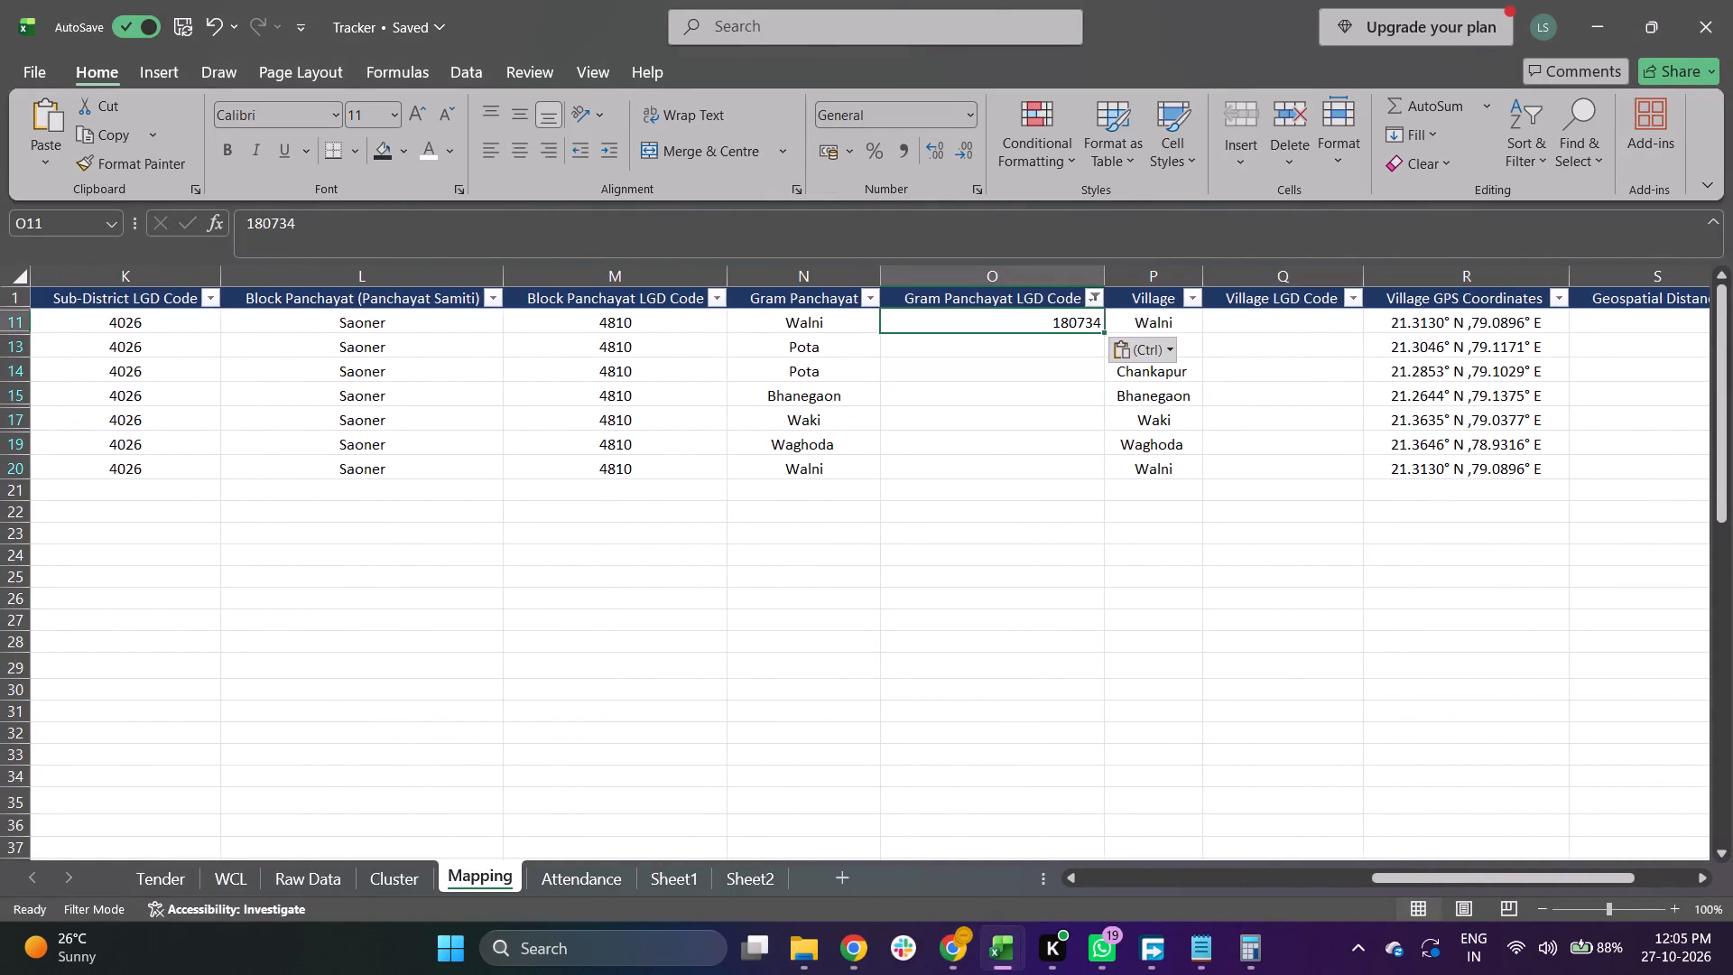
Copy village LGD code 535333 from the AI reply into the Village LGD Code cell of Walni row 11 in the Tracker workbook.
key(Right)
key(Right)
key(alt+Tab)
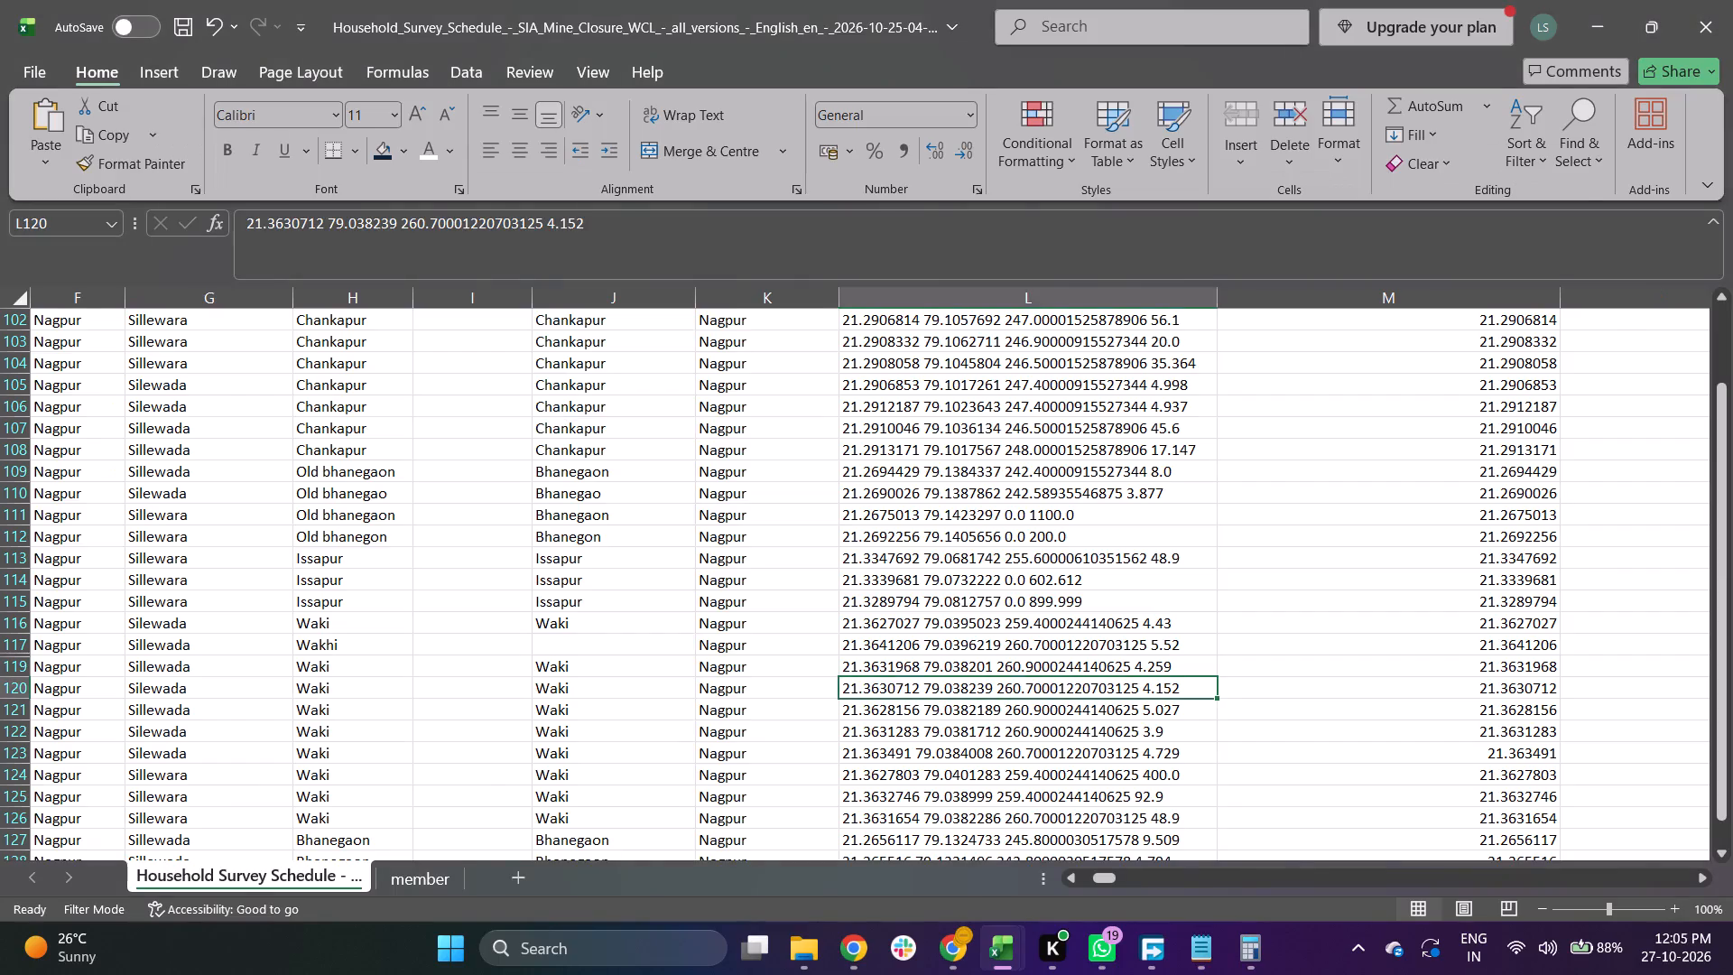
key(alt+Tab)
key(alt+Tab)
key(alt+Tab)
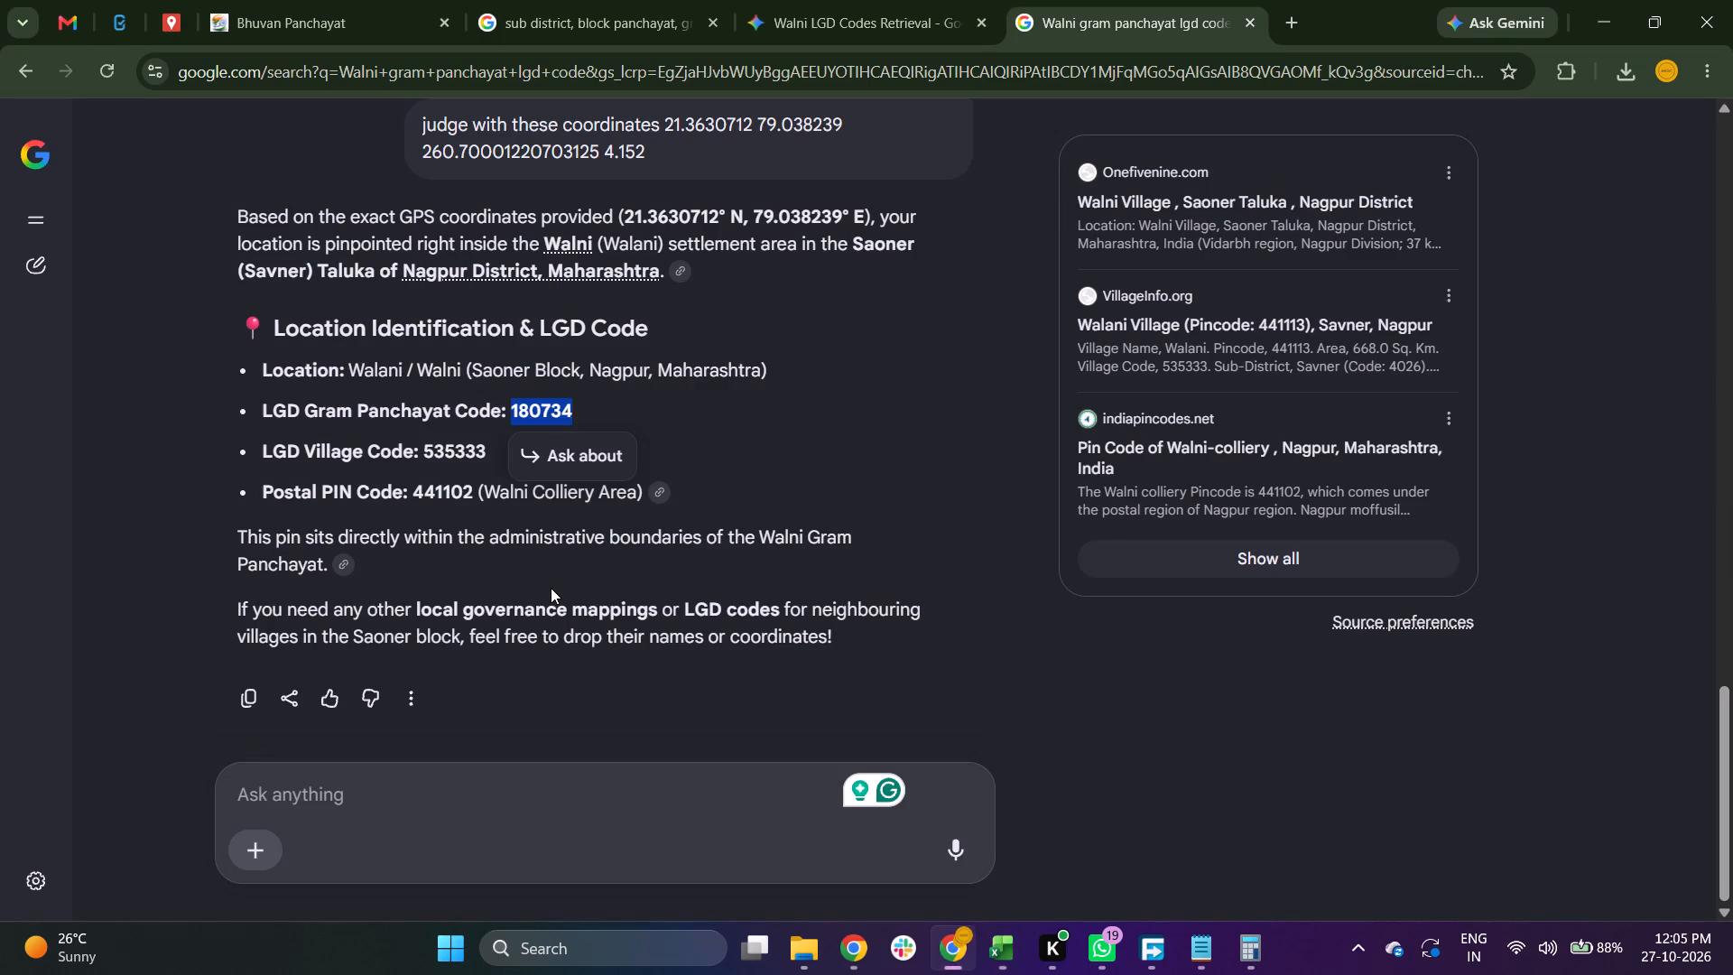
scroll(468, 504, down, 1)
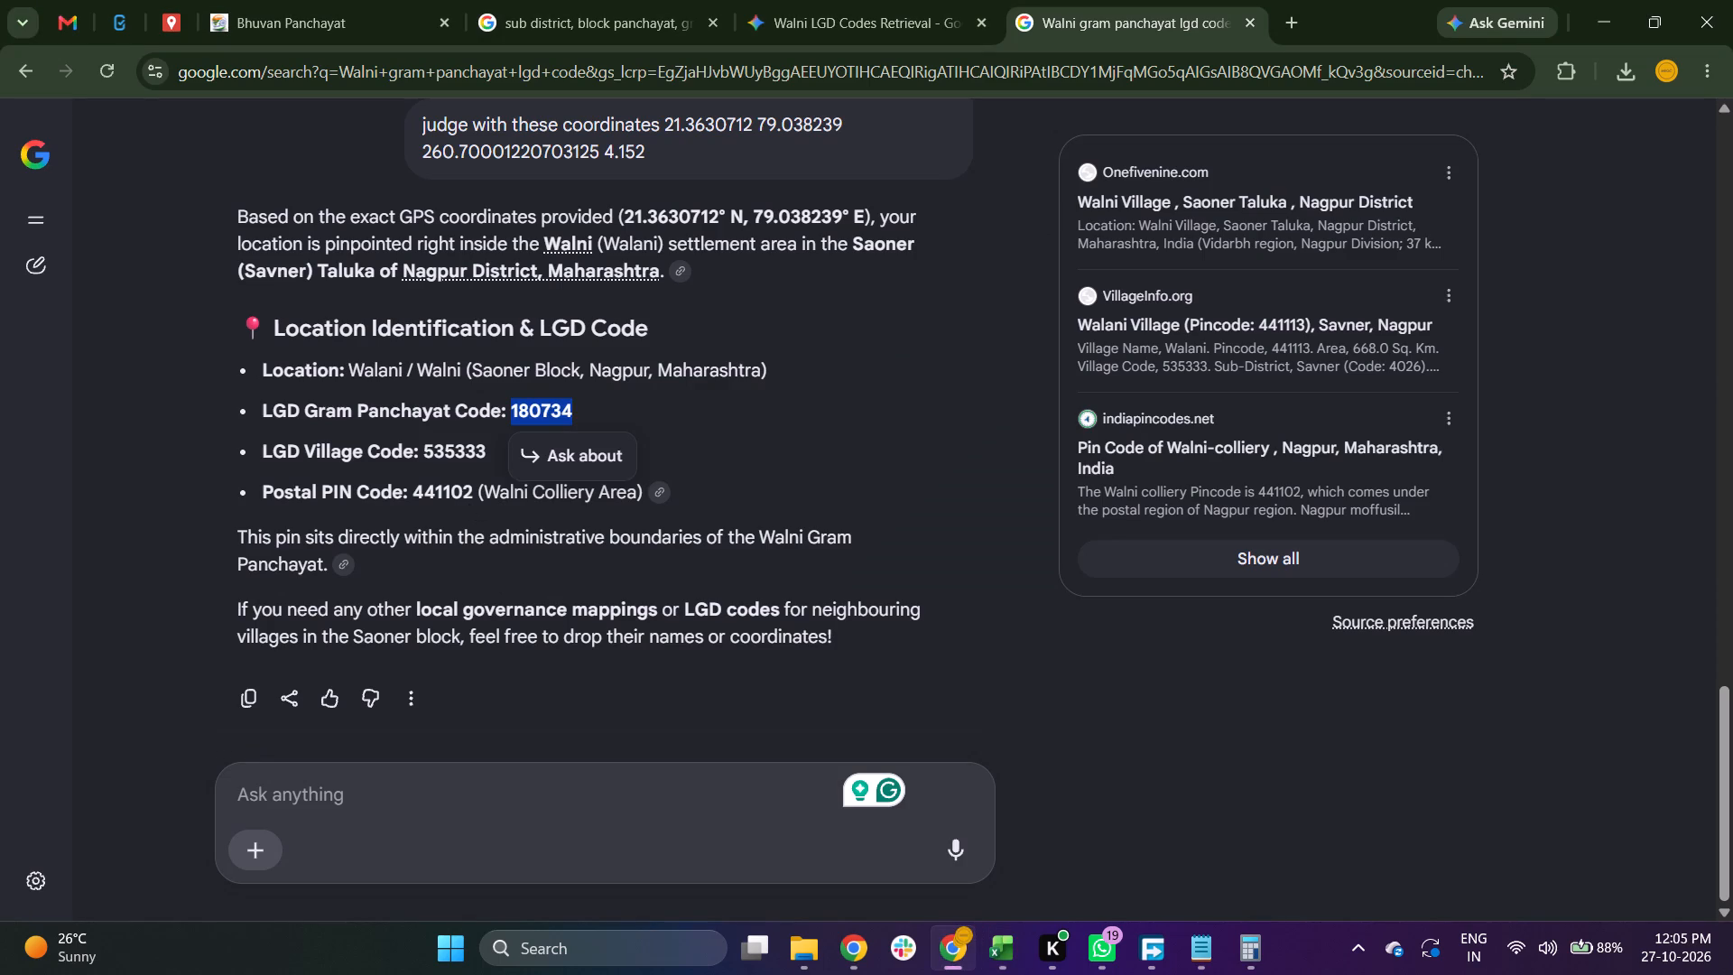
double_click(457, 459)
key(ctrl+c)
key(ctrl+c)
key(ctrl+c)
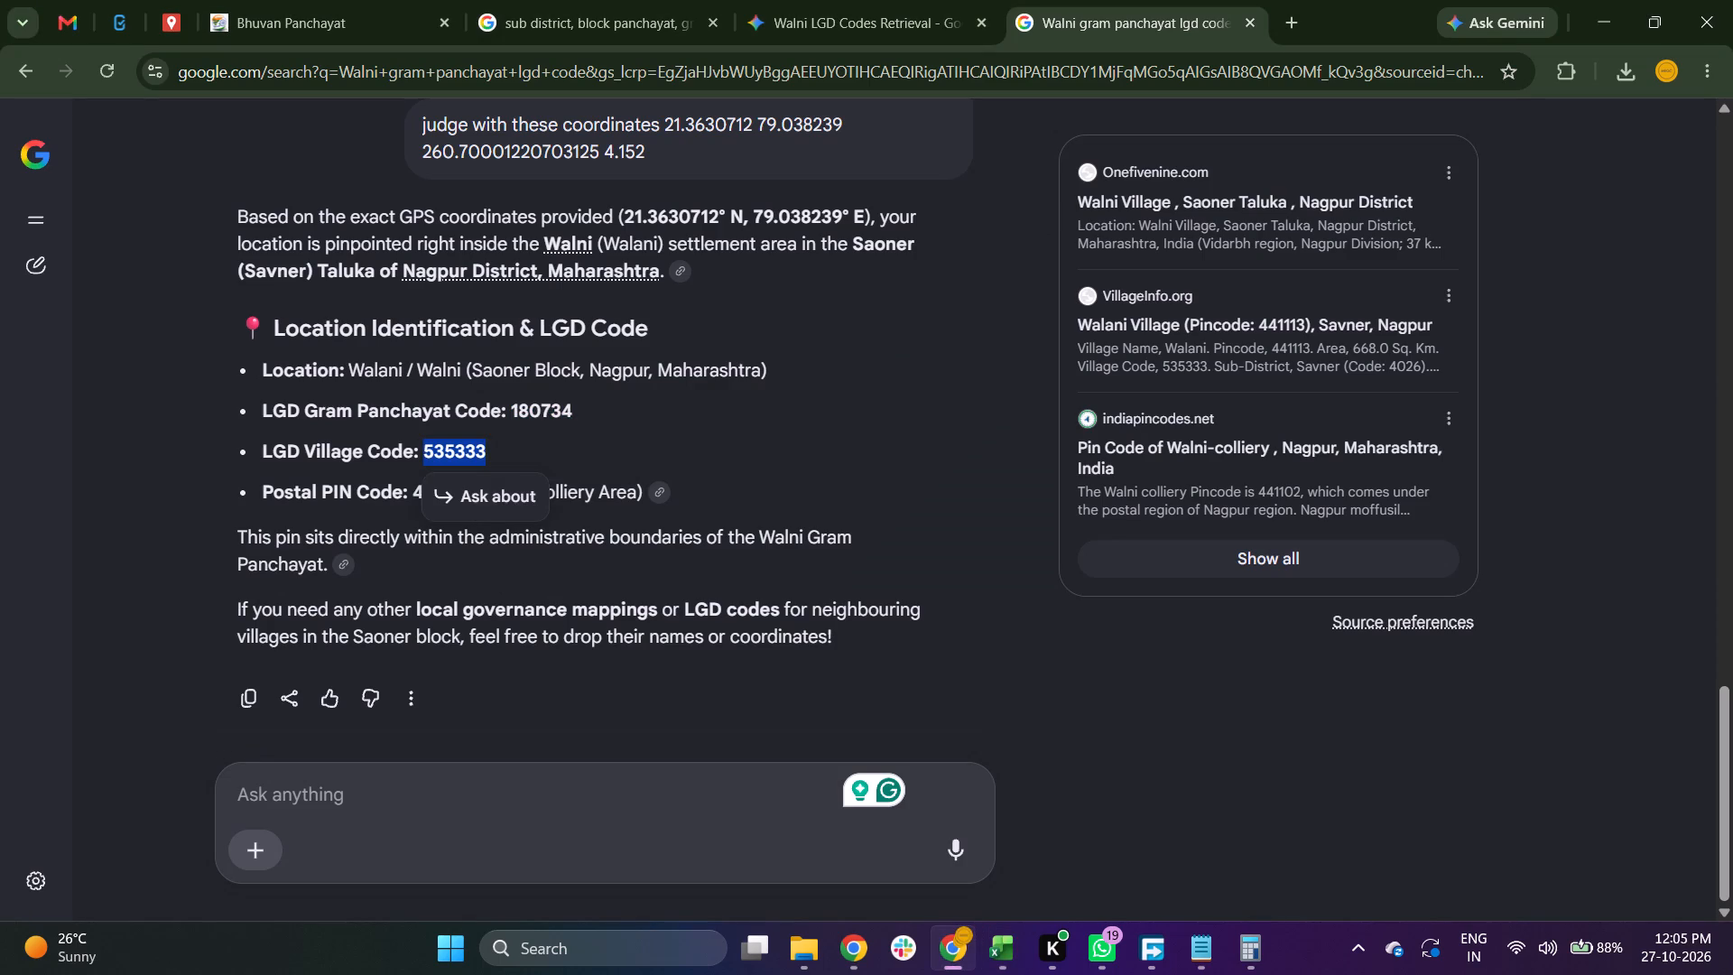
key(alt+Tab)
key(ctrl+v)
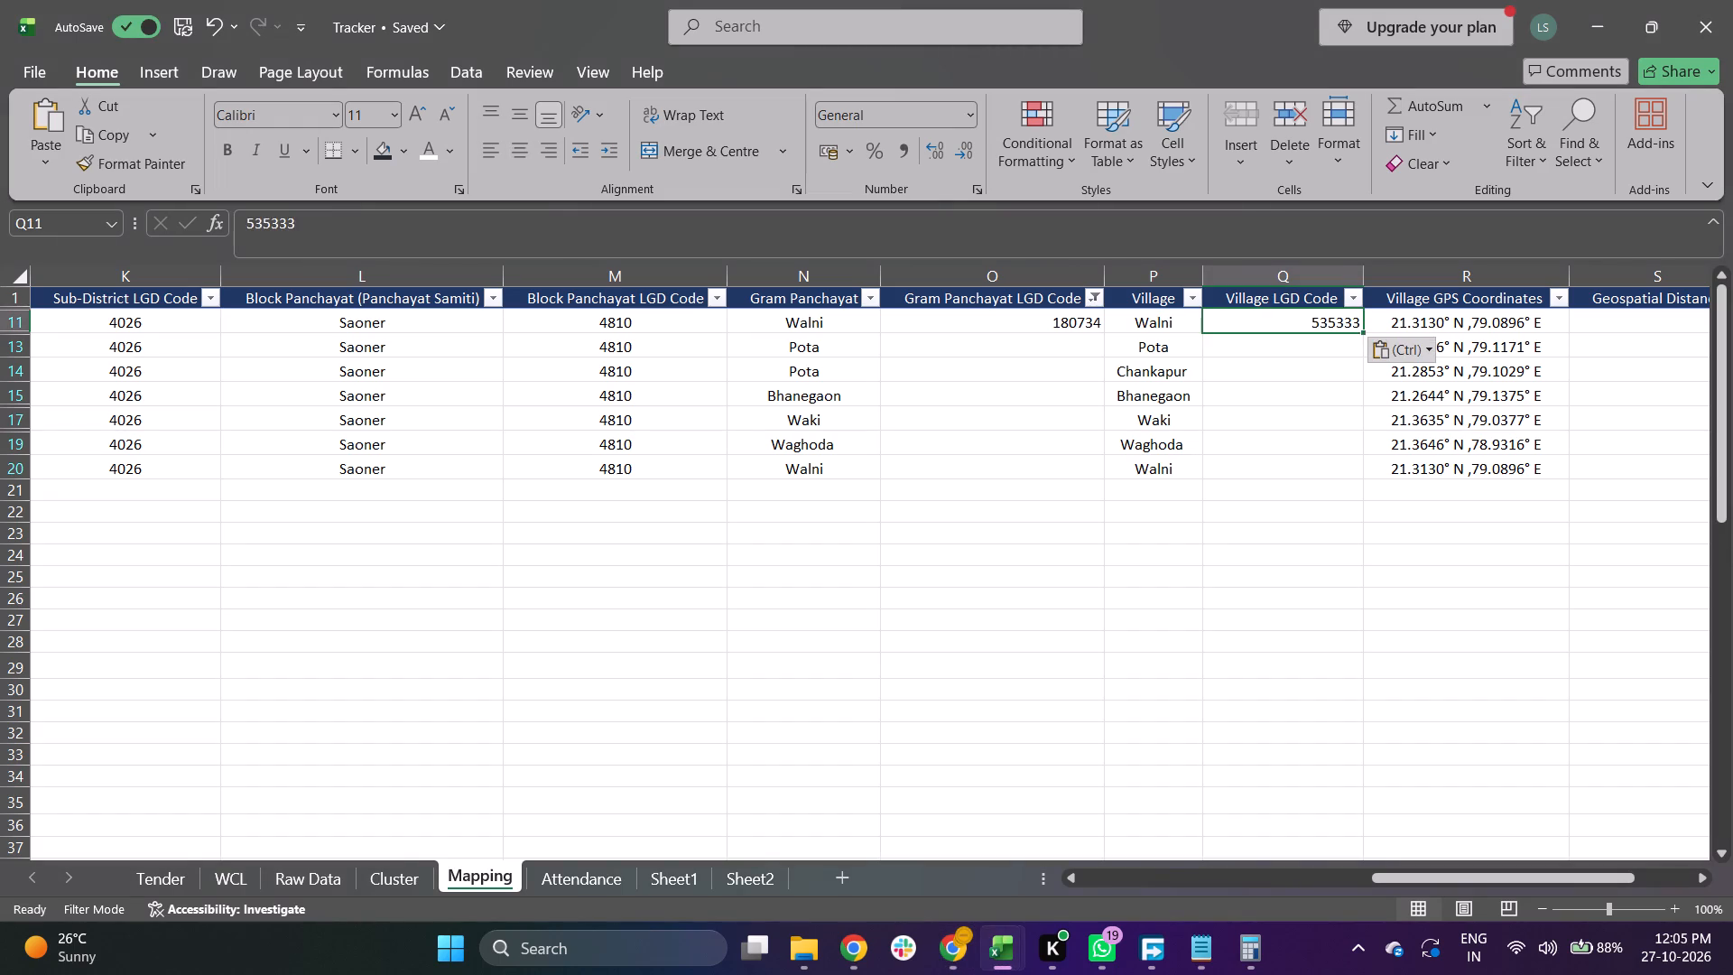
Review the Pota row 13 of the Mapping sheet across its cluster, mine, district, block, gram panchayat and village columns, and check Walni row 11's village GPS coordinates.
key(Right)
key(Left)
key(Down)
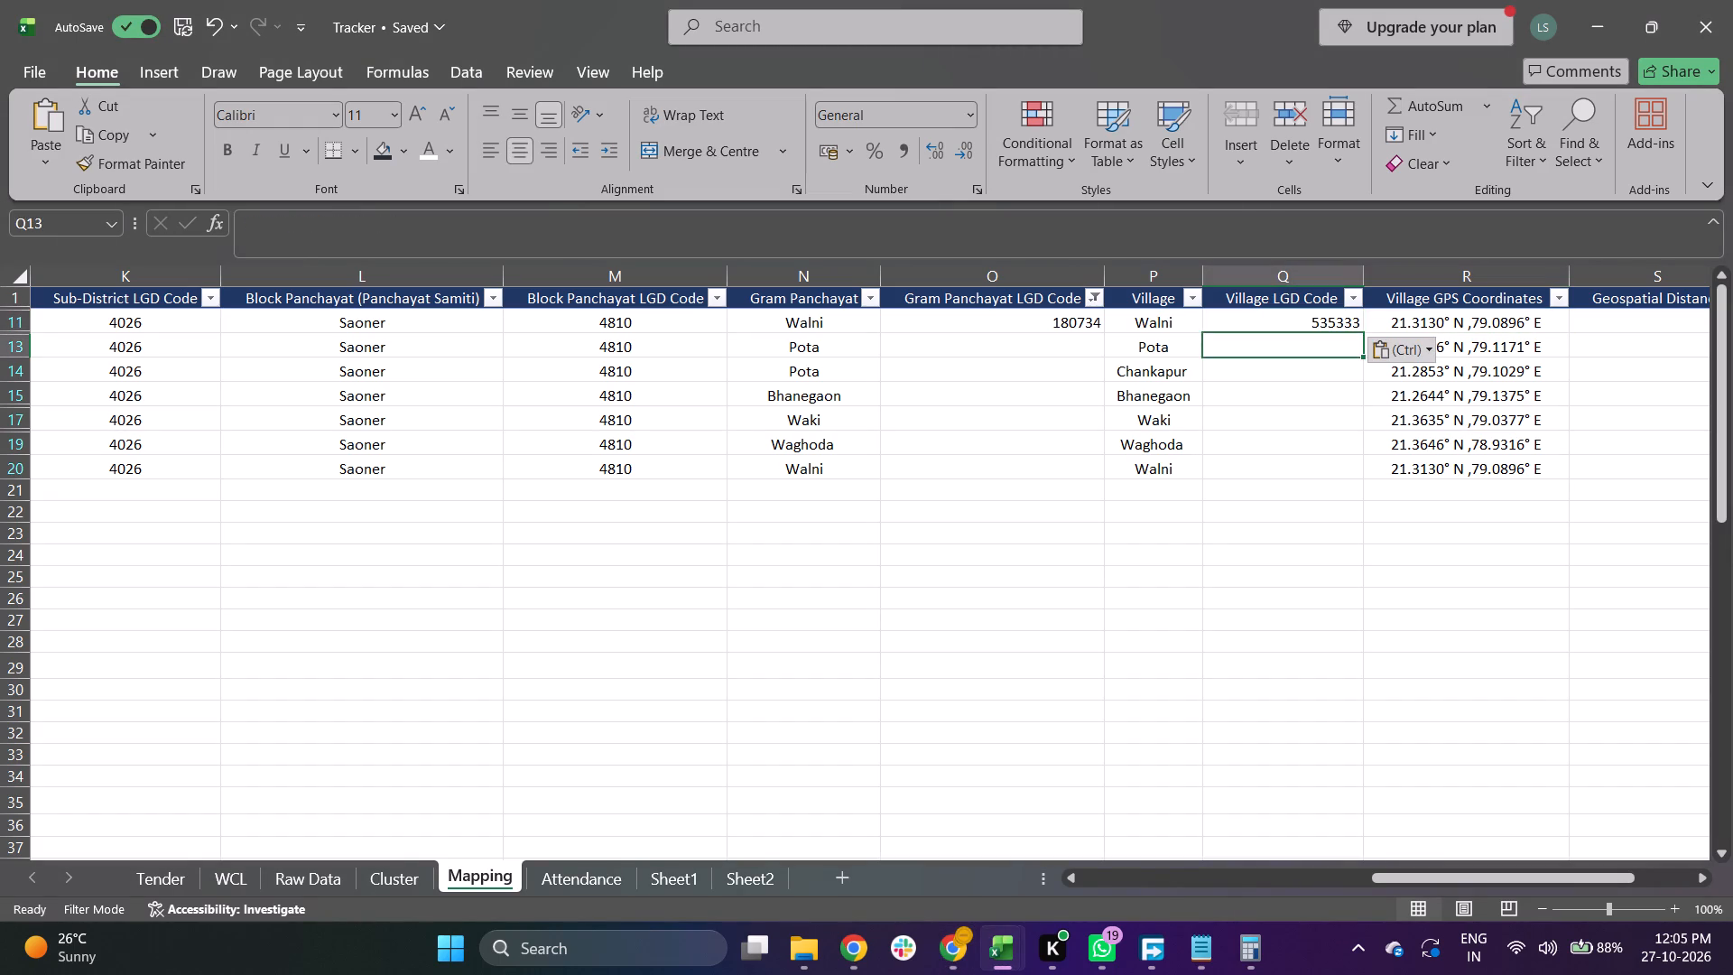
key(Left)
key(Left)
key(Left)
key(Left)
key(Left)
key(Left)
key(Left)
key(Left)
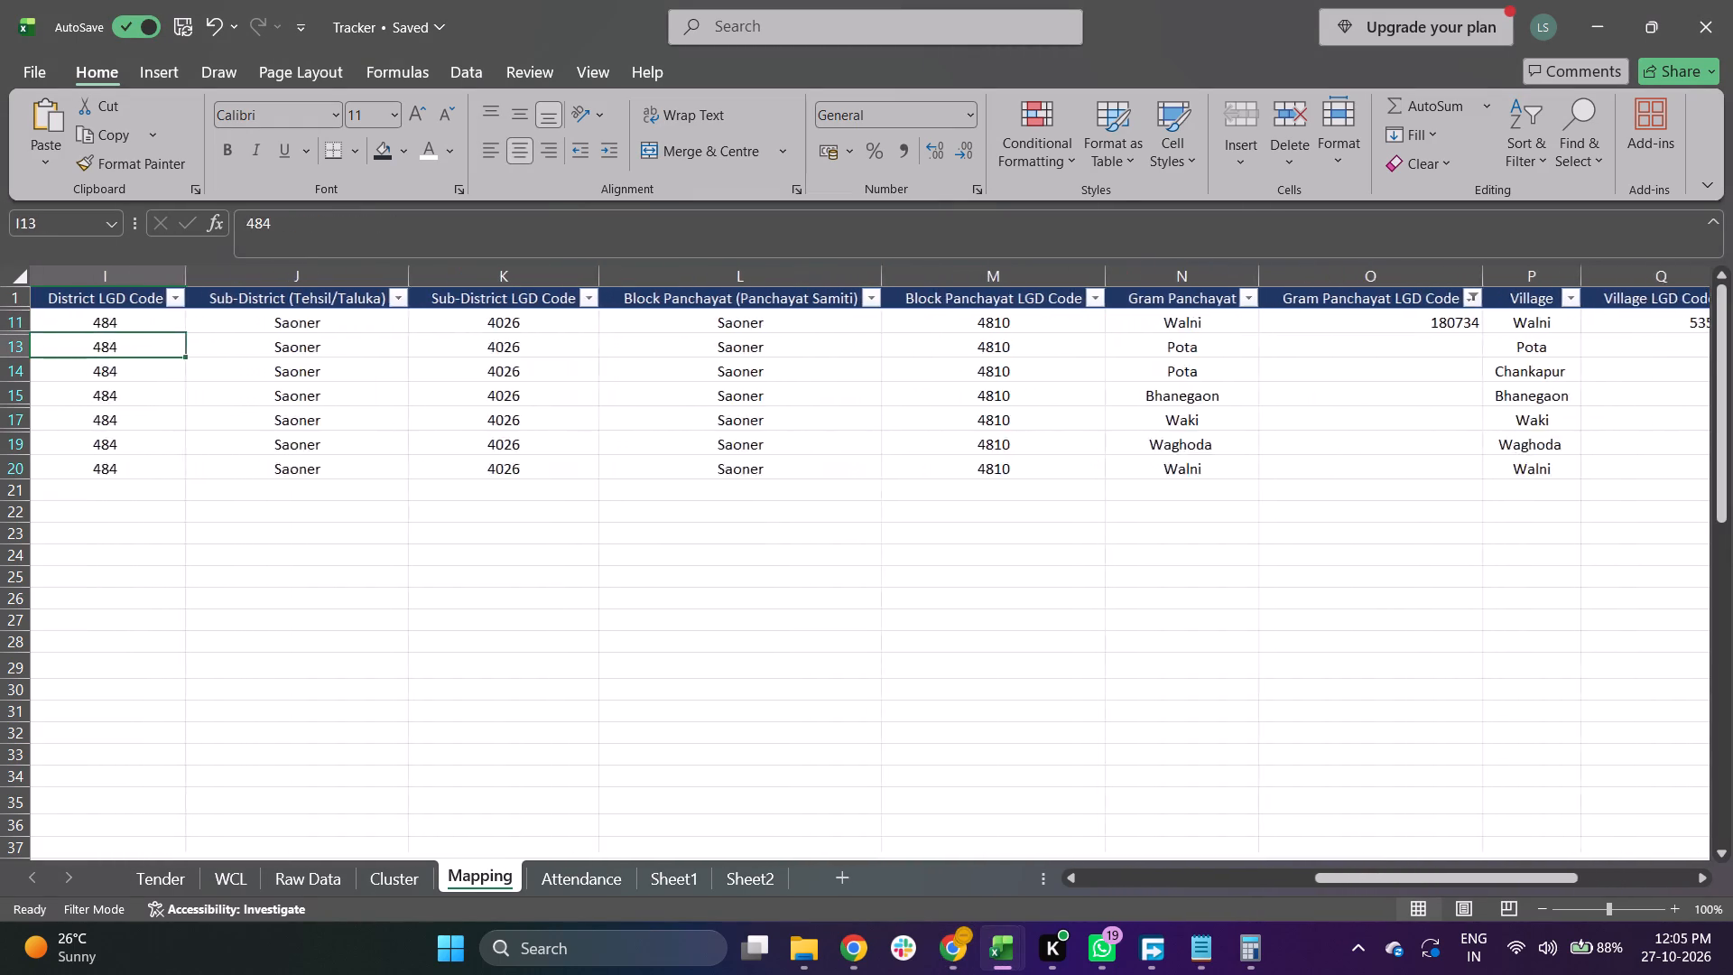
key(Left)
key(Left)
key(Left)
key(Left)
key(Left)
key(Left)
key(Left)
key(Left)
key(Left)
key(Right)
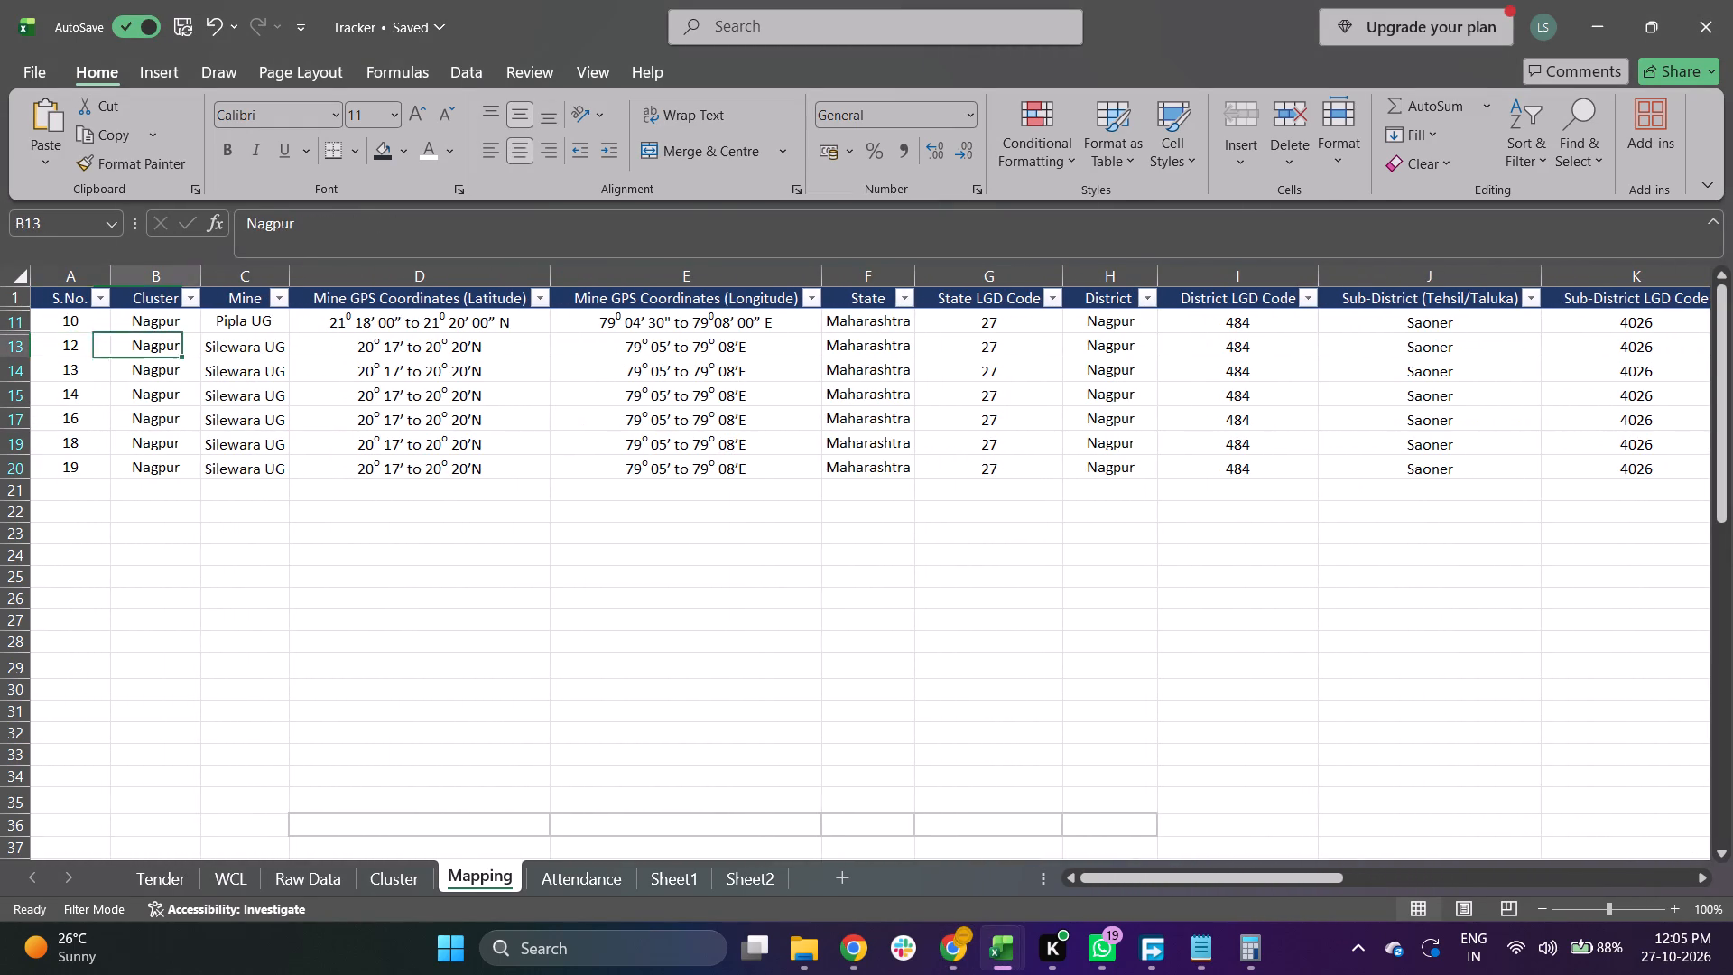
key(Right)
key(Right)
key(Right)
key(Right)
key(Right)
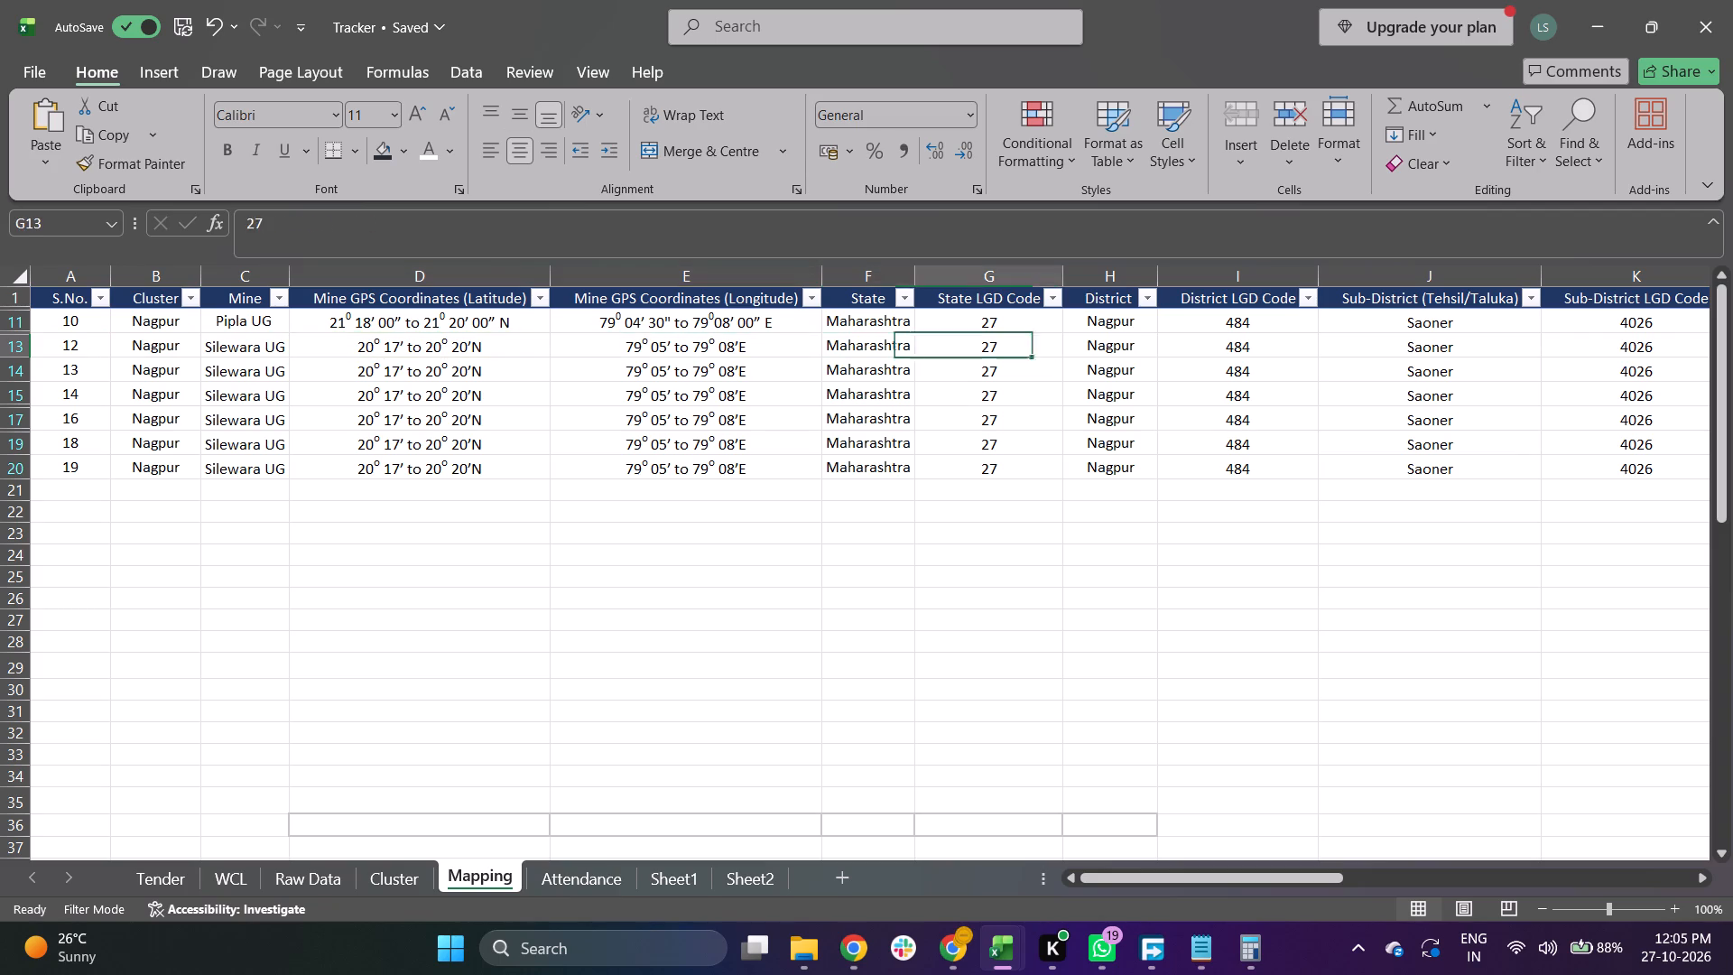
key(Right)
key(Right)
key(Right)
key(Right)
key(Right)
key(Right)
key(Right)
key(Right)
key(Right)
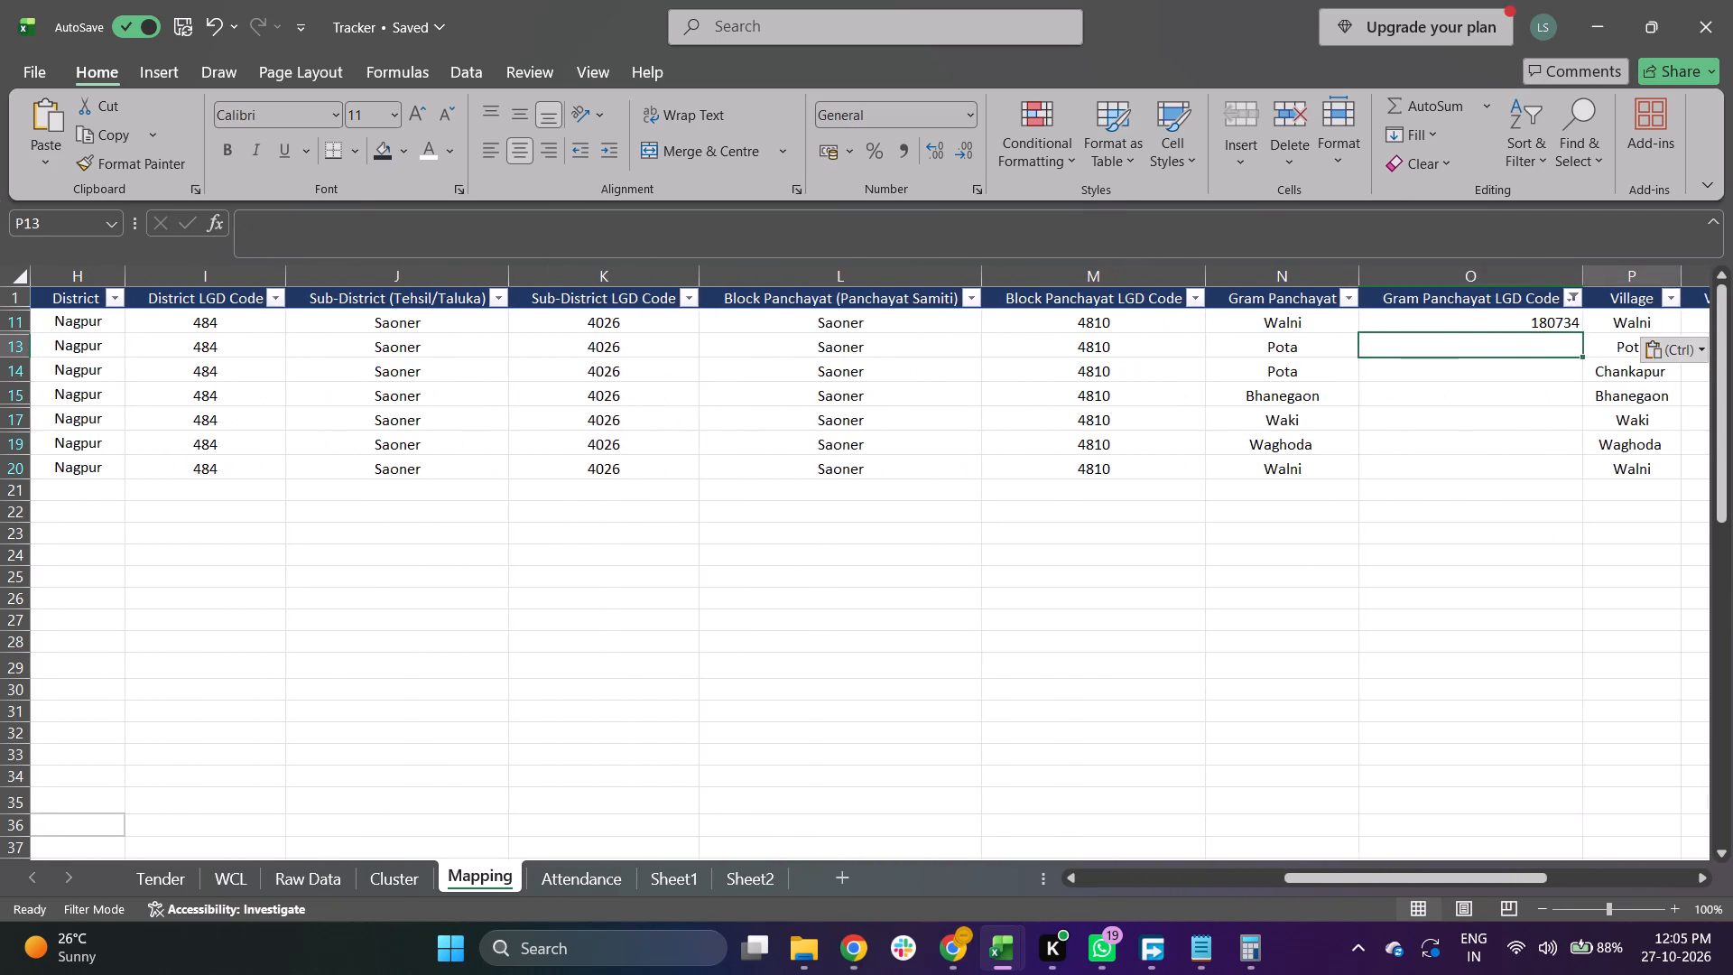
key(Right)
key(Right)
key(Up)
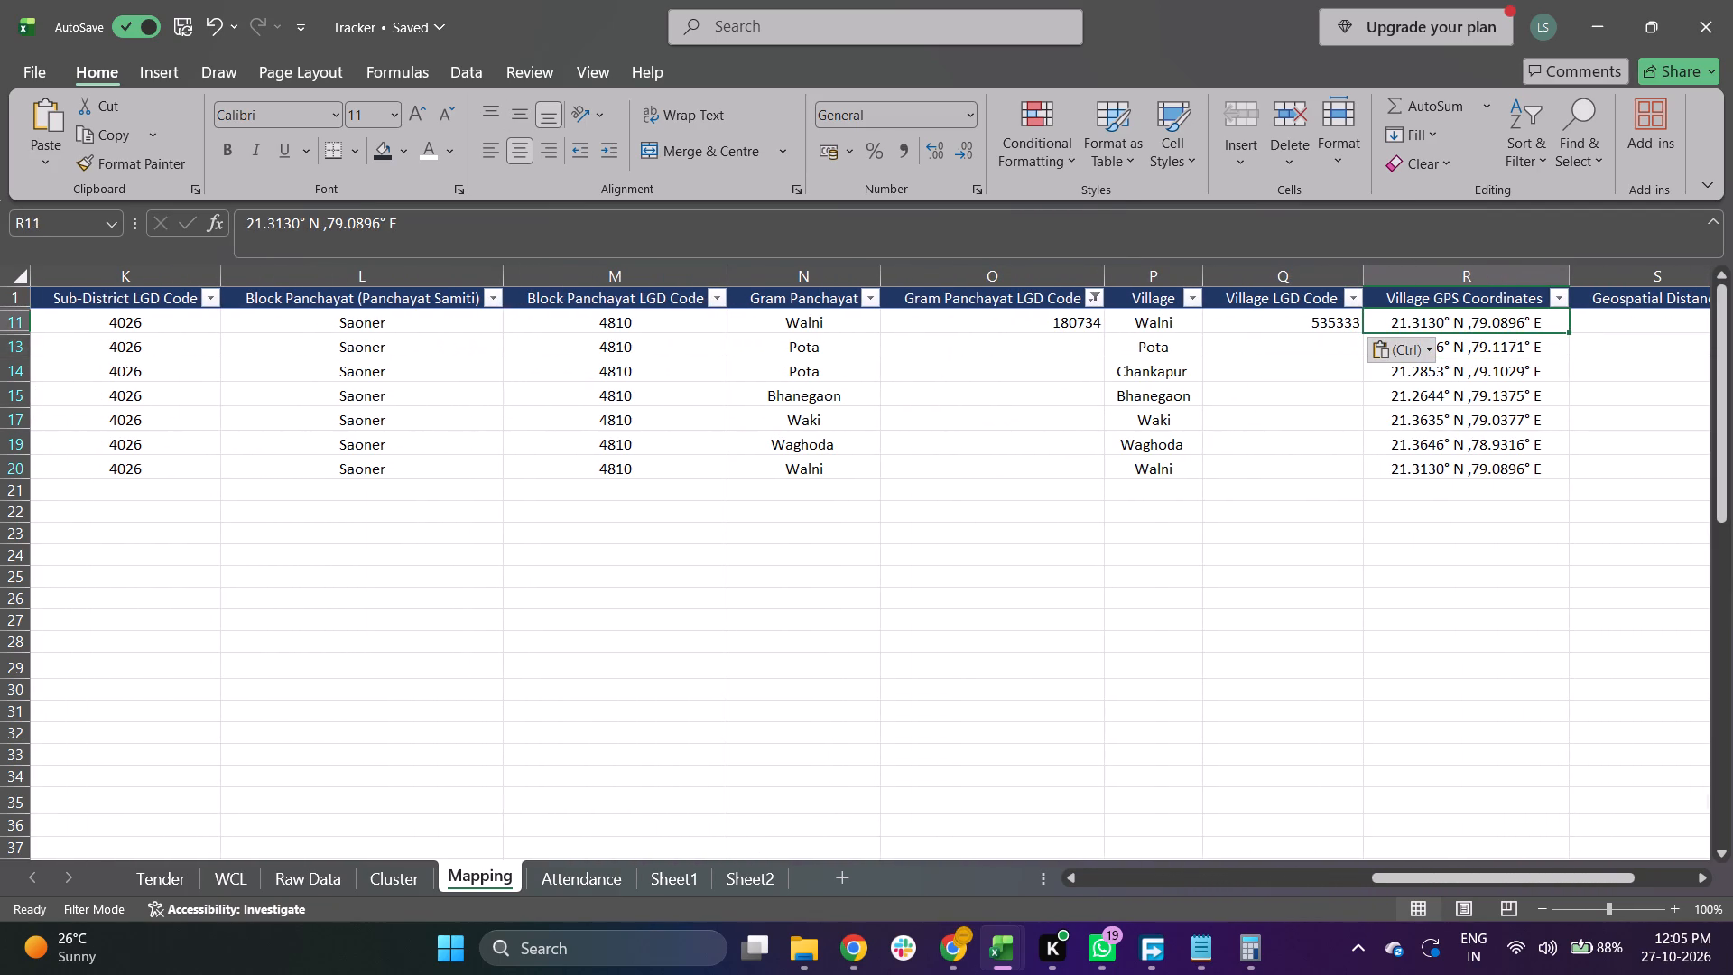
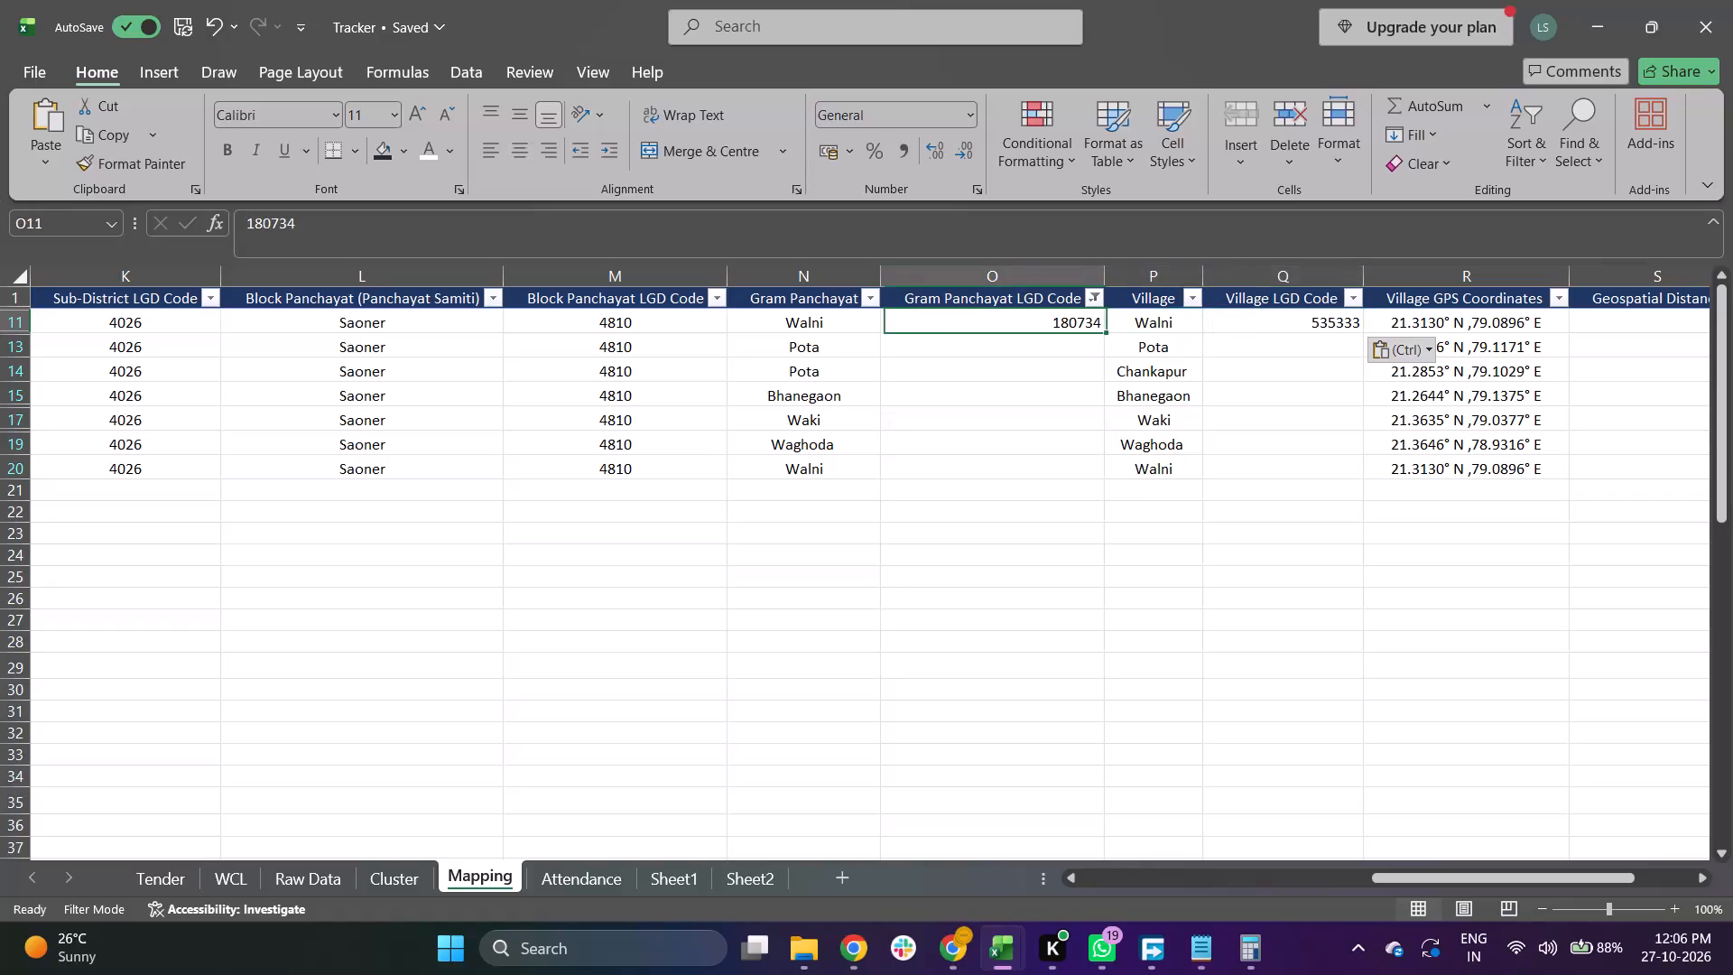
Copy gram panchayat LGD code 180734 from Walni row 11 into Walni row 20 of the Mapping sheet.
key(ctrl+c)
key(Down)
key(Down)
key(Down)
key(Down)
key(Down)
key(Down)
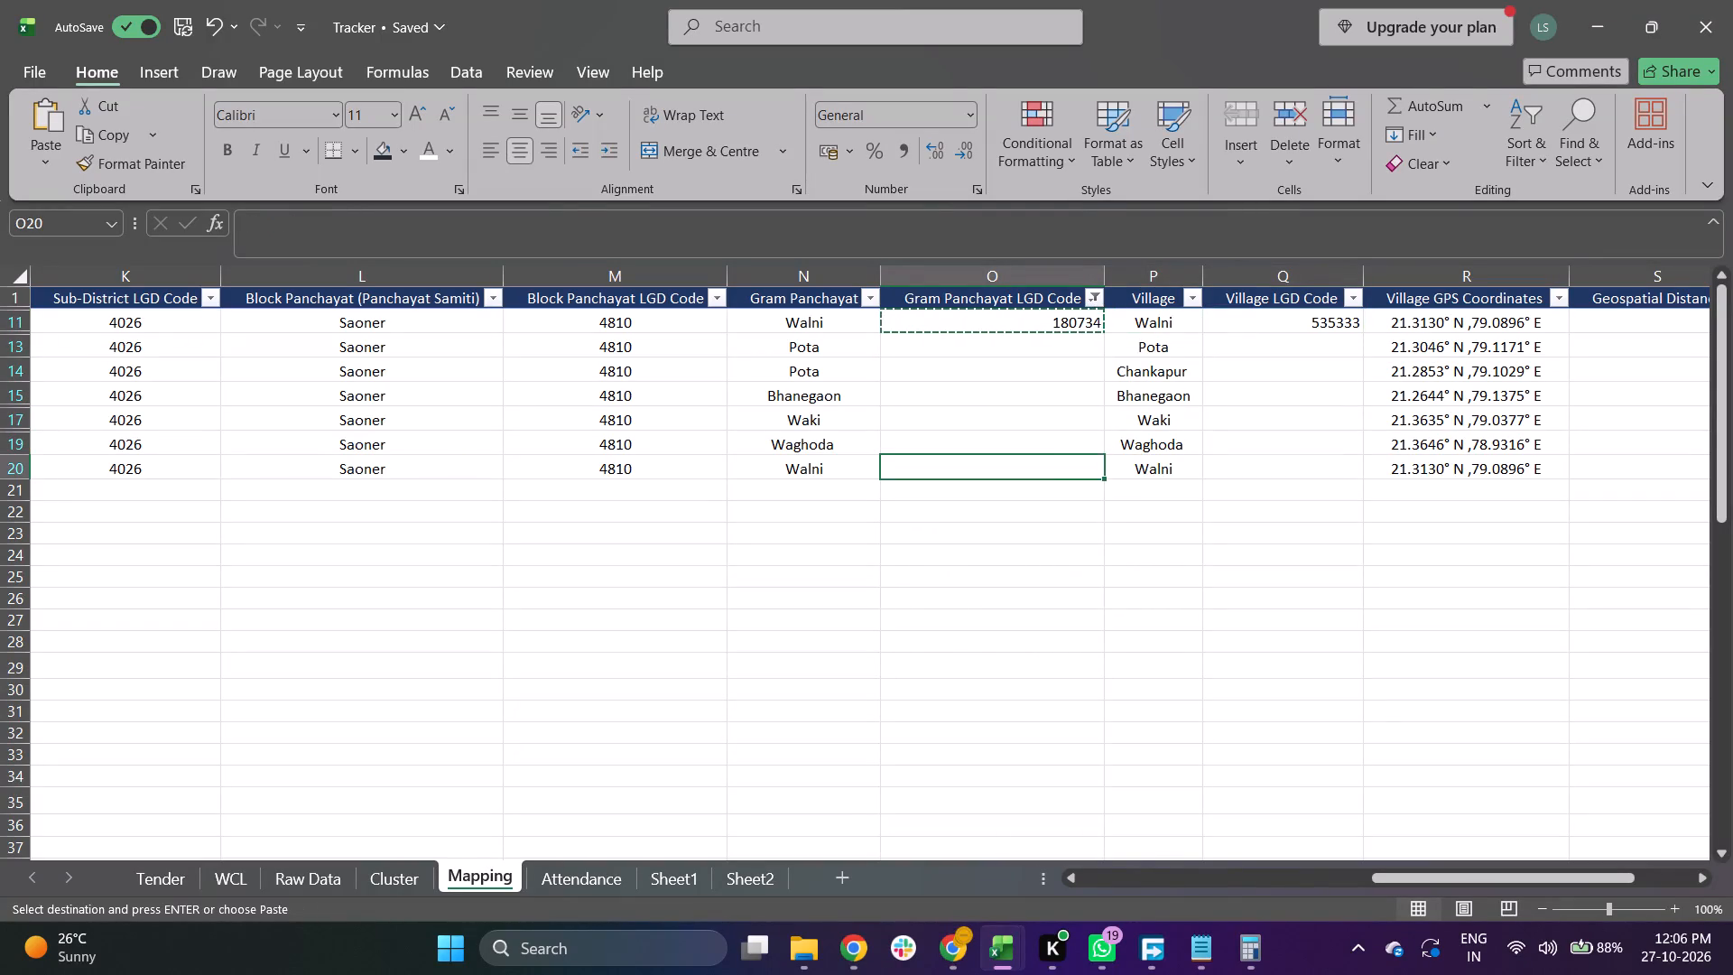
key(ctrl+v)
Copy village LGD code 535333 from Walni row 11 into the Village LGD Code cell of Walni row 20.
key(Right)
key(Right)
key(Up)
key(Up)
key(Up)
key(Up)
key(Up)
key(Up)
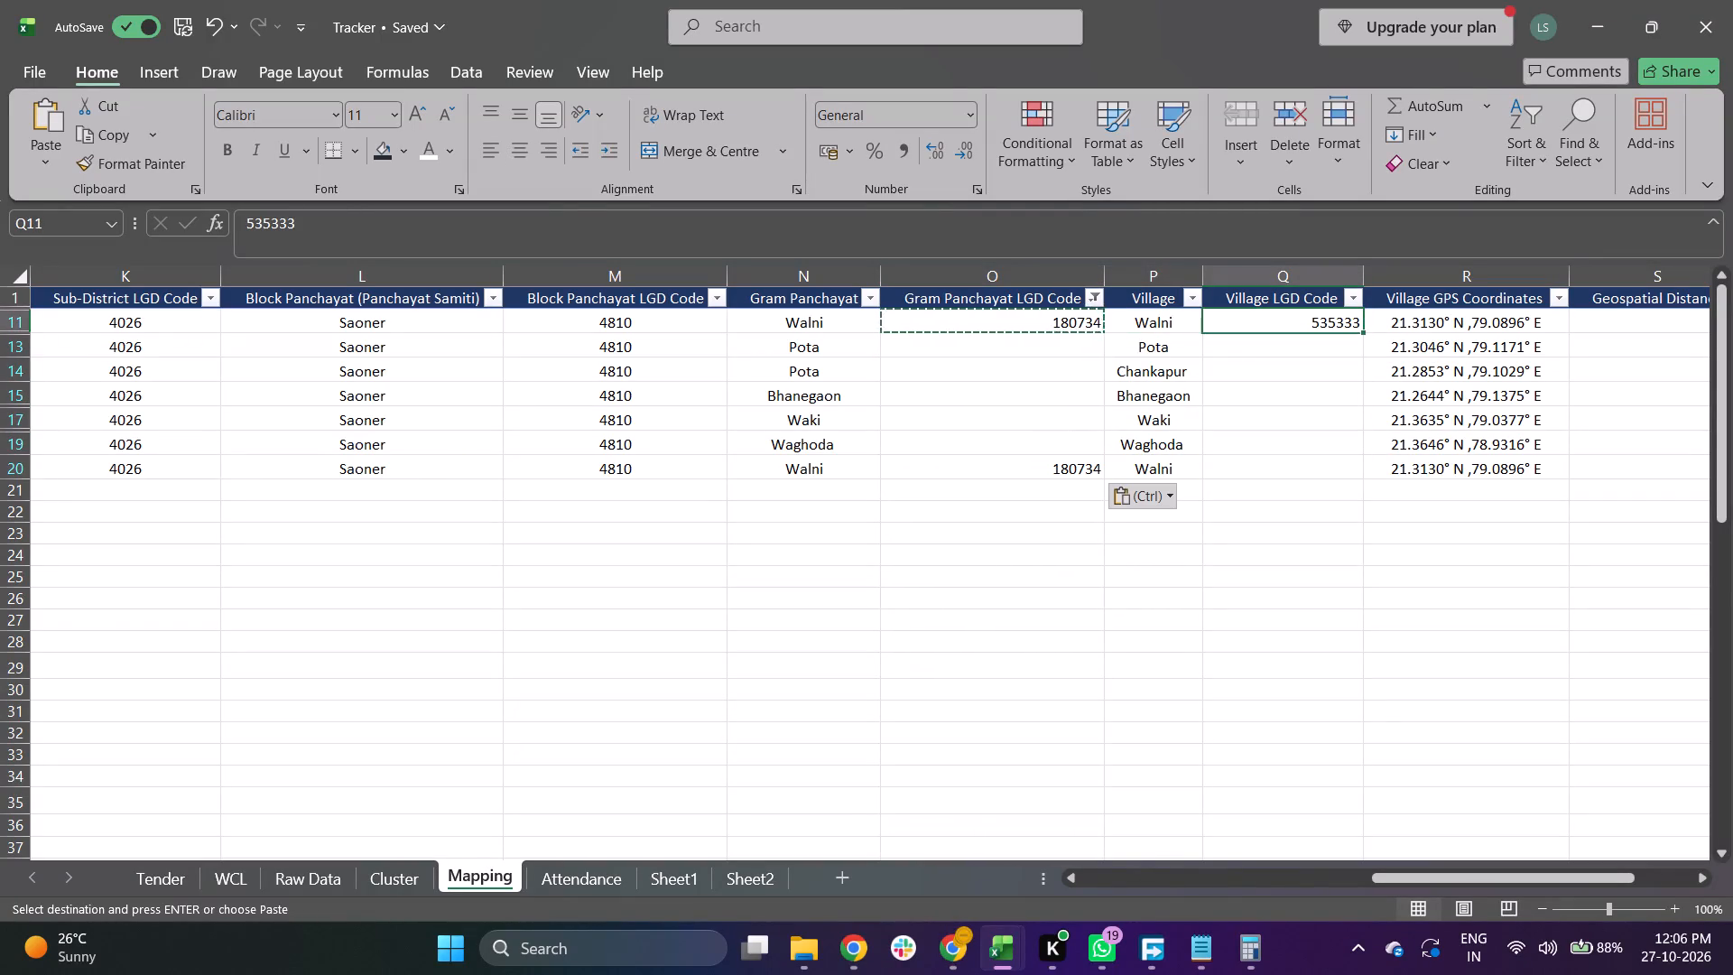
key(ctrl+c)
key(Down)
key(Down)
key(Down)
key(Down)
key(Down)
key(Down)
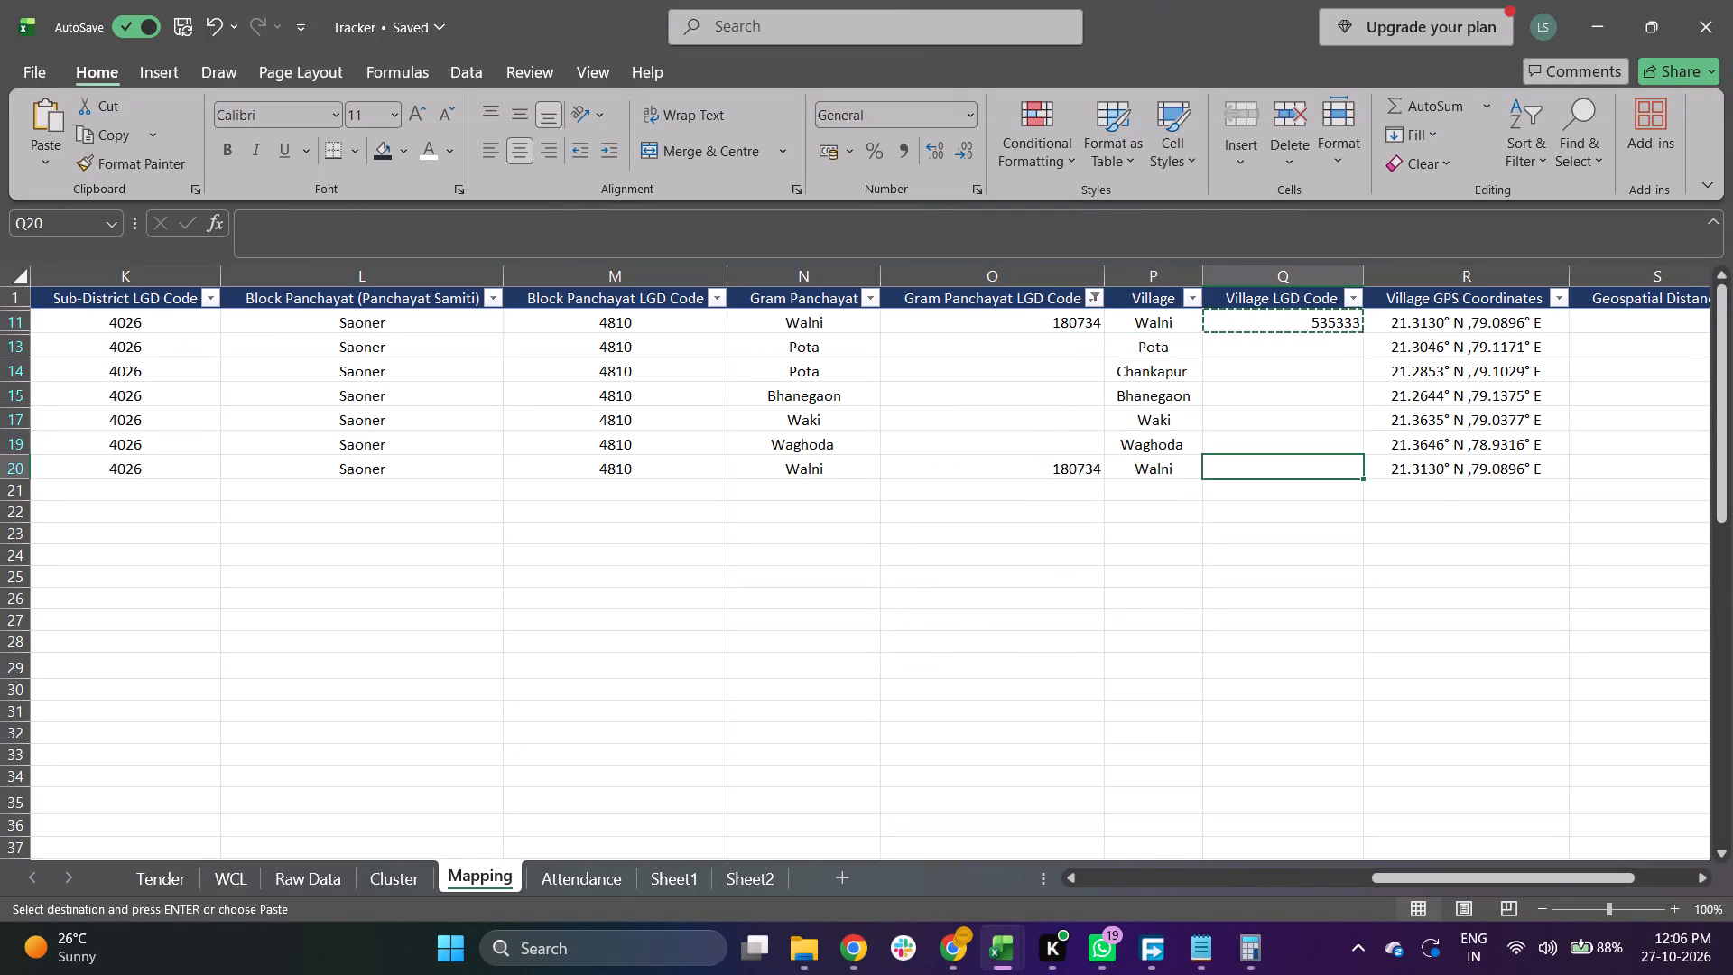
key(ctrl+v)
Review the Pota row 13 across its location columns and check which remaining rows still lack gram panchayat and village LGD codes.
key(Right)
key(Right)
key(Right)
key(Right)
key(Left)
key(Left)
key(Left)
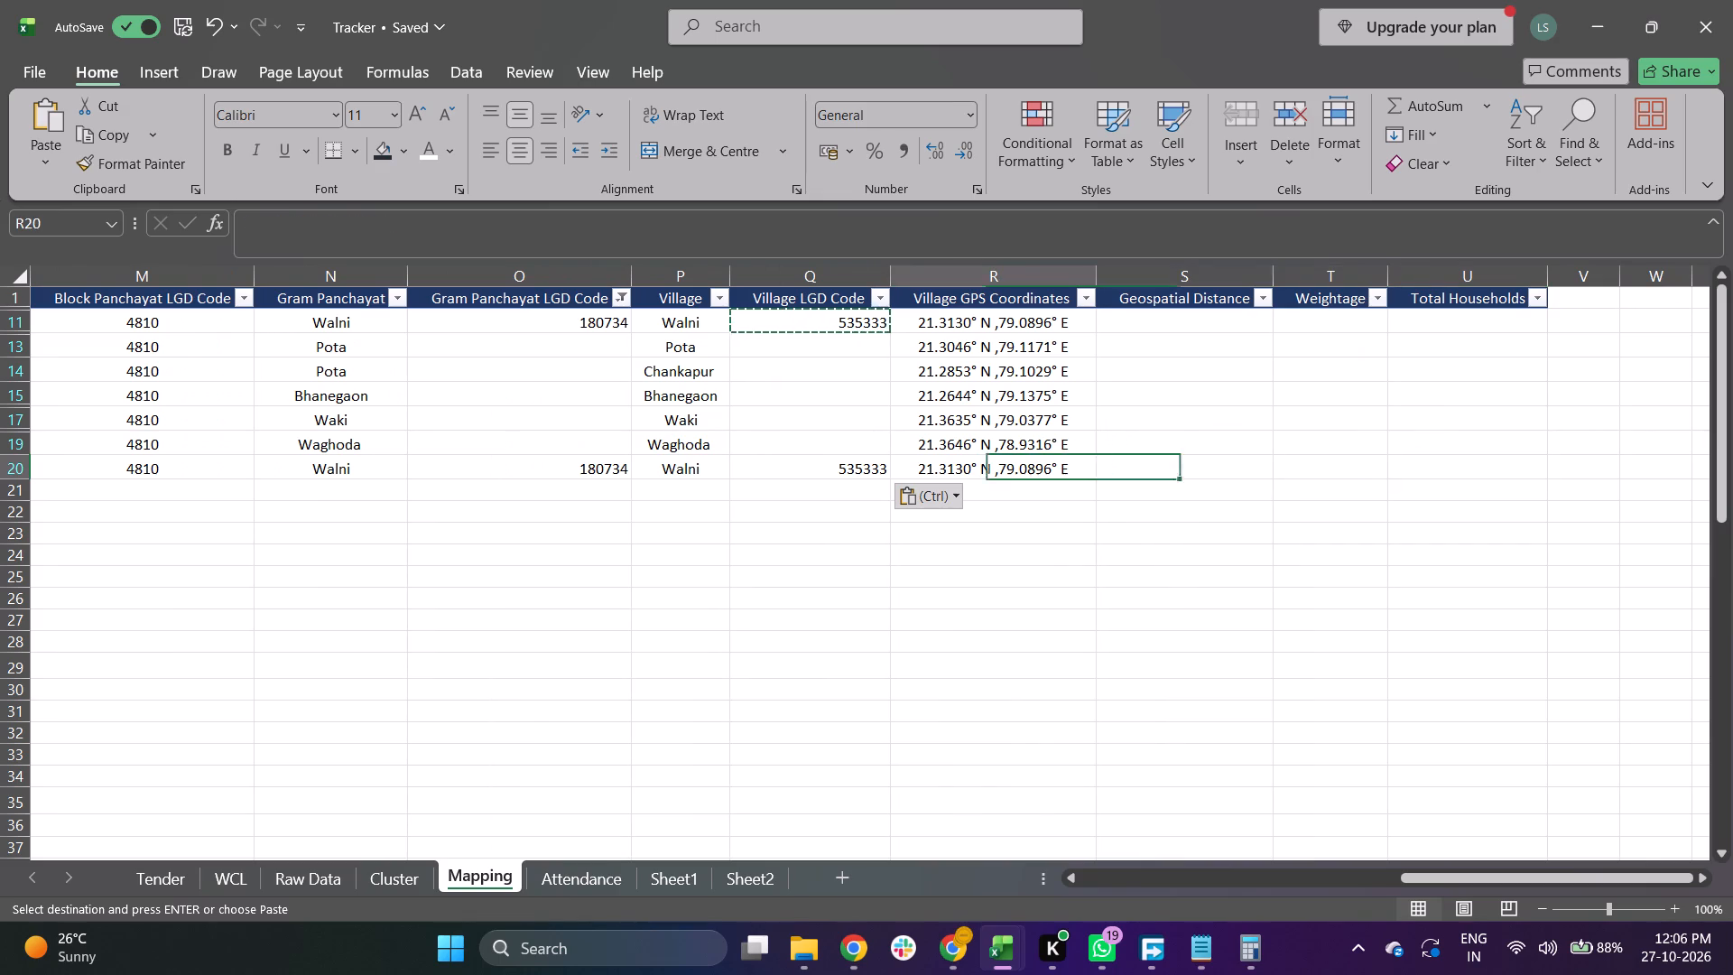
key(Up)
key(Up)
key(Up)
key(Up)
key(Up)
key(Left)
key(Left)
key(Left)
key(Left)
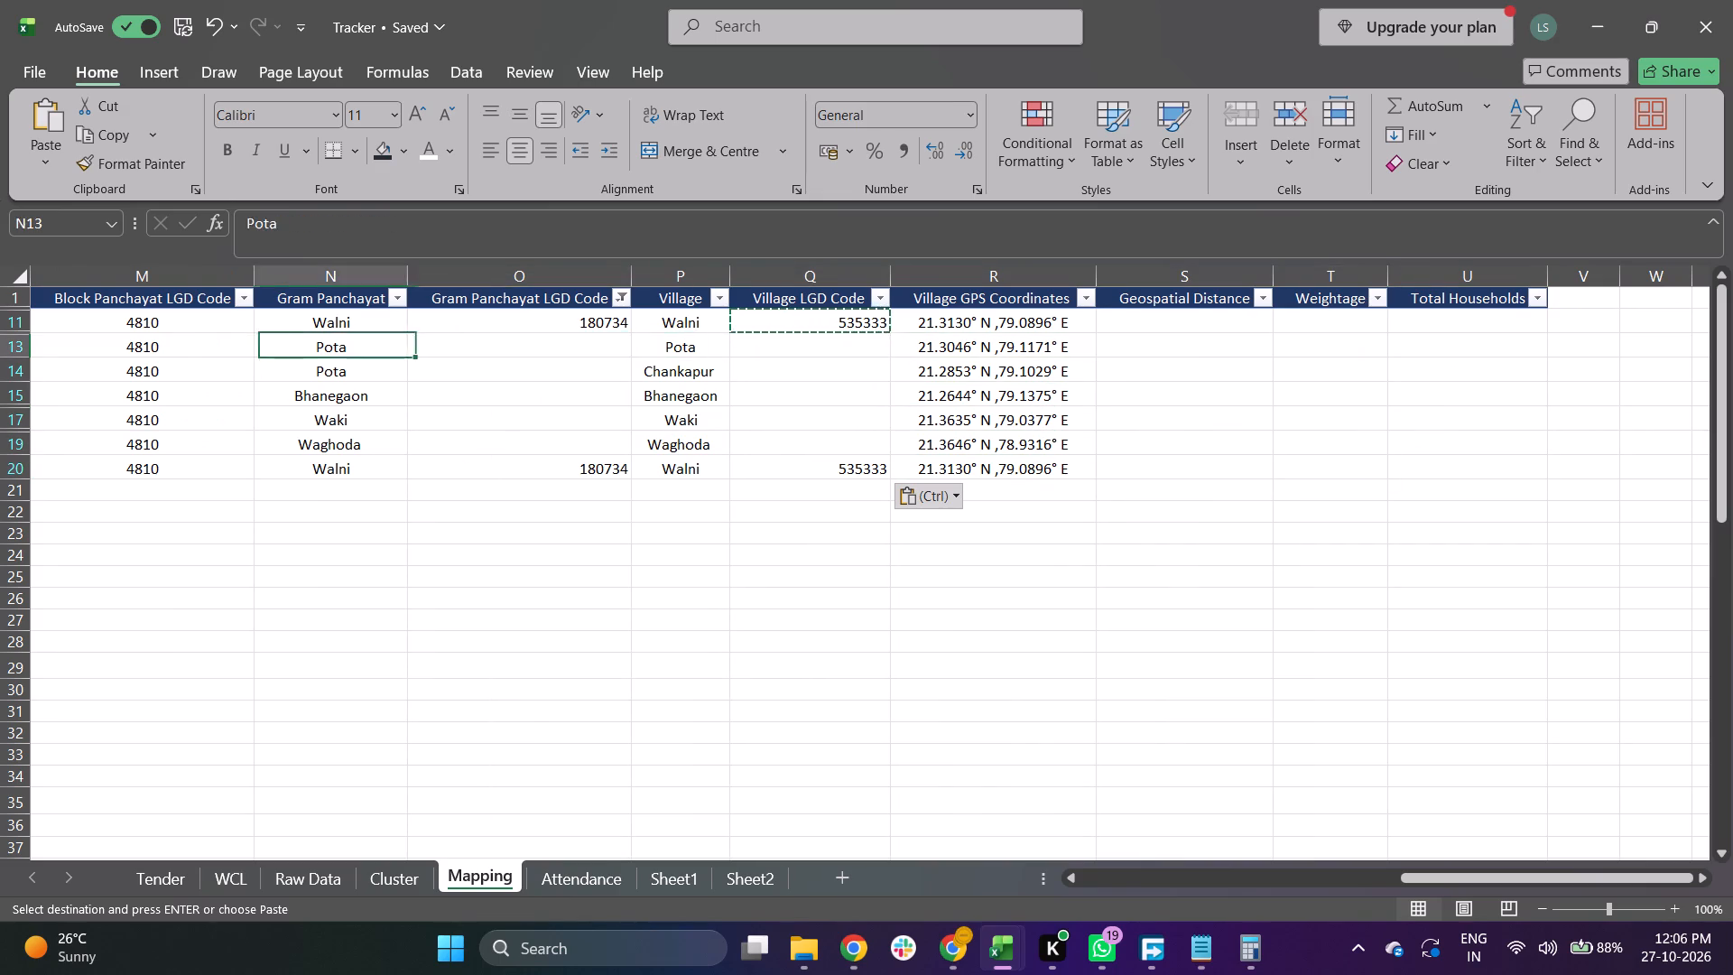
key(Left)
key(Left)
key(Left)
key(Left)
key(Left)
key(Left)
key(Left)
key(Left)
key(Right)
key(Right)
key(Right)
key(Right)
key(Right)
key(Right)
key(Right)
key(Right)
key(Right)
key(Right)
key(Right)
key(Right)
key(Right)
key(Right)
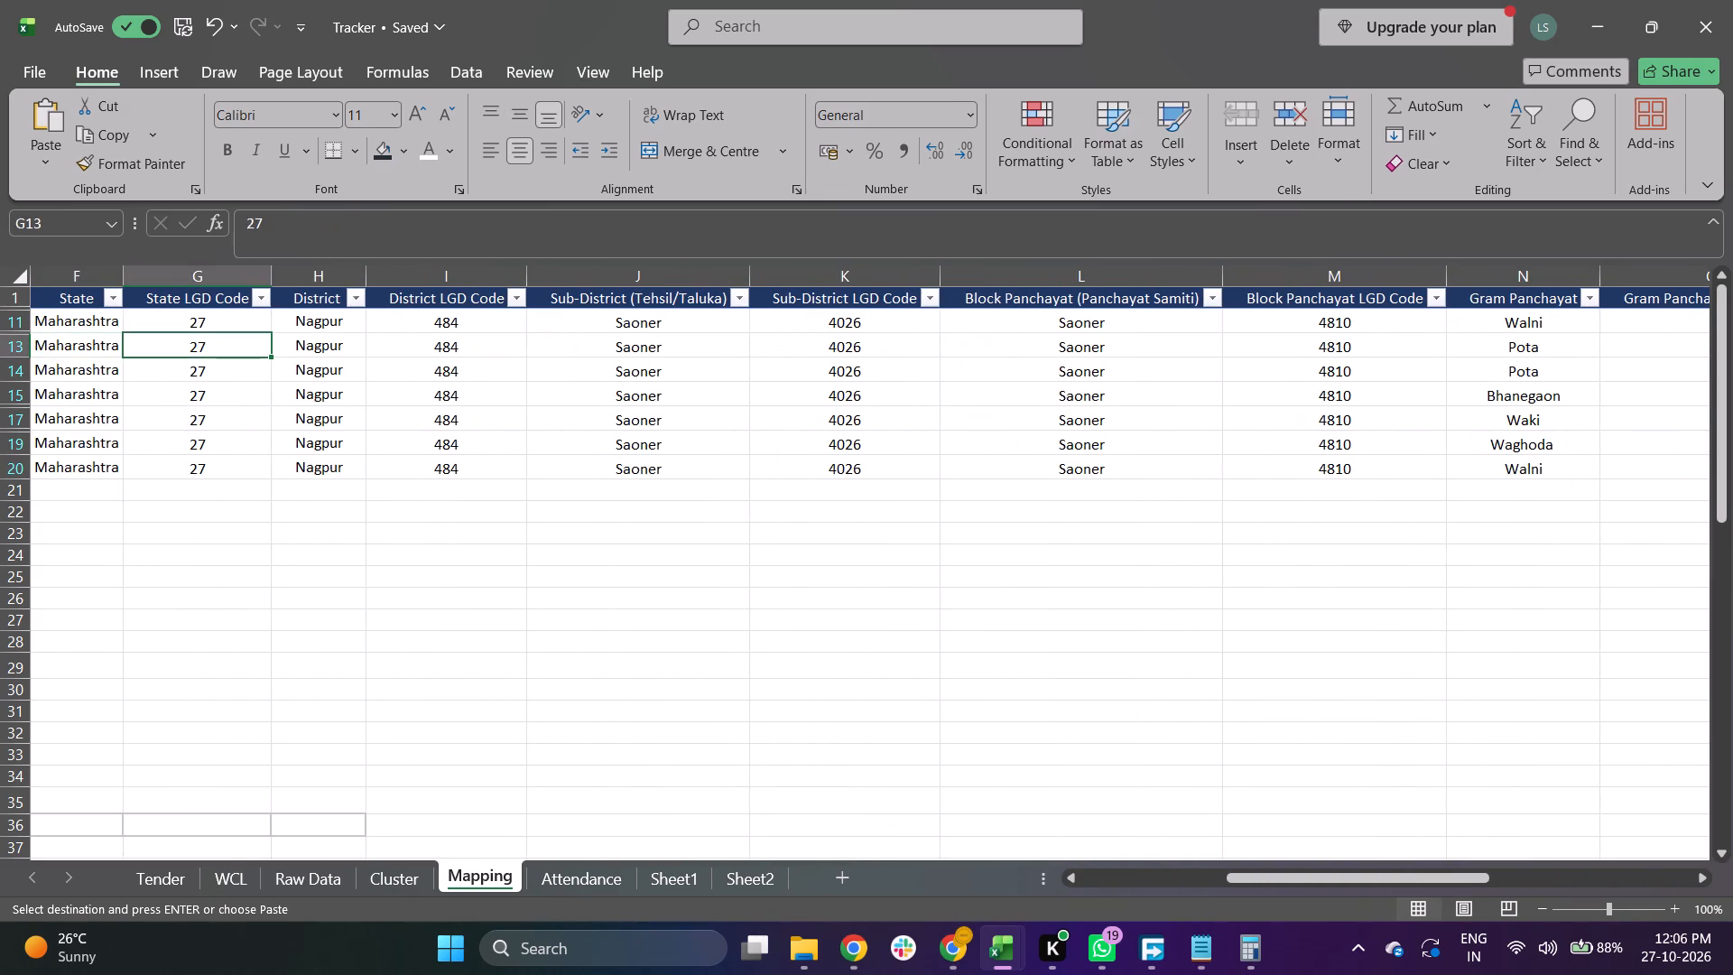
key(Left)
key(Left)
key(Left)
key(Left)
key(Left)
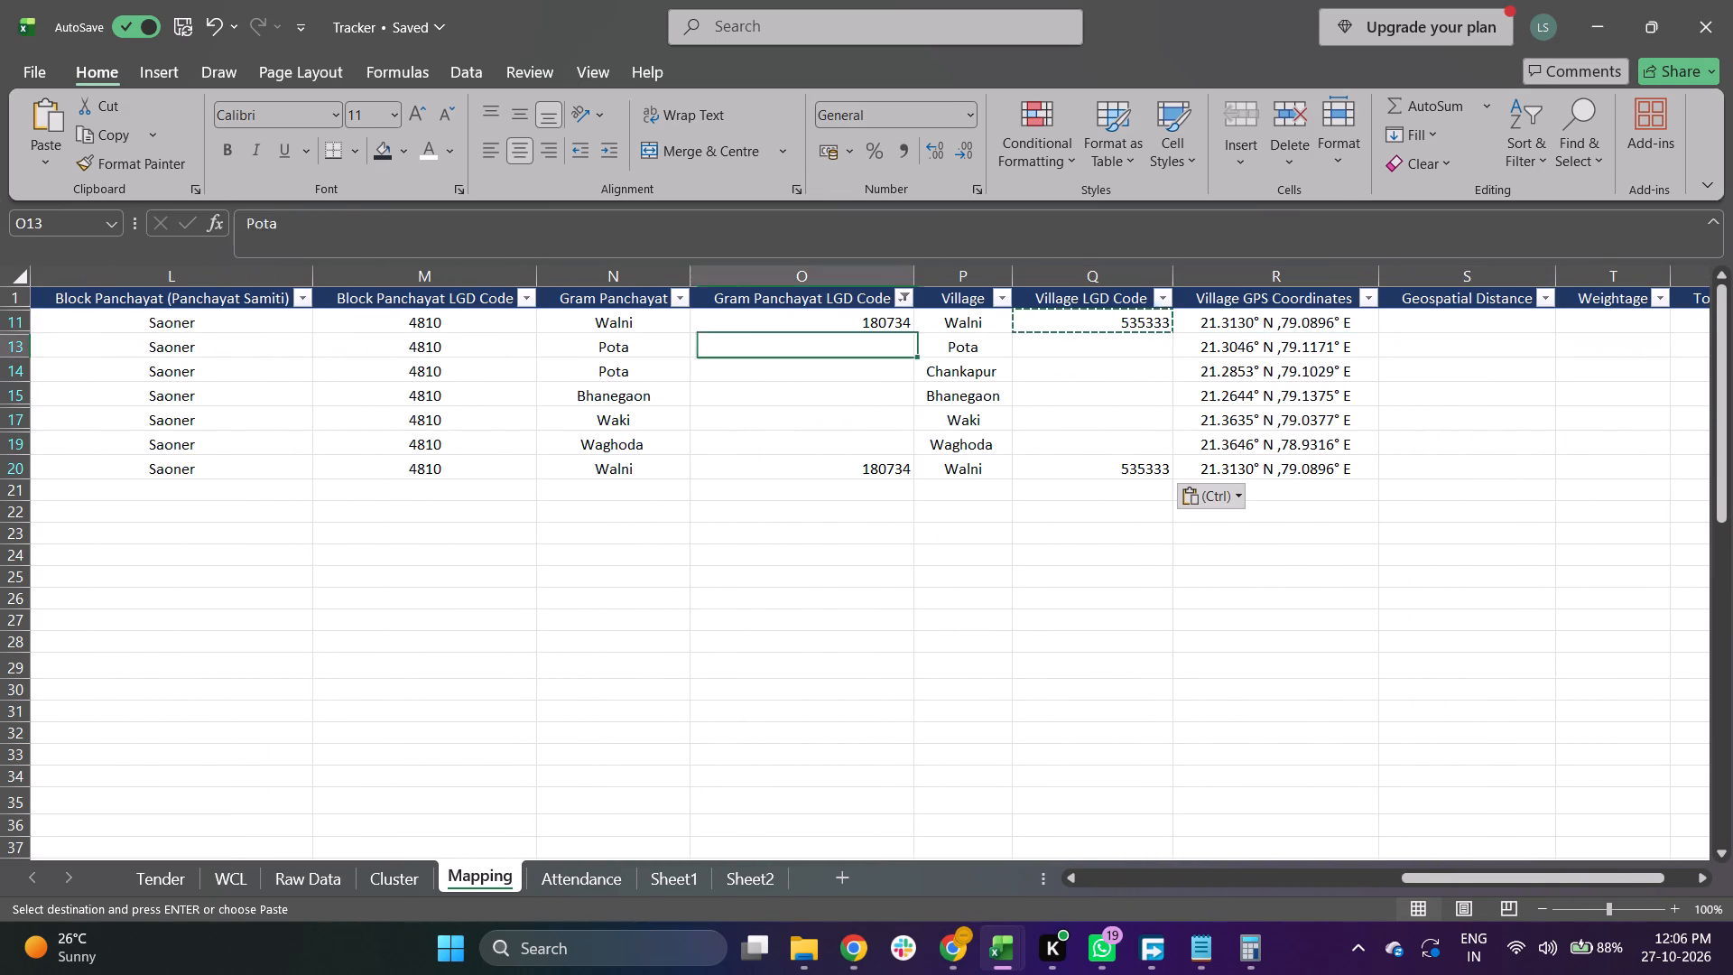
key(Left)
key(Left)
key(Right)
key(Right)
key(Right)
key(Right)
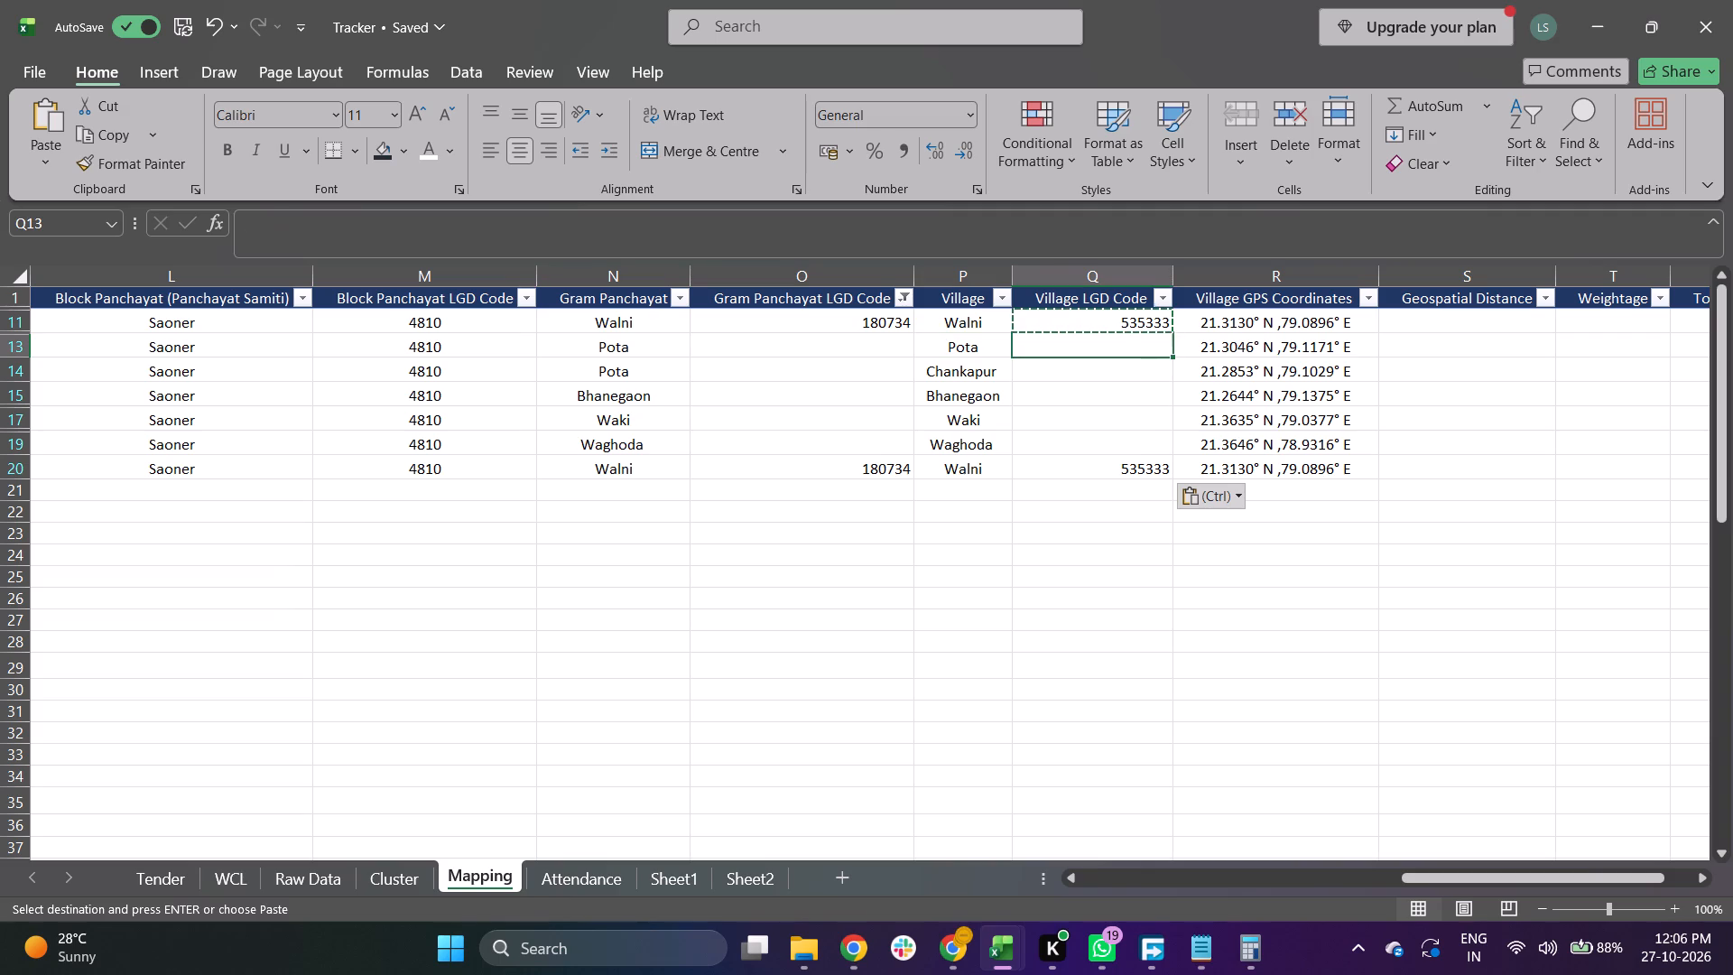
key(Down)
key(Down)
key(Down)
key(Down)
key(Left)
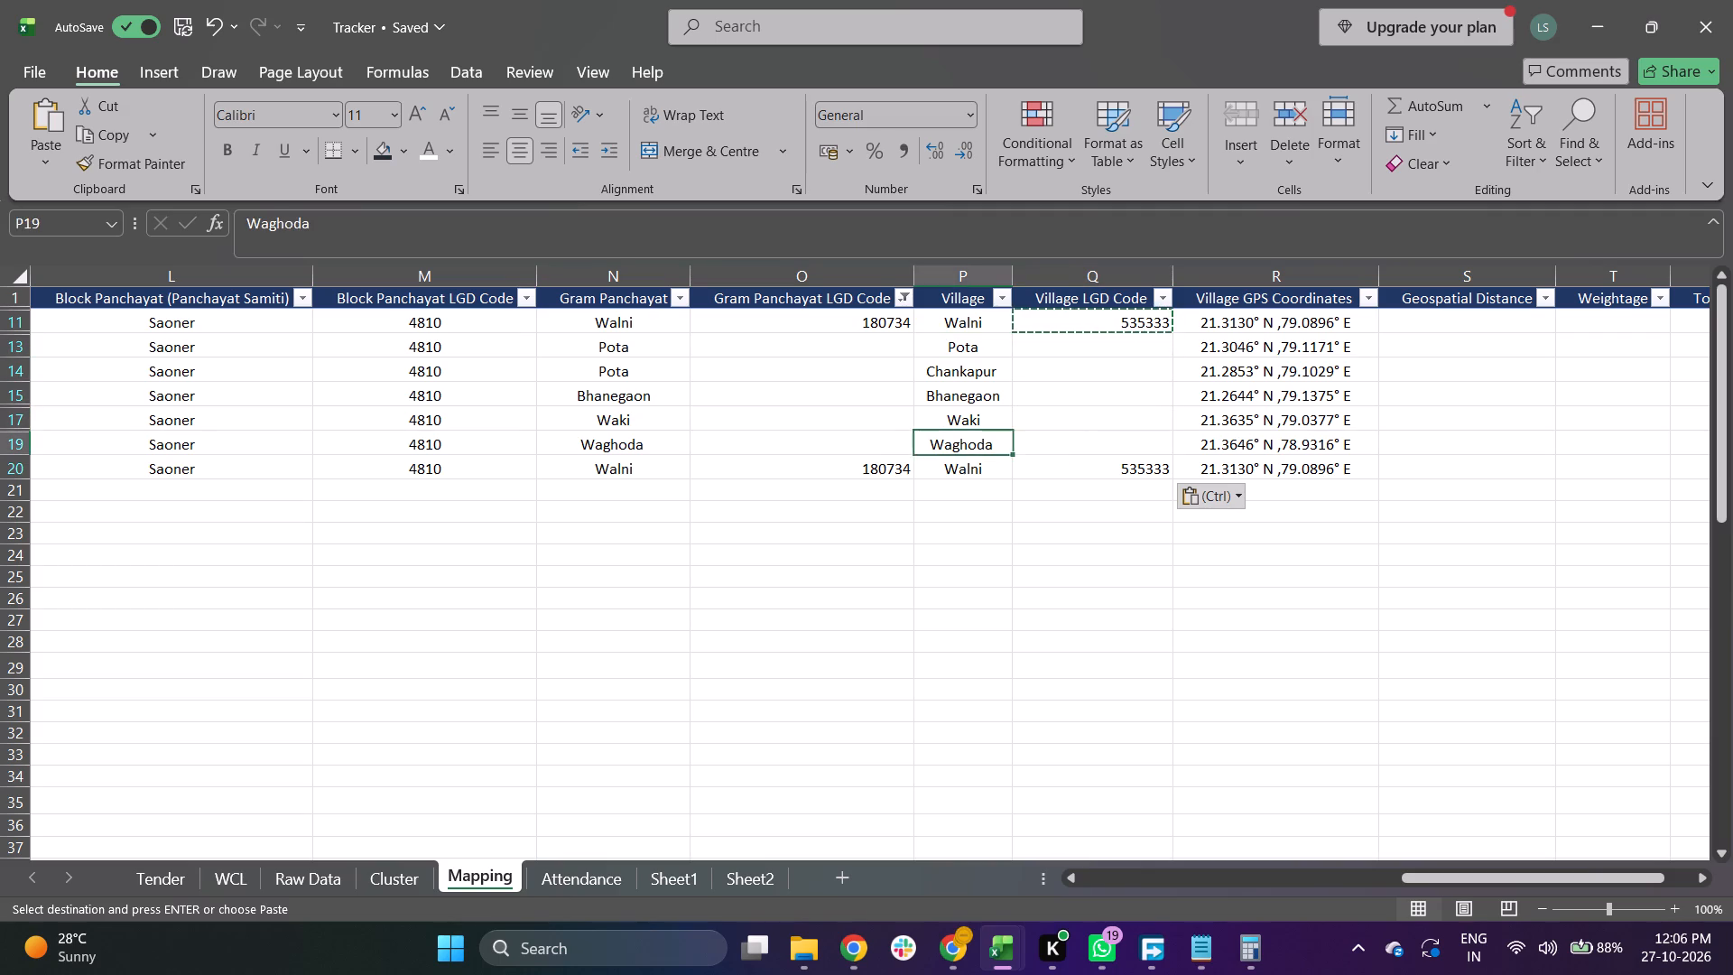
key(Left)
key(Up)
key(Up)
key(Up)
key(Up)
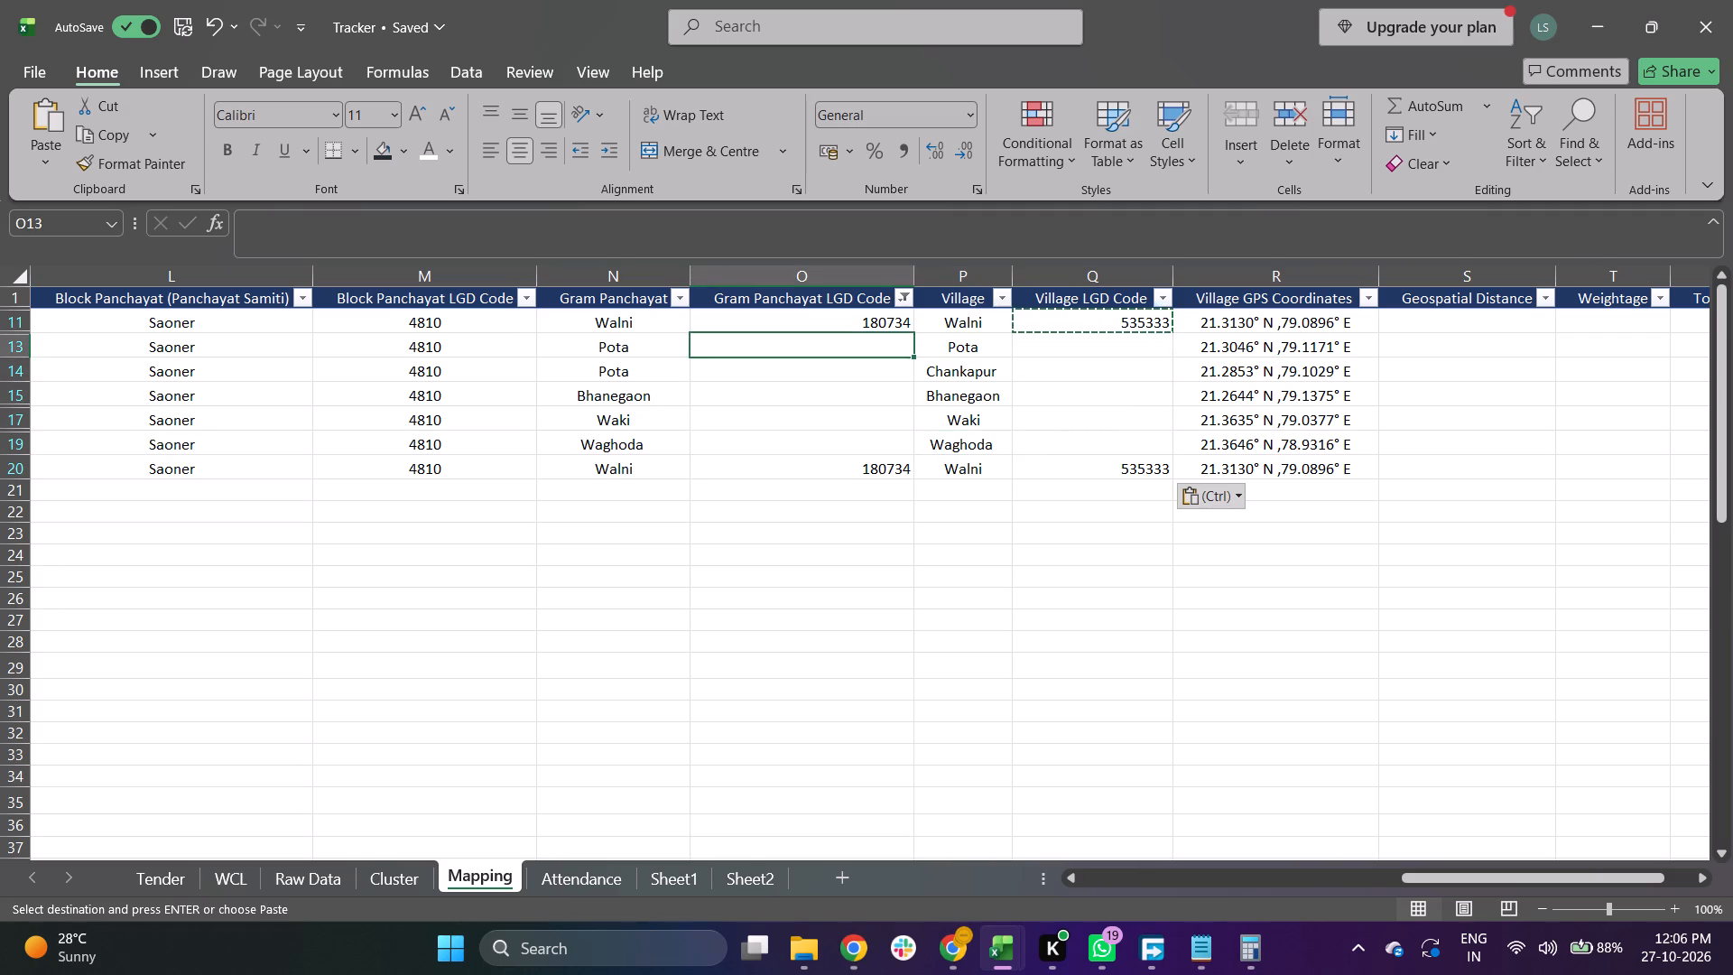
Reapply the blanks-only filter on the Gram Panchayat LGD Code column so completed rows are hidden.
click(898, 303)
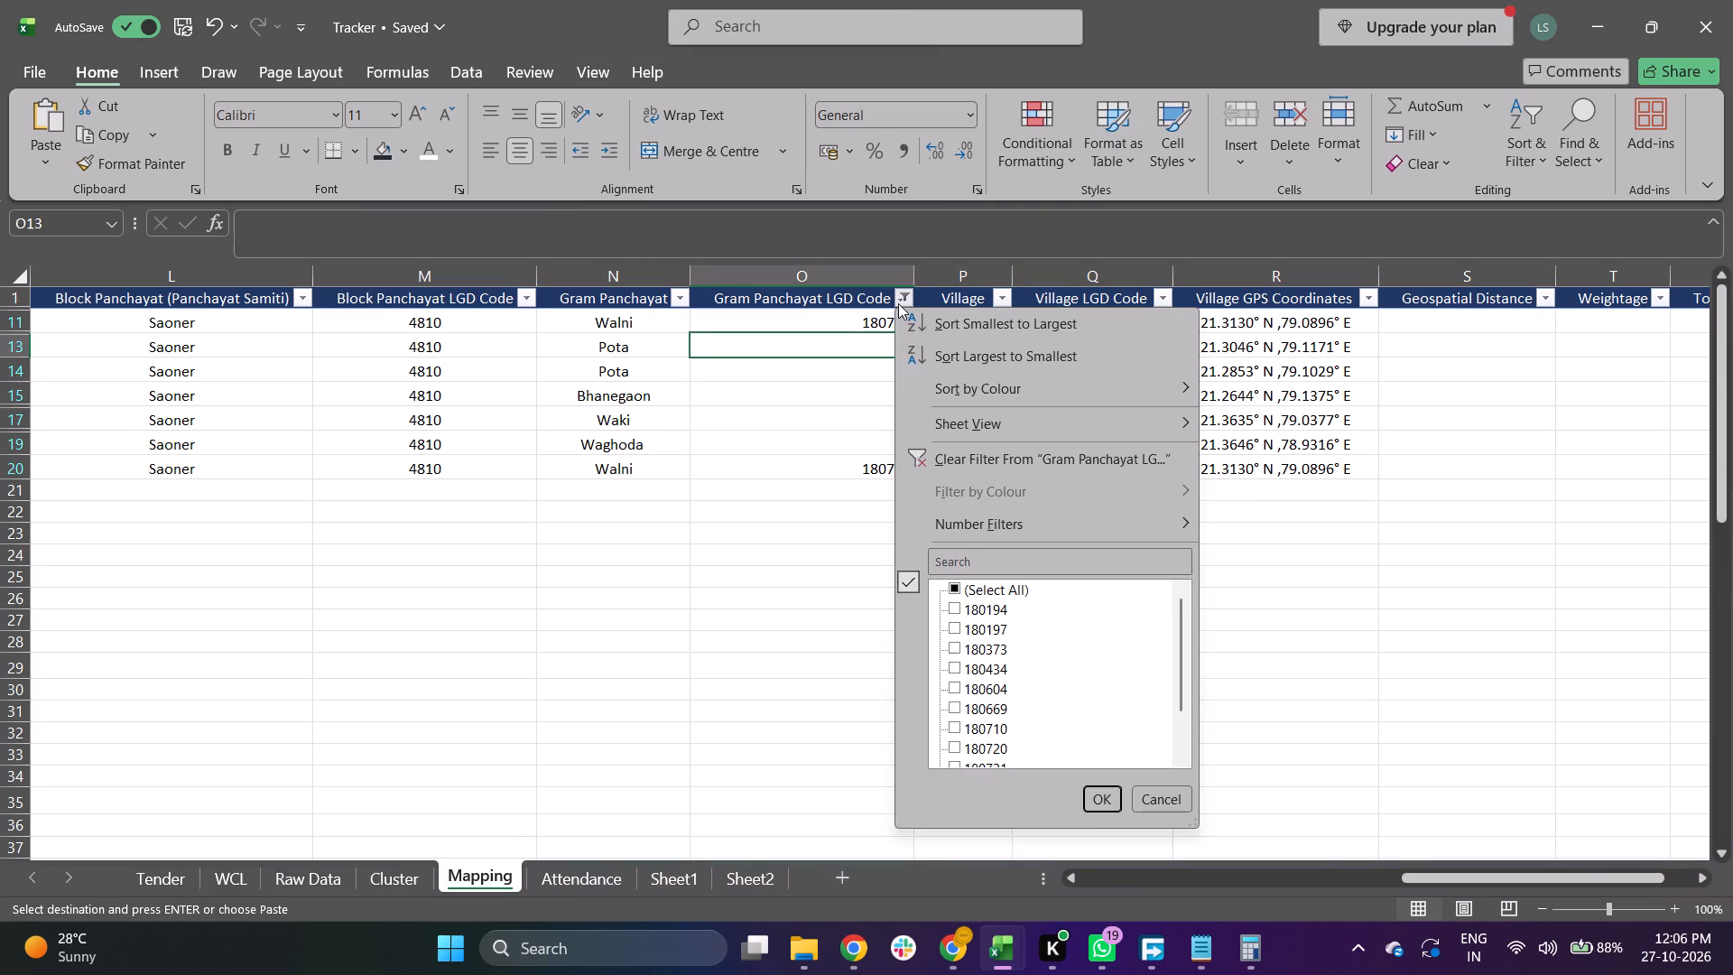
scroll(1027, 654, down, 2)
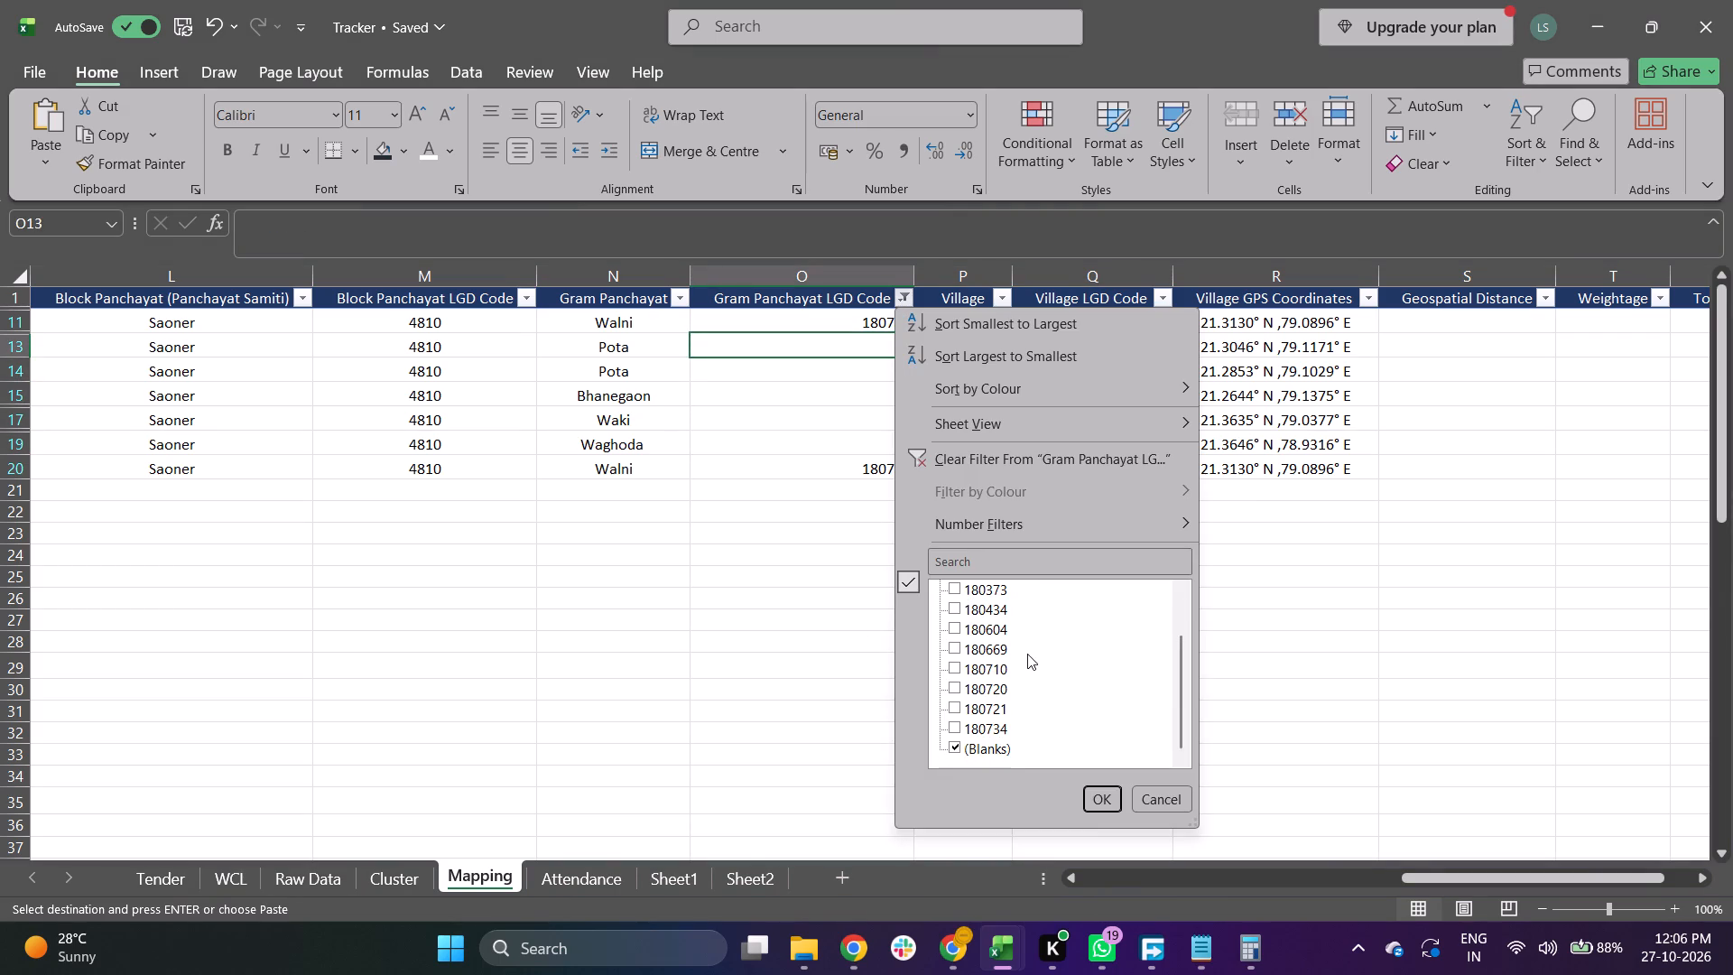
scroll(1027, 654, down, 2)
click(1107, 799)
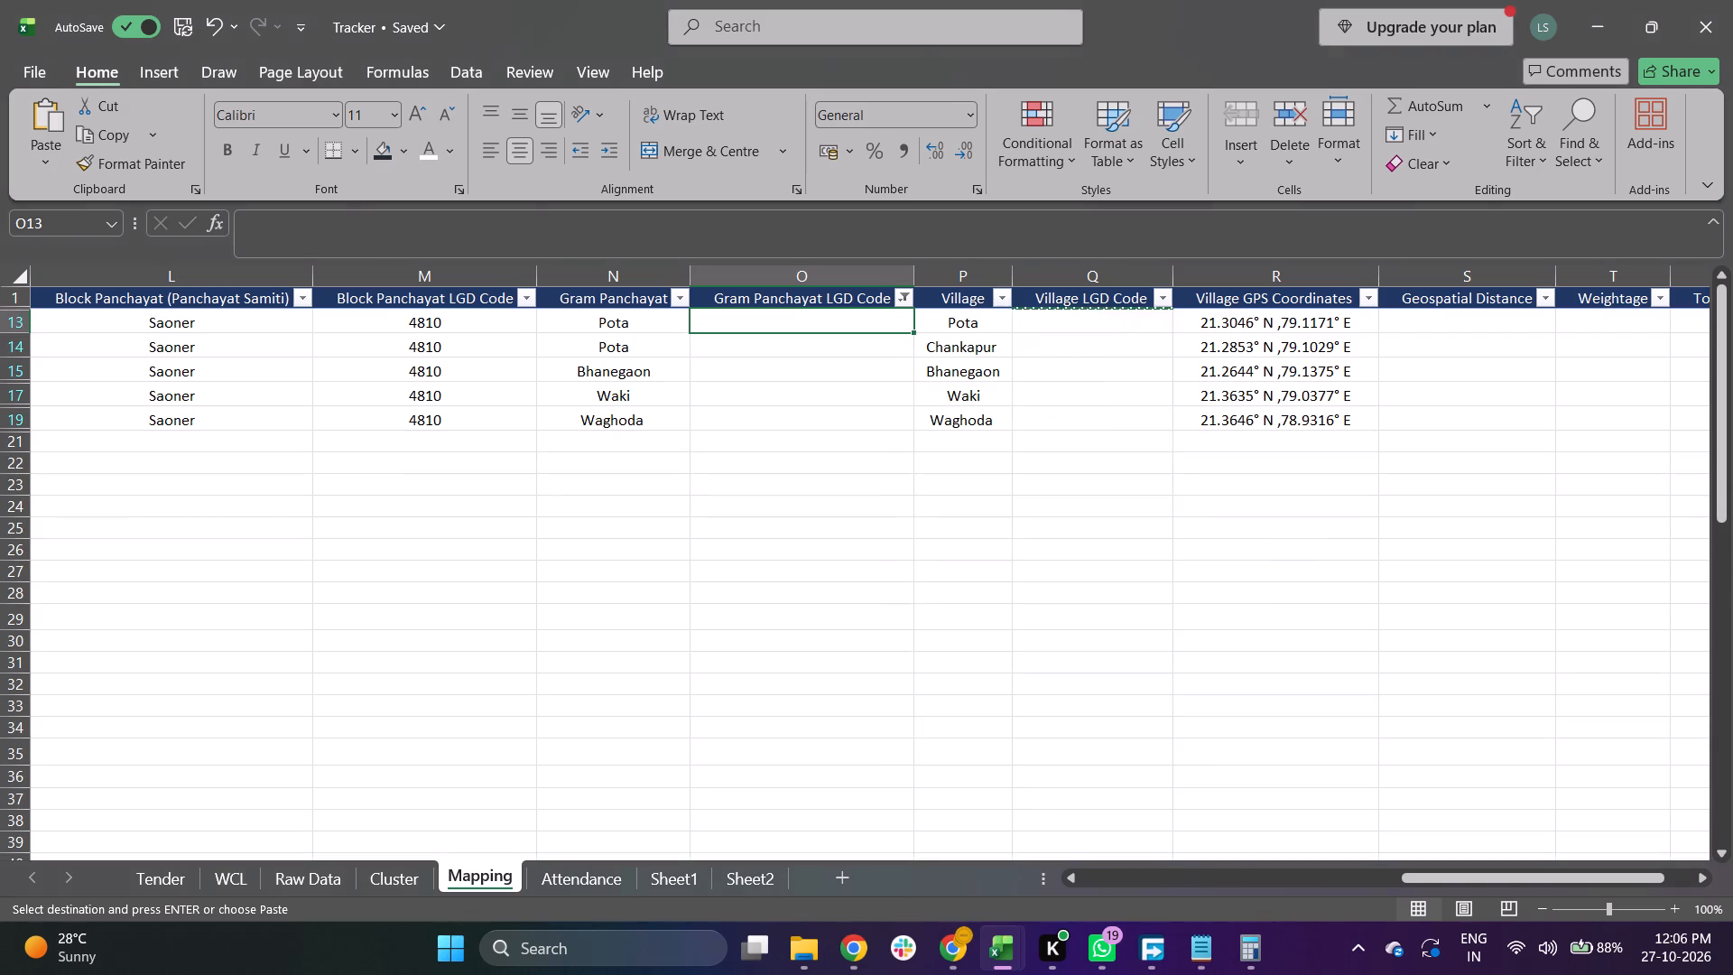
key(Left)
key(Left)
key(Left)
key(Left)
key(Left)
key(Left)
key(Left)
key(Left)
key(Left)
key(Left)
key(Left)
key(Left)
key(Left)
key(Left)
key(Left)
key(Left)
key(Left)
key(Left)
key(Left)
key(Left)
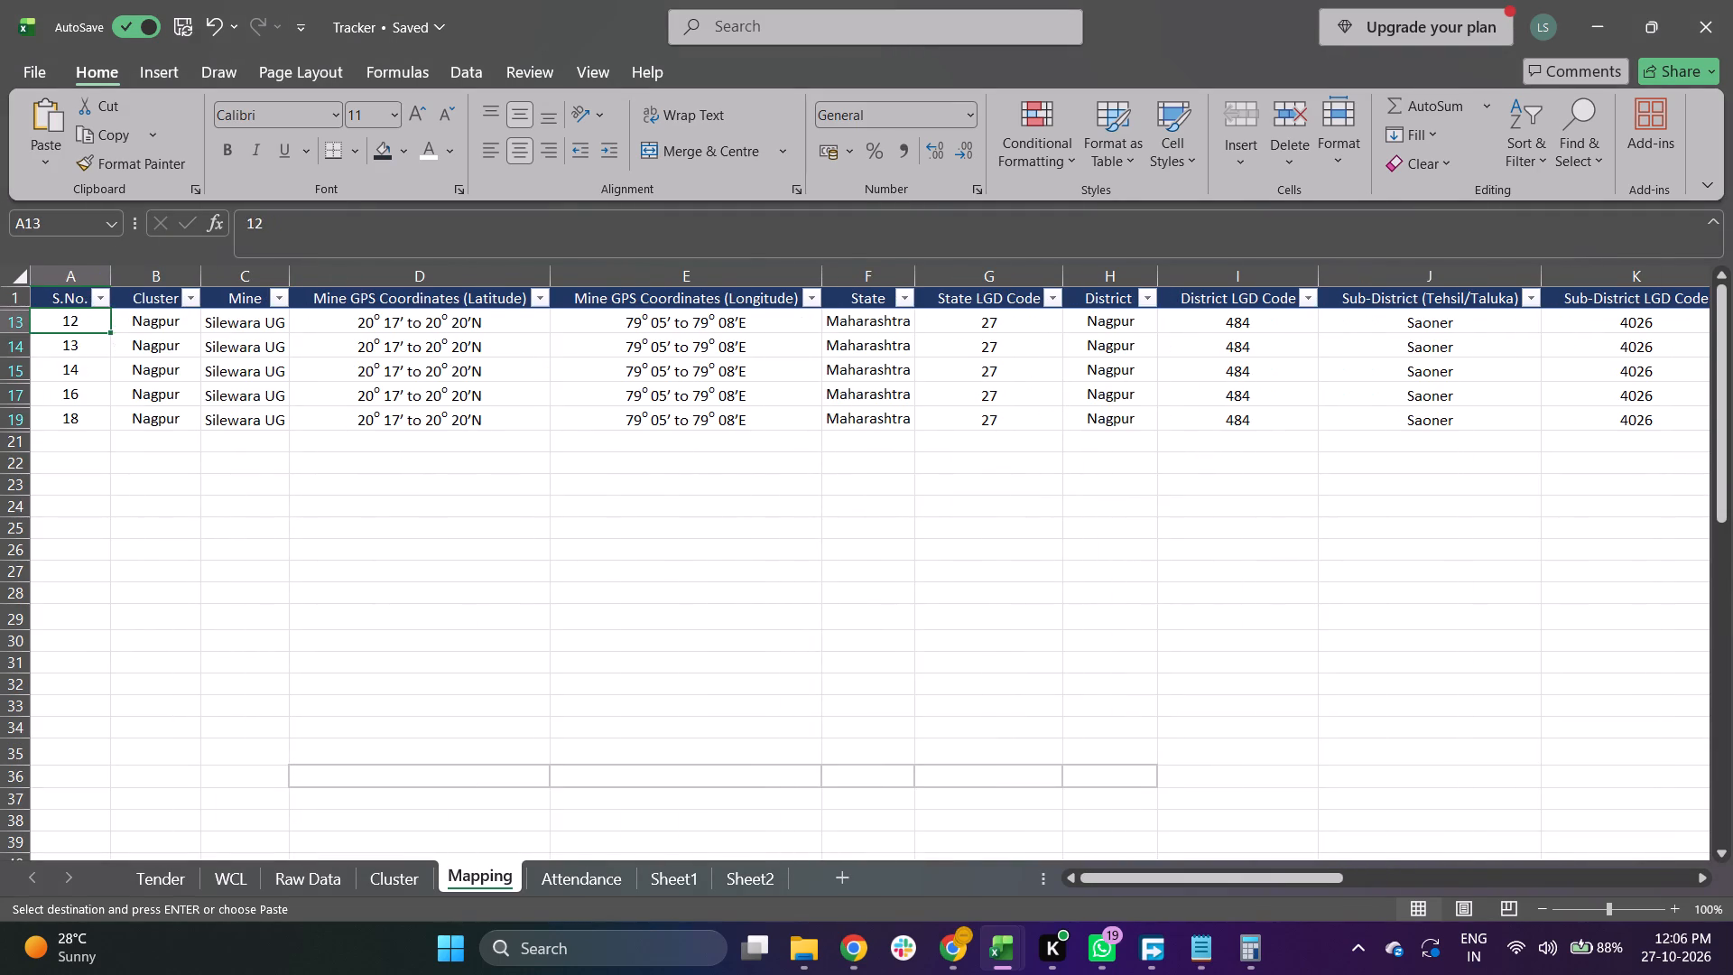
key(Up)
key(ctrl+shift+Right)
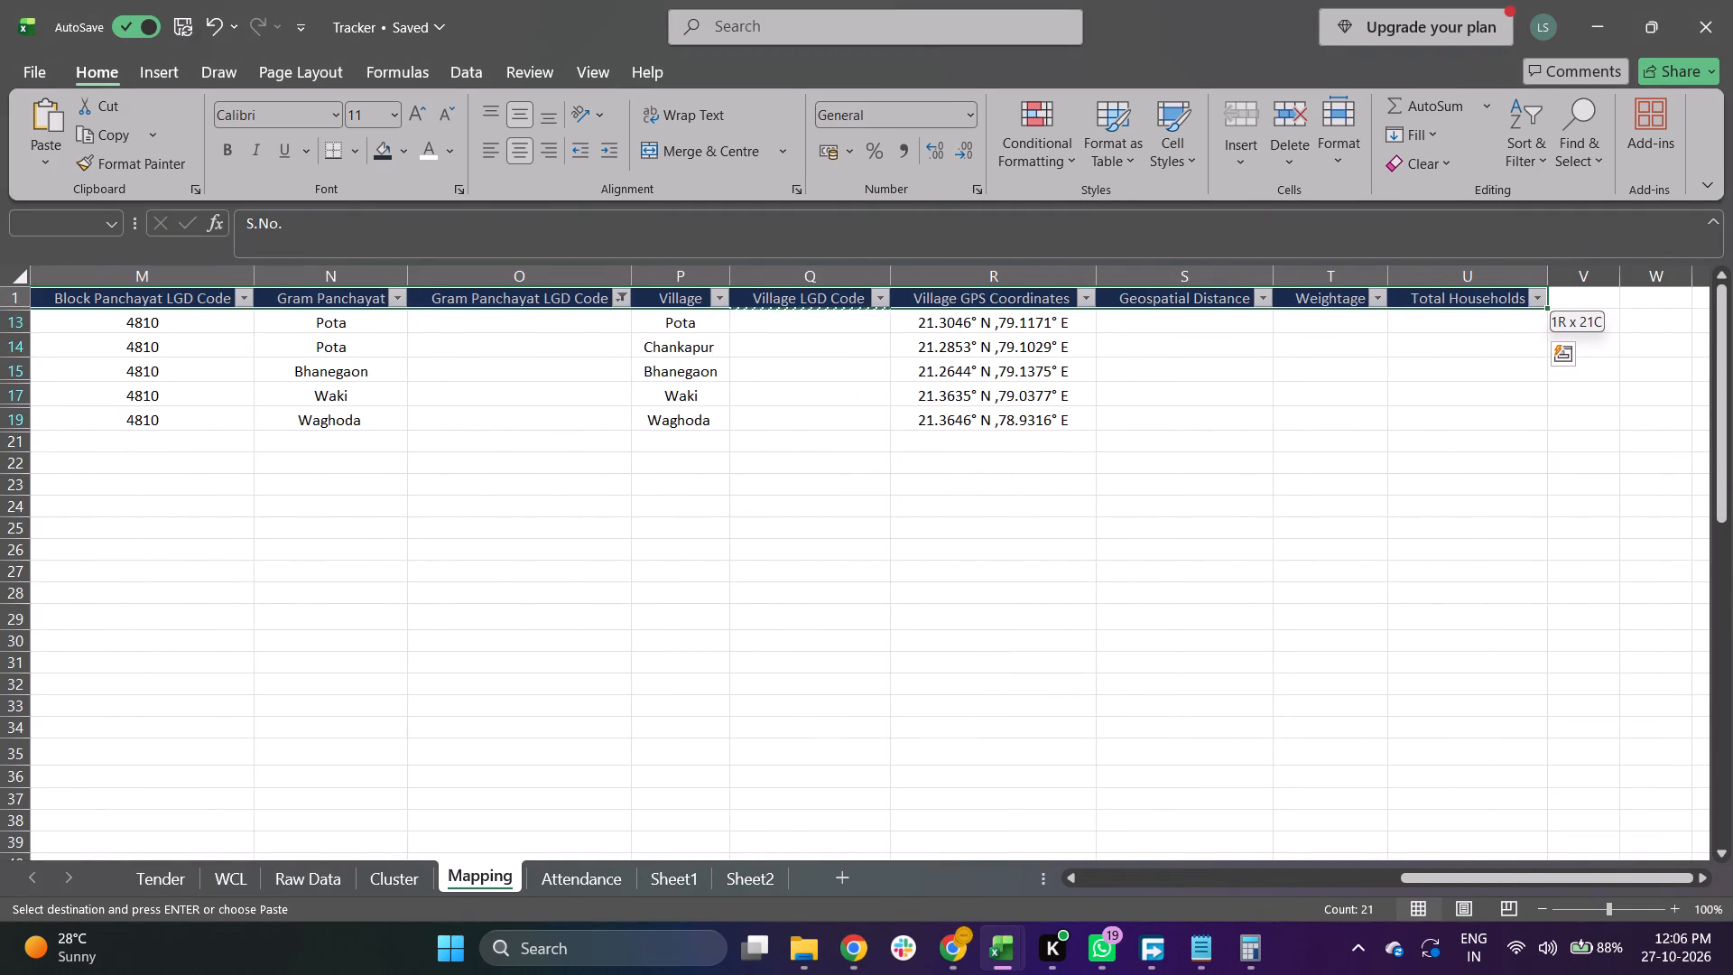
key(shift+Left)
key(shift+Left)
key(shift+Left)
key(shift+Left)
key(shift+Down)
key(ctrl+c)
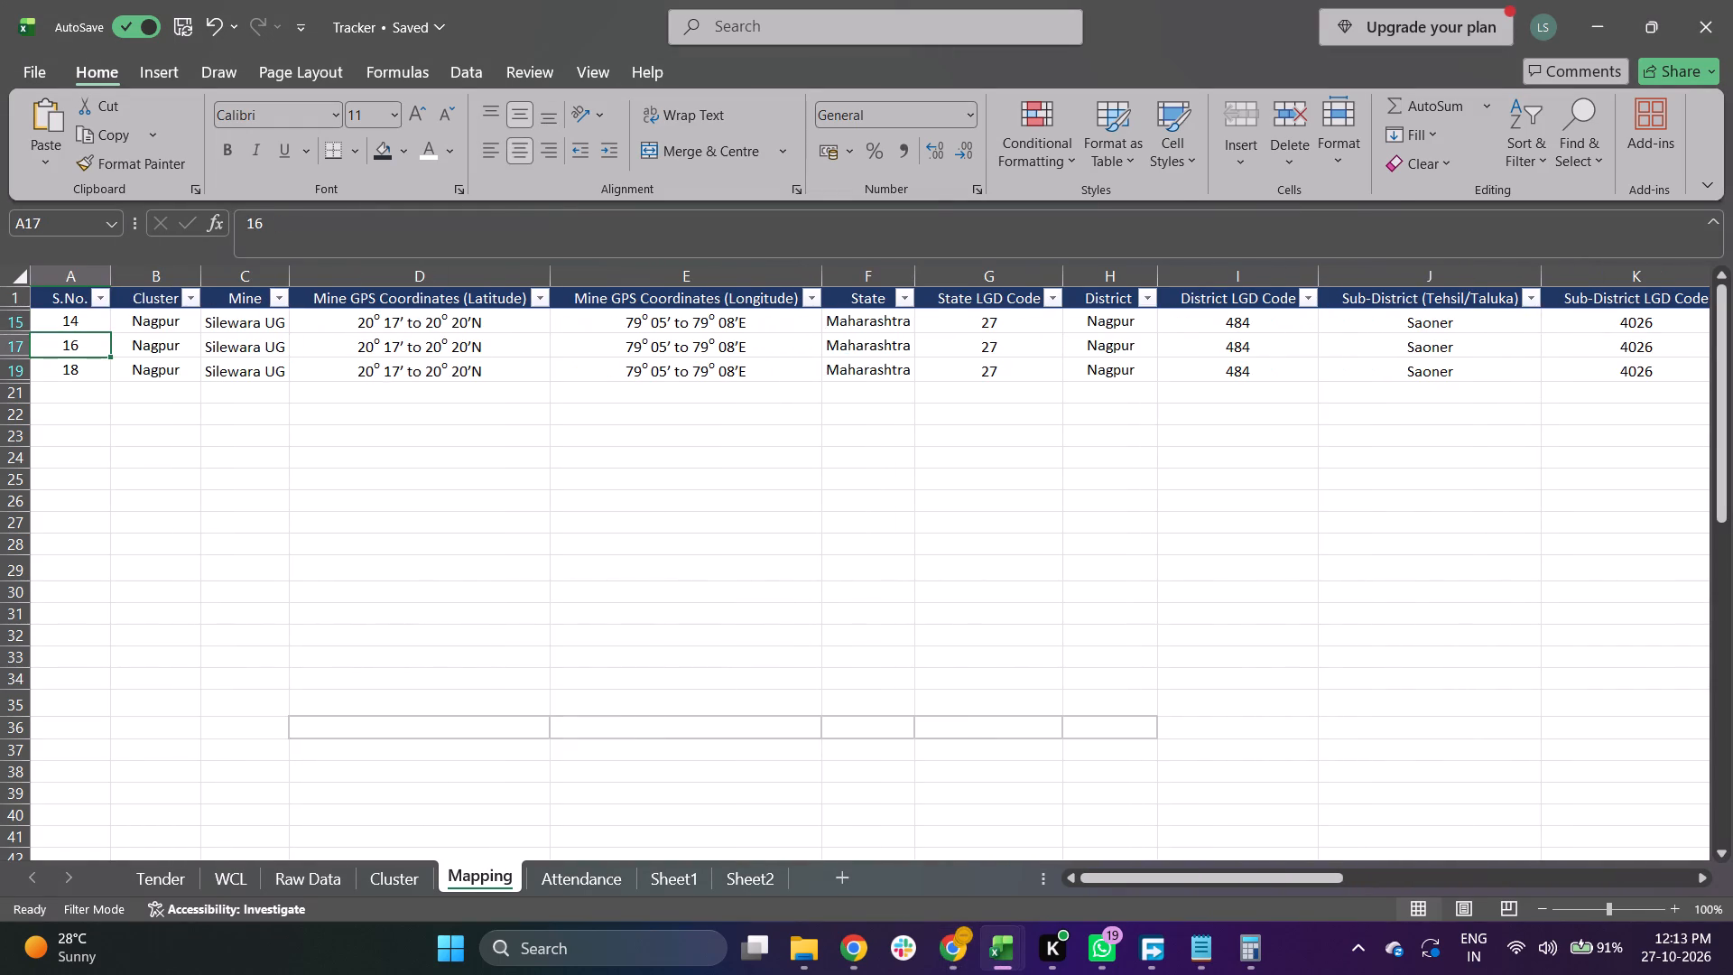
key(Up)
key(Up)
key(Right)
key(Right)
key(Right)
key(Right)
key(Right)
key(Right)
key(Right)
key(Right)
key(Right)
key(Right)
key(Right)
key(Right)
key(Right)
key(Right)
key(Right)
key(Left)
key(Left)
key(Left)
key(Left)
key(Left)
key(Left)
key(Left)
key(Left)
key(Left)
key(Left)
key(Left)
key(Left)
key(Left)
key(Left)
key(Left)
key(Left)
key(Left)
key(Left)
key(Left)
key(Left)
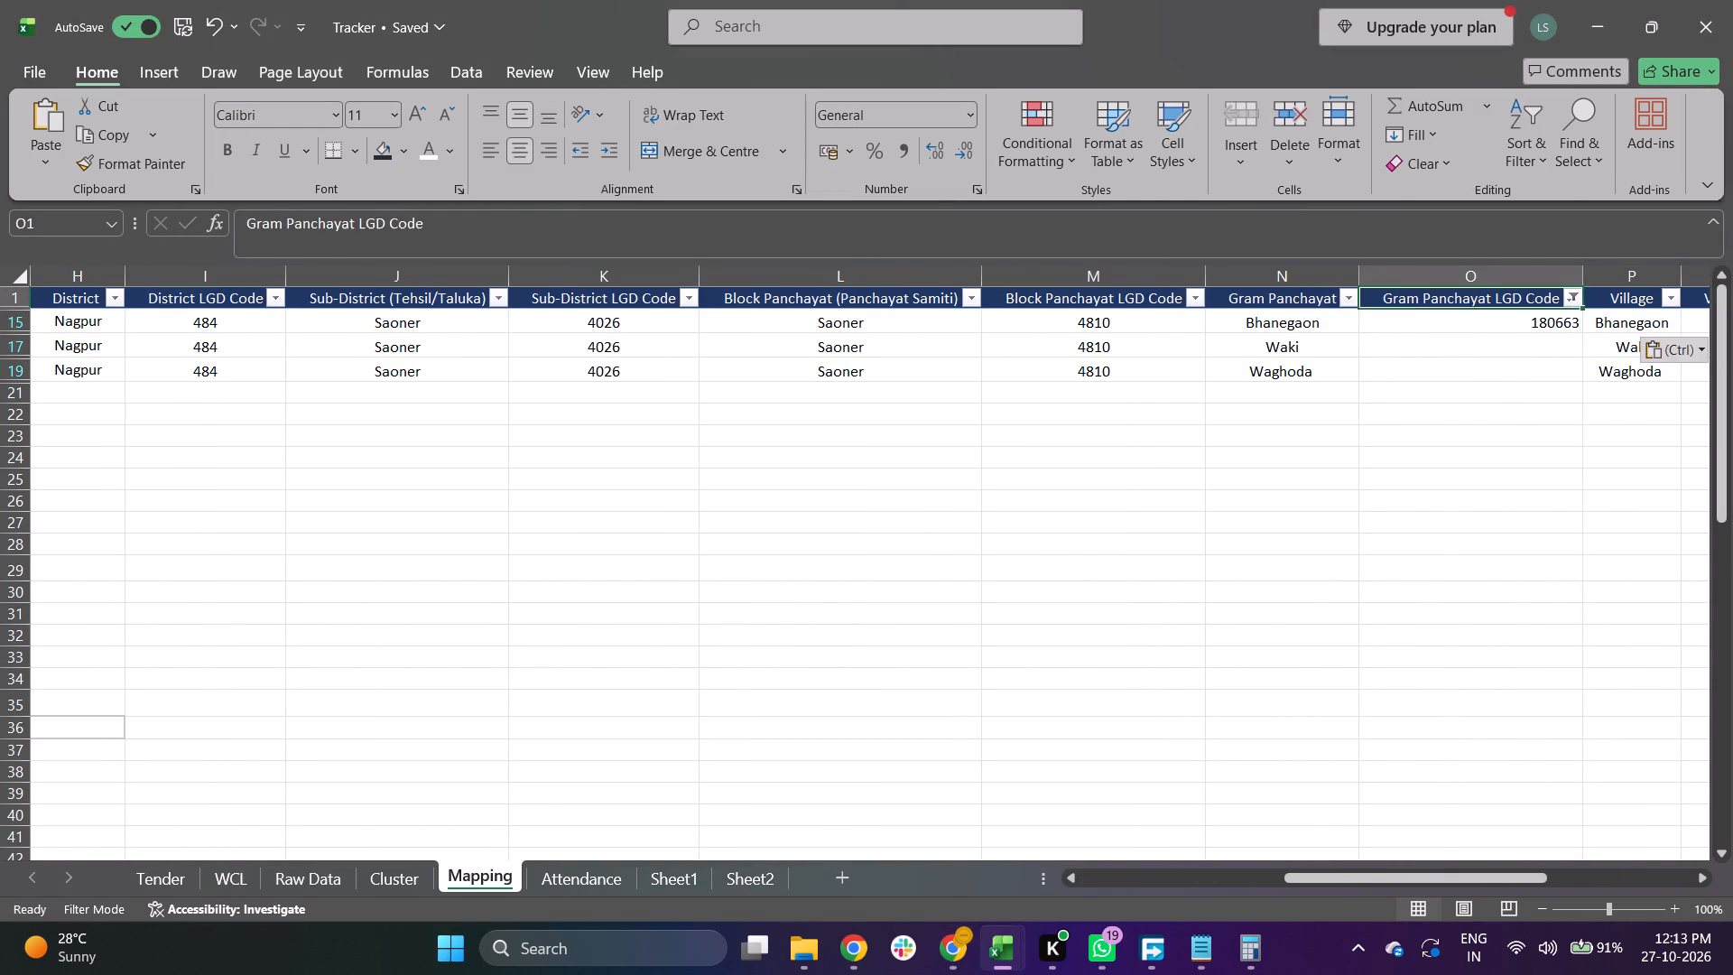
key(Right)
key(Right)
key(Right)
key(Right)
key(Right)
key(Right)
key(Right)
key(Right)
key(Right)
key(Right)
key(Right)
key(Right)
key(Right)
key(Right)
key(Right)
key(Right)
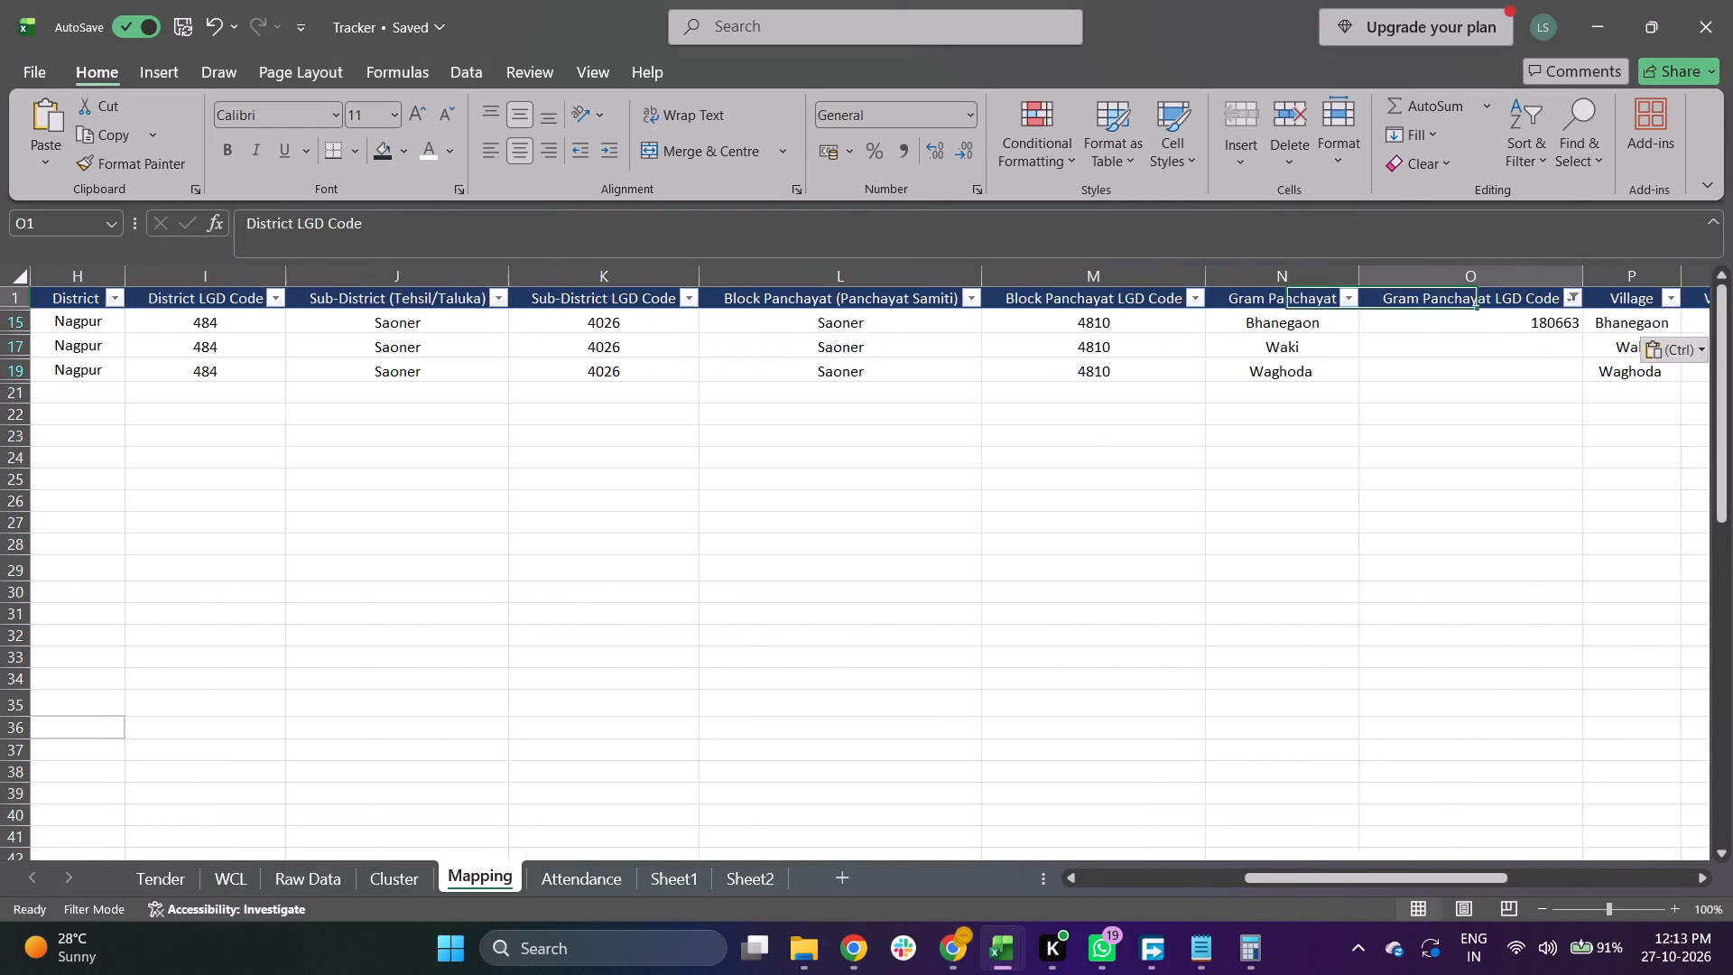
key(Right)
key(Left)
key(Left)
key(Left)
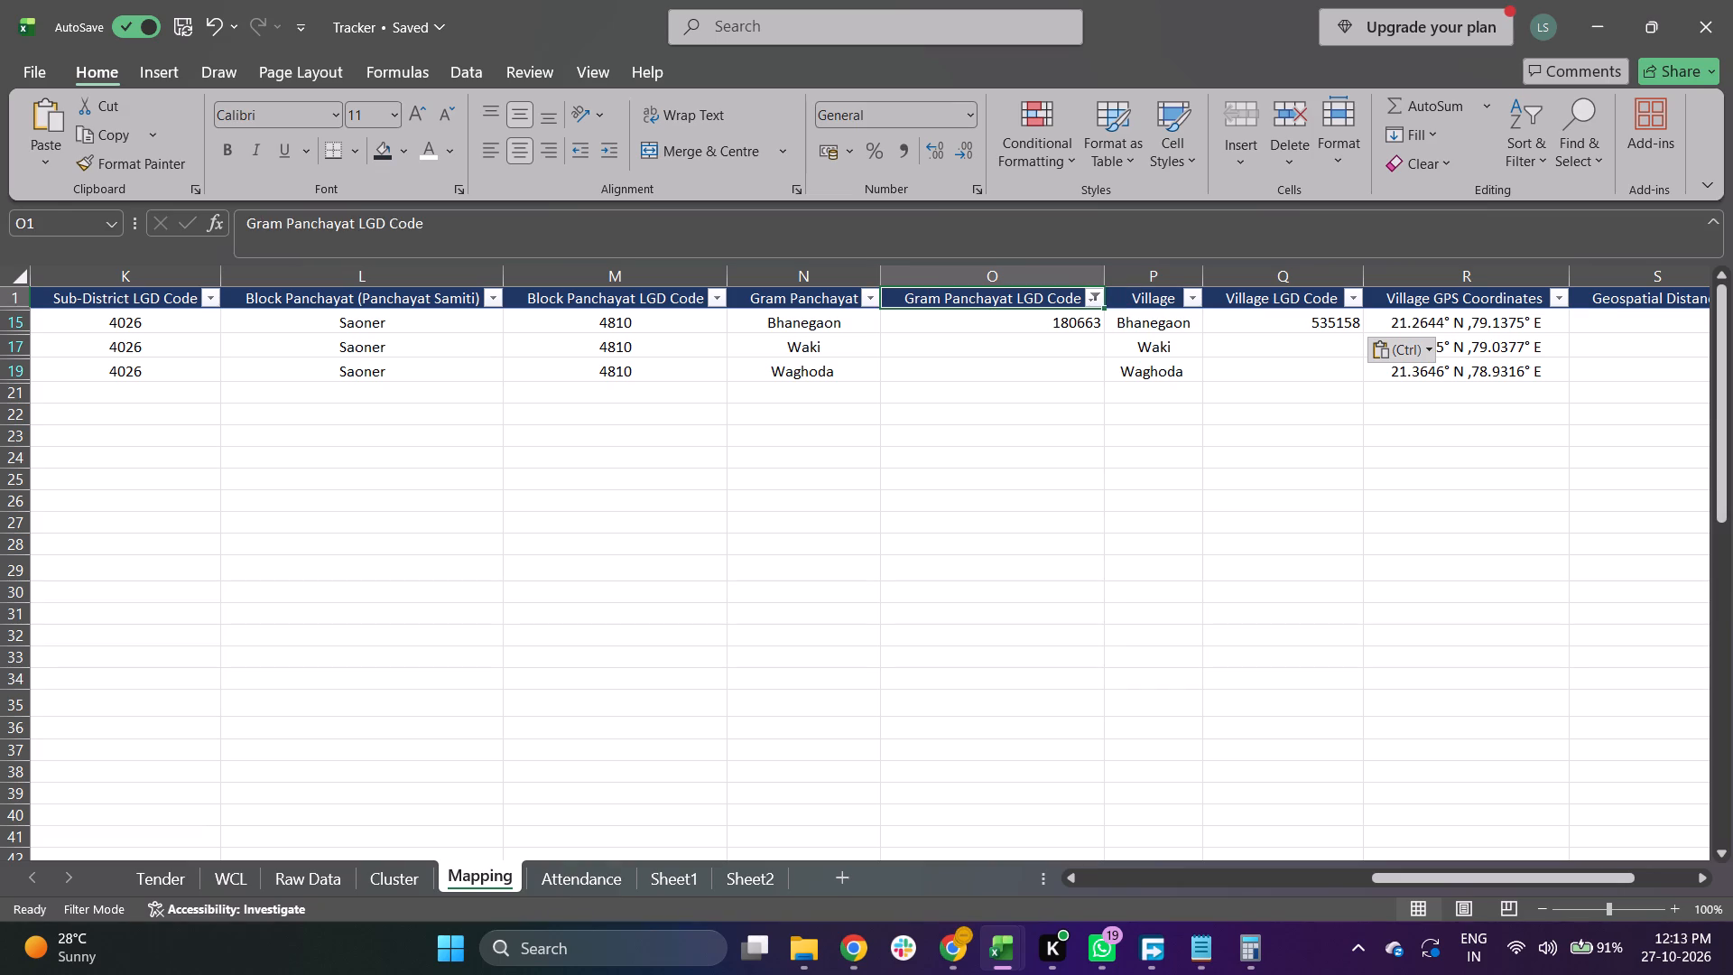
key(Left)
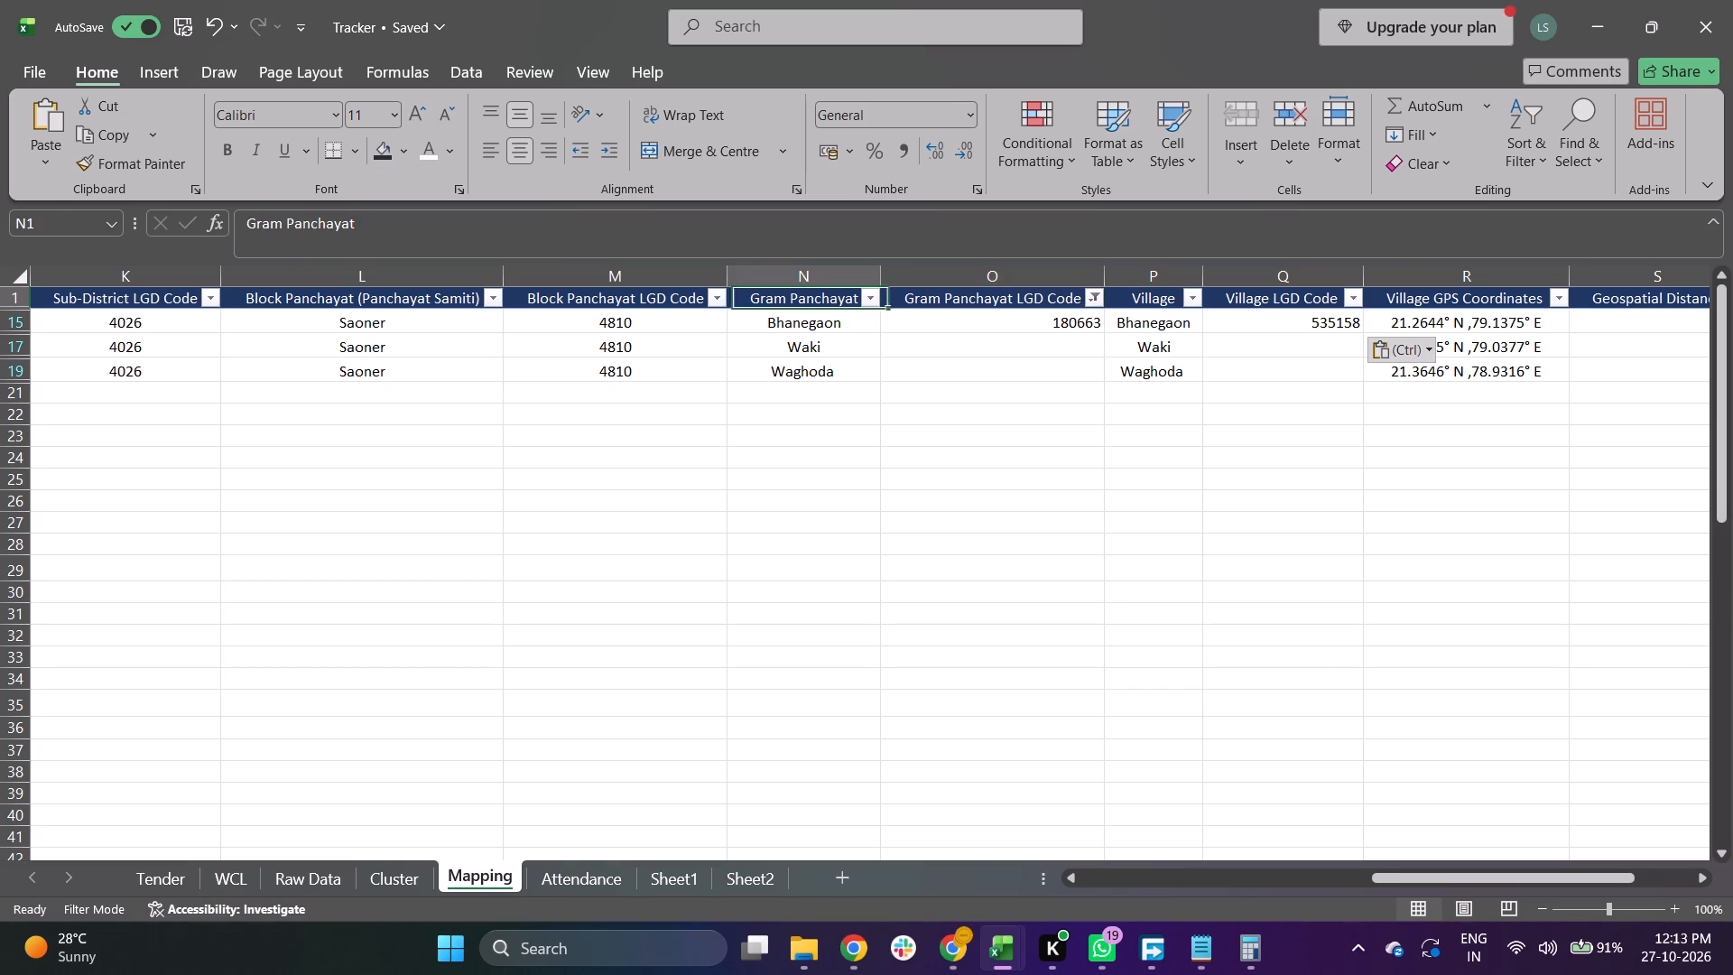
Show all rows again by selecting every value in the Gram Panchayat LGD Code filter.
click(1087, 302)
click(1149, 596)
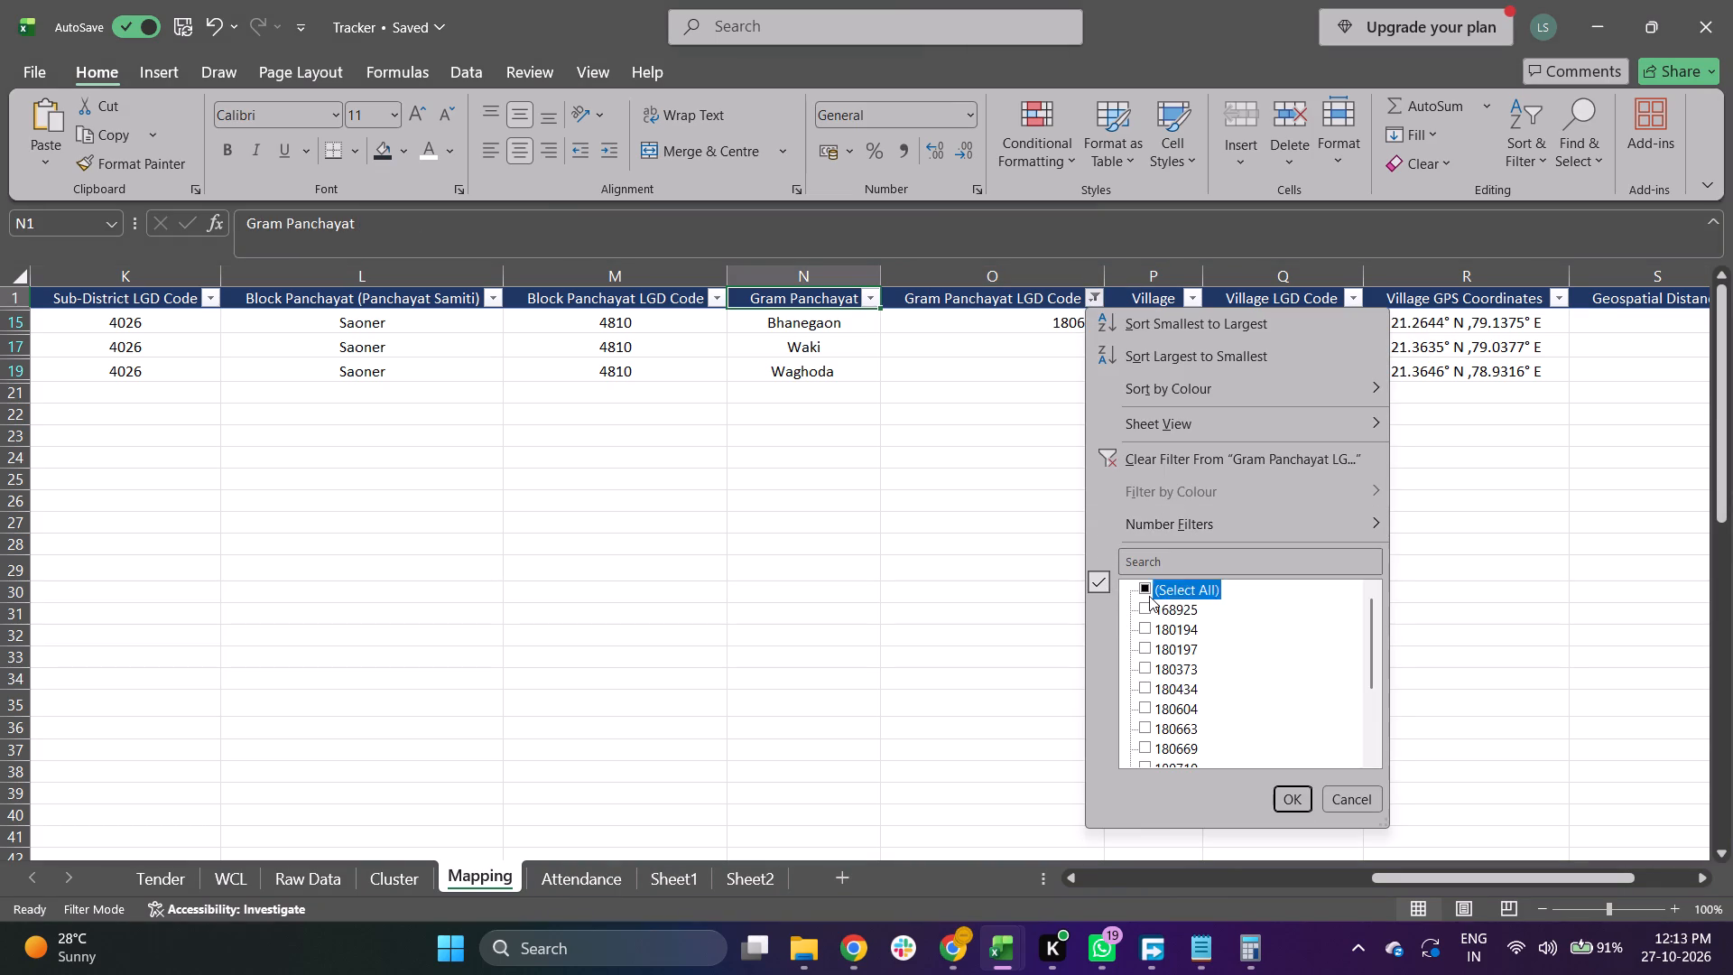
click(1293, 803)
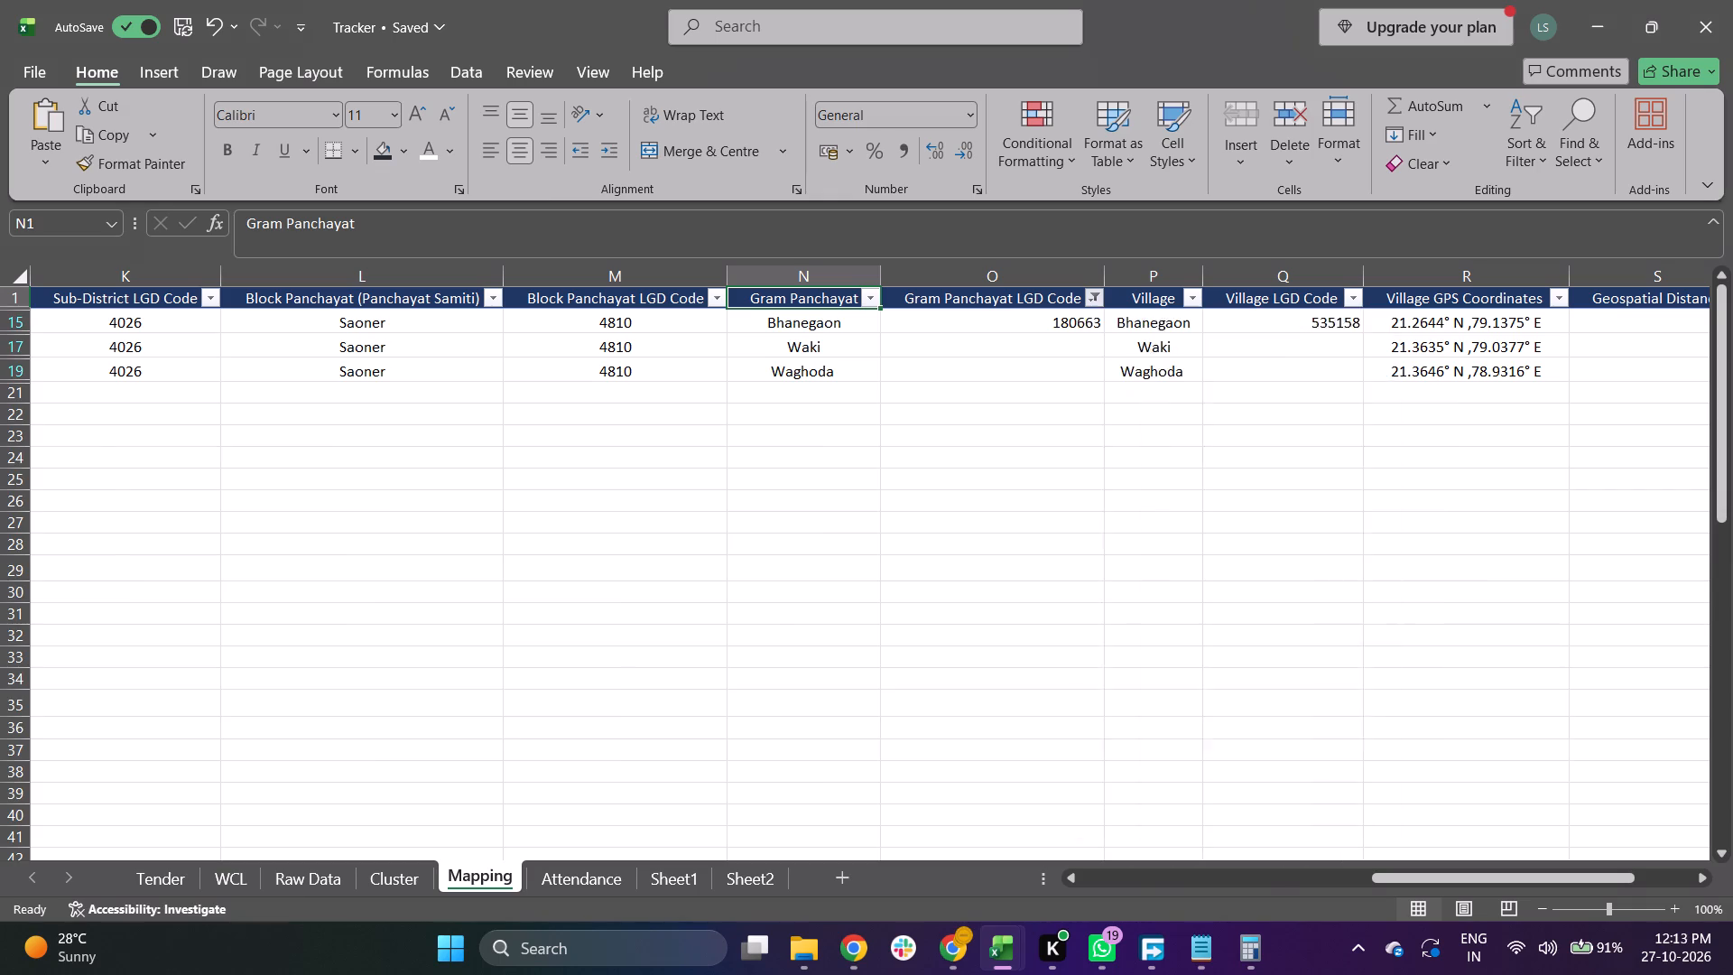
Examine the Gram Panchayat LGD Code and Village LGD Code columns for rows that still lack codes.
click(1033, 692)
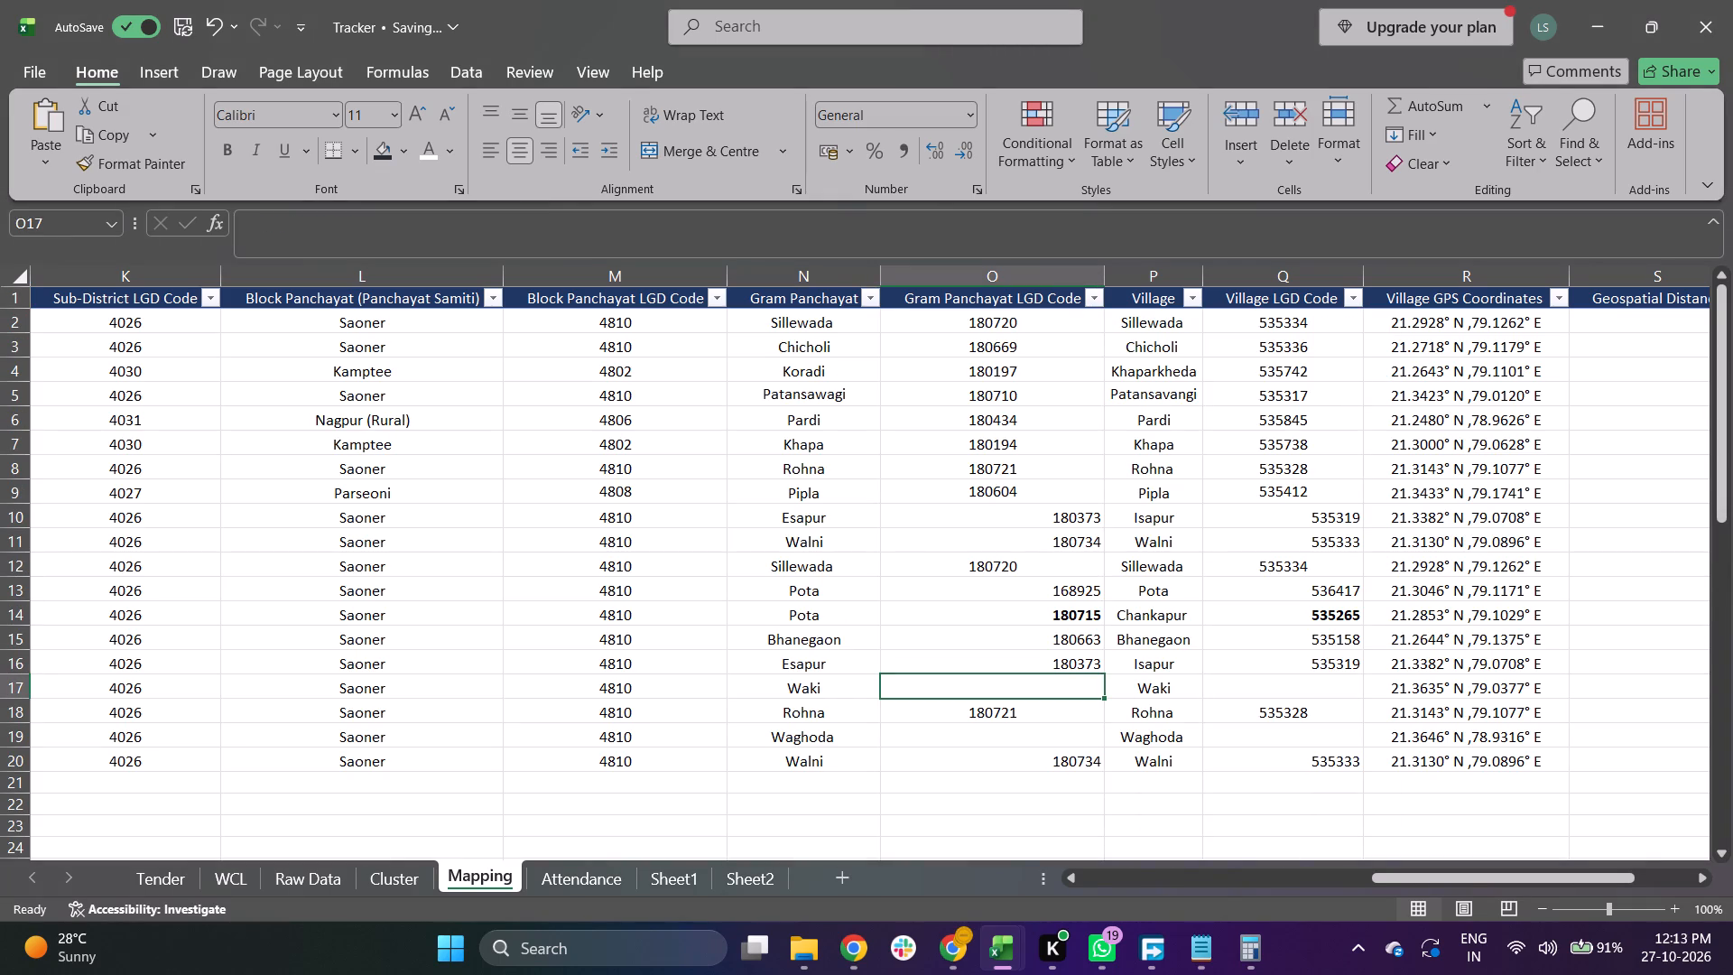
key(Right)
key(Right)
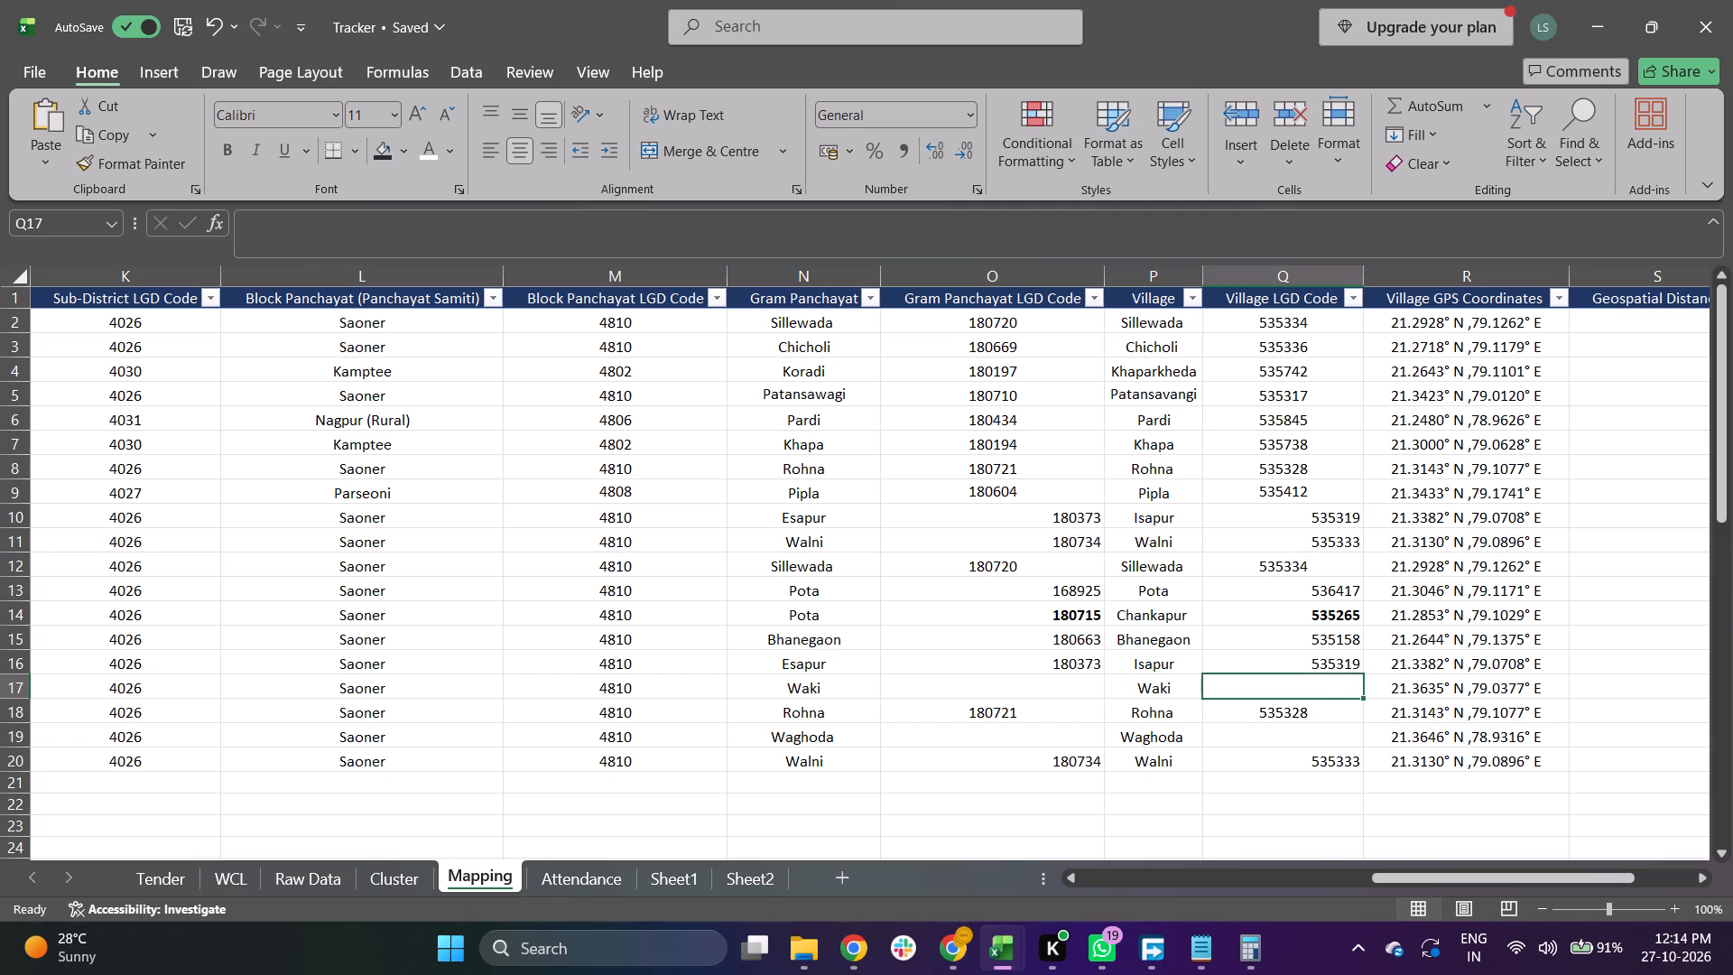
key(Left)
key(Left)
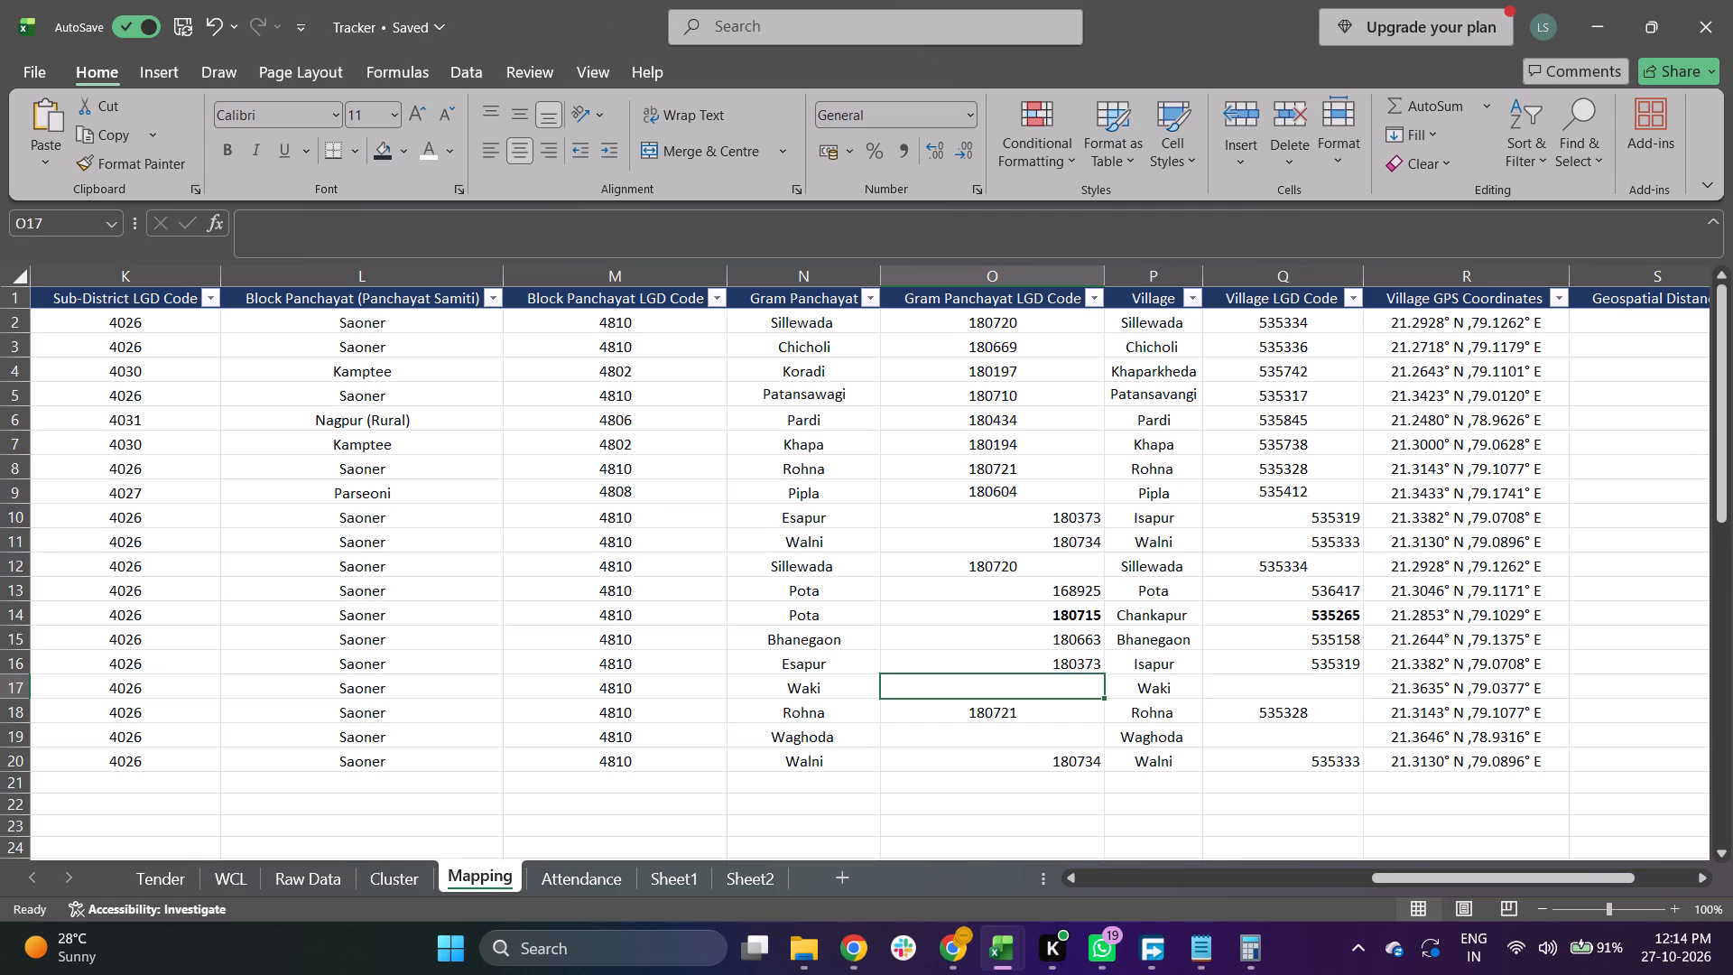
key(Up)
key(Up)
key(Up)
key(Up)
key(Up)
key(Up)
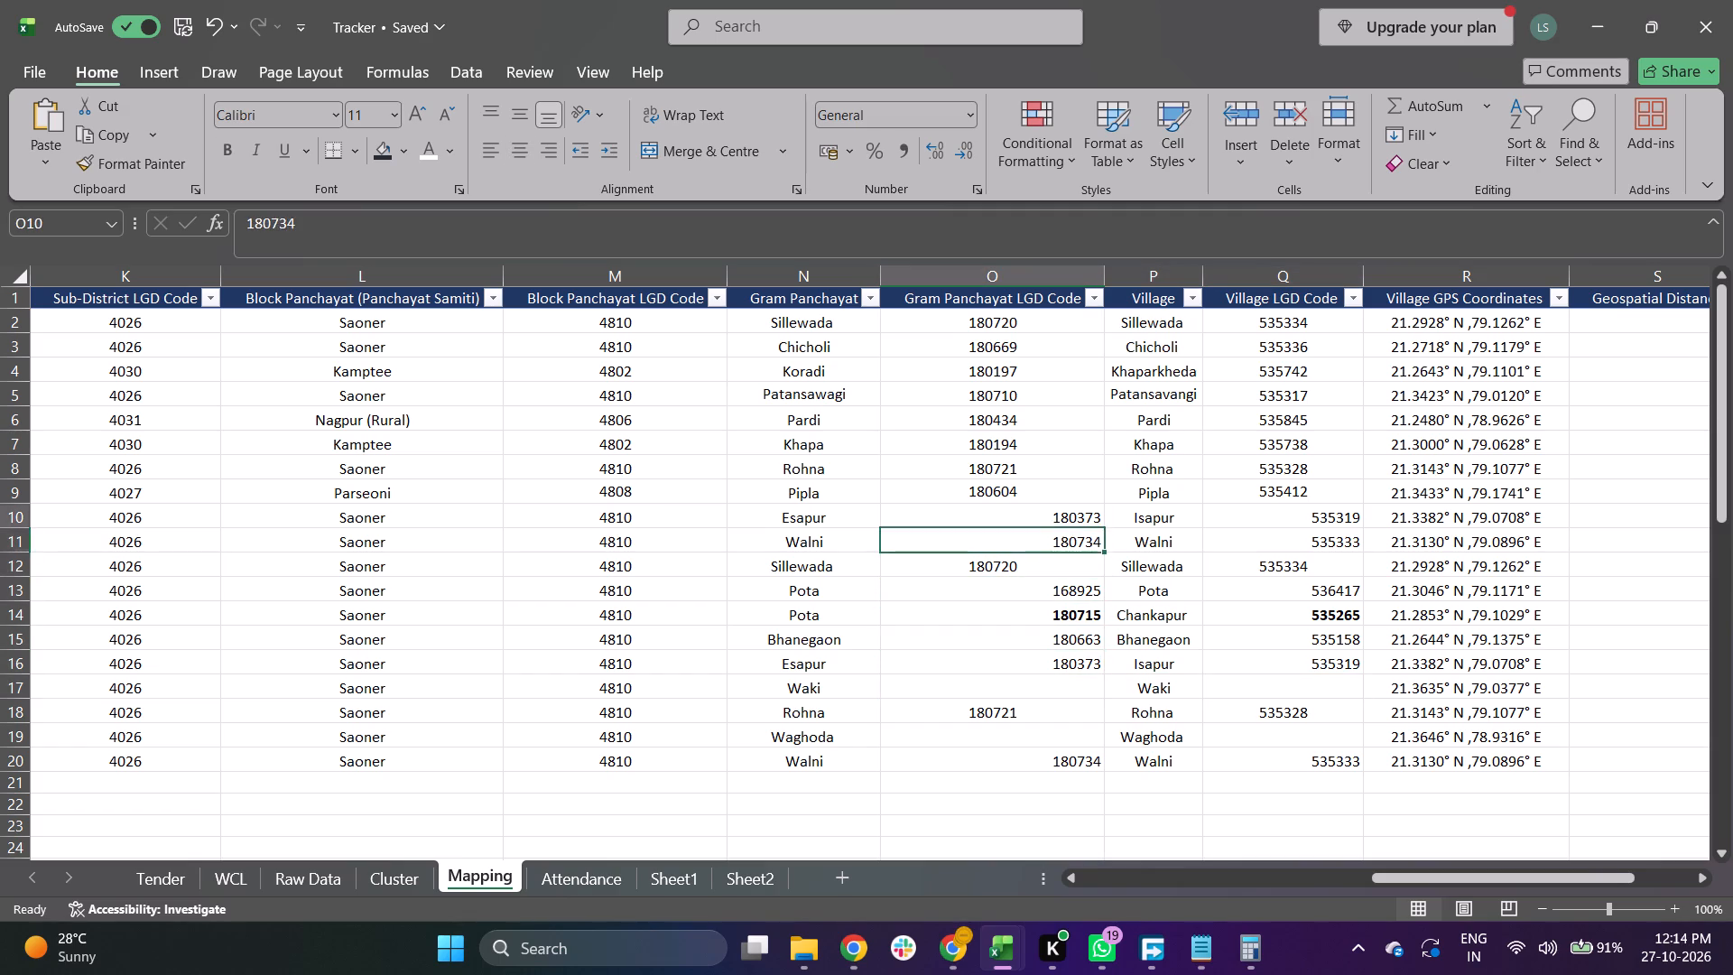
key(Up)
key(Down)
key(Down)
key(Down)
key(Down)
key(Down)
key(Down)
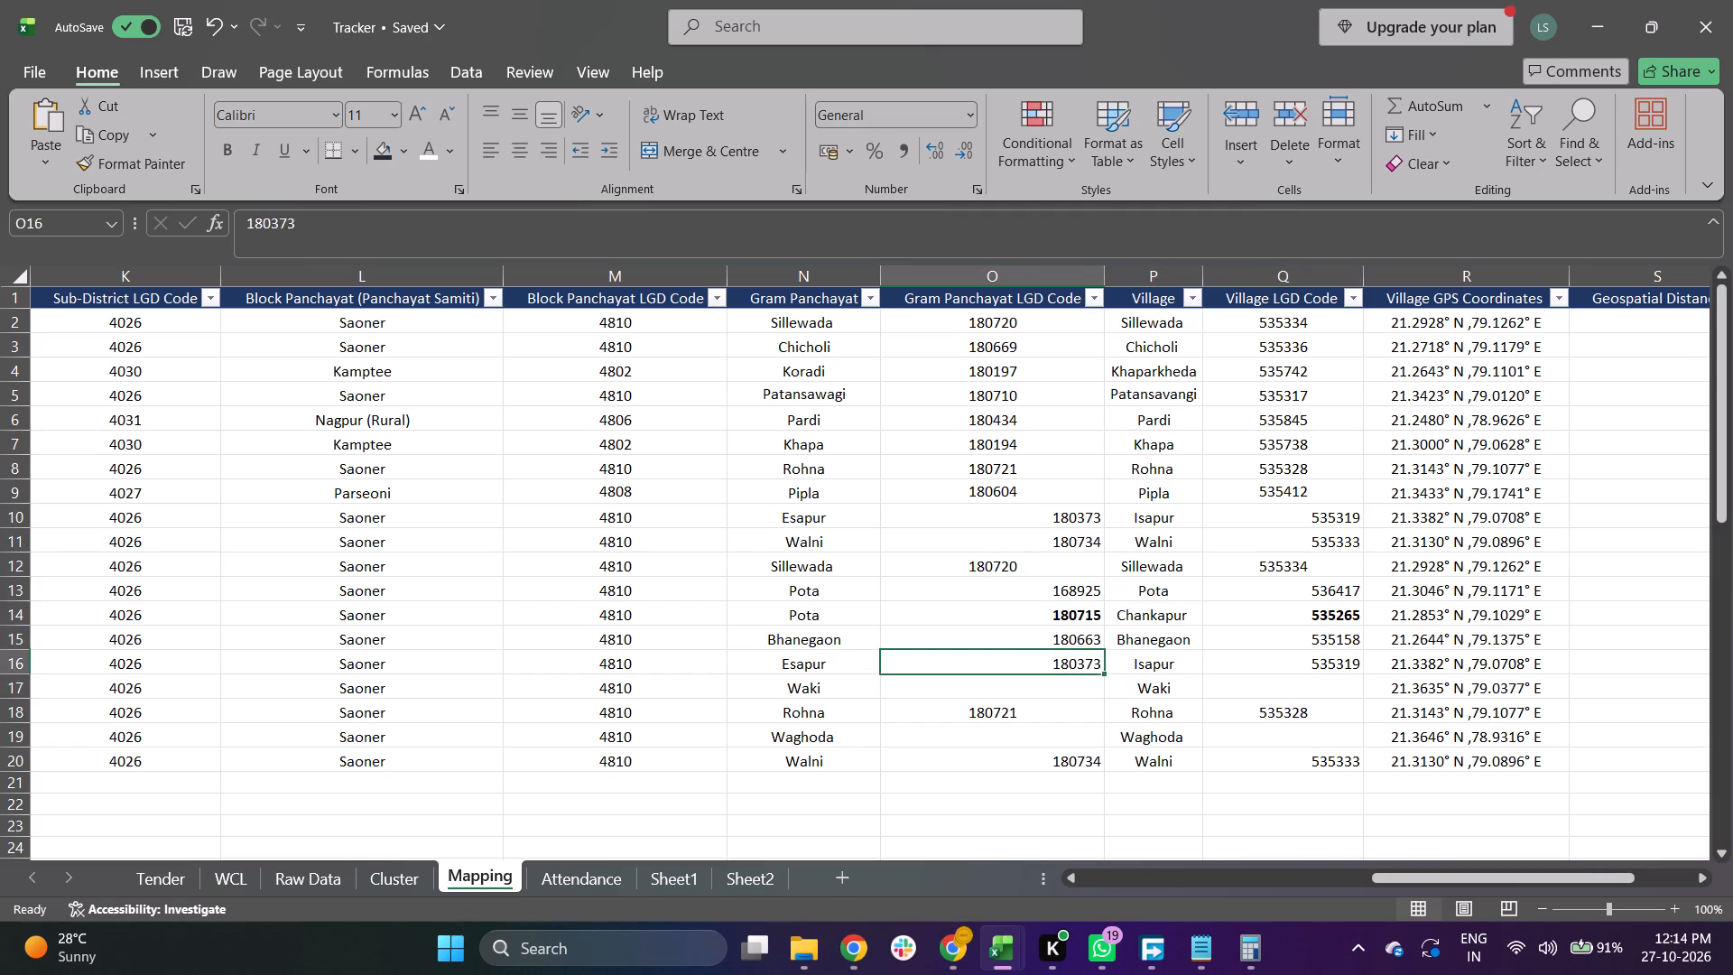
key(Down)
key(Down)
key(Down)
key(Down)
key(Up)
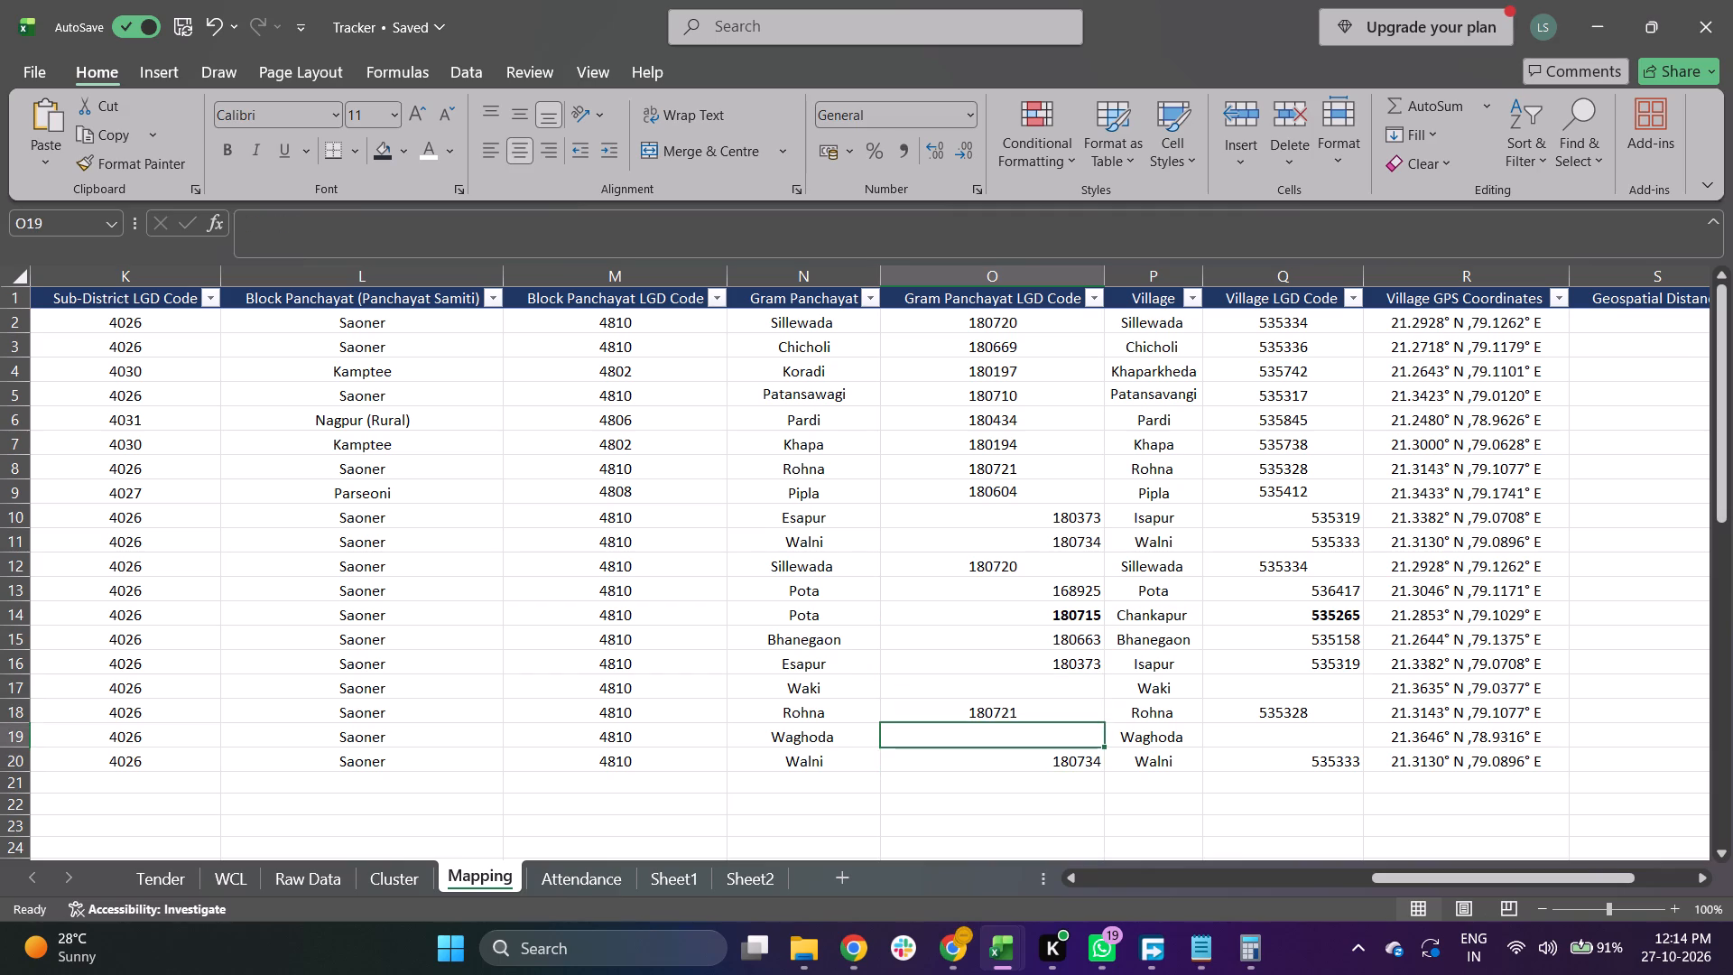
Review the Gram Panchayat LGD Code entries from the Waghoda row up to the lower Sillewada row.
key(Up)
key(Up)
key(Up)
key(Up)
key(Up)
key(Up)
key(Up)
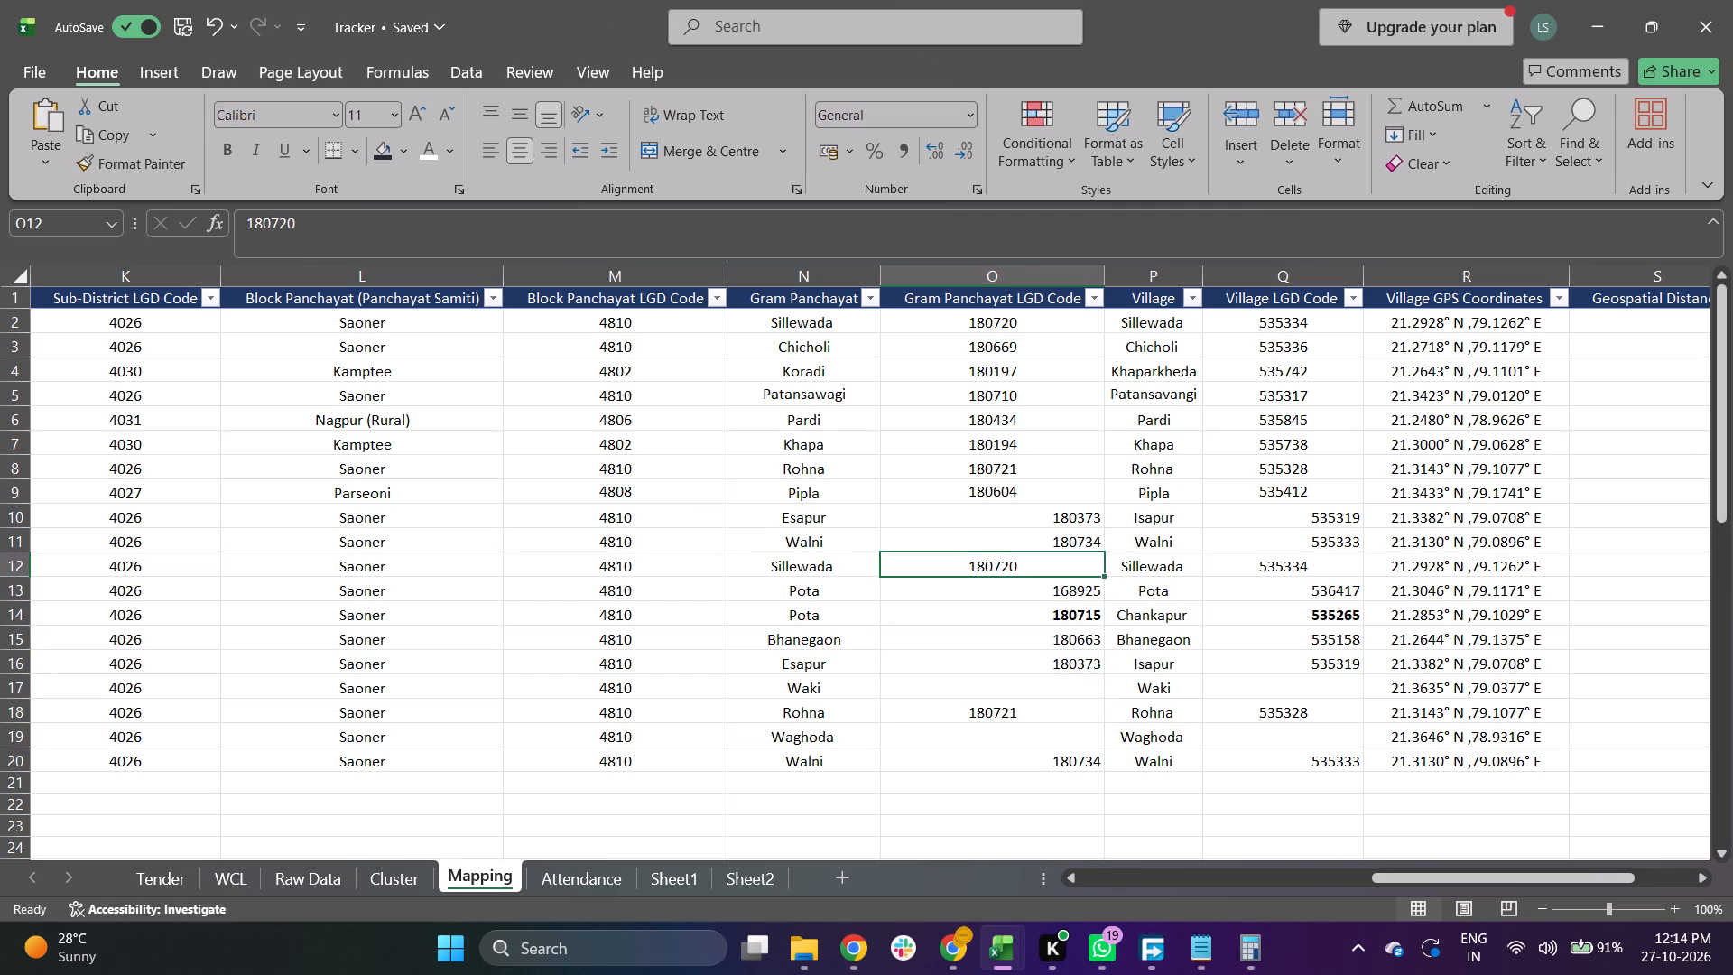